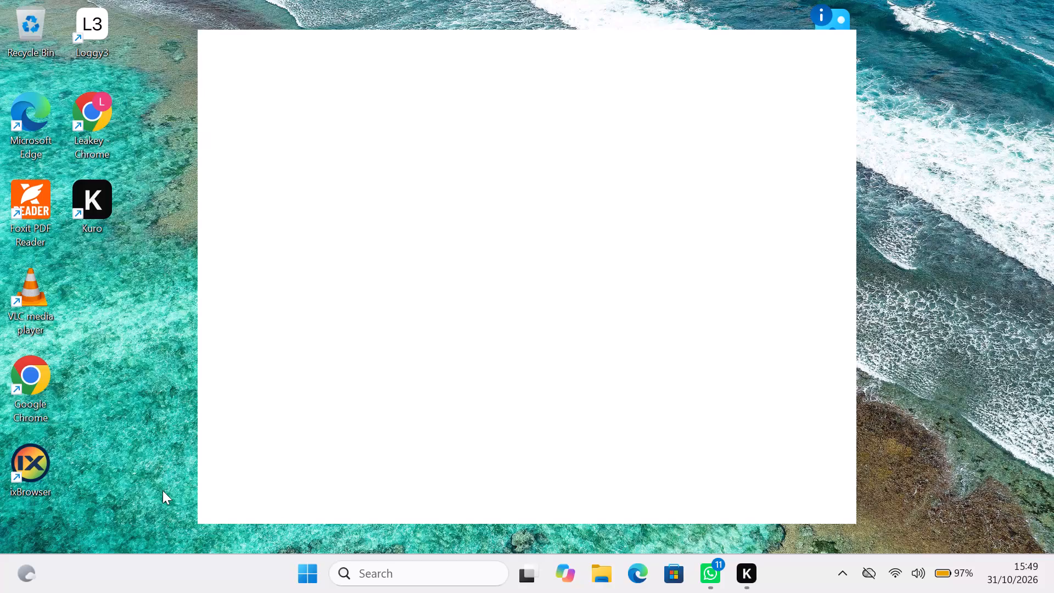
# Dismiss the OneDrive notification about turning on Windows Backup.
pyautogui.doubleClick(307, 571)
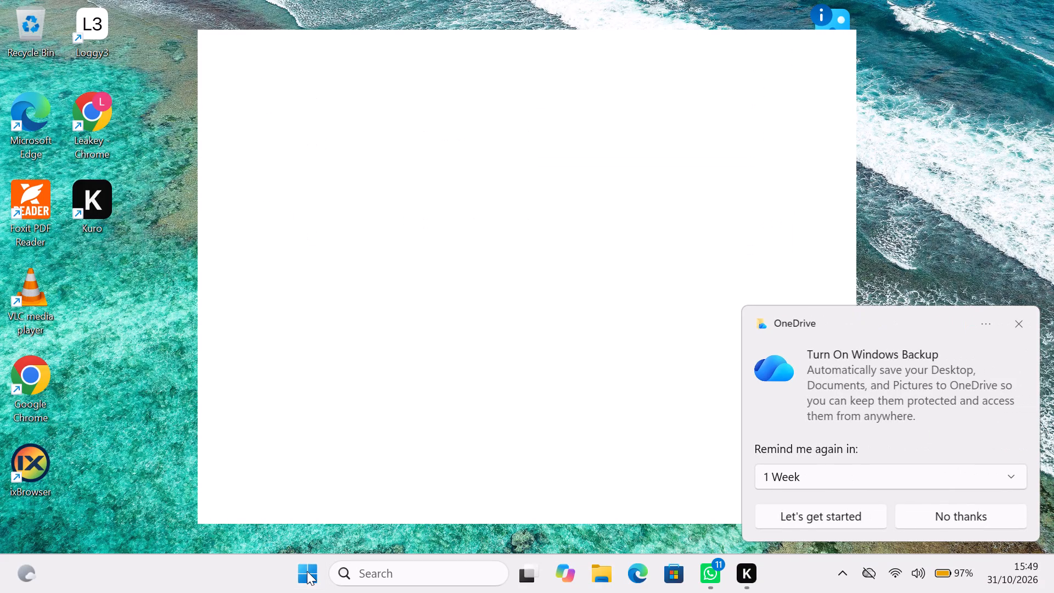
pyautogui.click(1024, 309)
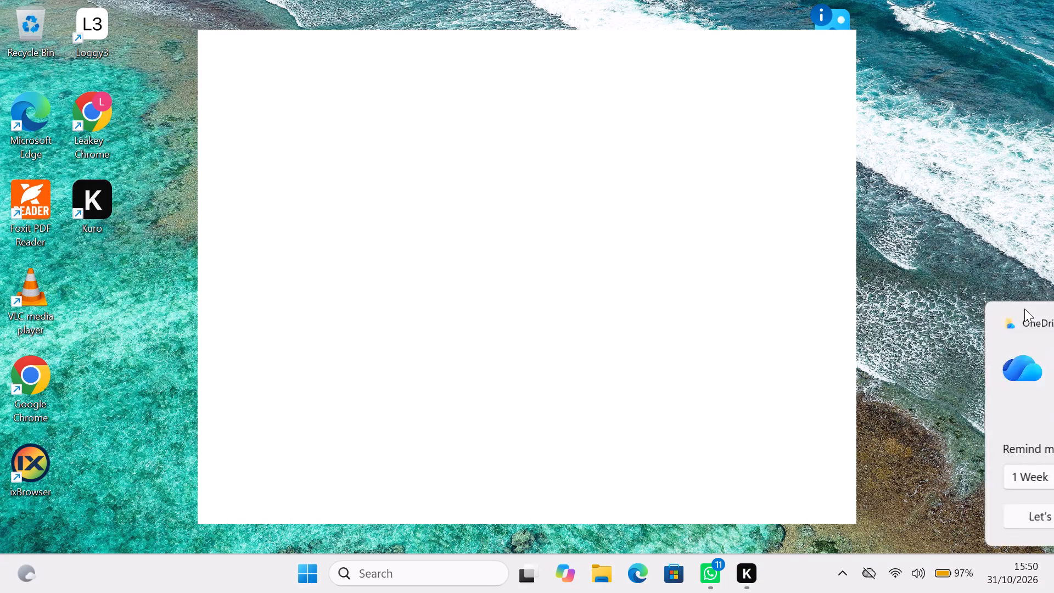
# Raise the screen brightness to about one third of its range.
pyautogui.click(915, 566)
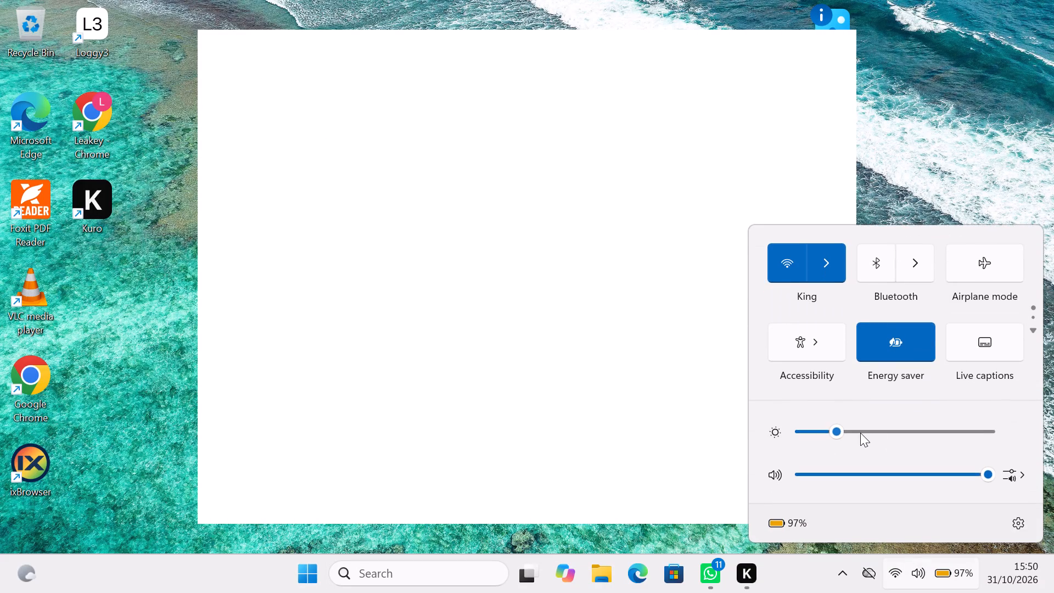
pyautogui.click(860, 433)
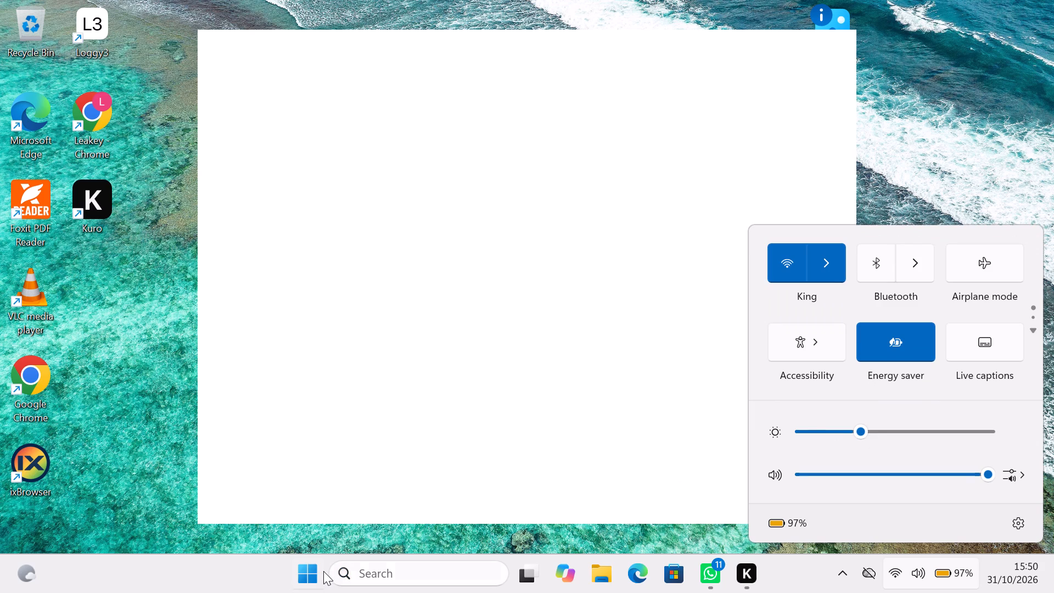
# Open Excel and create a new workbook from the Employee absence schedule template.
pyautogui.click(323, 571)
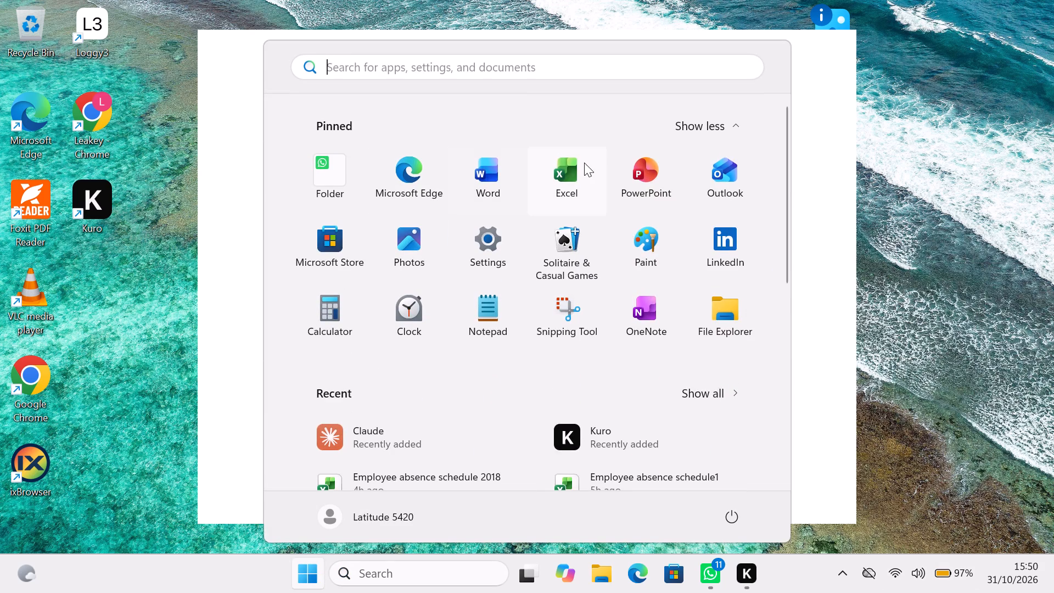
pyautogui.doubleClick(585, 163)
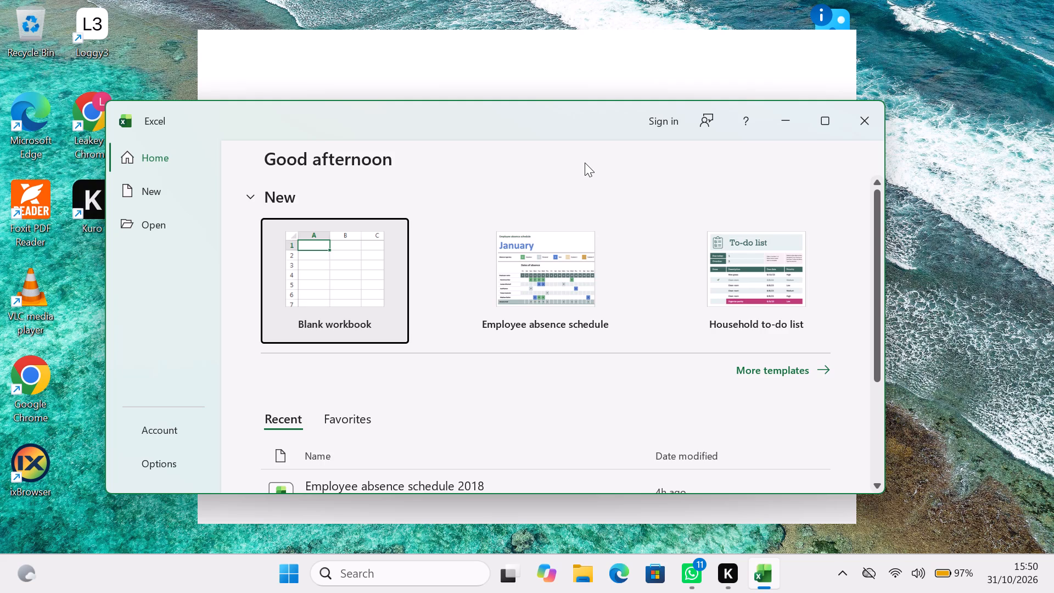
pyautogui.doubleClick(542, 272)
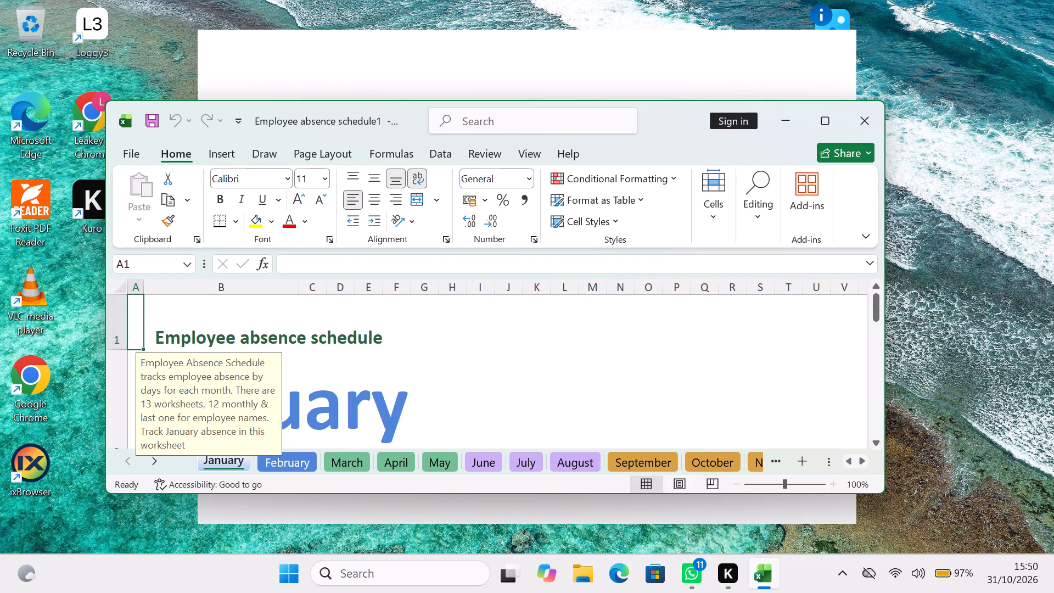
# Look over the January absence schedule down past its last rows, and glance at the November sheet.
pyautogui.moveTo(871, 318); pyautogui.dragTo(876, 354)
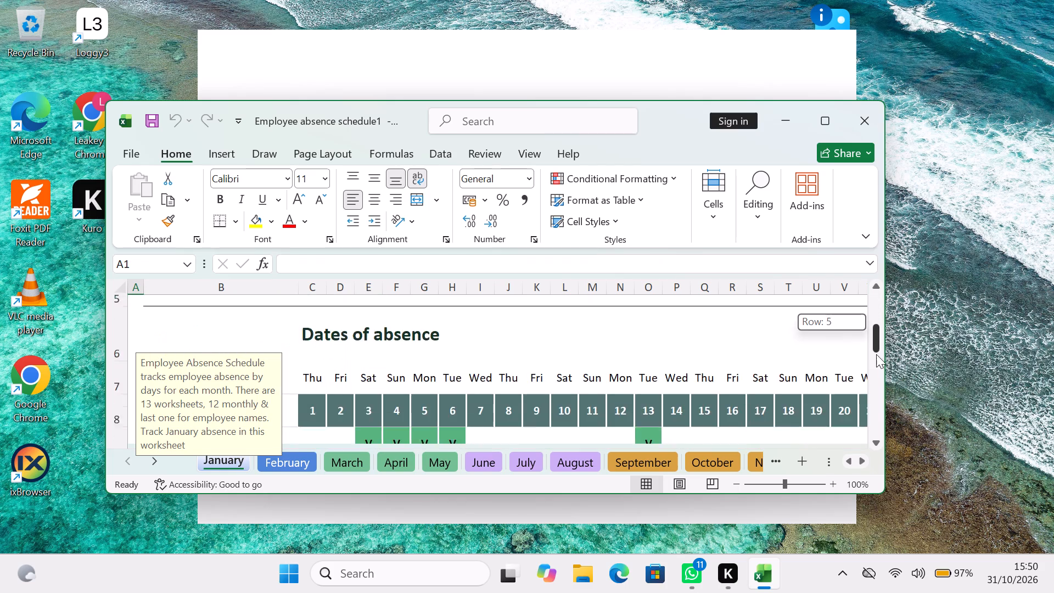
pyautogui.moveTo(876, 354); pyautogui.dragTo(919, 450)
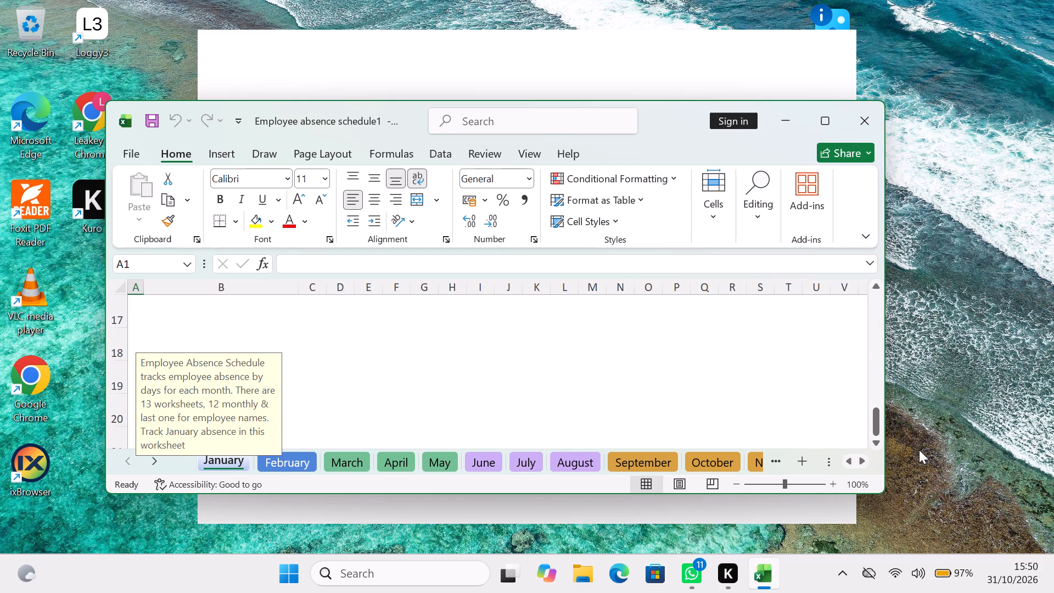
pyautogui.click(860, 461)
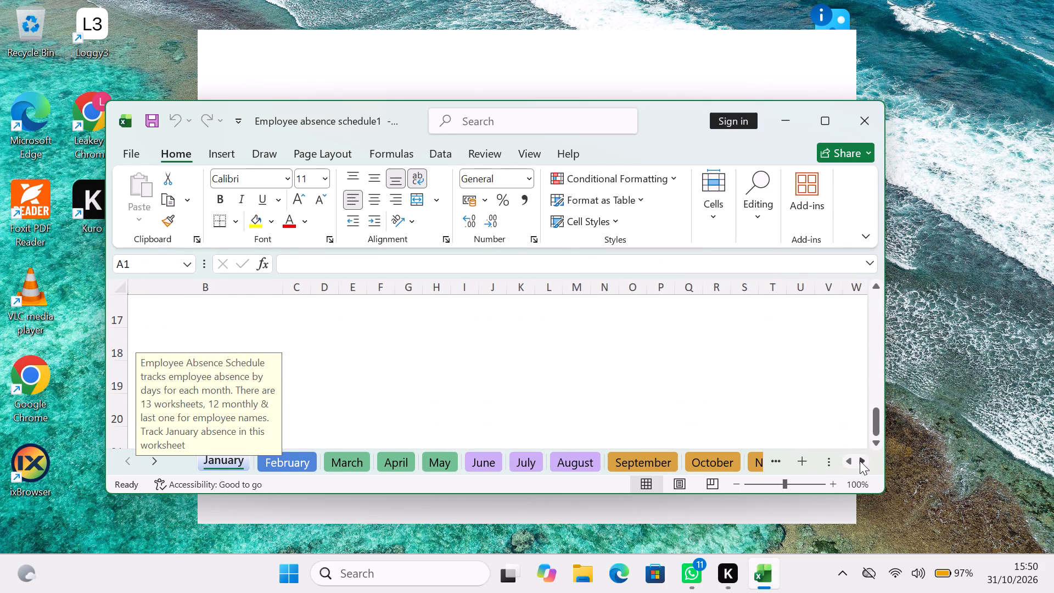
pyautogui.doubleClick(860, 461)
pyautogui.moveTo(860, 461); pyautogui.dragTo(746, 458)
pyautogui.click(746, 458)
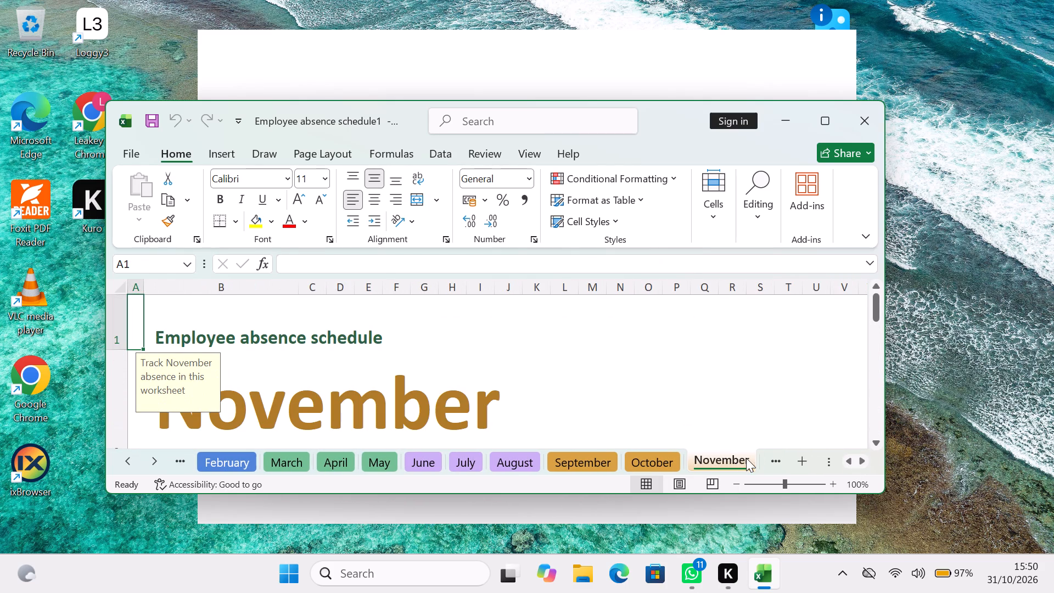
pyautogui.click(741, 456)
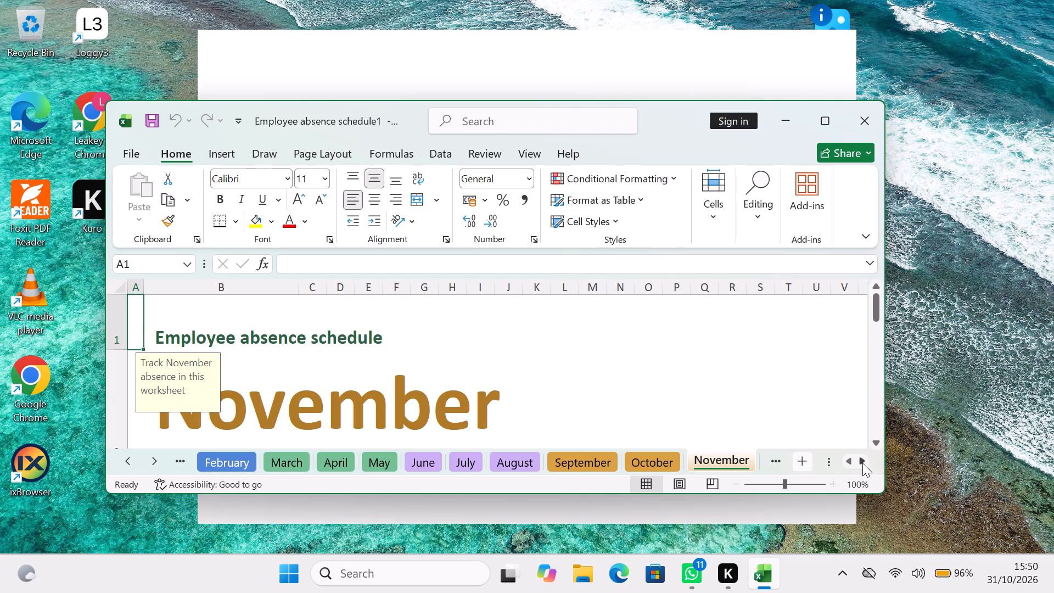
pyautogui.click(862, 463)
# Examine the December sheet from the absence type key through the dates of absence, employee rows and total row.
pyautogui.click(778, 461)
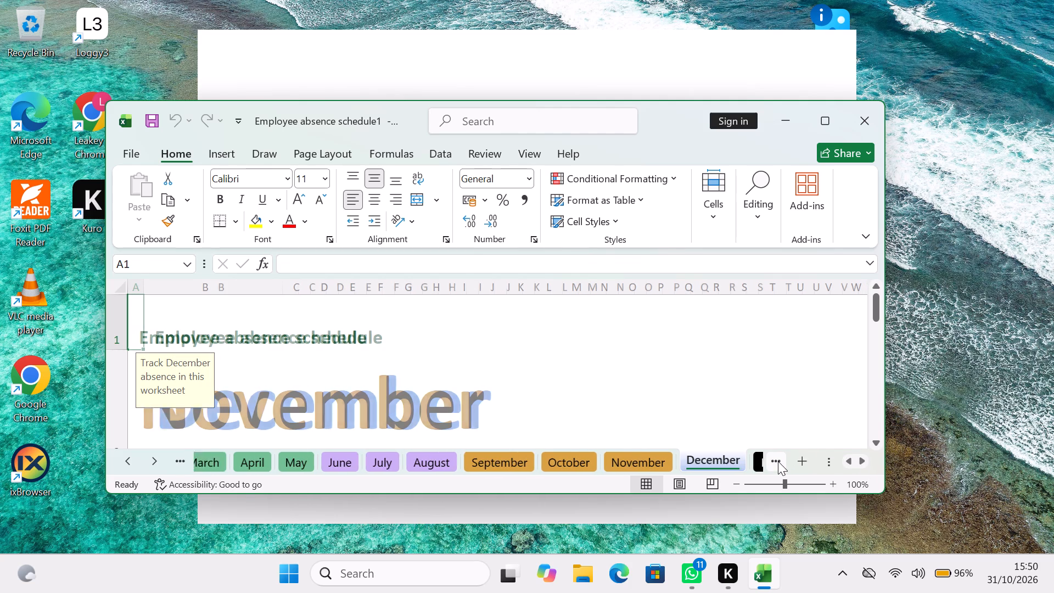
pyautogui.click(682, 467)
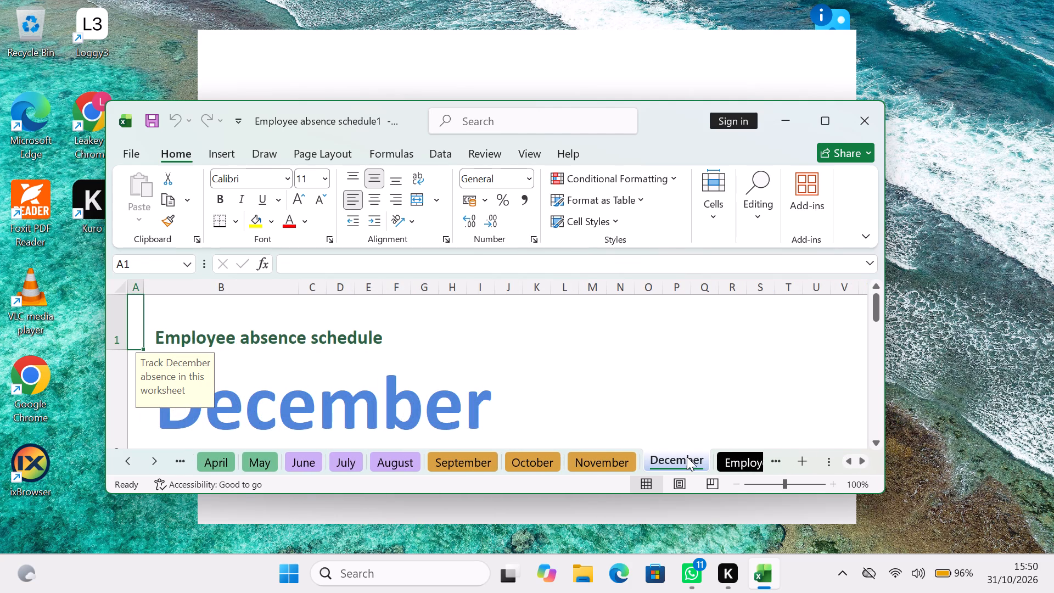
pyautogui.click(687, 457)
pyautogui.press('Down')
pyautogui.press('Down')
pyautogui.press('Down')
pyautogui.press('Down')
pyautogui.press('Down')
pyautogui.press('Down')
pyautogui.press('Down')
pyautogui.press('Down')
pyautogui.press('Down')
pyautogui.press('Down')
pyautogui.press('Down')
pyautogui.press('Down')
pyautogui.press('Down')
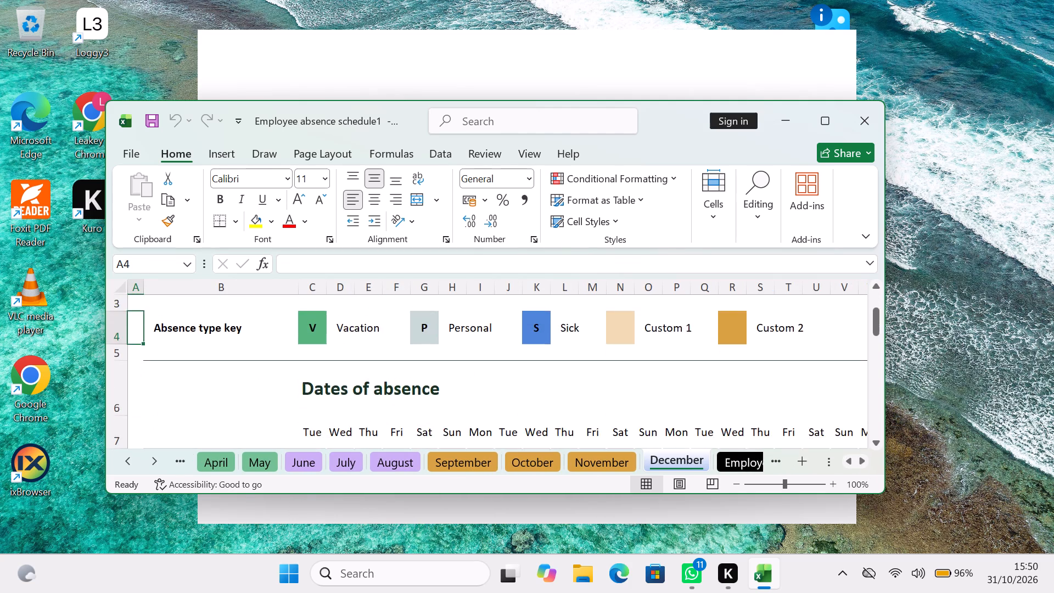
pyautogui.press('Up')
pyautogui.press('Up')
pyautogui.press('Up')
pyautogui.press('Up')
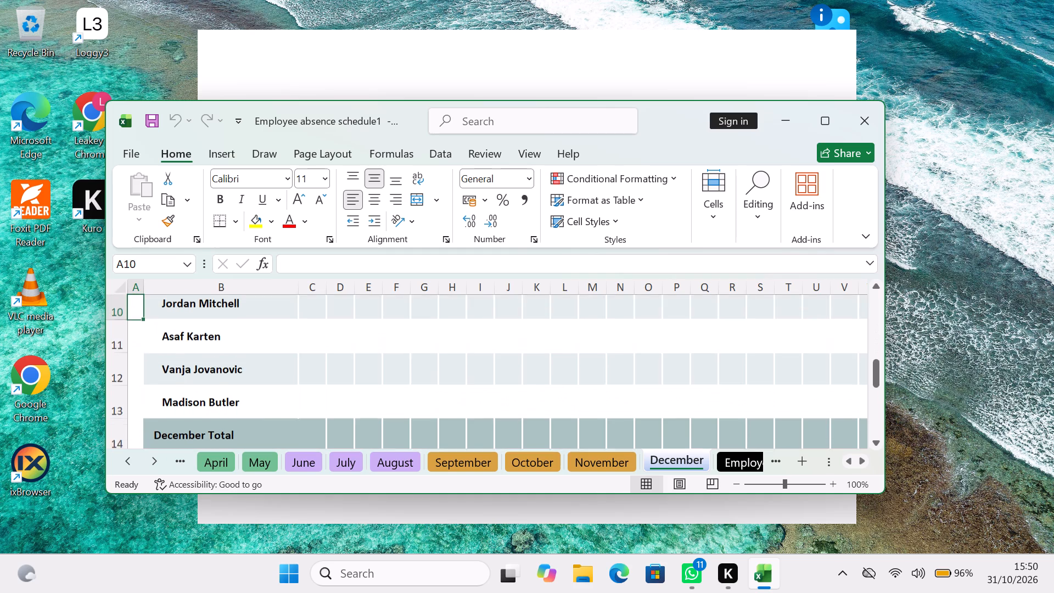
pyautogui.press('Up')
pyautogui.press('Up')
pyautogui.press('Up')
# Examine the November sheet's dates of absence and employee rows.
pyautogui.click(617, 470)
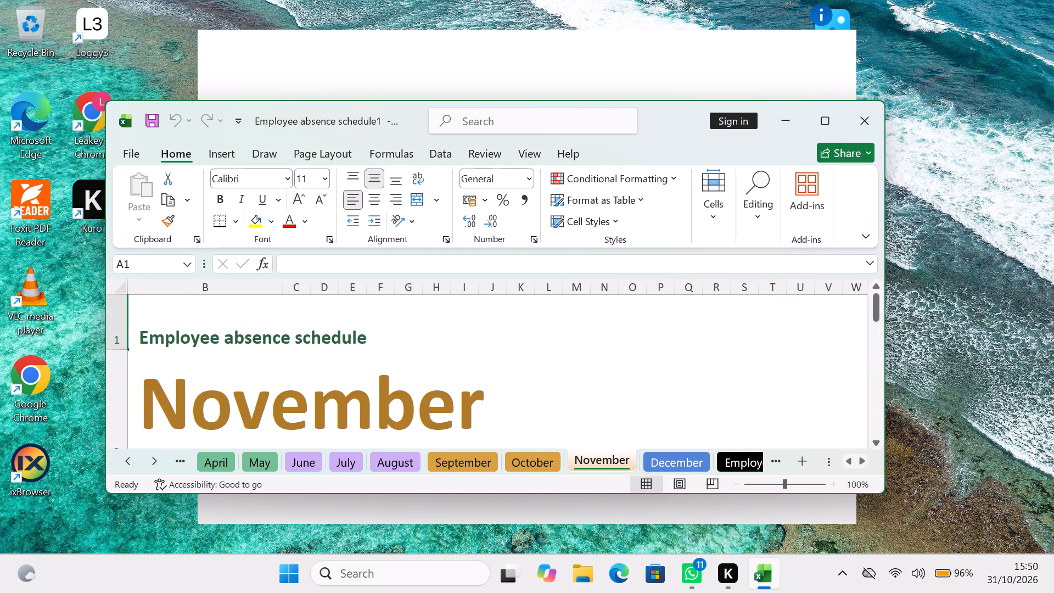
pyautogui.press('Down')
pyautogui.press('Down')
pyautogui.press('Down')
pyautogui.press('Down')
pyautogui.press('Down')
pyautogui.press('Down')
pyautogui.press('Down')
pyautogui.press('Down')
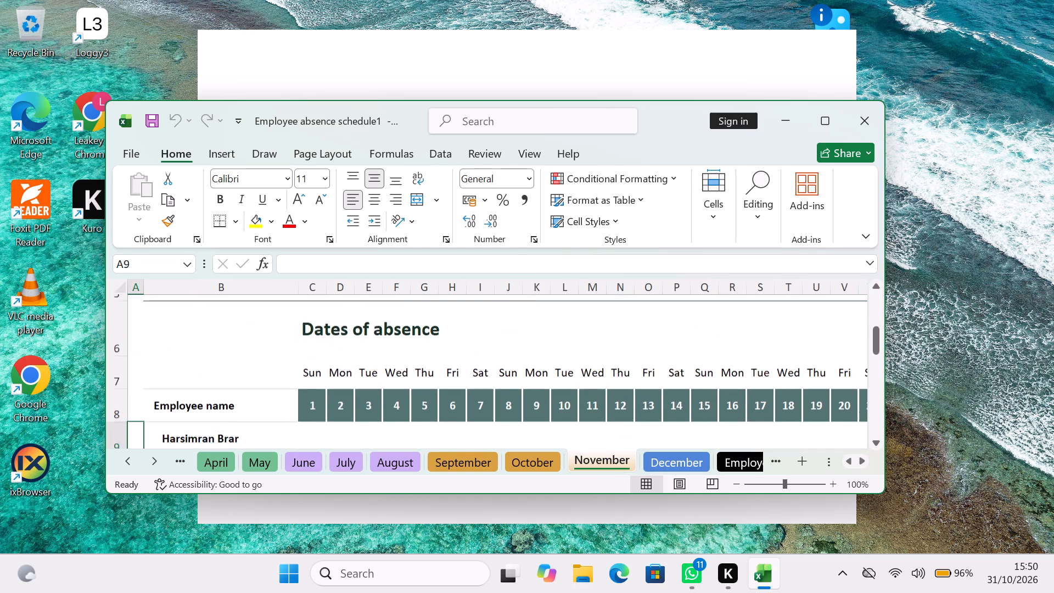
pyautogui.press('Down')
pyautogui.press('Down')
pyautogui.press('Left')
pyautogui.press('Left')
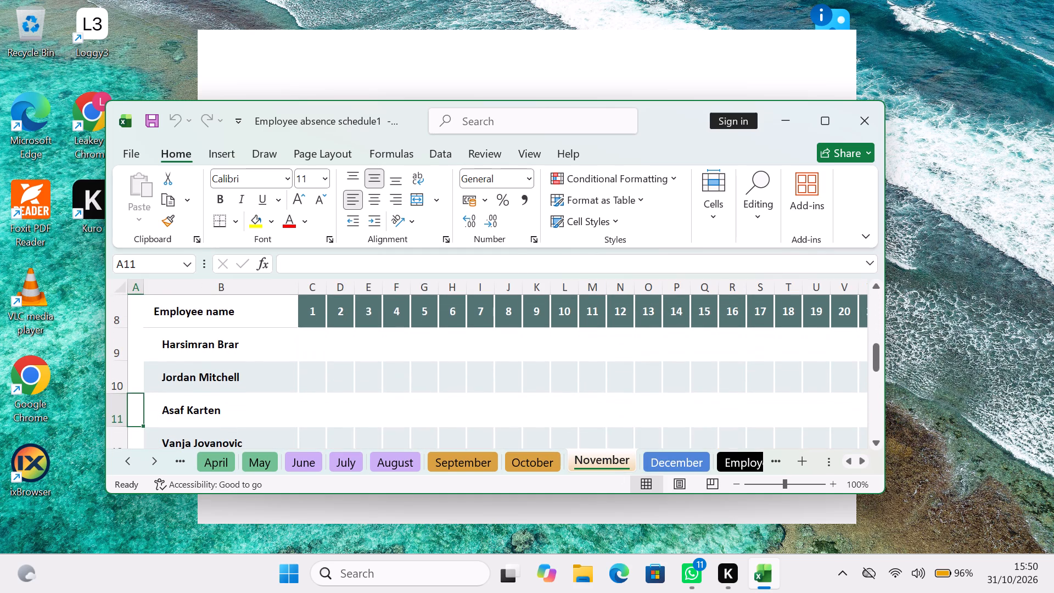
# Go back to the earlier months and examine the March sheet's dates of absence and employee rows.
pyautogui.click(180, 464)
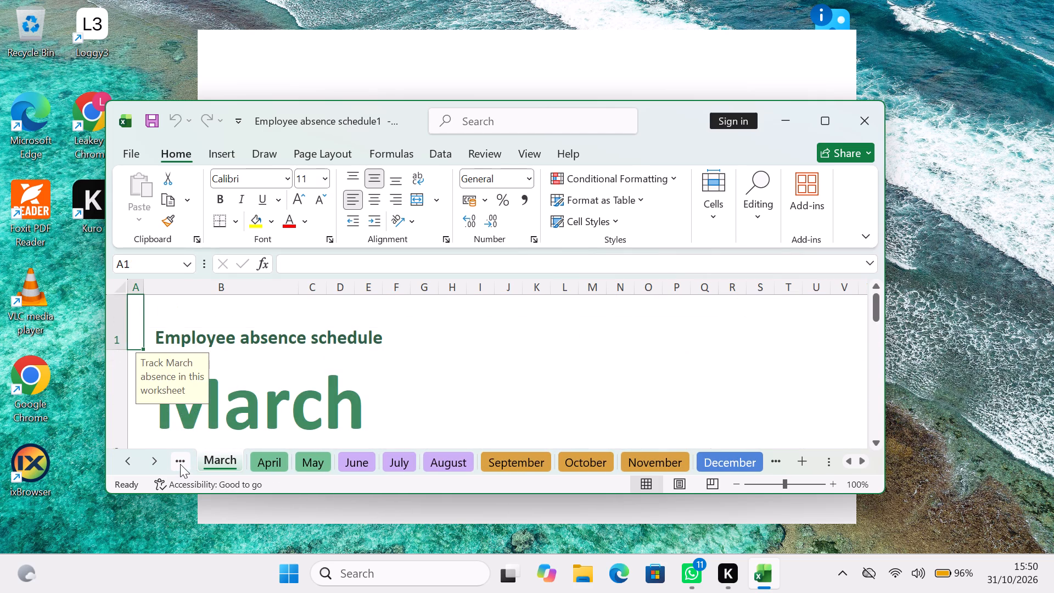
pyautogui.click(171, 465)
pyautogui.click(181, 465)
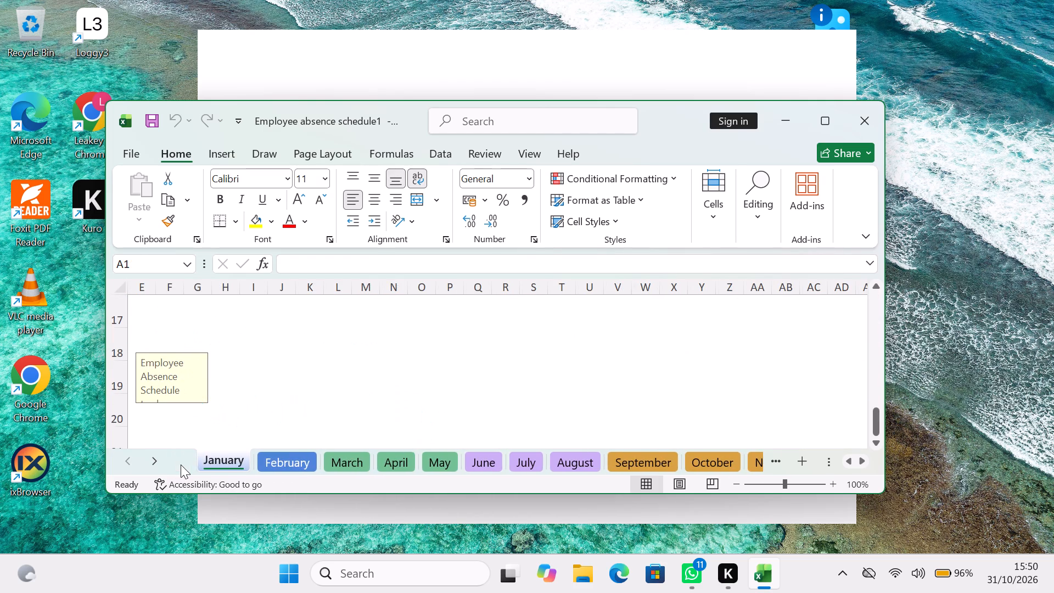
pyautogui.click(343, 461)
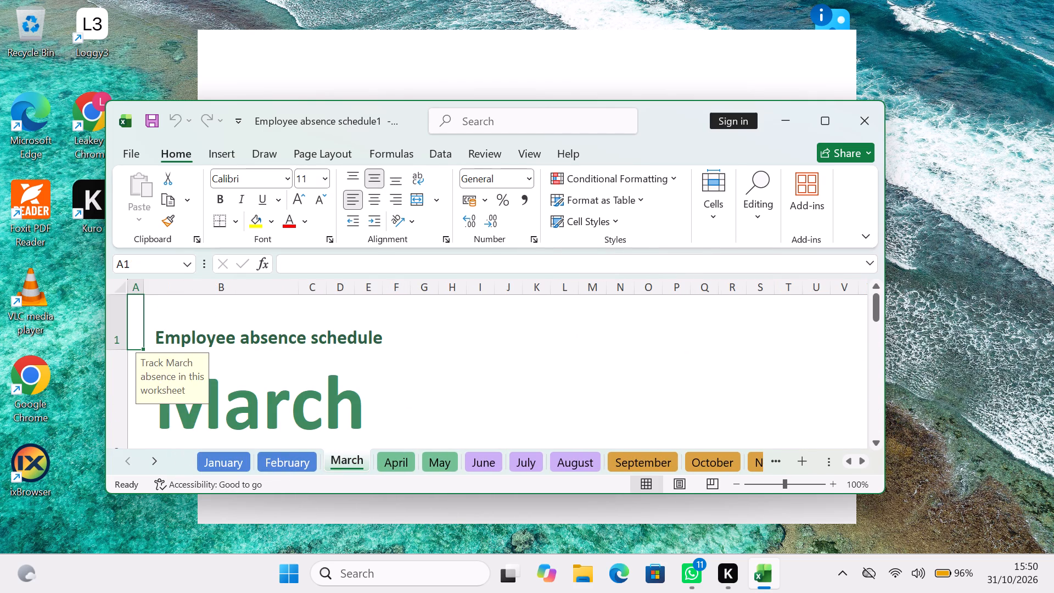
pyautogui.press('Down')
pyautogui.press('Down')
pyautogui.press('Down')
pyautogui.press('Down')
pyautogui.press('Down')
pyautogui.press('Down')
pyautogui.press('Down')
pyautogui.press('Down')
pyautogui.press('Down')
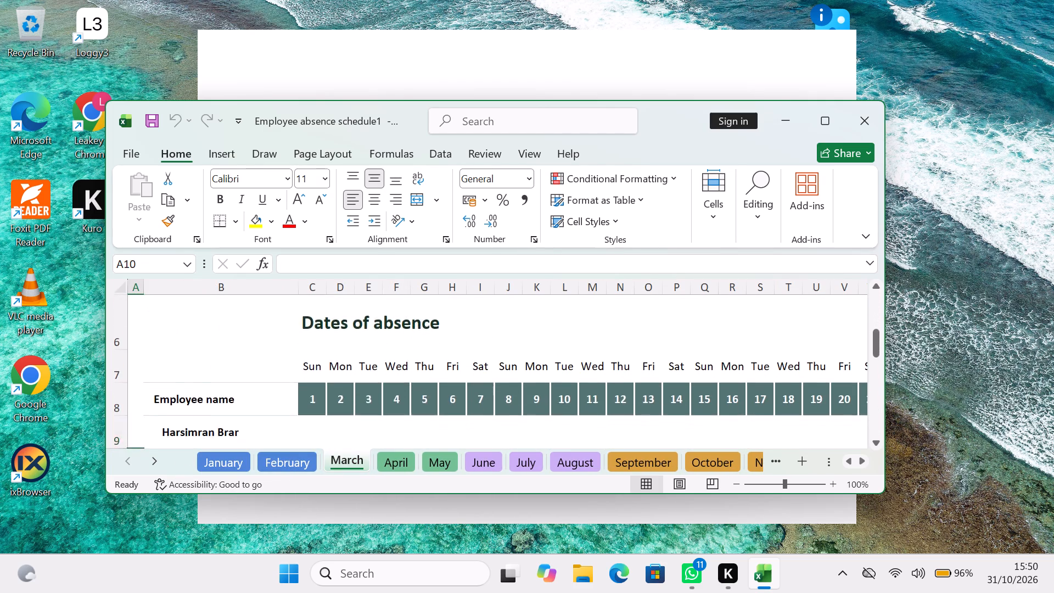
# Maximize the workbook window.
pyautogui.click(829, 118)
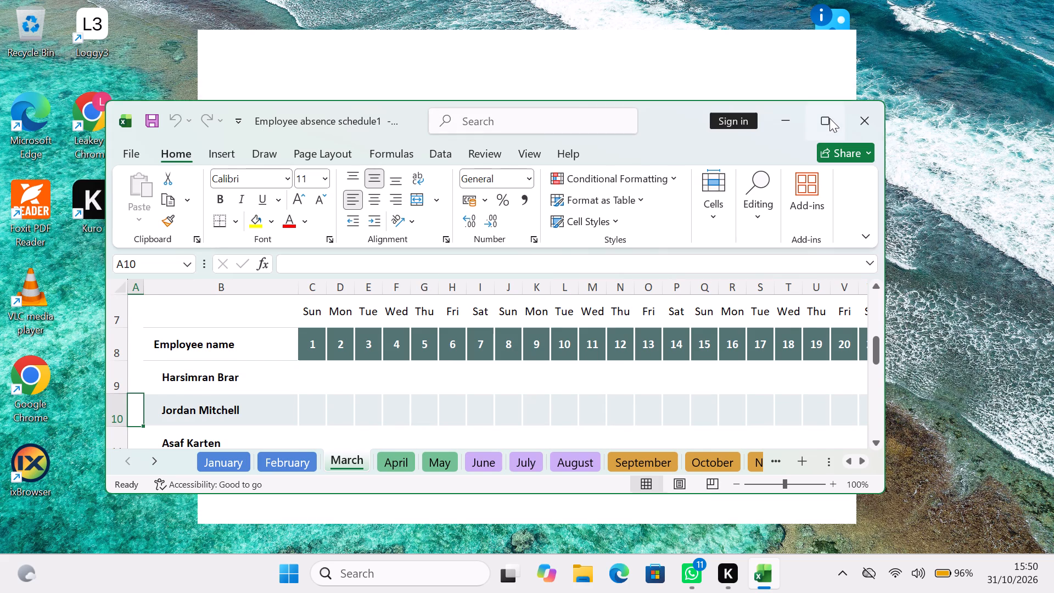
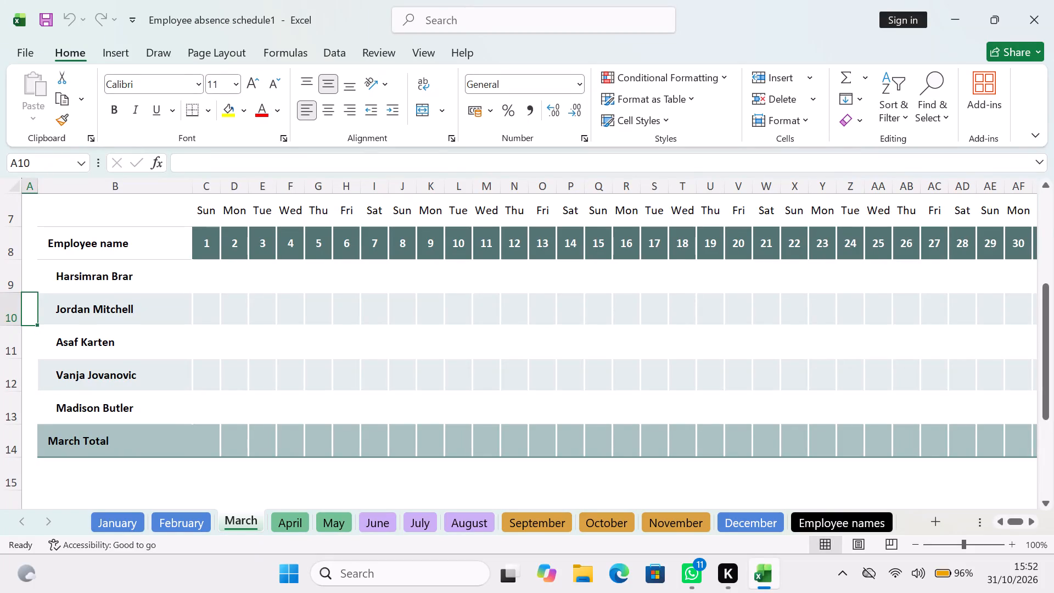
# Replace the year beside the March sheet's dates of absence heading, in cell AH6, with 2019.
pyautogui.press('Up')
pyautogui.press('Up')
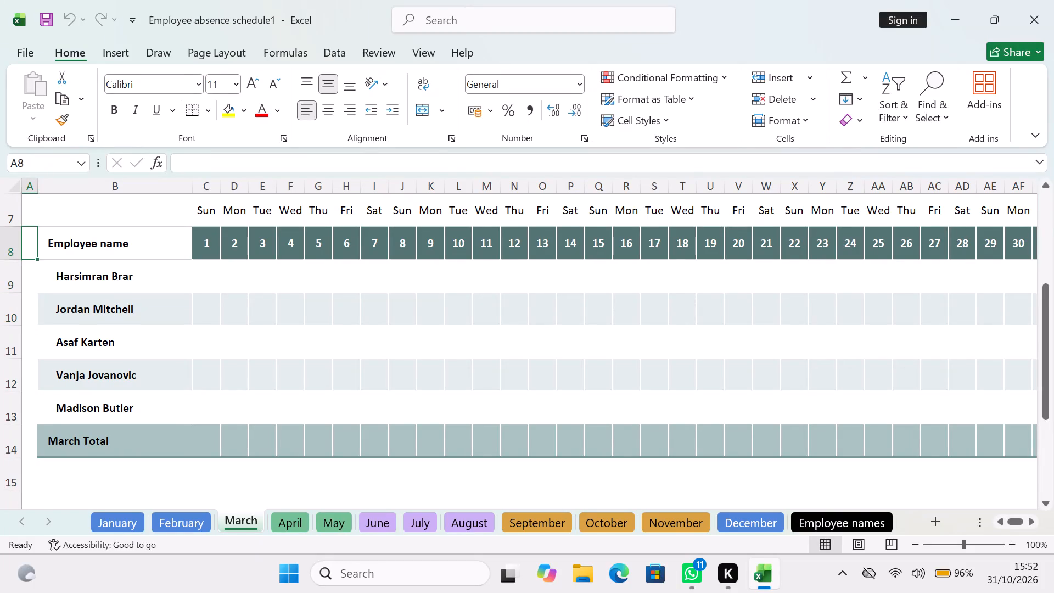
pyautogui.press('Up')
pyautogui.press('Up')
pyautogui.press('Up')
pyautogui.press('Up')
pyautogui.press('Right')
pyautogui.press('Right')
pyautogui.press('Right')
pyautogui.press('Right')
pyautogui.press('Right')
pyautogui.press('Right')
pyautogui.press('Right')
pyautogui.press('Right')
pyautogui.press('Right')
pyautogui.press('Right')
pyautogui.press('Right')
pyautogui.press('Right')
pyautogui.press('Right')
pyautogui.press('Right')
pyautogui.press('Right')
pyautogui.press('Right')
pyautogui.press('Right')
pyautogui.press('Right')
pyautogui.press('Right')
pyautogui.press('Right')
pyautogui.press('Right')
pyautogui.press('Right')
pyautogui.press('Right')
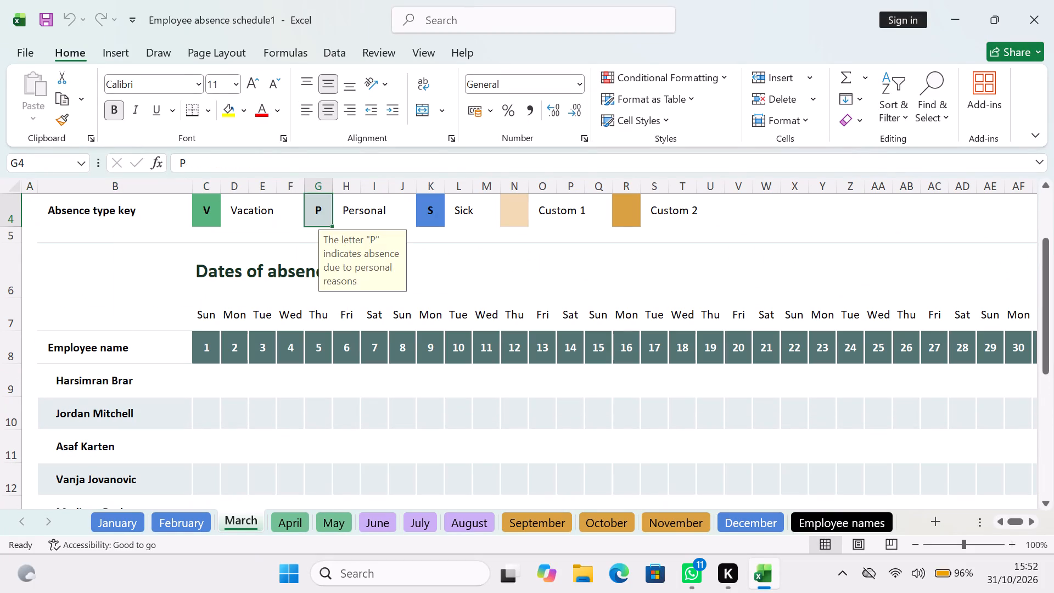
pyautogui.press('Right')
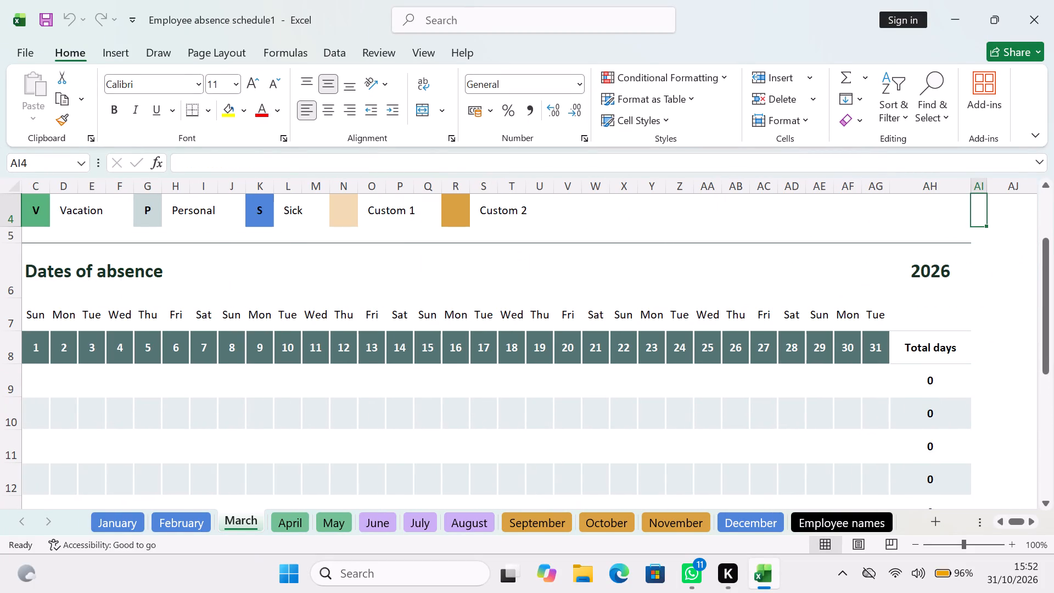
pyautogui.press('Down')
pyautogui.press('Left')
pyautogui.press('Down')
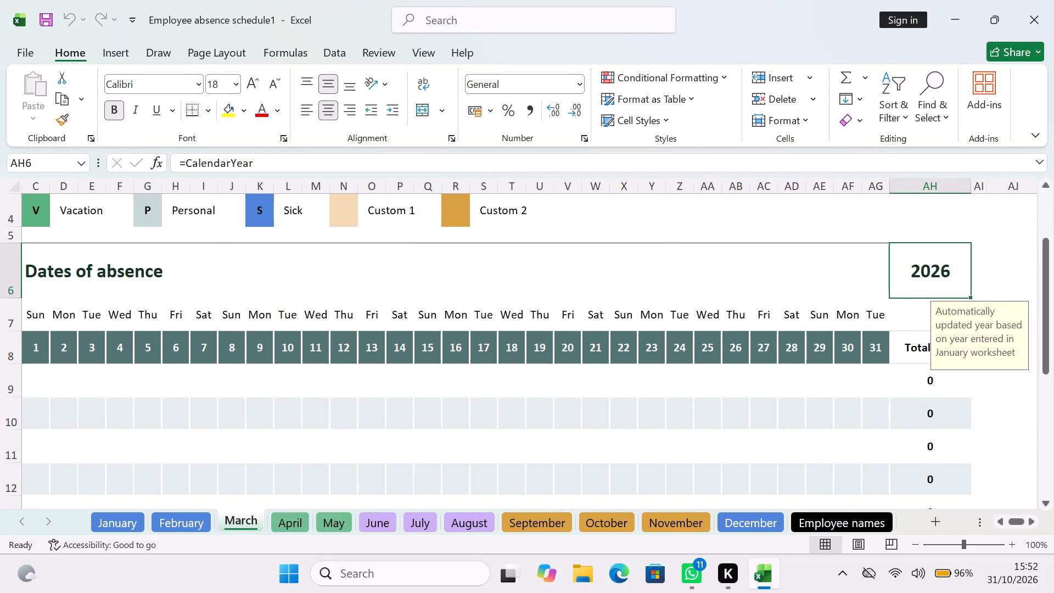
pyautogui.press('BackSpace')
pyautogui.write('2019')
pyautogui.press('Down')
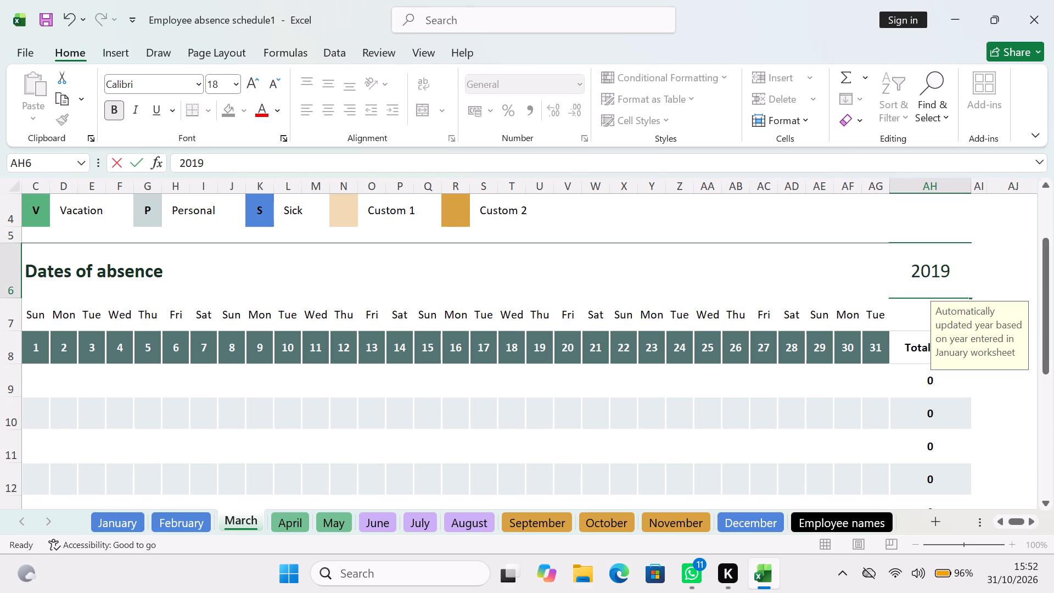
# In the first employee's March row, enter v for vacation on day 1 and p for personal absence on day 4.
pyautogui.press('Down')
pyautogui.press('Down')
pyautogui.press('Left')
pyautogui.press('Left')
pyautogui.press('Left')
pyautogui.press('Left')
pyautogui.press('Left')
pyautogui.press('Left')
pyautogui.press('Left')
pyautogui.press('Left')
pyautogui.press('Left')
pyautogui.press('Left')
pyautogui.press('Left')
pyautogui.press('Left')
pyautogui.press('Left')
pyautogui.press('Left')
pyautogui.press('Left')
pyautogui.press('Left')
pyautogui.press('Left')
pyautogui.press('Left')
pyautogui.press('Left')
pyautogui.press('Left')
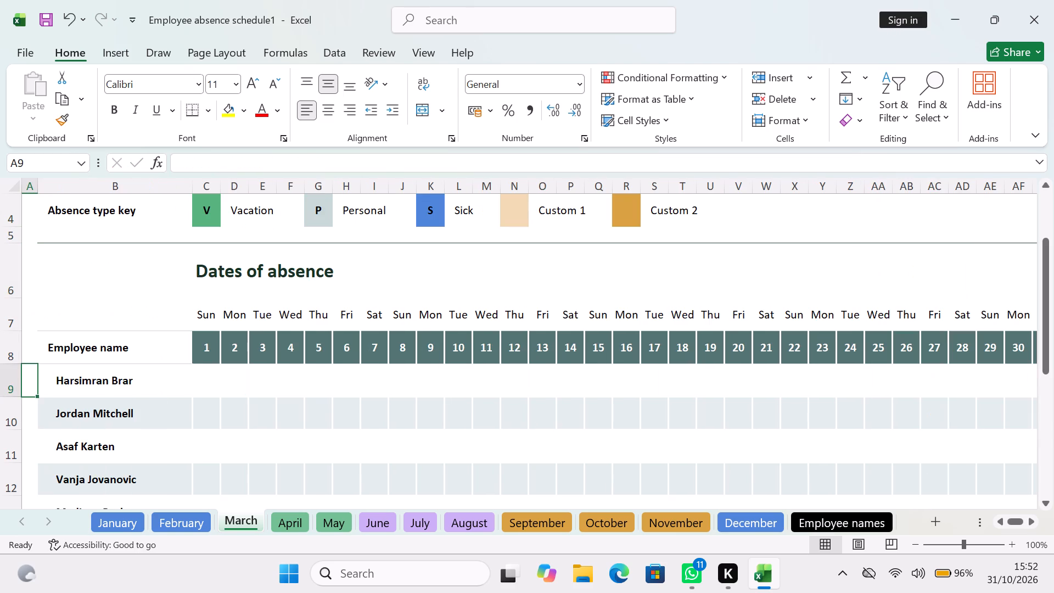
pyautogui.click(211, 379)
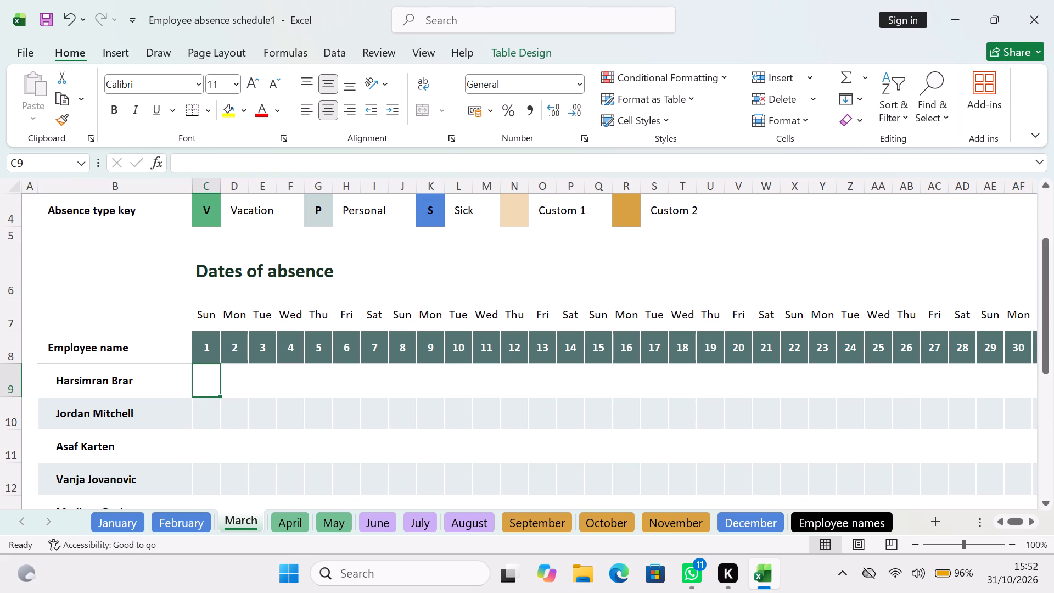
pyautogui.press('v')
pyautogui.press('Right')
pyautogui.press('Right')
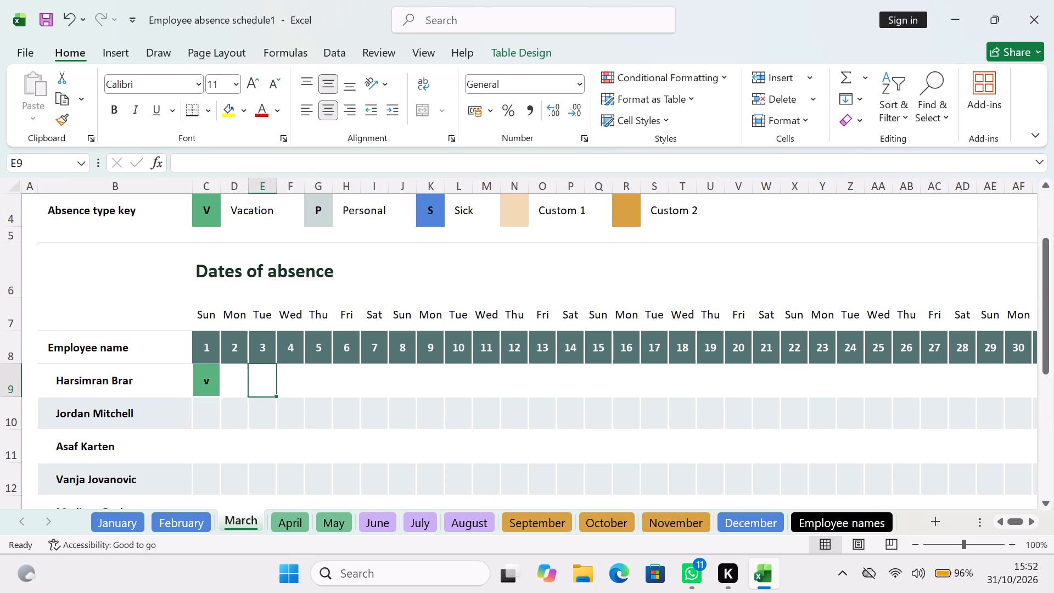
pyautogui.press('Right')
pyautogui.press('p')
pyautogui.press('Right')
pyautogui.press('Right')
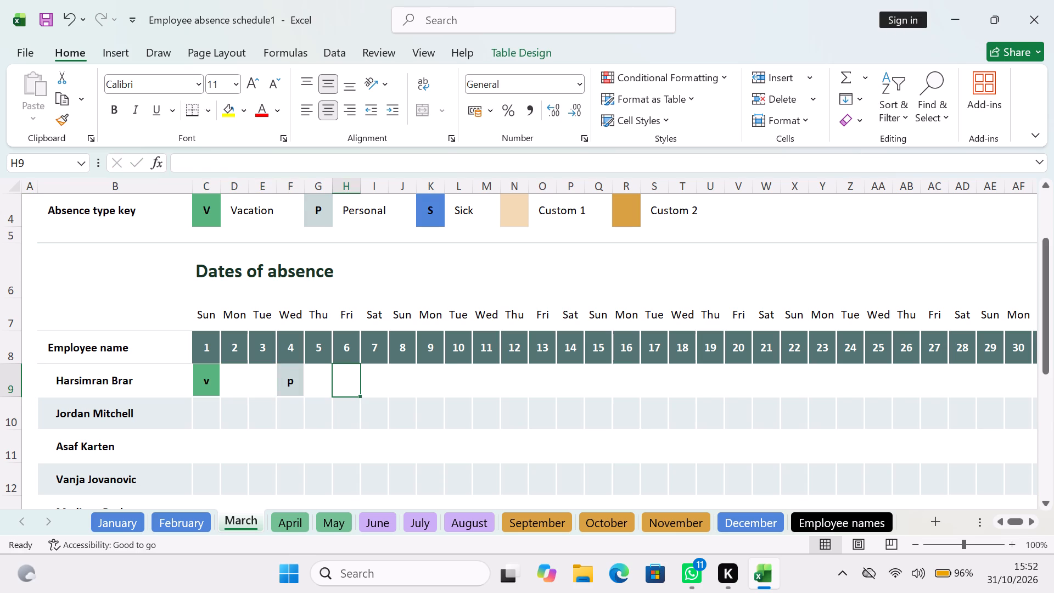
# In the same employee's row, enter v on days 6 and 7 and p on day 9.
pyautogui.press('v')
pyautogui.press('Right')
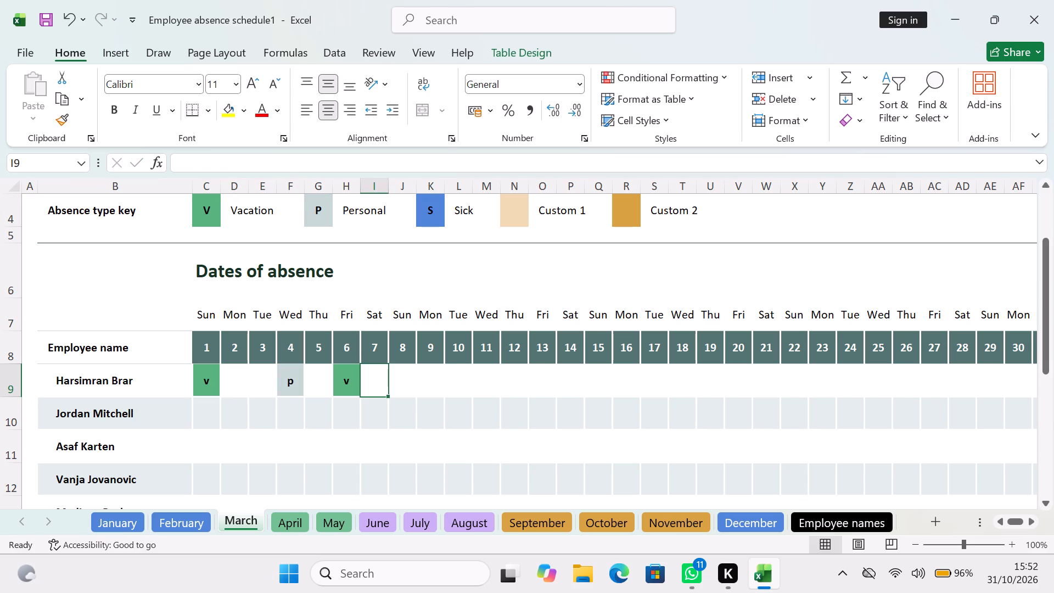
pyautogui.press('v')
pyautogui.press('Right')
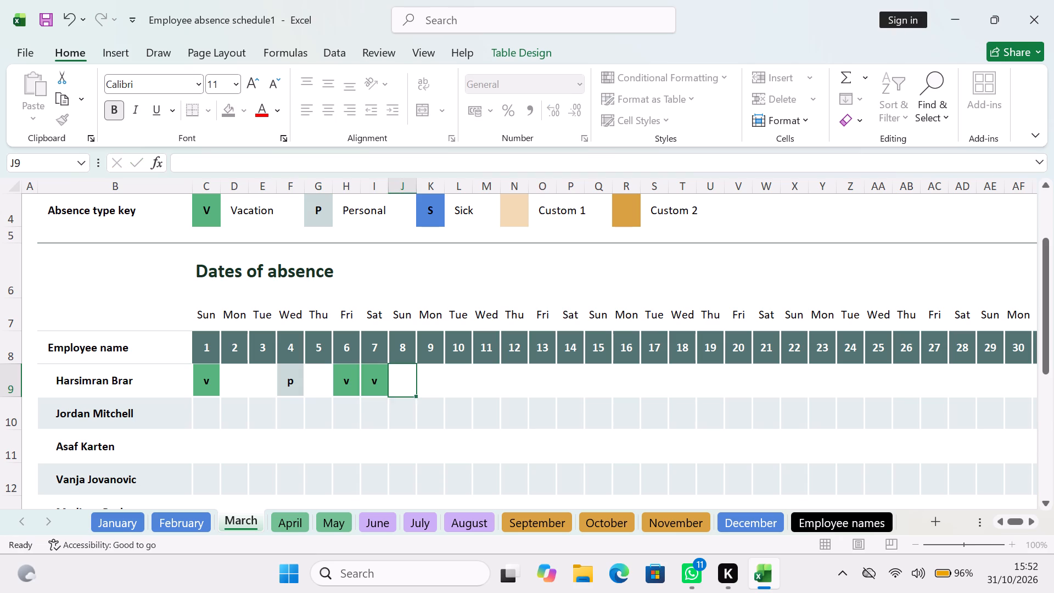
pyautogui.press('Right')
pyautogui.press('p')
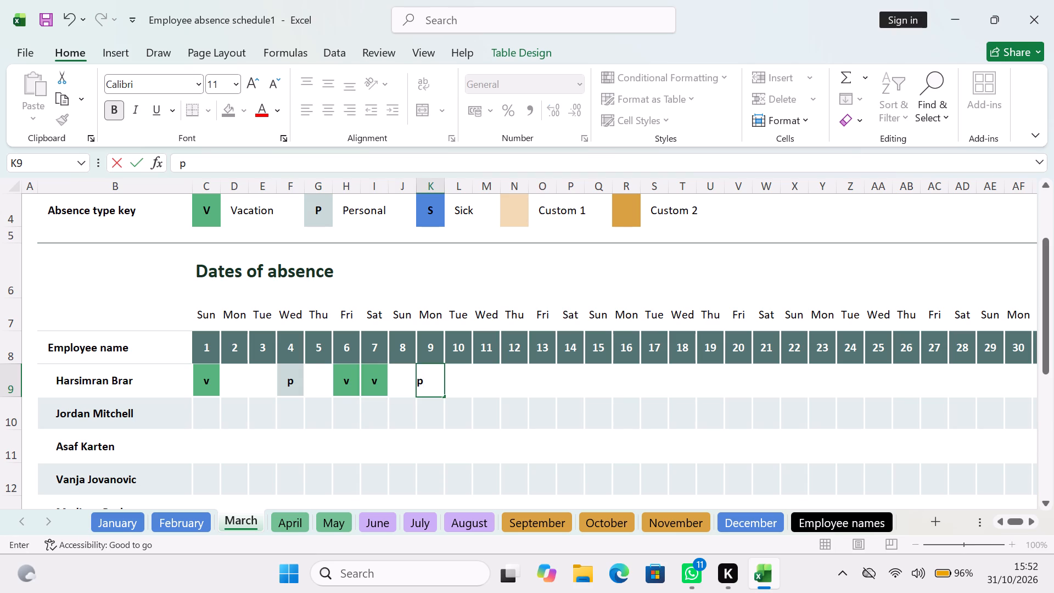
pyautogui.press('Right')
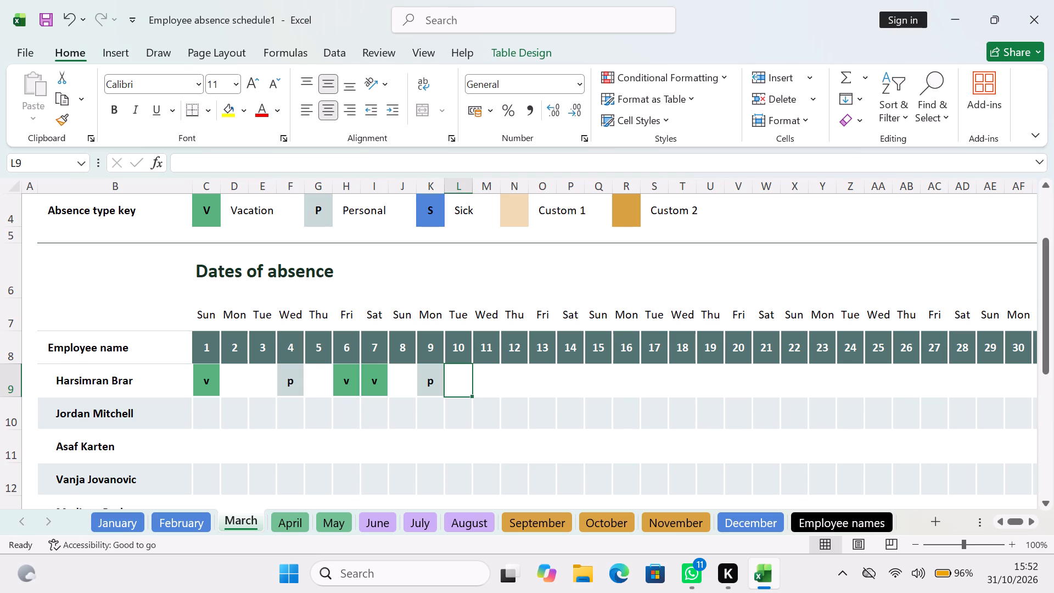
# Continue the first employee's row with s for sick leave on days 12 and 13 and v on day 15.
pyautogui.press('Right')
pyautogui.press('Right')
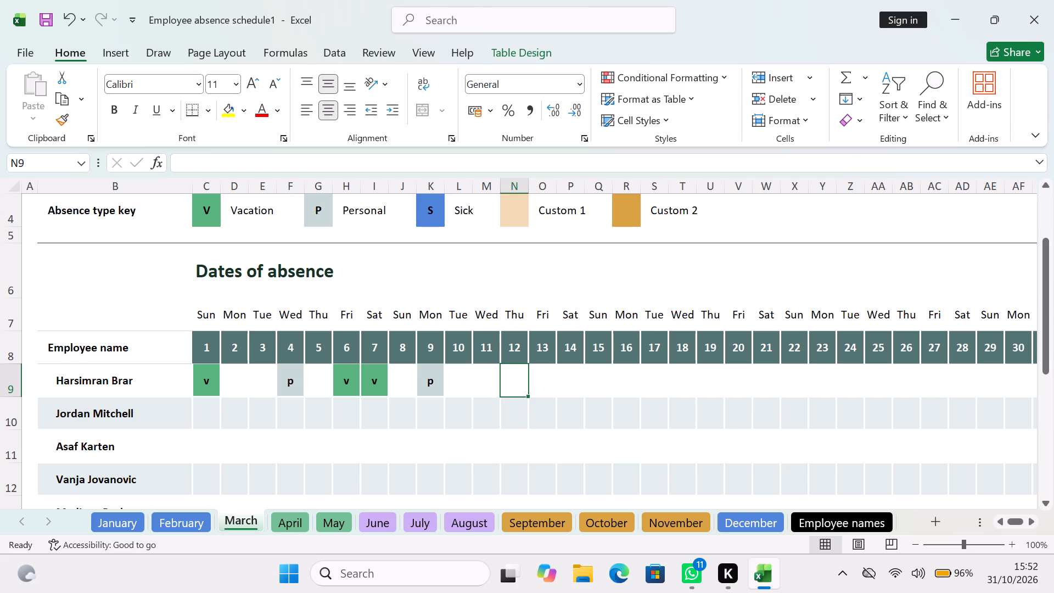
pyautogui.press('s')
pyautogui.press('Right')
pyautogui.press('s')
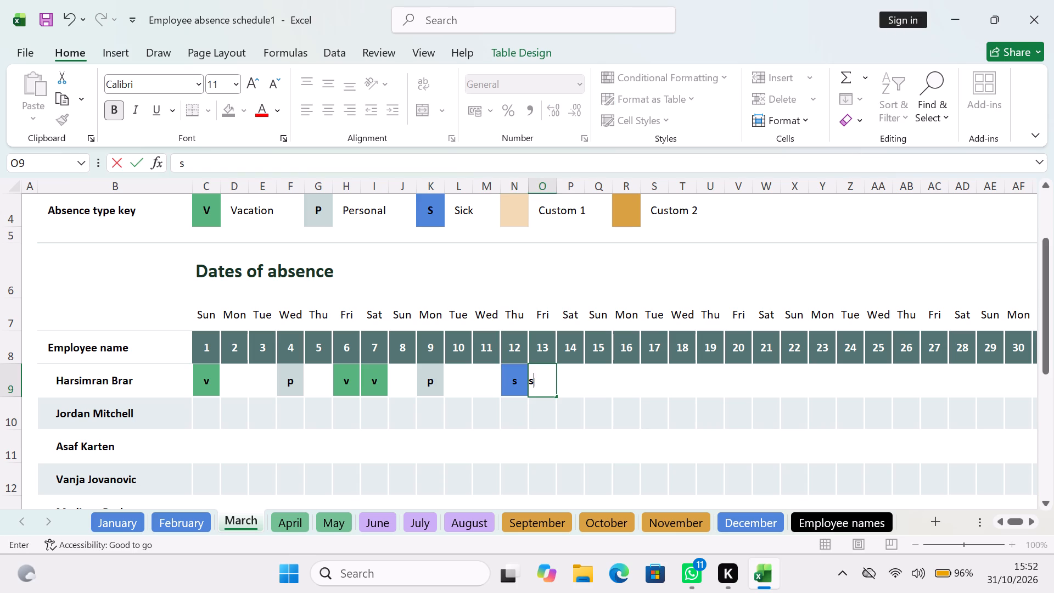
pyautogui.press('Right')
pyautogui.press('Right')
pyautogui.press('v')
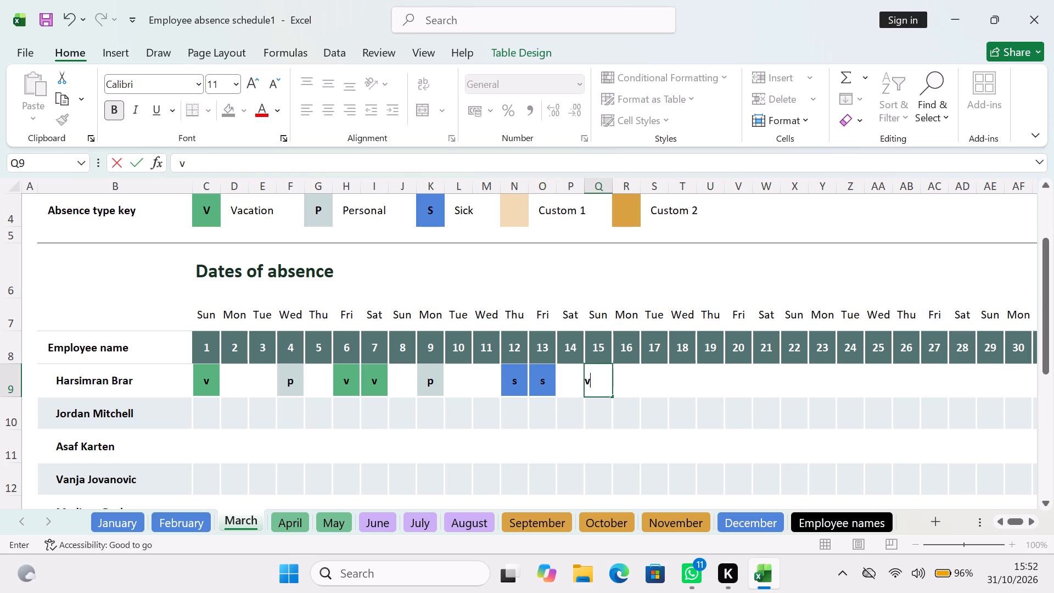
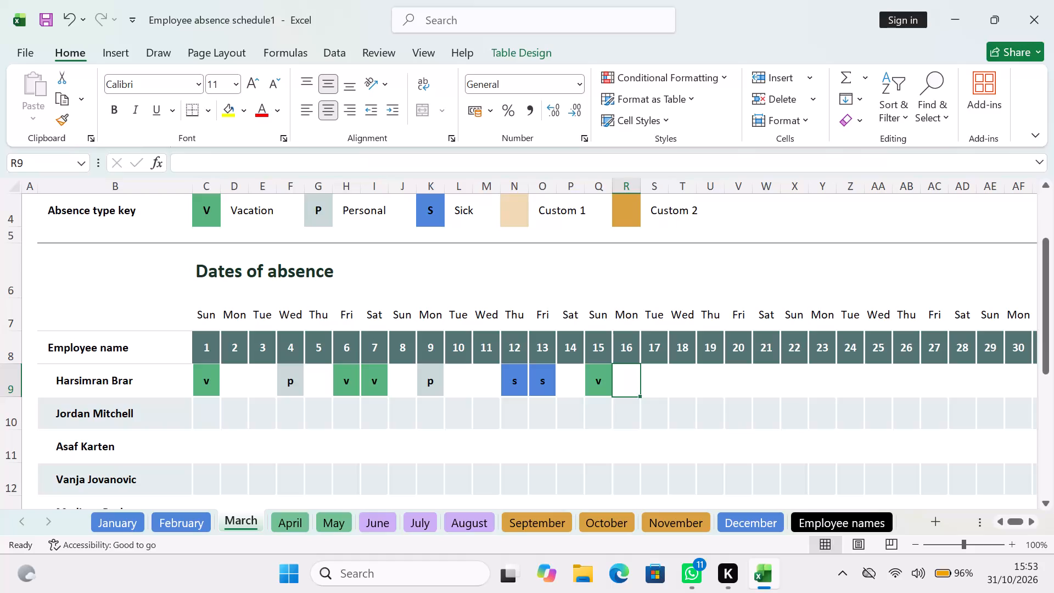
# In the first employee's March row, enter p for personal absence on day 18.
pyautogui.press('Right')
pyautogui.press('Right')
pyautogui.press('p')
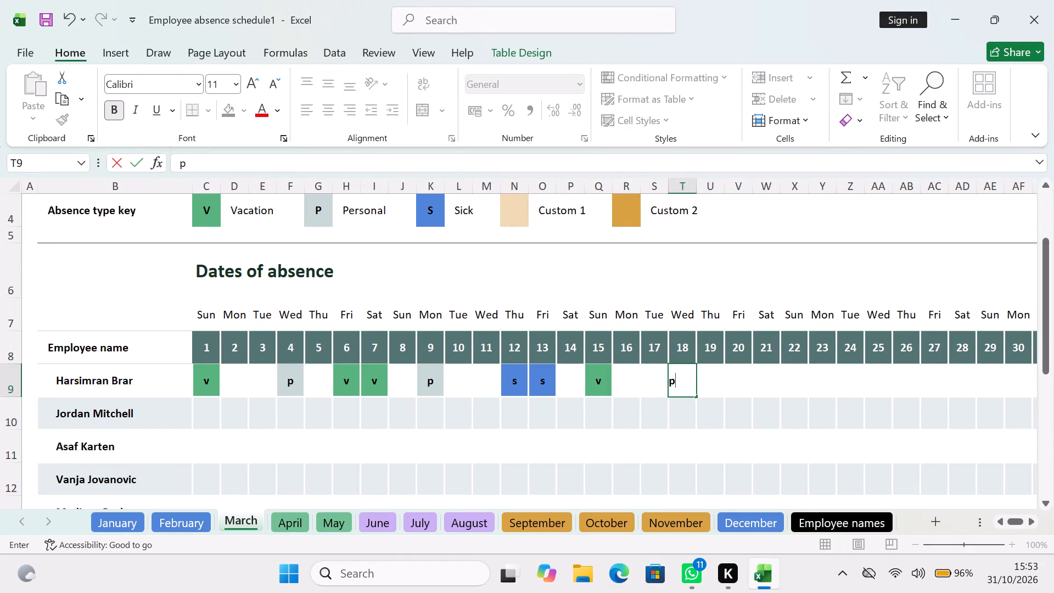
pyautogui.press(';')
pyautogui.press('Right')
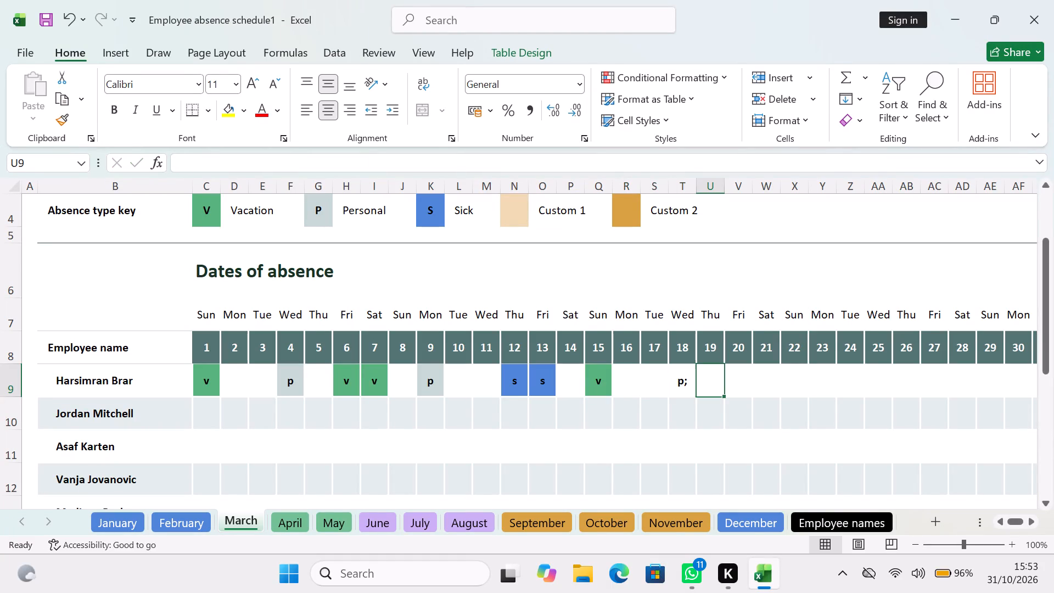
pyautogui.press('Left')
pyautogui.press('BackSpace')
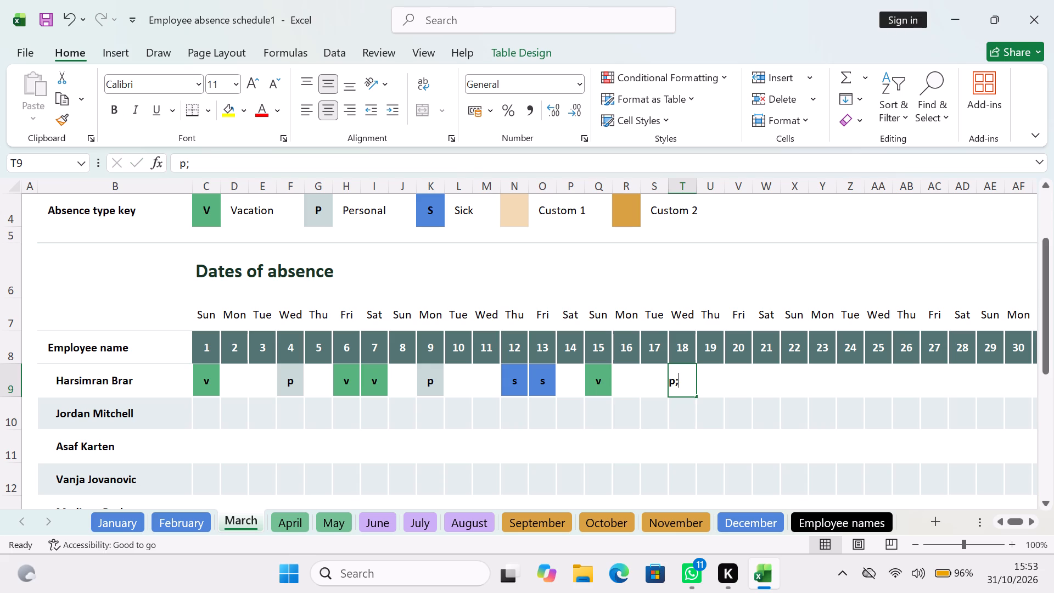
pyautogui.press('p')
pyautogui.press('Right')
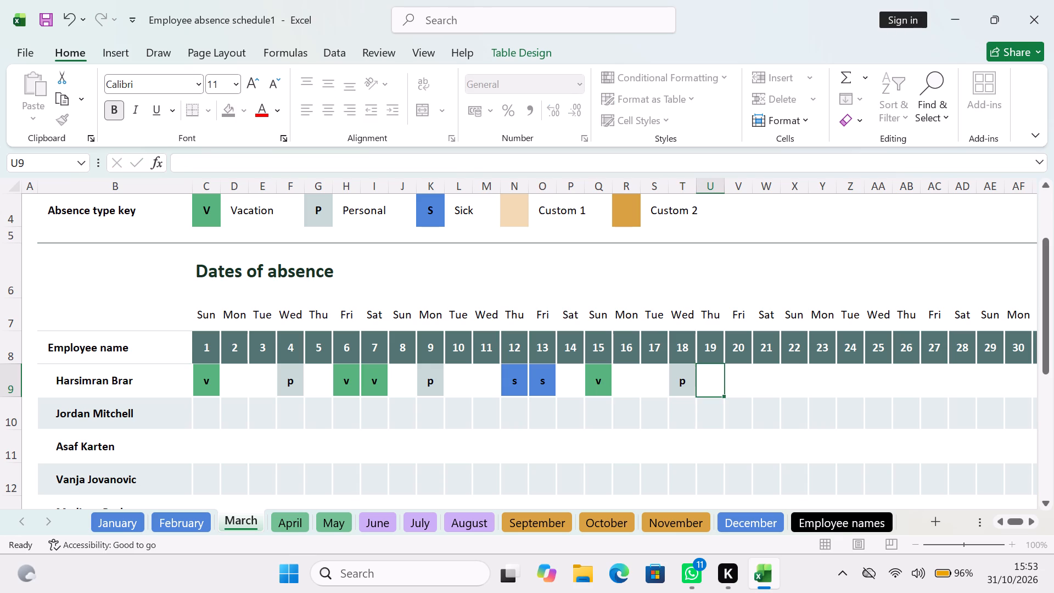
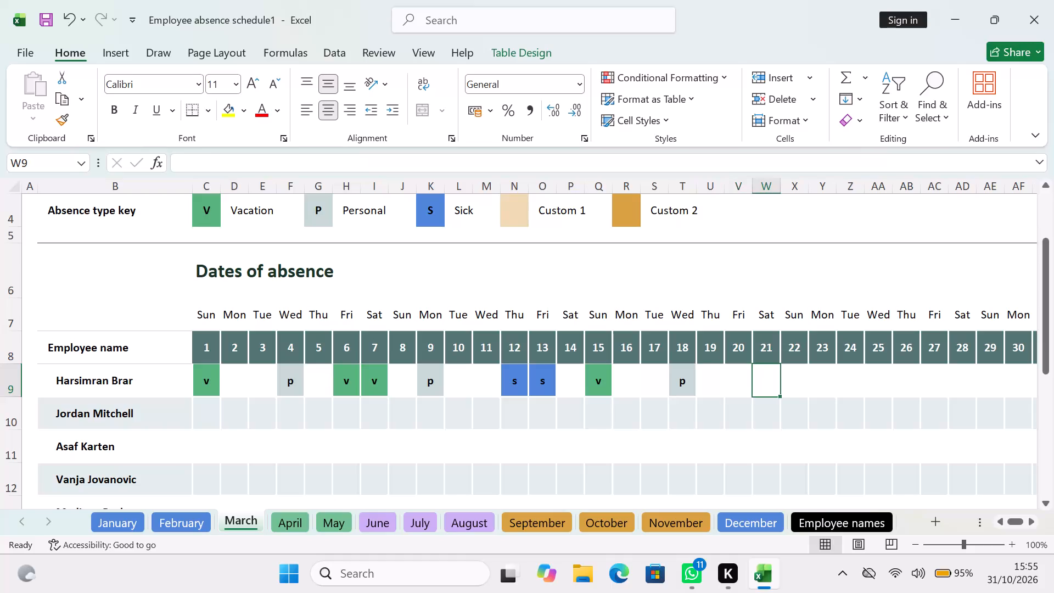
# In the first employee's March row, enter v for vacation on days 21 and 22.
pyautogui.press('v')
pyautogui.press('Right')
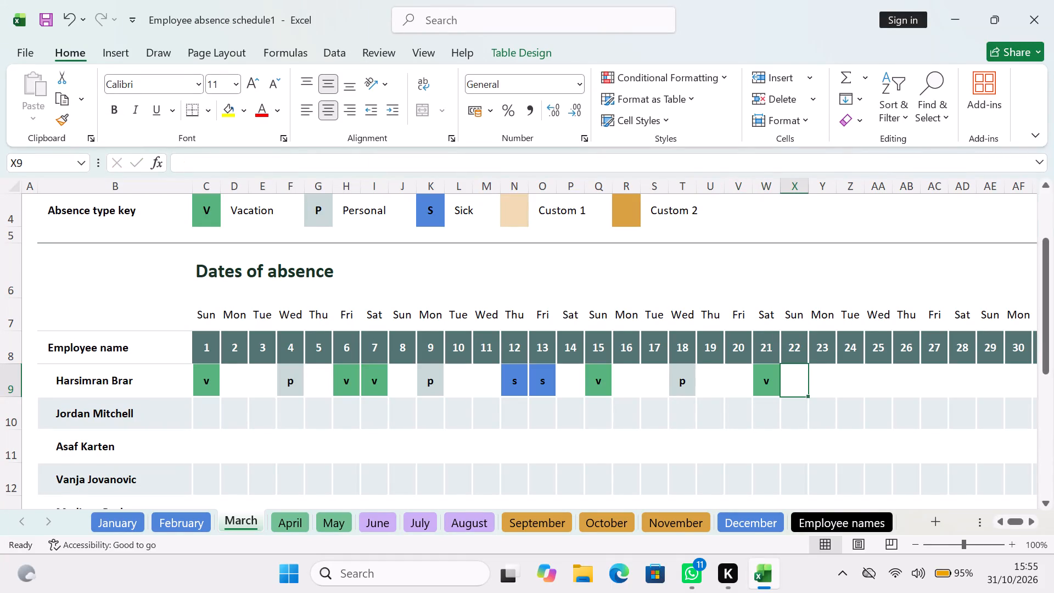
pyautogui.press('v')
pyautogui.press('Right')
# In the first employee's row, enter p for personal absence on days 24, 25 and 27.
pyautogui.press('Right')
pyautogui.press('p')
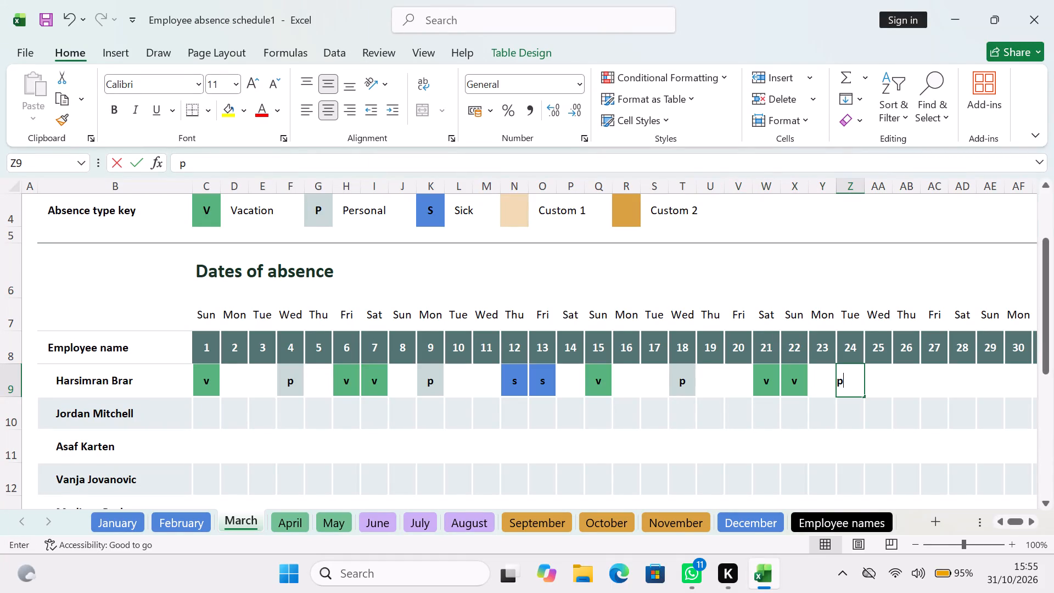
pyautogui.press('Right')
pyautogui.press('p')
pyautogui.press('Right')
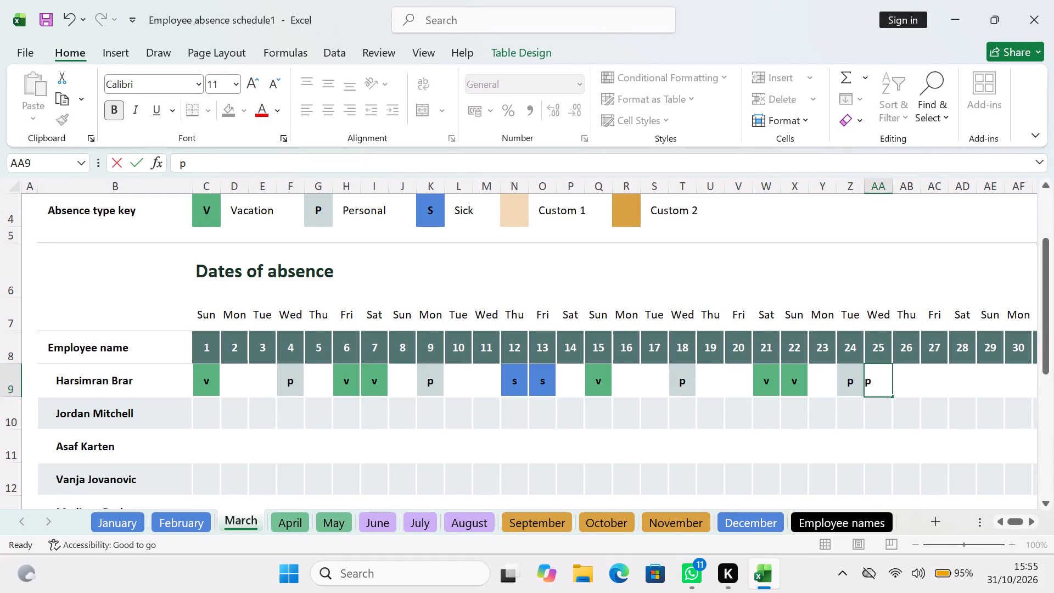
pyautogui.press('Right')
pyautogui.press('p')
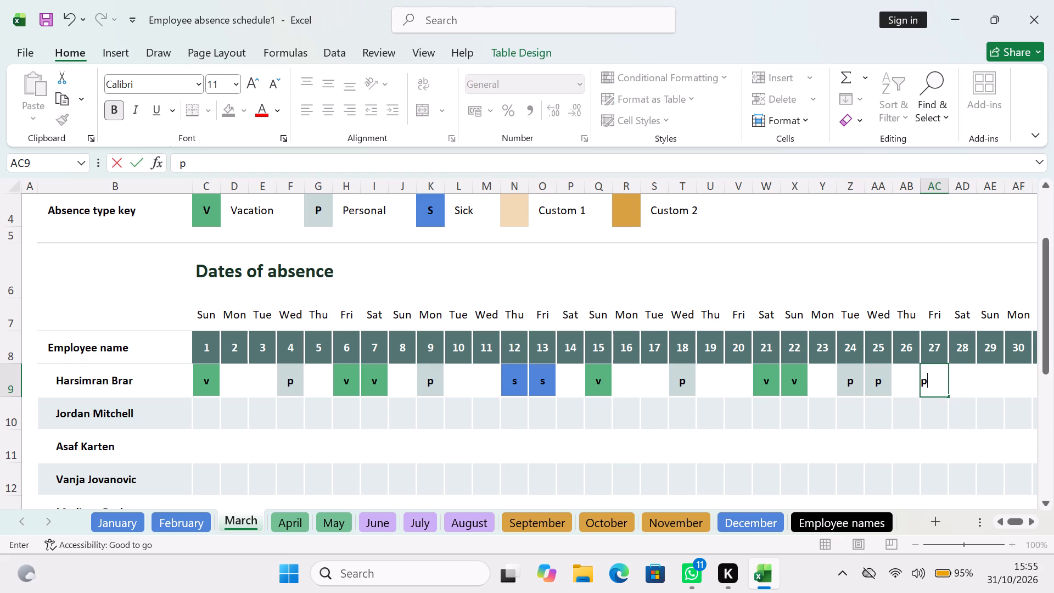
pyautogui.press('Right')
# In the first employee's row, enter v for vacation on day 29.
pyautogui.press('Right')
pyautogui.press('v')
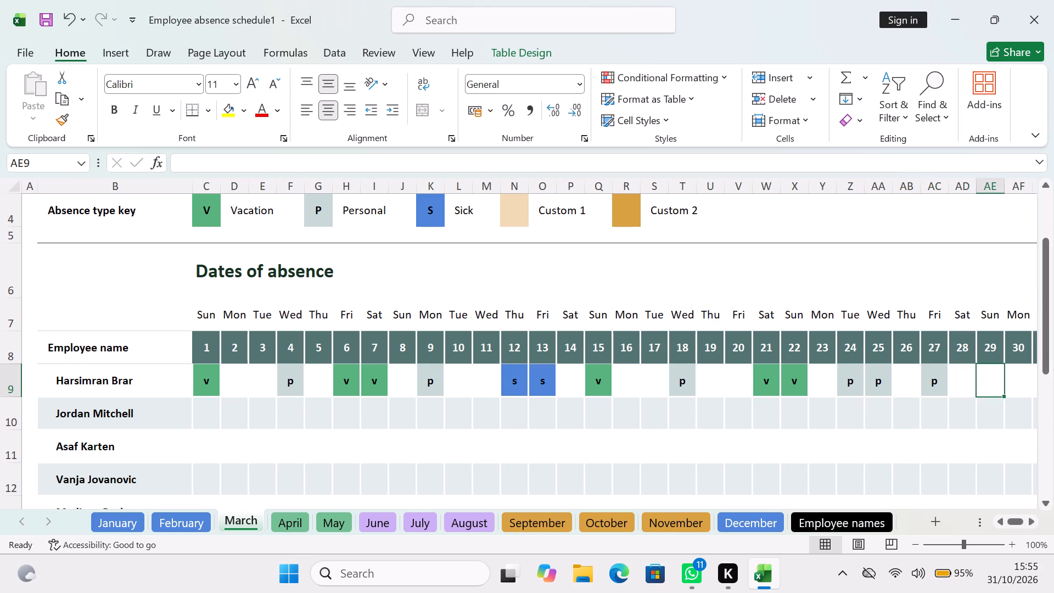
pyautogui.press('Right')
pyautogui.press('Down')
pyautogui.press('Up')
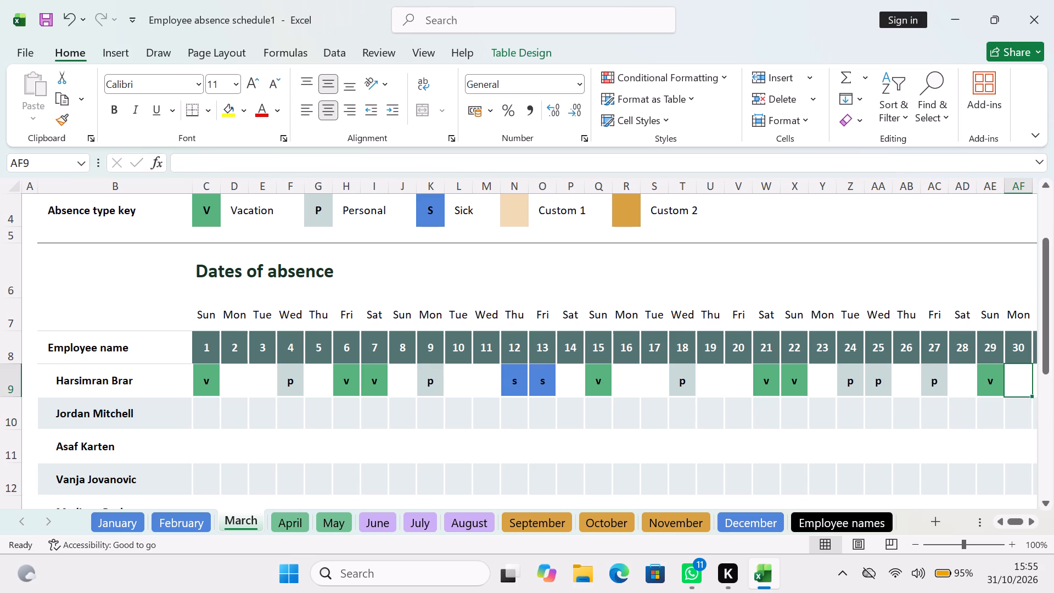
pyautogui.press('Right')
pyautogui.press('Left')
# In the second employee's row, enter v for vacation on day 1 and p for personal absence on day 3.
pyautogui.press('Down')
pyautogui.press('Left')
pyautogui.press('Left')
pyautogui.press('Left')
pyautogui.press('Left')
pyautogui.press('Left')
pyautogui.press('Left')
pyautogui.press('Left')
pyautogui.press('Left')
pyautogui.press('Left')
pyautogui.press('Left')
pyautogui.press('Left')
pyautogui.press('Left')
pyautogui.press('Left')
pyautogui.press('Left')
pyautogui.press('Left')
pyautogui.press('Left')
pyautogui.press('Left')
pyautogui.press('Left')
pyautogui.press('Left')
pyautogui.press('Left')
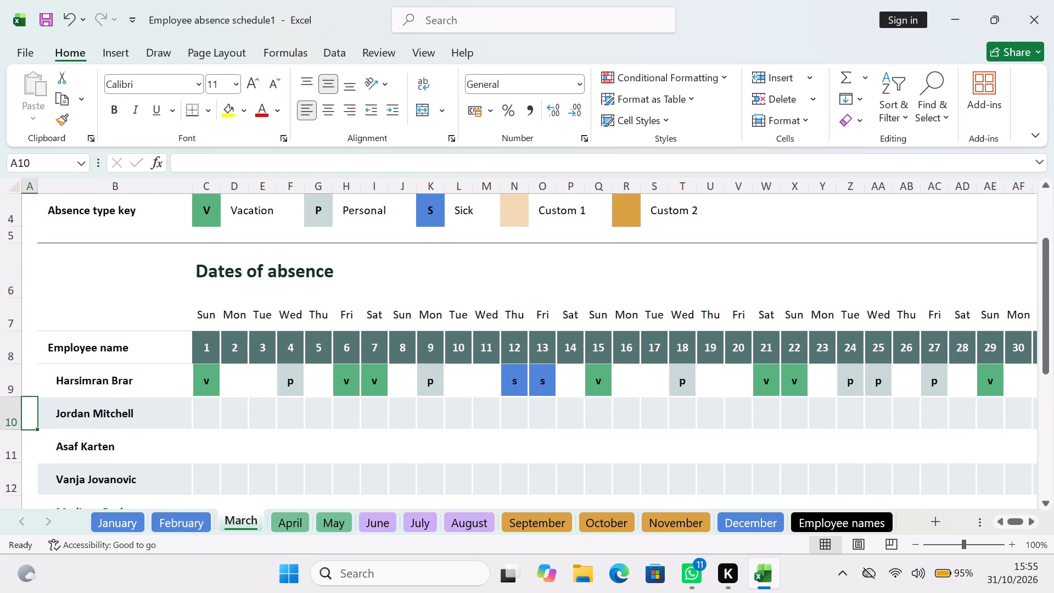
pyautogui.press('Right')
pyautogui.press('Right')
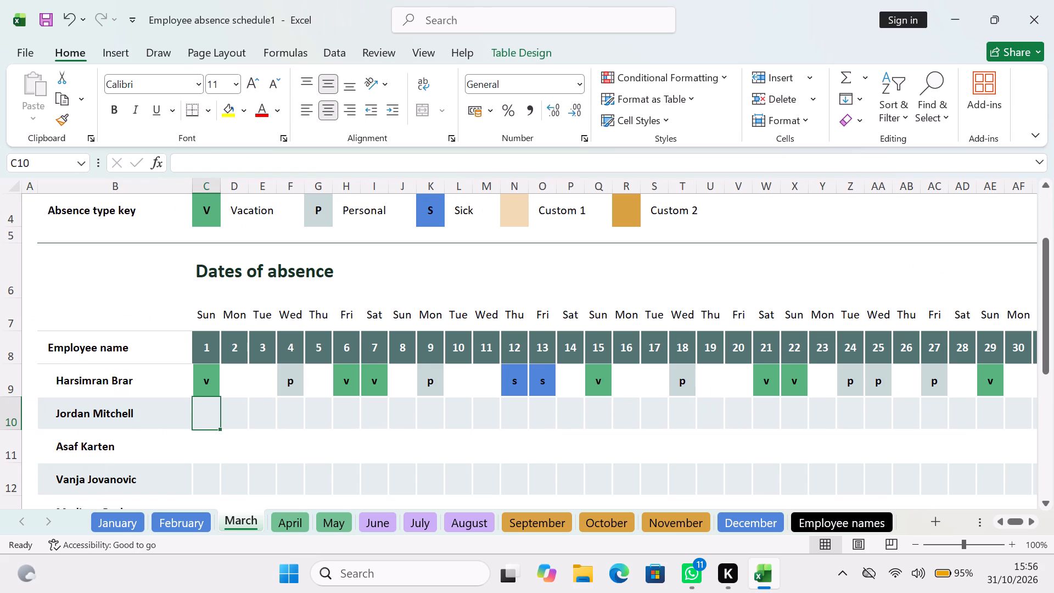
pyautogui.press('v')
pyautogui.press('Right')
pyautogui.press('Right')
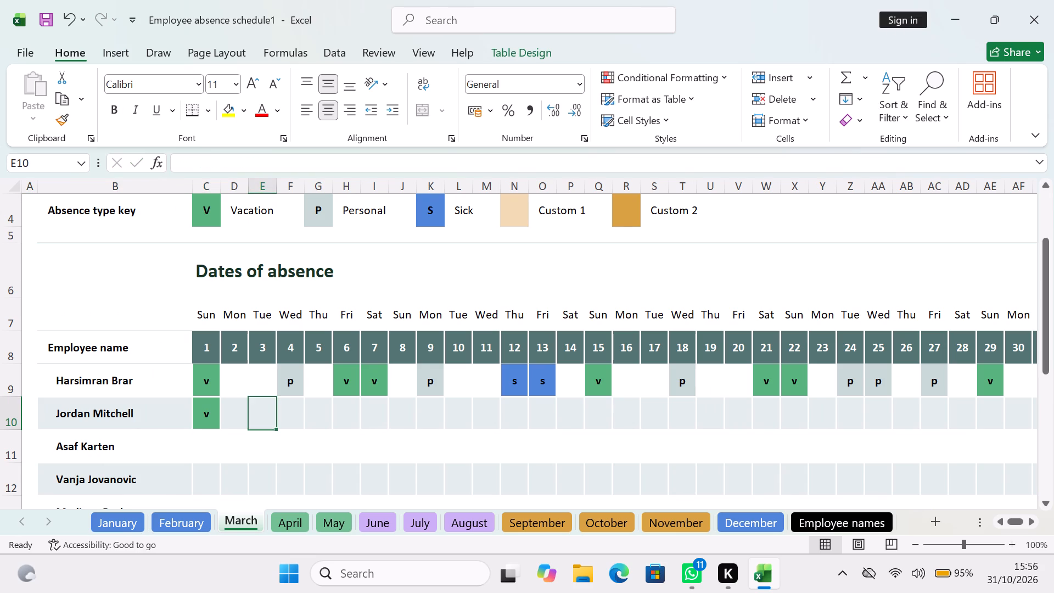
pyautogui.press('p')
pyautogui.press('Right')
# In the second employee's row, enter v for vacation on days 6 and 7 and p for personal absence on day 10.
pyautogui.press('Right')
pyautogui.press('Right')
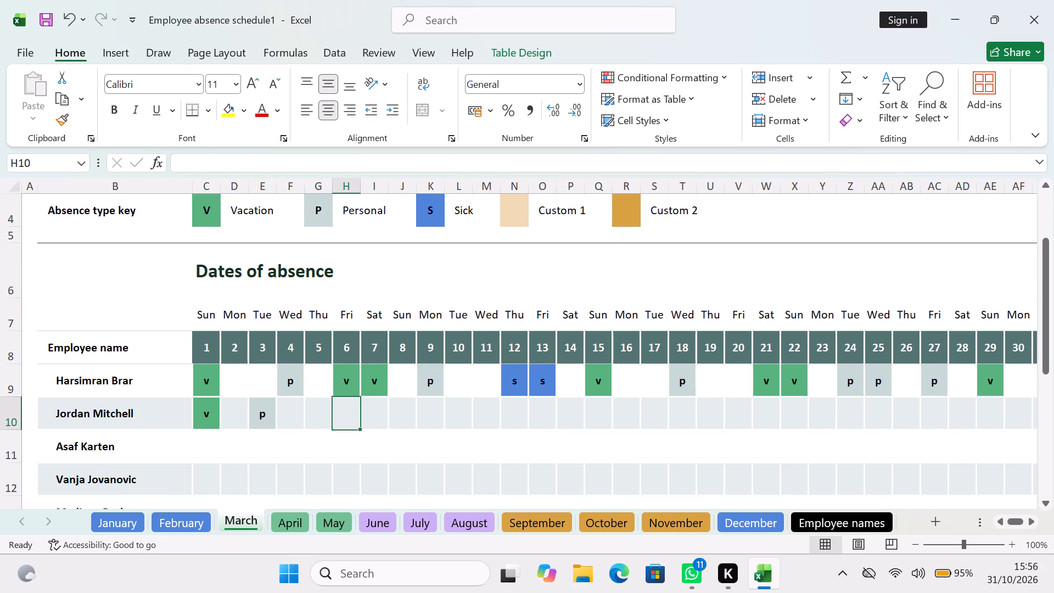
pyautogui.press('Right')
pyautogui.press('Left')
pyautogui.press('v')
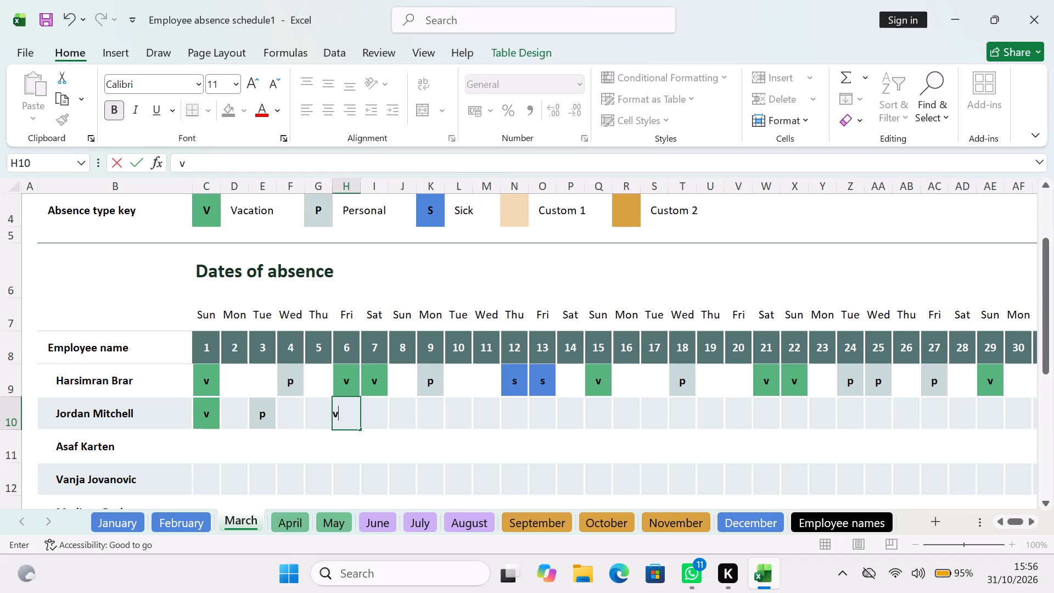
pyautogui.press('Right')
pyautogui.press('v')
pyautogui.press('Right')
pyautogui.press('Right')
pyautogui.press('Right')
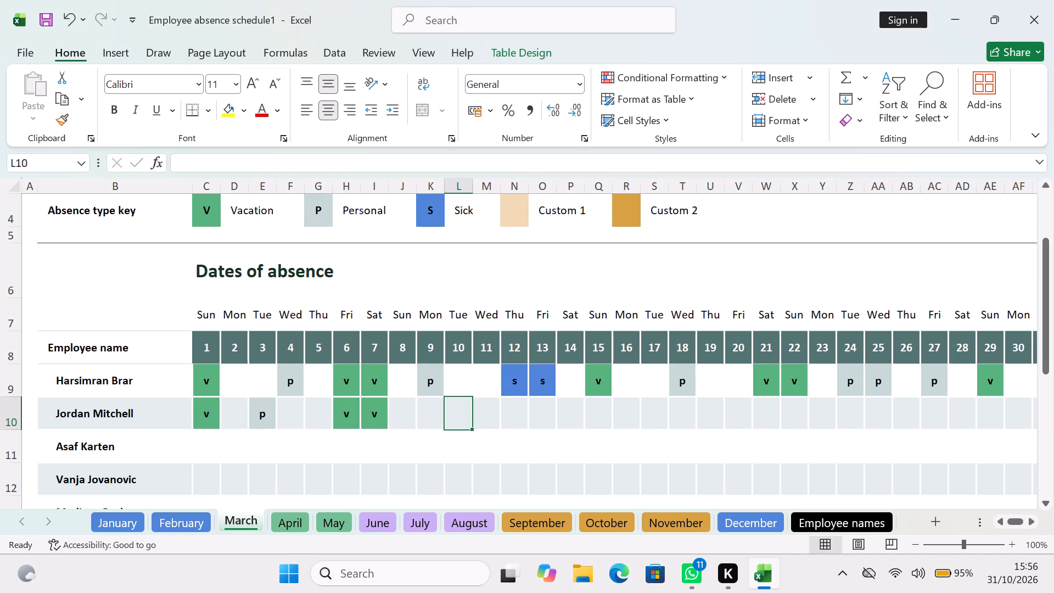
pyautogui.press('p')
pyautogui.press('Right')
# In the second employee's row, enter v for vacation on days 14 and 15 and p for personal absence on day 19.
pyautogui.press('Right')
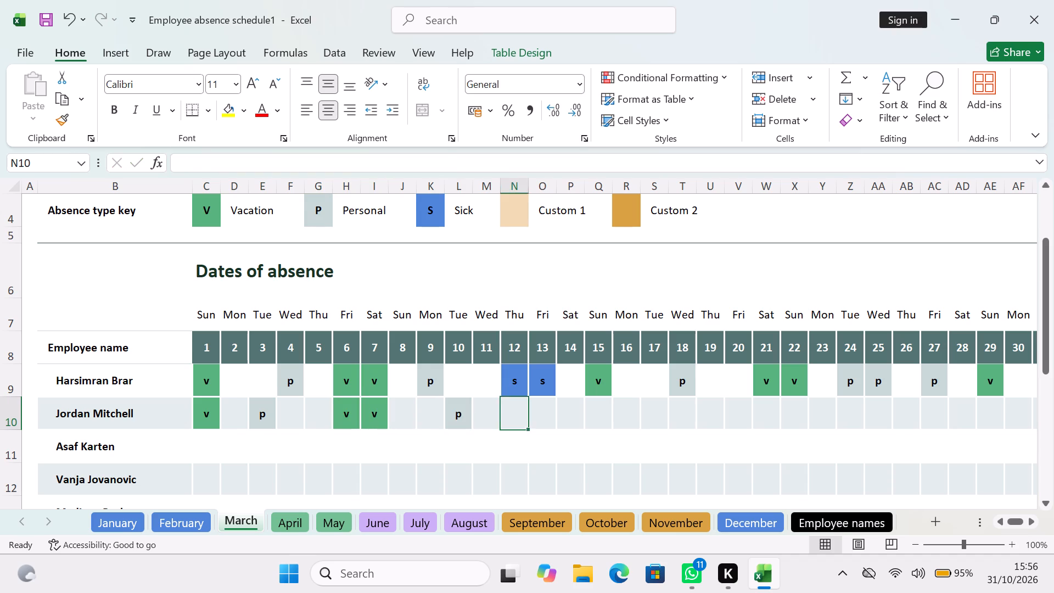
pyautogui.press('Right')
pyautogui.press('Right')
pyautogui.press('Right')
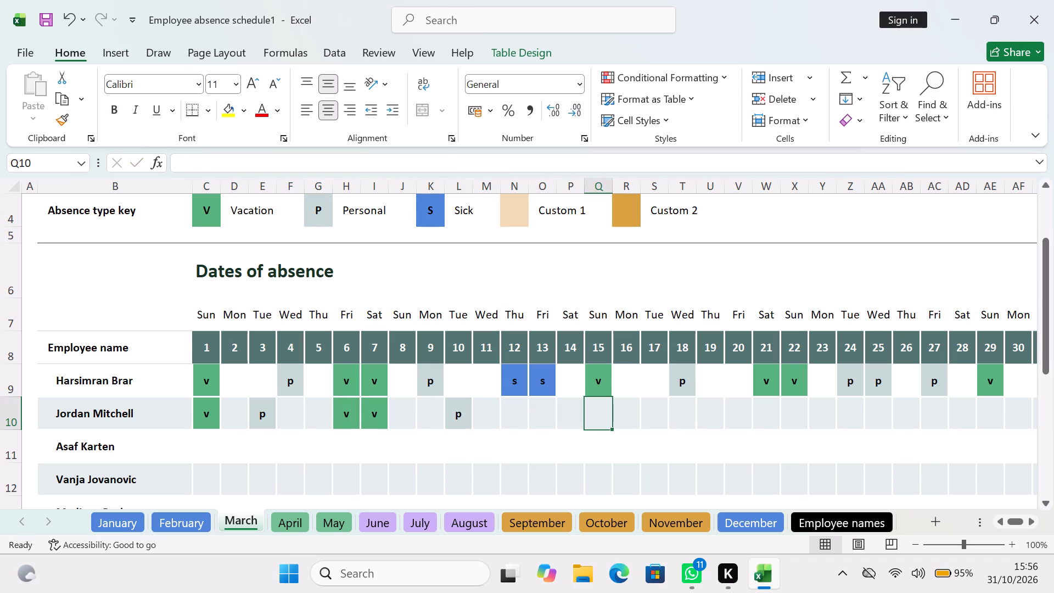
pyautogui.press('v')
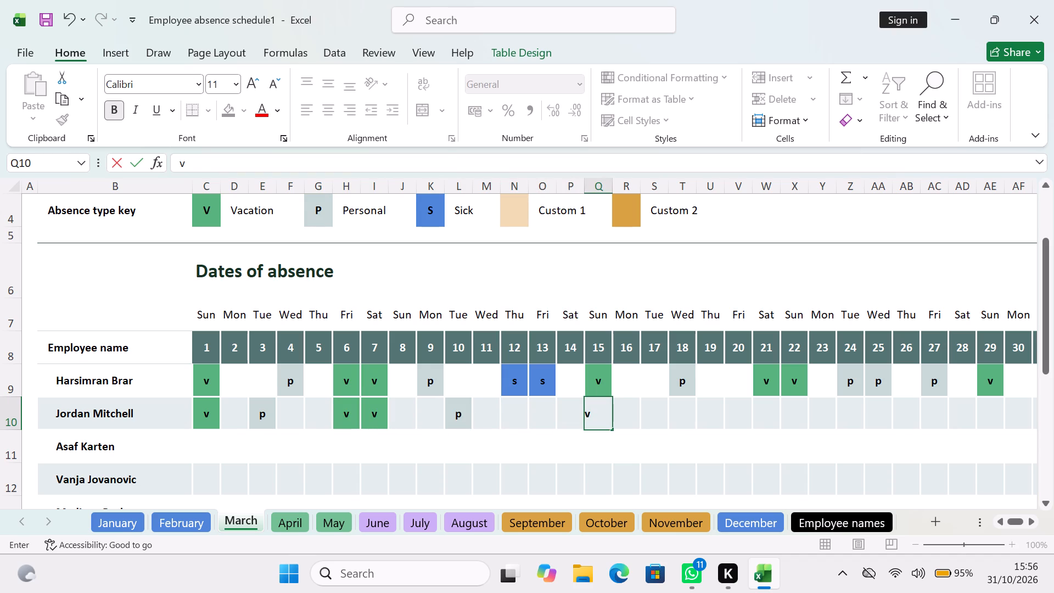
pyautogui.press('Left')
pyautogui.press('v')
pyautogui.press('Right')
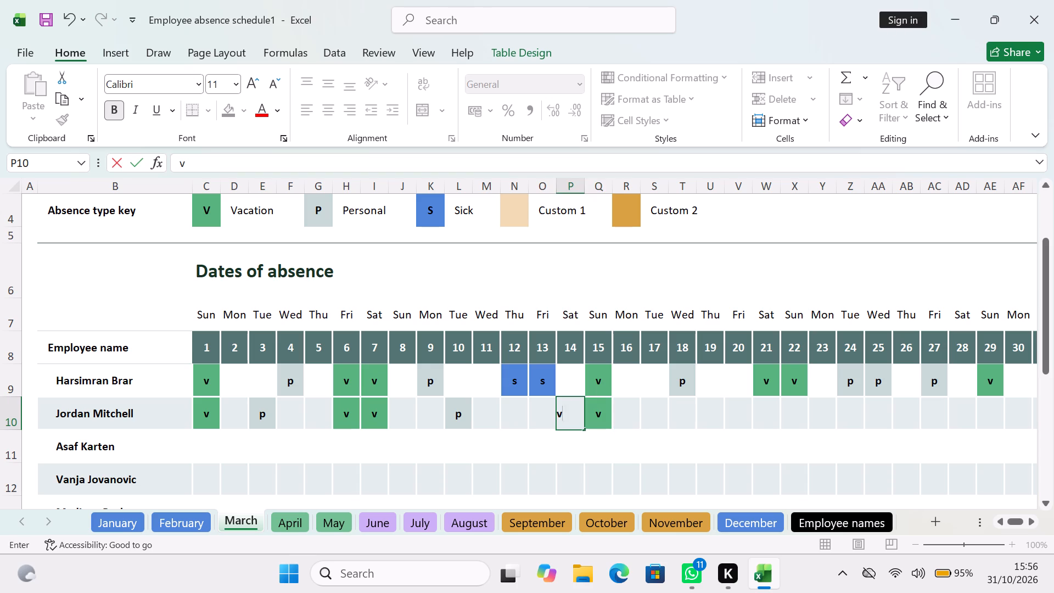
pyautogui.press('Right')
pyautogui.press('Right')
pyautogui.press('Right')
pyautogui.press('Right')
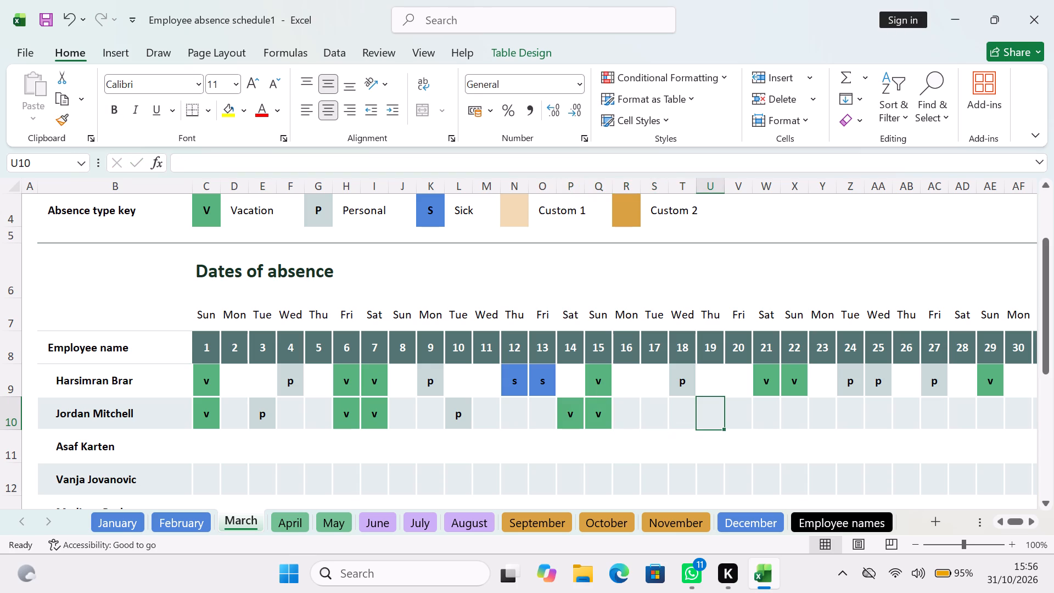
pyautogui.press('p')
pyautogui.press('Right')
# In the second employee's row, enter v for vacation on days 21 and 22.
pyautogui.press('Right')
pyautogui.press('Right')
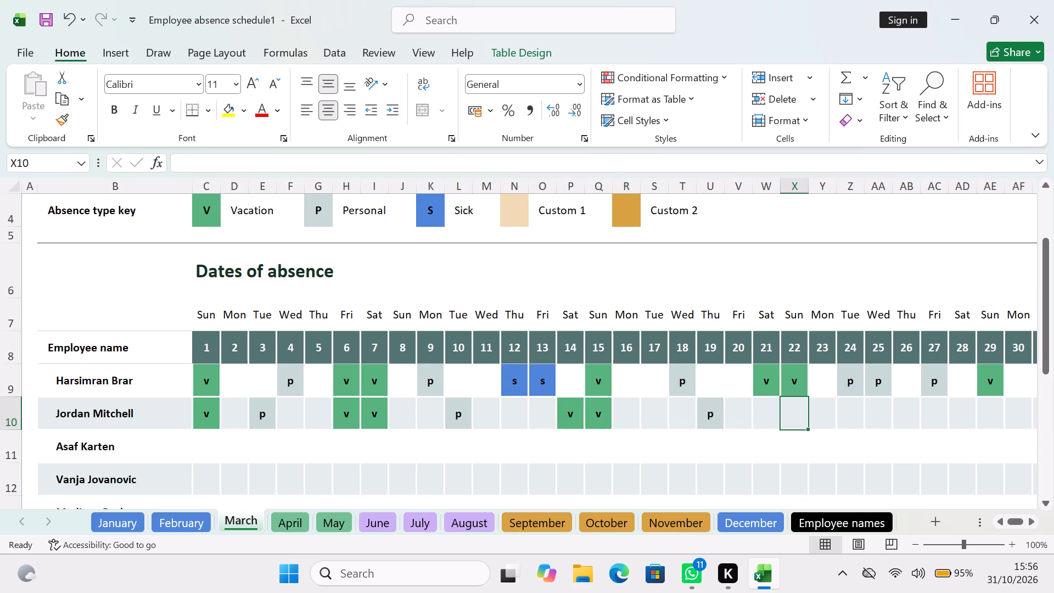
pyautogui.press('v')
pyautogui.press('Left')
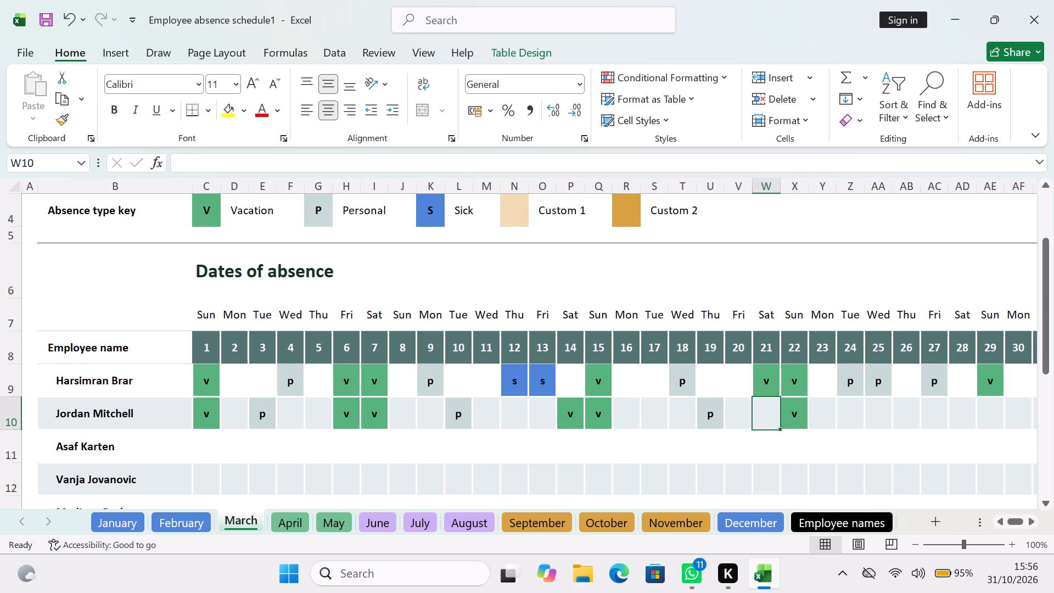
pyautogui.press('v')
pyautogui.press('Right')
# In the second employee's row, enter s for sick leave on day 26 and v for vacation on day 29.
pyautogui.press('Right')
pyautogui.press('Right')
pyautogui.press('Right')
pyautogui.press('Right')
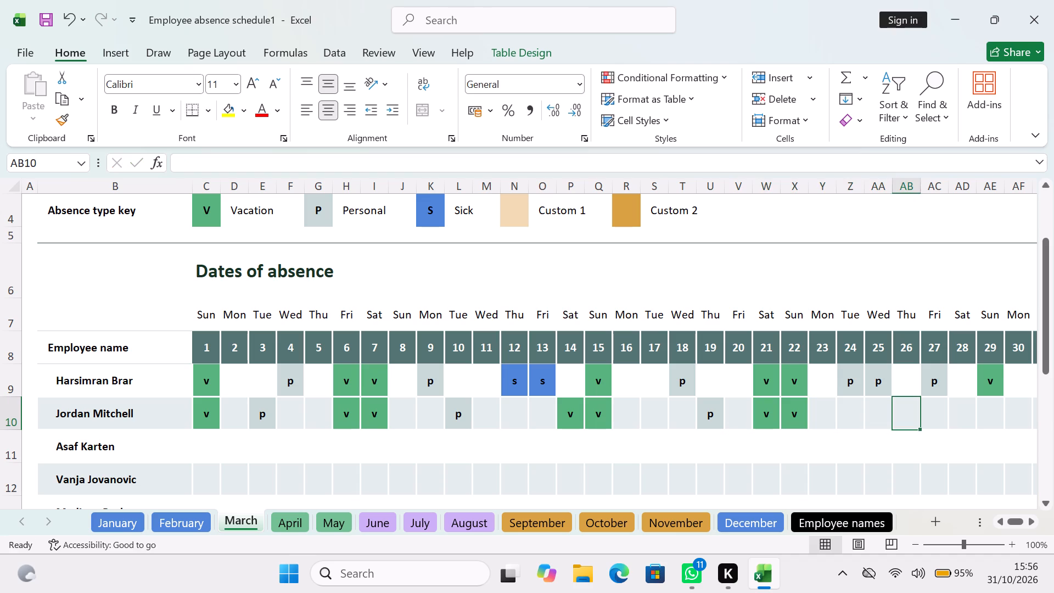
pyautogui.press('s')
pyautogui.press('Right')
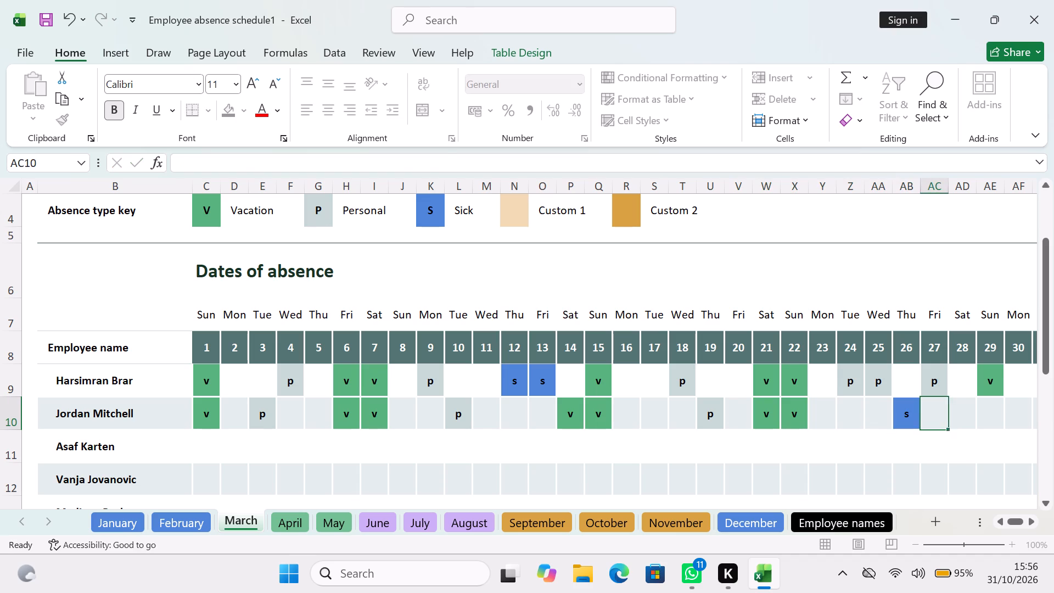
pyautogui.press('Right')
pyautogui.press('Right')
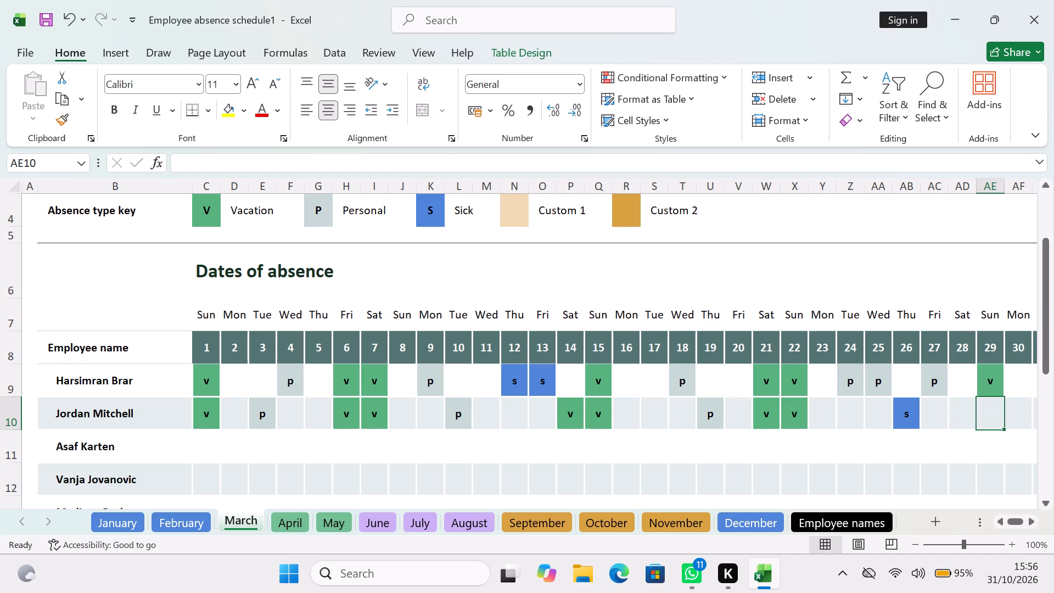
pyautogui.press('v')
pyautogui.press('Right')
# In the third employee's row, enter v for vacation on day 1 and p for personal absence on day 5.
pyautogui.press('Down')
pyautogui.press('Left')
pyautogui.press('Left')
pyautogui.press('Left')
pyautogui.press('Left')
pyautogui.press('Left')
pyautogui.press('Left')
pyautogui.press('Left')
pyautogui.press('Left')
pyautogui.press('Left')
pyautogui.press('Left')
pyautogui.press('Left')
pyautogui.press('Left')
pyautogui.press('Left')
pyautogui.press('Left')
pyautogui.press('Left')
pyautogui.press('Left')
pyautogui.press('Left')
pyautogui.press('Left')
pyautogui.press('Left')
pyautogui.press('Left')
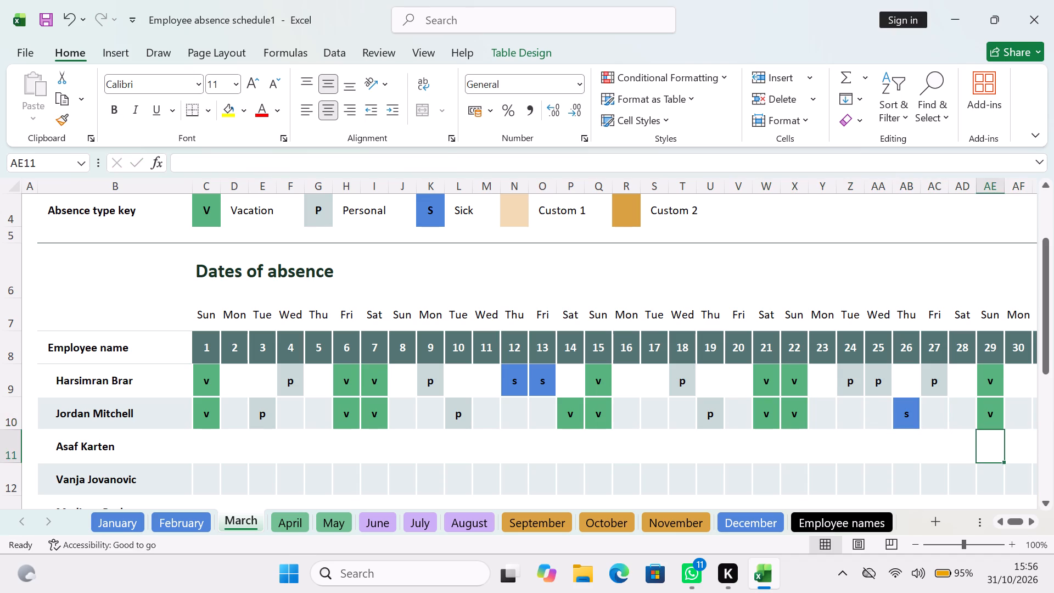
pyautogui.press('Left')
pyautogui.press('Left')
pyautogui.press('Left')
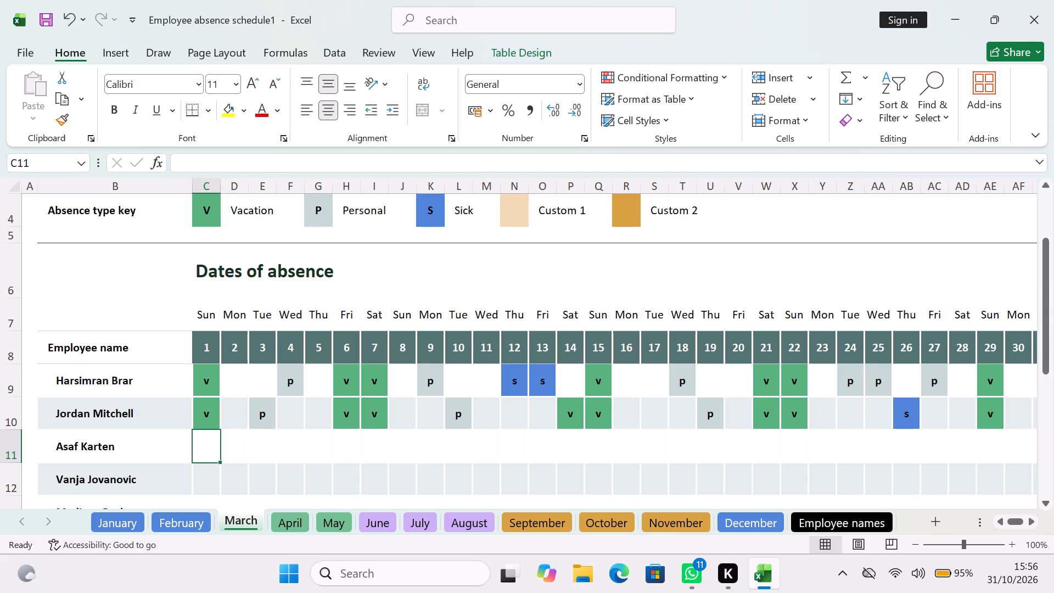
pyautogui.press('v')
pyautogui.press('Right')
pyautogui.press('Right')
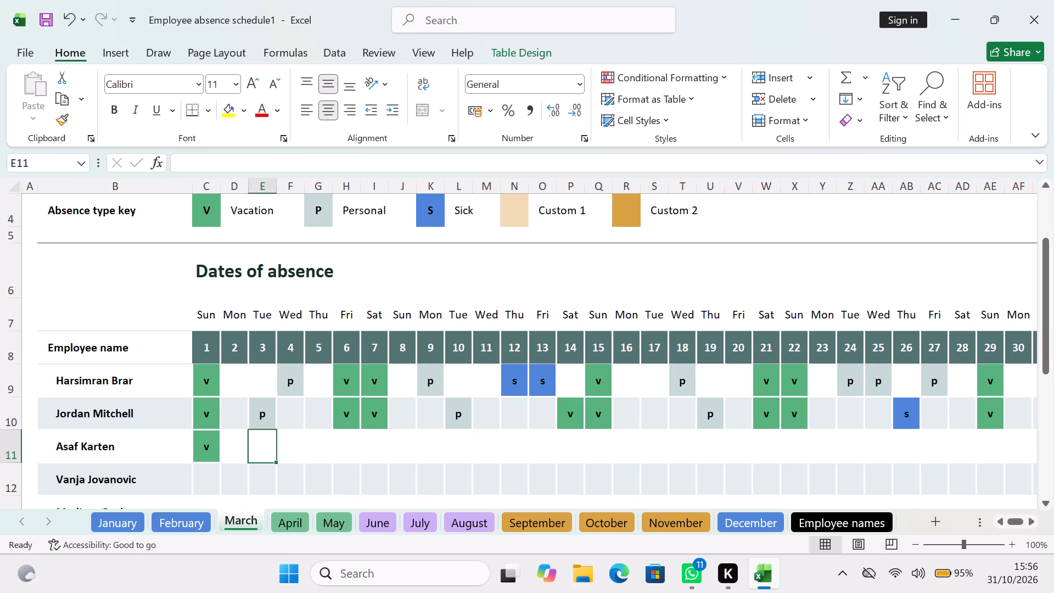
pyautogui.press('Right')
pyautogui.press('Right')
pyautogui.press('p')
pyautogui.press('Right')
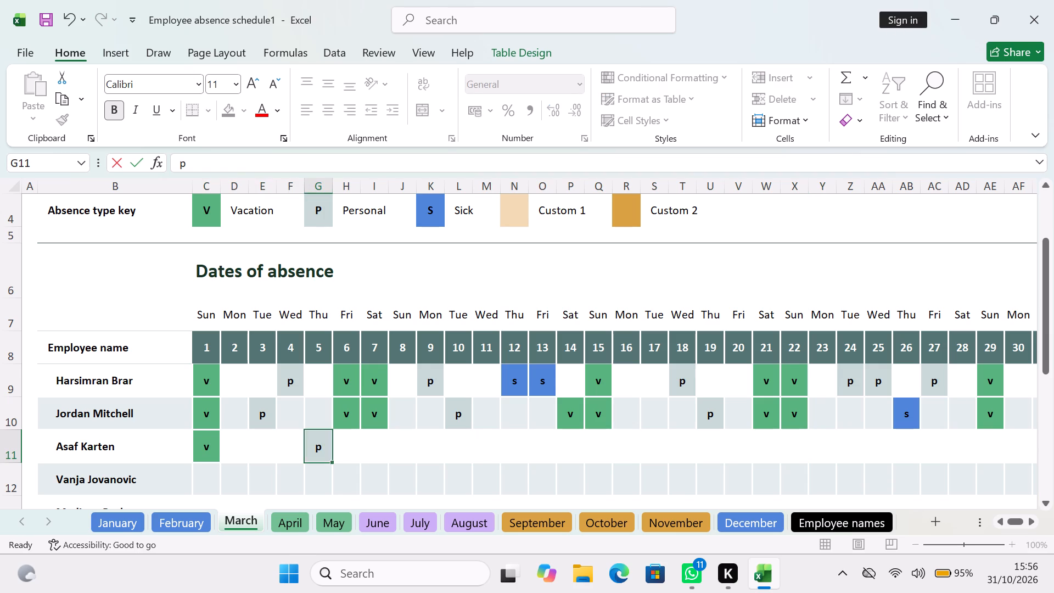
# In the third employee's row, enter v for vacation on day 7 and p for personal absence on day 12.
pyautogui.press('Right')
pyautogui.press('v')
pyautogui.press('Right')
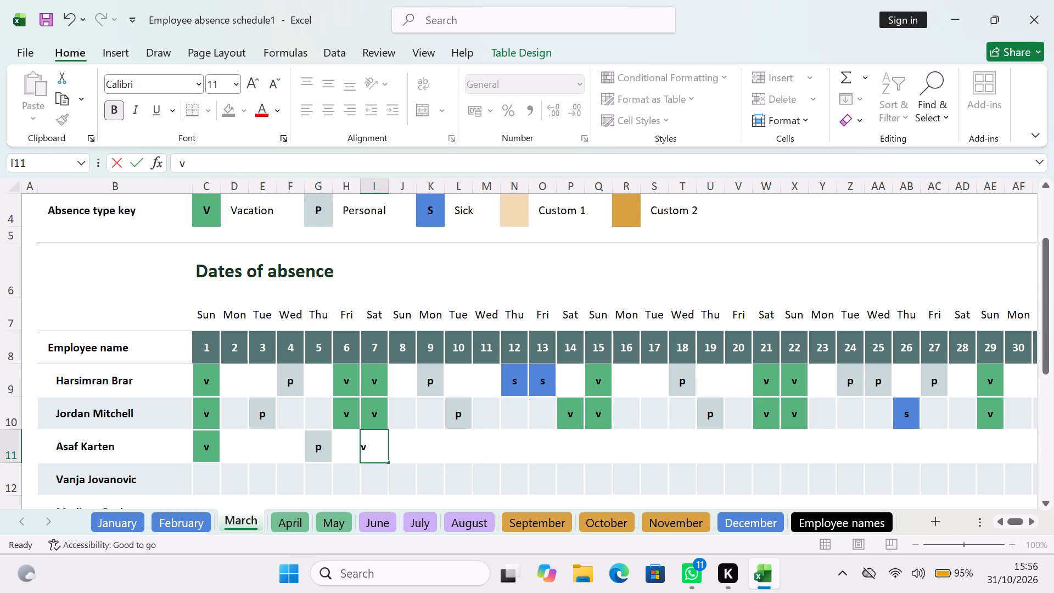
pyautogui.press('Right')
pyautogui.press('Right')
pyautogui.press('Right')
pyautogui.press('Right')
pyautogui.press('p')
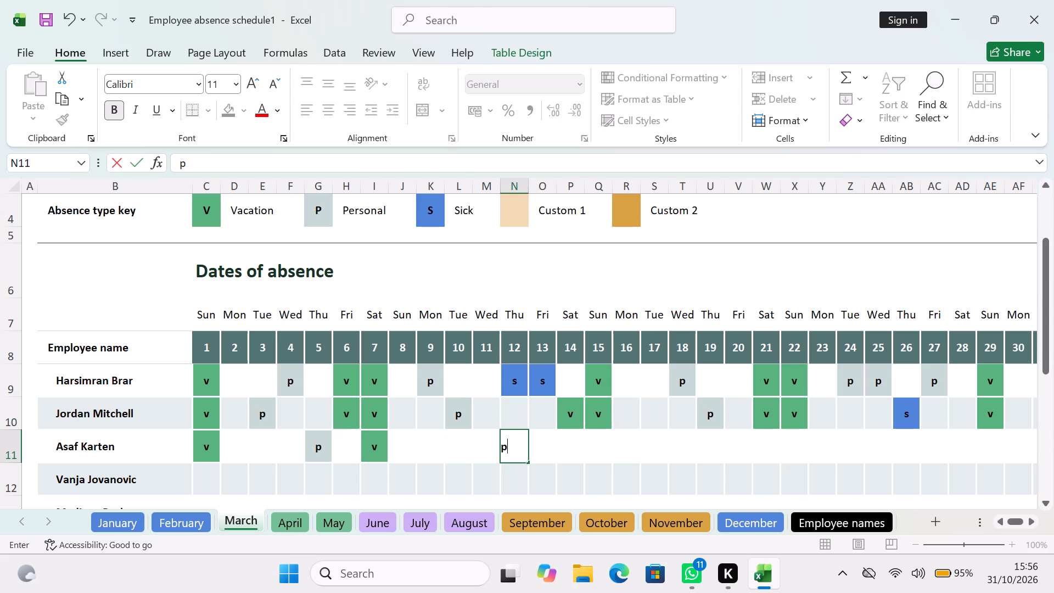
pyautogui.press('Right')
# In the third employee's row, enter v for vacation on days 14 and 15.
pyautogui.press('Right')
pyautogui.press('Right')
pyautogui.press('Left')
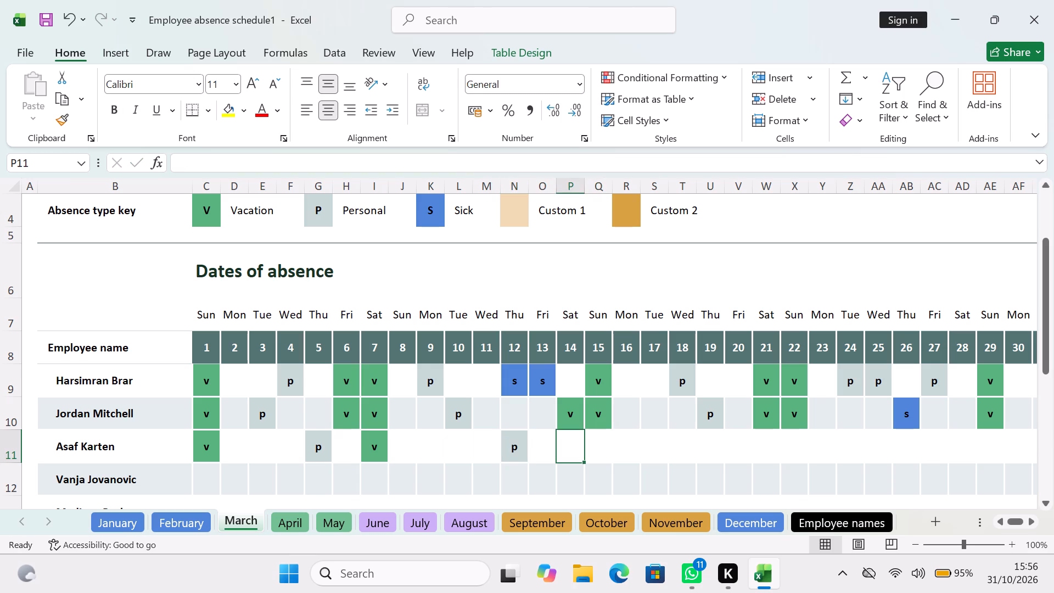
pyautogui.press('v')
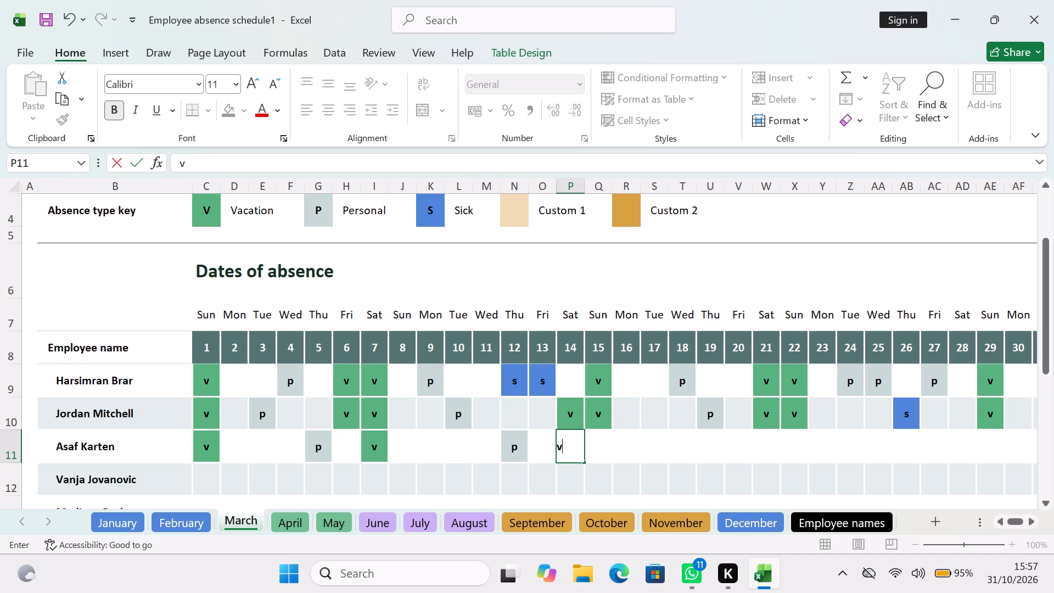
pyautogui.press('Right')
pyautogui.press('v')
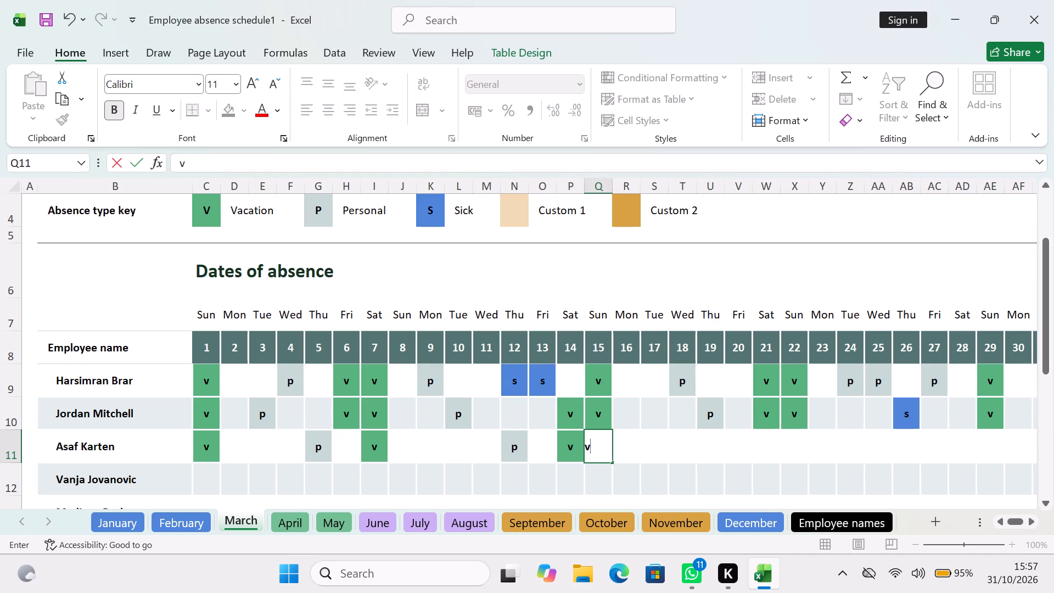
pyautogui.press('Right')
# In the third employee's row, enter p for personal absence on day 20 and v for vacation on day 22.
pyautogui.press('Right')
pyautogui.press('Right')
pyautogui.press('Right')
pyautogui.press('Right')
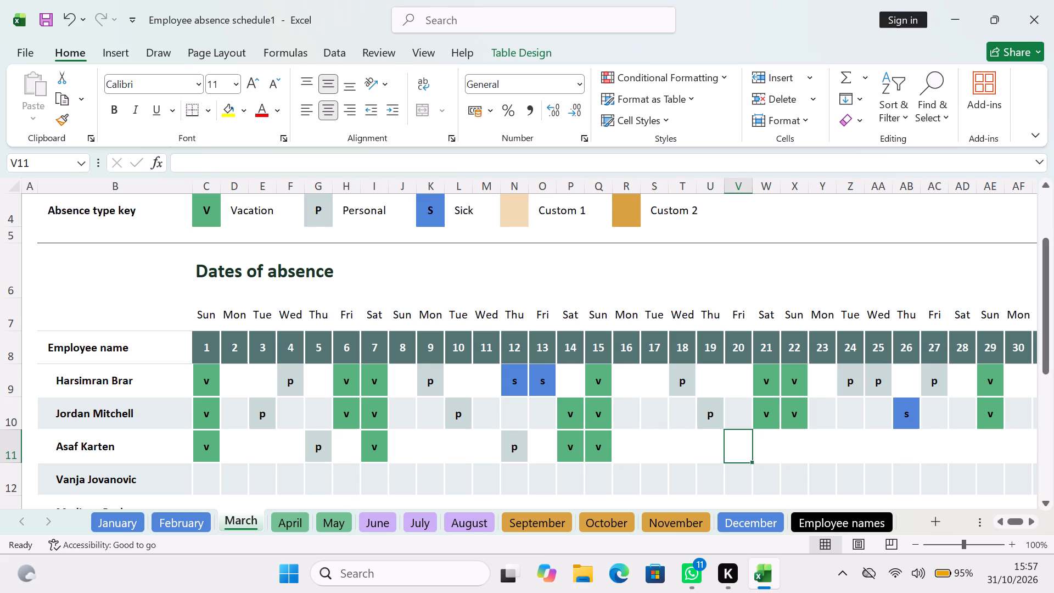
pyautogui.press('p')
pyautogui.press('Right')
pyautogui.press('Right')
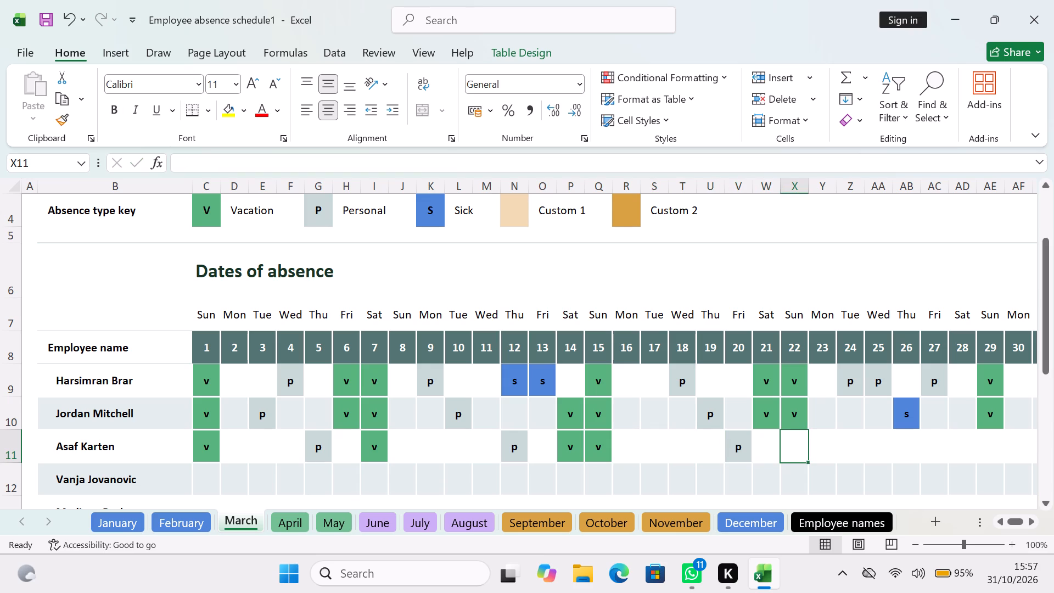
pyautogui.press('v')
pyautogui.press('Right')
# In the third employee's row, enter p for personal absence on day 25.
pyautogui.press('Right')
pyautogui.press('Right')
pyautogui.press('Right')
pyautogui.press('Left')
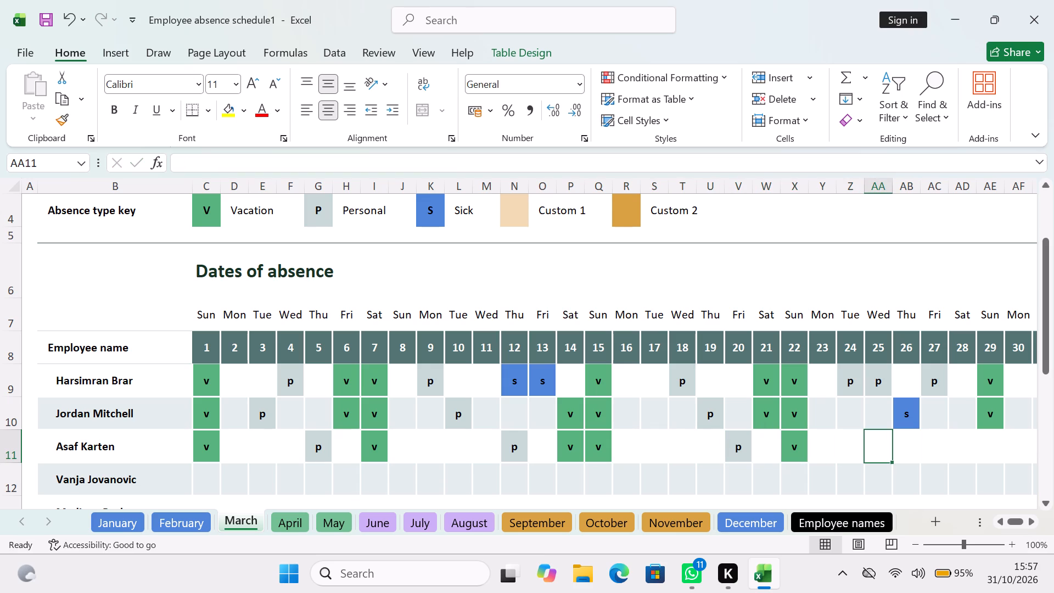
pyautogui.press('p')
pyautogui.press('Right')
pyautogui.press('Right')
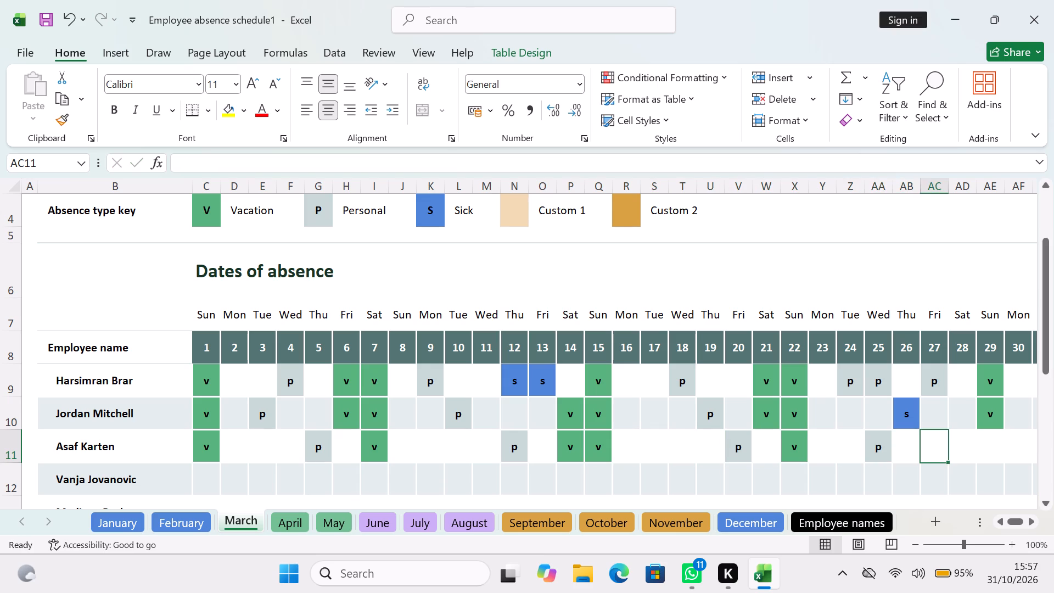
# In the third employee's row, enter p for personal absence on day 28 and v for vacation on day 29.
pyautogui.press('Right')
pyautogui.press('p')
pyautogui.press('Right')
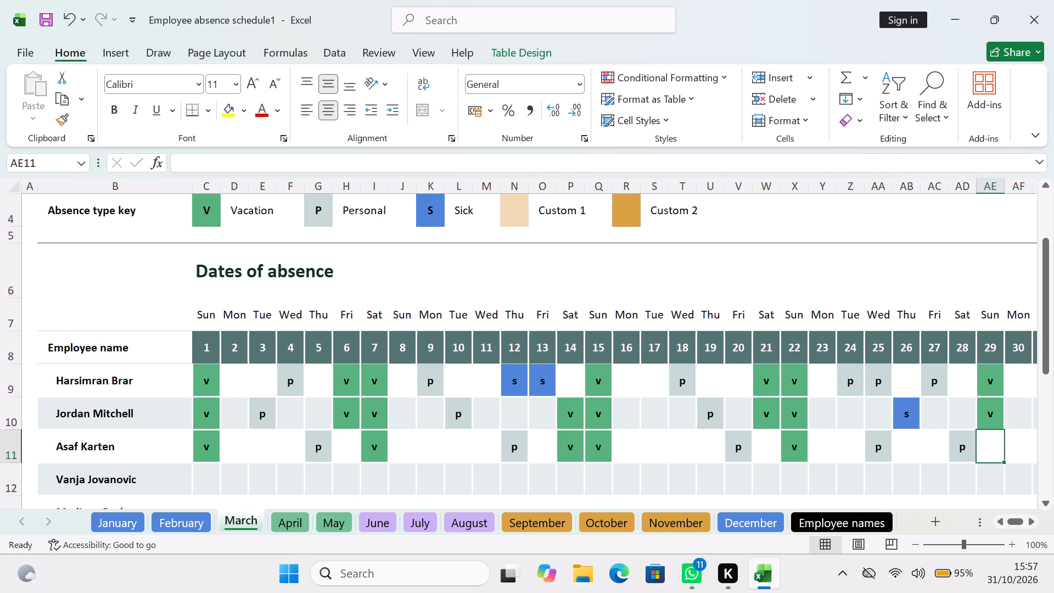
pyautogui.press('v')
pyautogui.press('Down')
# In the fourth employee's row, enter v for vacation on day 1.
pyautogui.press('Left')
pyautogui.press('Left')
pyautogui.press('Left')
pyautogui.press('Left')
pyautogui.press('Left')
pyautogui.press('Left')
pyautogui.press('Left')
pyautogui.press('Left')
pyautogui.press('Left')
pyautogui.press('Left')
pyautogui.press('Left')
pyautogui.press('Left')
pyautogui.press('Left')
pyautogui.press('Left')
pyautogui.press('Left')
pyautogui.press('Left')
pyautogui.press('Left')
pyautogui.press('Left')
pyautogui.press('Left')
pyautogui.press('Left')
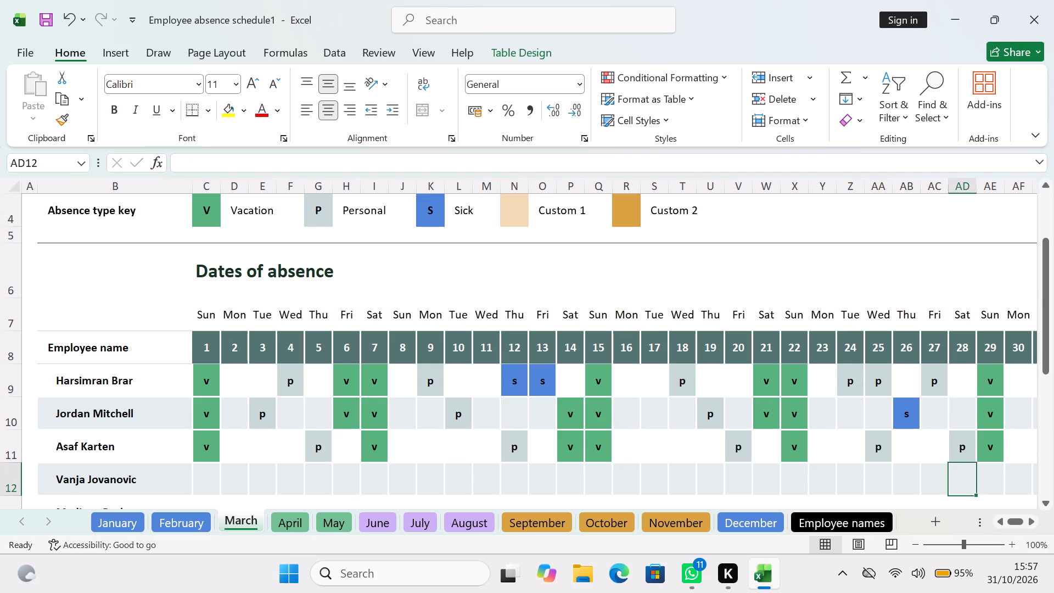
pyautogui.press('Right')
pyautogui.press('Right')
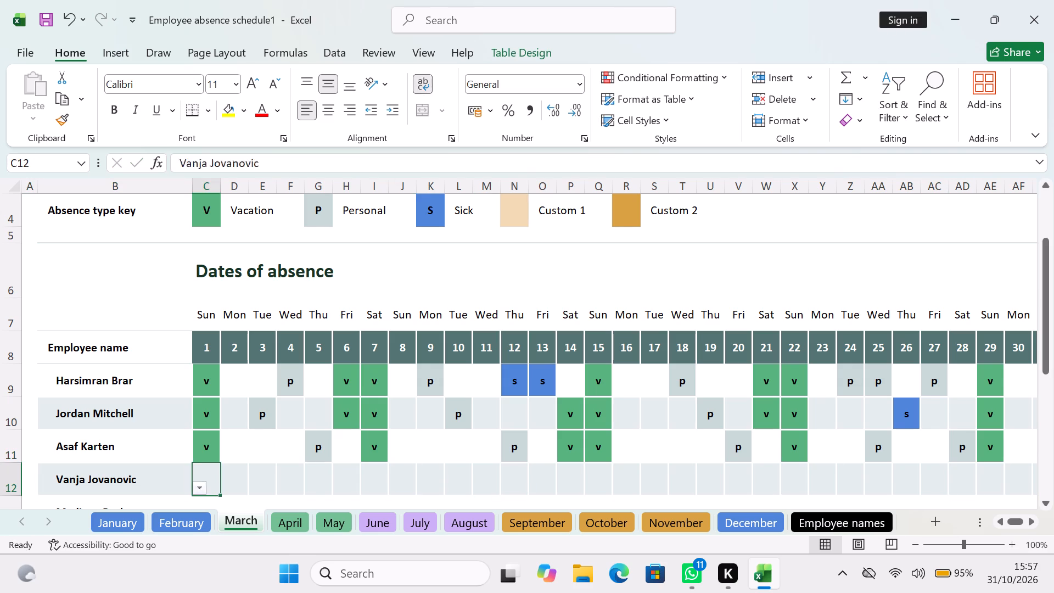
pyautogui.press('v')
pyautogui.press('Right')
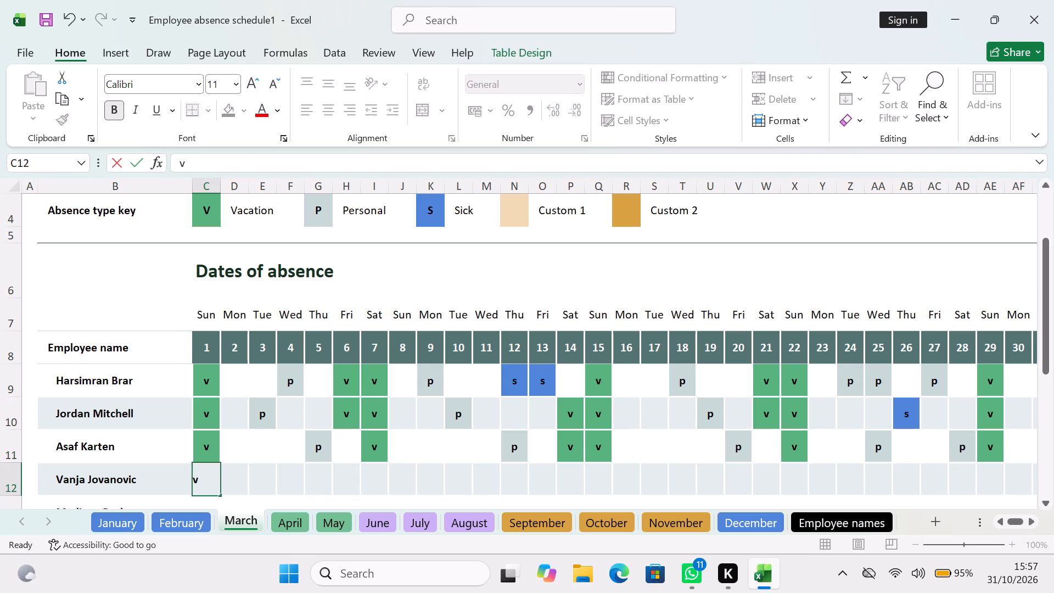
# In the fourth employee's row, enter p for personal absence on day 4 and v for vacation on day 7.
pyautogui.press('Right')
pyautogui.press('Right')
pyautogui.press('p')
pyautogui.press('Right')
pyautogui.press('Right')
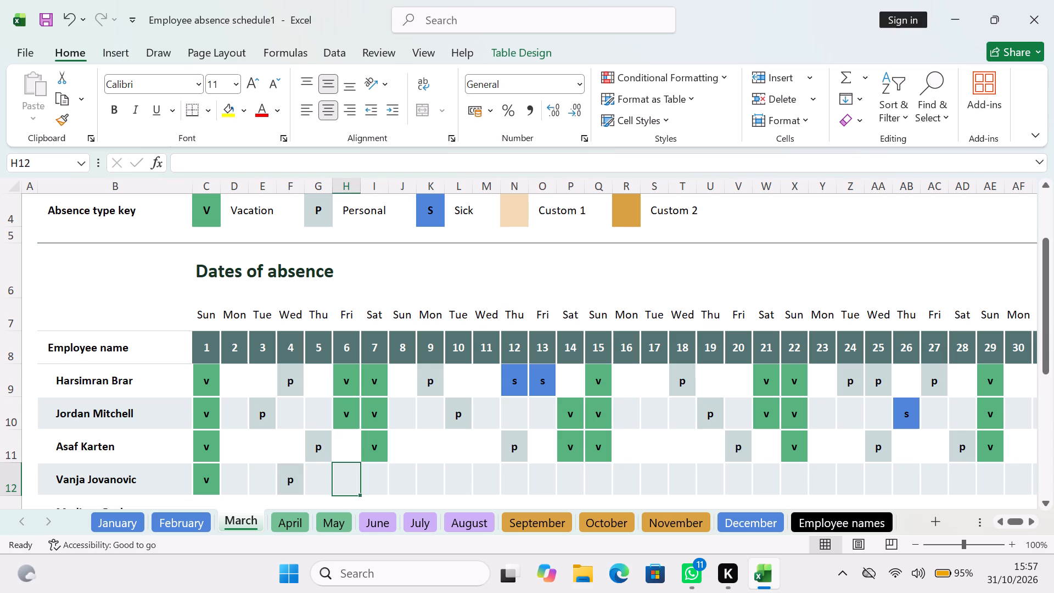
pyautogui.press('Right')
pyautogui.press('v')
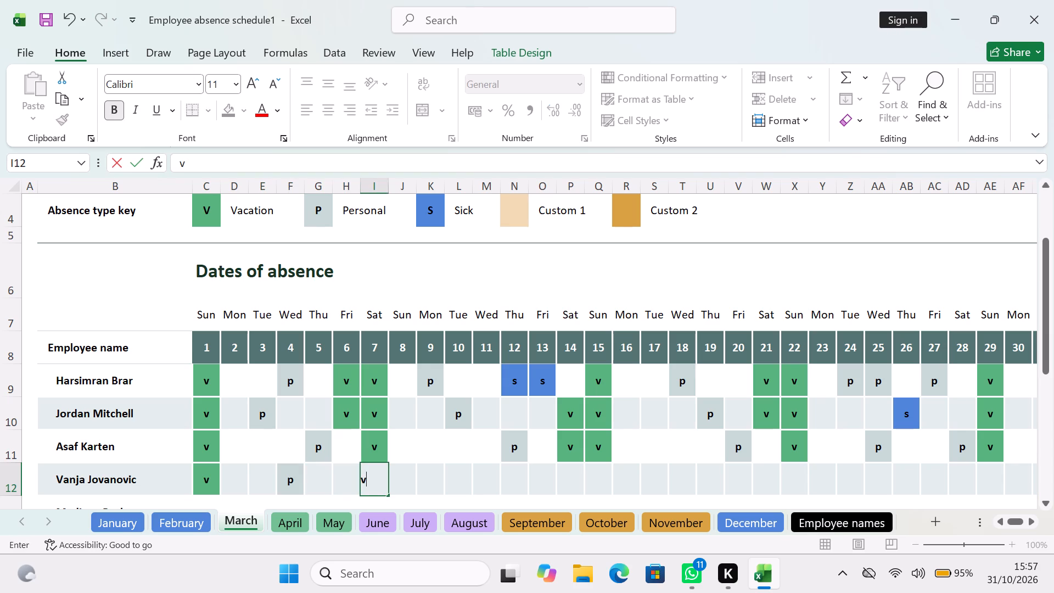
pyautogui.press('Right')
# In the fourth employee's row, enter p for personal absence on day 10 and v for vacation on day 15.
pyautogui.press('Right')
pyautogui.press('Right')
pyautogui.press('Right')
pyautogui.press('Left')
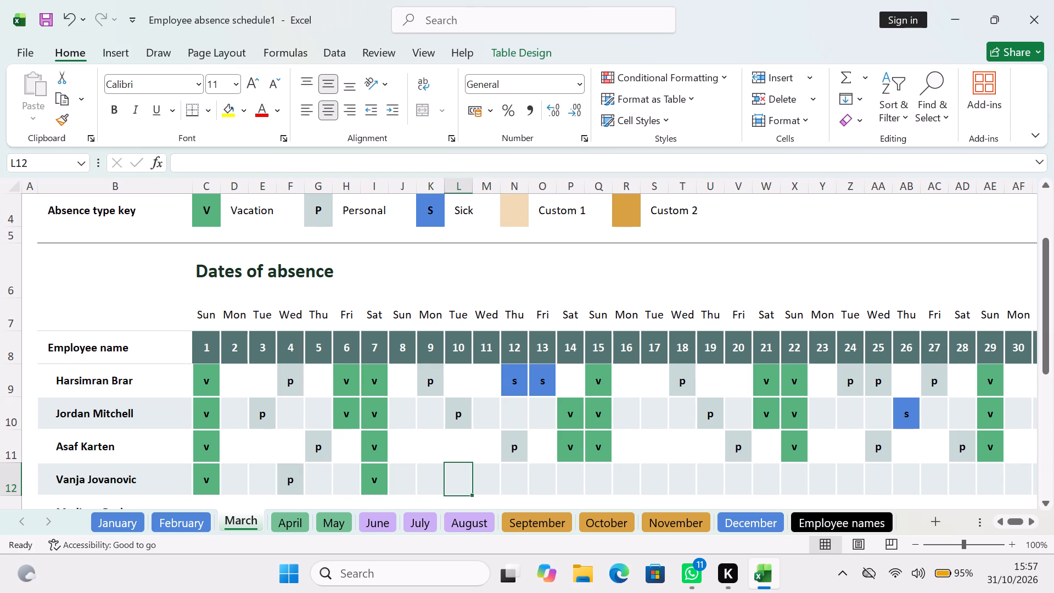
pyautogui.press('p')
pyautogui.press('Right')
pyautogui.press('Right')
pyautogui.press('Right')
pyautogui.press('Right')
pyautogui.press('Right')
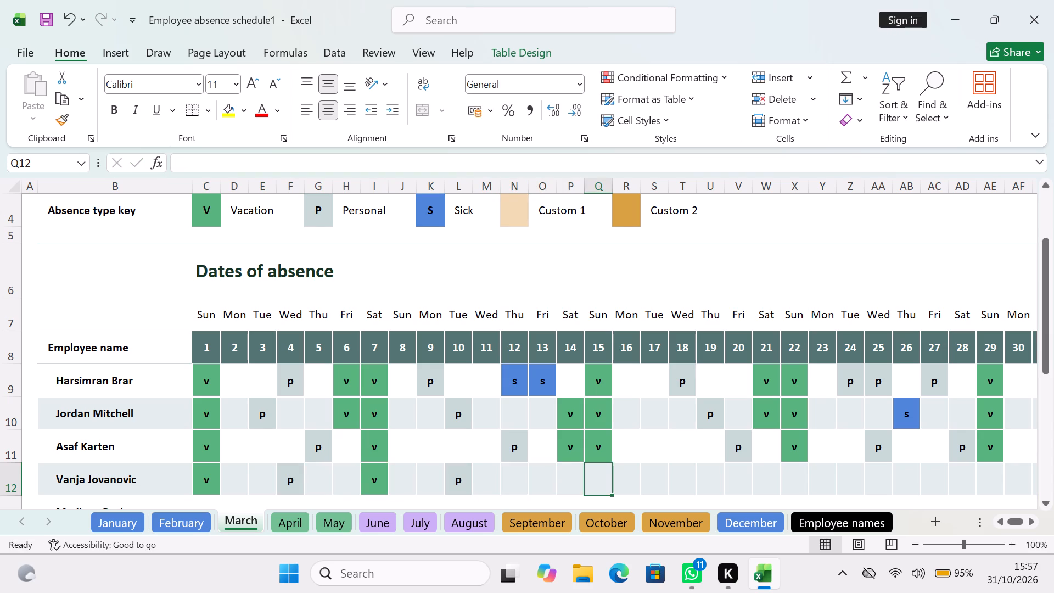
pyautogui.press('v')
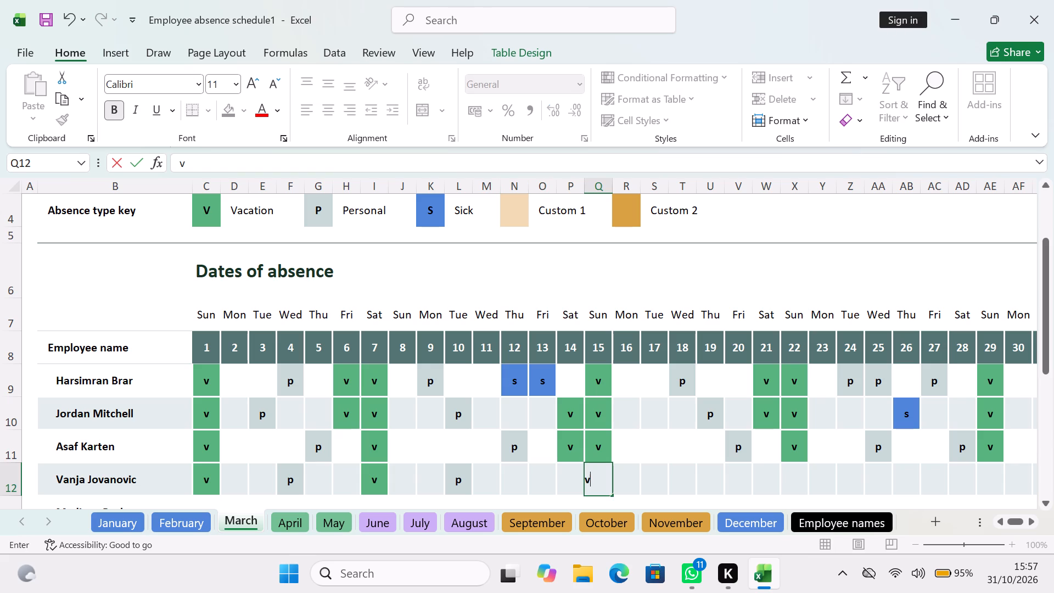
pyautogui.press('Right')
# In the fourth employee's row, enter v for vacation on day 22.
pyautogui.press('Right')
pyautogui.press('Right')
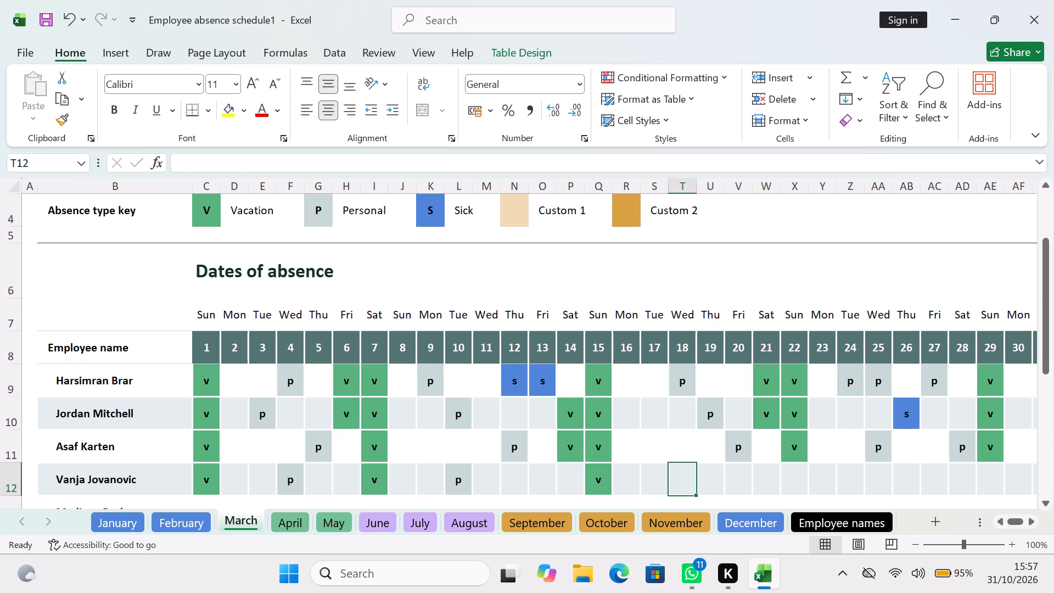
pyautogui.press('Right')
pyautogui.press('Right')
pyautogui.press('Right')
pyautogui.press('Right')
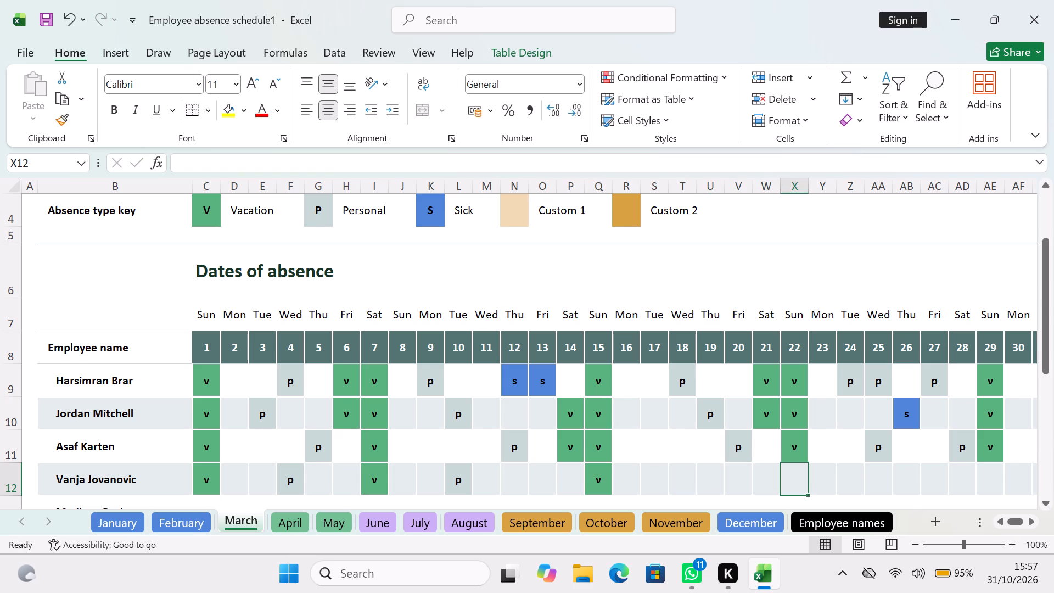
pyautogui.press('v')
pyautogui.press('Right')
# In the fourth employee's row, enter p for personal absence on day 27 and v for vacation on day 29.
pyautogui.press('Right')
pyautogui.press('Right')
pyautogui.press('Right')
pyautogui.press('Right')
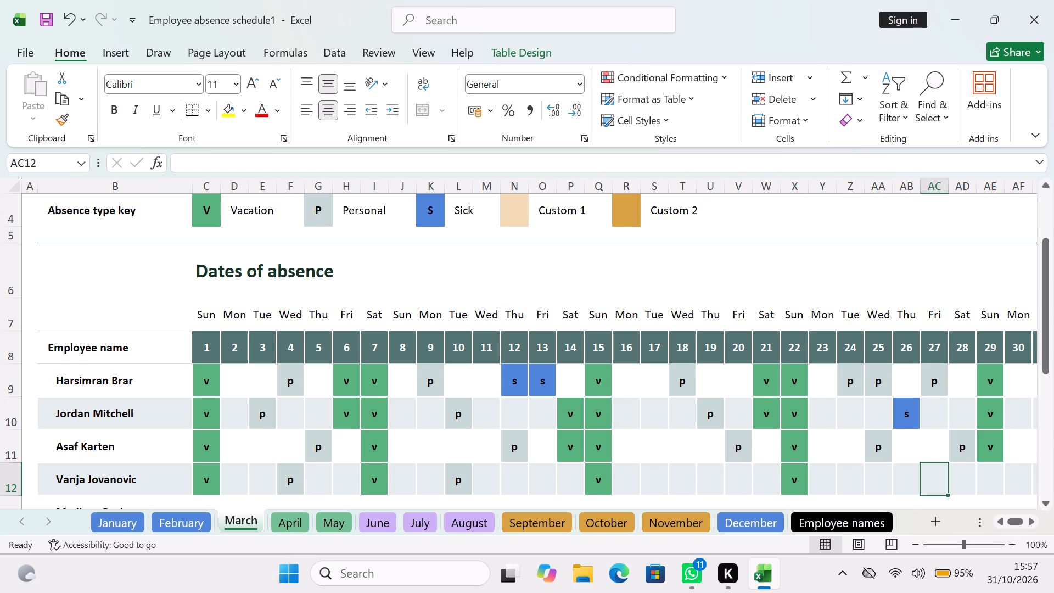
pyautogui.press('Right')
pyautogui.press('Left')
pyautogui.press('p')
pyautogui.press('Right')
pyautogui.press('Right')
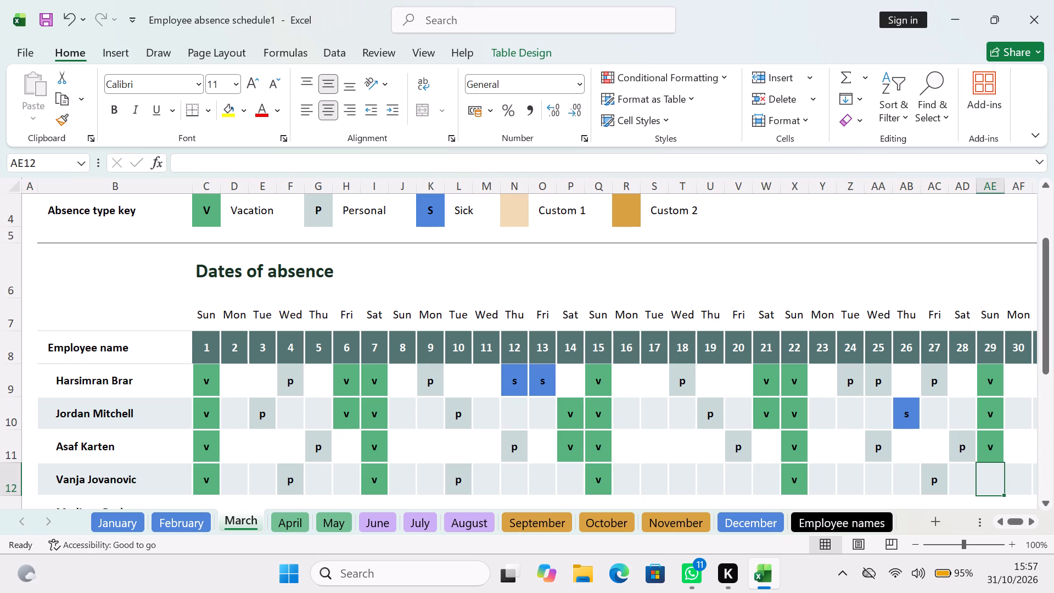
pyautogui.press('v')
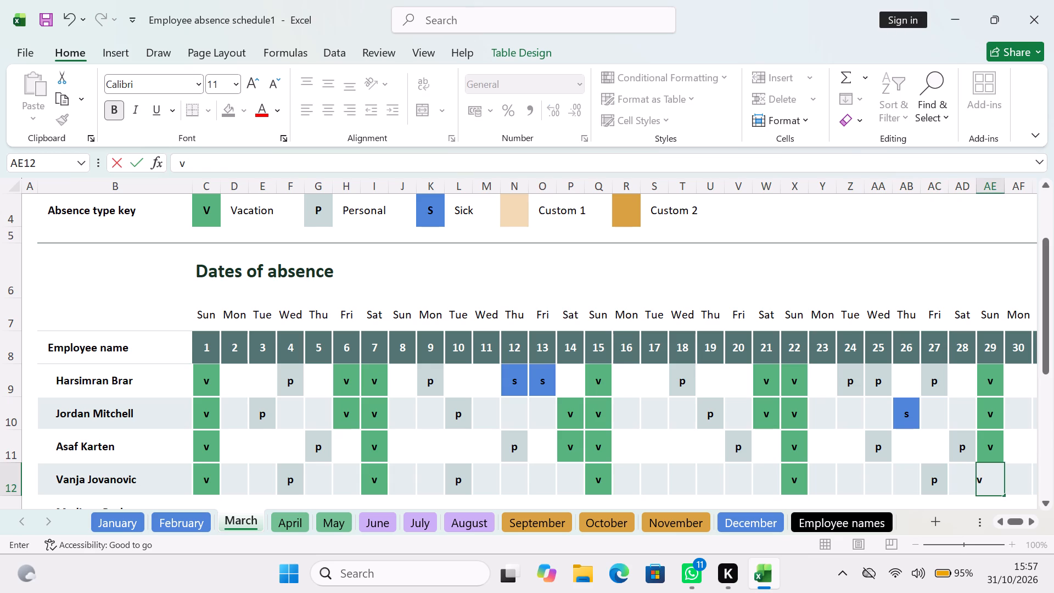
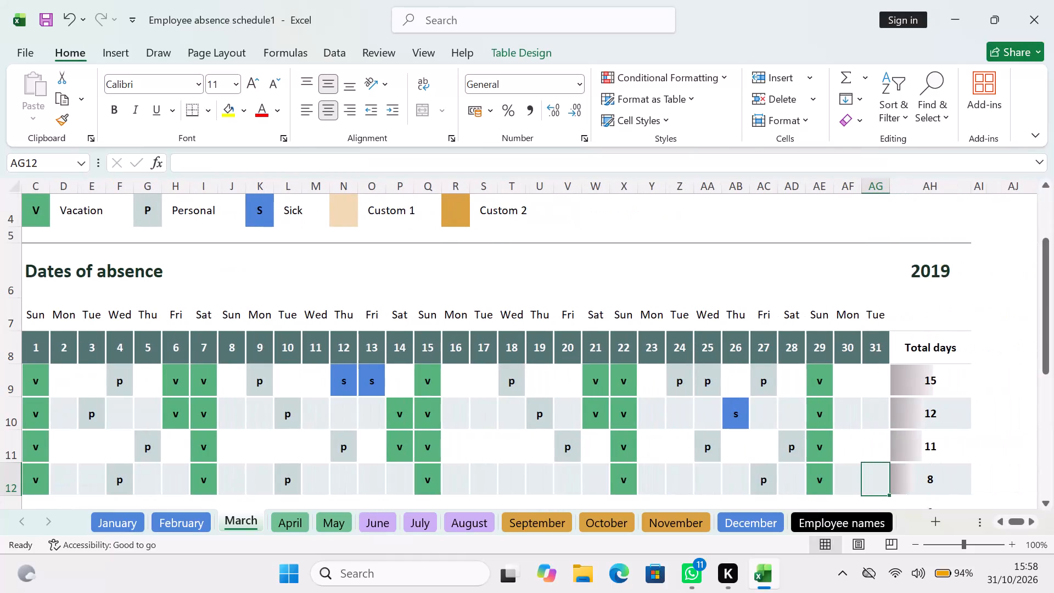
# In the fourth employee's row, enter s for sick leave on day 31.
pyautogui.press('Down')
pyautogui.press('Left')
pyautogui.press('Up')
pyautogui.press('Right')
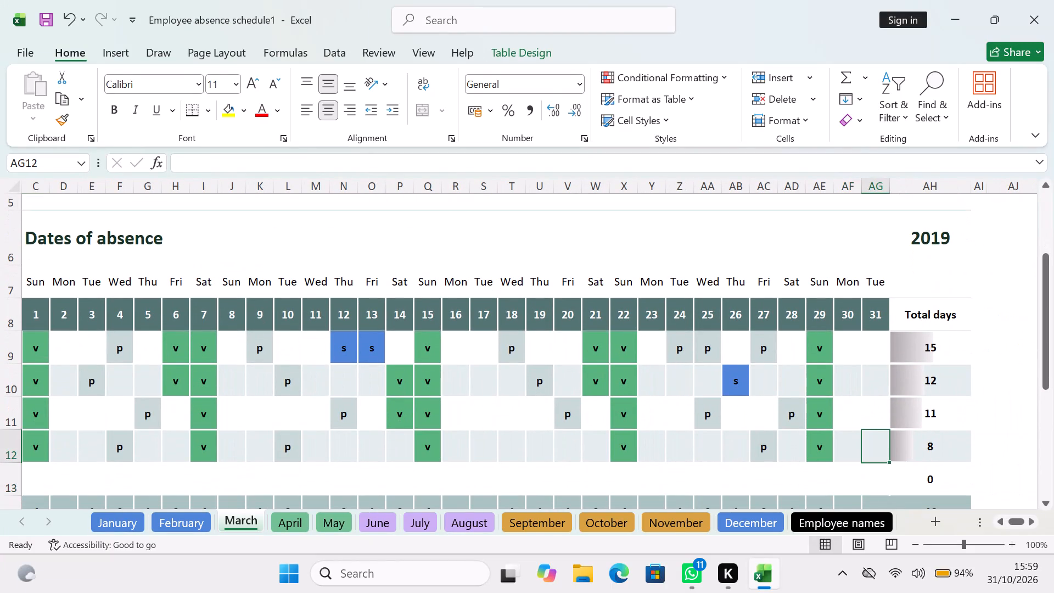
pyautogui.press('s')
pyautogui.press('Down')
# In the fifth employee's row, enter v for vacation on day 1.
pyautogui.press('Left')
pyautogui.press('Left')
pyautogui.press('Left')
pyautogui.press('Left')
pyautogui.press('Left')
pyautogui.press('Left')
pyautogui.press('Left')
pyautogui.press('Left')
pyautogui.press('Left')
pyautogui.press('Left')
pyautogui.press('Left')
pyautogui.press('Left')
pyautogui.press('Left')
pyautogui.press('Left')
pyautogui.press('Left')
pyautogui.press('Left')
pyautogui.press('Left')
pyautogui.press('Left')
pyautogui.press('Left')
pyautogui.press('Left')
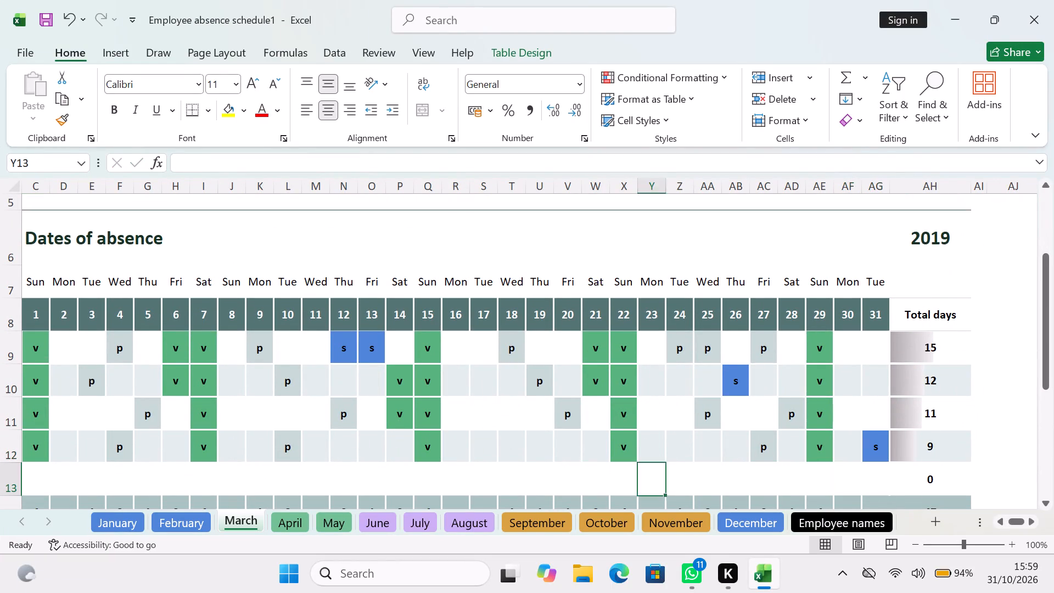
pyautogui.press('v')
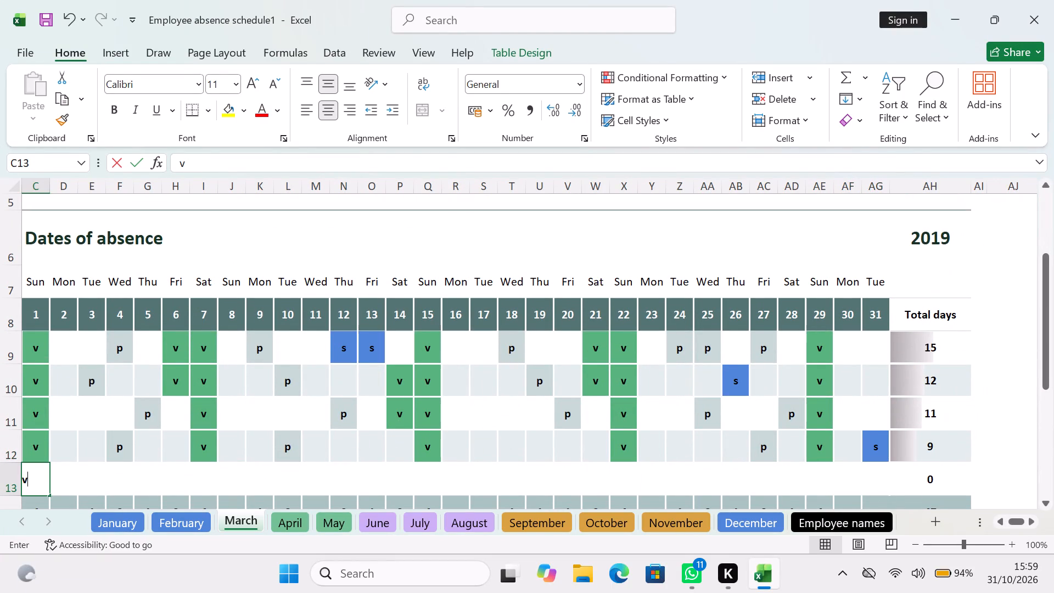
pyautogui.press('Right')
# In the fifth employee's row, enter p for personal absence on day 3 and day 5.
pyautogui.press('Right')
pyautogui.press('Right')
pyautogui.press('Left')
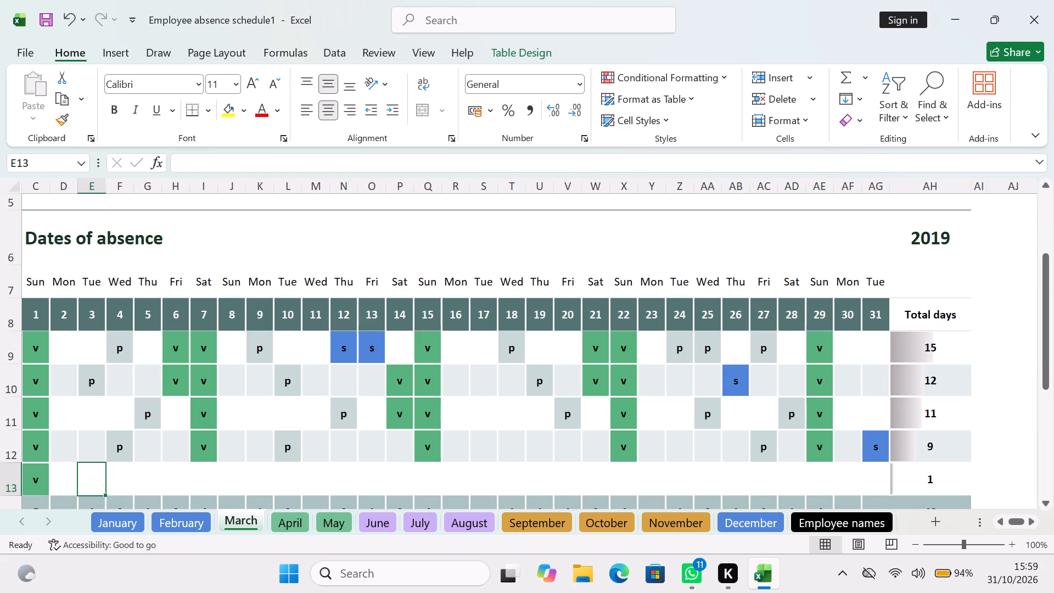
pyautogui.press('p')
pyautogui.press('Right')
pyautogui.press('Right')
pyautogui.press('Right')
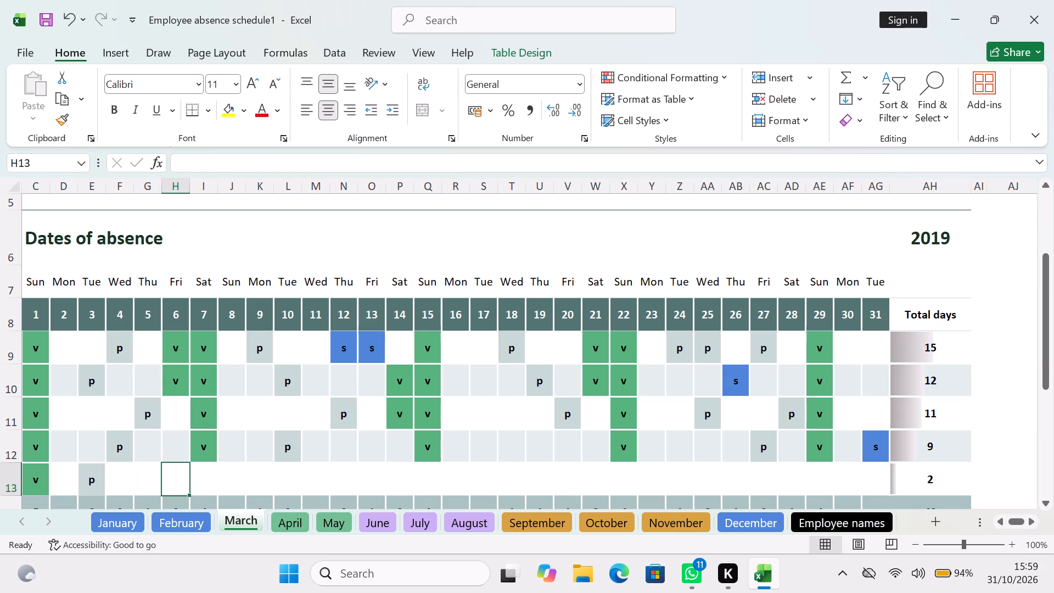
pyautogui.press('Left')
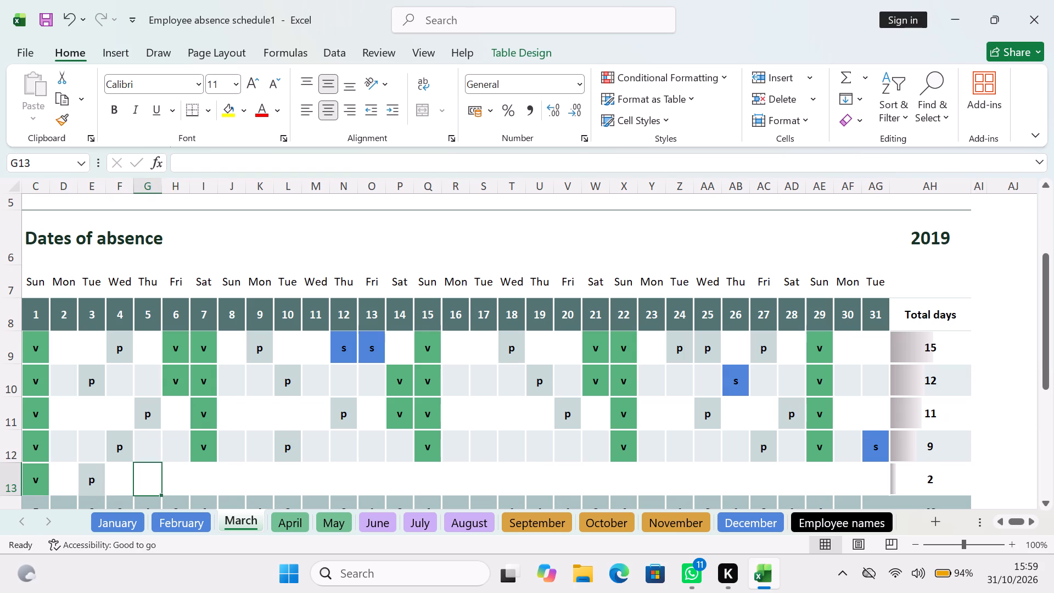
pyautogui.press('p')
pyautogui.press('Right')
# In the fifth employee's row, enter v for vacation on day 7 and p for personal absence on day 9.
pyautogui.press('Right')
pyautogui.press('v')
pyautogui.press('Right')
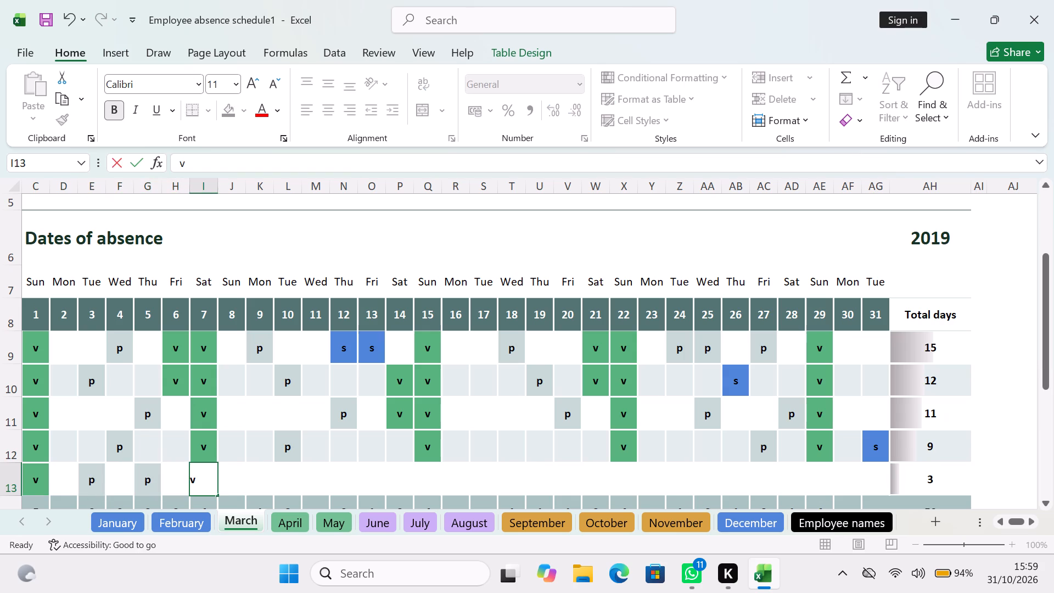
pyautogui.press('Right')
pyautogui.press('Right')
pyautogui.press('Left')
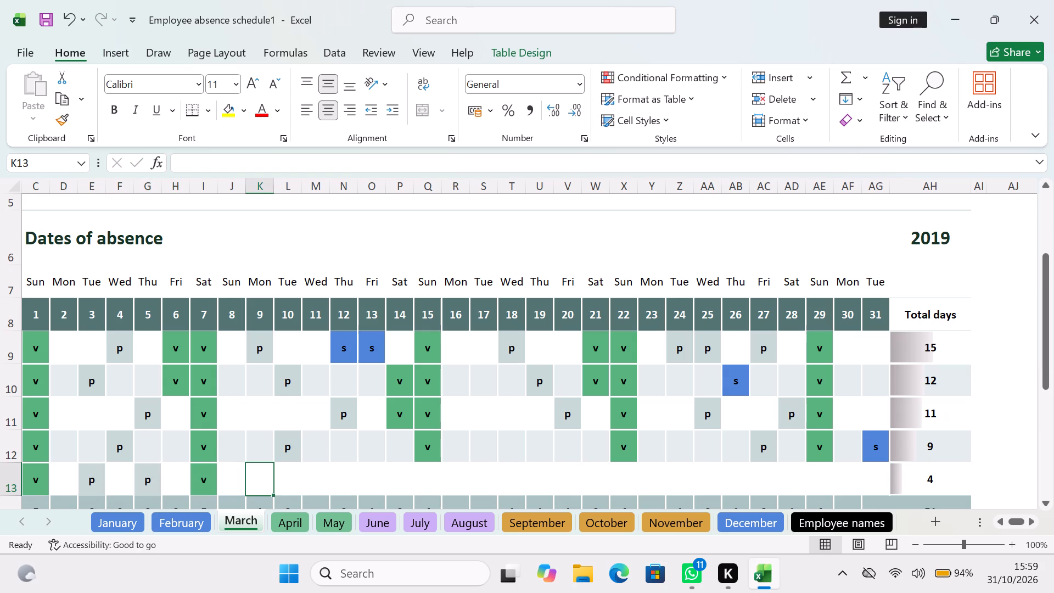
pyautogui.press('p')
pyautogui.press('Right')
# In the fifth employee's row, enter p for personal absence on day 13 and v for vacation on day 15.
pyautogui.press('Right')
pyautogui.press('Right')
pyautogui.press('Right')
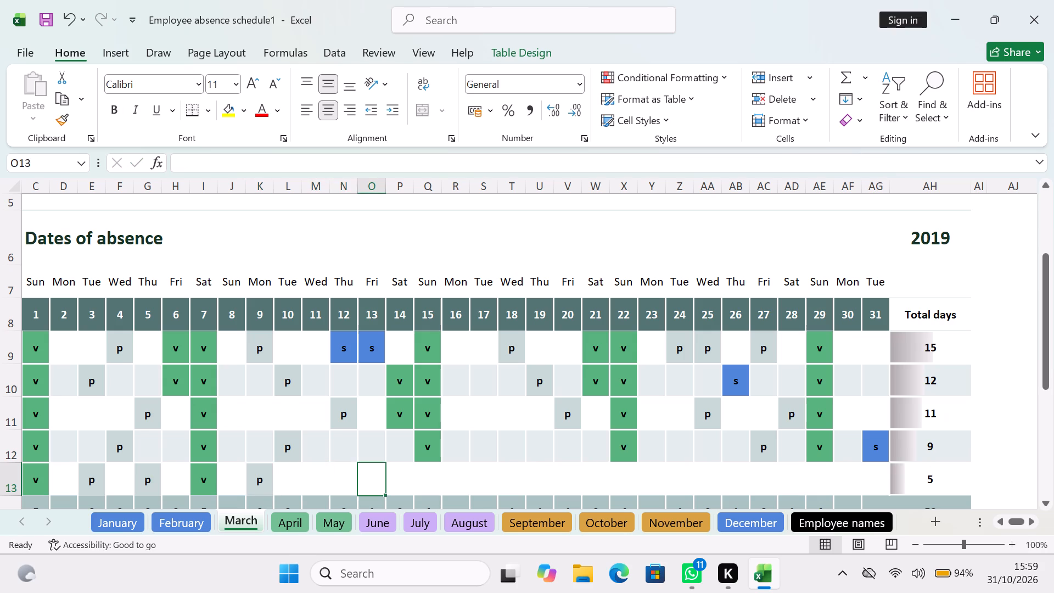
pyautogui.press('p')
pyautogui.press('Right')
pyautogui.press('Right')
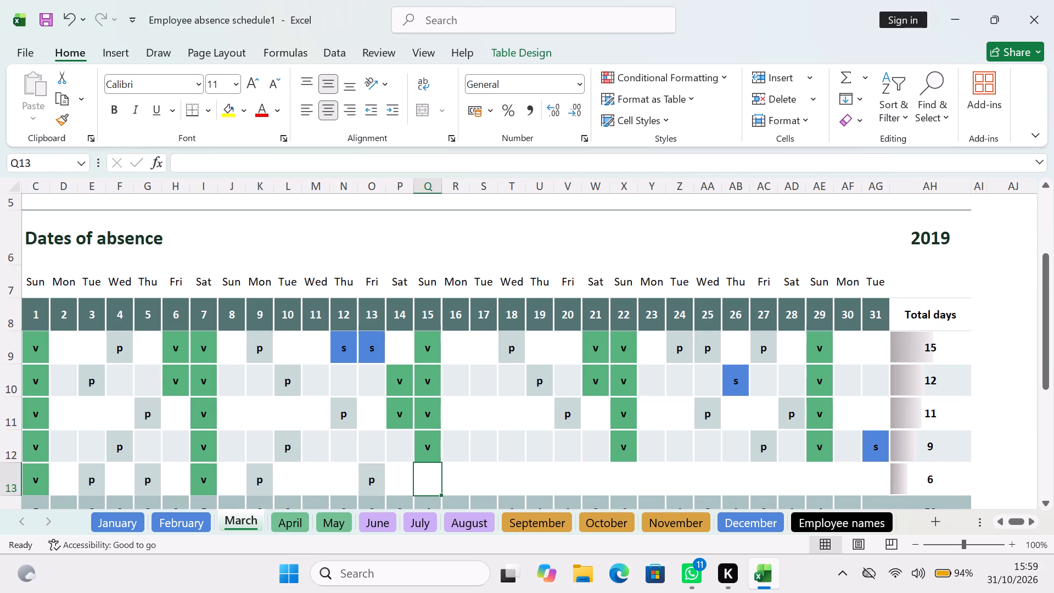
pyautogui.press('v')
pyautogui.press('Right')
# In the fifth employee's row, enter p for personal absence on day 17.
pyautogui.press('Right')
pyautogui.press('Right')
pyautogui.press('Right')
pyautogui.press('Right')
pyautogui.press('Left')
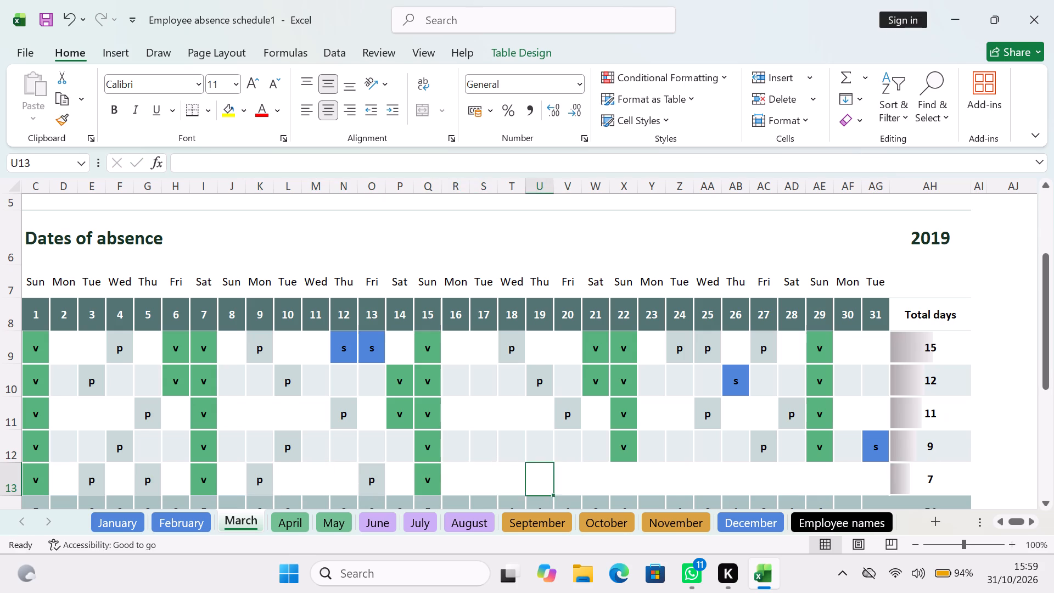
pyautogui.press('Left')
pyautogui.press('Left')
pyautogui.press('p')
pyautogui.press('Right')
# In the fifth employee's row, enter v for vacation on day 21.
pyautogui.press('Right')
pyautogui.press('Right')
pyautogui.press('Right')
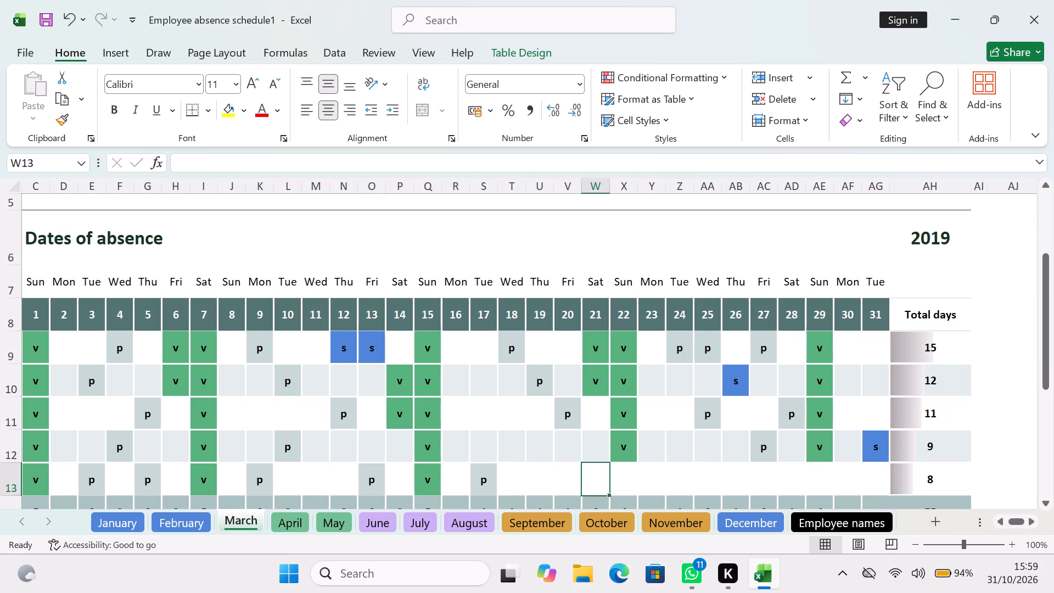
pyautogui.press('Right')
pyautogui.press('Down')
pyautogui.press('VK_193')
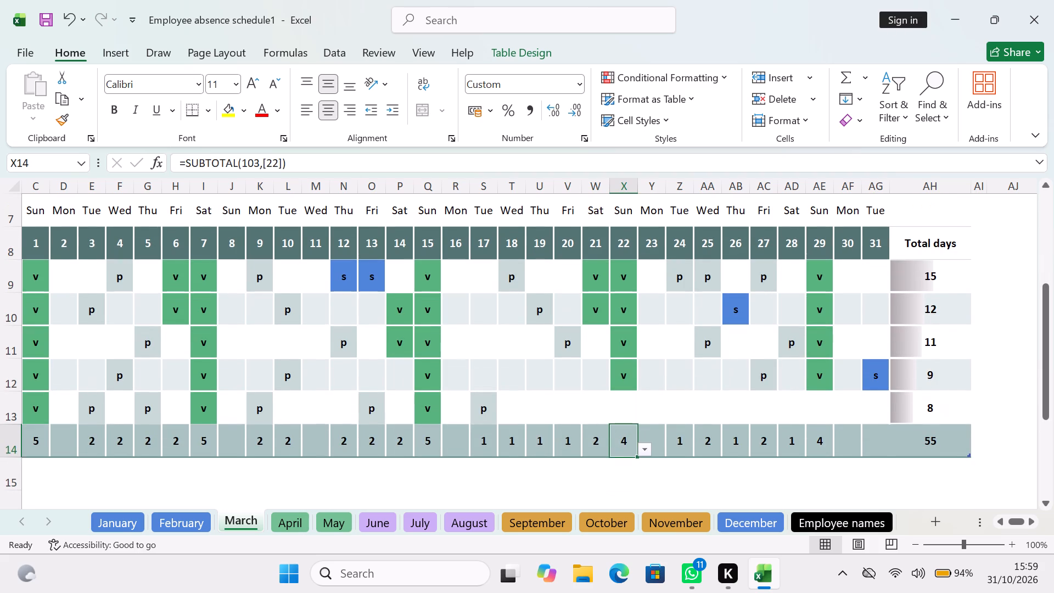
pyautogui.press('Up')
pyautogui.press('Left')
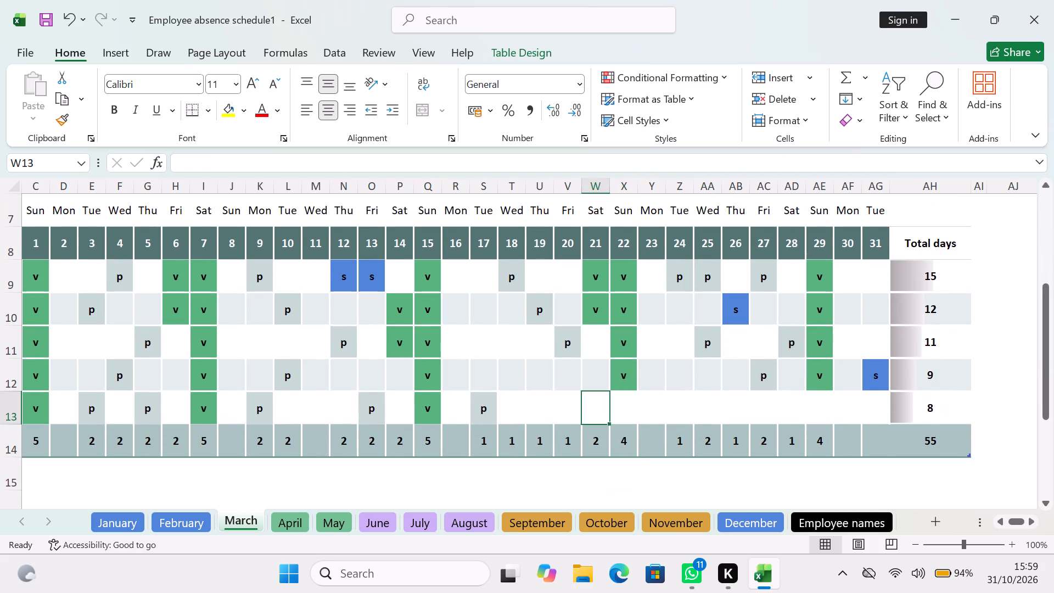
pyautogui.press('v')
pyautogui.press('Right')
# In the fifth employee's row, enter p for personal absence on day 24 and day 27.
pyautogui.press('Right')
pyautogui.press('Right')
pyautogui.press('Right')
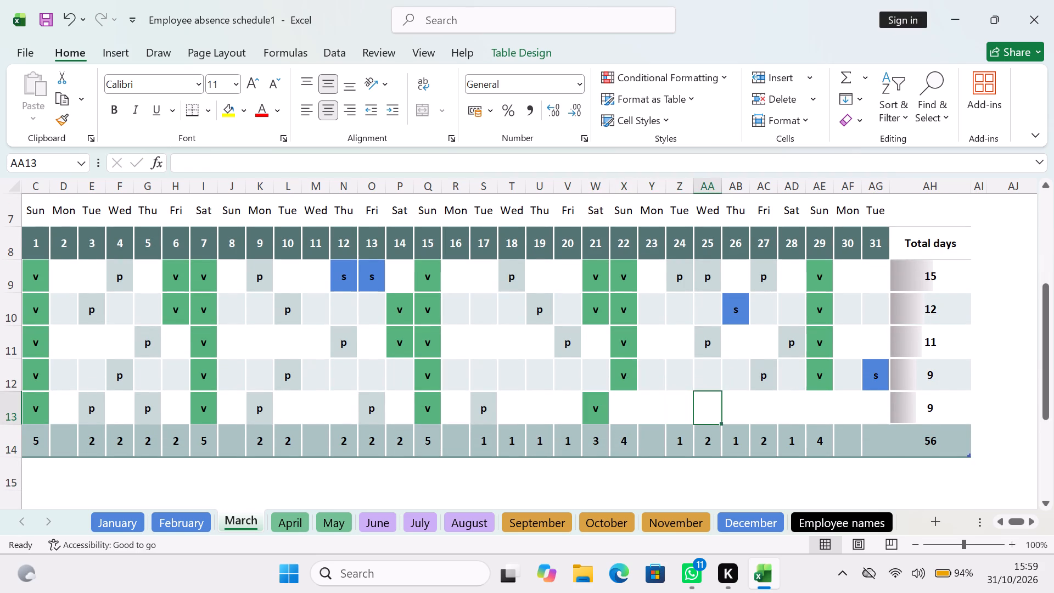
pyautogui.press('Left')
pyautogui.press('p')
pyautogui.press('Right')
pyautogui.press('Right')
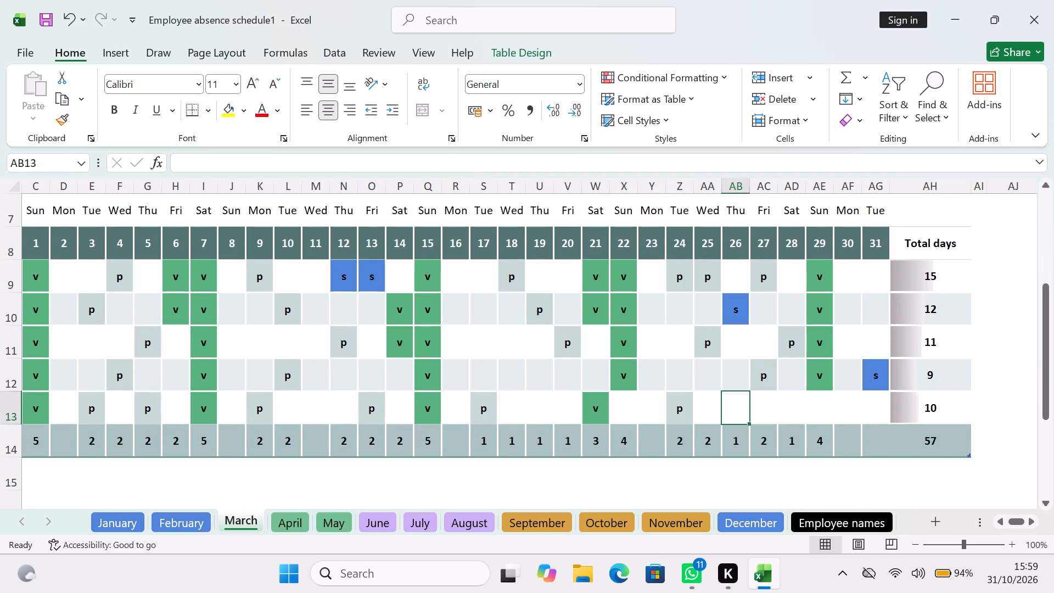
pyautogui.press('Right')
pyautogui.press('p')
pyautogui.press('Right')
# In the fifth employee's row, enter v for vacation on day 29.
pyautogui.press('Right')
pyautogui.press('Right')
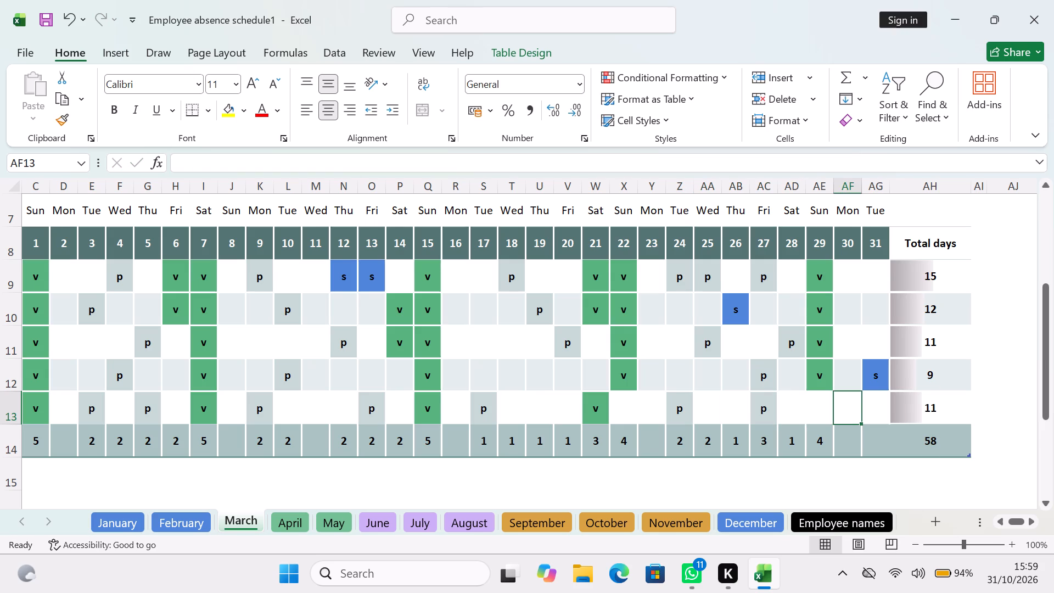
pyautogui.press('Left')
pyautogui.press('v')
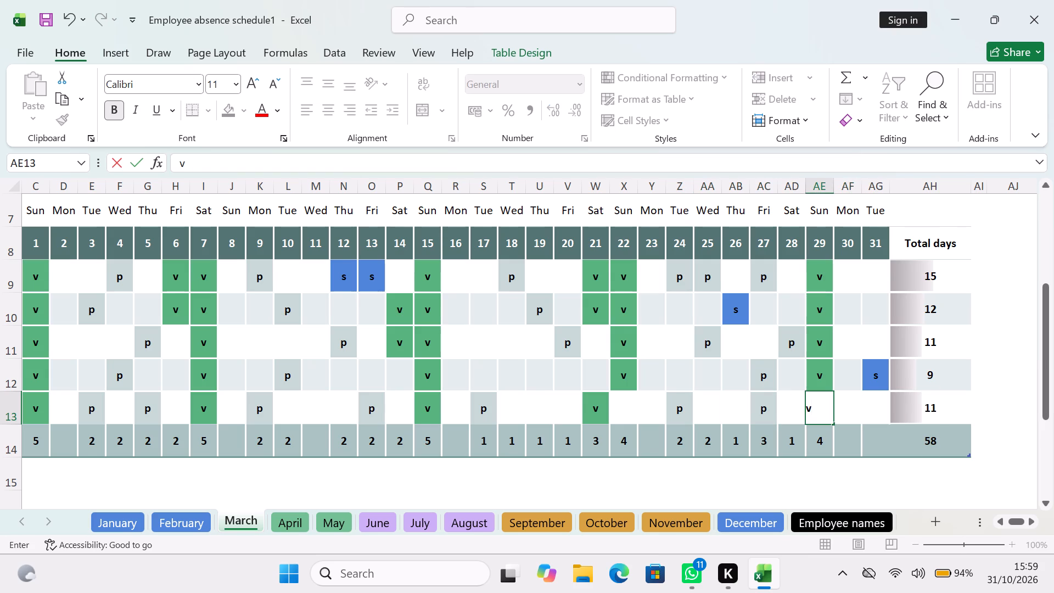
pyautogui.press('Right')
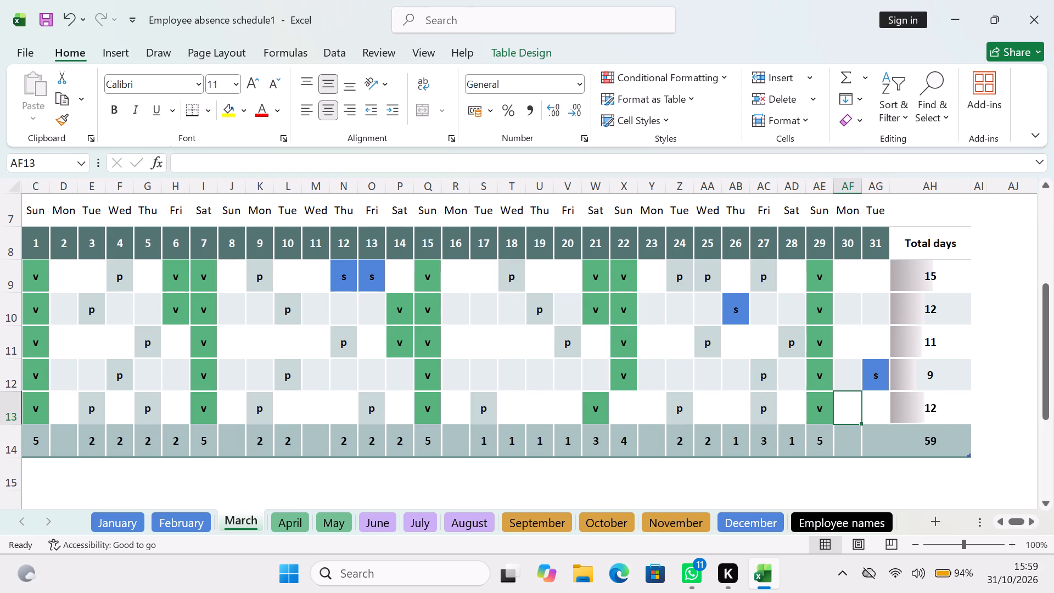
# In the second employee's row, enter s for sick leave on day 31.
pyautogui.press('VK_193')
pyautogui.press('VK_193')
pyautogui.press('Up')
pyautogui.press('Up')
pyautogui.press('Up')
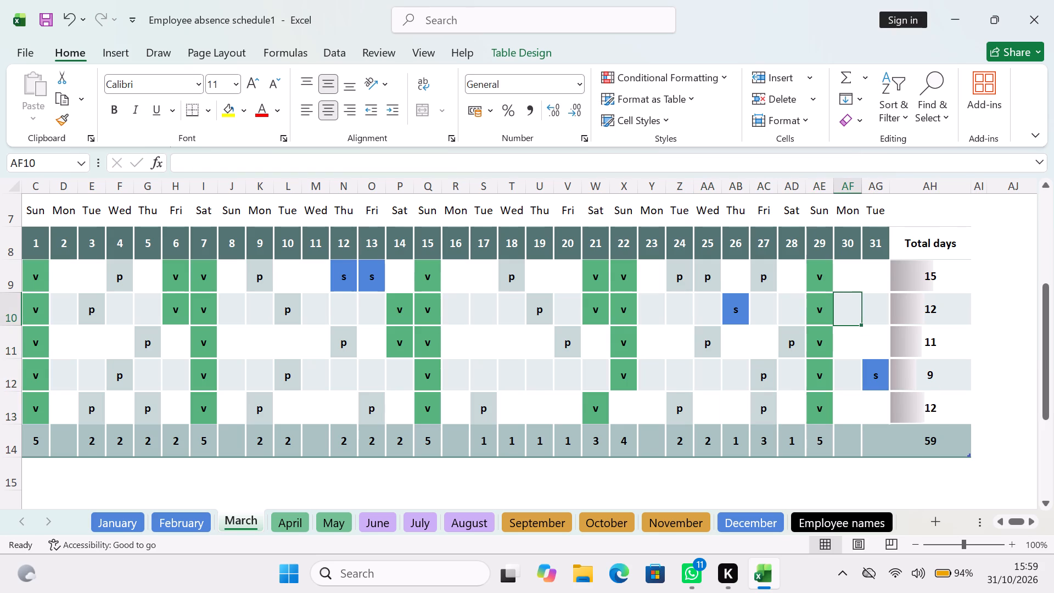
pyautogui.press('Right')
pyautogui.press('s')
pyautogui.press('Down')
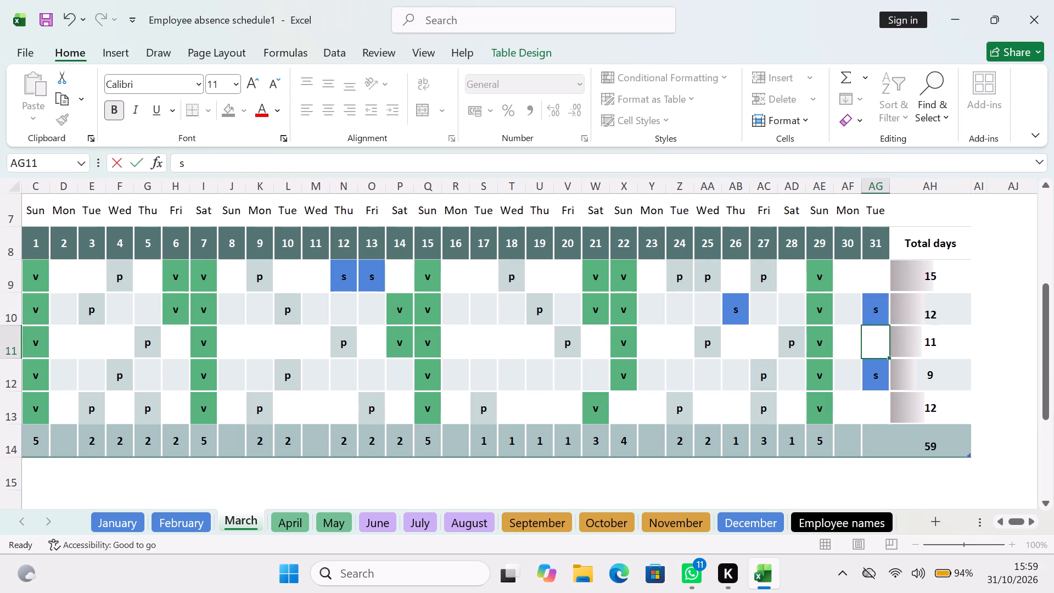
# In the total row, change the day 31 and day 30 totals from sum to a count of entries (SUBTOTAL 103).
pyautogui.press('Down')
pyautogui.press('Down')
pyautogui.press('Down')
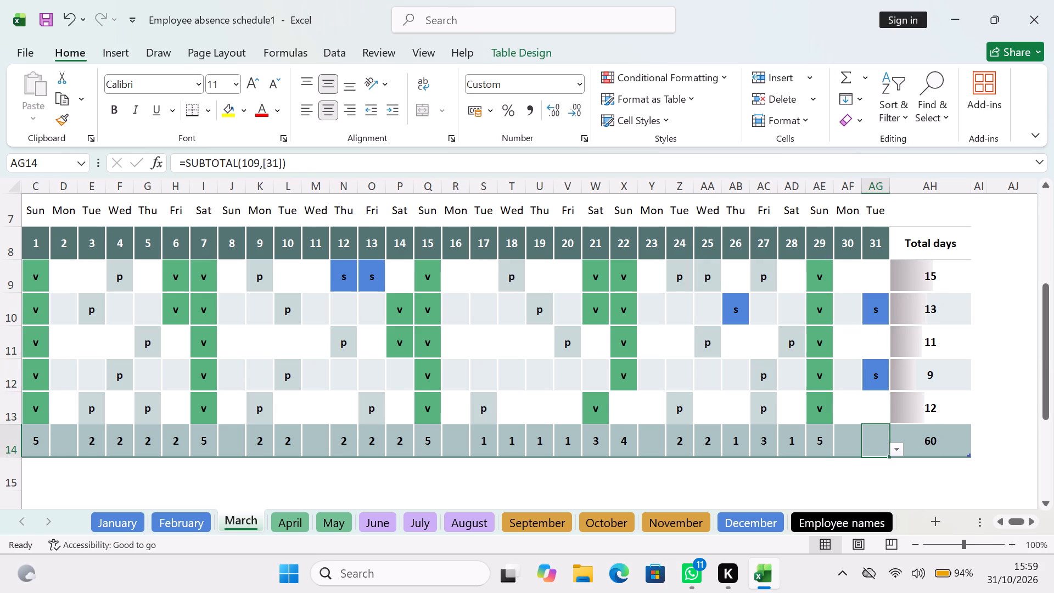
pyautogui.click(881, 447)
pyautogui.click(894, 450)
pyautogui.click(876, 334)
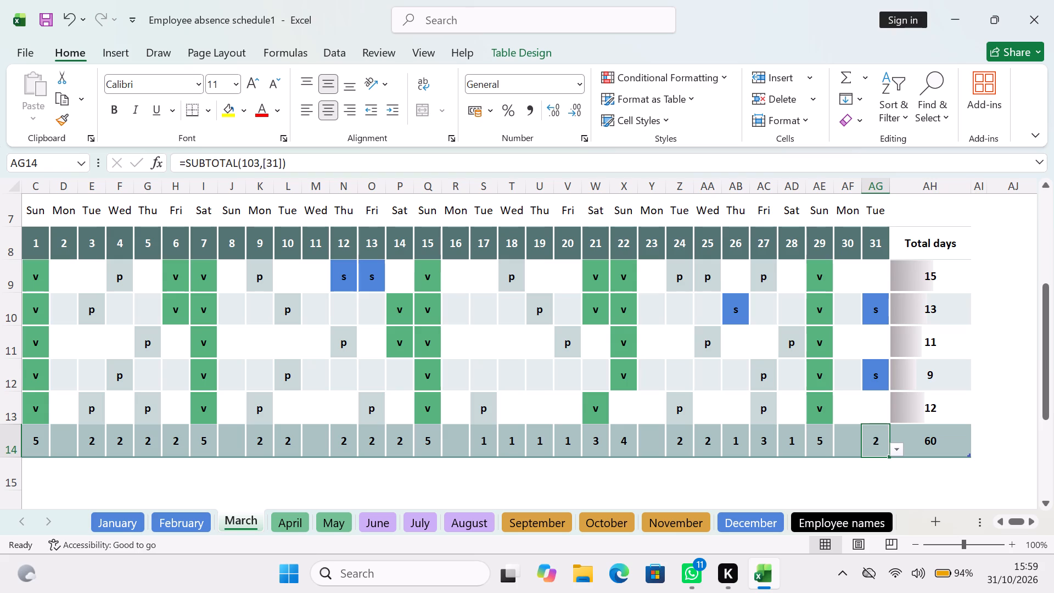
pyautogui.click(842, 442)
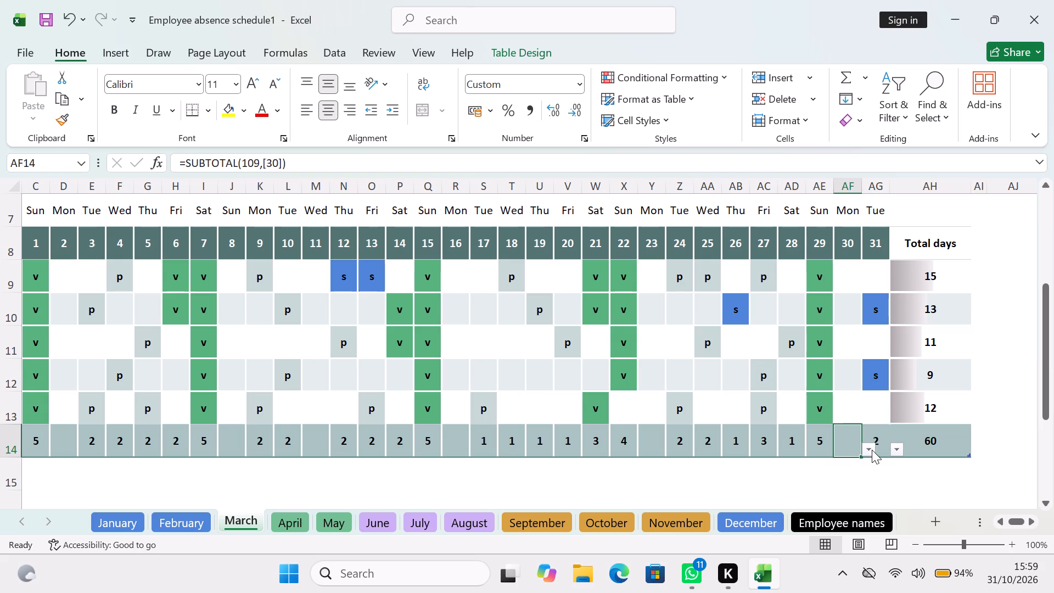
pyautogui.click(872, 450)
pyautogui.click(854, 338)
# In the total row, reapply the entry count (SUBTOTAL 103) to the day 11 total.
pyautogui.click(933, 281)
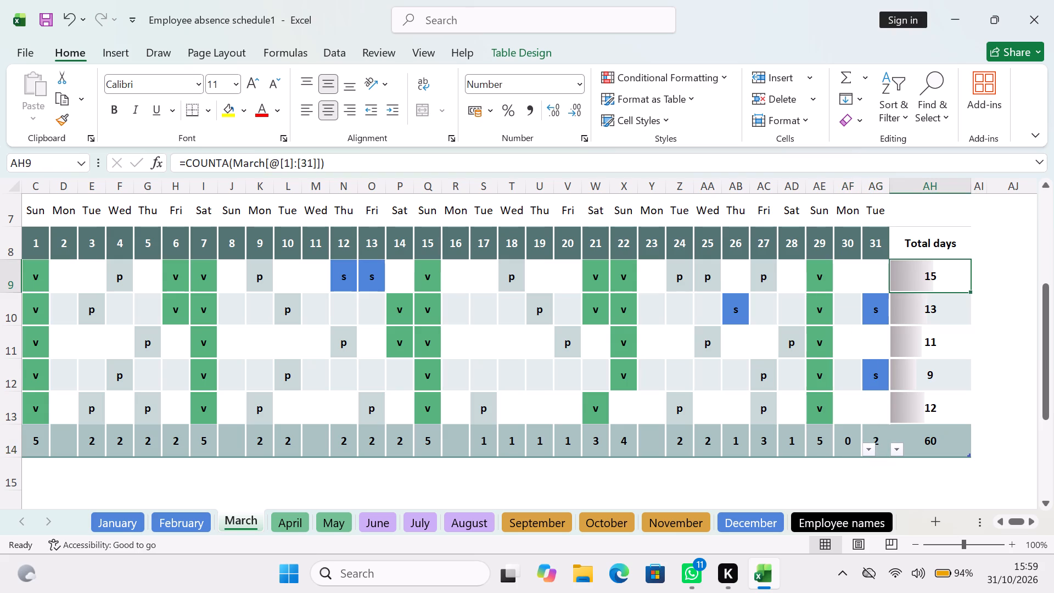
pyautogui.click(313, 438)
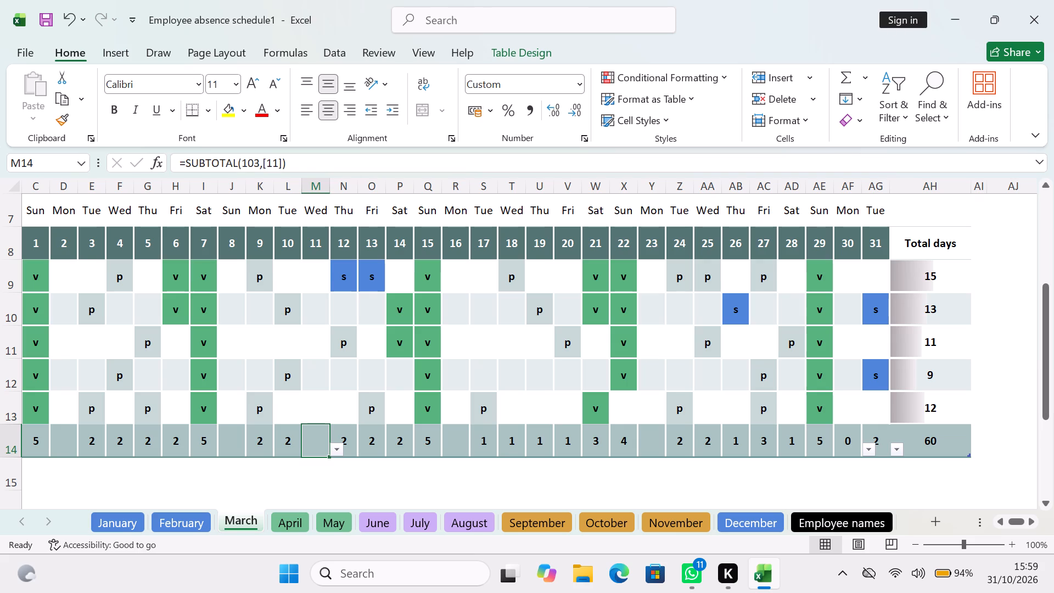
pyautogui.click(331, 457)
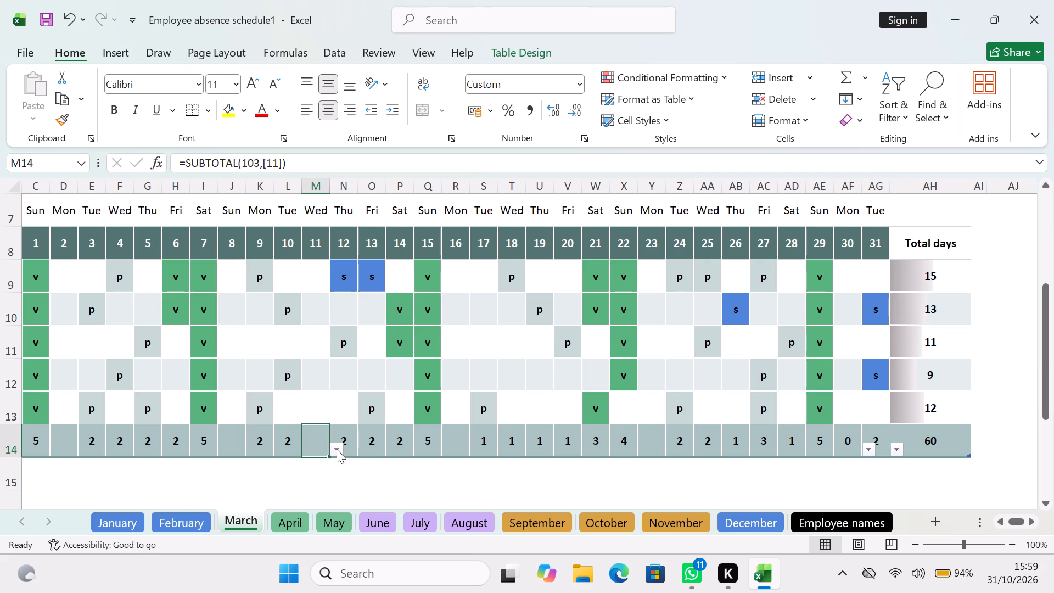
pyautogui.click(337, 449)
pyautogui.click(317, 337)
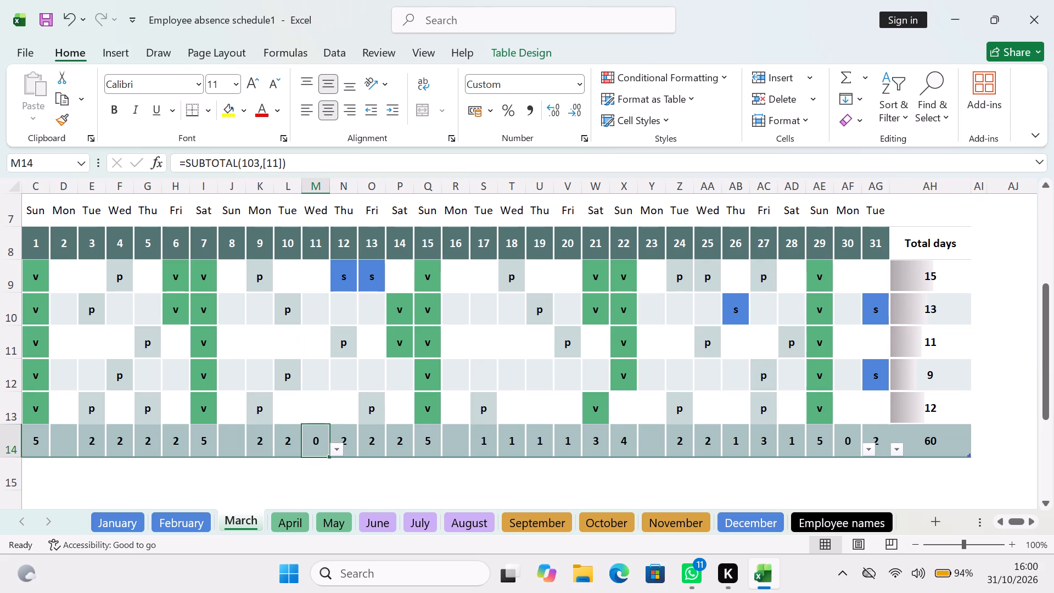
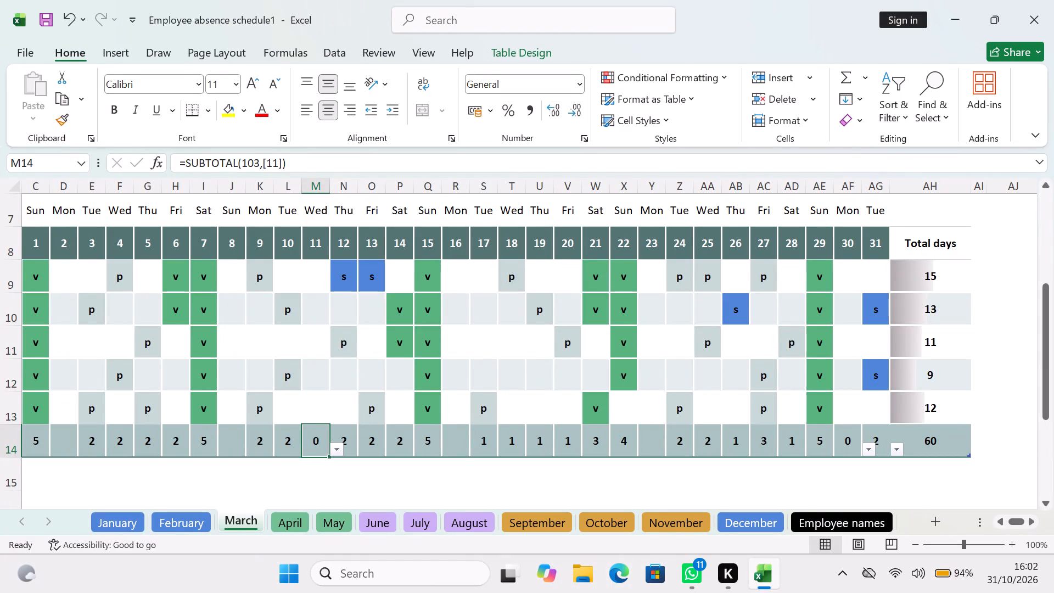
# In the total row, set the day 16, day 8 and day 23 totals to a count of entries (Count).
pyautogui.click(450, 437)
pyautogui.click(482, 447)
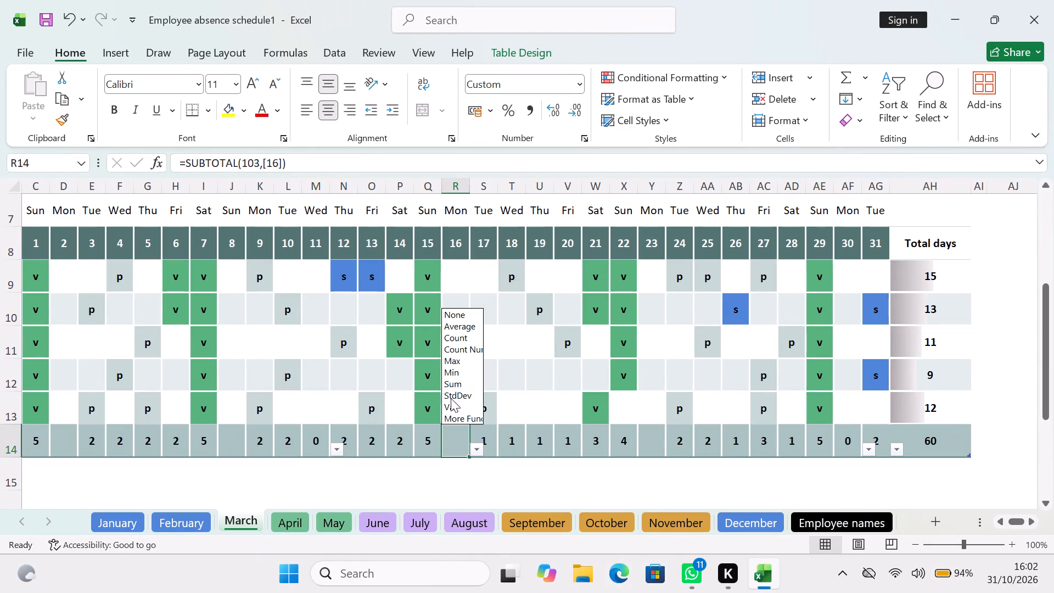
pyautogui.click(445, 340)
pyautogui.click(232, 451)
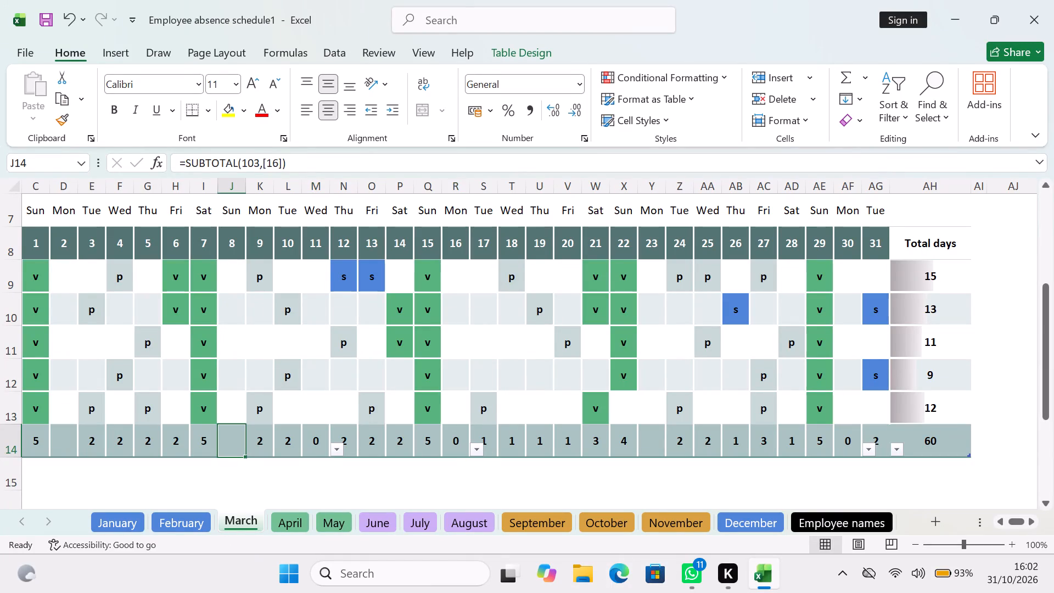
pyautogui.click(251, 450)
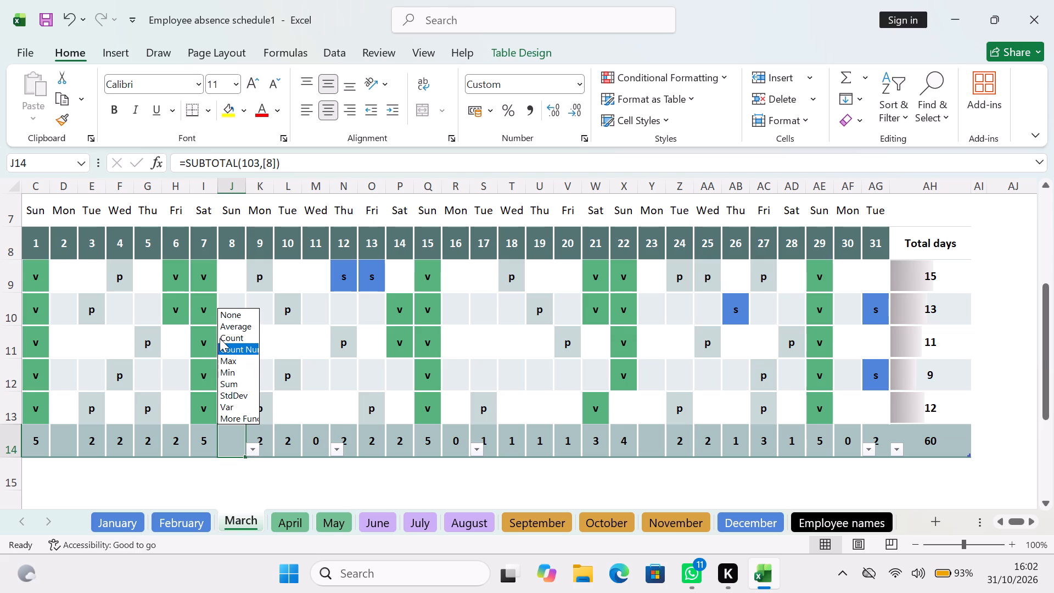
pyautogui.click(220, 339)
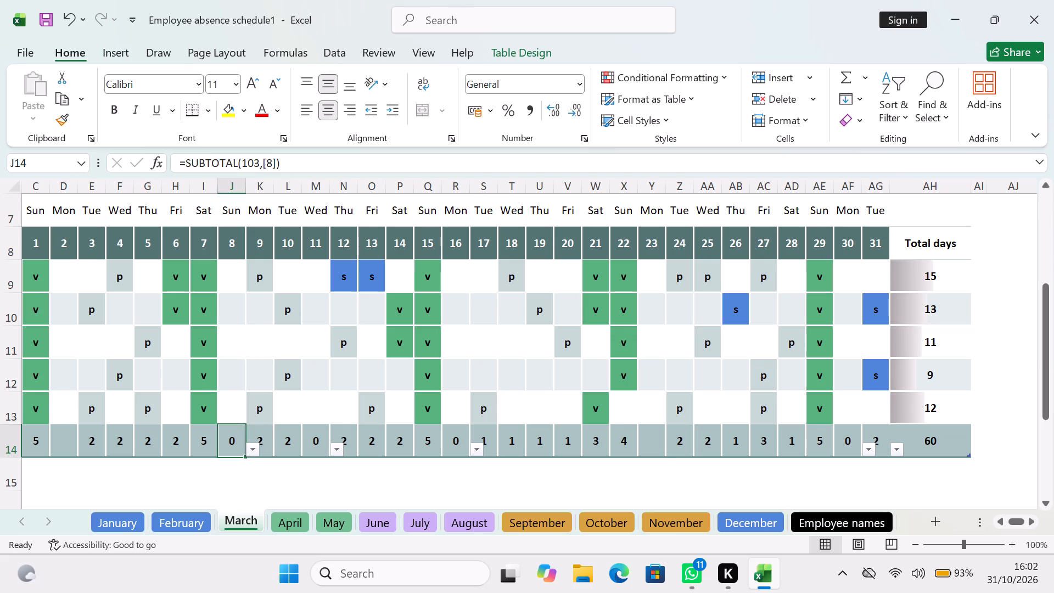
pyautogui.click(646, 446)
pyautogui.click(669, 447)
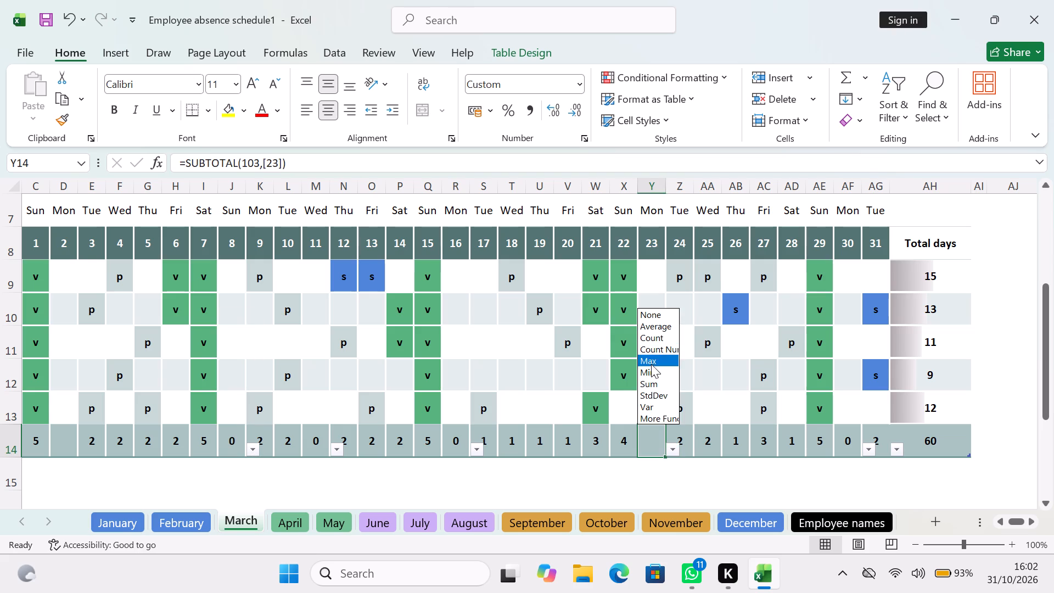
pyautogui.click(668, 335)
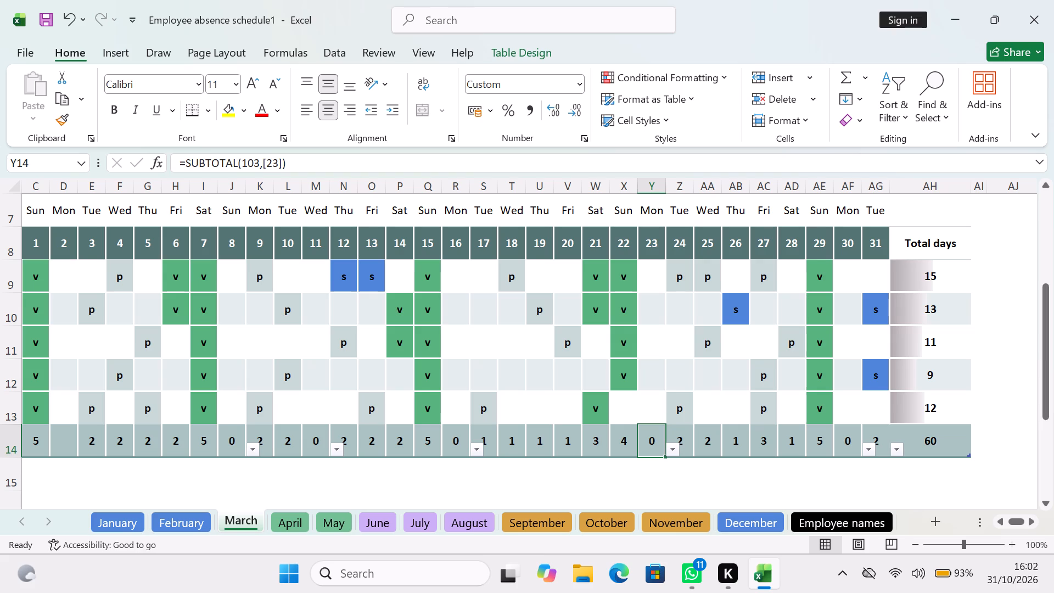
# Apply blue data bars to the five employees' Total days cells using Quick Analysis.
pyautogui.moveTo(910, 270); pyautogui.dragTo(948, 378)
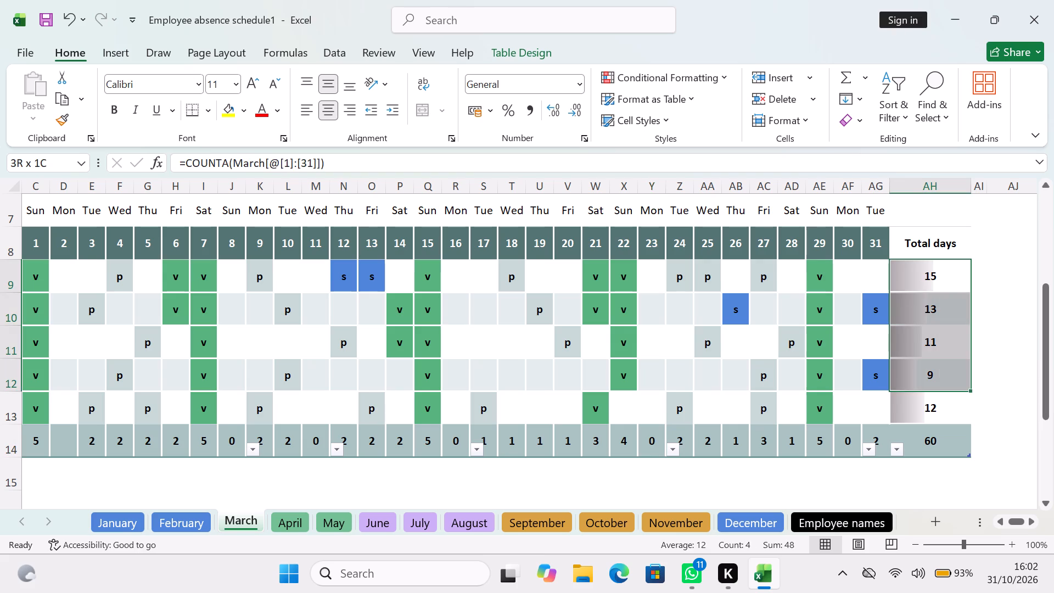
pyautogui.moveTo(948, 378); pyautogui.dragTo(947, 393)
pyautogui.rightClick(947, 393)
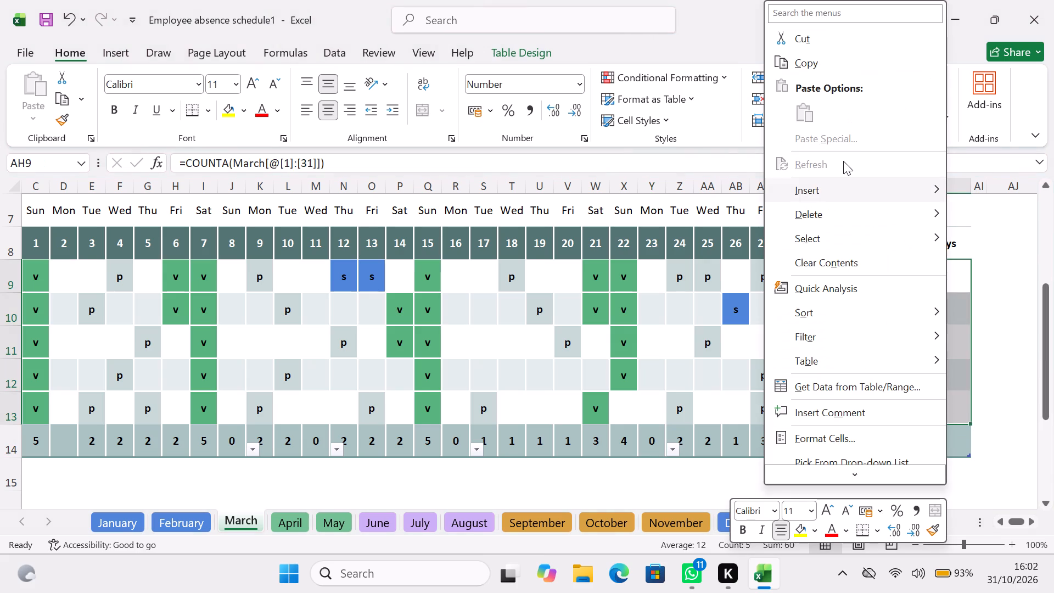
pyautogui.click(839, 281)
pyautogui.click(718, 342)
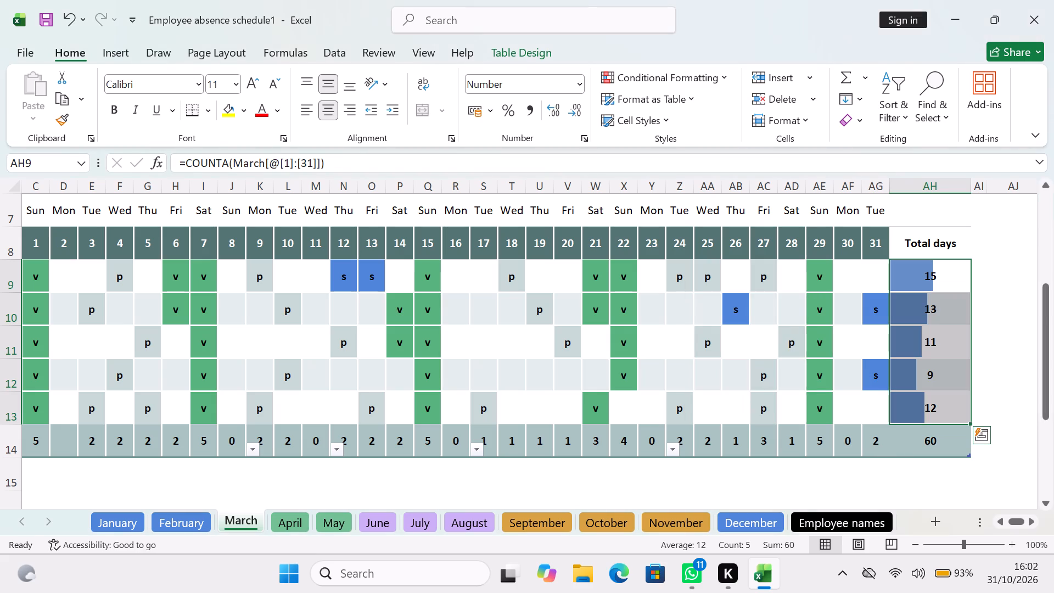
# Save the workbook in the Documents folder as Employee absence schedule 2019.
pyautogui.click(40, 13)
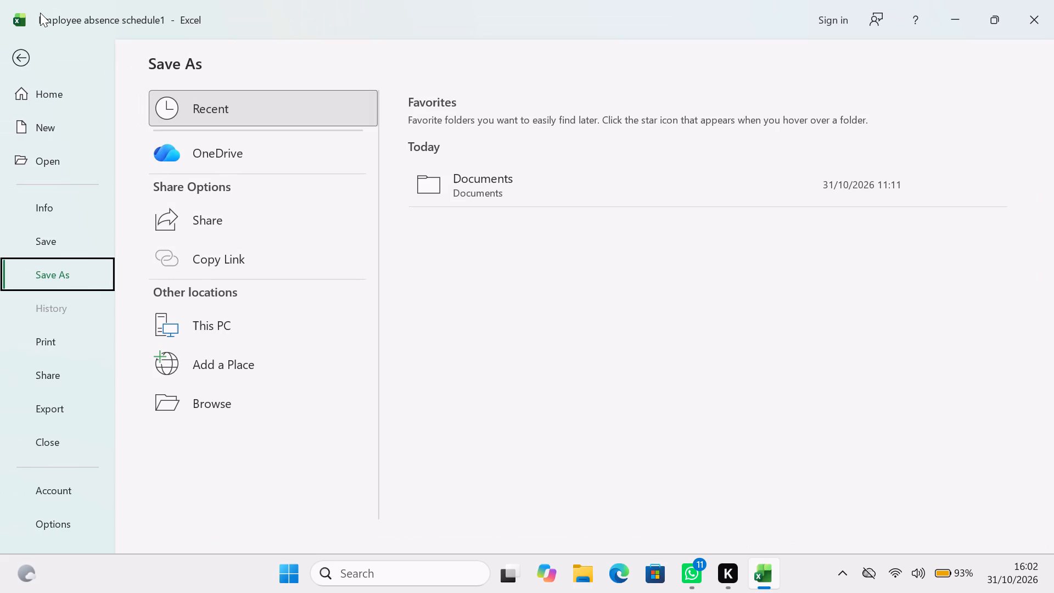
pyautogui.click(518, 198)
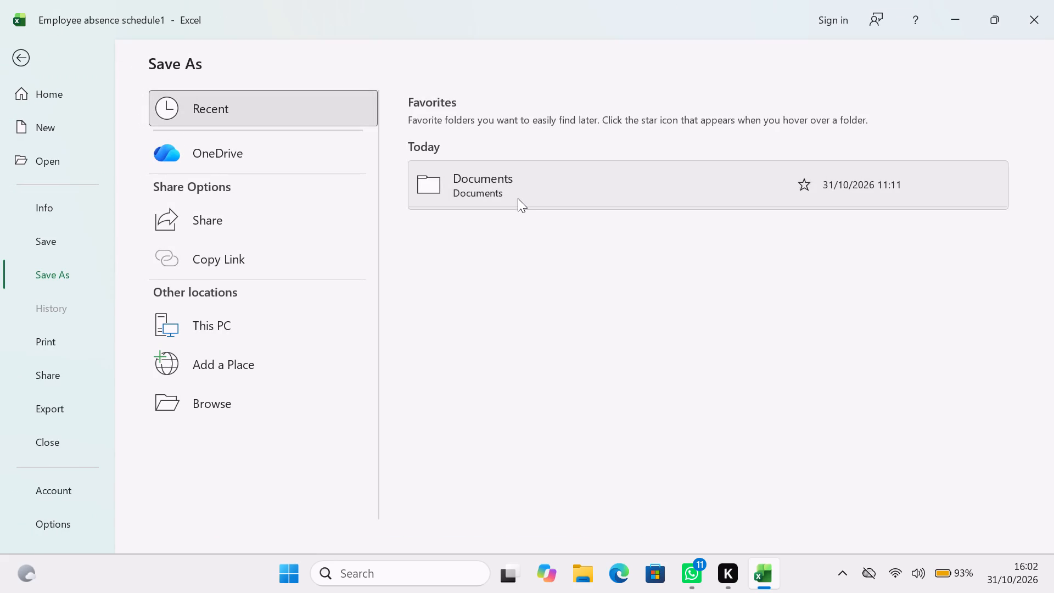
pyautogui.click(321, 258)
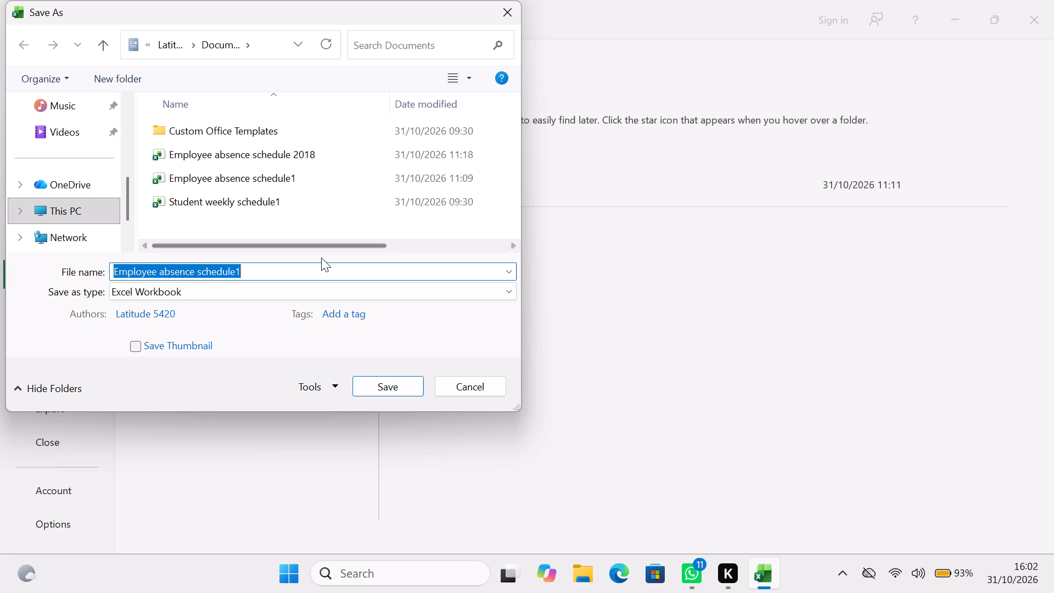
pyautogui.click(316, 273)
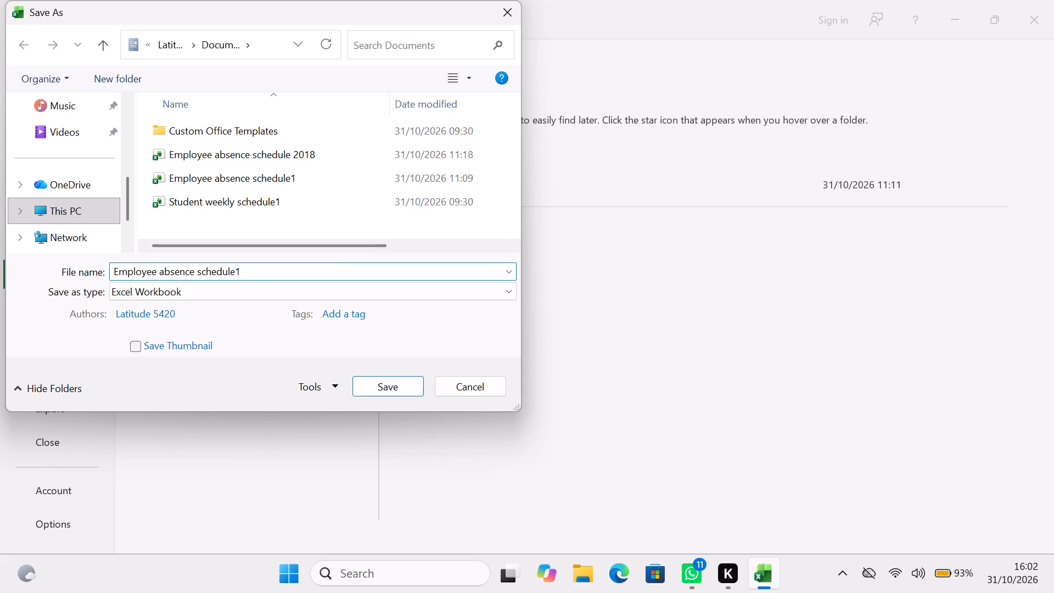
pyautogui.press('BackSpace')
pyautogui.write('2019')
pyautogui.click(231, 275)
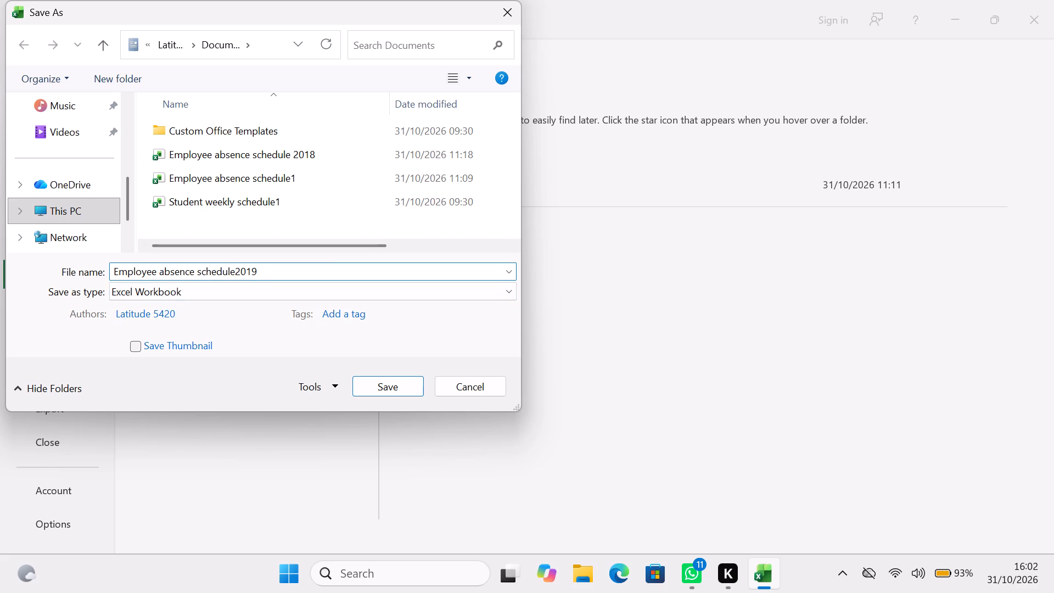
pyautogui.click(233, 275)
pyautogui.press('space')
pyautogui.click(393, 382)
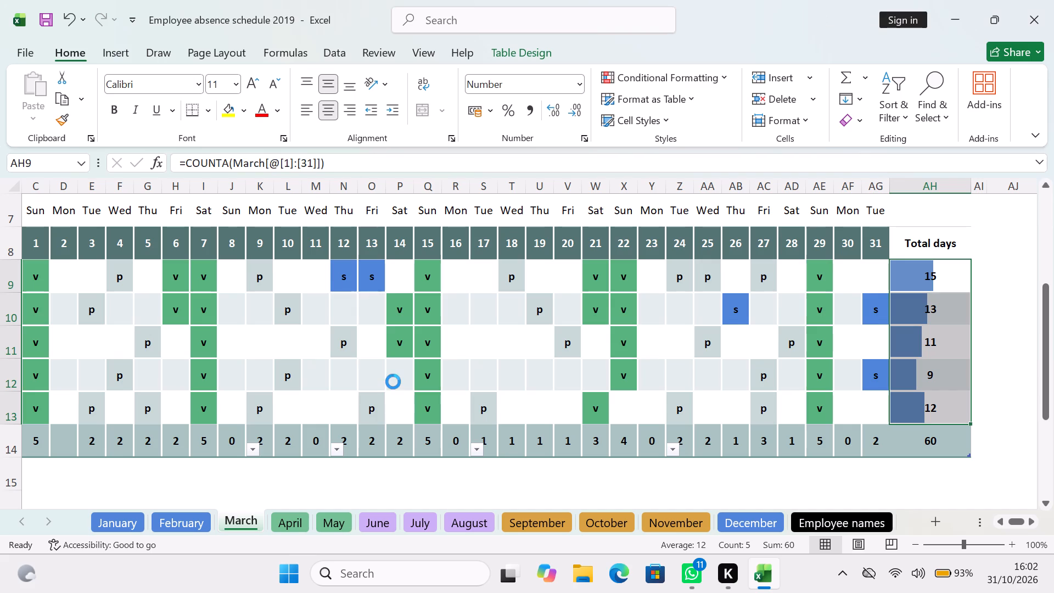
# On the April sheet, enter s for sick leave on days 1 and 3 in the first employee's row.
pyautogui.click(291, 520)
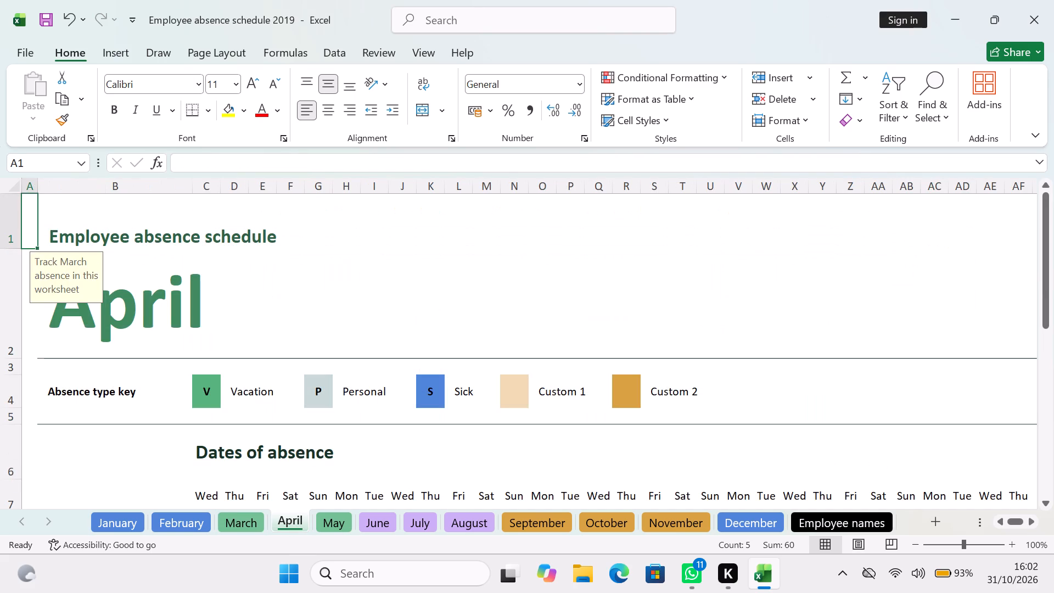
pyautogui.press('Down')
pyautogui.press('Down')
pyautogui.press('Down')
pyautogui.press('Down')
pyautogui.press('Down')
pyautogui.press('Down')
pyautogui.press('Down')
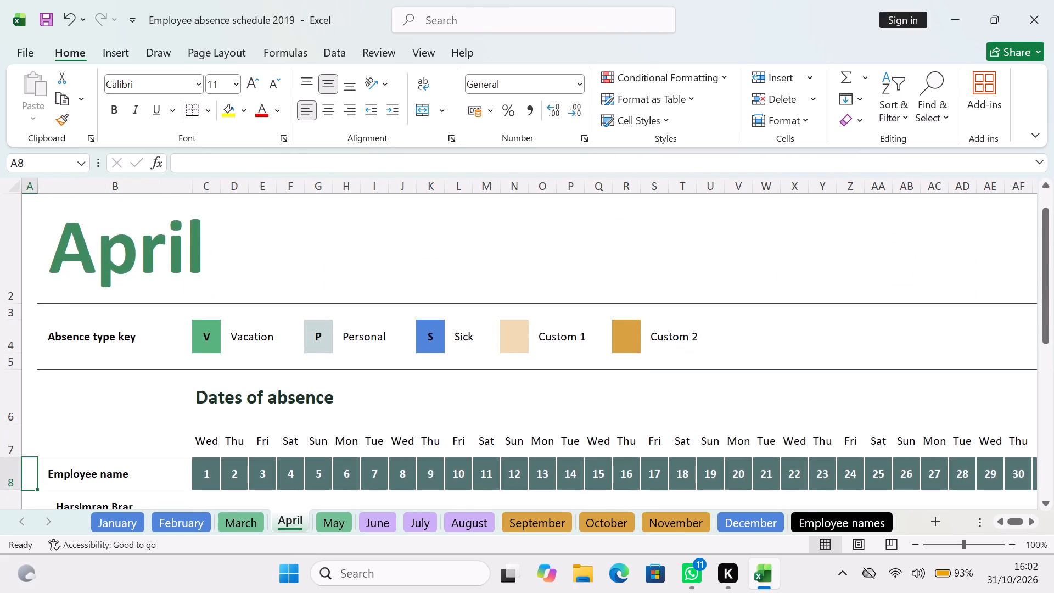
pyautogui.press('Down')
pyautogui.press('Down')
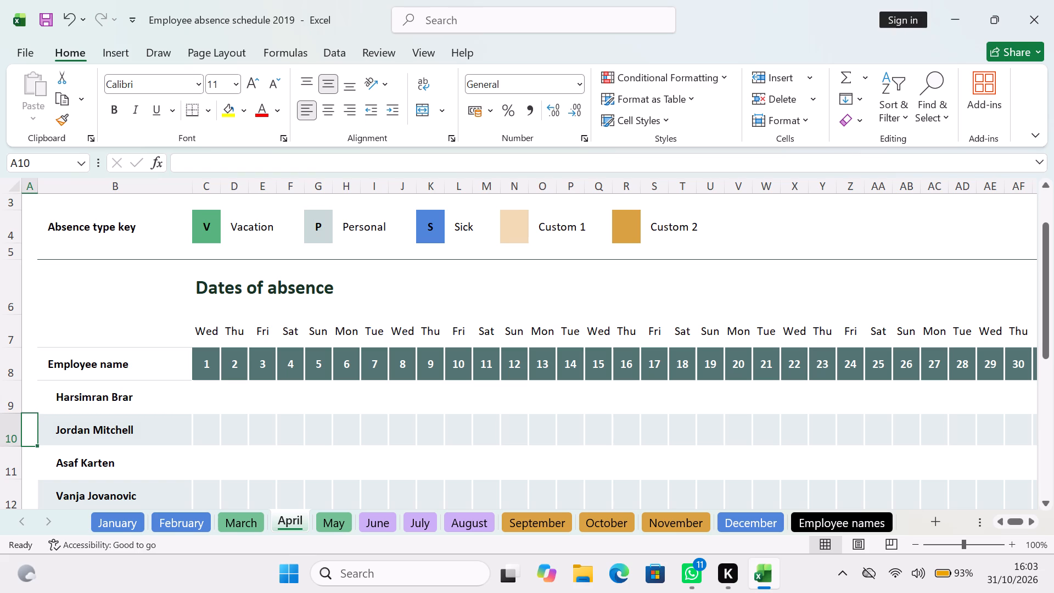
pyautogui.click(218, 406)
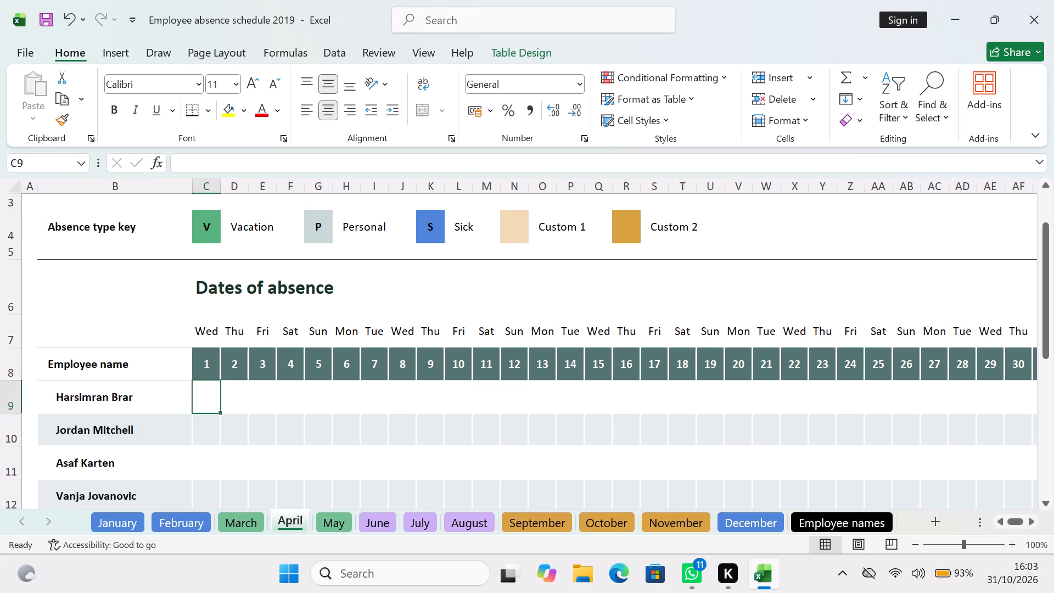
pyautogui.press('s')
pyautogui.press('Right')
pyautogui.press('Right')
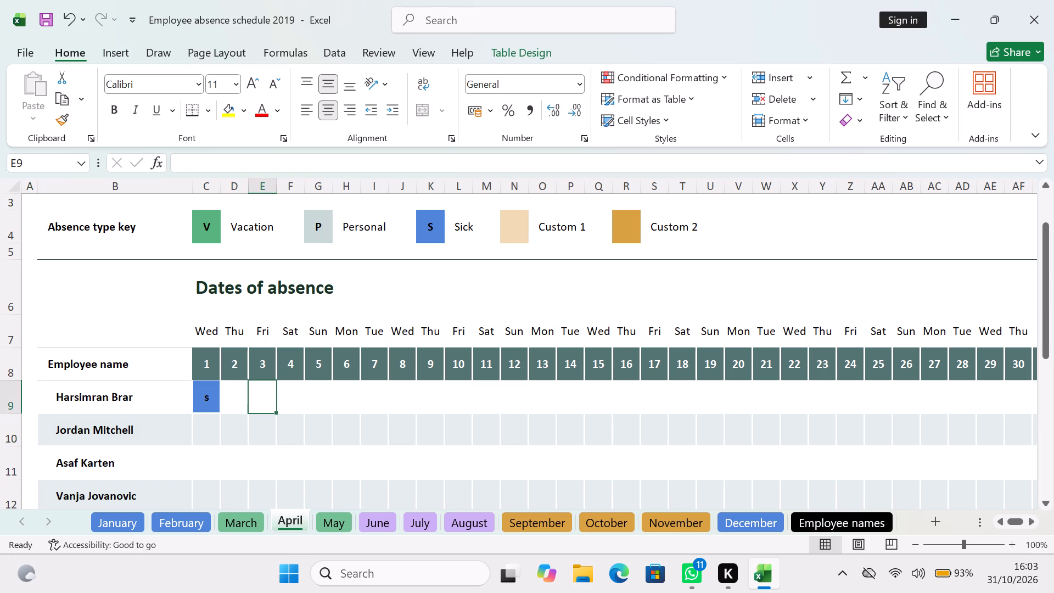
pyautogui.press('s')
pyautogui.press('Right')
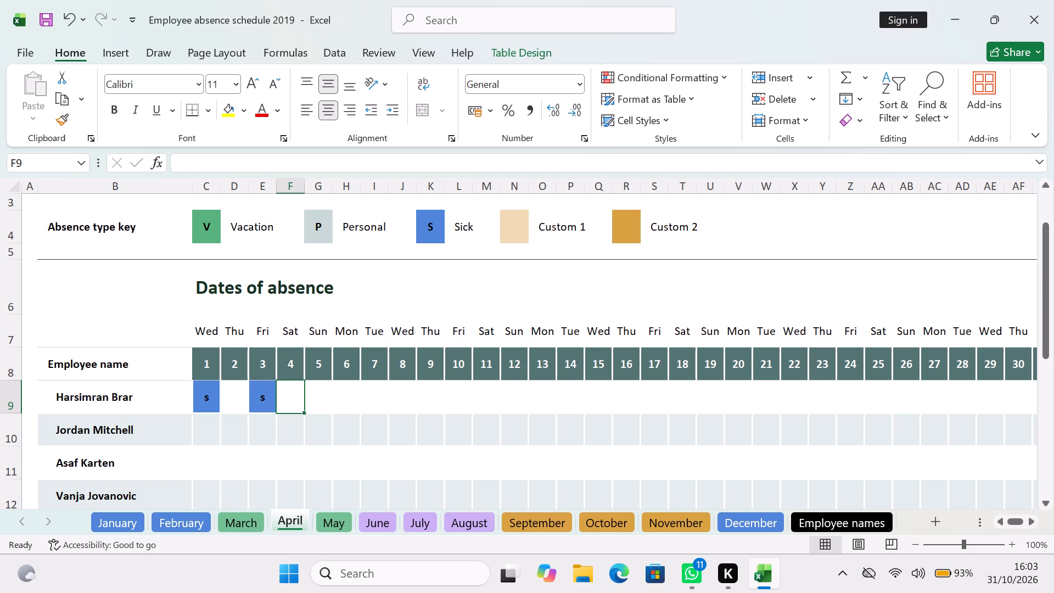
# In the first employee's row, enter v on day 5, p on day 8, and v on days 11 and 12.
pyautogui.press('Right')
pyautogui.press('v')
pyautogui.press('Right')
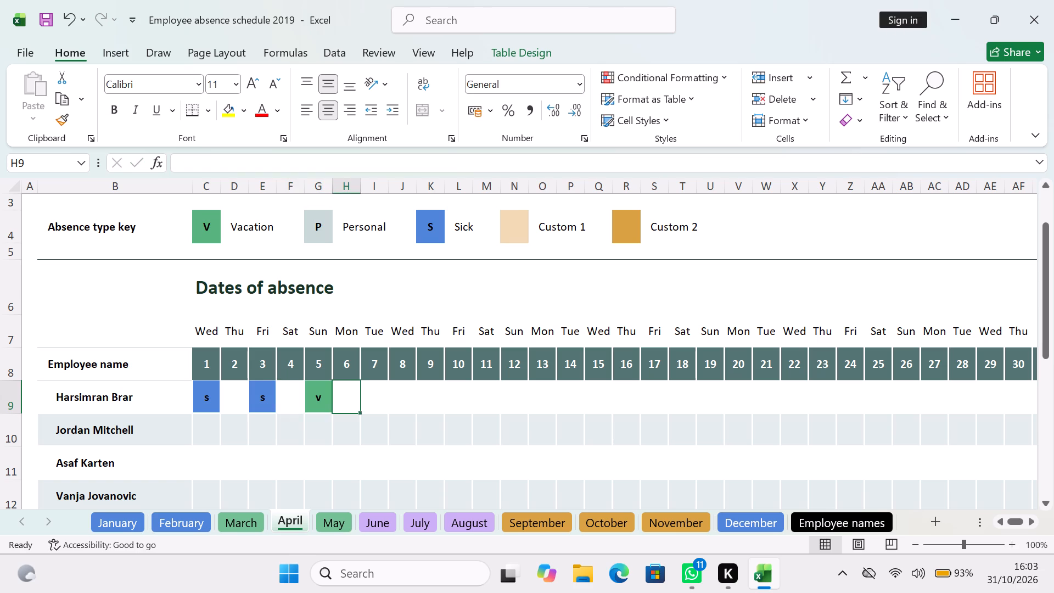
pyautogui.press('Right')
pyautogui.press('Right')
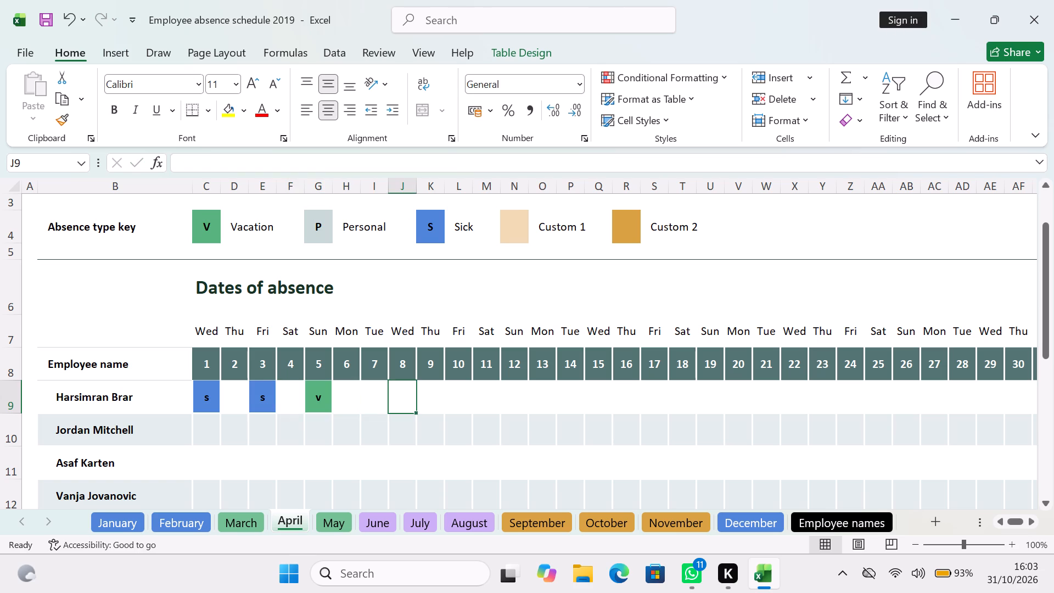
pyautogui.press('p')
pyautogui.press('Right')
pyautogui.press('Right')
pyautogui.press('Right')
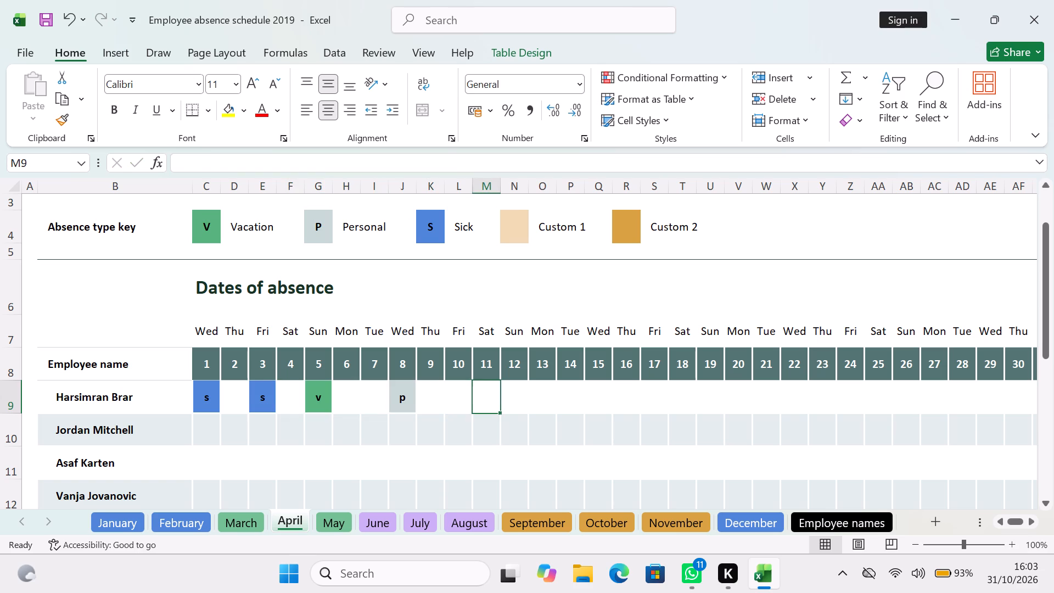
pyautogui.press('v')
pyautogui.press('Right')
pyautogui.press('v')
pyautogui.press('Right')
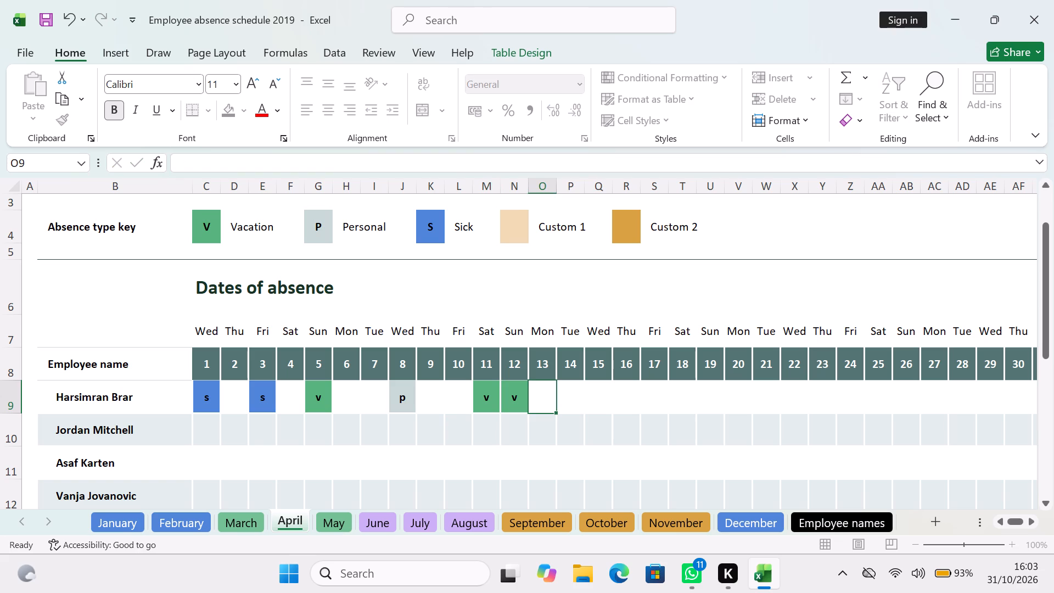
# In the first employee's row, enter p on day 15 and v on days 17, 18 and 19.
pyautogui.press('Right')
pyautogui.press('Right')
pyautogui.press('p')
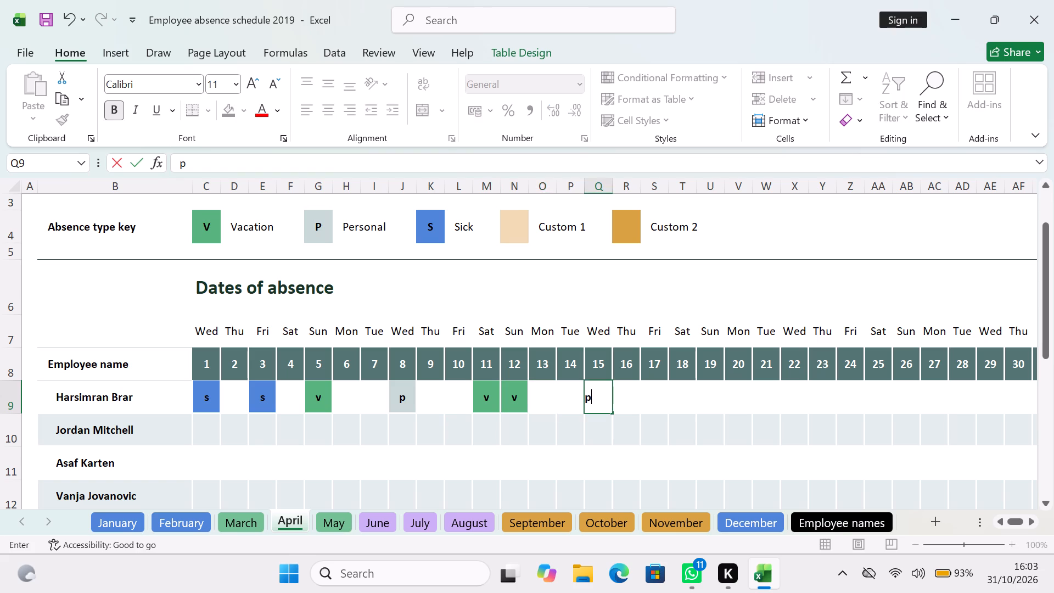
pyautogui.press('Right')
pyautogui.press('Right')
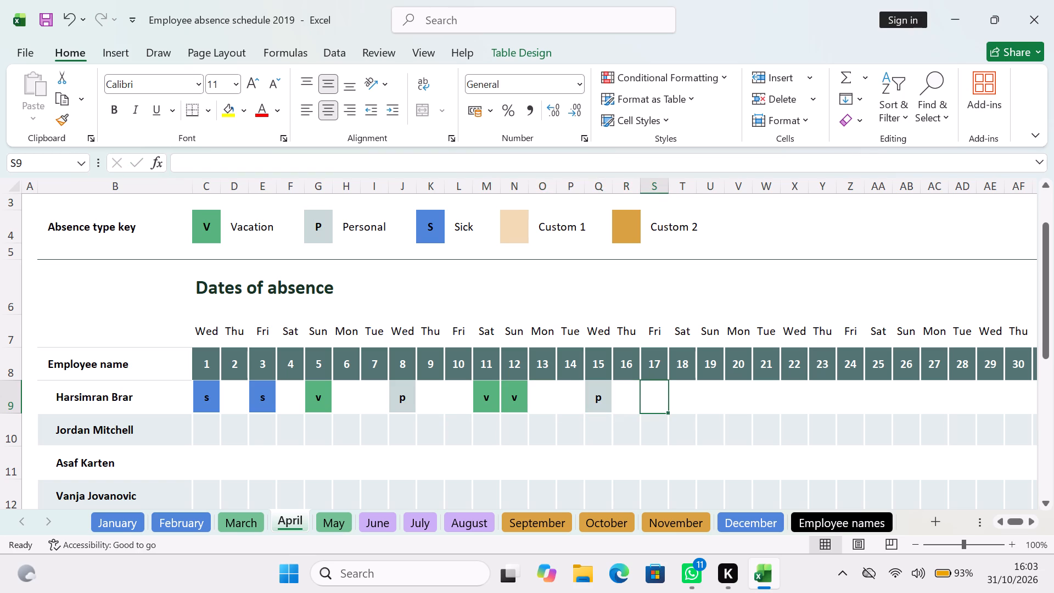
pyautogui.press('v')
pyautogui.press('Right')
pyautogui.press('v')
pyautogui.press('Right')
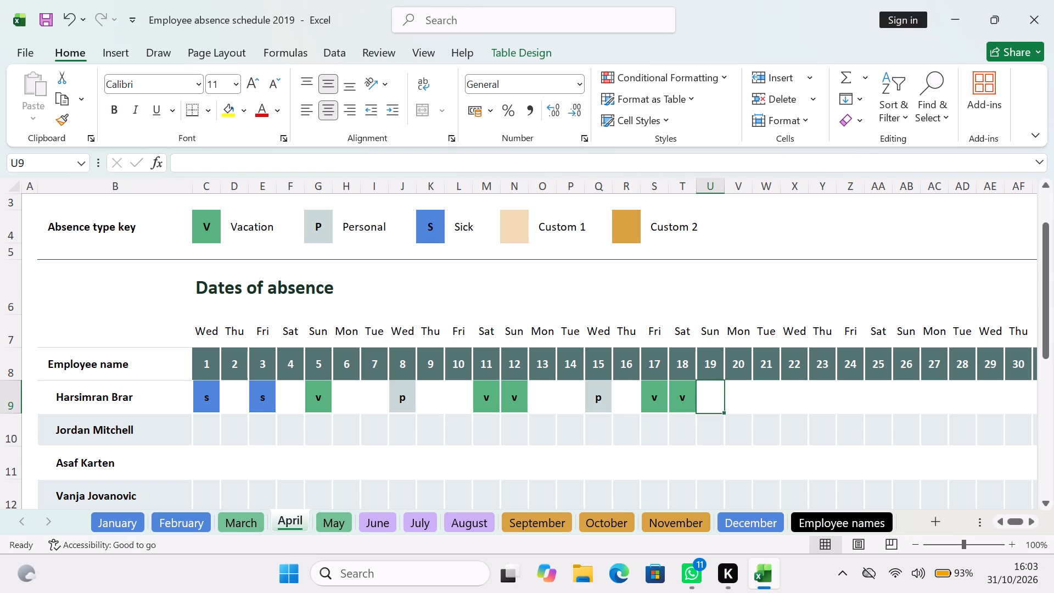
pyautogui.press('v')
# Clear the day 17 vacation entry in the first employee's row.
pyautogui.press('Left')
pyautogui.press('Left')
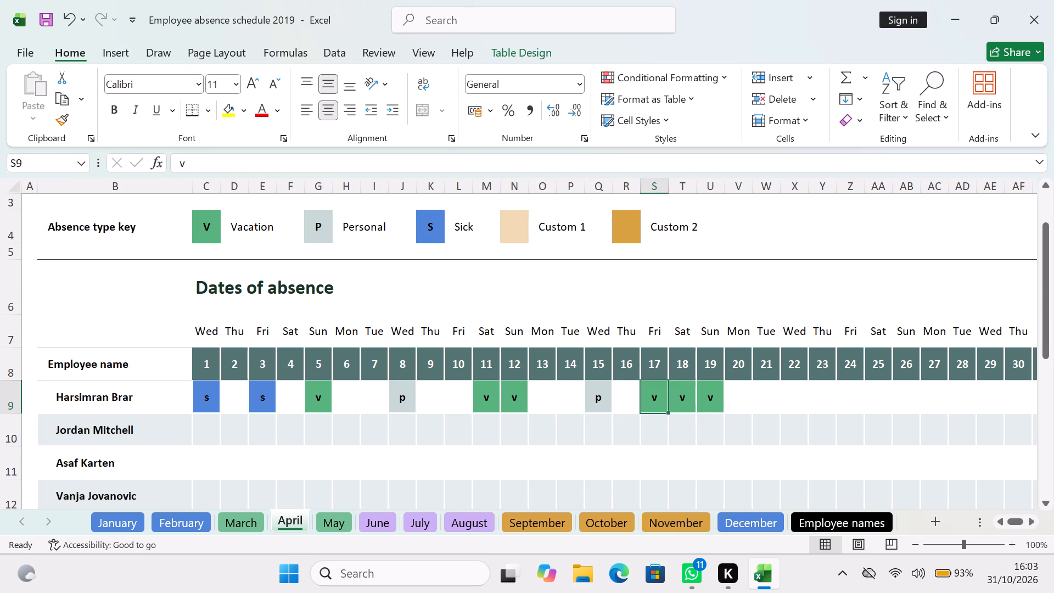
pyautogui.press('BackSpace')
# In the first employee's row, enter p on days 22 and 23 and v on days 25 and 26.
pyautogui.press('Right')
pyautogui.press('Right')
pyautogui.press('Right')
pyautogui.press('Right')
pyautogui.press('Right')
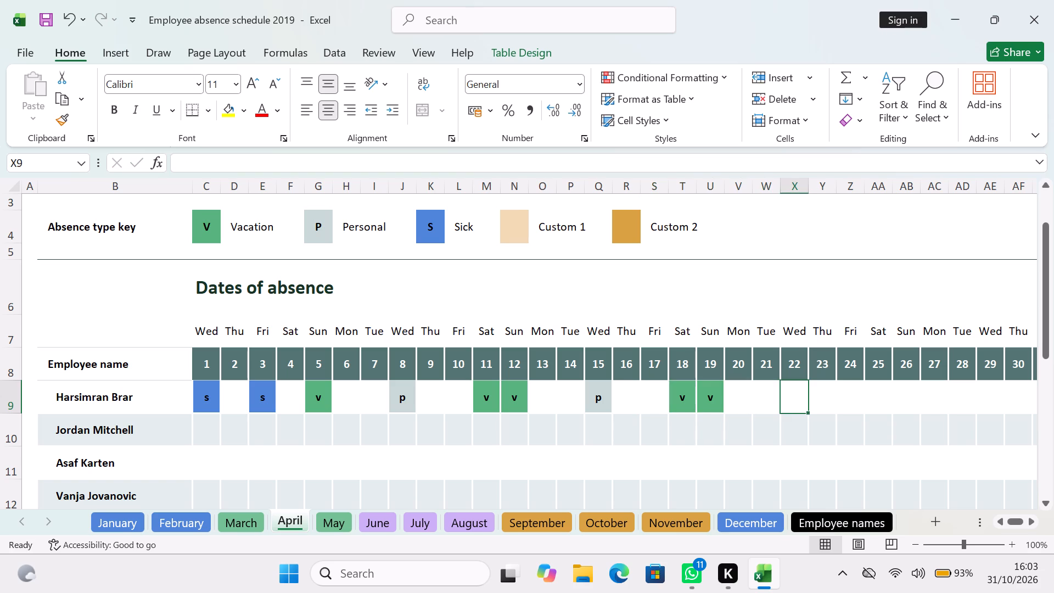
pyautogui.press('p')
pyautogui.press('Right')
pyautogui.press('p')
pyautogui.press('Right')
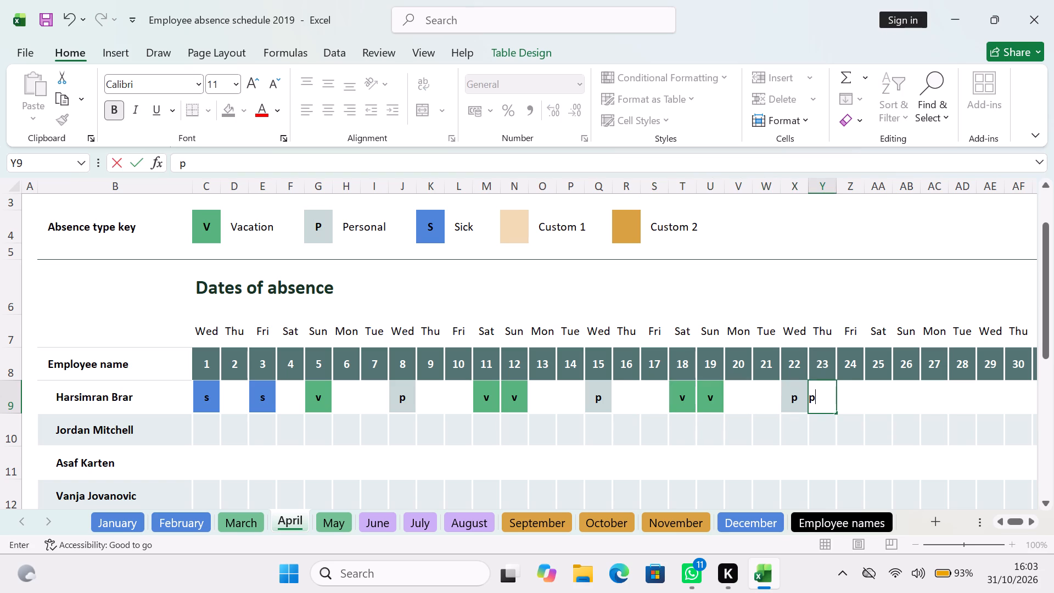
pyautogui.press('Right')
pyautogui.press('v')
pyautogui.press('Right')
pyautogui.press('v')
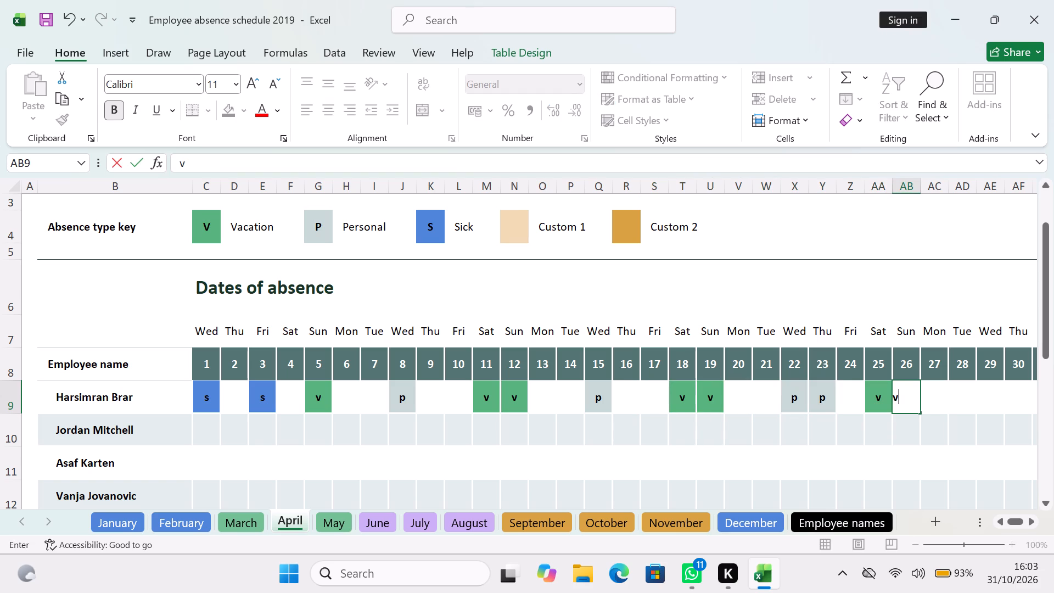
pyautogui.press('Right')
pyautogui.press('Right')
pyautogui.press('Right')
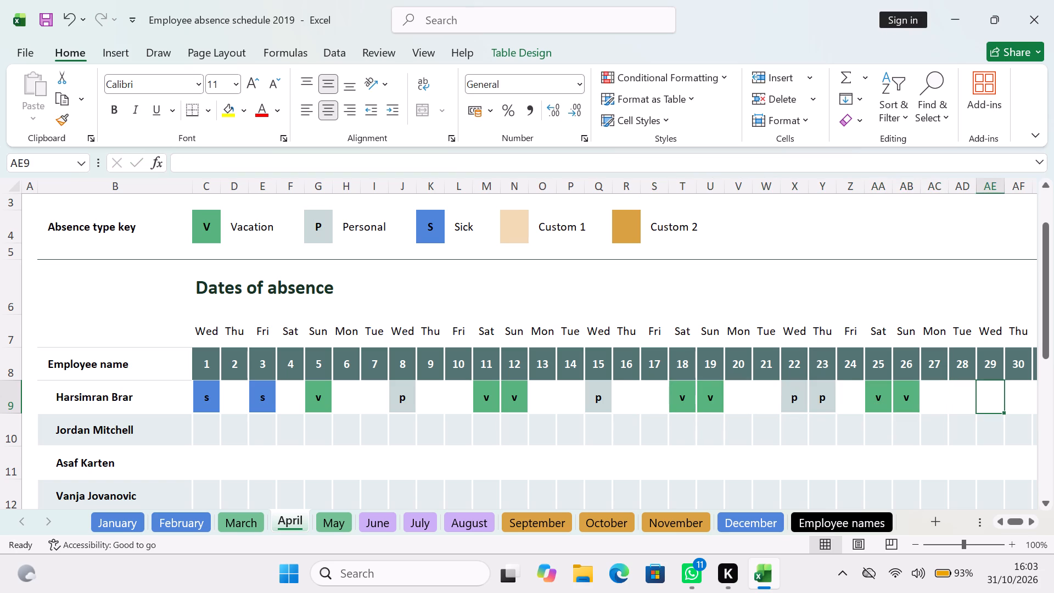
# In the first employee's row, enter p on day 29.
pyautogui.press('p')
pyautogui.press('Down')
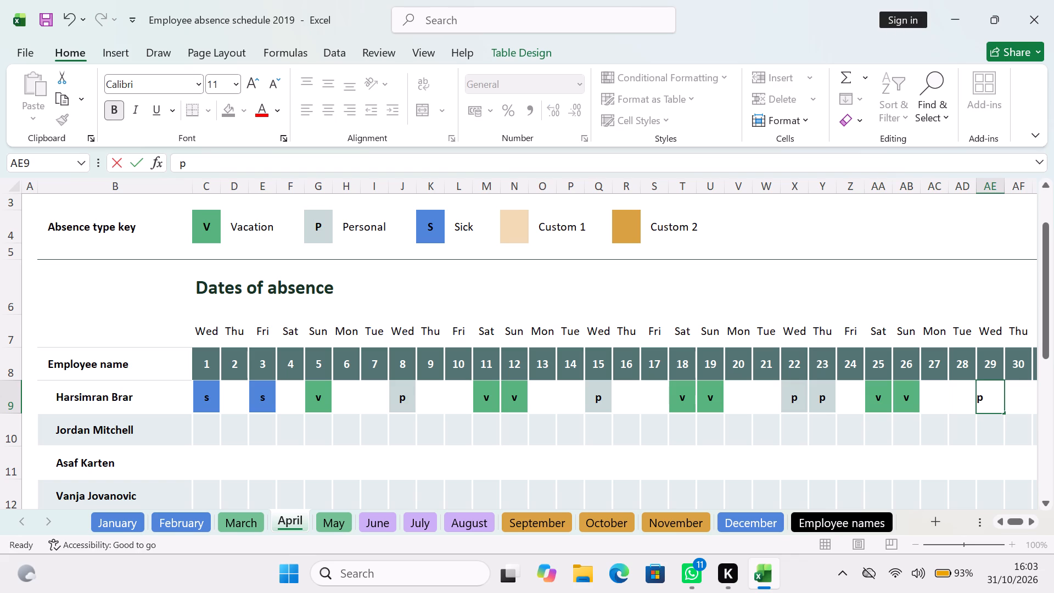
pyautogui.press('VK_193')
pyautogui.press('Up')
pyautogui.press('Right')
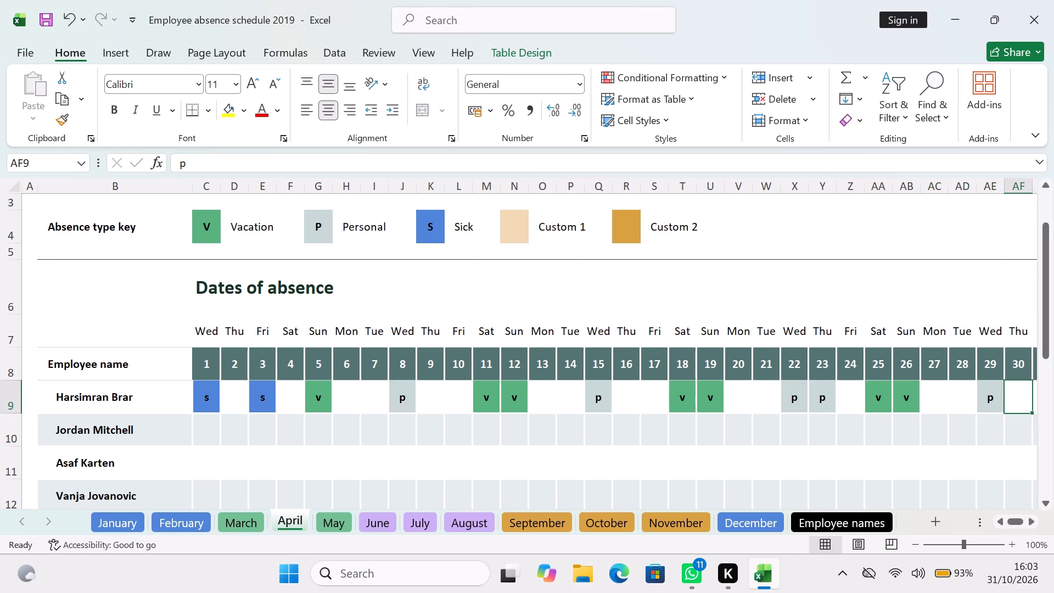
pyautogui.press('Right')
pyautogui.press('Left')
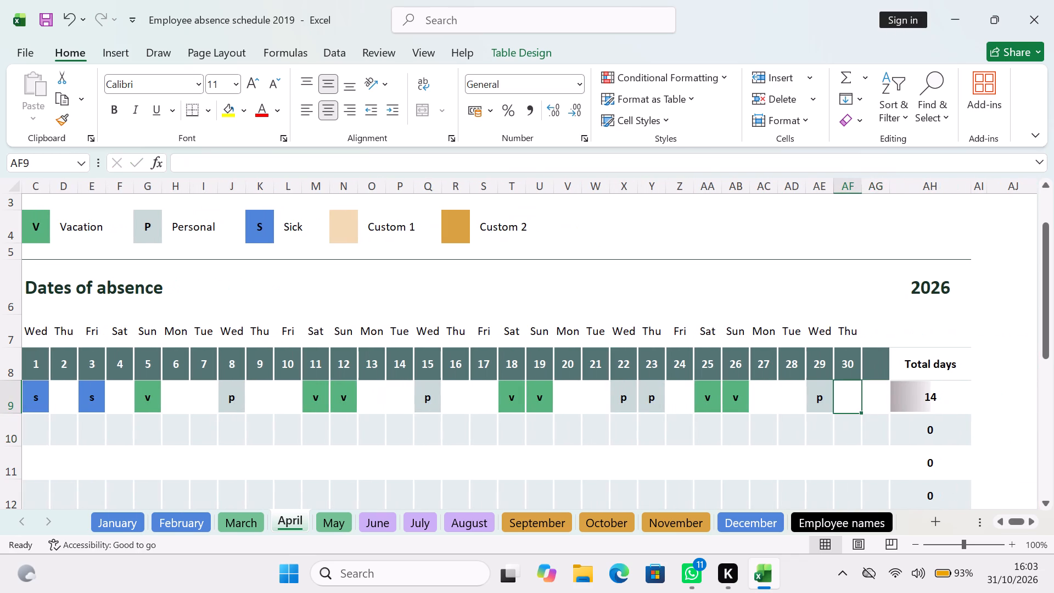
# In the second employee's row, enter p on day 2 and v on days 4 and 5.
pyautogui.press('Left')
pyautogui.press('Down')
pyautogui.press('Left')
pyautogui.press('Left')
pyautogui.press('Left')
pyautogui.press('Left')
pyautogui.press('Left')
pyautogui.press('Left')
pyautogui.press('Left')
pyautogui.press('Left')
pyautogui.press('Left')
pyautogui.press('Left')
pyautogui.press('Left')
pyautogui.press('Left')
pyautogui.press('Left')
pyautogui.press('Left')
pyautogui.press('Left')
pyautogui.press('Left')
pyautogui.press('Left')
pyautogui.press('Left')
pyautogui.press('Left')
pyautogui.press('Left')
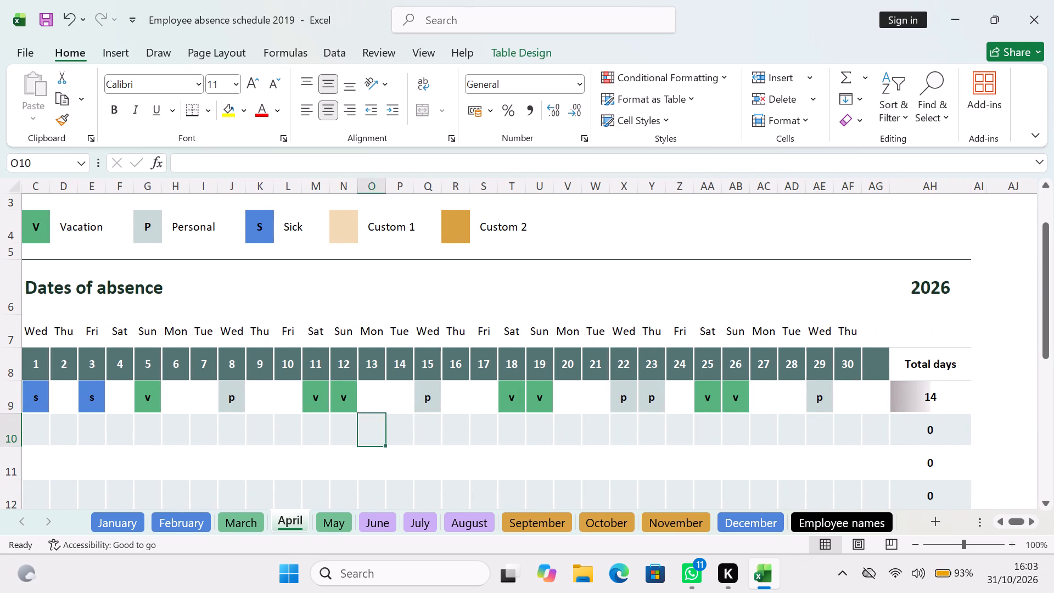
pyautogui.press('Down')
pyautogui.press('Up')
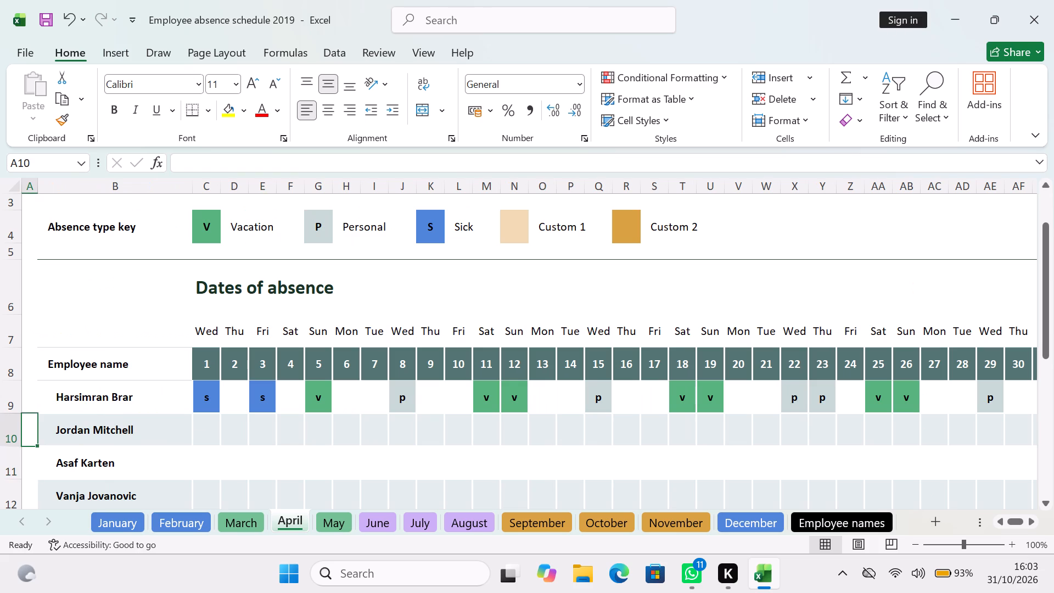
pyautogui.press('Right')
pyautogui.press('Right')
pyautogui.press('Right')
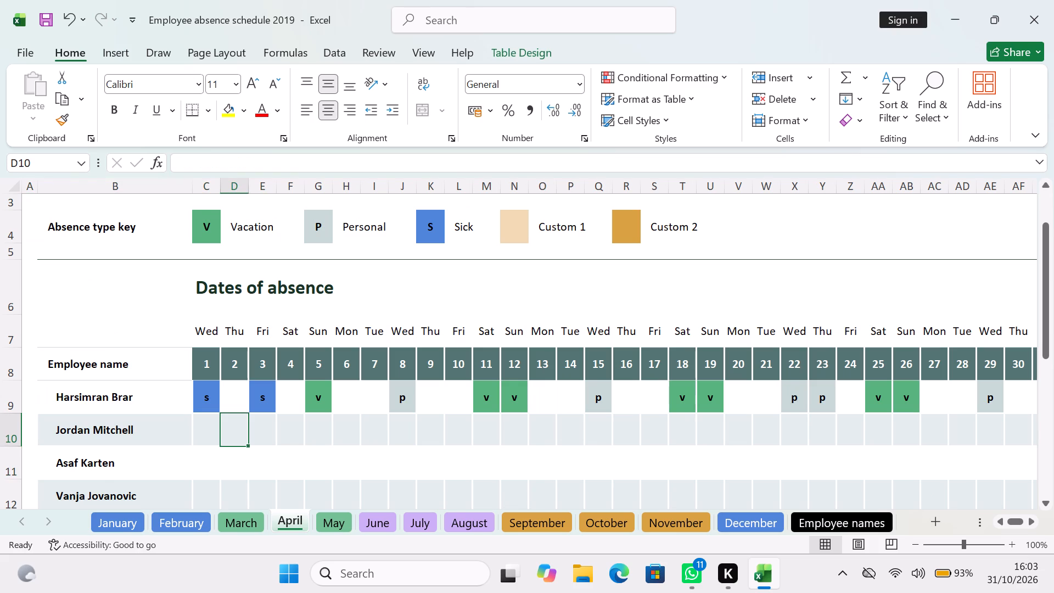
pyautogui.press('p')
pyautogui.press('Right')
pyautogui.press('Right')
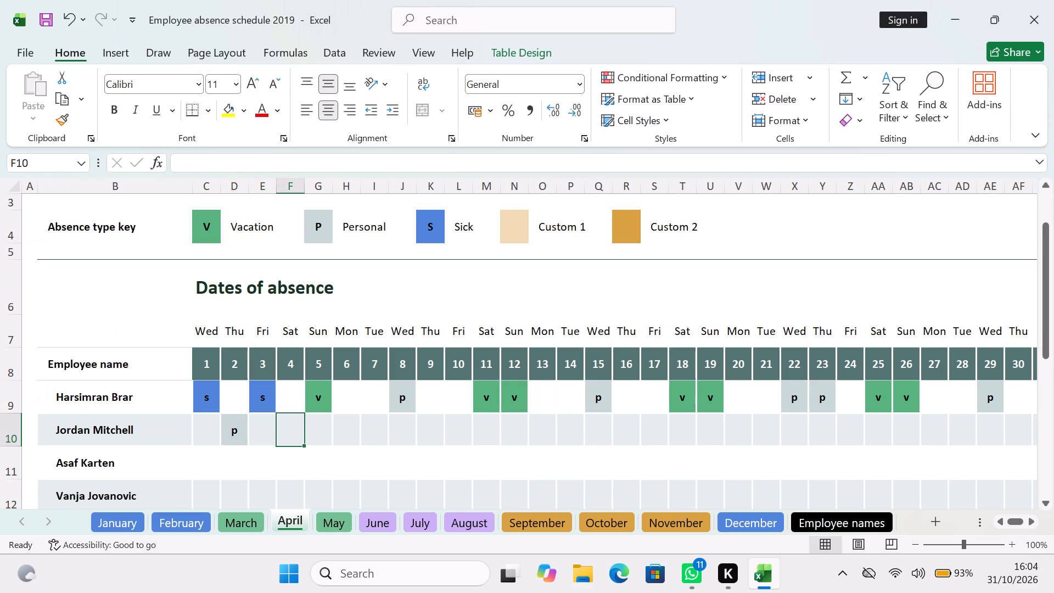
pyautogui.press('v')
pyautogui.press('Right')
pyautogui.press('v')
pyautogui.press('Right')
# In the second employee's row, enter p on days 7 and 10, v on day 12, and p on day 14.
pyautogui.press('Right')
pyautogui.press('Right')
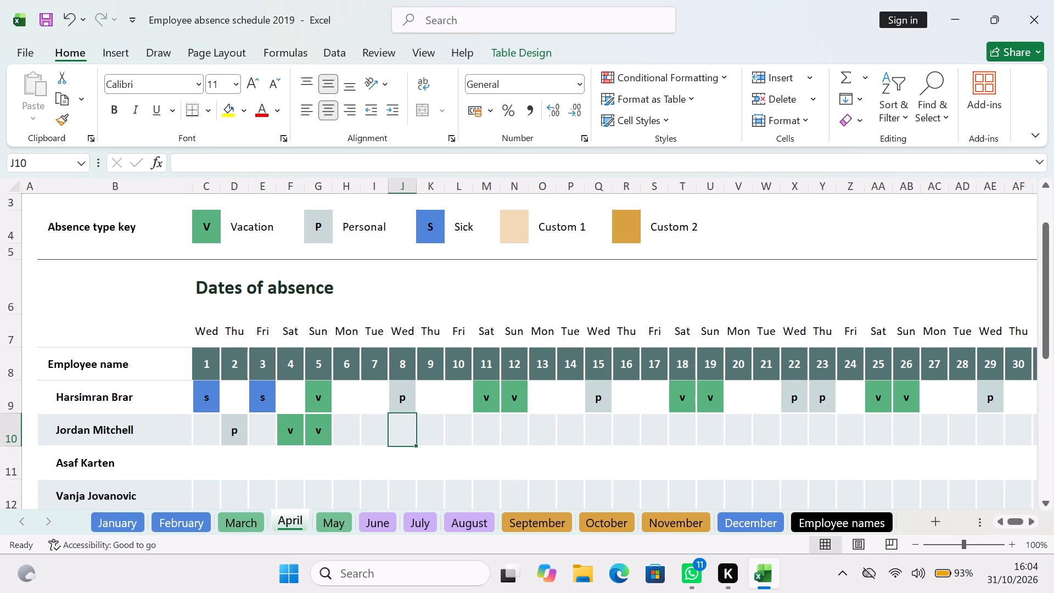
pyautogui.press('Left')
pyautogui.press('p')
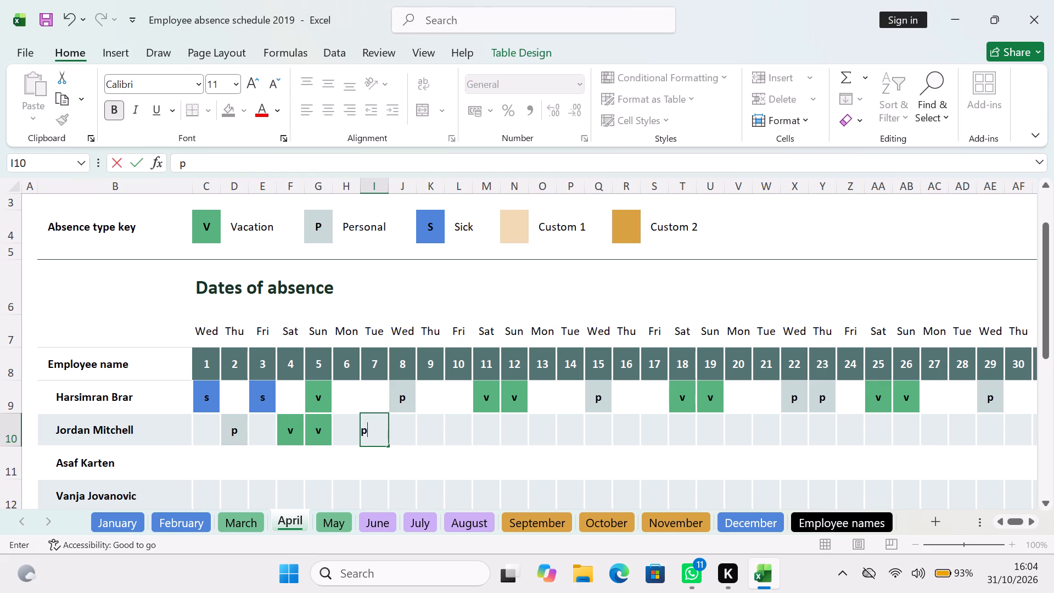
pyautogui.press('Right')
pyautogui.press('Right')
pyautogui.press('Right')
pyautogui.press('p')
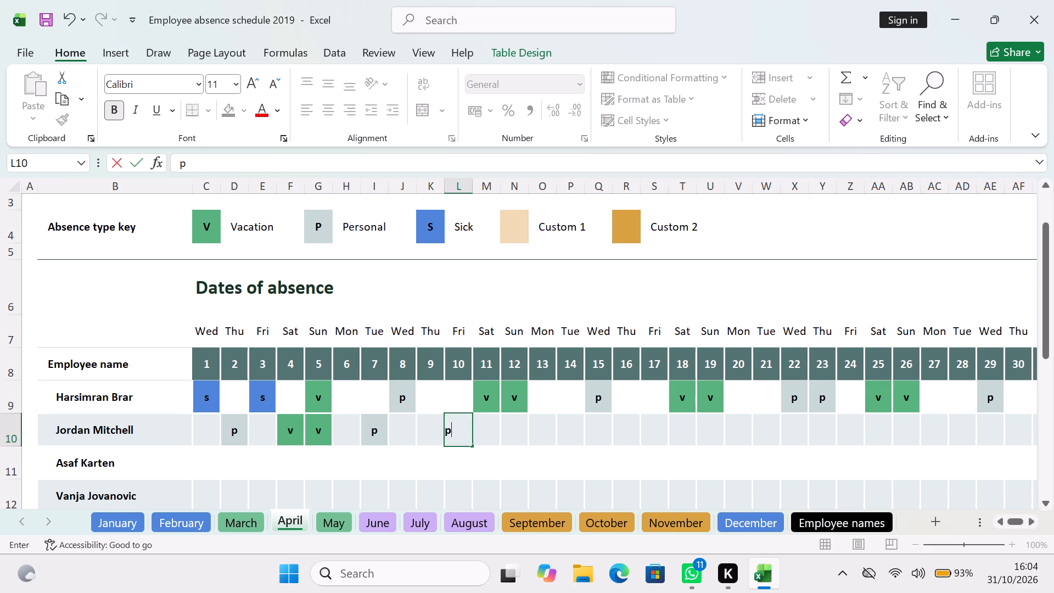
pyautogui.press('Right')
pyautogui.press('Right')
pyautogui.press('v')
pyautogui.press('Right')
pyautogui.press('Right')
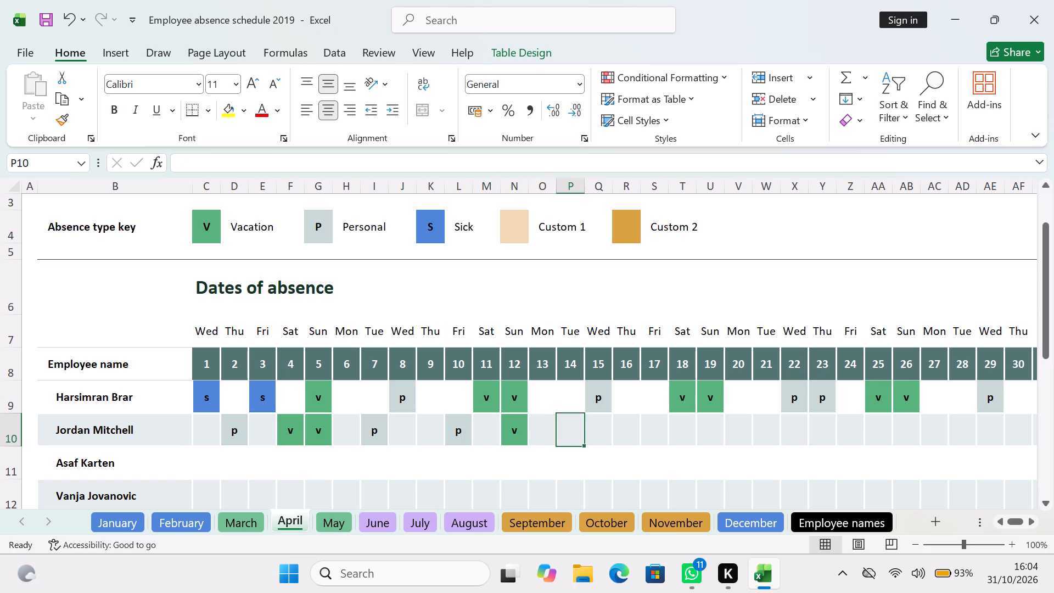
pyautogui.press('Right')
pyautogui.press('Left')
pyautogui.press('p')
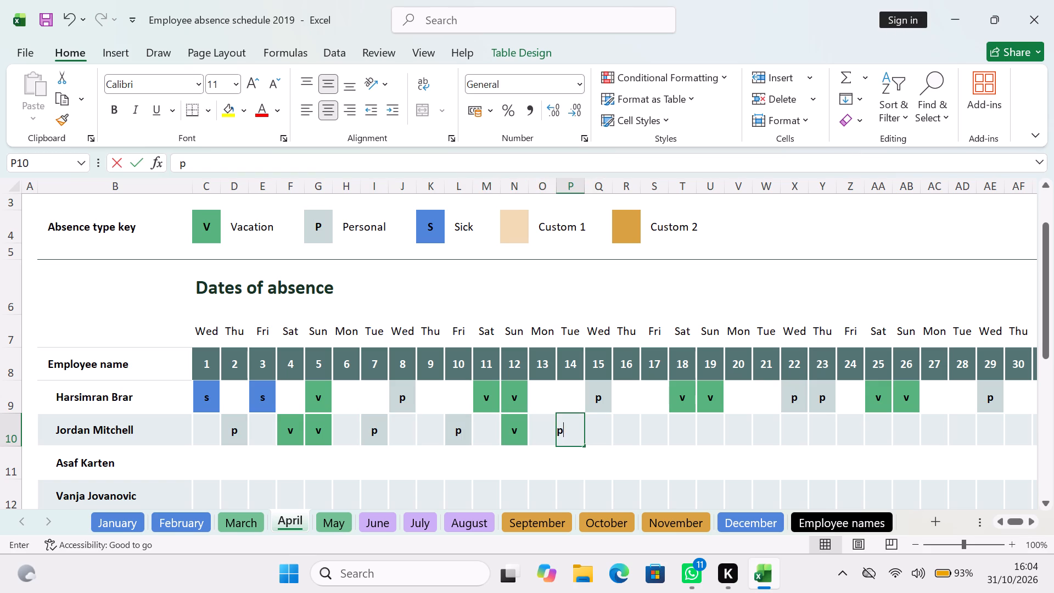
pyautogui.press('Right')
# In the second employee's row, enter v on days 18 and 19 and p on day 21.
pyautogui.press('Right')
pyautogui.press('Right')
pyautogui.press('Right')
pyautogui.press('v')
pyautogui.press('Right')
pyautogui.press('v')
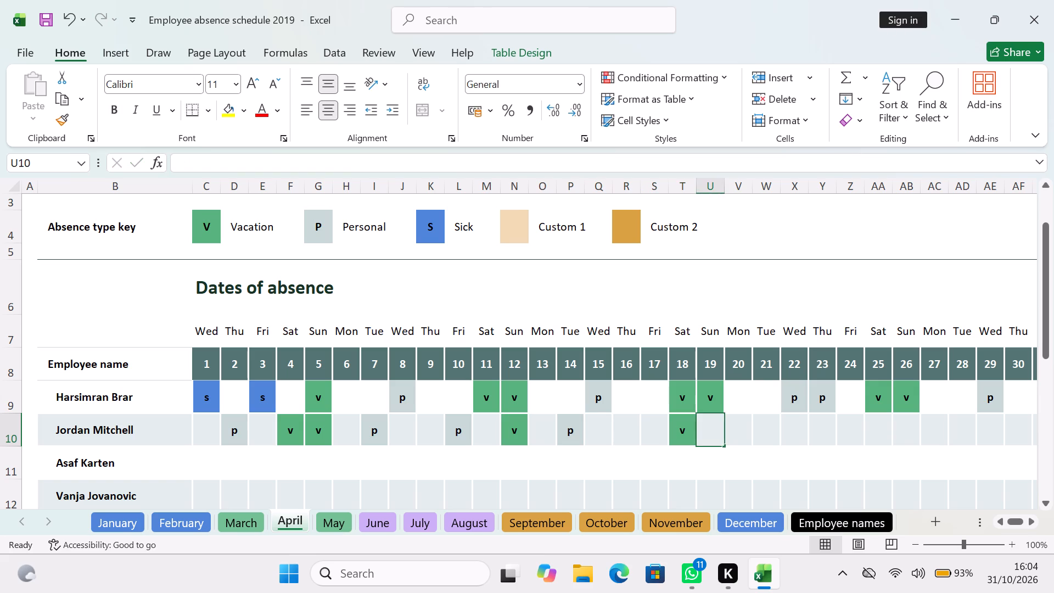
pyautogui.press('Right')
pyautogui.press('Right')
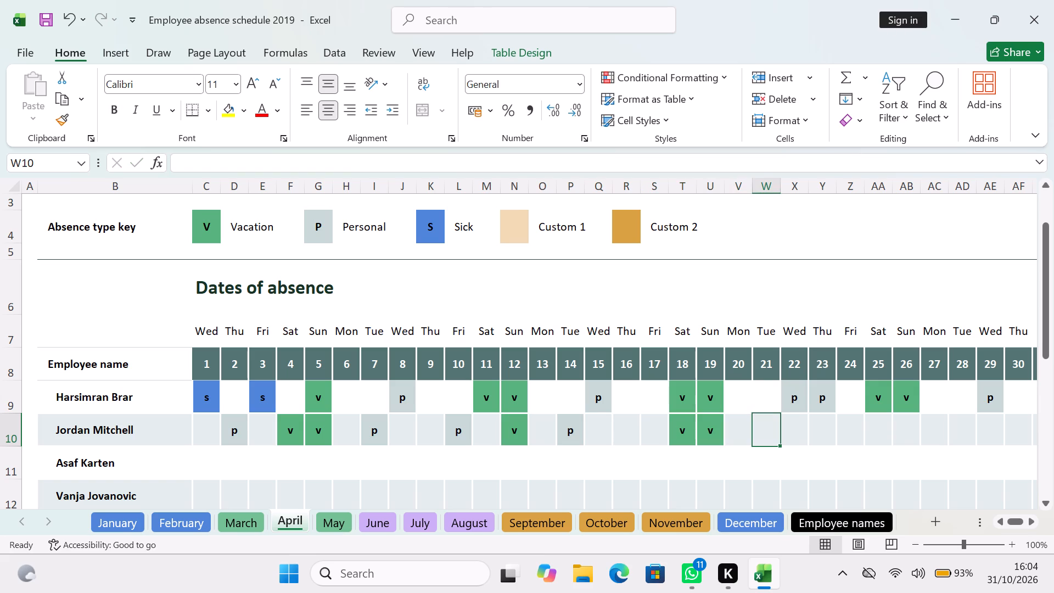
pyautogui.press('p')
pyautogui.press('Right')
# In the second employee's row, enter v on days 25 and 26 and s on day 30.
pyautogui.press('Right')
pyautogui.press('Right')
pyautogui.press('Right')
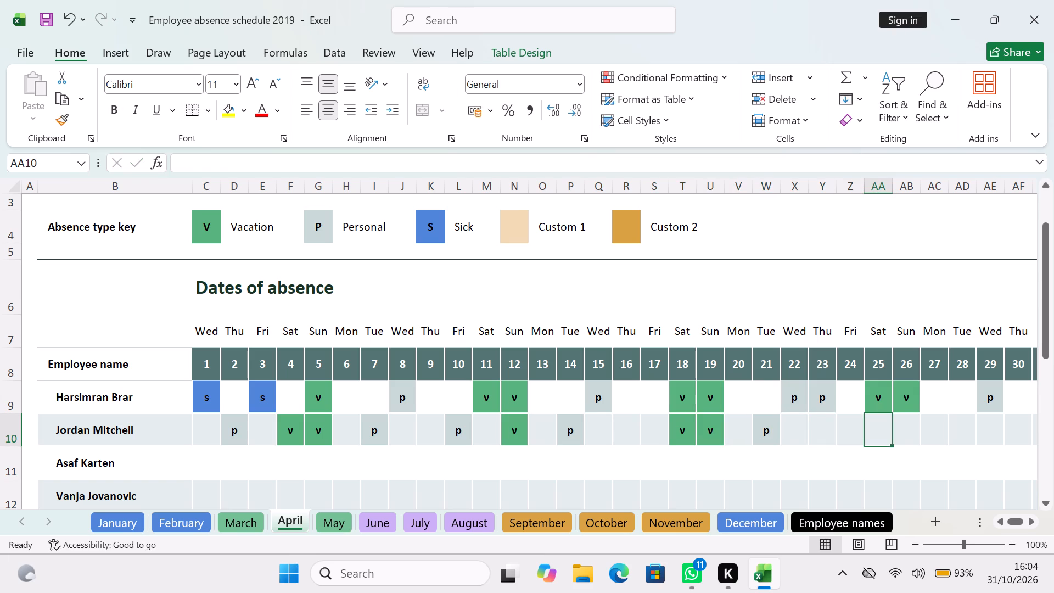
pyautogui.press('v')
pyautogui.press('Right')
pyautogui.press('v')
pyautogui.press('Right')
pyautogui.press('Right')
pyautogui.press('Right')
pyautogui.press('Right')
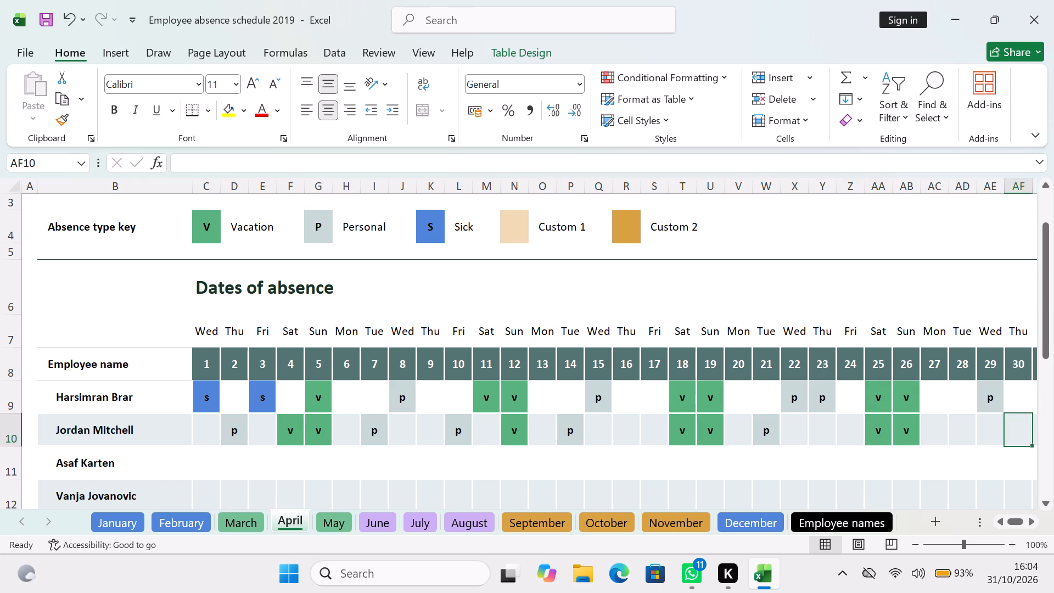
pyautogui.press('Right')
pyautogui.press('Left')
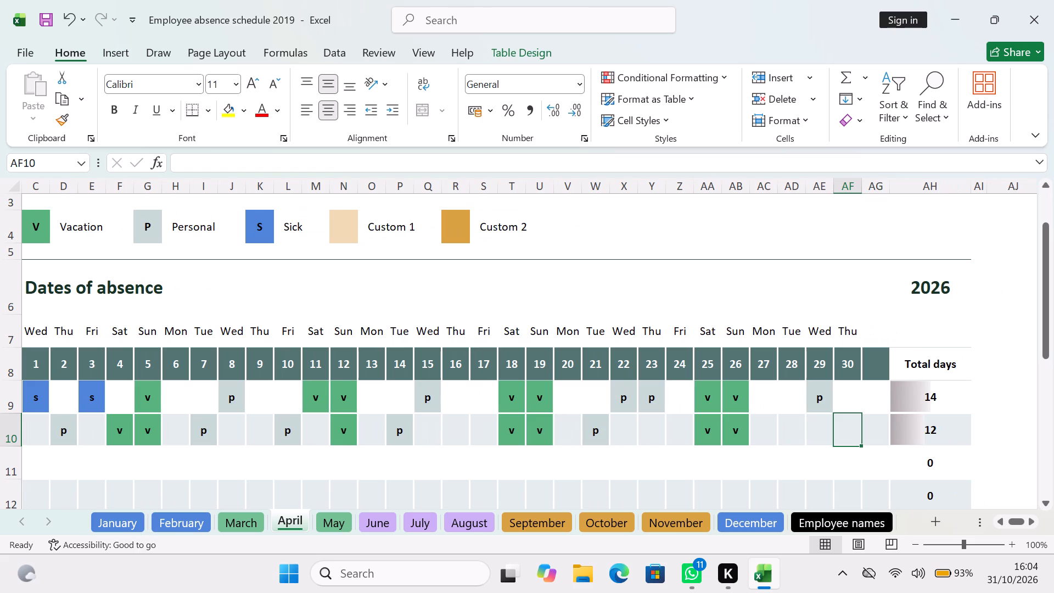
pyautogui.press('s')
pyautogui.press('Up')
pyautogui.press('Down')
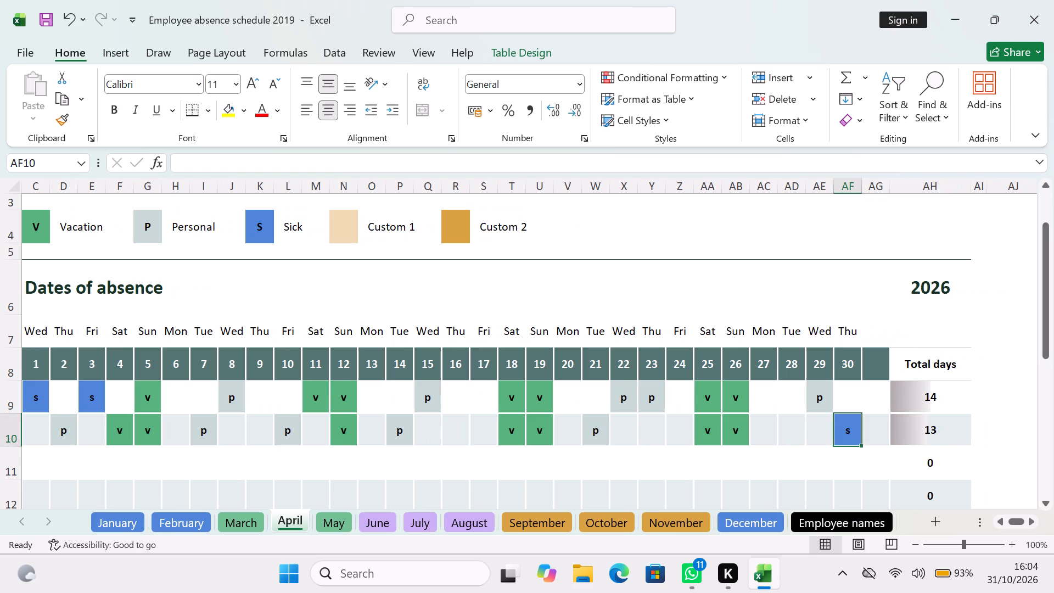
# In the third employee's row, enter p on day 2 and v on days 4 and 5.
pyautogui.press('Down')
pyautogui.press('Left')
pyautogui.press('Left')
pyautogui.press('Left')
pyautogui.press('Left')
pyautogui.press('Left')
pyautogui.press('Left')
pyautogui.press('Left')
pyautogui.press('Left')
pyautogui.press('Left')
pyautogui.press('Left')
pyautogui.press('Left')
pyautogui.press('Left')
pyautogui.press('Left')
pyautogui.press('Left')
pyautogui.press('Left')
pyautogui.press('Left')
pyautogui.press('Left')
pyautogui.press('Left')
pyautogui.press('Left')
pyautogui.press('Left')
pyautogui.press('Left')
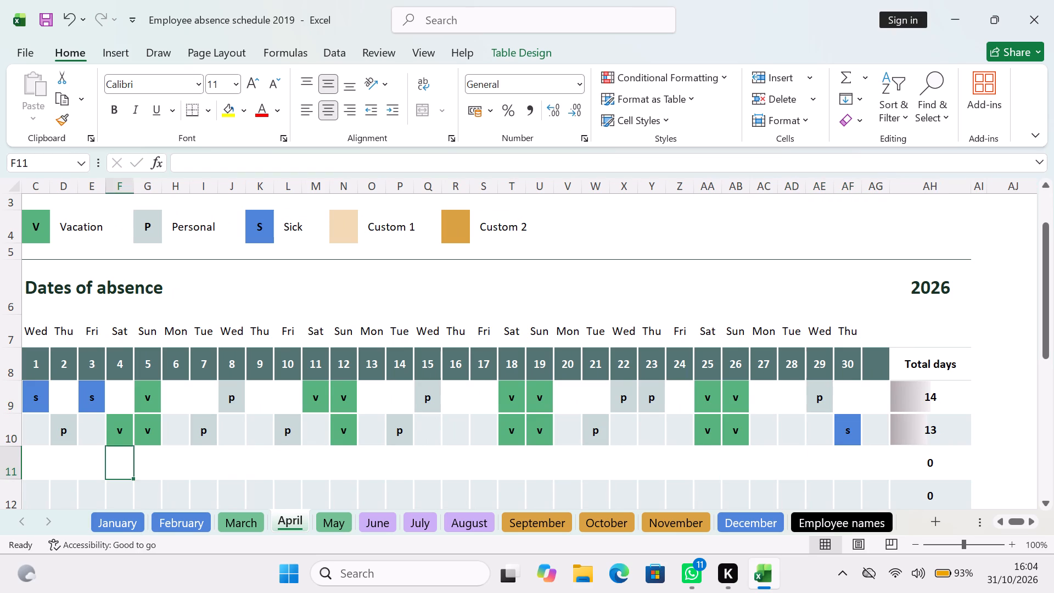
pyautogui.press('Left')
pyautogui.press('Left')
pyautogui.press('Left')
pyautogui.press('Left')
pyautogui.press('Down')
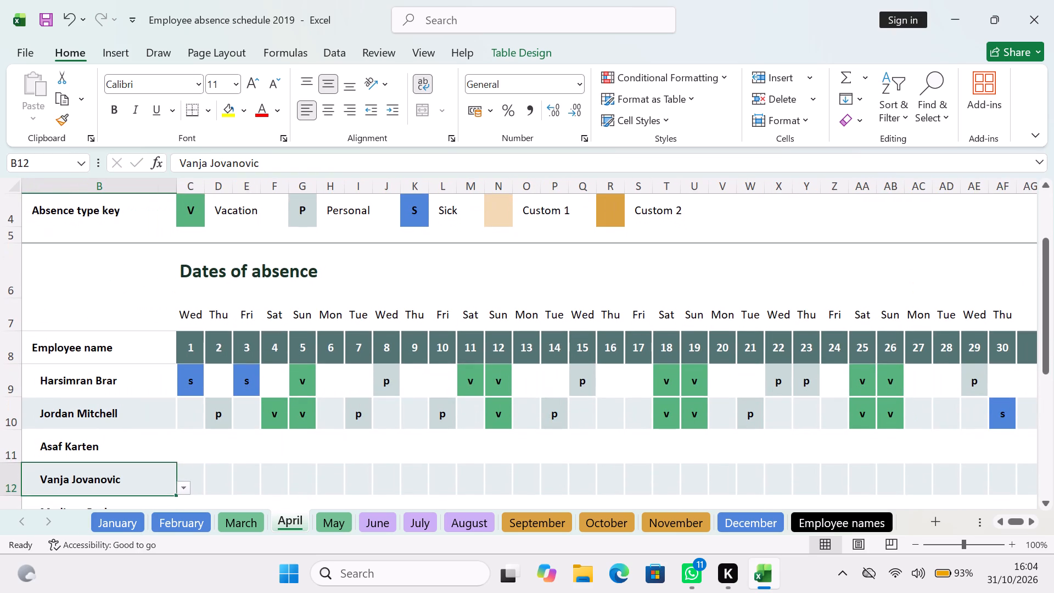
pyautogui.press('Up')
pyautogui.press('Up')
pyautogui.press('Down')
pyautogui.press('Right')
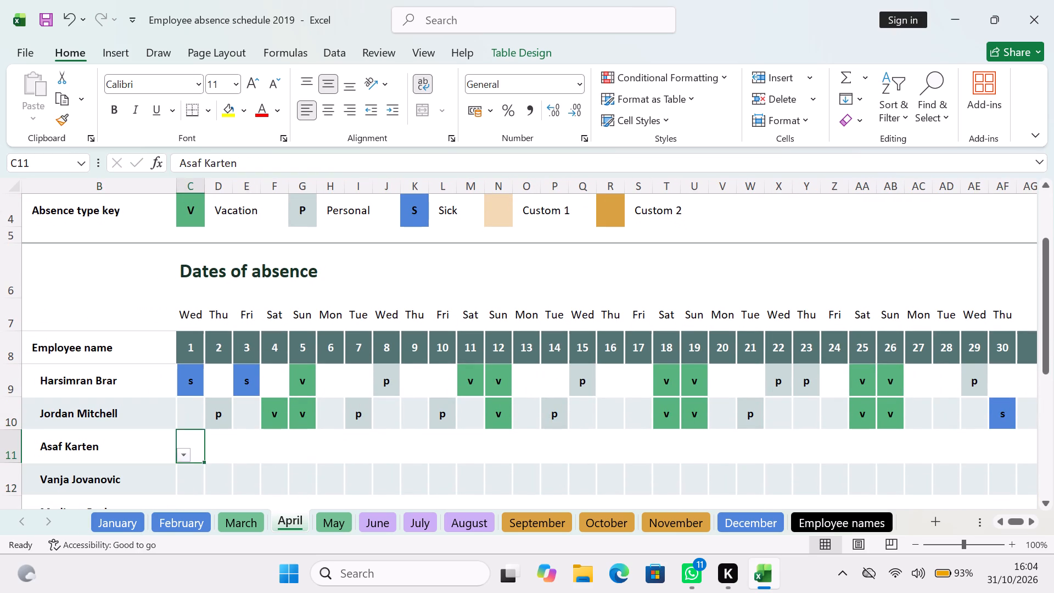
pyautogui.press('Right')
pyautogui.press('Right')
pyautogui.press('Left')
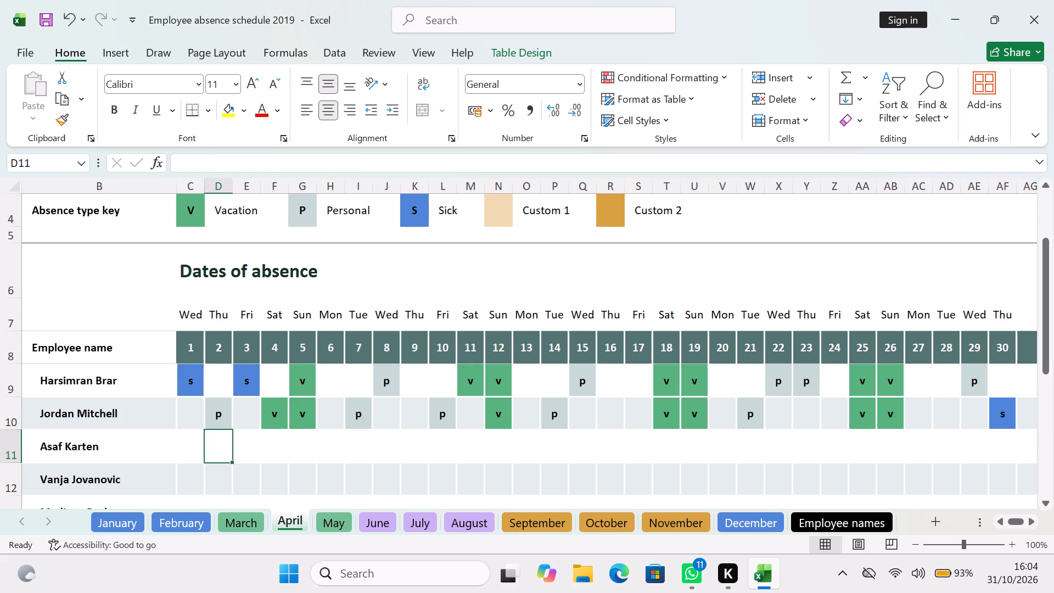
pyautogui.press('p')
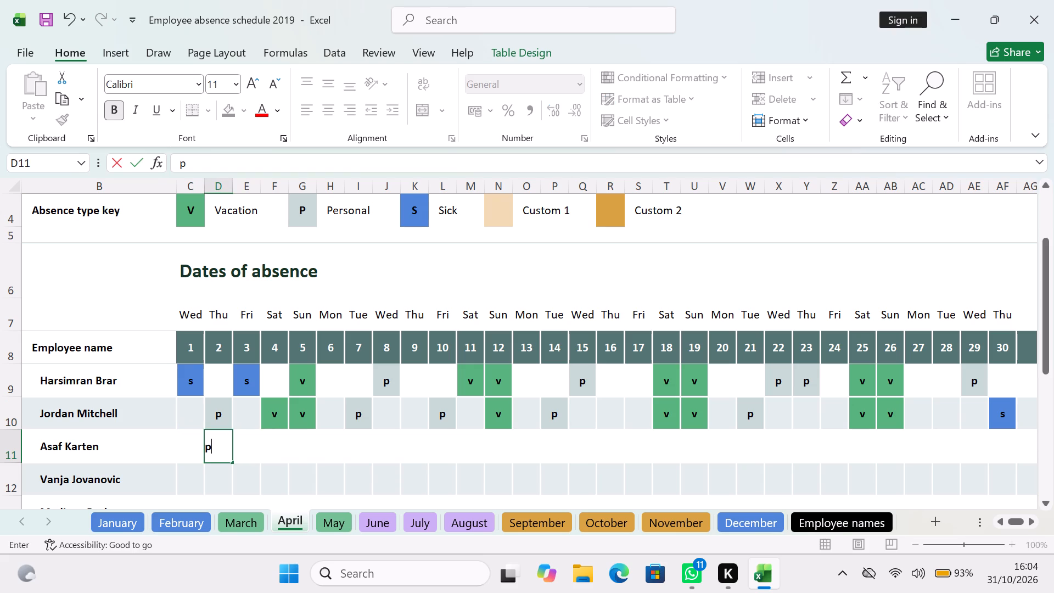
pyautogui.press('Right')
pyautogui.press('Right')
pyautogui.press('v')
pyautogui.press('Right')
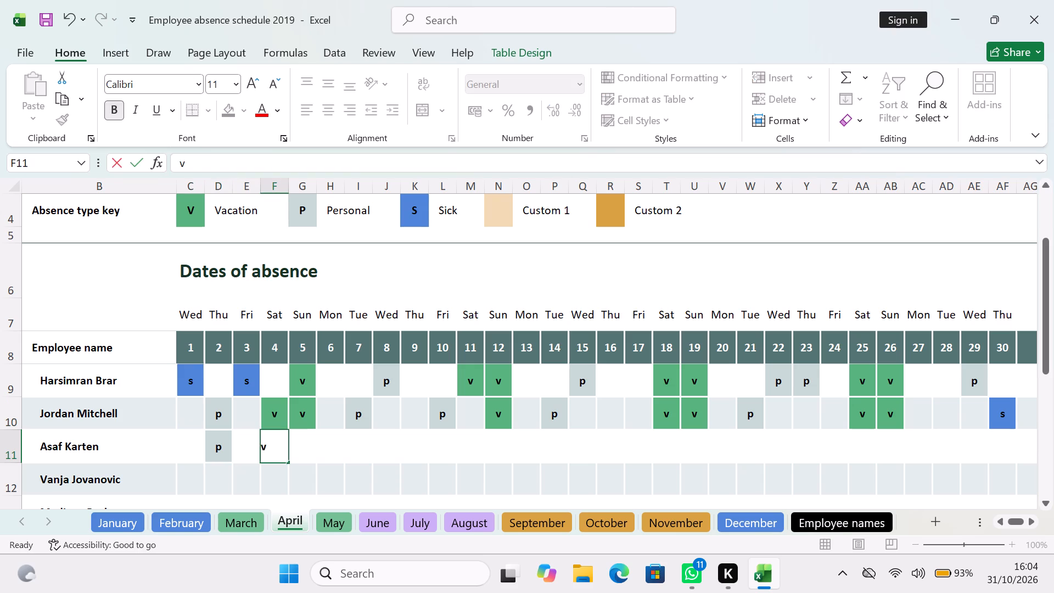
pyautogui.press('v')
pyautogui.press('Right')
# In the third employee's row, enter p on day 8 and v on days 11 and 12.
pyautogui.press('Right')
pyautogui.press('Right')
pyautogui.press('Right')
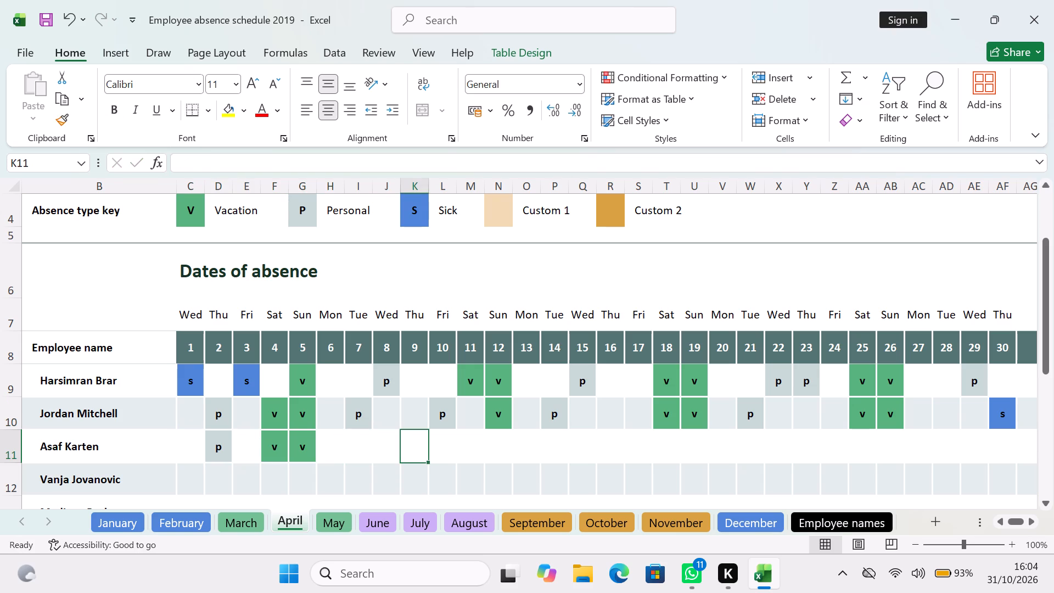
pyautogui.press('Left')
pyautogui.press('p')
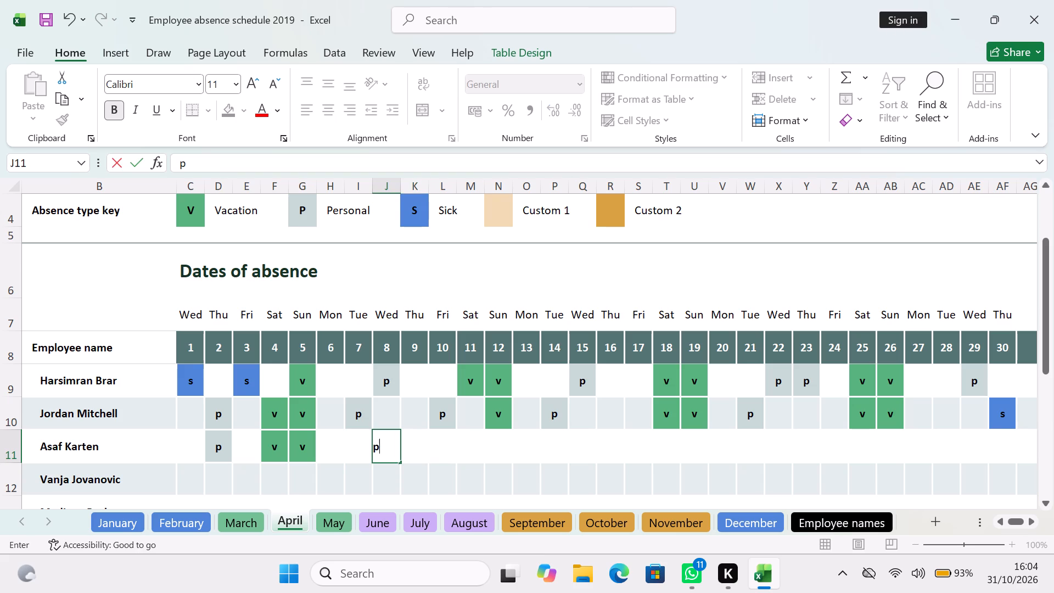
pyautogui.press('Right')
pyautogui.press('Right')
pyautogui.press('Right')
pyautogui.press('v')
pyautogui.press('Right')
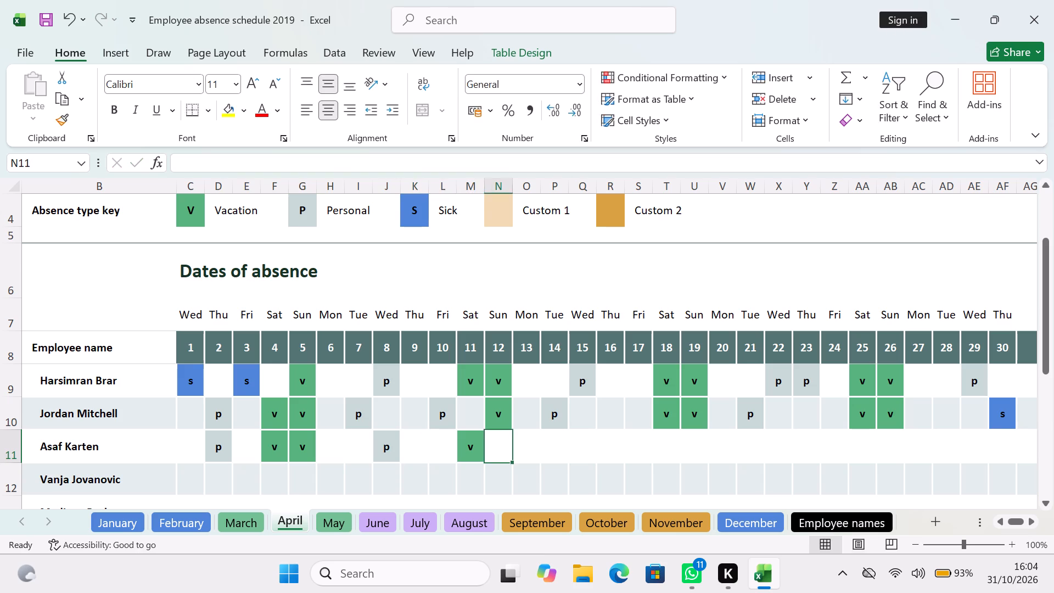
pyautogui.press('v')
pyautogui.press('Right')
# In the third employee's row, enter p on day 16, v on day 19, and p on day 23.
pyautogui.press('Right')
pyautogui.press('Right')
pyautogui.press('Right')
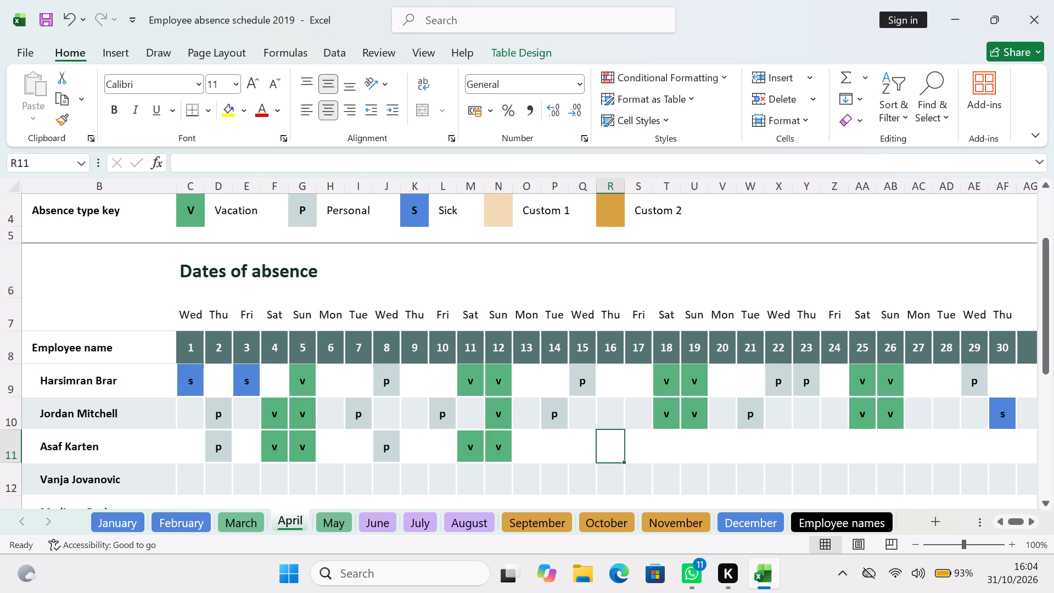
pyautogui.press('p')
pyautogui.press('Right')
pyautogui.press('Right')
pyautogui.press('Right')
pyautogui.press('v')
pyautogui.press('Right')
pyautogui.press('Right')
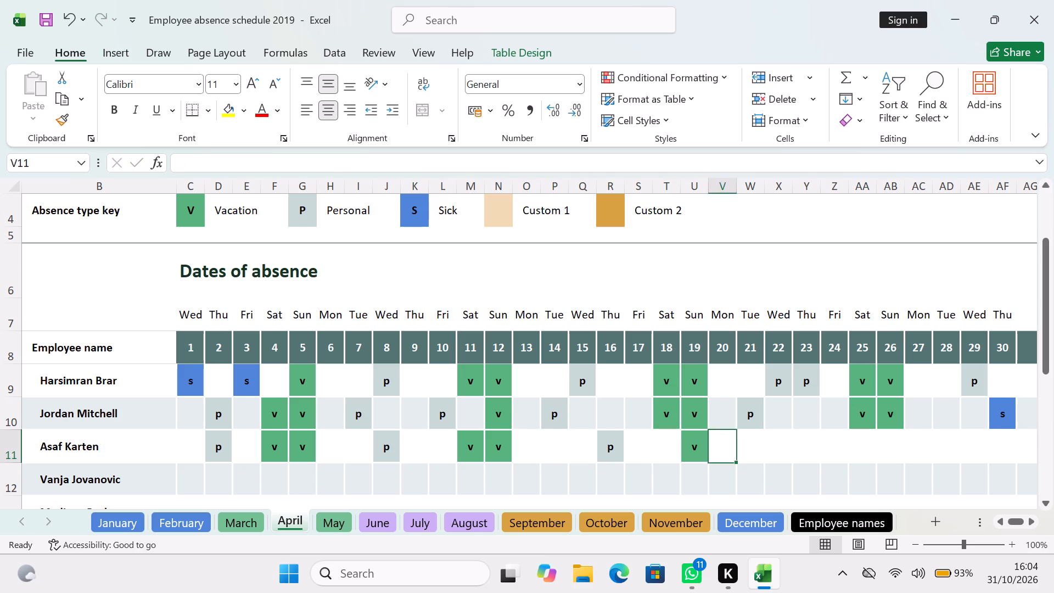
pyautogui.press('Right')
pyautogui.press('Right')
pyautogui.press('p')
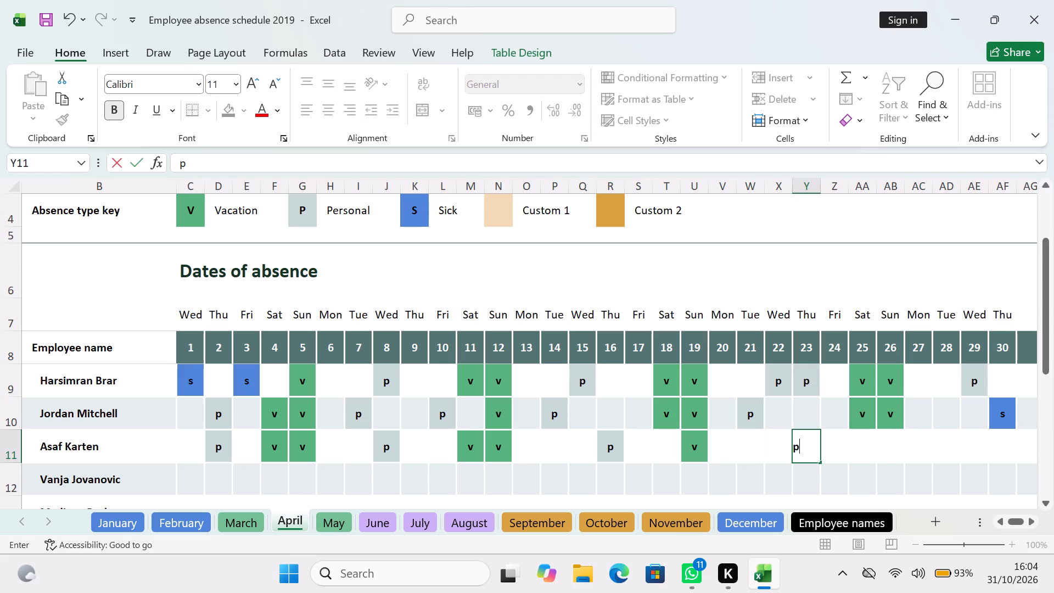
pyautogui.press('Right')
# In the third employee's row, enter v on days 25 and 26 and p on day 28.
pyautogui.press('Right')
pyautogui.press('v')
pyautogui.press('Right')
pyautogui.press('v')
pyautogui.press('Right')
pyautogui.press('Right')
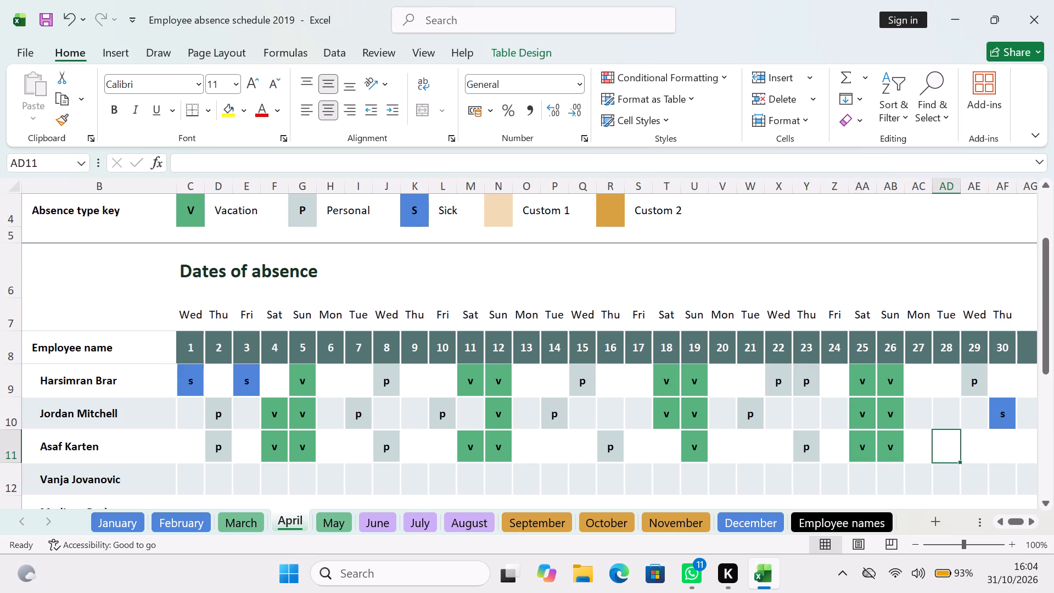
pyautogui.press('p')
pyautogui.press('Right')
pyautogui.press('Right')
pyautogui.press('Down')
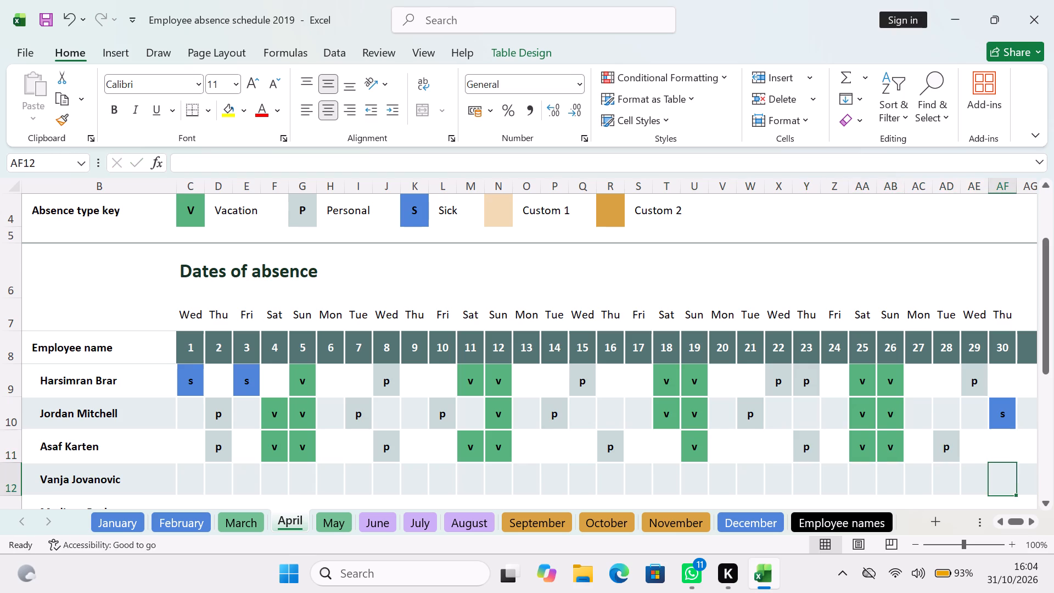
# In the fourth employee's row, enter v on day 5.
pyautogui.press('Left')
pyautogui.press('Left')
pyautogui.press('Left')
pyautogui.press('Left')
pyautogui.press('Left')
pyautogui.press('Left')
pyautogui.press('Left')
pyautogui.press('Left')
pyautogui.press('Left')
pyautogui.press('Left')
pyautogui.press('Left')
pyautogui.press('Left')
pyautogui.press('Left')
pyautogui.press('Left')
pyautogui.press('Left')
pyautogui.press('Left')
pyautogui.press('Left')
pyautogui.press('Left')
pyautogui.press('Left')
pyautogui.press('Left')
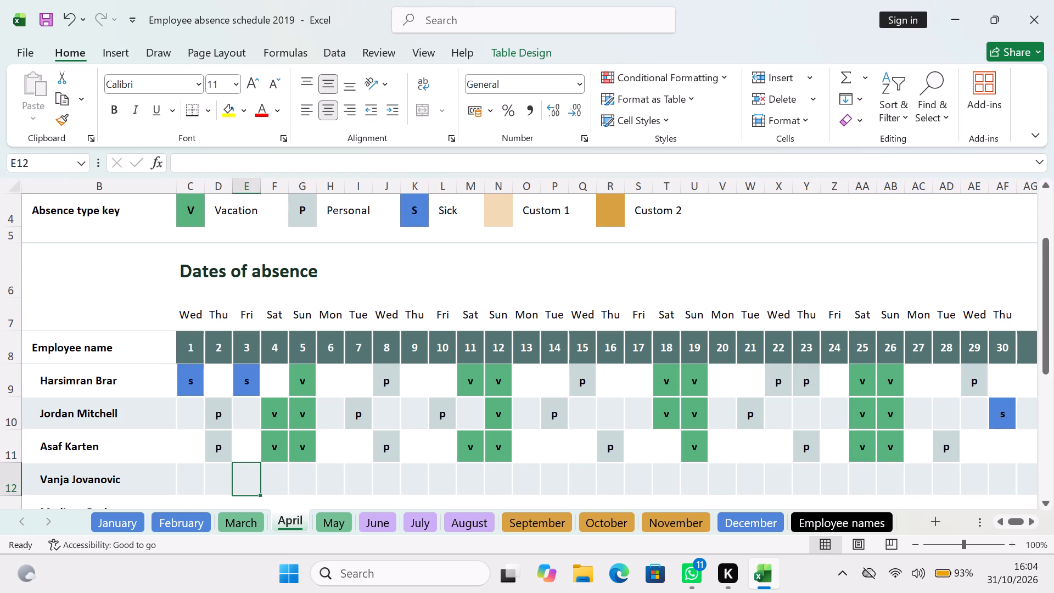
pyautogui.press('Left')
pyautogui.press('Left')
pyautogui.press('Right')
pyautogui.press('Right')
pyautogui.press('Right')
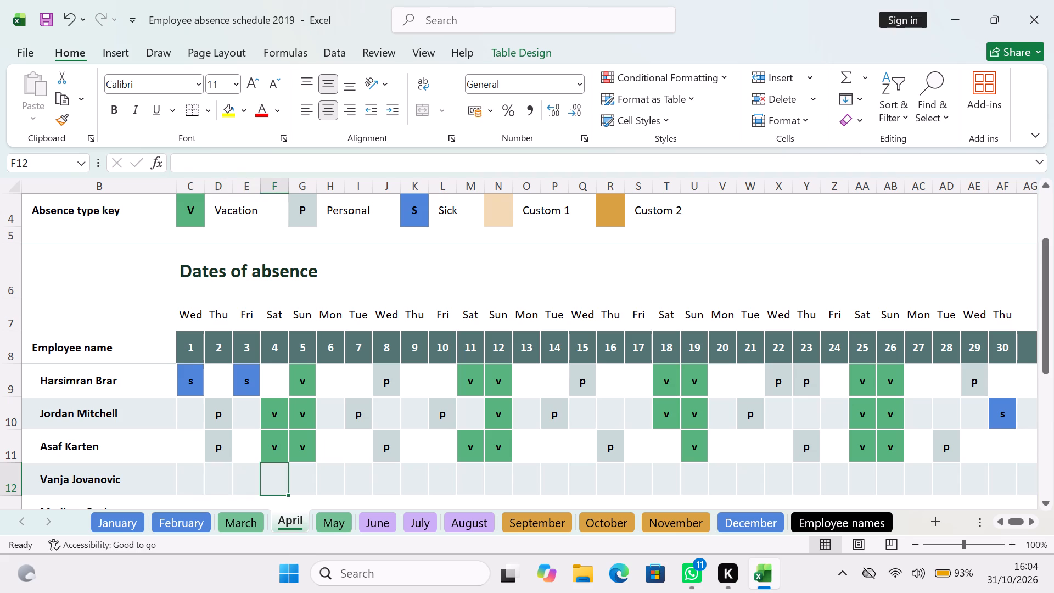
pyautogui.press('Right')
pyautogui.press('v')
pyautogui.press('Right')
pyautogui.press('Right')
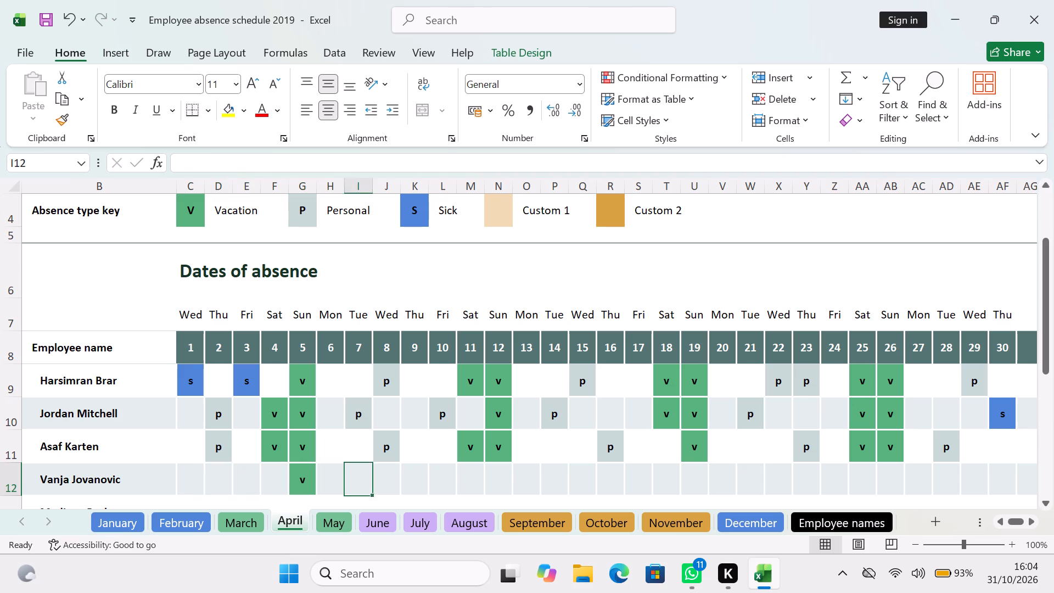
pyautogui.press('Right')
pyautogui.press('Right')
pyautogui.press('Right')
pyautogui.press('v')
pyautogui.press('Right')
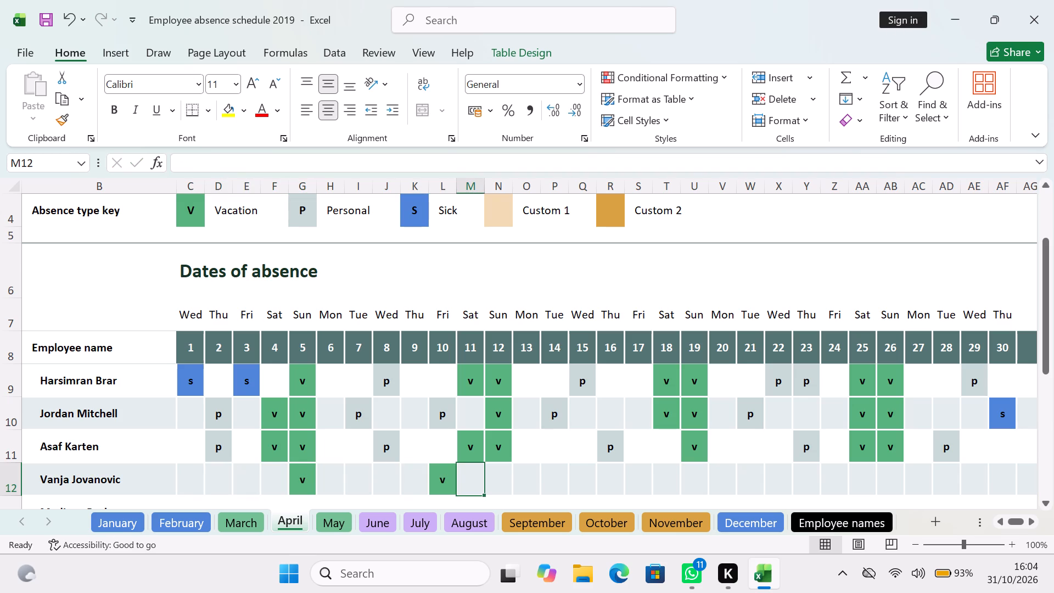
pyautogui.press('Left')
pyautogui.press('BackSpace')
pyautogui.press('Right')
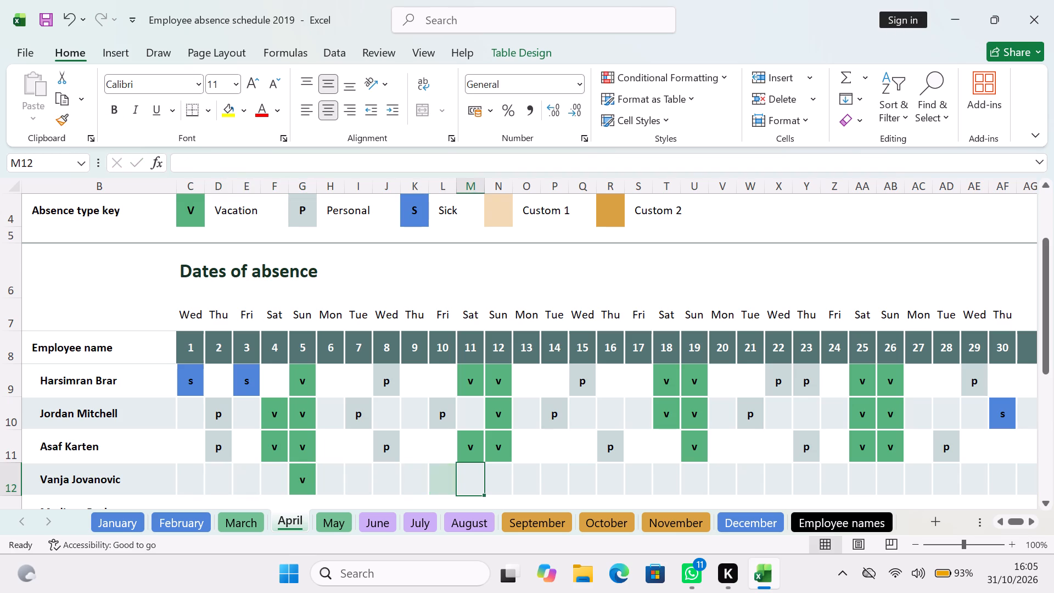
# In the fourth employee's row, enter p on day 10 and v on day 12.
pyautogui.press('Left')
pyautogui.press('Left')
pyautogui.press('Right')
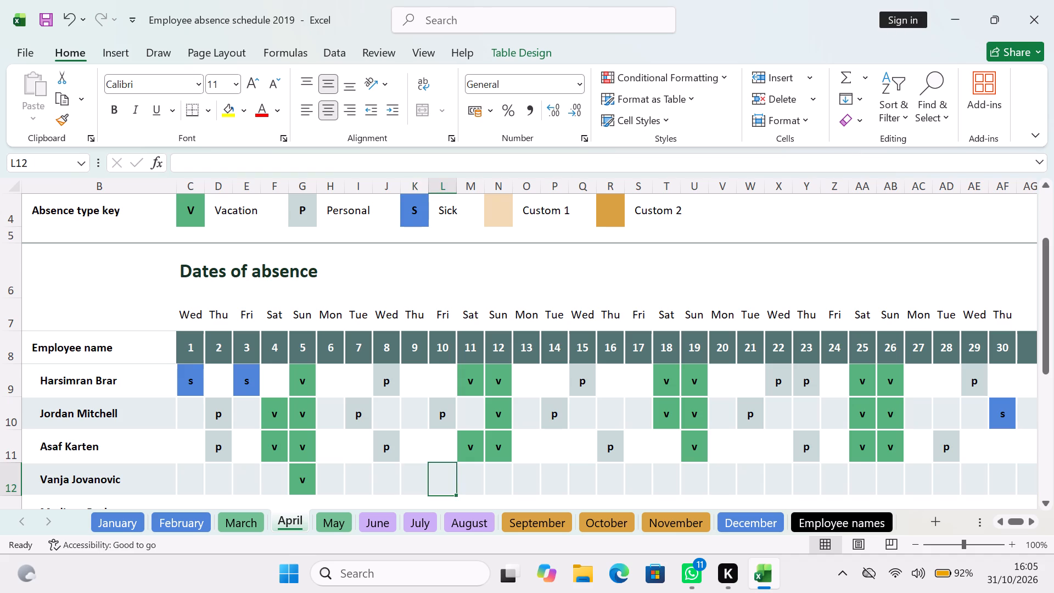
pyautogui.press('p')
pyautogui.press('Right')
pyautogui.press('Right')
pyautogui.press('v')
pyautogui.press('Right')
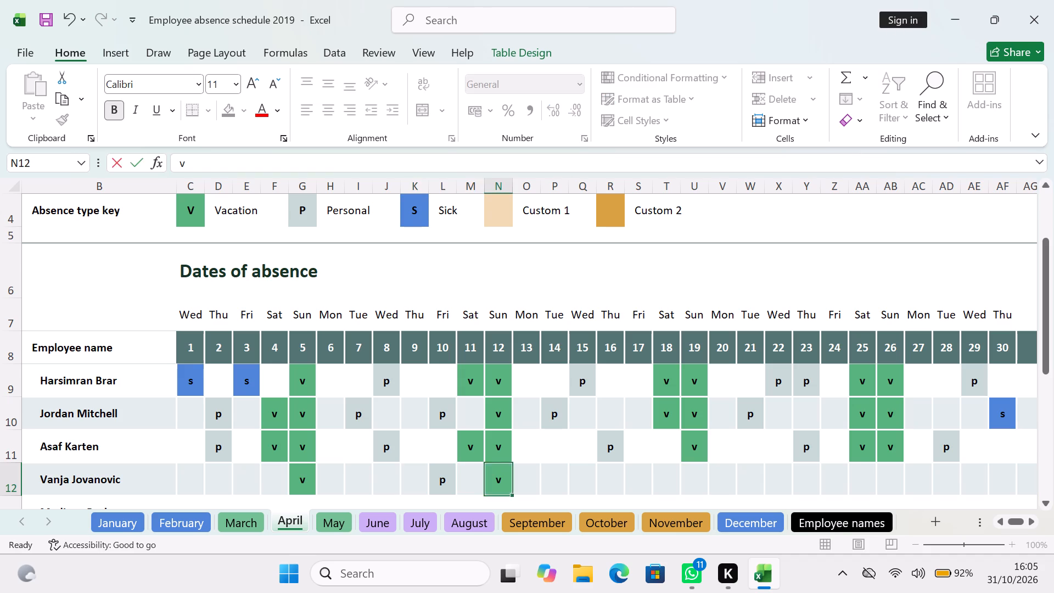
# In the fourth employee's row, enter p on day 14 and v on day 19.
pyautogui.press('Right')
pyautogui.press('Right')
pyautogui.press('Right')
pyautogui.press('Left')
pyautogui.press('Left')
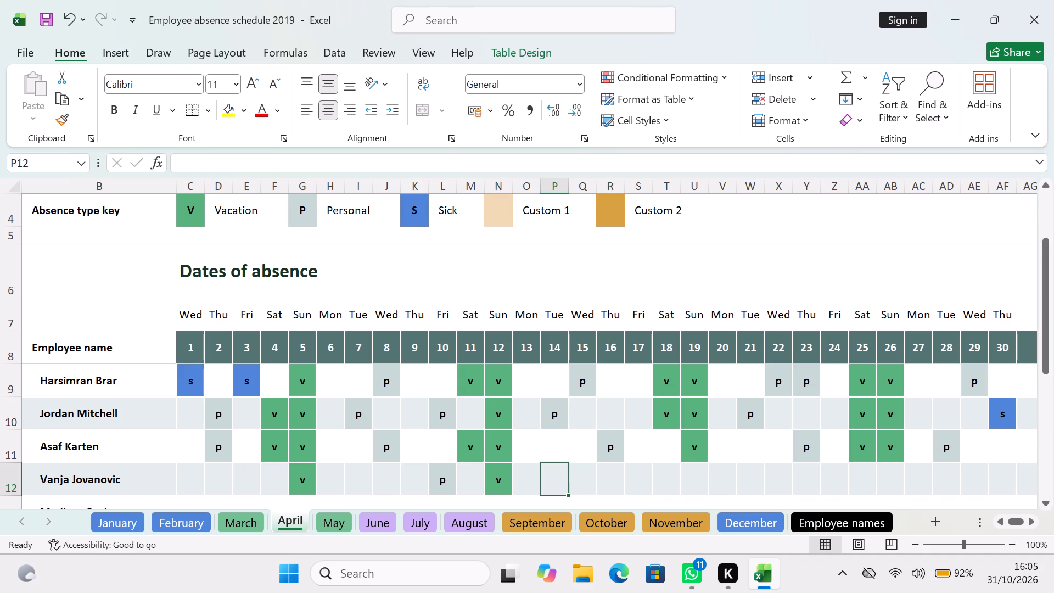
pyautogui.press('p')
pyautogui.press('Right')
pyautogui.press('Right')
pyautogui.press('Right')
pyautogui.press('Right')
pyautogui.press('Right')
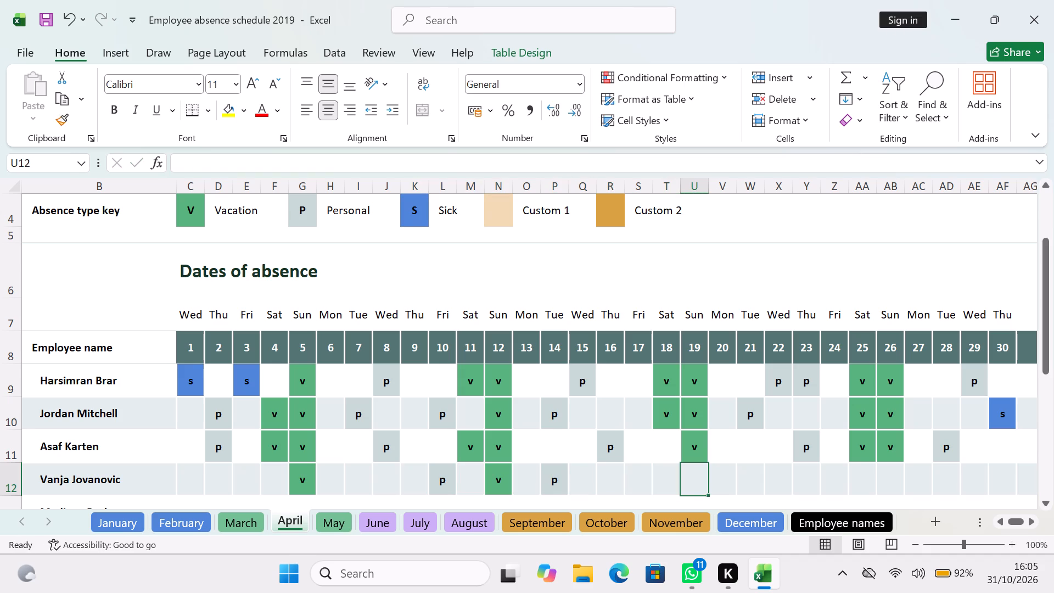
pyautogui.press('v')
pyautogui.press('Right')
# In the fourth employee's row, enter p on day 21 and v on day 26.
pyautogui.press('Right')
pyautogui.press('Right')
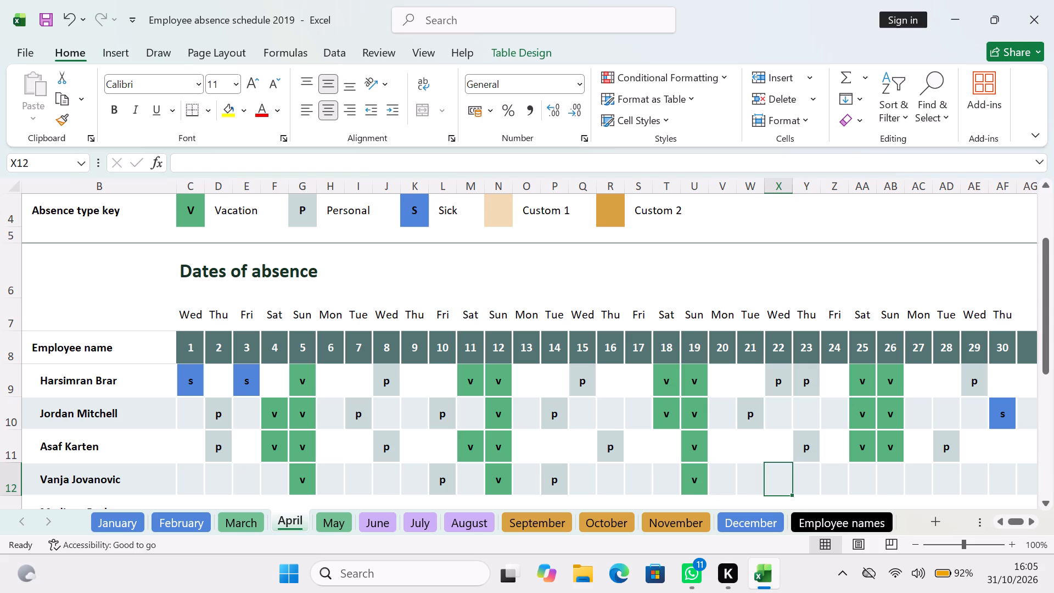
pyautogui.press('Left')
pyautogui.press('Left')
pyautogui.press('Right')
pyautogui.press('p')
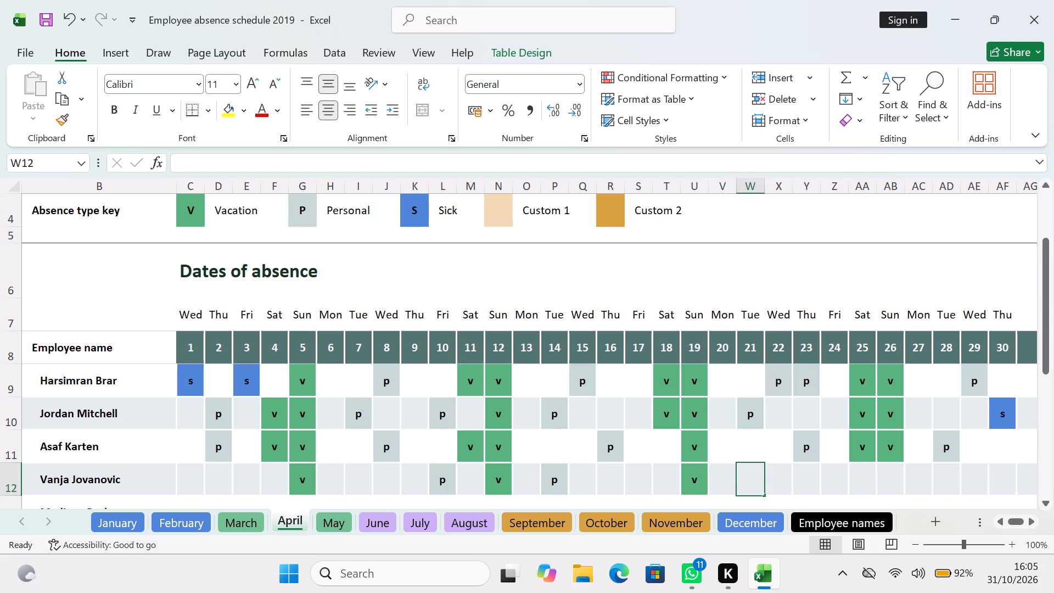
pyautogui.press('Right')
pyautogui.press('Right')
pyautogui.press('Right')
pyautogui.press('Right')
pyautogui.press('Right')
pyautogui.press('v')
pyautogui.press('Right')
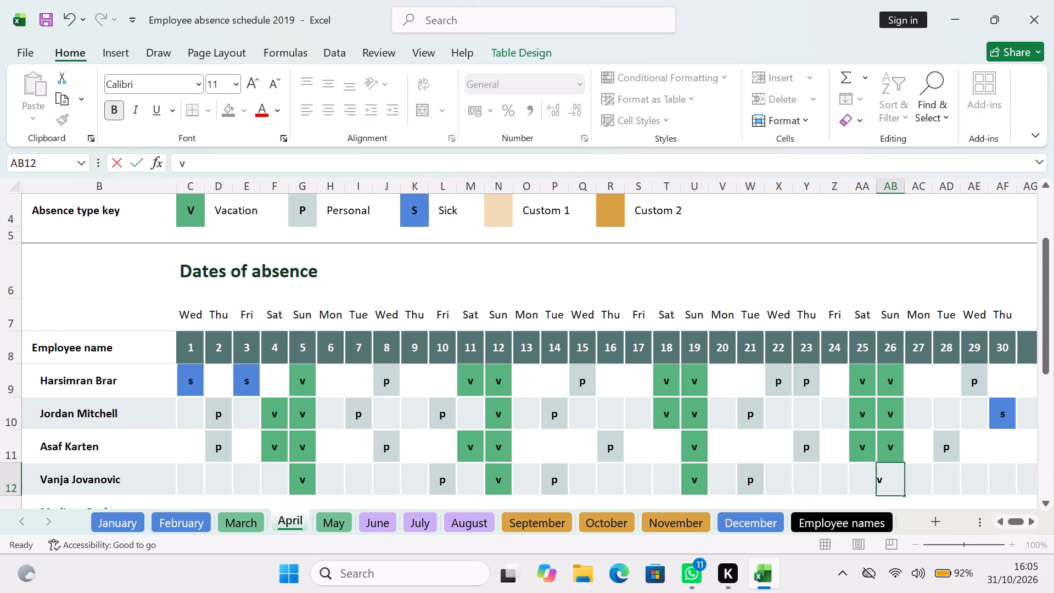
# In the fourth employee's row, enter s on day 30.
pyautogui.press('Right')
pyautogui.press('Right')
pyautogui.press('Right')
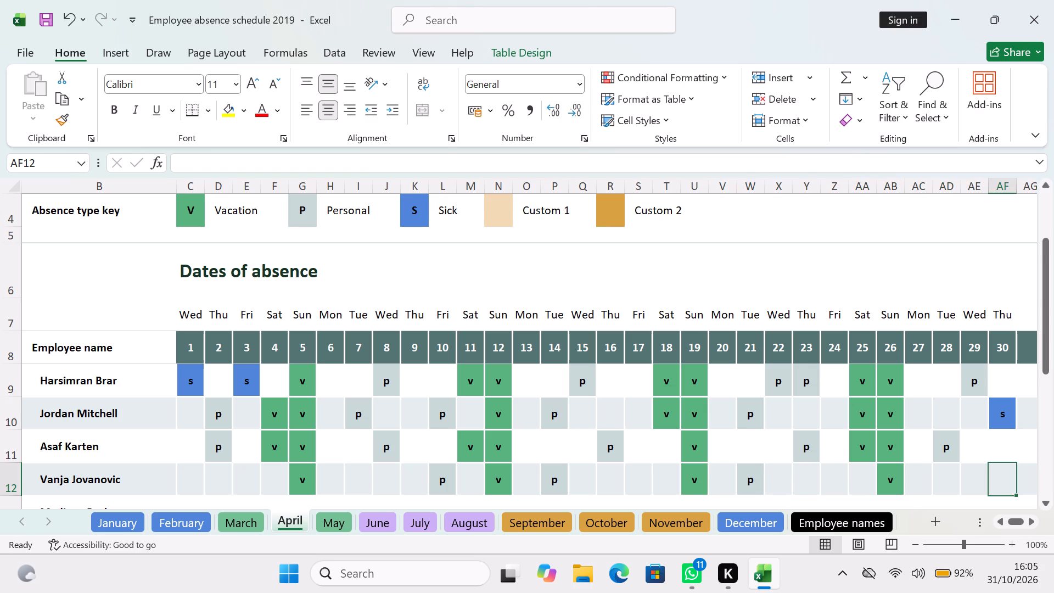
pyautogui.press('s')
pyautogui.press('Down')
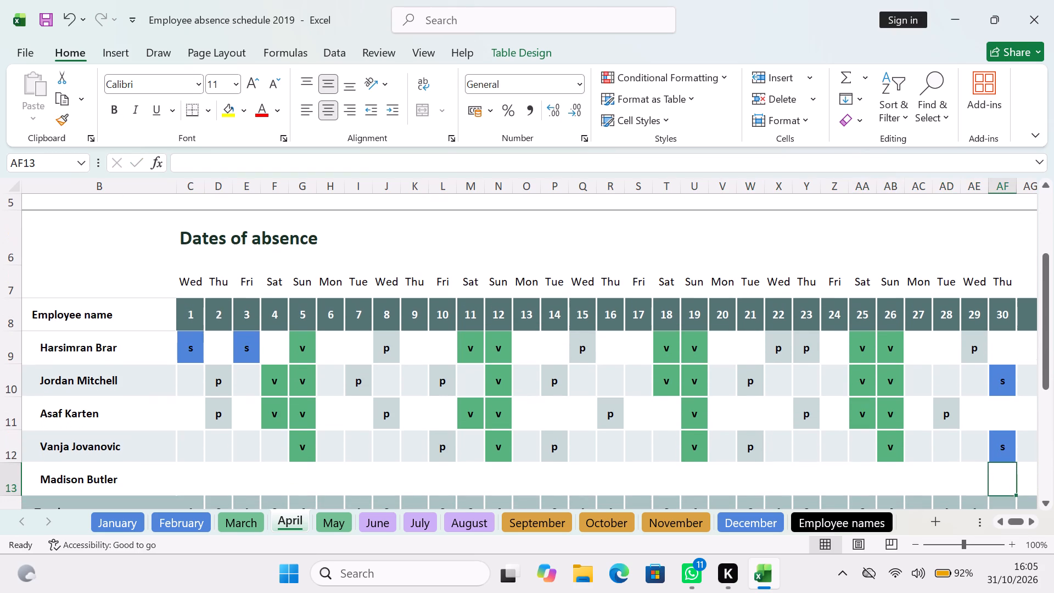
# In the fifth employee's row, enter p on day 3 and v on day 5.
pyautogui.press('Left')
pyautogui.press('Left')
pyautogui.press('Left')
pyautogui.press('Left')
pyautogui.press('Left')
pyautogui.press('Left')
pyautogui.press('Left')
pyautogui.press('Left')
pyautogui.press('Left')
pyautogui.press('Left')
pyautogui.press('Left')
pyautogui.press('Left')
pyautogui.press('Left')
pyautogui.press('Left')
pyautogui.press('Left')
pyautogui.press('Left')
pyautogui.press('Left')
pyautogui.press('Left')
pyautogui.press('Left')
pyautogui.press('Left')
pyautogui.press('Left')
pyautogui.press('Left')
pyautogui.press('Left')
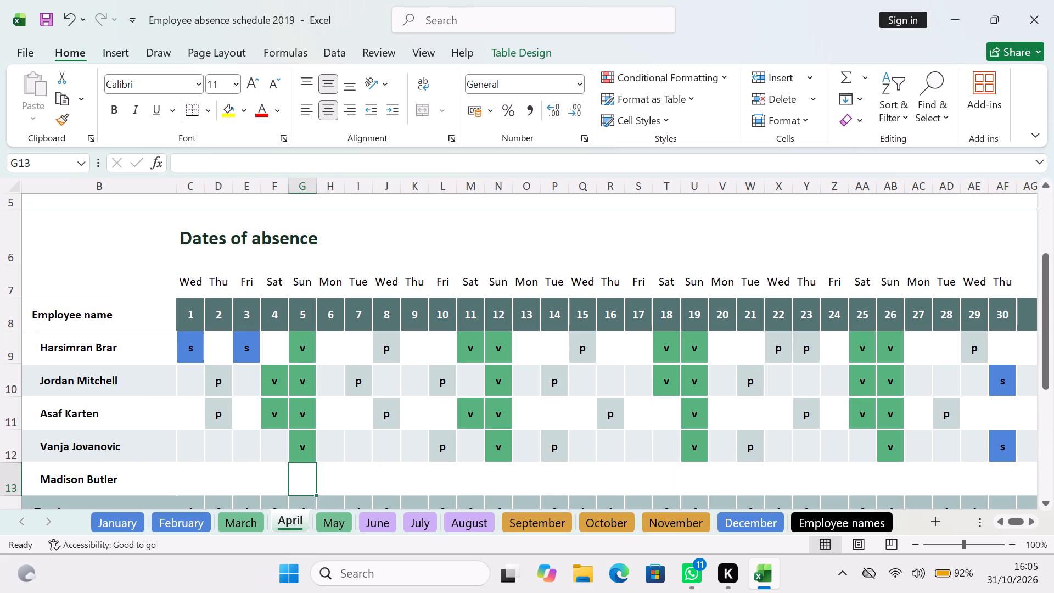
pyautogui.press('Left')
pyautogui.press('Left')
pyautogui.press('p')
pyautogui.press('Right')
pyautogui.press('Right')
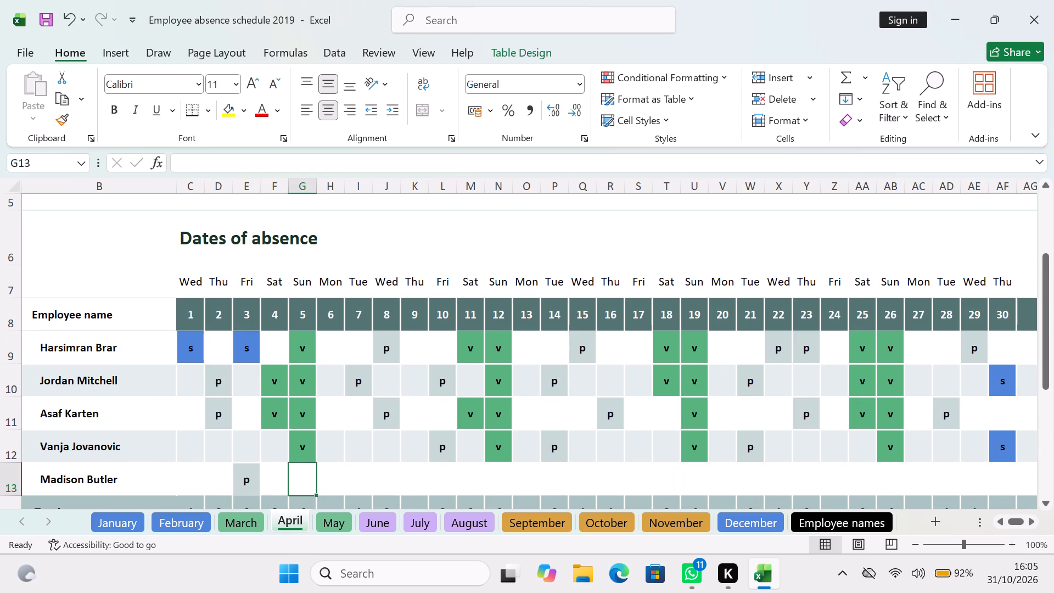
pyautogui.press('v')
pyautogui.press('Right')
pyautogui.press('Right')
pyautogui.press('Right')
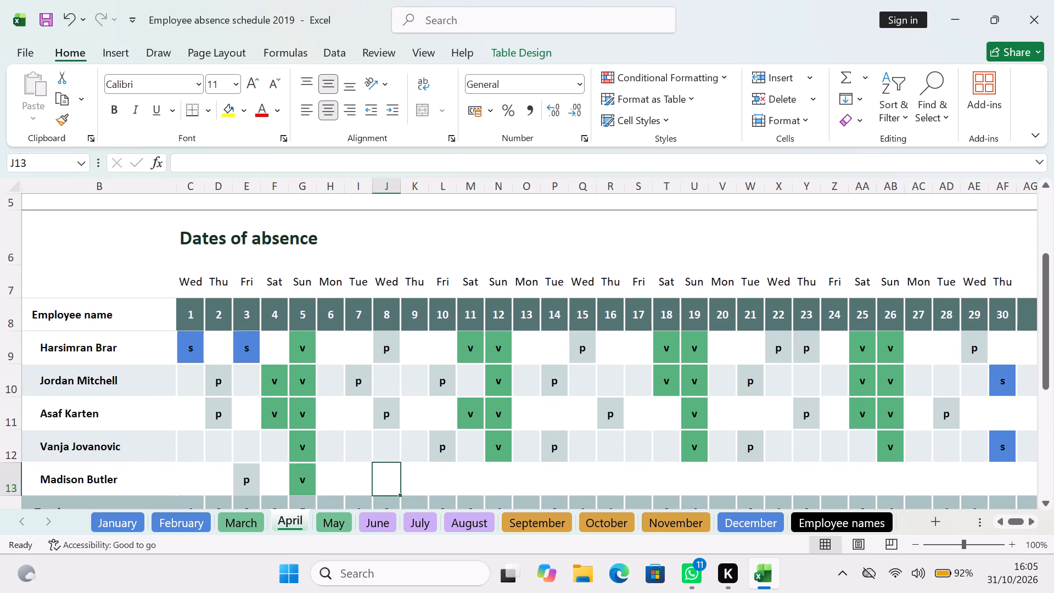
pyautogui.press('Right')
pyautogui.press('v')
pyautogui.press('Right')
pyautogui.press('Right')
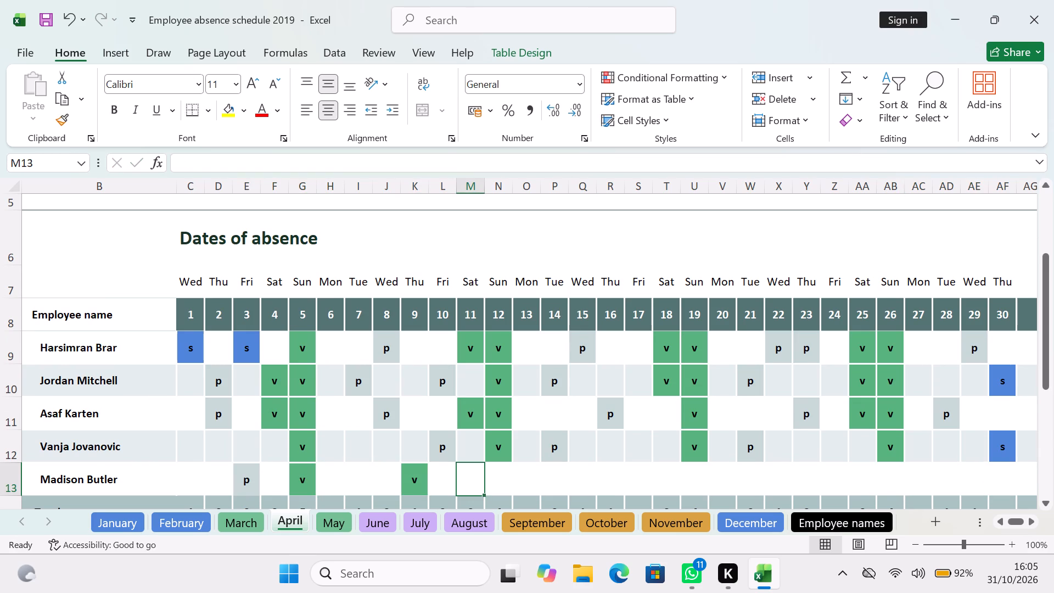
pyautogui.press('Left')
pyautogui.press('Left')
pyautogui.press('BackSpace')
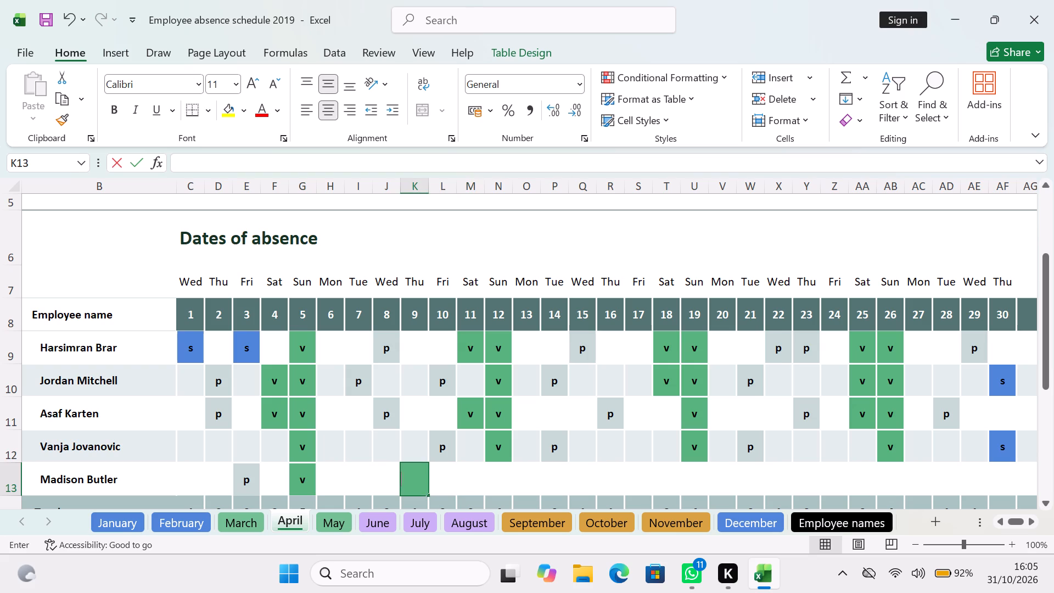
# In the fifth employee's row, enter p on day 9 and v on day 12.
pyautogui.press('p')
pyautogui.press('Right')
pyautogui.press('Right')
pyautogui.press('Right')
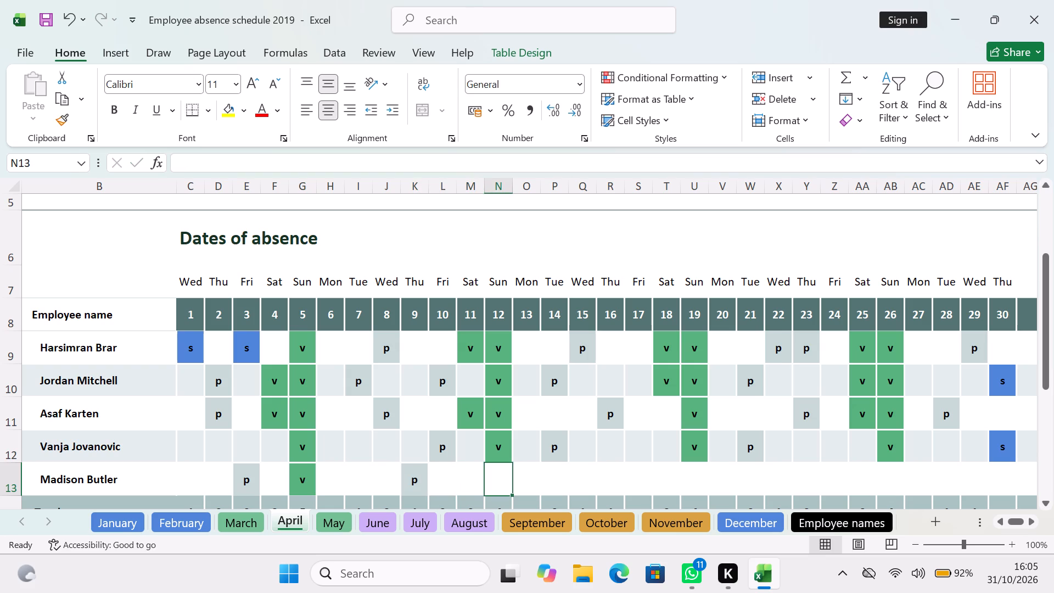
pyautogui.press('v')
pyautogui.press('Right')
# In the fifth employee's row, enter p on day 17 and v on day 18.
pyautogui.press('Right')
pyautogui.press('Right')
pyautogui.press('Right')
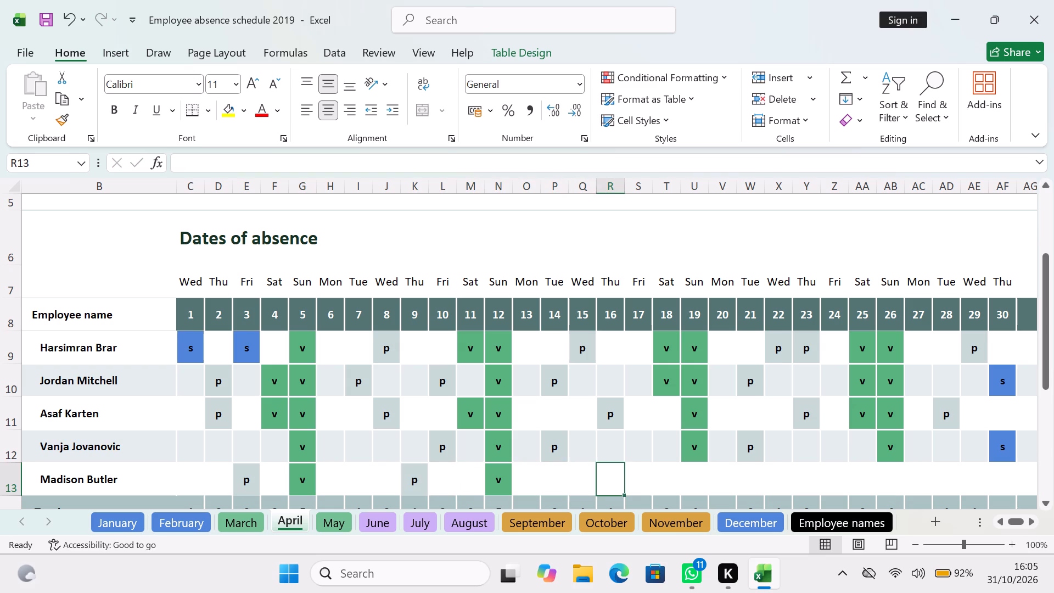
pyautogui.press('Right')
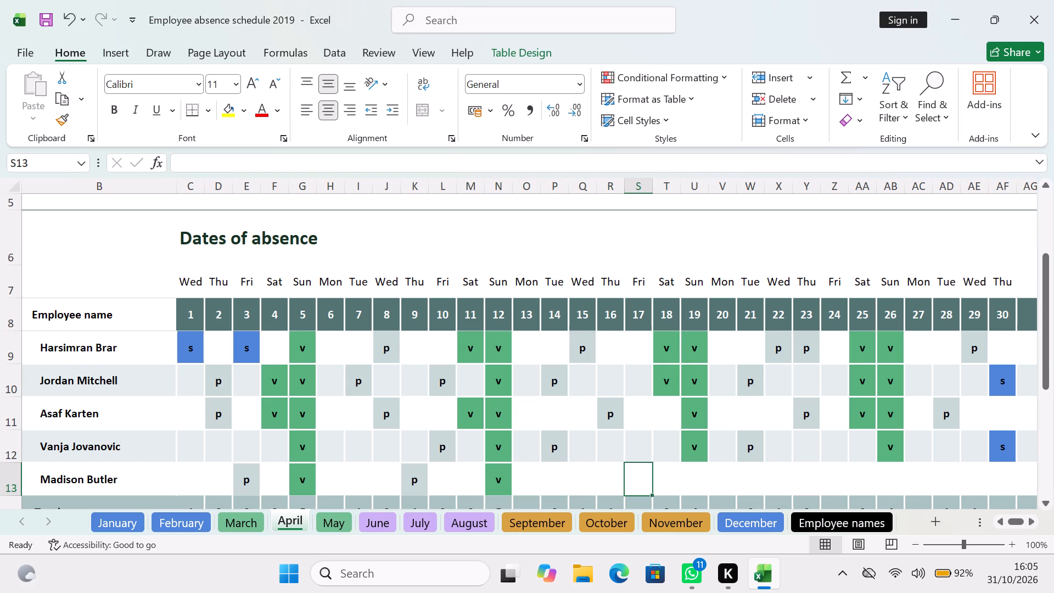
pyautogui.press('p')
pyautogui.press('Right')
pyautogui.press('Right')
pyautogui.press('Left')
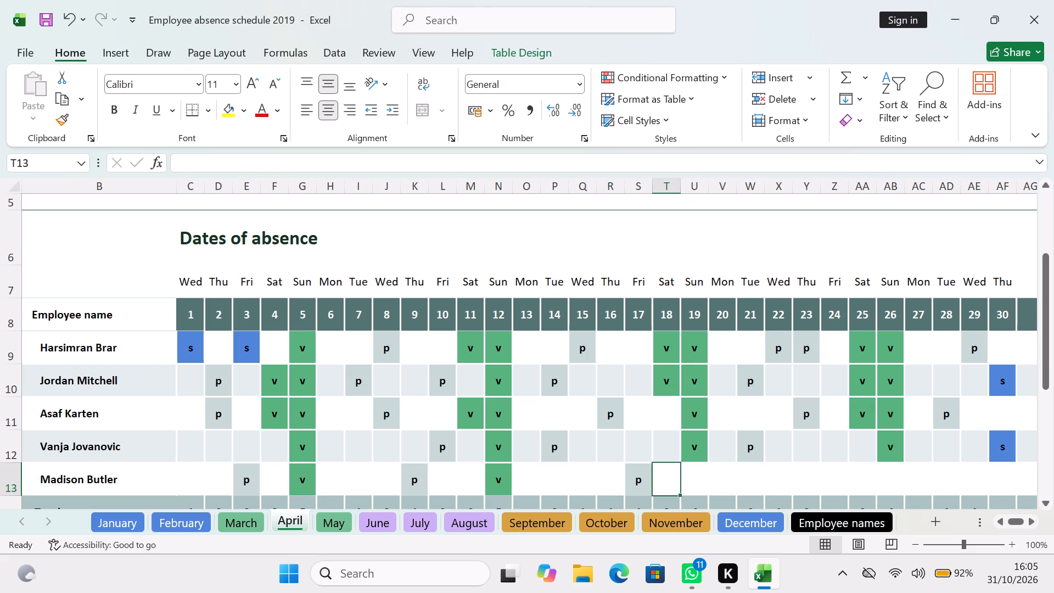
pyautogui.press('v')
pyautogui.press('Right')
# In the fifth employee's row, enter v on day 19 and p on day 23.
pyautogui.press('Right')
pyautogui.press('Right')
pyautogui.press('Right')
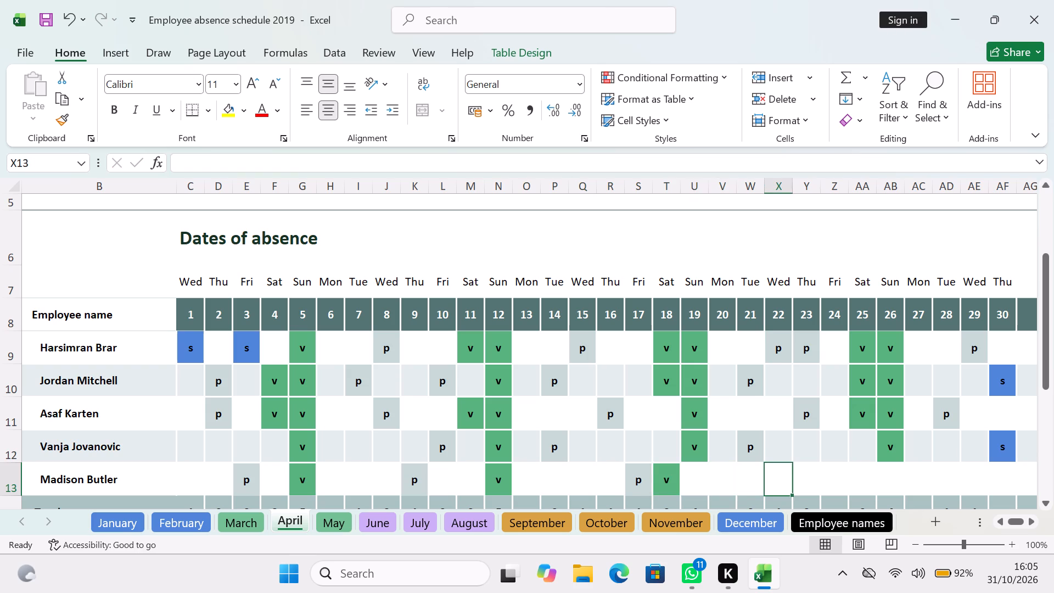
pyautogui.press('Down')
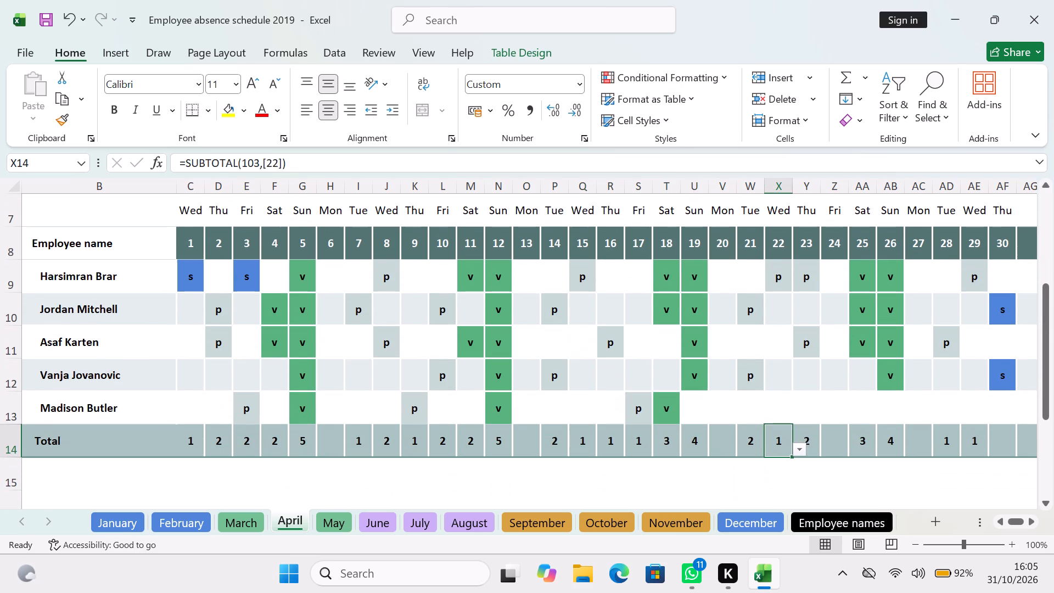
pyautogui.press('Up')
pyautogui.press('Left')
pyautogui.press('Left')
pyautogui.press('Left')
pyautogui.press('v')
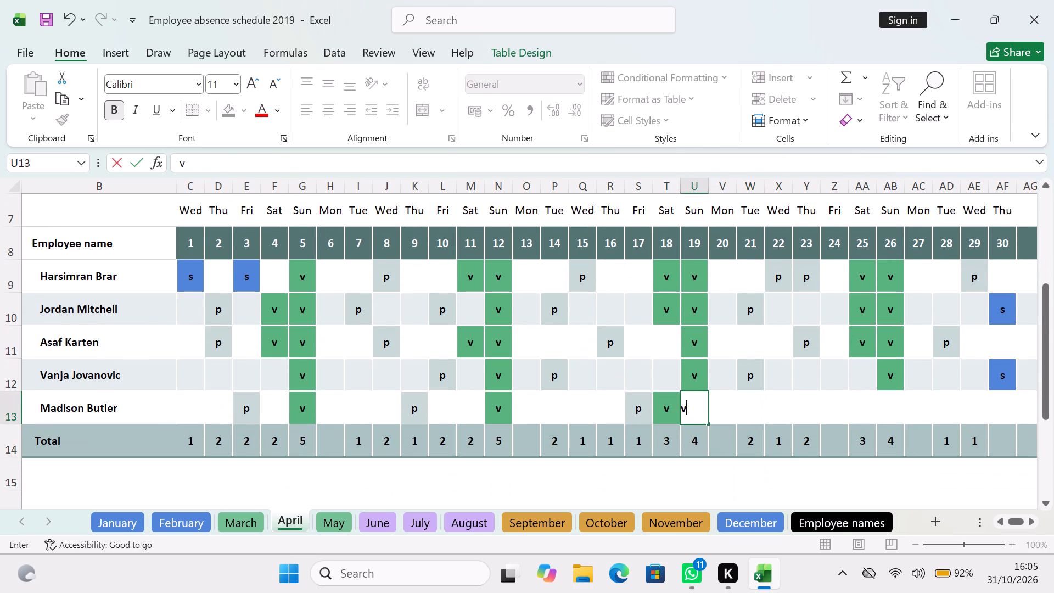
pyautogui.press('Right')
pyautogui.press('Right')
pyautogui.press('Right')
pyautogui.press('Right')
pyautogui.press('p')
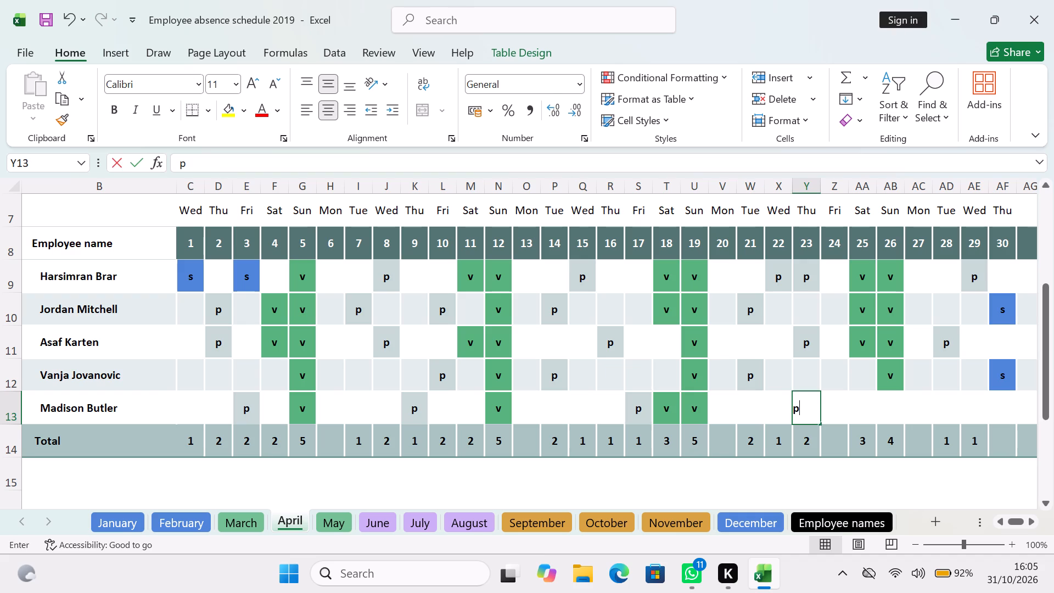
pyautogui.press('Right')
# In the fifth employee's row, enter v on days 25 and 26 and p on day 29.
pyautogui.press('Right')
pyautogui.press('v')
pyautogui.press('Right')
pyautogui.press('v')
pyautogui.press('Right')
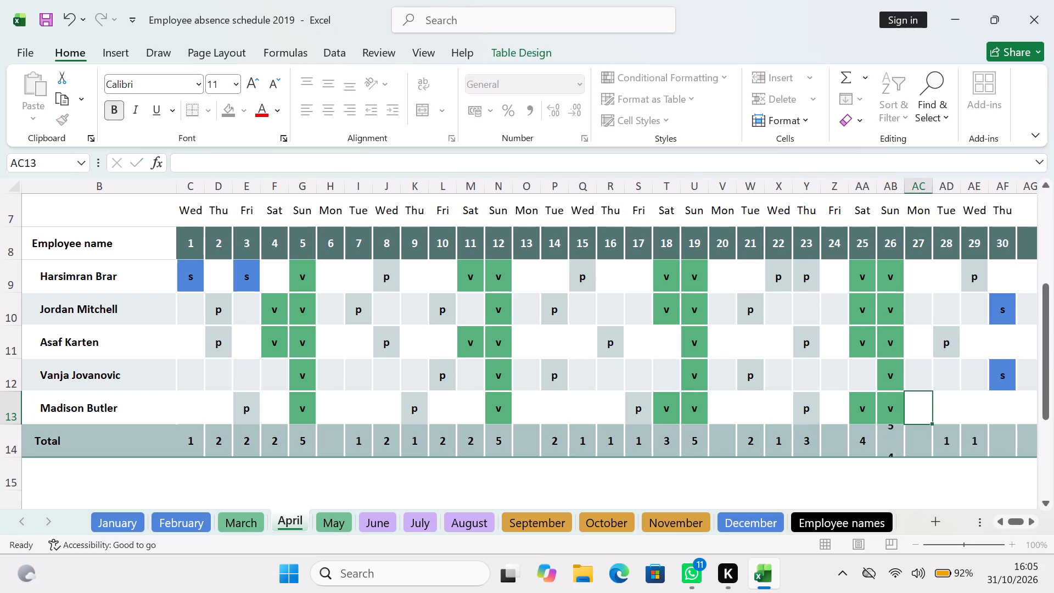
pyautogui.press('Right')
pyautogui.press('Right')
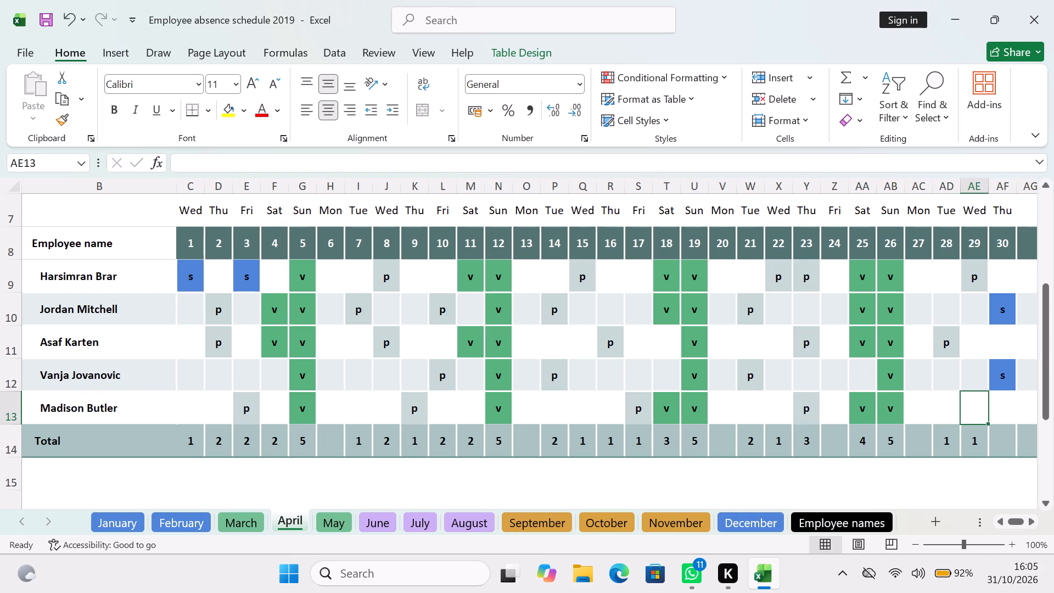
pyautogui.press('p')
pyautogui.press('Right')
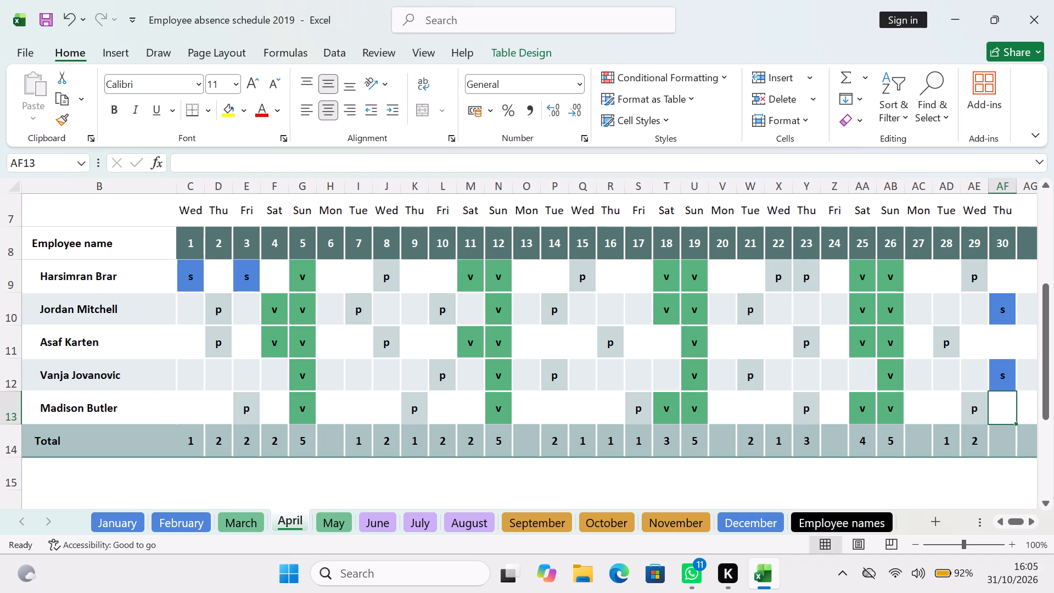
pyautogui.press('Down')
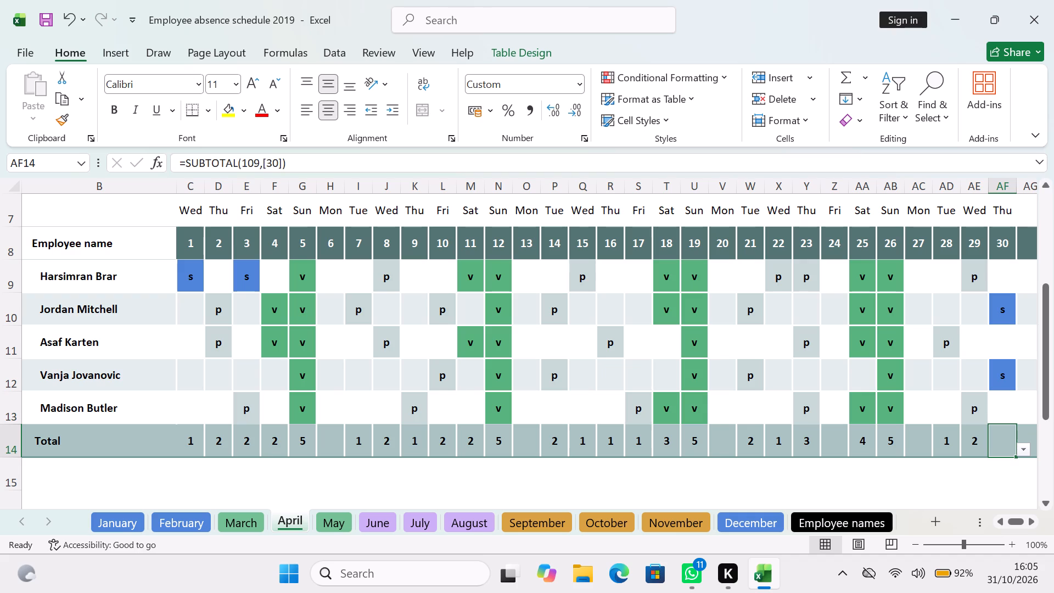
# Set the Total row function to Count for days 6 and 13 on the April sheet.
pyautogui.press('Left')
pyautogui.press('Left')
pyautogui.press('Left')
pyautogui.press('Left')
pyautogui.press('Left')
pyautogui.press('Left')
pyautogui.press('Left')
pyautogui.press('Left')
pyautogui.press('Left')
pyautogui.press('Left')
pyautogui.press('Left')
pyautogui.press('Left')
pyautogui.press('Left')
pyautogui.press('Left')
pyautogui.press('Left')
pyautogui.press('Left')
pyautogui.press('Left')
pyautogui.press('Left')
pyautogui.press('Left')
pyautogui.press('Left')
pyautogui.press('Left')
pyautogui.press('Left')
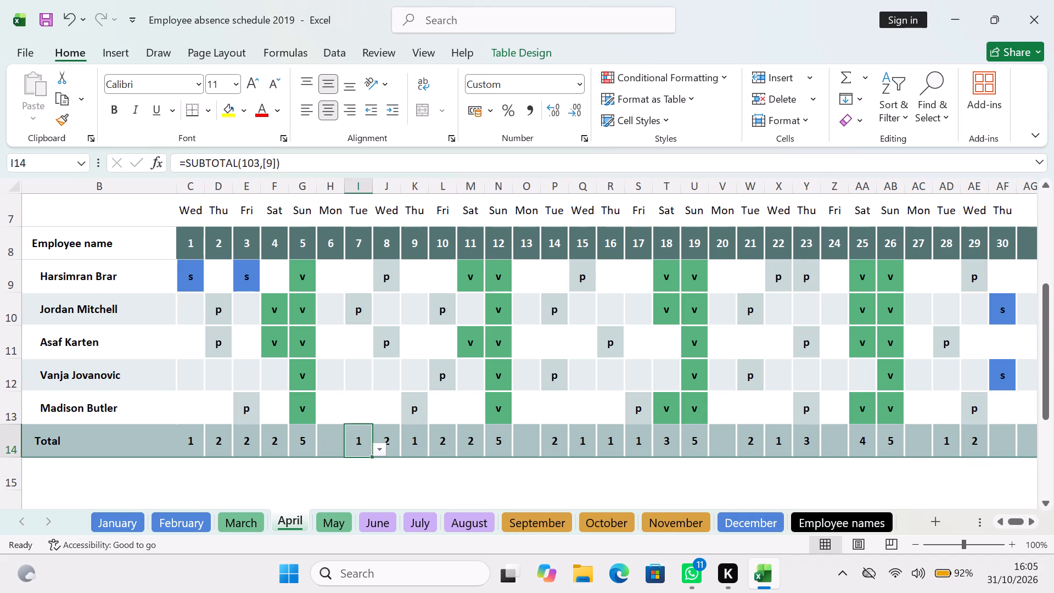
pyautogui.press('Left')
pyautogui.press('Left')
pyautogui.press('Left')
pyautogui.press('Left')
pyautogui.press('Down')
pyautogui.press('Down')
pyautogui.press('Down')
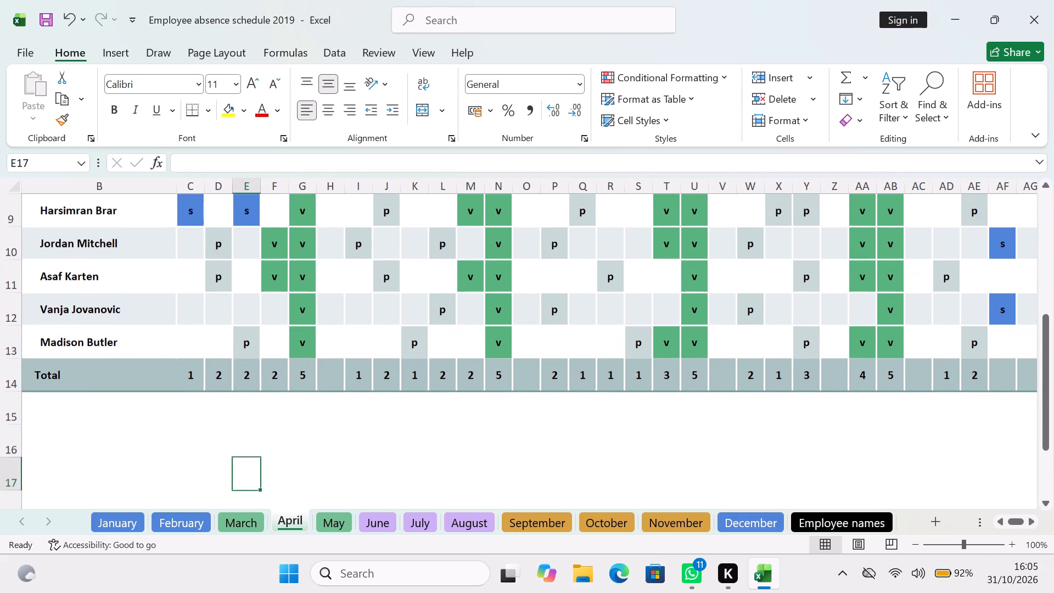
pyautogui.press('Up')
pyautogui.press('Up')
pyautogui.press('Up')
pyautogui.press('Right')
pyautogui.press('Right')
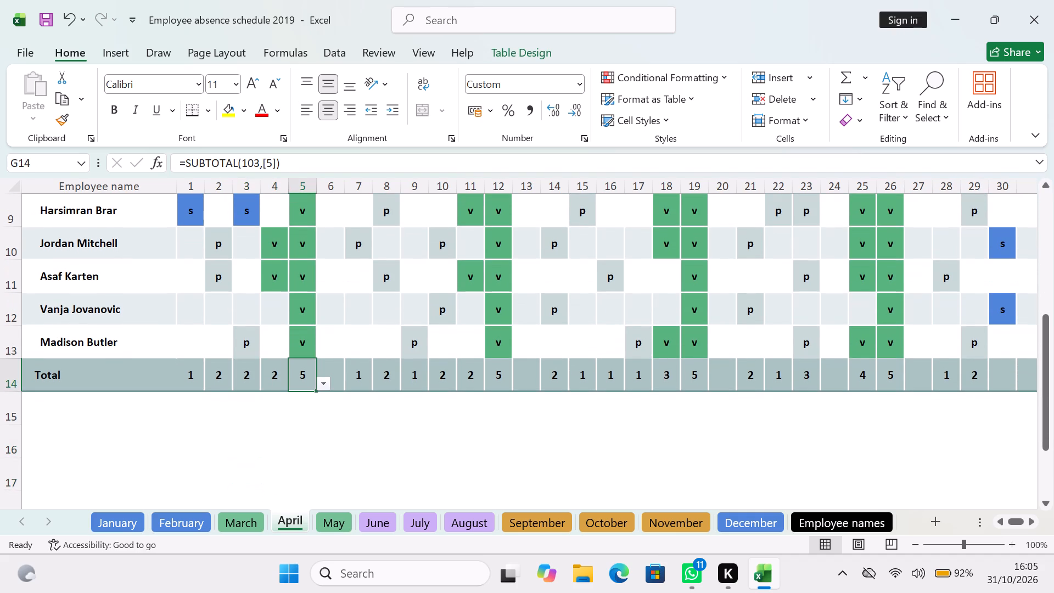
pyautogui.press('Right')
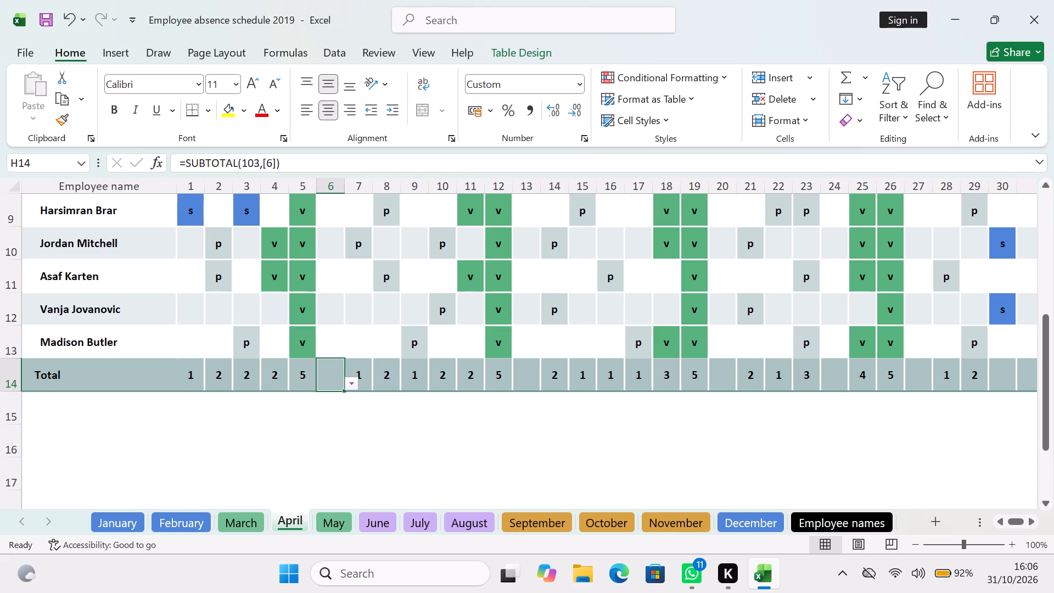
pyautogui.click(354, 383)
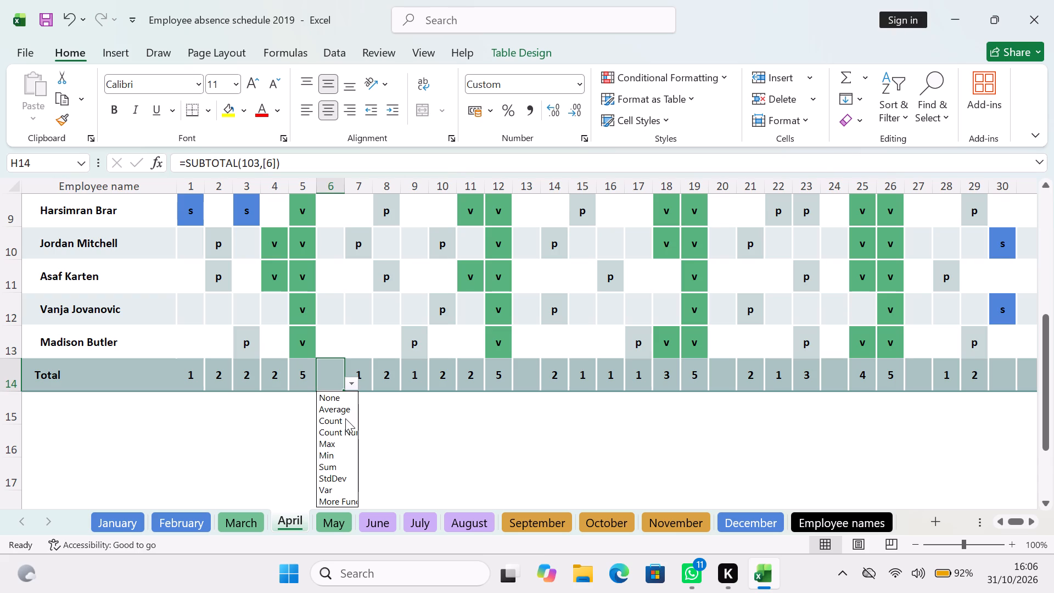
pyautogui.click(345, 418)
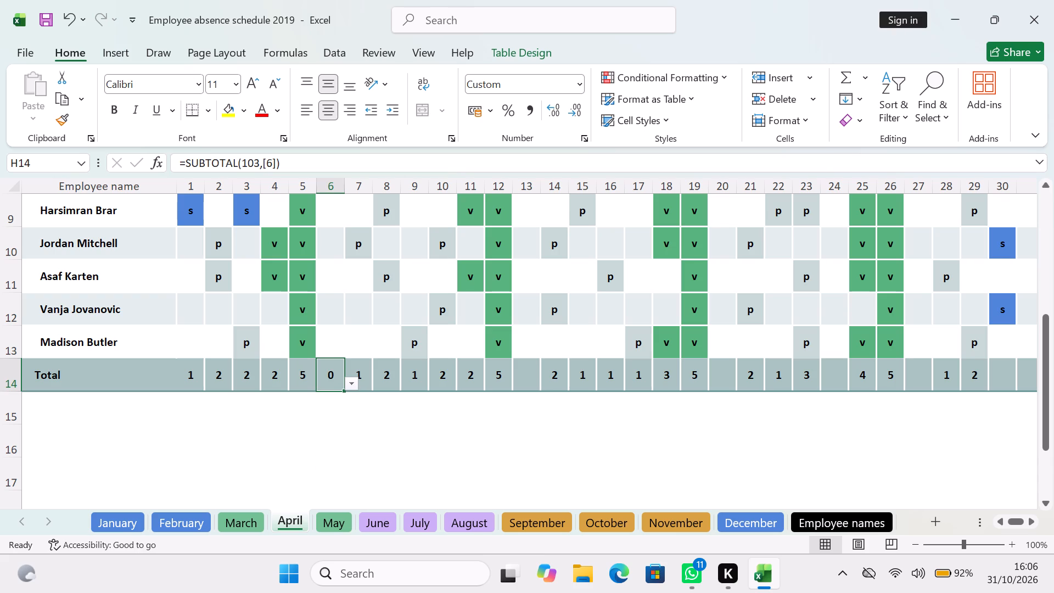
pyautogui.click(522, 381)
pyautogui.click(551, 383)
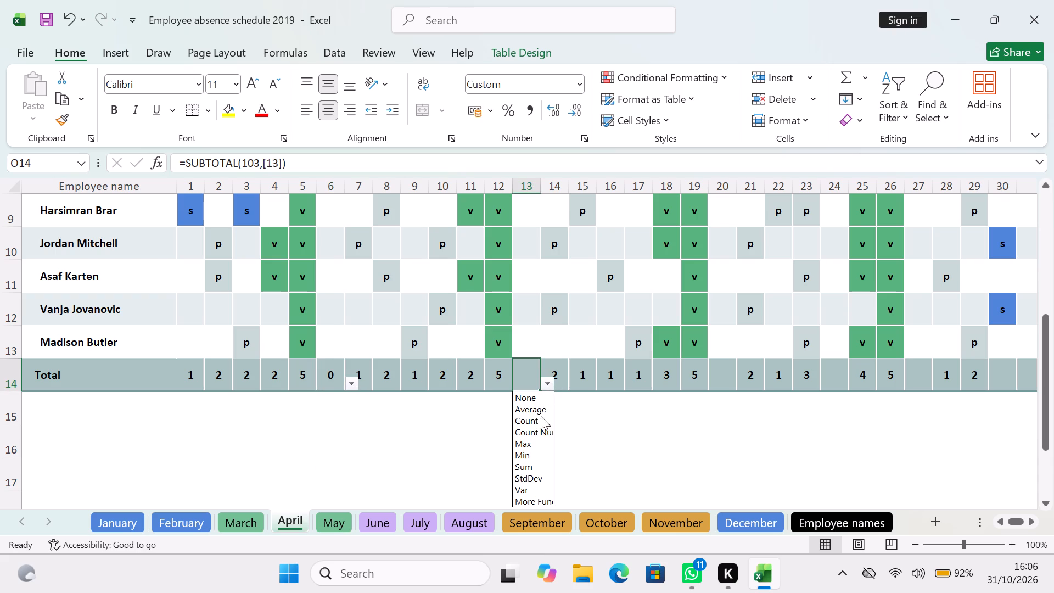
pyautogui.click(540, 425)
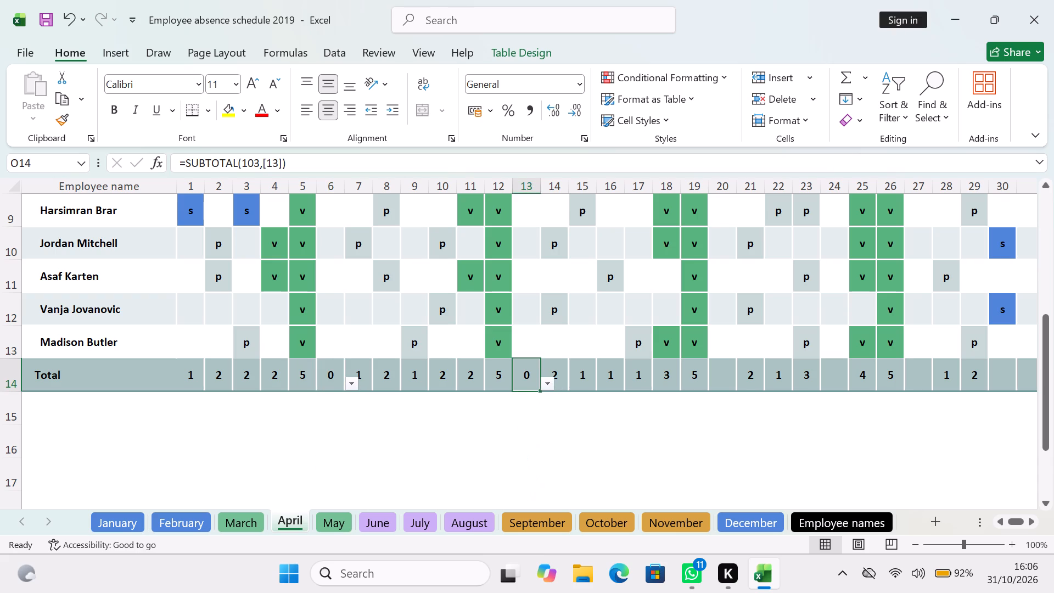
# Set the Total row function to Count for day 20.
pyautogui.click(718, 383)
pyautogui.click(737, 380)
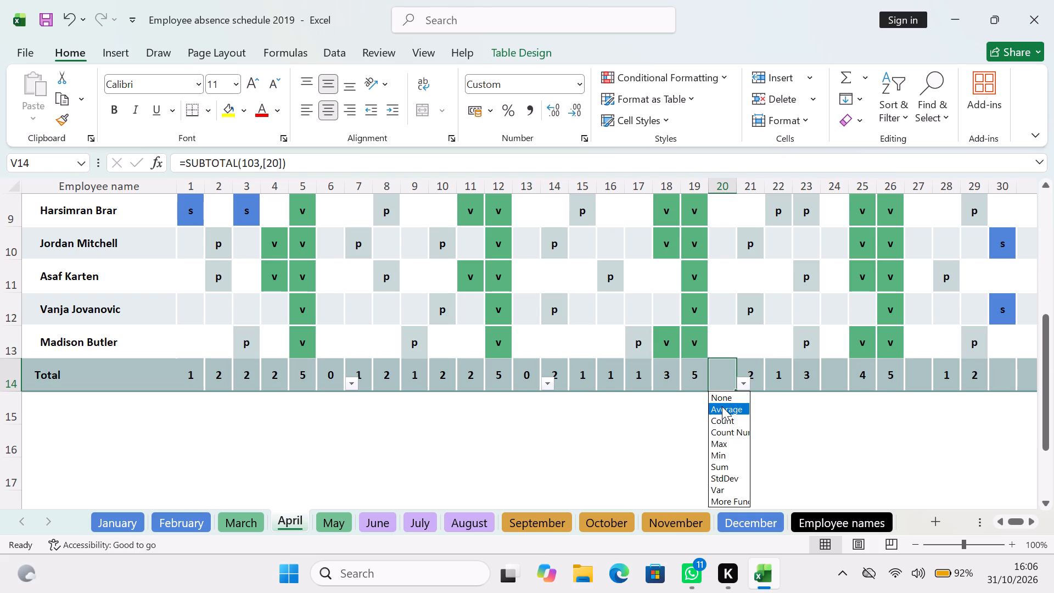
pyautogui.click(722, 411)
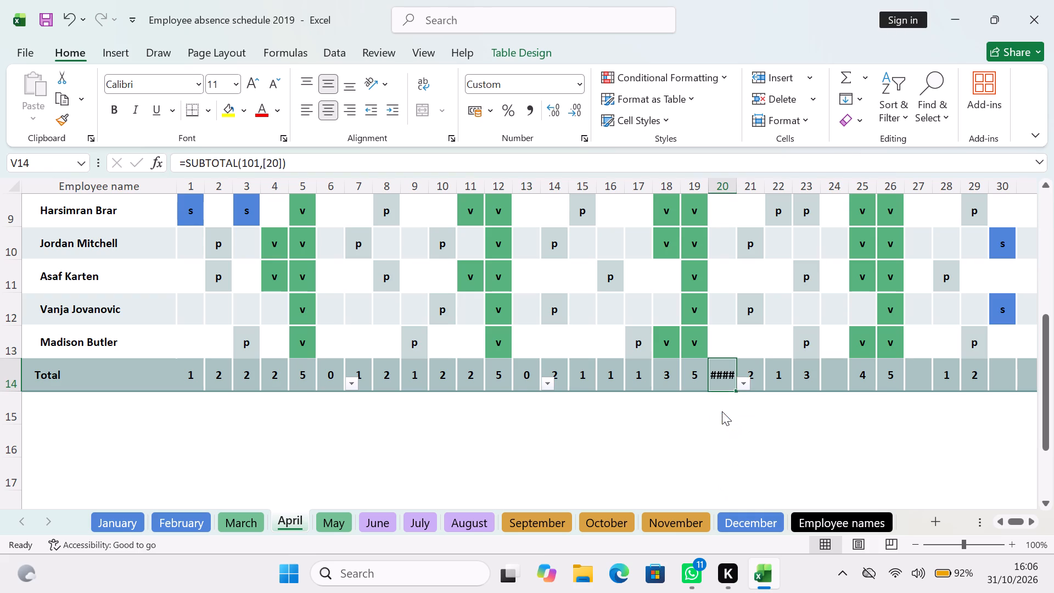
pyautogui.click(744, 385)
pyautogui.click(737, 426)
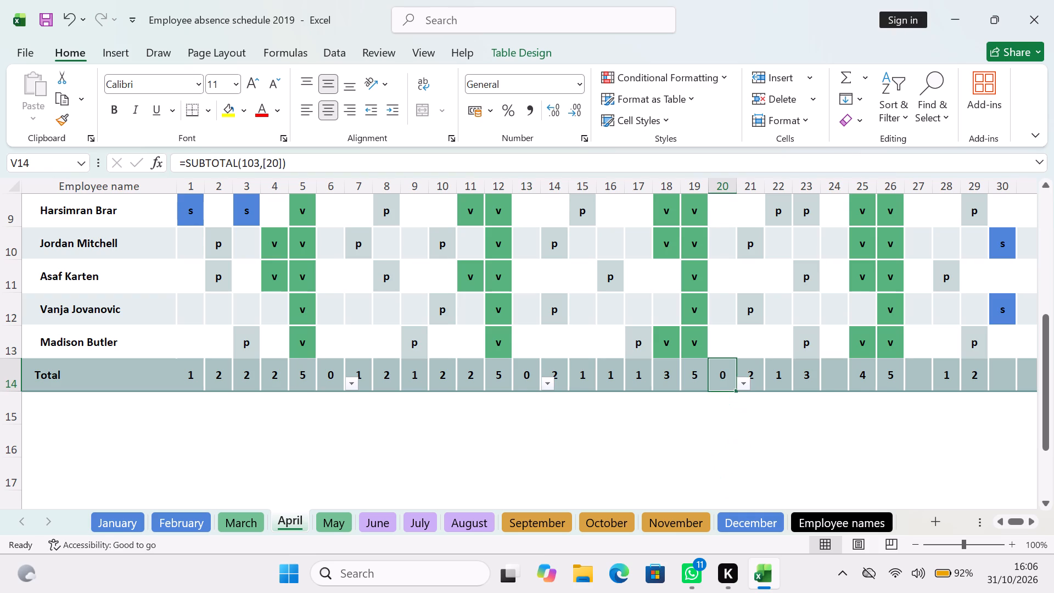
# Set the Total row function to Count for days 24, 27 and 30.
pyautogui.click(835, 389)
pyautogui.click(851, 381)
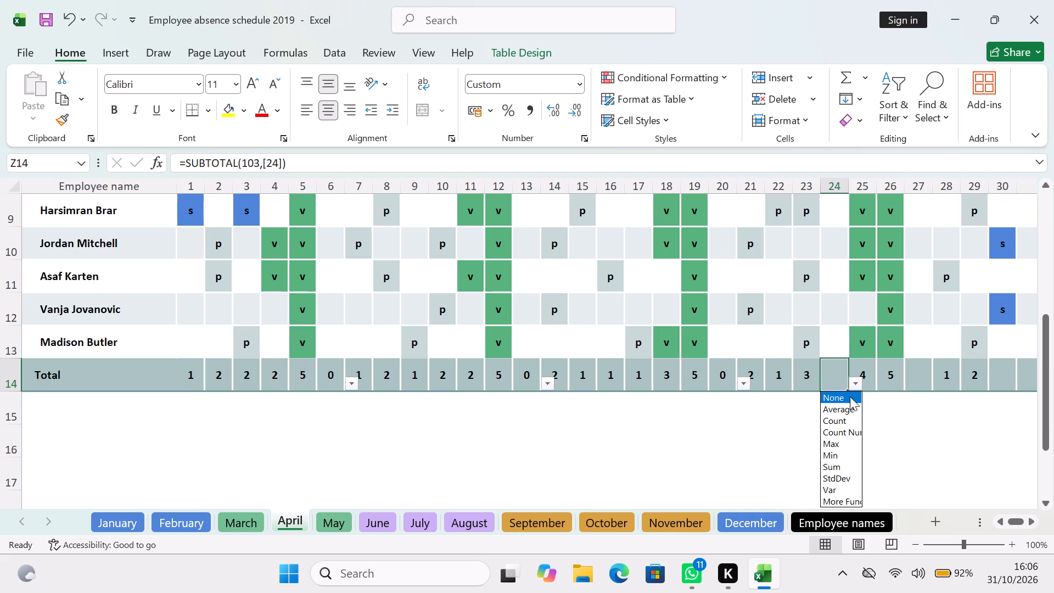
pyautogui.click(846, 418)
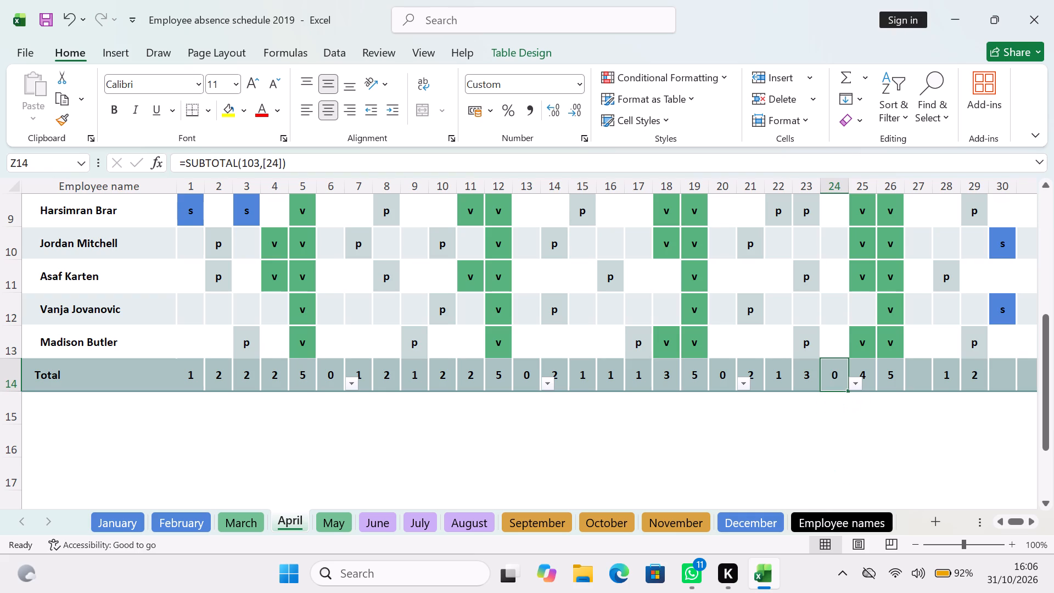
pyautogui.click(921, 373)
pyautogui.click(938, 390)
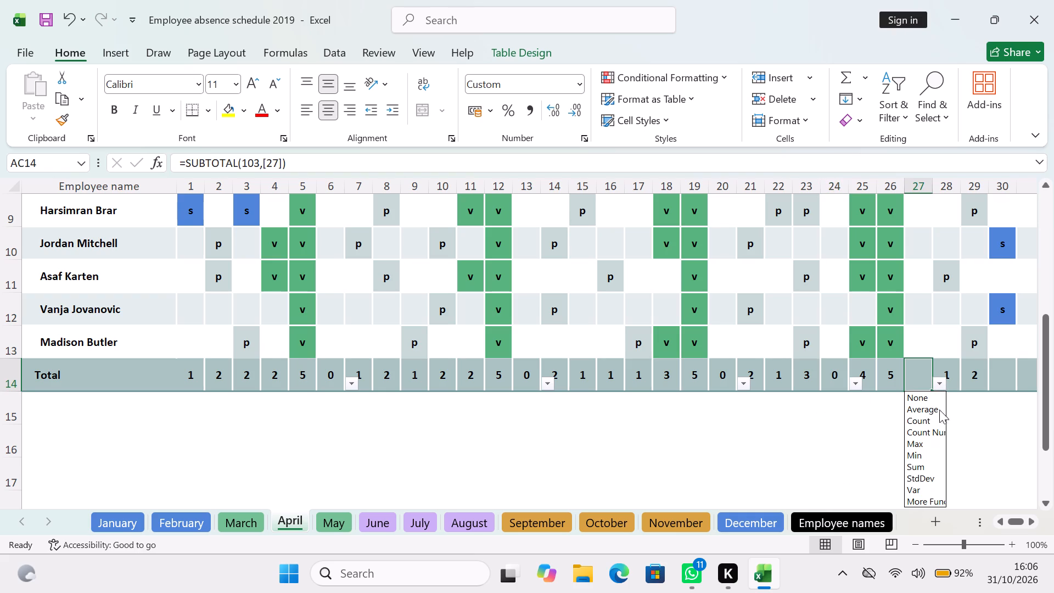
pyautogui.click(928, 418)
pyautogui.click(994, 388)
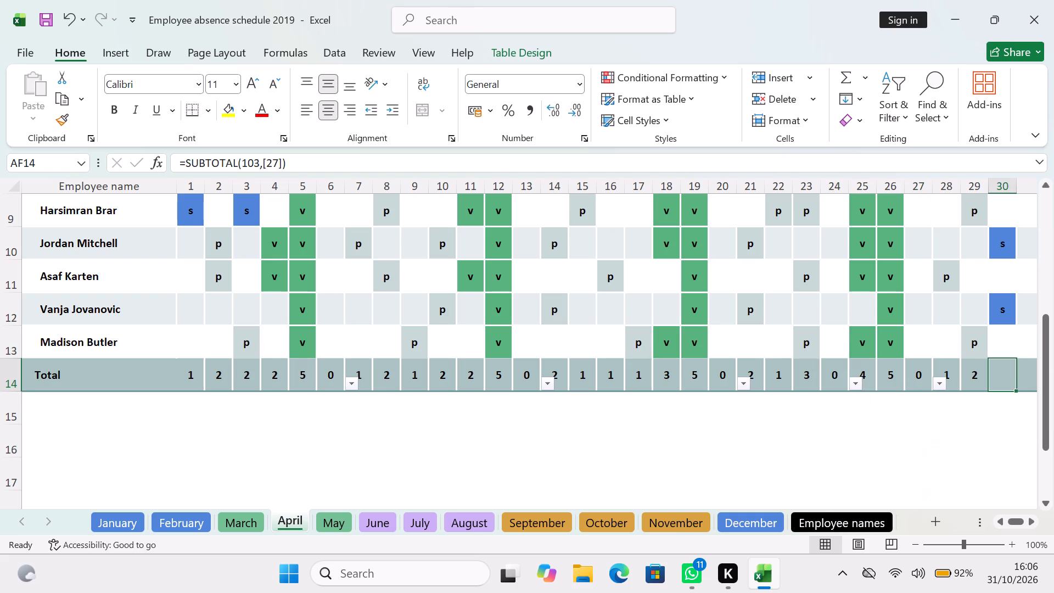
pyautogui.click(1022, 387)
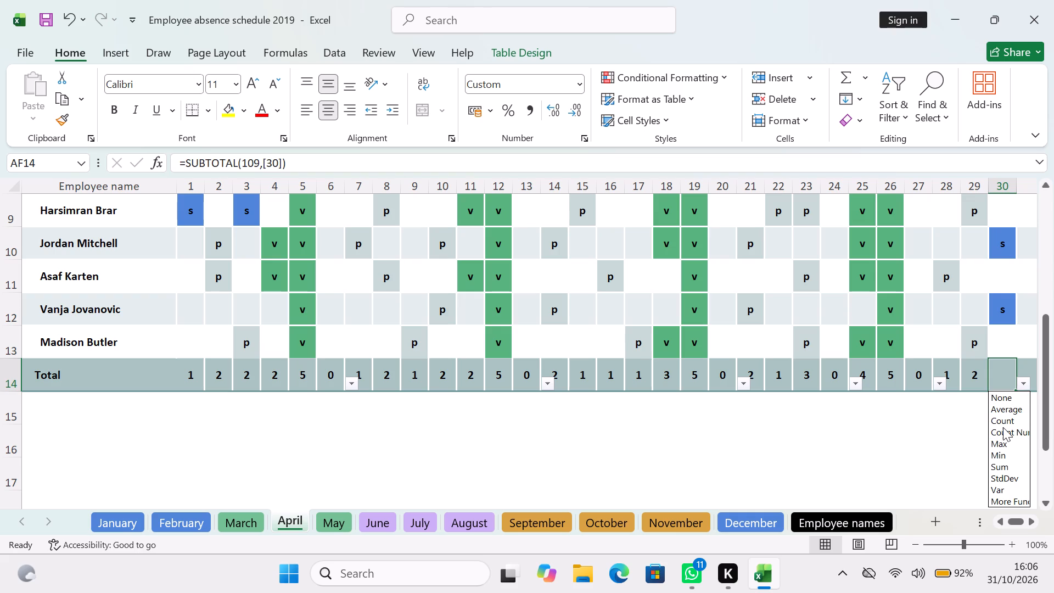
pyautogui.click(1005, 417)
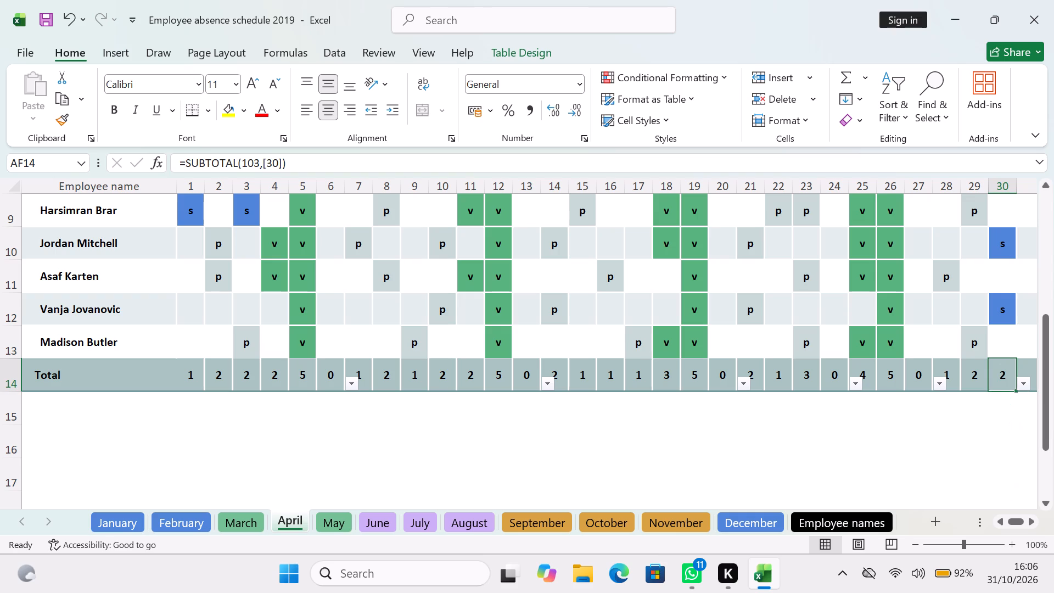
# Apply Data Bars conditional formatting to the five employees' values in April's Total days column using Quick Analysis.
pyautogui.press('Right')
pyautogui.press('Right')
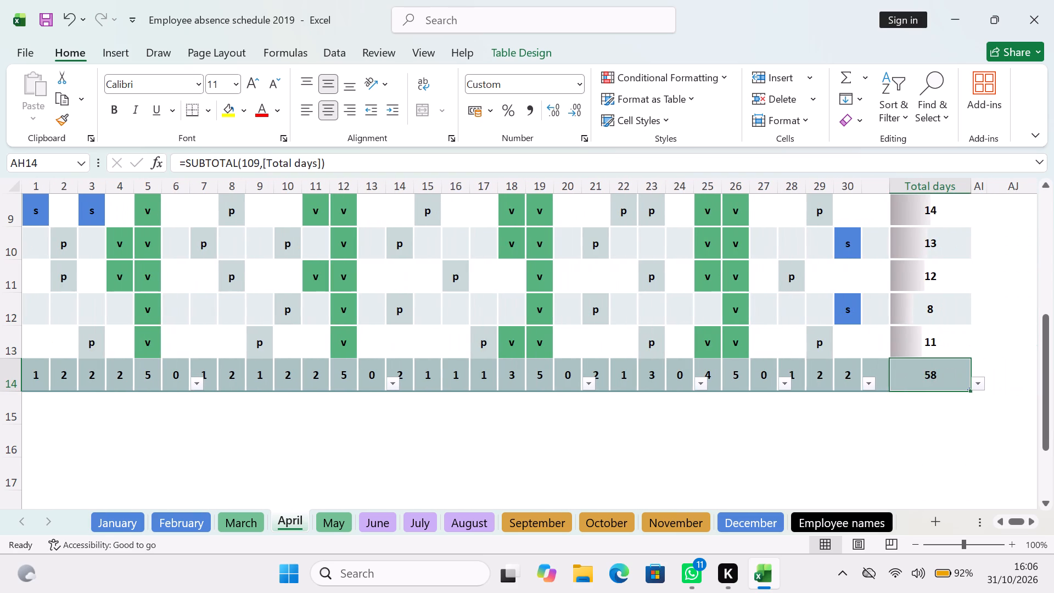
pyautogui.press('Down')
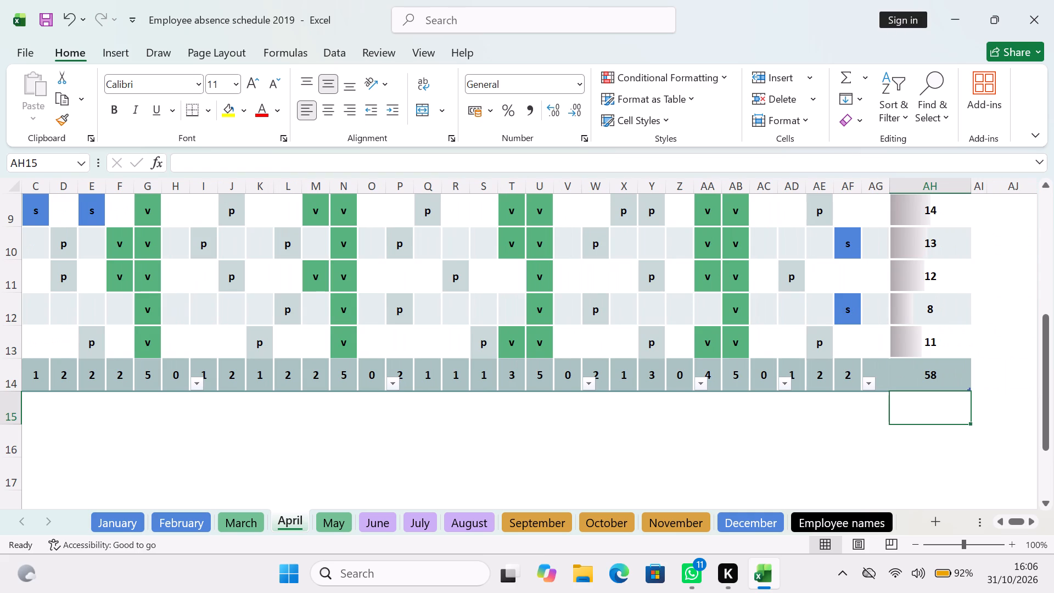
pyautogui.press('Up')
pyautogui.press('Up')
pyautogui.press('Up')
pyautogui.press('Up')
pyautogui.press('Up')
pyautogui.press('Up')
pyautogui.press('Up')
pyautogui.press('Up')
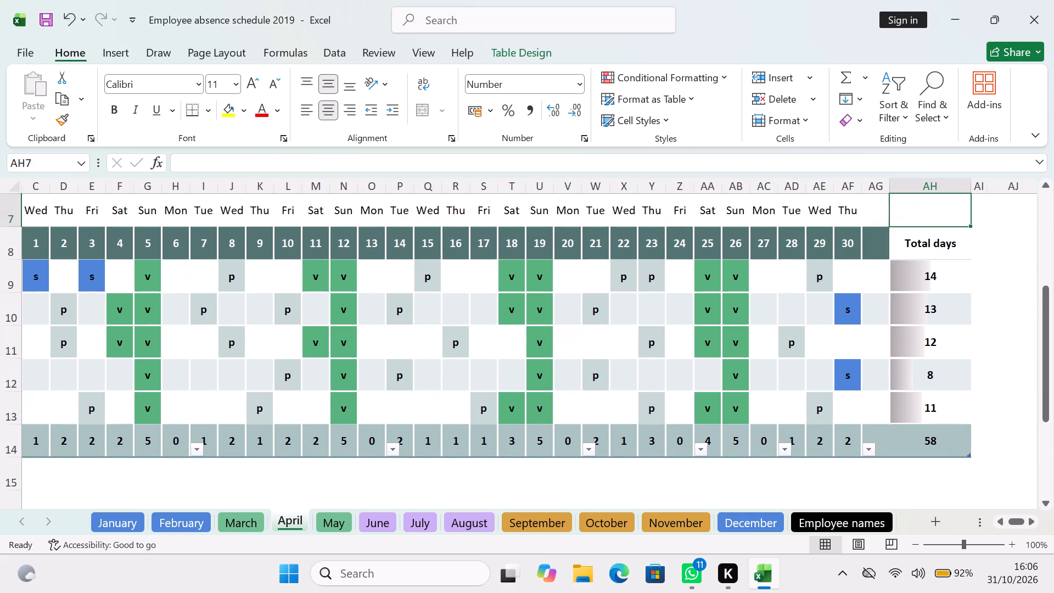
pyautogui.moveTo(913, 282); pyautogui.dragTo(926, 301)
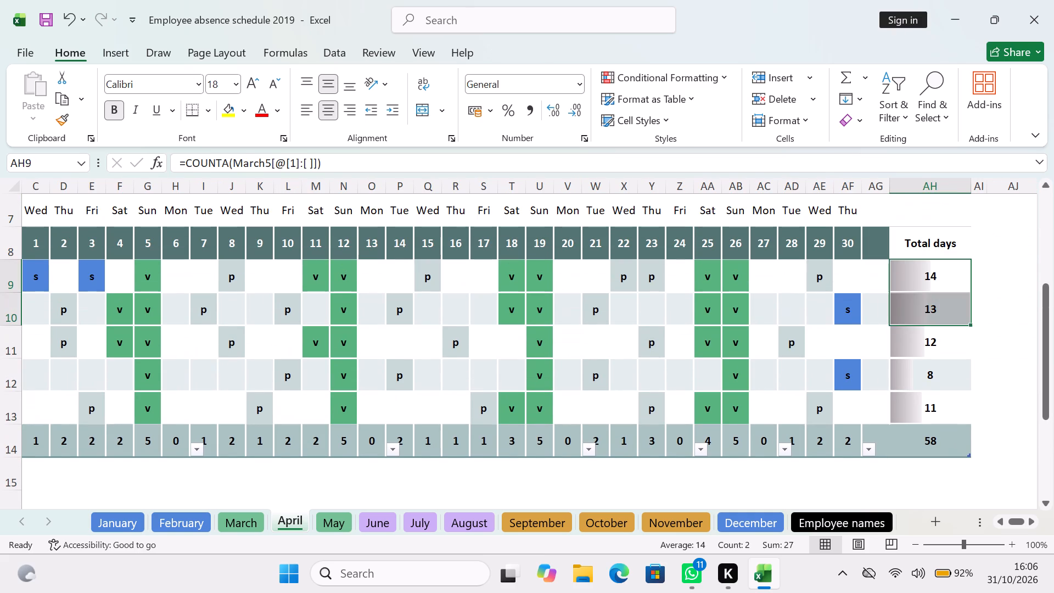
pyautogui.moveTo(926, 301); pyautogui.dragTo(943, 407)
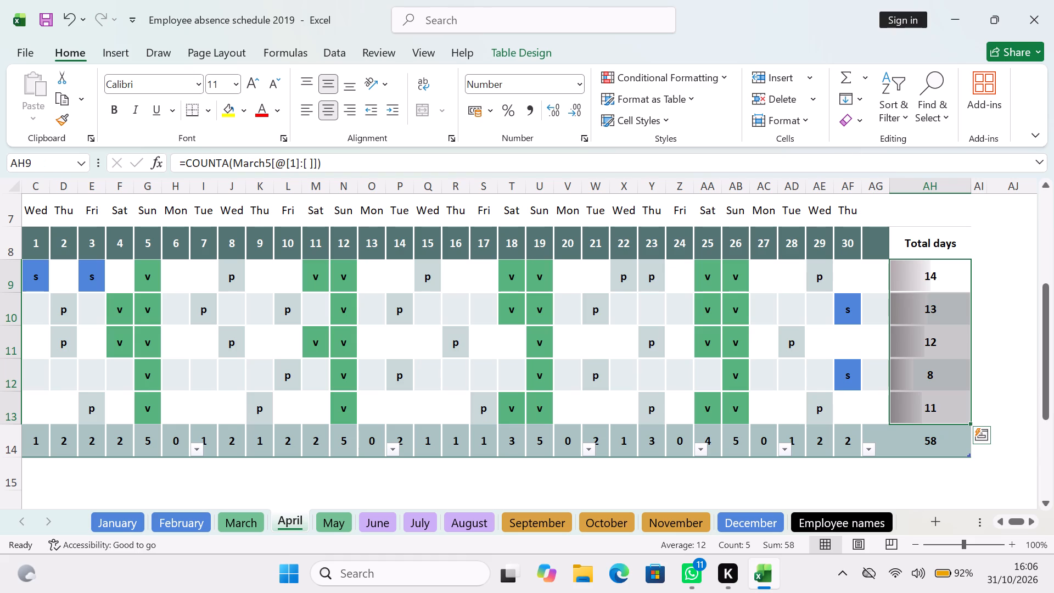
pyautogui.click(928, 390)
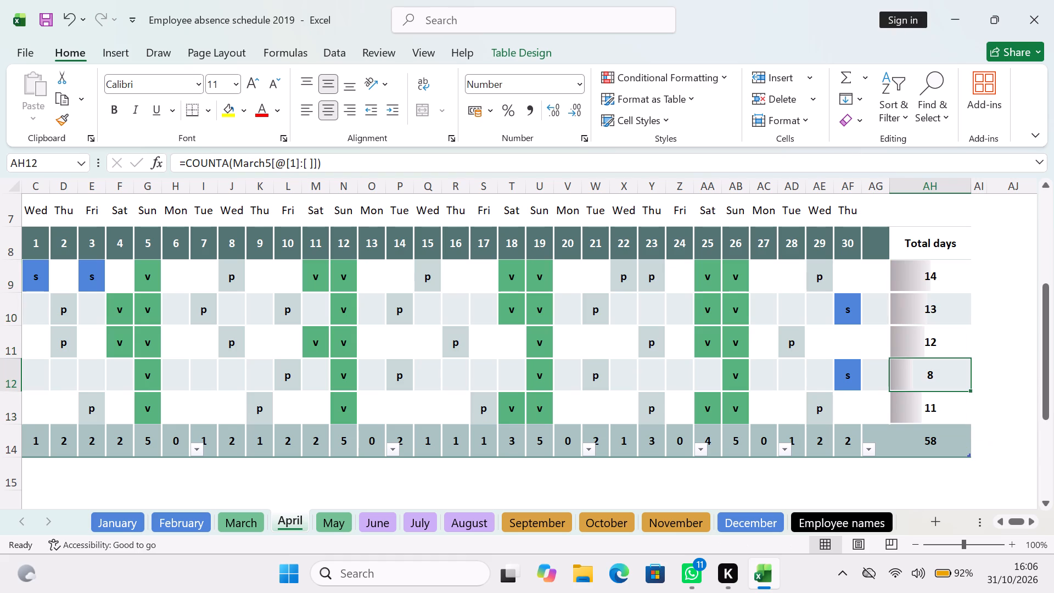
pyautogui.moveTo(900, 259); pyautogui.dragTo(914, 300)
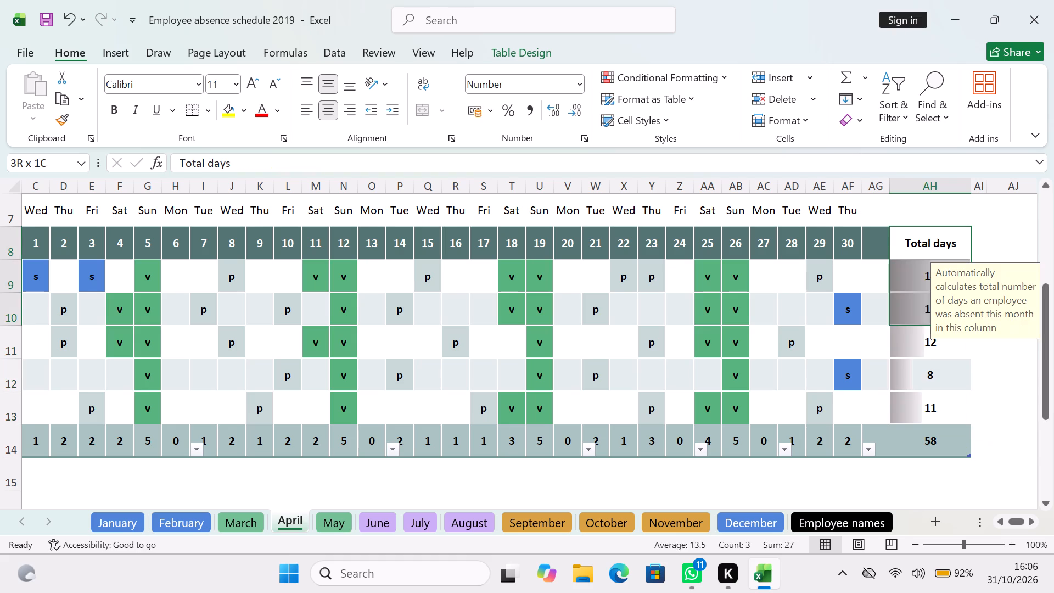
pyautogui.moveTo(914, 300); pyautogui.dragTo(920, 402)
pyautogui.rightClick(920, 402)
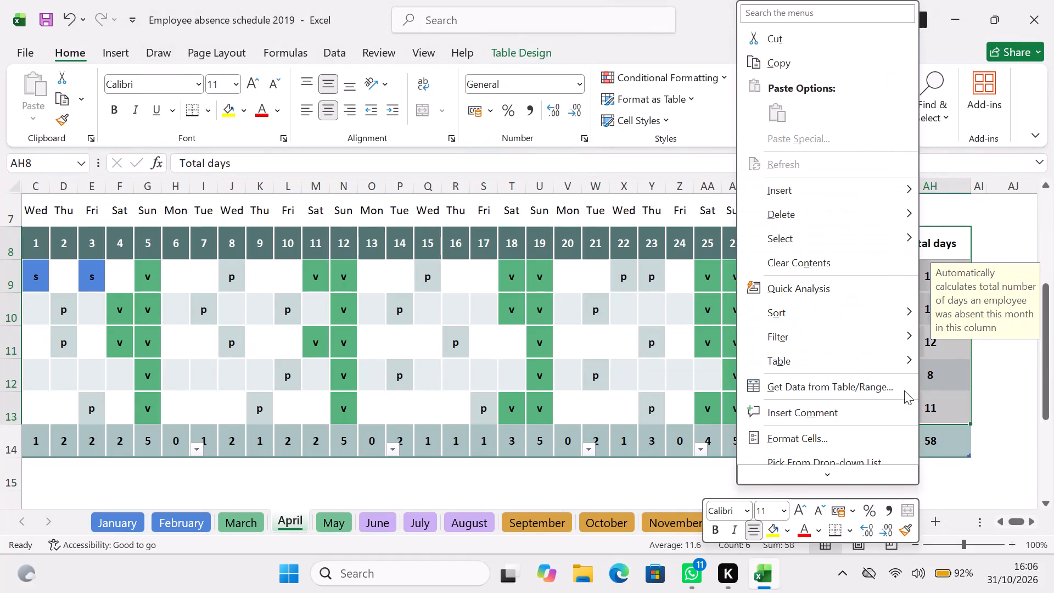
pyautogui.click(857, 285)
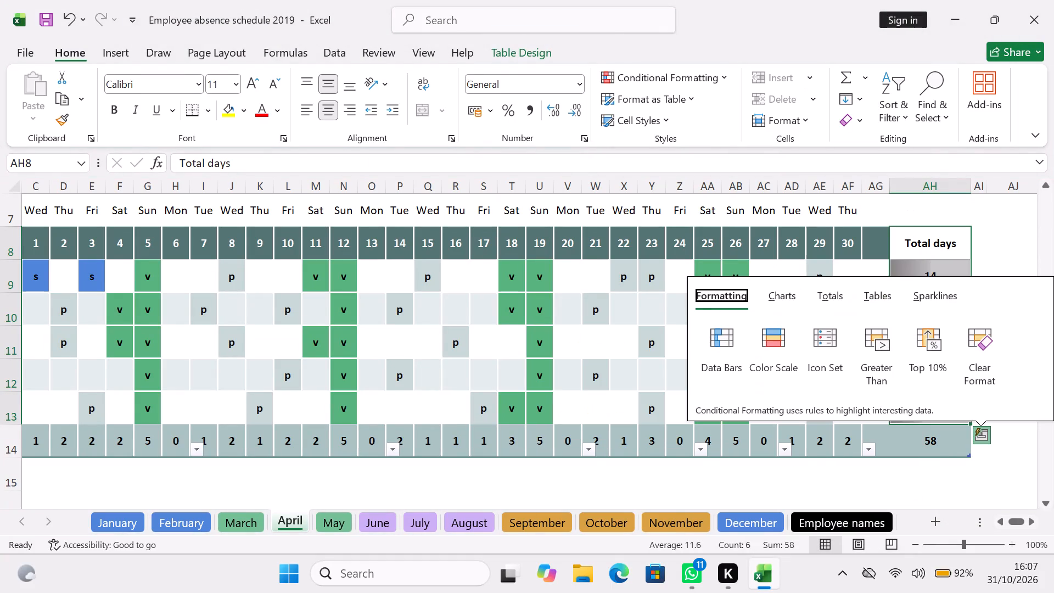
pyautogui.click(706, 337)
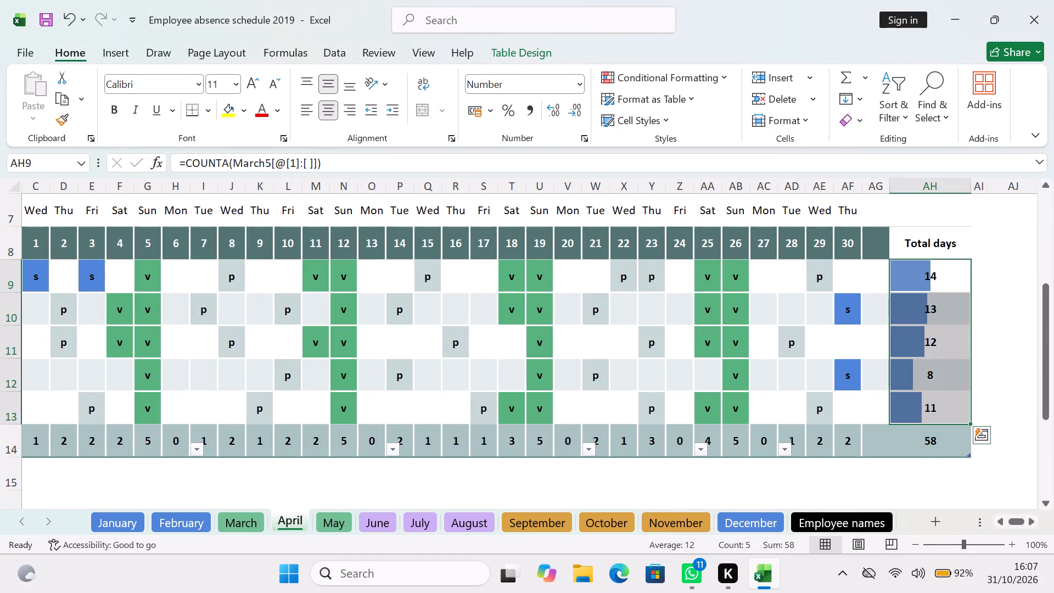
pyautogui.press('Down')
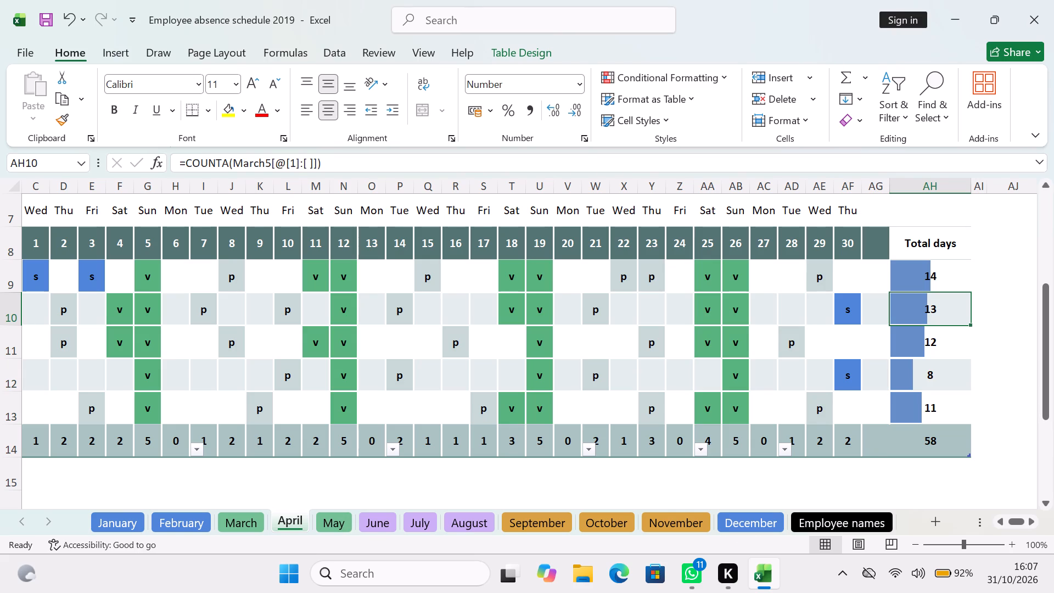
pyautogui.press('Up')
pyautogui.press('Up')
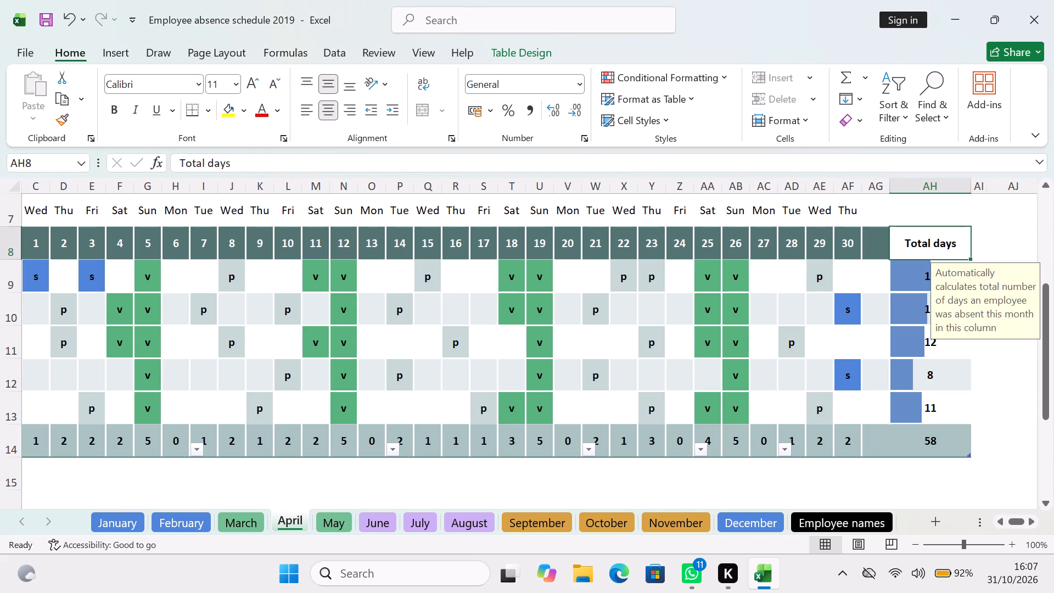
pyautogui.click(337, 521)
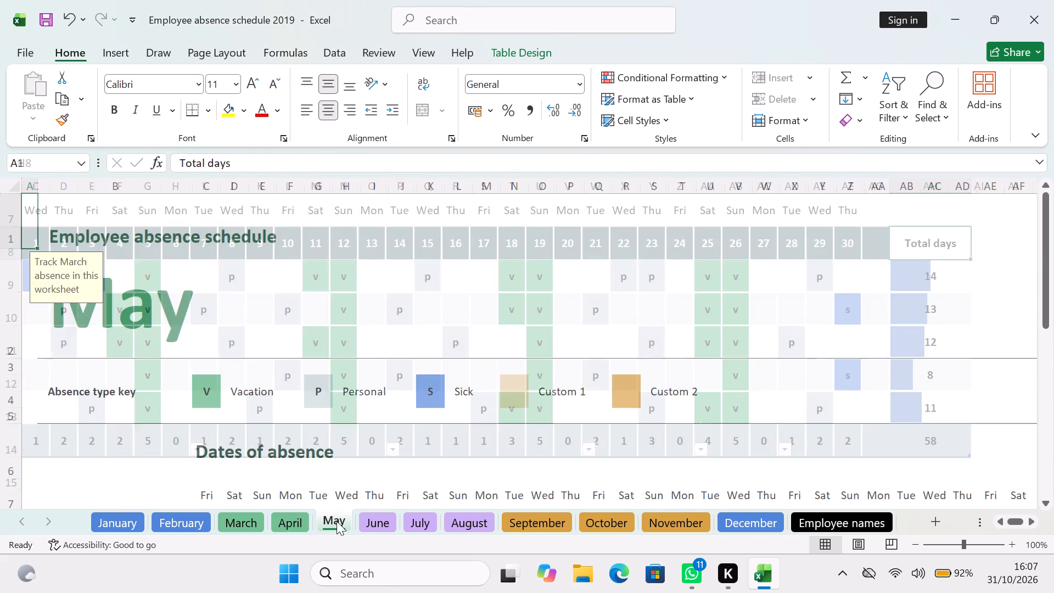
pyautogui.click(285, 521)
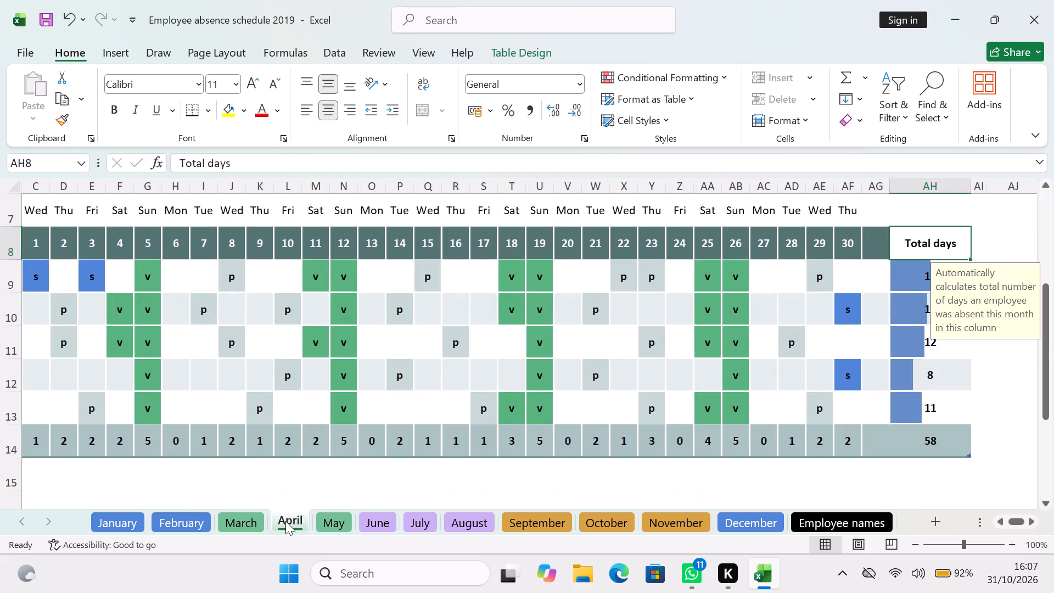
# Set the year above the Total days column on the April sheet to 2019.
pyautogui.press('Up')
pyautogui.press('Up')
pyautogui.press('Up')
pyautogui.press('Up')
pyautogui.press('Up')
pyautogui.press('Up')
pyautogui.press('Up')
pyautogui.press('Up')
pyautogui.press('Up')
pyautogui.press('Up')
pyautogui.press('Down')
pyautogui.press('Down')
pyautogui.press('Down')
pyautogui.press('Down')
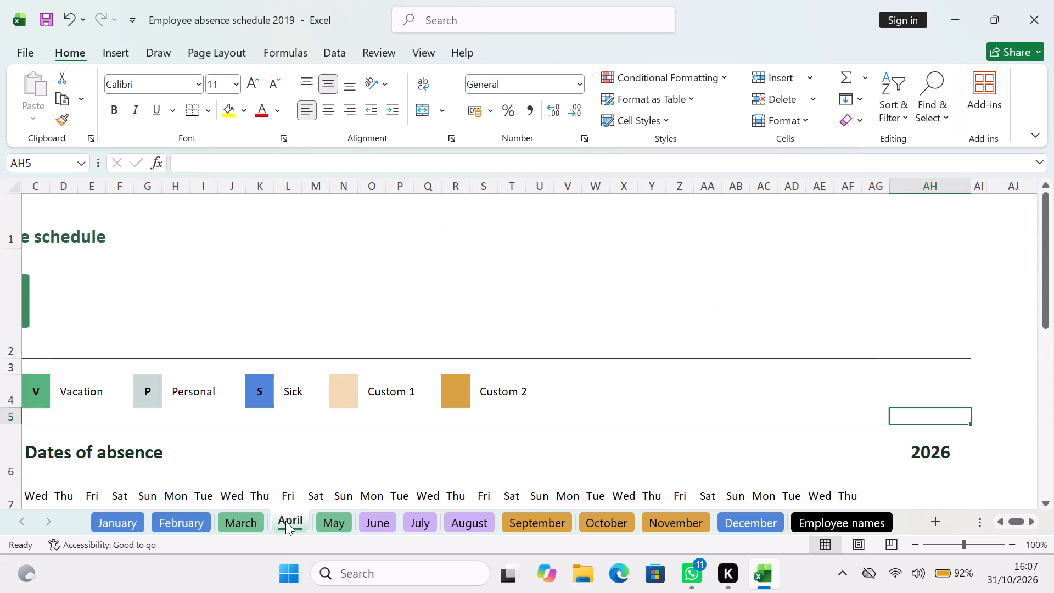
pyautogui.press('Down')
pyautogui.press('BackSpace')
pyautogui.write('201')
pyautogui.press('9')
pyautogui.press('Down')
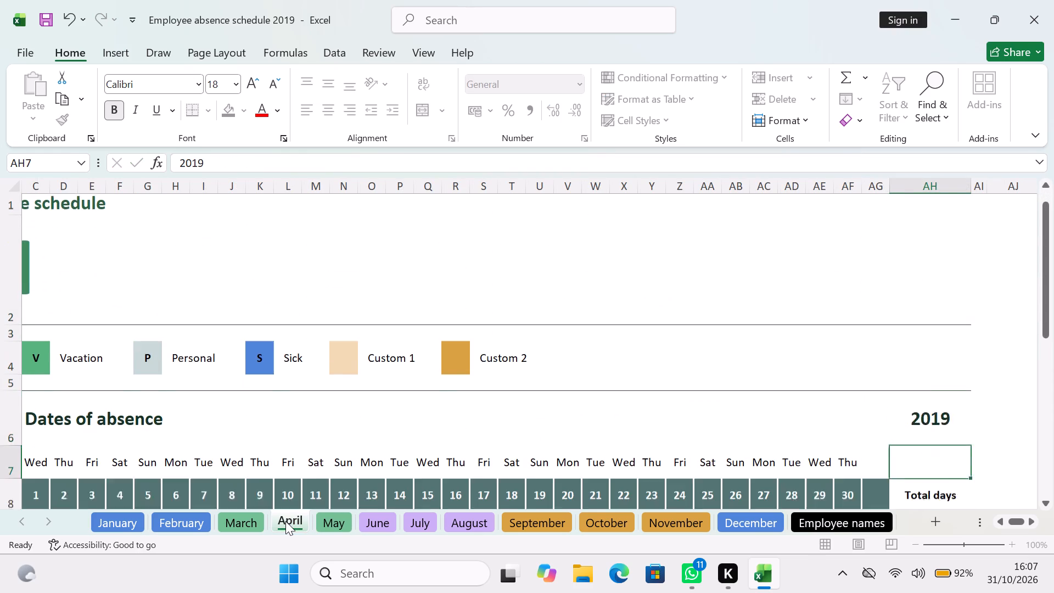
# Review April's absence grid, daily totals and Total days column down to the end of the table.
pyautogui.press('Down')
pyautogui.press('Down')
pyautogui.press('Down')
pyautogui.press('Down')
pyautogui.press('Down')
pyautogui.press('Down')
pyautogui.press('Down')
pyautogui.press('Down')
pyautogui.press('Down')
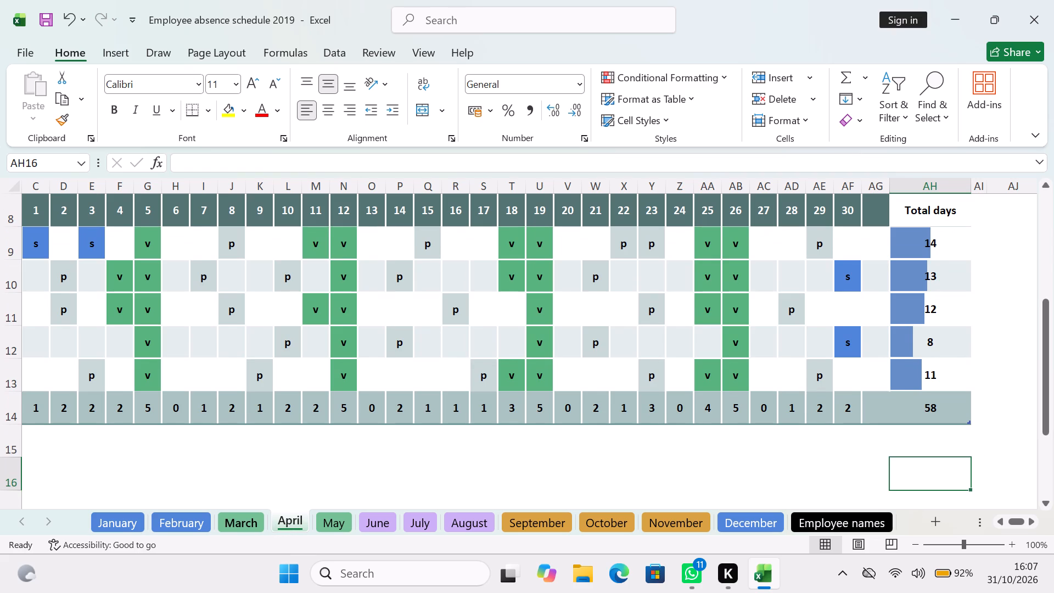
# Save the workbook with the completed April sheet.
pyautogui.click(49, 23)
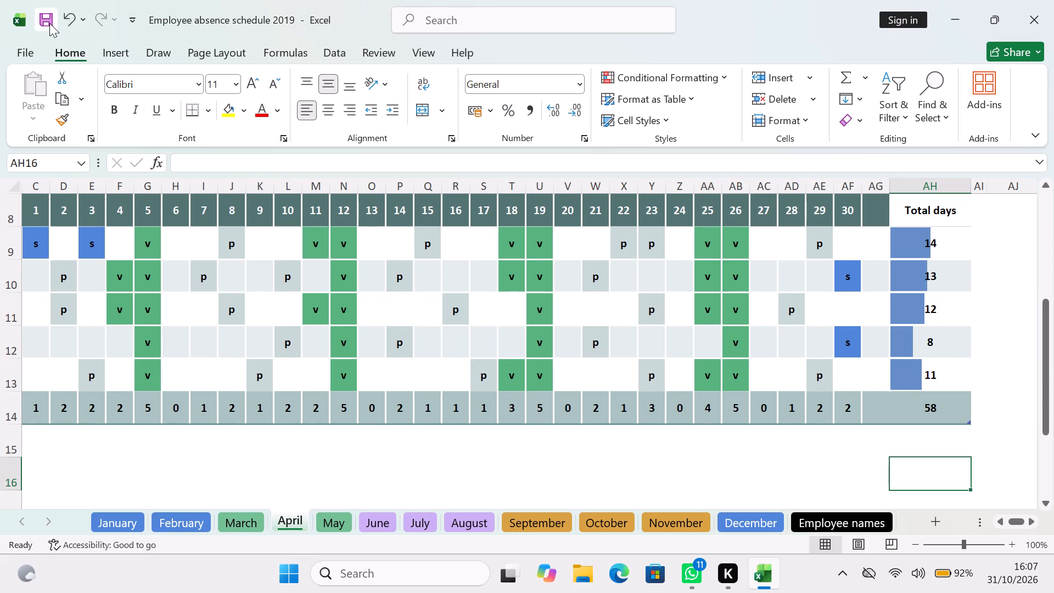
pyautogui.click(49, 23)
pyautogui.click(49, 23)
# On the May sheet, set the year above the Total days column to 2019.
pyautogui.click(341, 522)
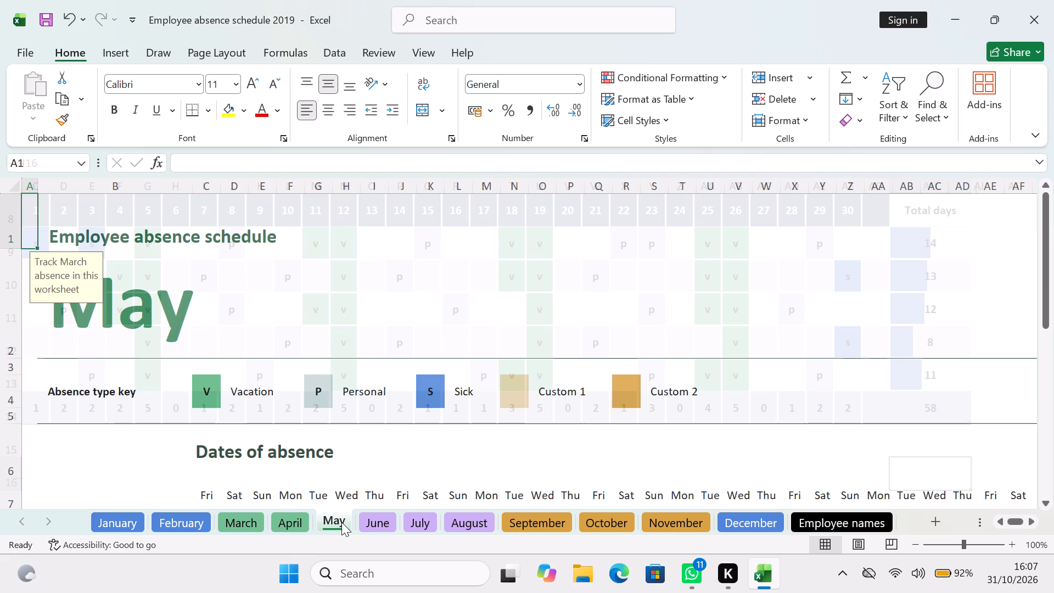
pyautogui.press('Down')
pyautogui.press('Down')
pyautogui.press('Down')
pyautogui.press('Right')
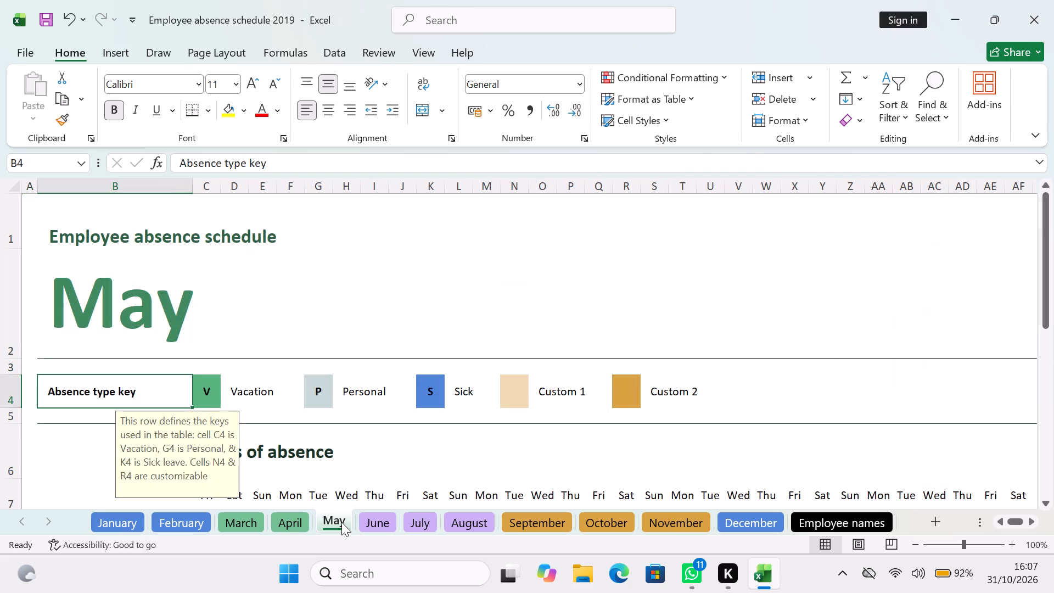
pyautogui.press('Right')
pyautogui.press('Right')
pyautogui.press('Right')
pyautogui.press('Right')
pyautogui.press('Down')
pyautogui.press('Right')
pyautogui.press('Down')
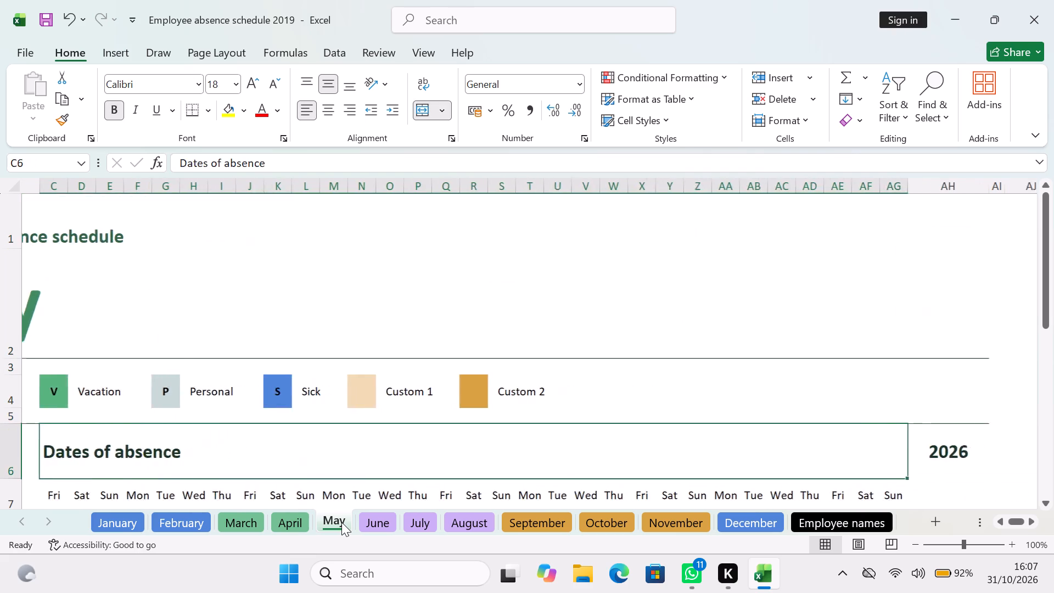
pyautogui.press('Down')
pyautogui.press('Up')
pyautogui.press('Right')
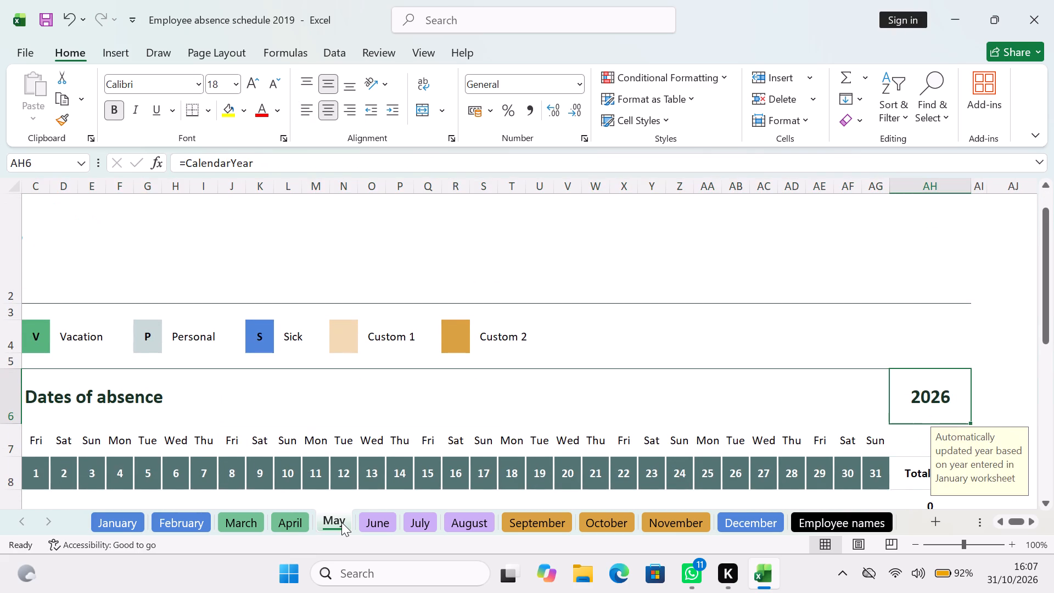
pyautogui.press('BackSpace')
pyautogui.write('2019')
pyautogui.press('Down')
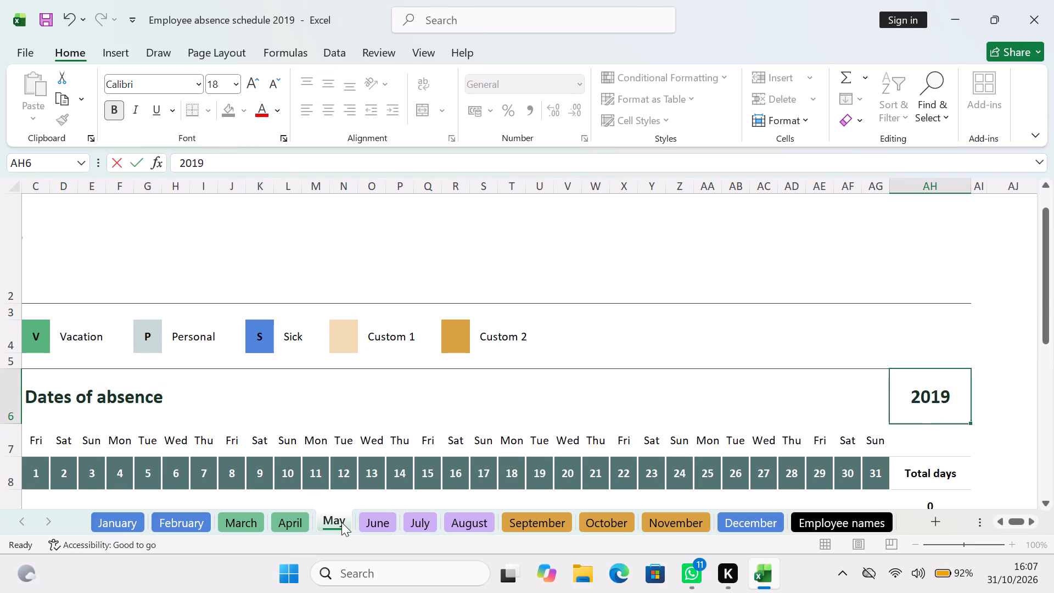
# In May's first employee row, enter p for day 1, v for days 2 and 3, and p for day 6.
pyautogui.press('Left')
pyautogui.press('Left')
pyautogui.press('Left')
pyautogui.press('Left')
pyautogui.press('Left')
pyautogui.press('Left')
pyautogui.press('Left')
pyautogui.press('Left')
pyautogui.press('Left')
pyautogui.press('Left')
pyautogui.press('Left')
pyautogui.press('Left')
pyautogui.press('Left')
pyautogui.press('Left')
pyautogui.press('Left')
pyautogui.press('Left')
pyautogui.press('Left')
pyautogui.press('Left')
pyautogui.press('Left')
pyautogui.press('Left')
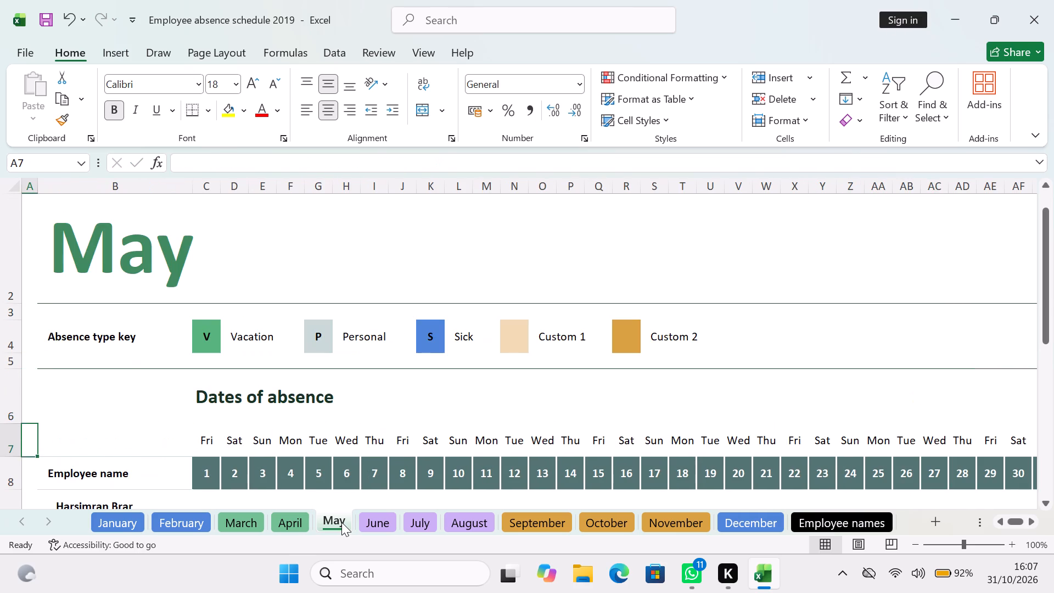
pyautogui.press('Down')
pyautogui.press('Down')
pyautogui.press('Down')
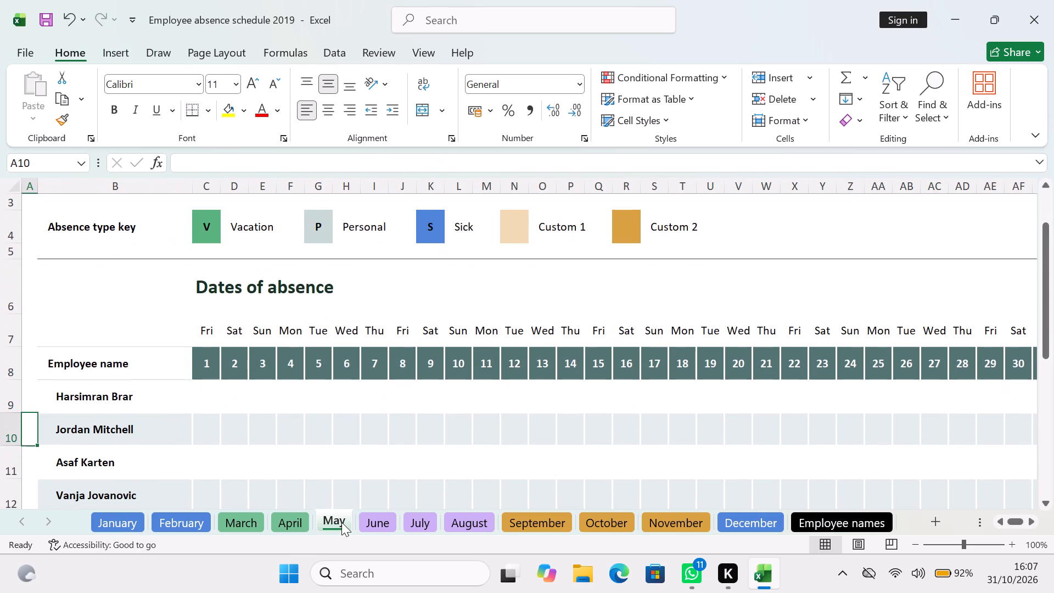
pyautogui.press('VK_193')
pyautogui.press('VK_193')
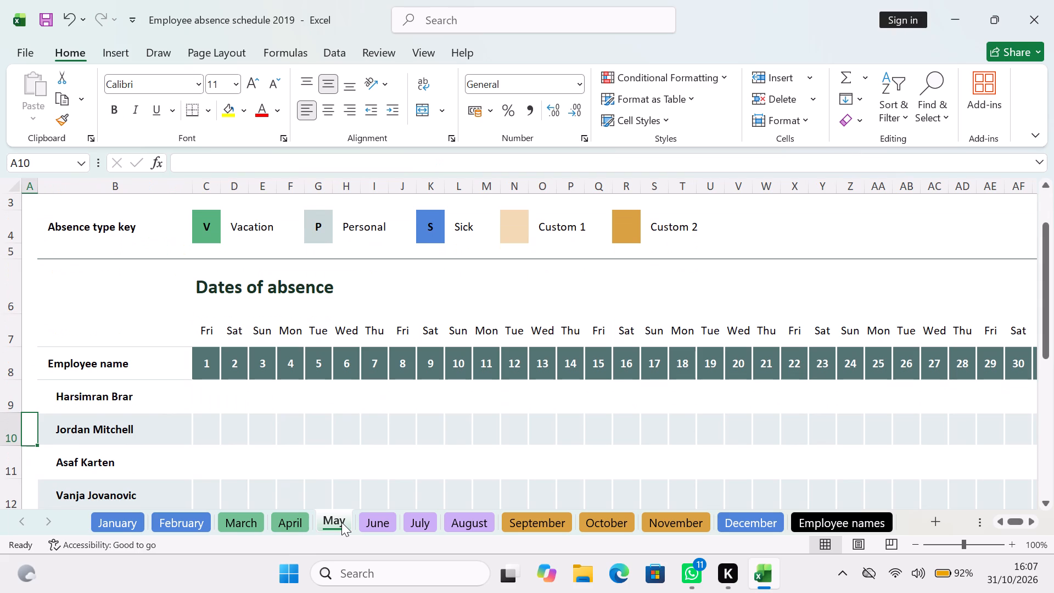
pyautogui.press('Up')
pyautogui.press('Right')
pyautogui.press('Right')
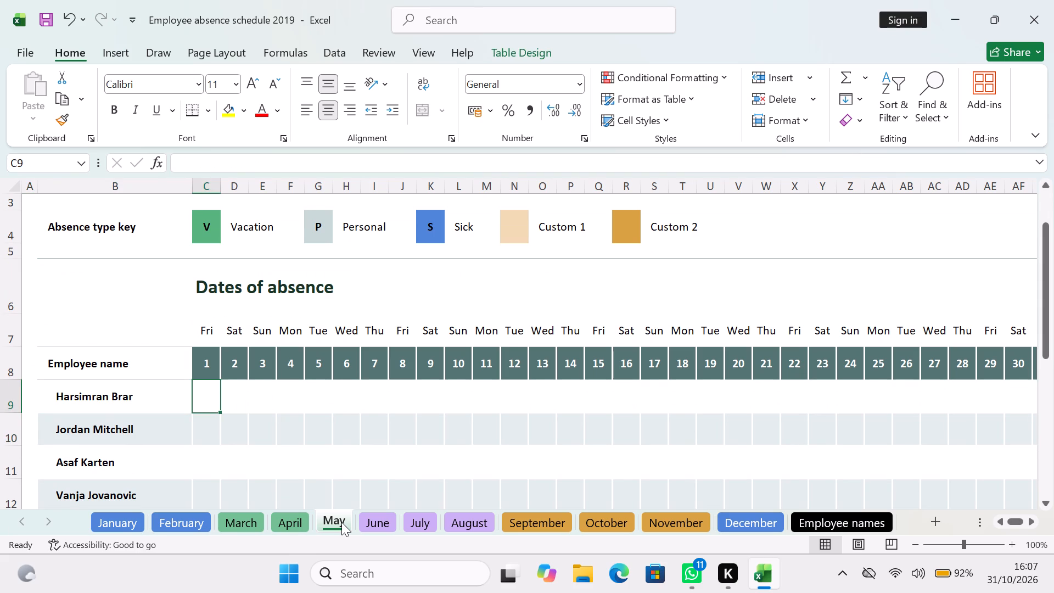
pyautogui.press('p')
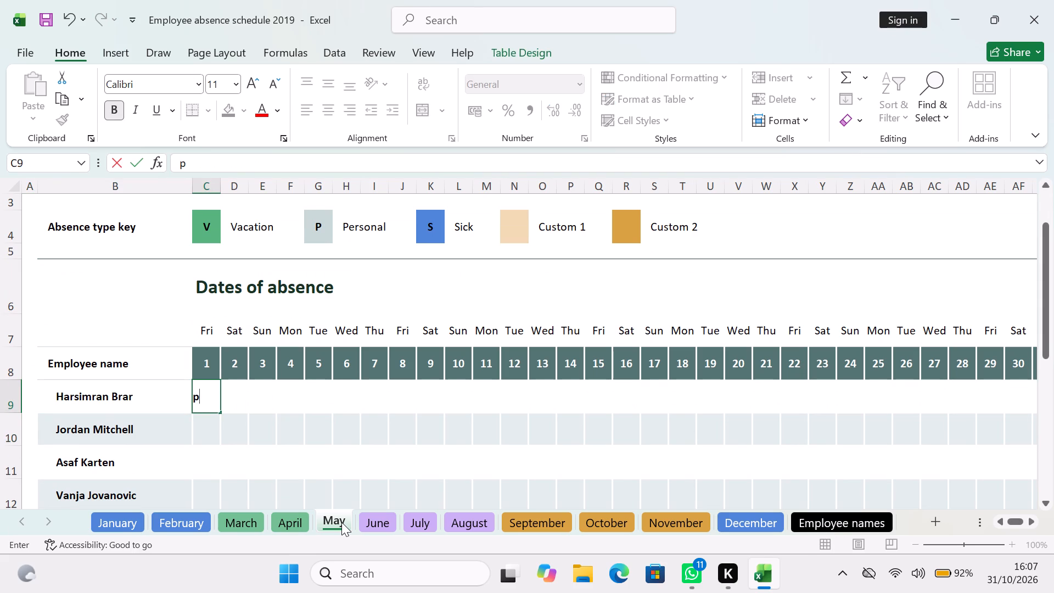
pyautogui.press('Right')
pyautogui.press('v')
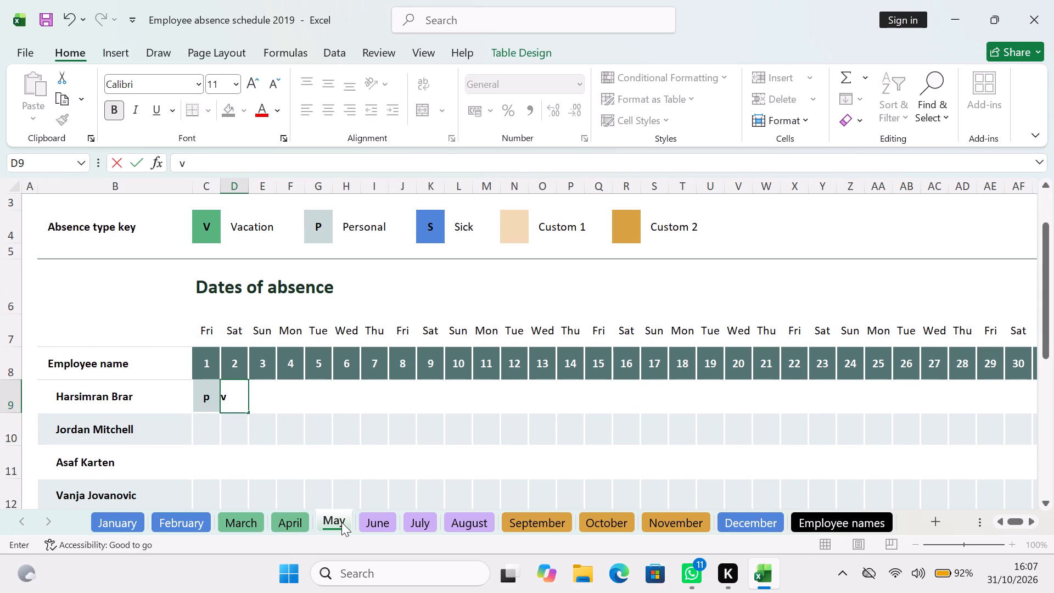
pyautogui.press('Right')
pyautogui.press('v')
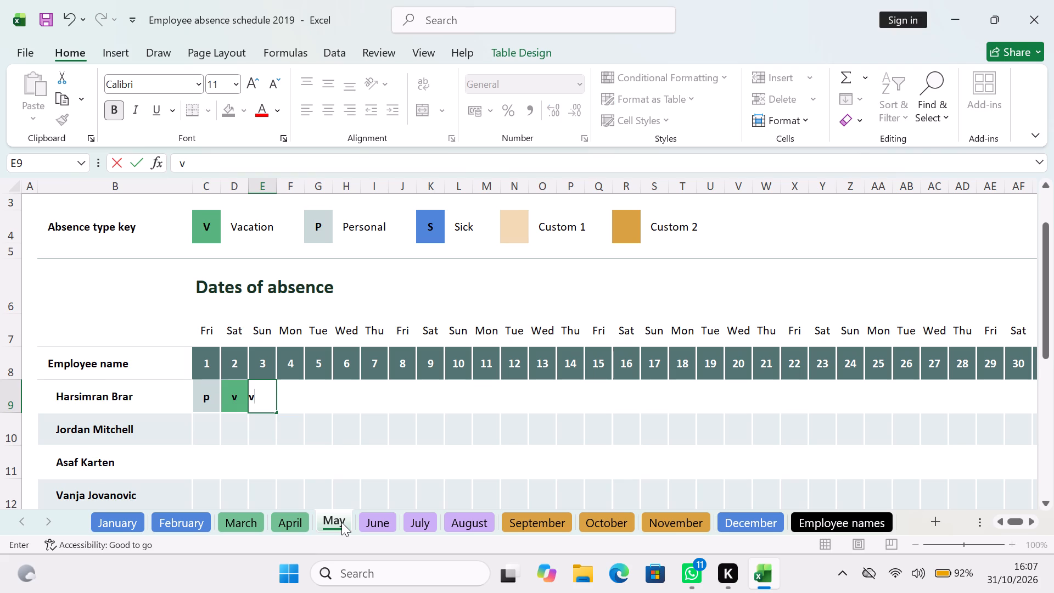
pyautogui.press('Right')
pyautogui.press('Right')
pyautogui.press('Right')
pyautogui.press('p')
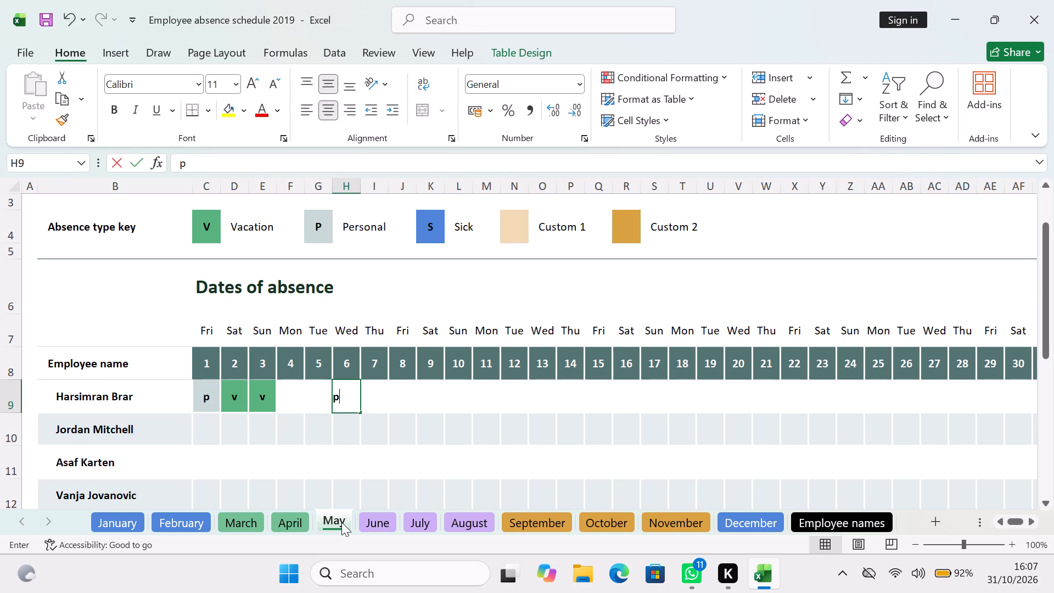
pyautogui.press('Right')
# In the first employee's May row, enter v for days 9 and 10 and p for day 12.
pyautogui.press('Right')
pyautogui.press('Right')
pyautogui.press('v')
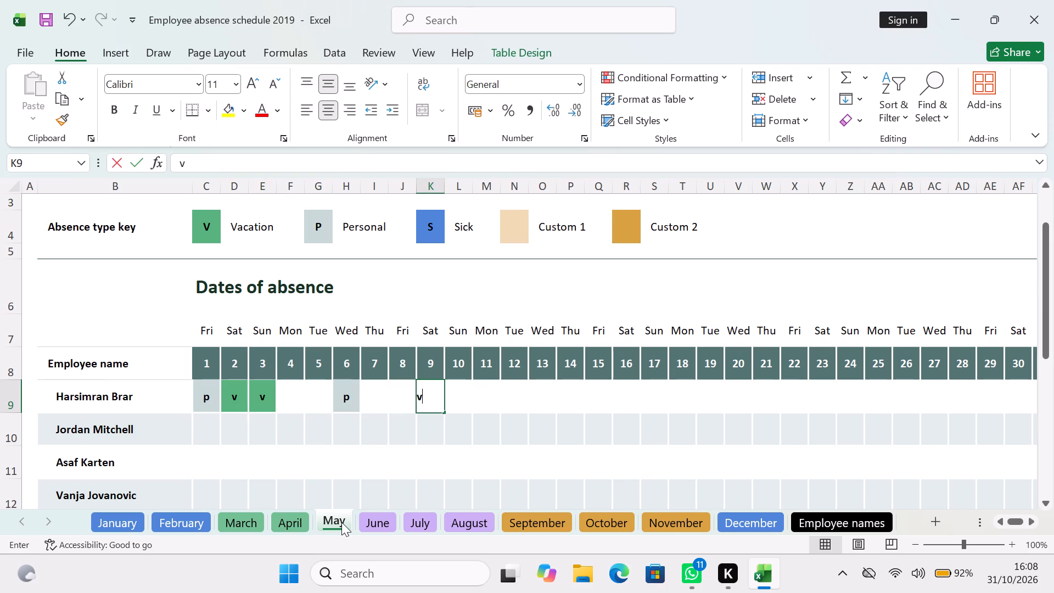
pyautogui.press('Right')
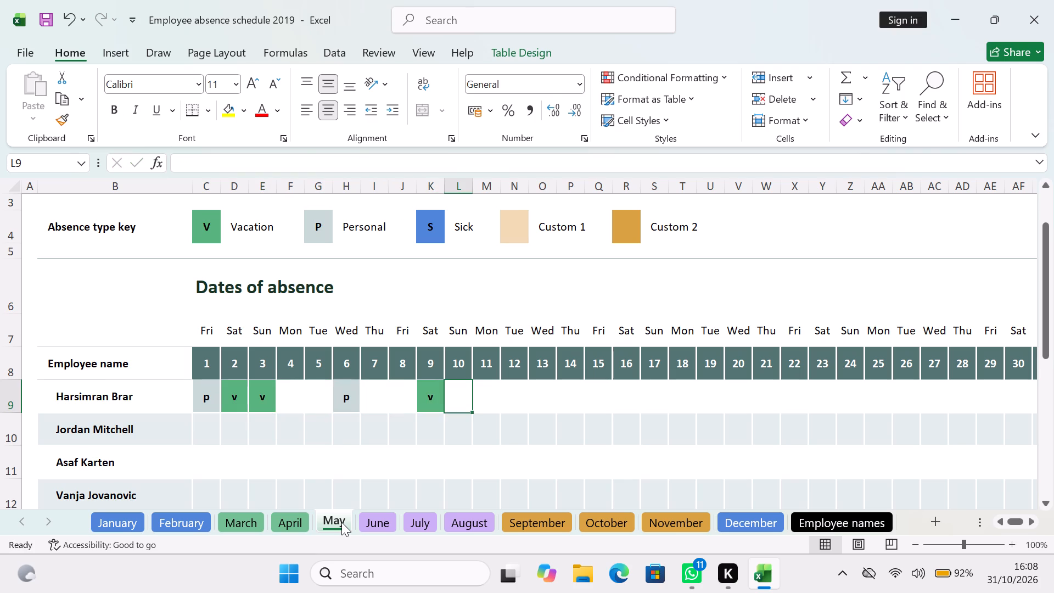
pyautogui.press('v')
pyautogui.press('Right')
pyautogui.press('Right')
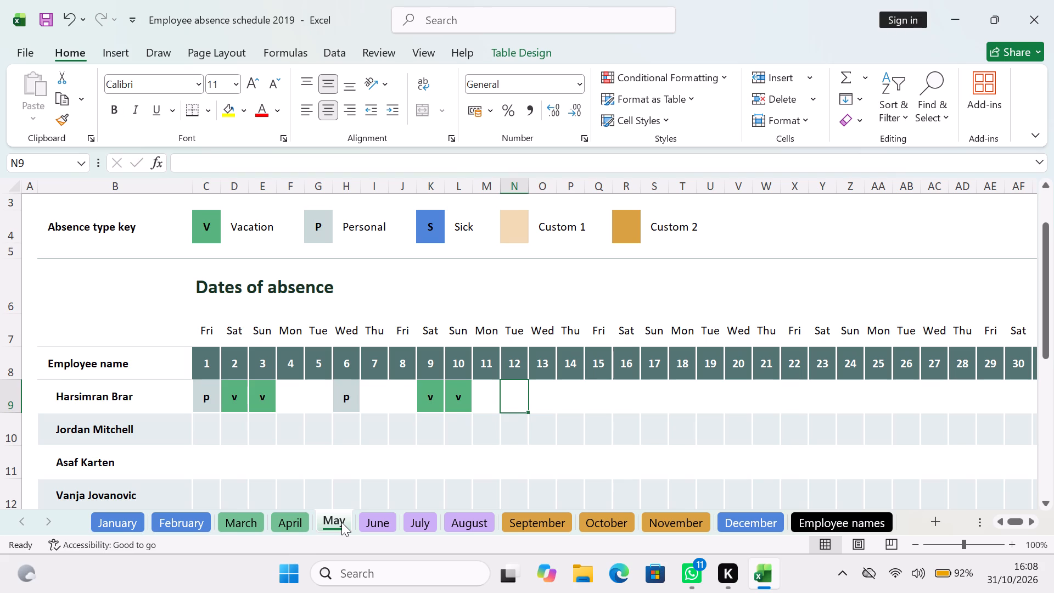
pyautogui.press('p')
pyautogui.press('Right')
# In the first employee's May row, enter s for day 15 and v for day 17.
pyautogui.press('Right')
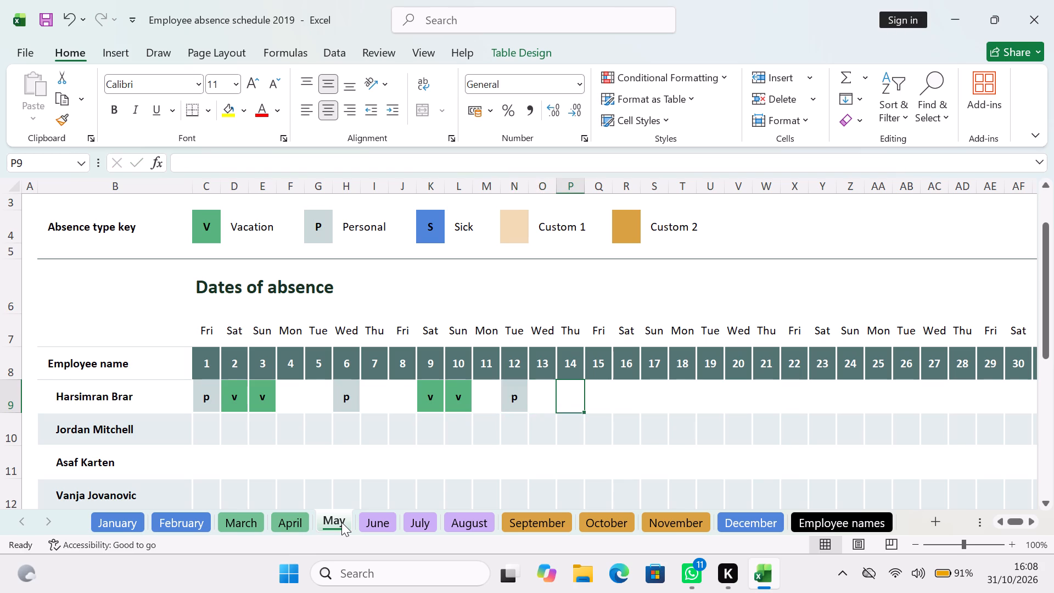
pyautogui.press('Right')
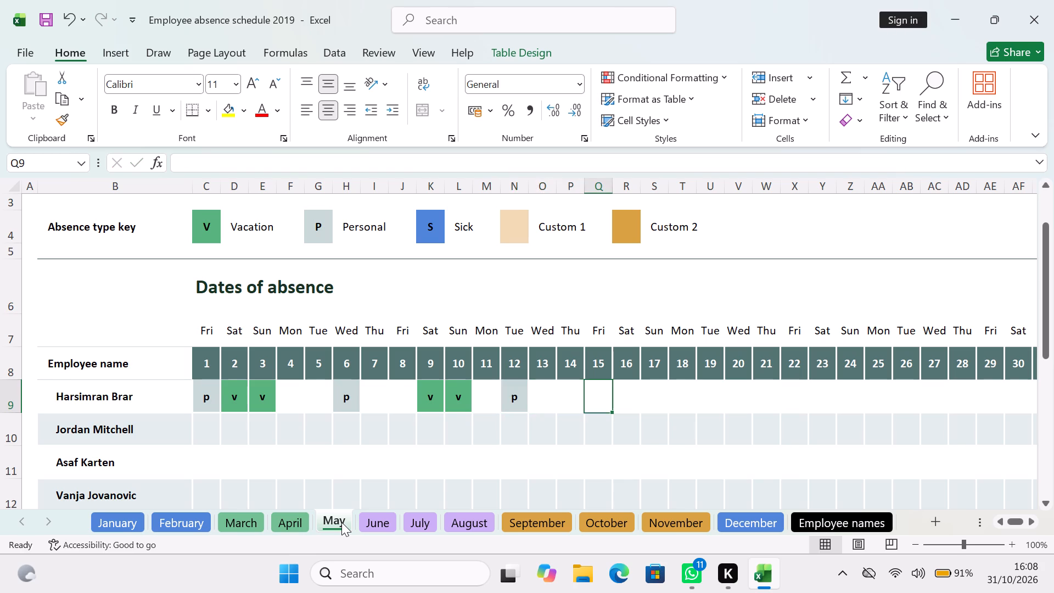
pyautogui.press('Right')
pyautogui.press('Left')
pyautogui.press('s')
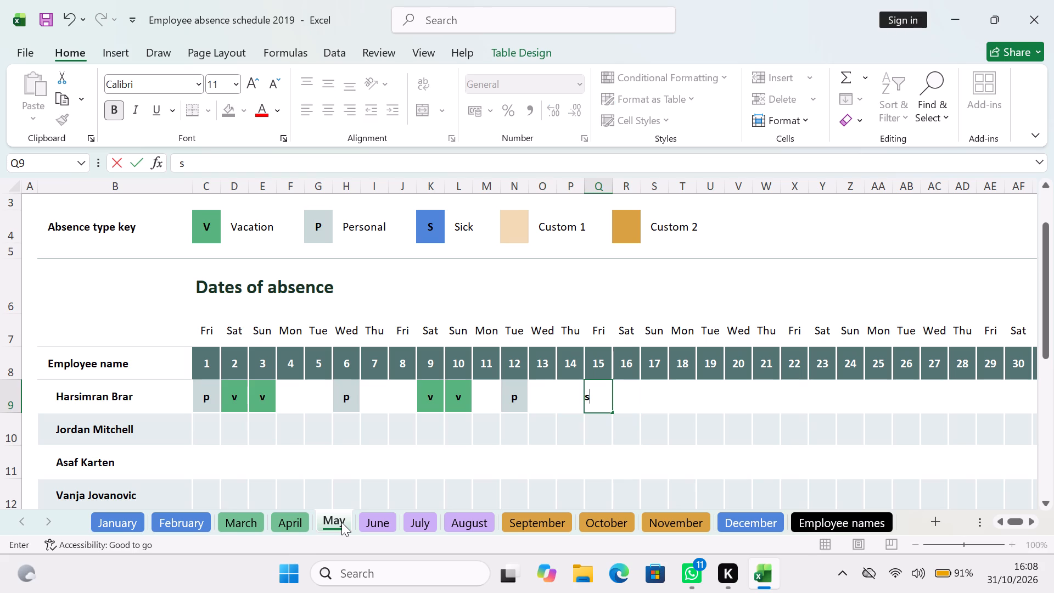
pyautogui.press('Right')
pyautogui.press('Right')
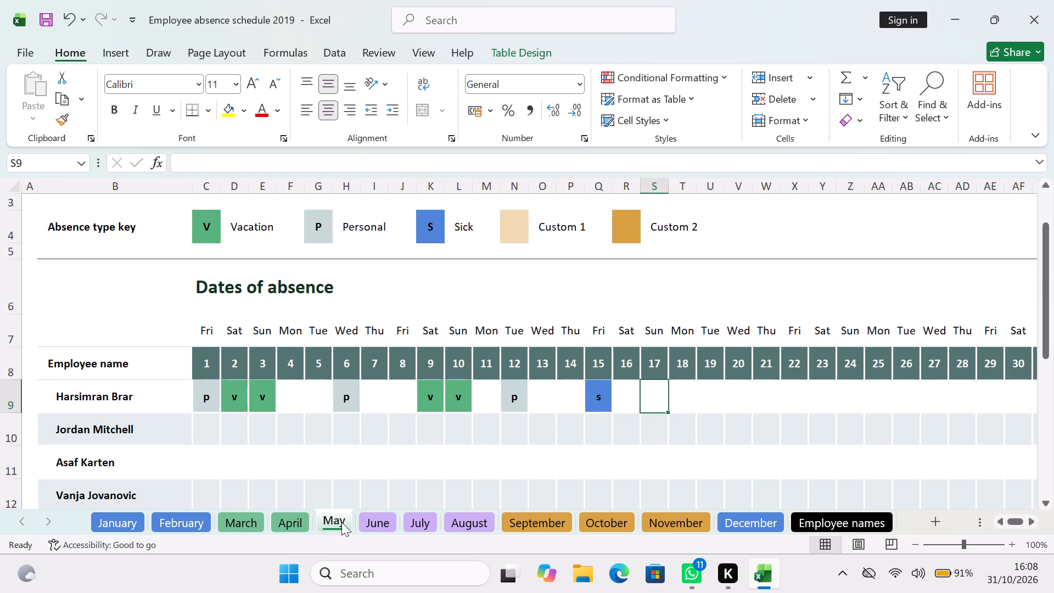
pyautogui.press('Left')
pyautogui.press('Right')
pyautogui.press('v')
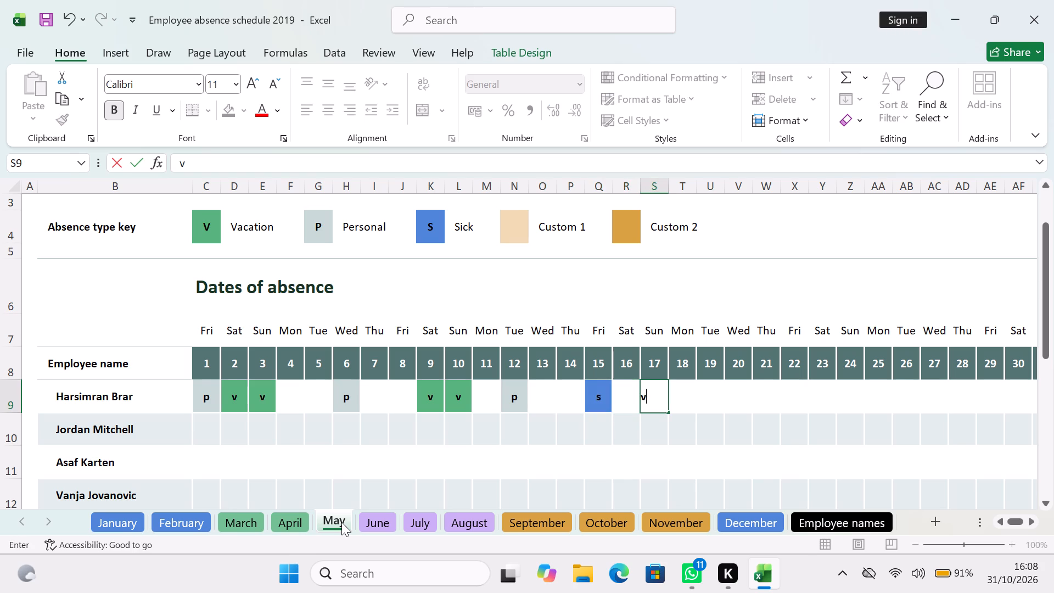
pyautogui.press('Right')
# In the first employee's May row, enter p for days 20 and 21 and v for days 23 and 24.
pyautogui.press('Right')
pyautogui.press('Right')
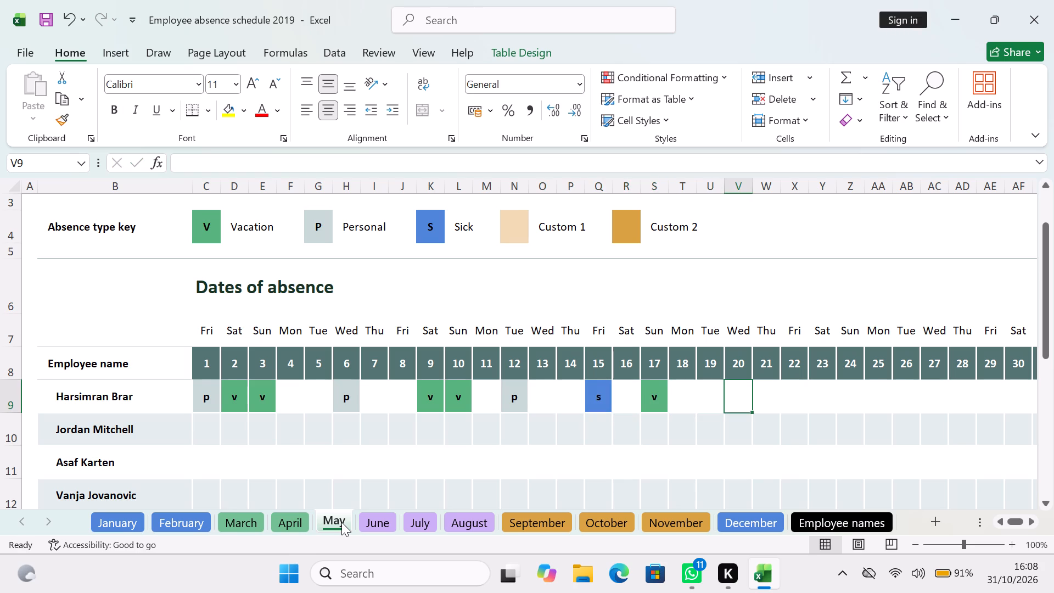
pyautogui.press('p')
pyautogui.press('Right')
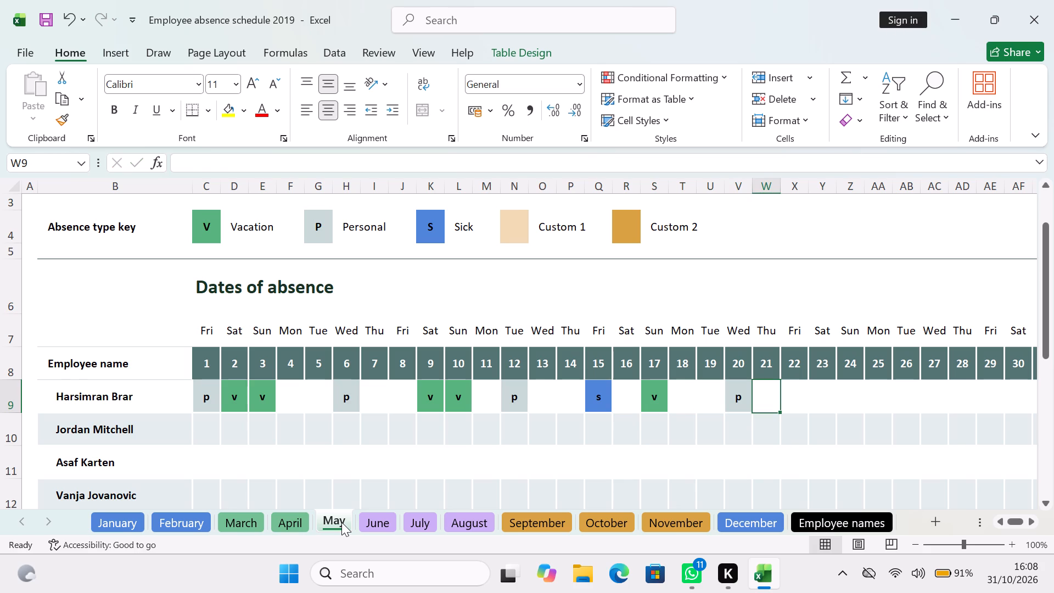
pyautogui.press('p')
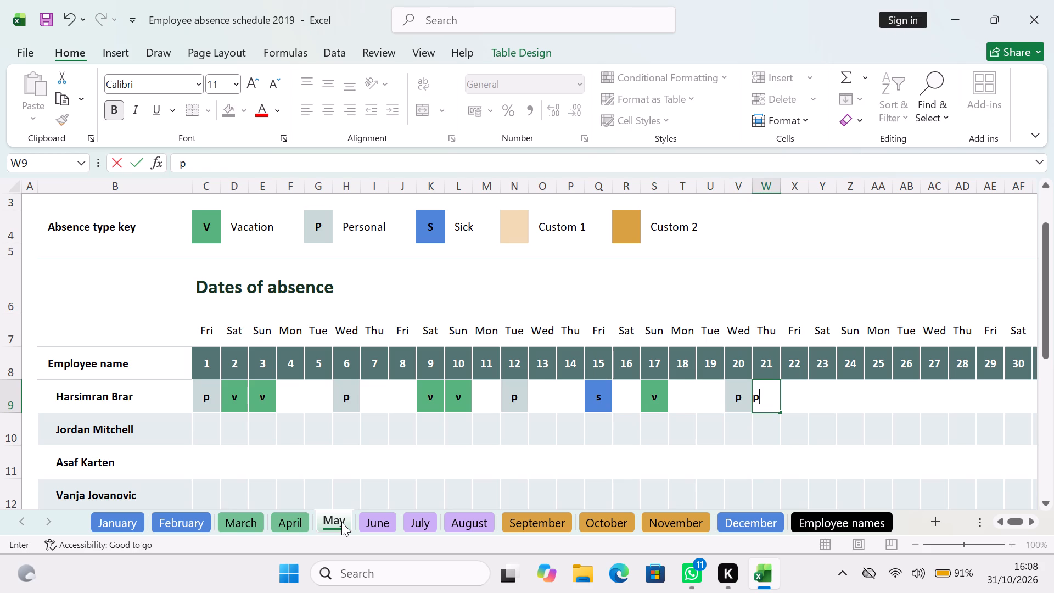
pyautogui.press('Right')
pyautogui.press('Right')
pyautogui.press('v')
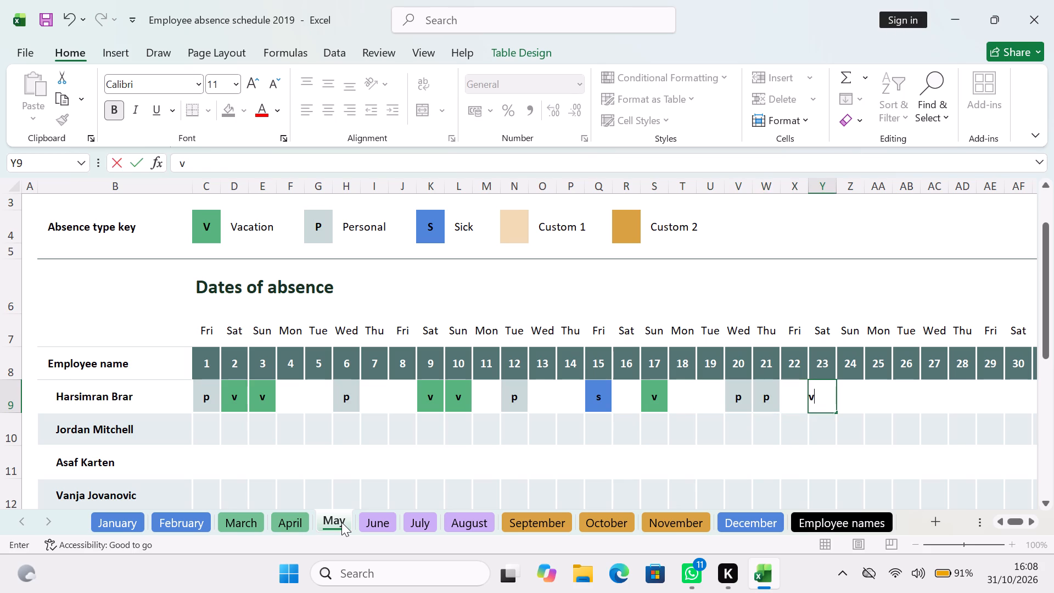
pyautogui.press('Down')
pyautogui.press('VK_193')
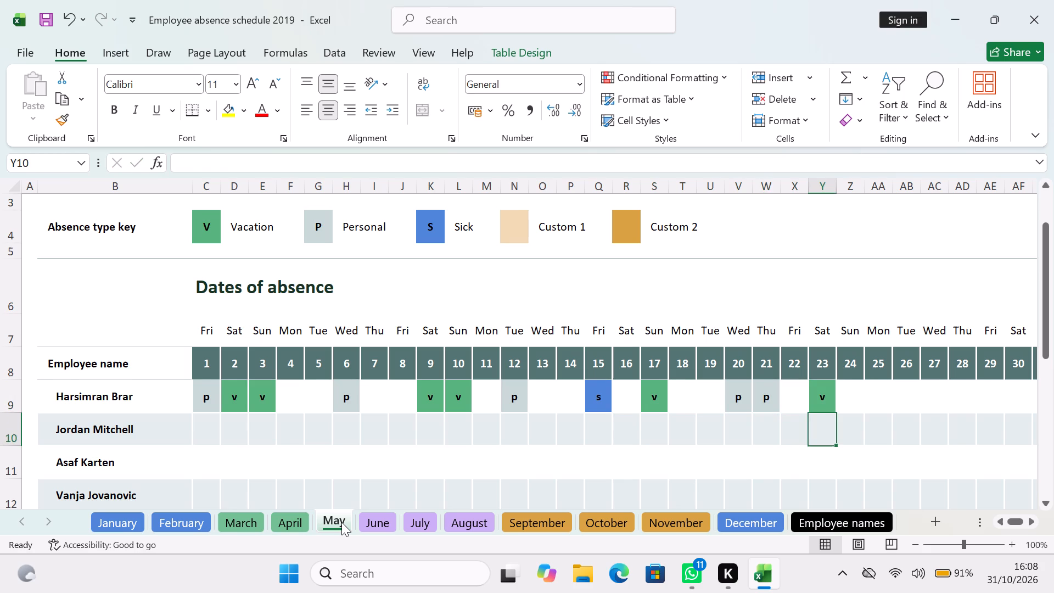
pyautogui.press('Up')
pyautogui.press('Right')
pyautogui.press('v')
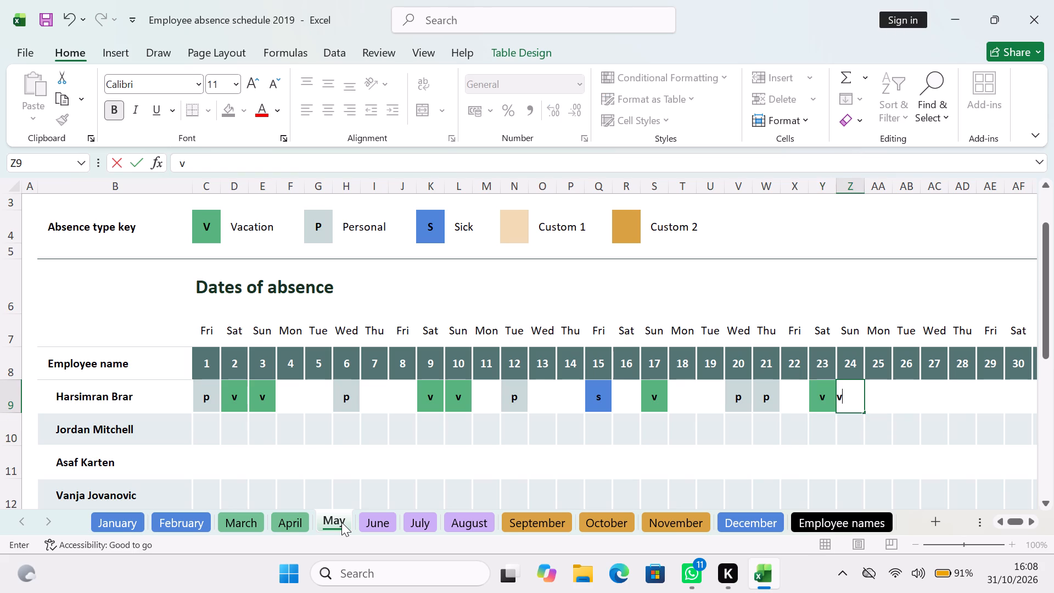
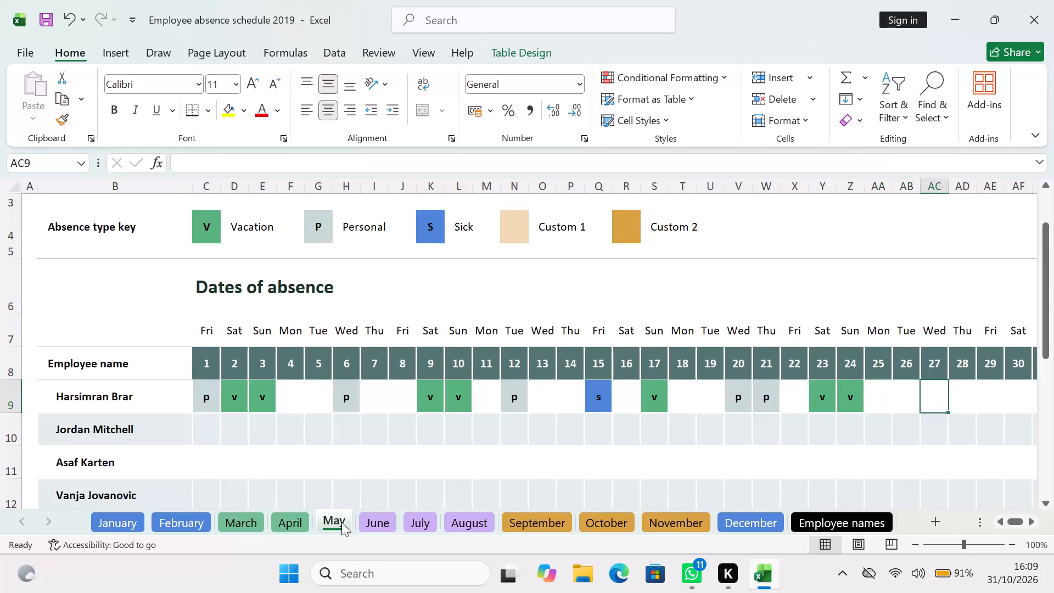
# In the first employee's May row, enter p for days 27 and 29 and v for days 30 and 31.
pyautogui.press('p')
pyautogui.press('Right')
pyautogui.press('Right')
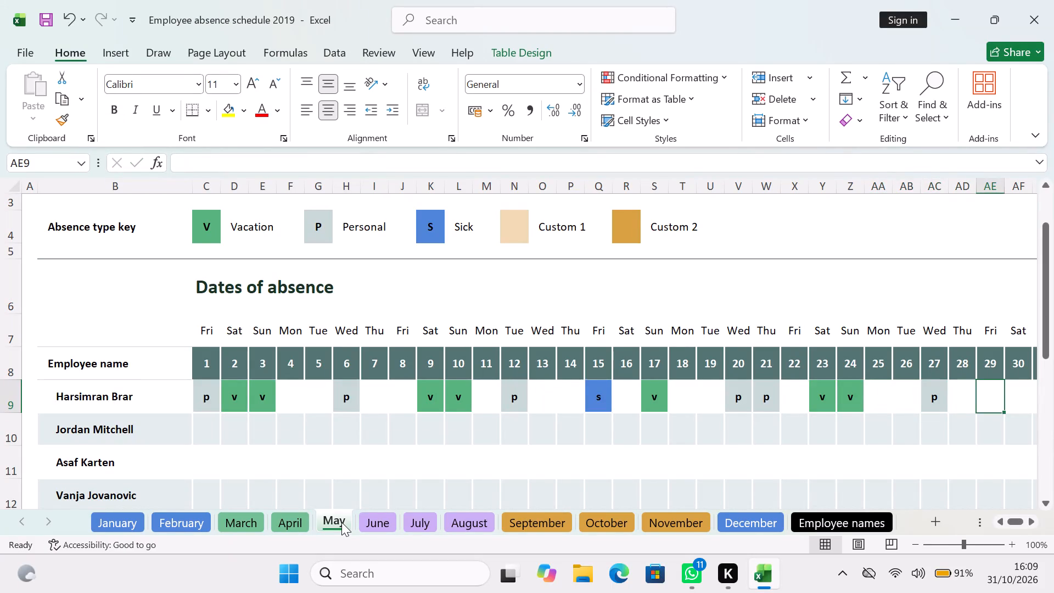
pyautogui.press('p')
pyautogui.press('Right')
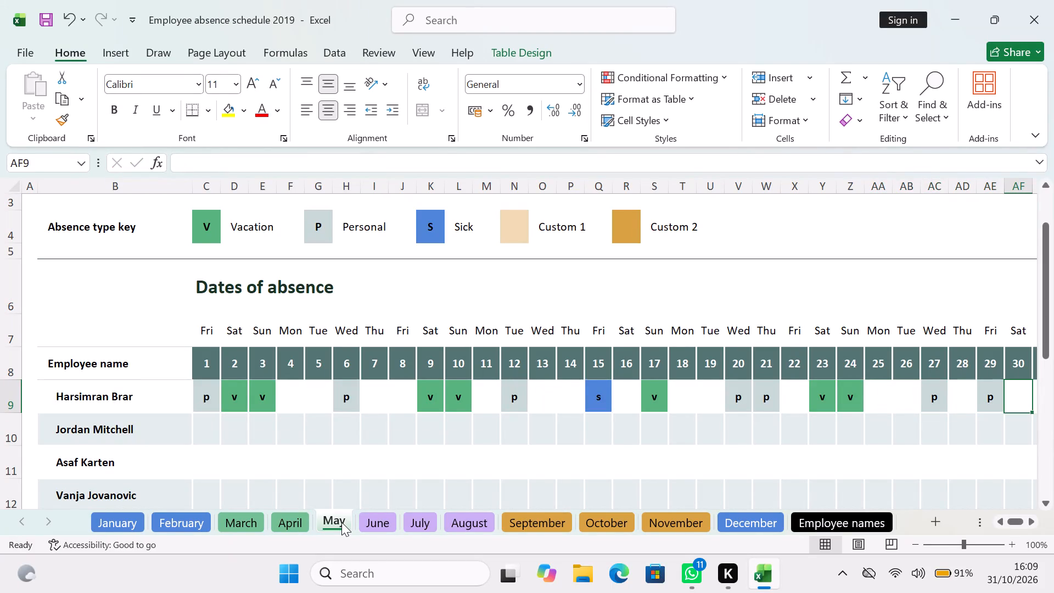
pyautogui.press('v')
pyautogui.press('Right')
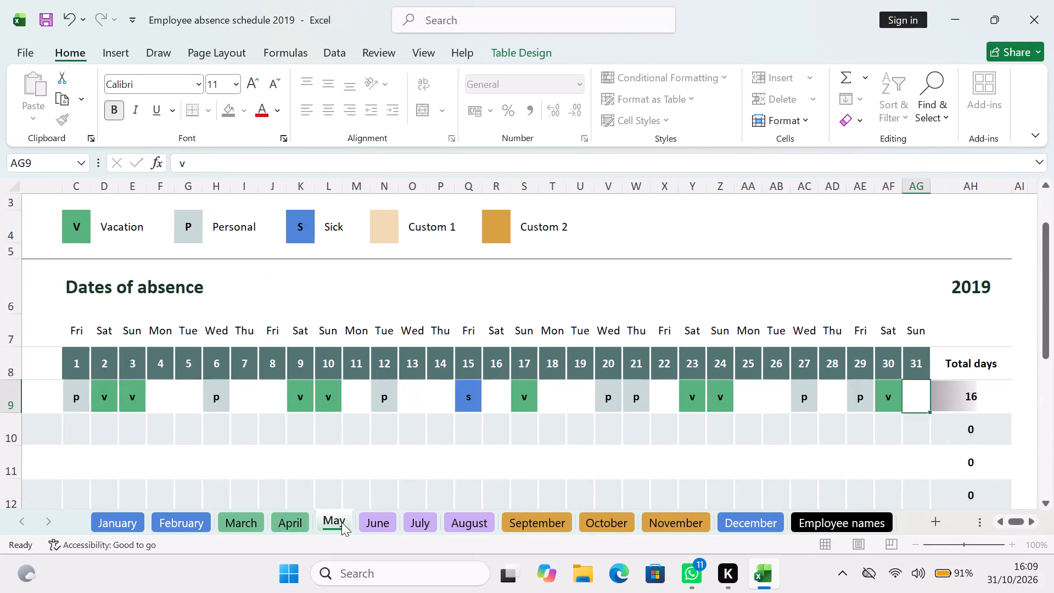
pyautogui.press('v')
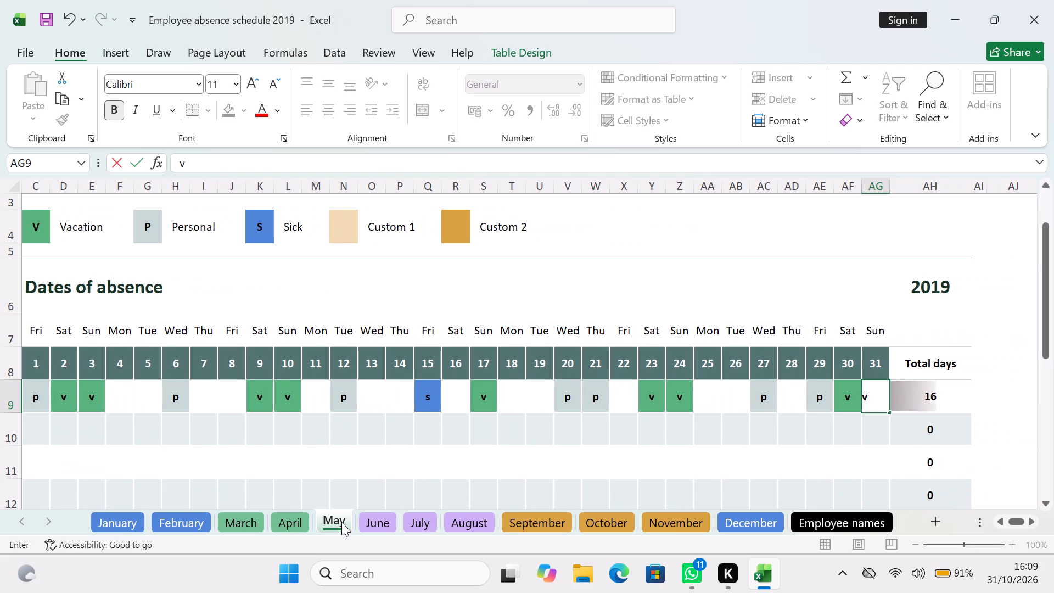
pyautogui.press('Down')
# In the second employee's May row, enter v for days 2 and 3 and p for day 7.
pyautogui.press('Left')
pyautogui.press('Left')
pyautogui.press('Left')
pyautogui.press('Left')
pyautogui.press('Left')
pyautogui.press('Left')
pyautogui.press('Left')
pyautogui.press('Left')
pyautogui.press('Left')
pyautogui.press('Left')
pyautogui.press('Left')
pyautogui.press('Left')
pyautogui.press('Left')
pyautogui.press('Left')
pyautogui.press('Left')
pyautogui.press('Left')
pyautogui.press('Left')
pyautogui.press('Left')
pyautogui.press('Left')
pyautogui.press('Left')
pyautogui.press('Left')
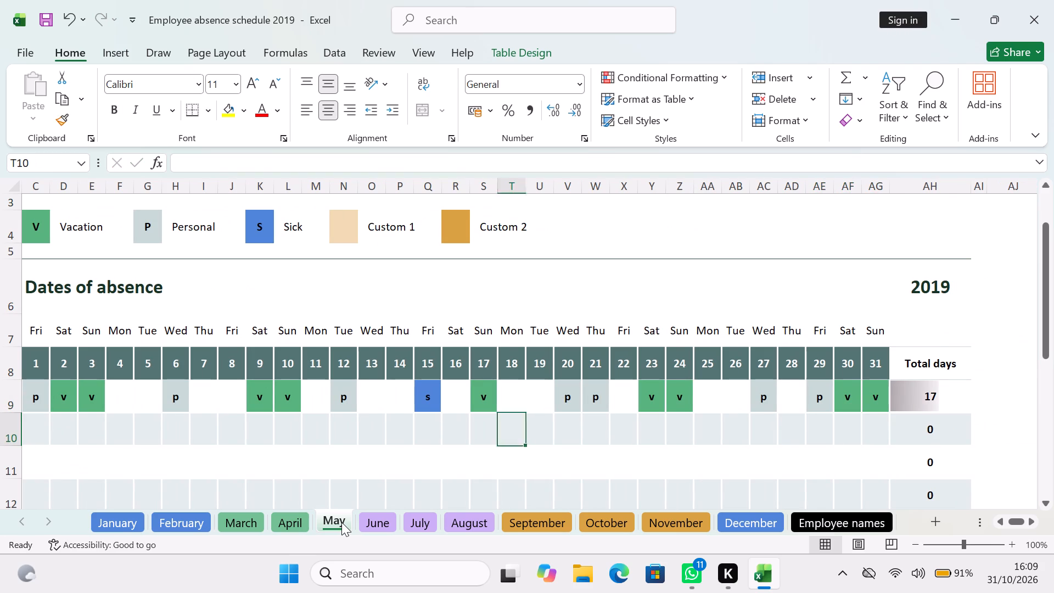
pyautogui.press('Right')
pyautogui.press('Right')
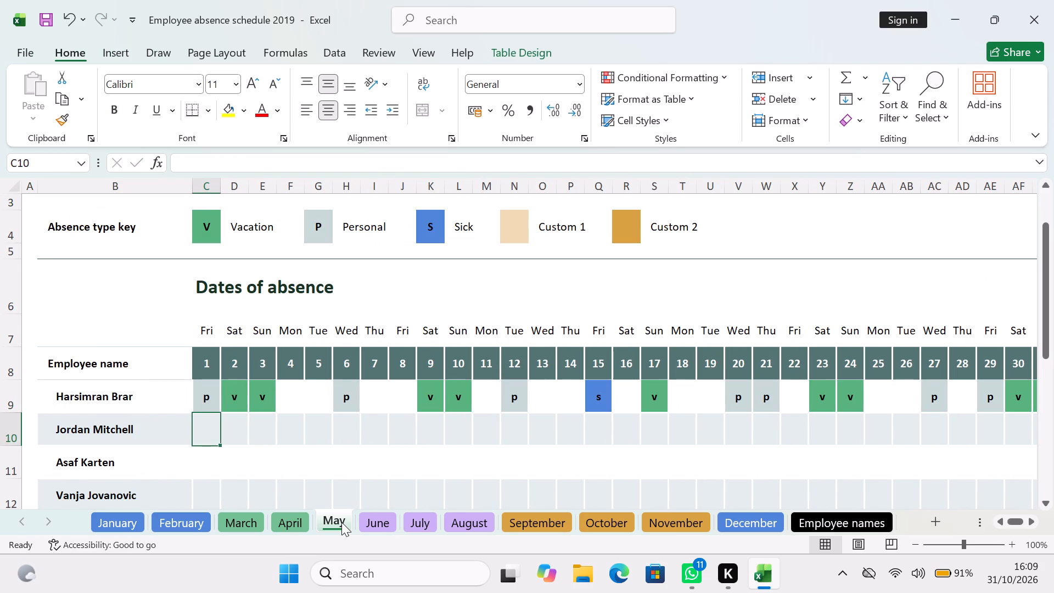
pyautogui.press('Right')
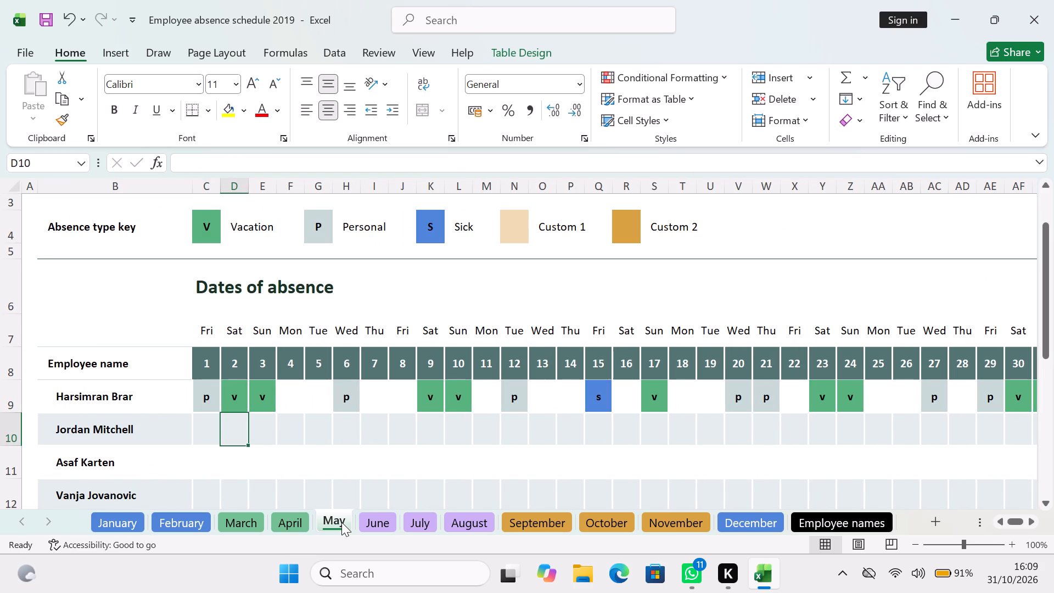
pyautogui.press('v')
pyautogui.press('Right')
pyautogui.press('v')
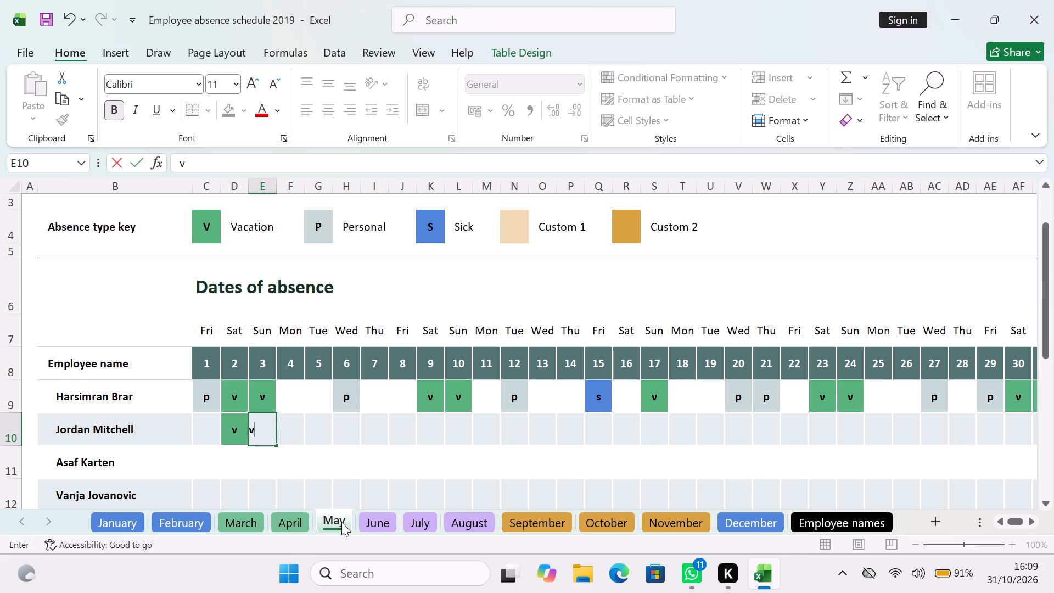
pyautogui.press('Right')
pyautogui.press('Right')
pyautogui.press('Right')
pyautogui.press('Right')
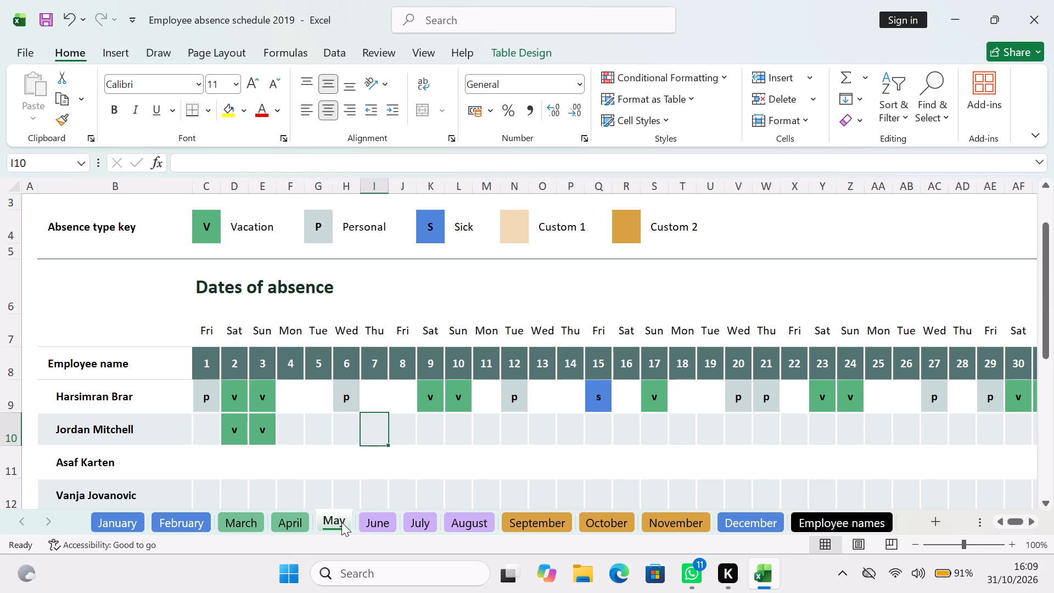
pyautogui.press('p')
pyautogui.press('Right')
# In the second employee's May row, enter v for days 9 and 10 and p for day 13.
pyautogui.press('Right')
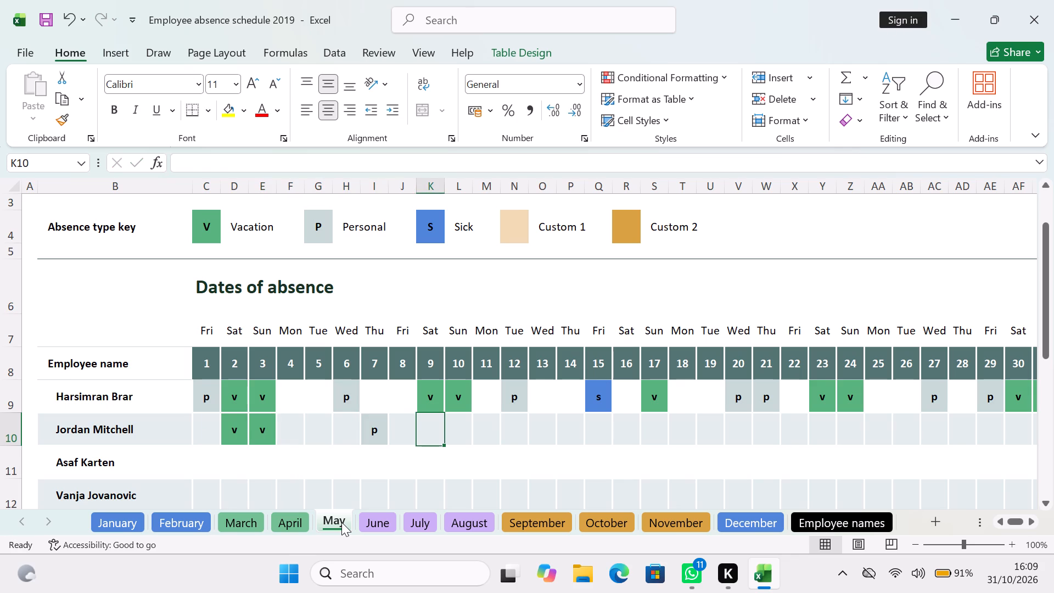
pyautogui.press('v')
pyautogui.press('Right')
pyautogui.press('v')
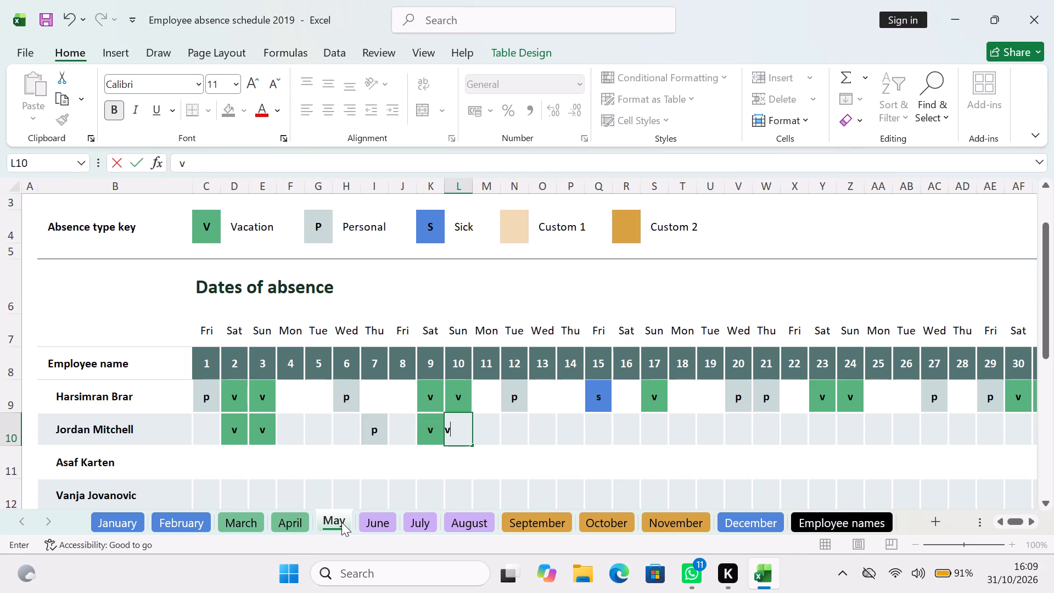
pyautogui.press('Right')
pyautogui.press('Right')
pyautogui.press('Right')
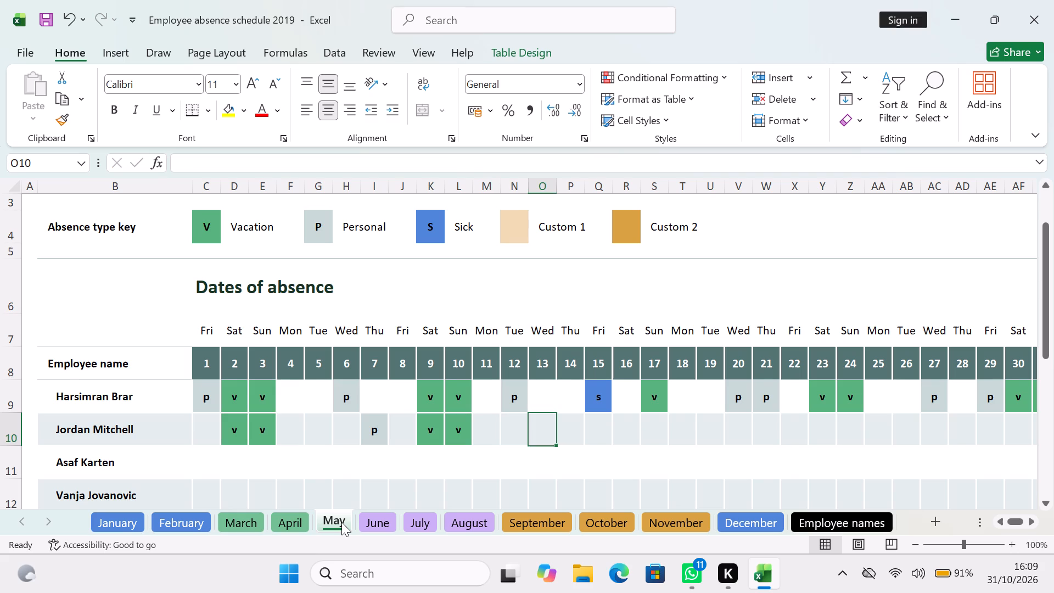
pyautogui.press('p')
pyautogui.press('Right')
# In the second employee's May row, enter v for days 16 and 17 and p for day 19.
pyautogui.press('Right')
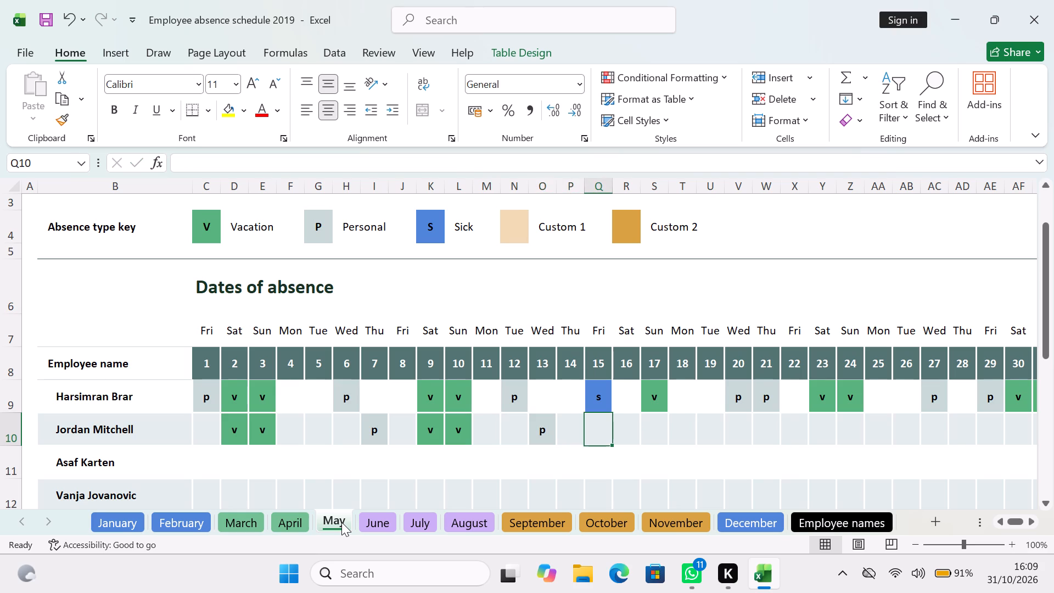
pyautogui.press('Right')
pyautogui.press('v')
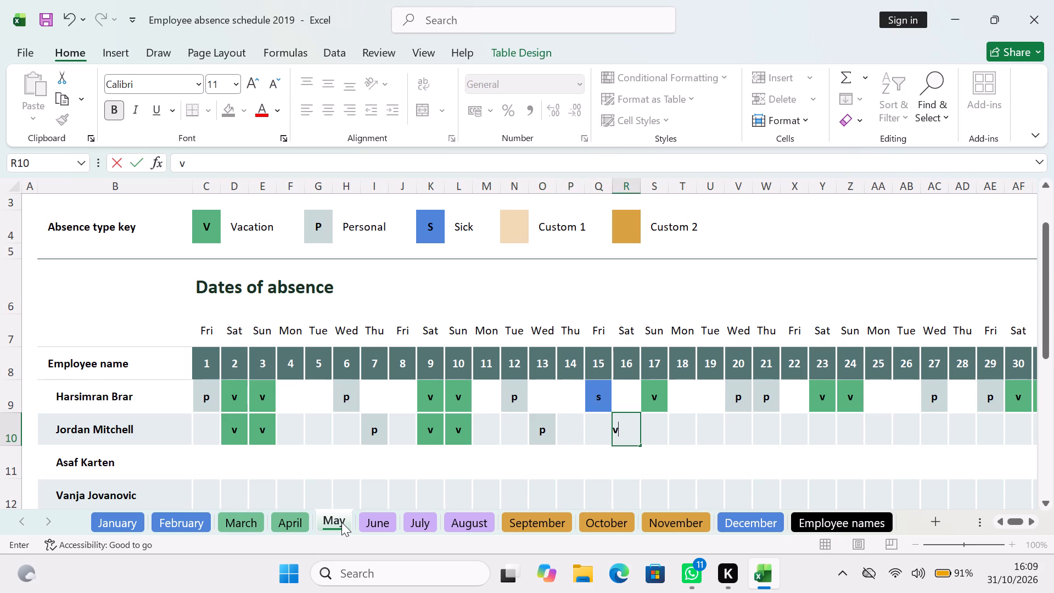
pyautogui.press('Right')
pyautogui.press('v')
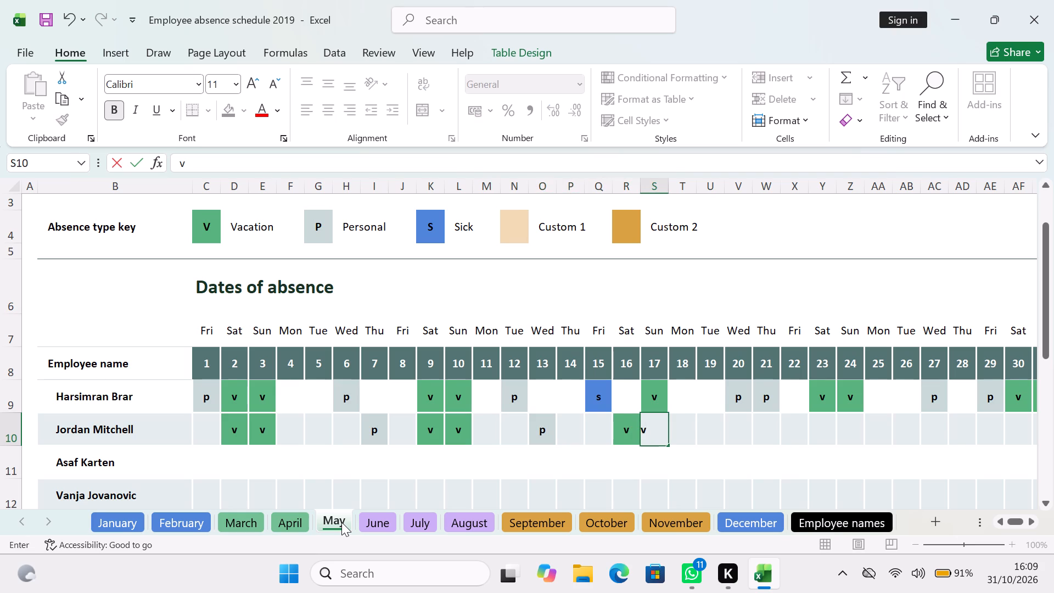
pyautogui.press('Right')
pyautogui.press('Right')
pyautogui.press('p')
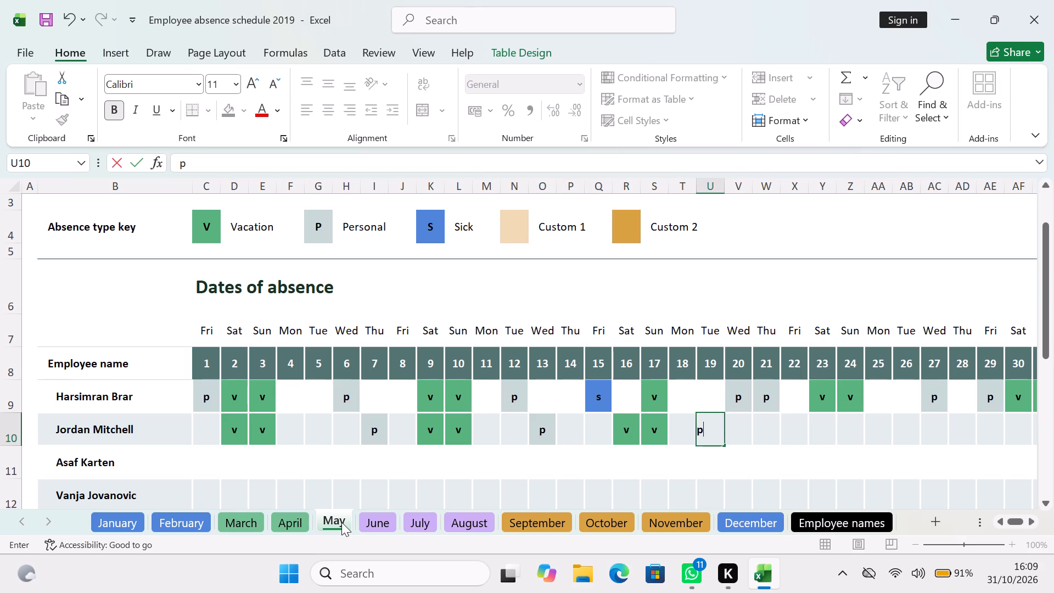
pyautogui.press('Right')
# In the second employee's May row, enter v for days 23 and 24 and p for day 26.
pyautogui.press('Right')
pyautogui.press('Right')
pyautogui.press('Right')
pyautogui.press('v')
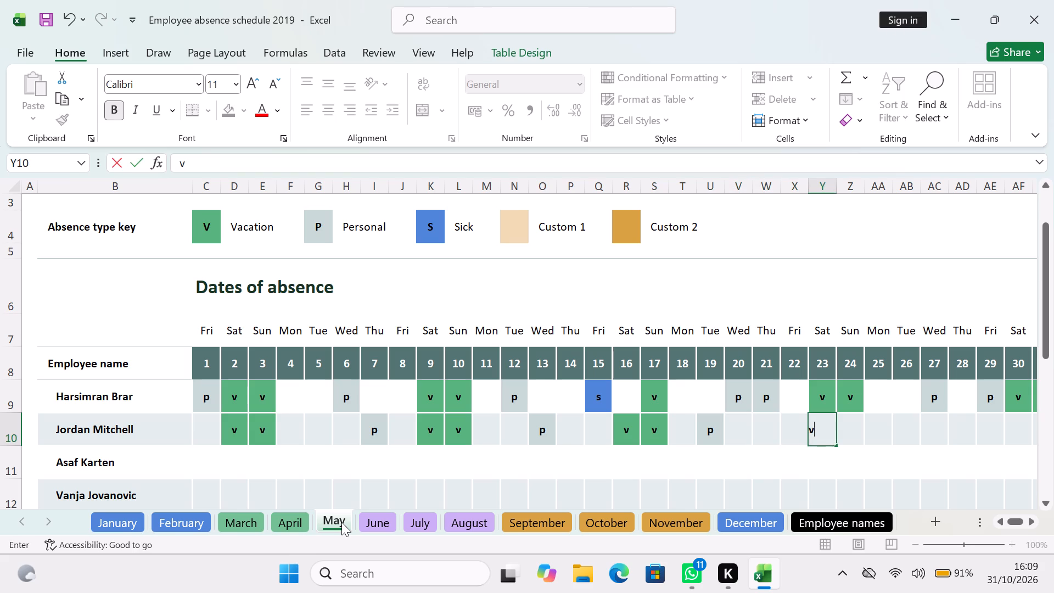
pyautogui.press('Right')
pyautogui.press('Right')
pyautogui.press('Left')
pyautogui.press('v')
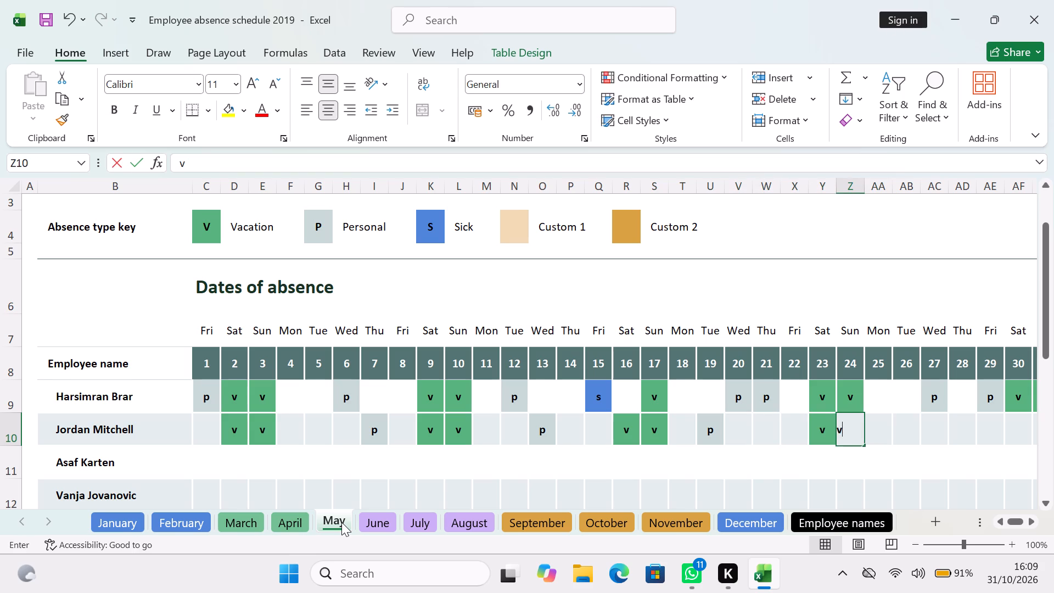
pyautogui.press('Right')
pyautogui.press('Right')
pyautogui.press('p')
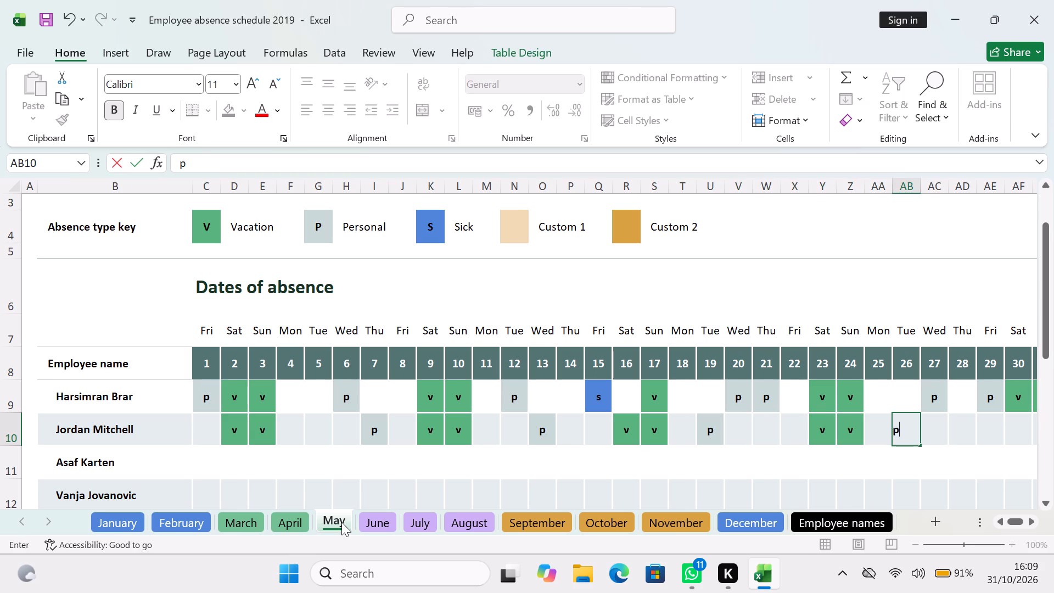
pyautogui.press('Right')
# In the second employee's May row, enter p for day 28 and v for days 30 and 31.
pyautogui.press('Right')
pyautogui.press('p')
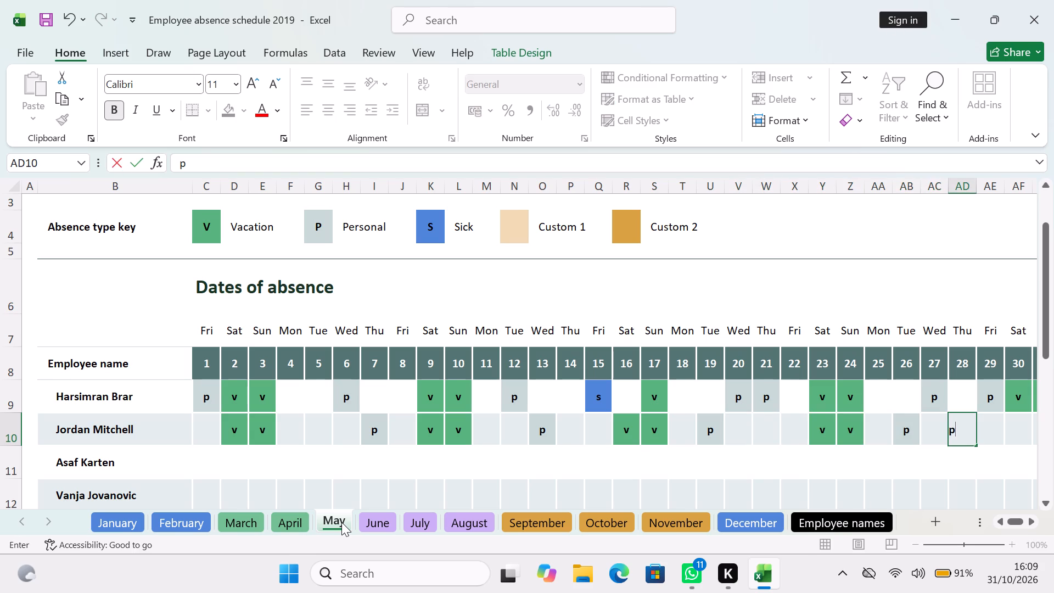
pyautogui.press('Right')
pyautogui.press('Right')
pyautogui.press('v')
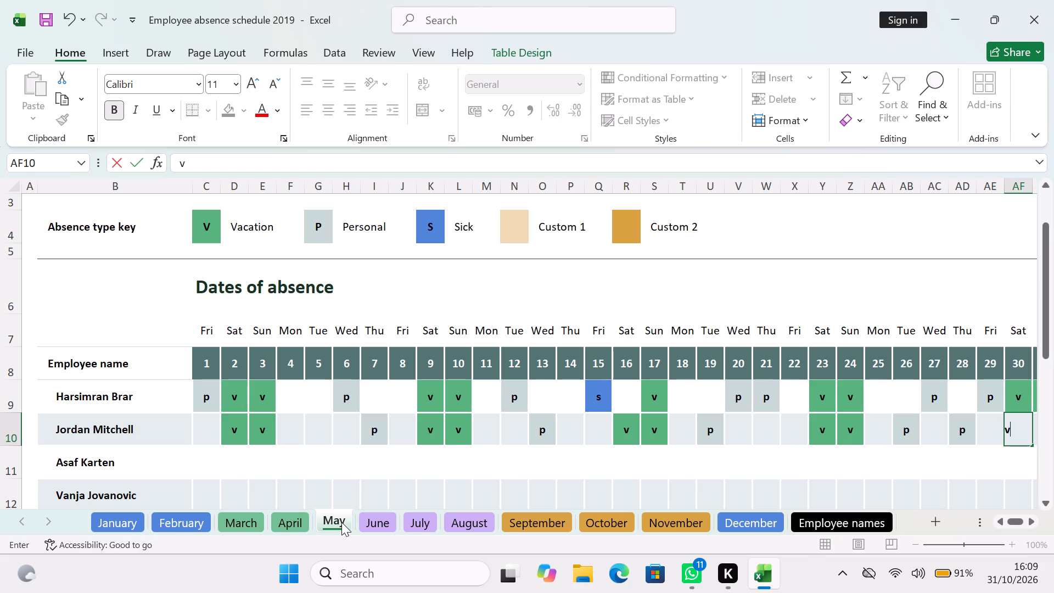
pyautogui.press('Right')
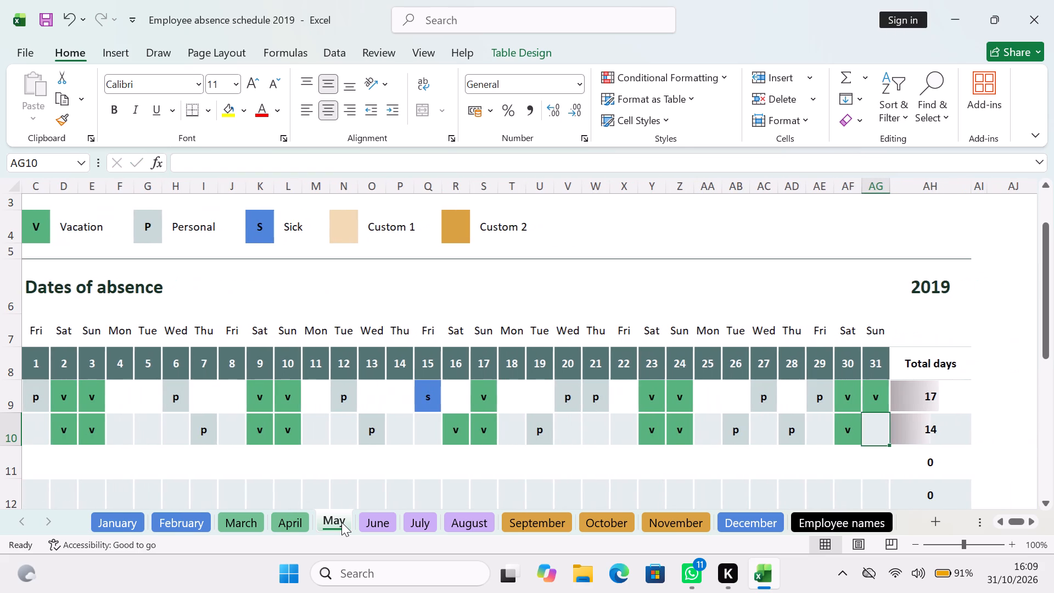
pyautogui.press('v')
pyautogui.press('Down')
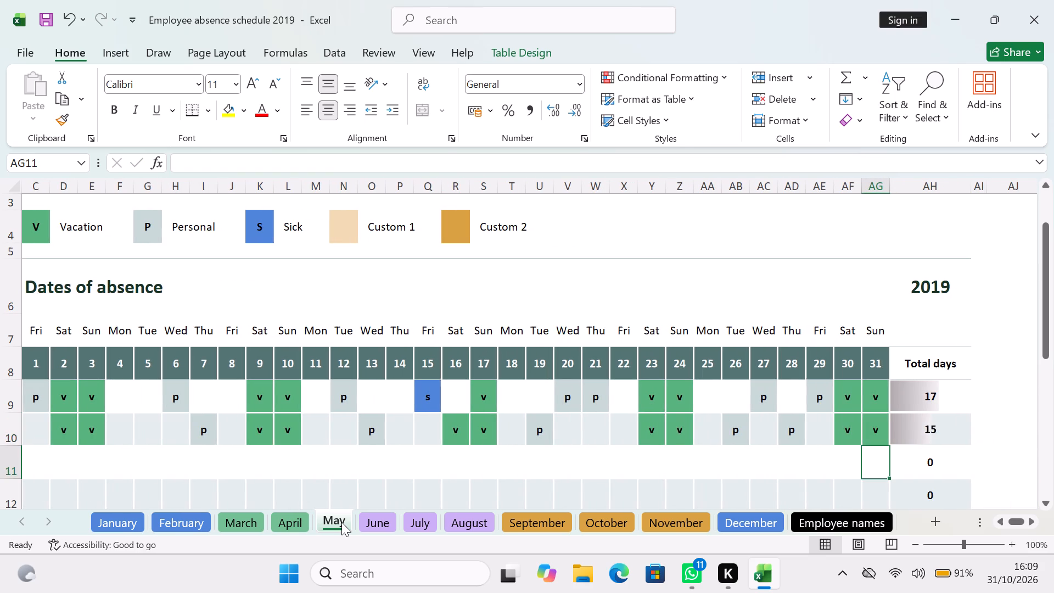
# In the third employee's May row, enter p for day 1, v for day 3, and p for day 6.
pyautogui.press('Left')
pyautogui.press('Left')
pyautogui.press('Left')
pyautogui.press('Left')
pyautogui.press('Left')
pyautogui.press('Left')
pyautogui.press('Left')
pyautogui.press('Left')
pyautogui.press('Left')
pyautogui.press('Left')
pyautogui.press('Left')
pyautogui.press('Left')
pyautogui.press('Left')
pyautogui.press('Left')
pyautogui.press('Left')
pyautogui.press('Left')
pyautogui.press('Left')
pyautogui.press('Left')
pyautogui.press('Left')
pyautogui.press('Left')
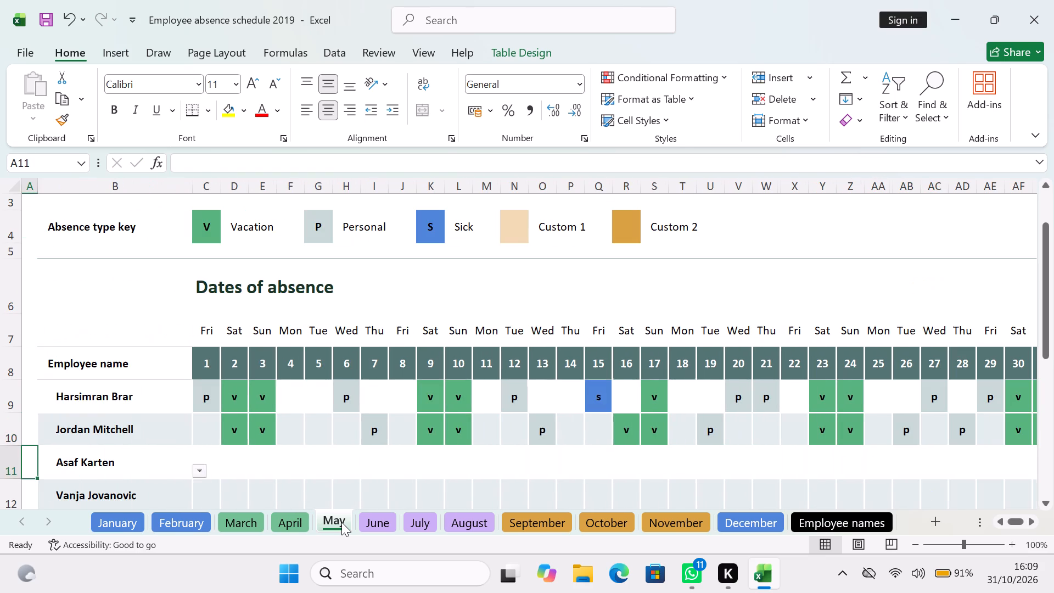
pyautogui.press('Right')
pyautogui.press('Right')
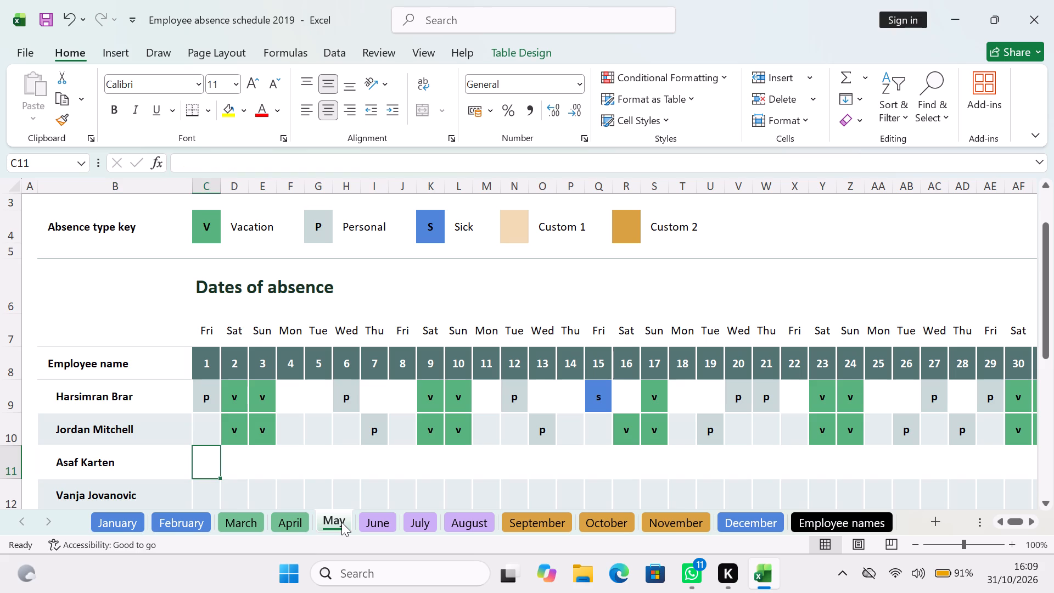
pyautogui.press('p')
pyautogui.press('Right')
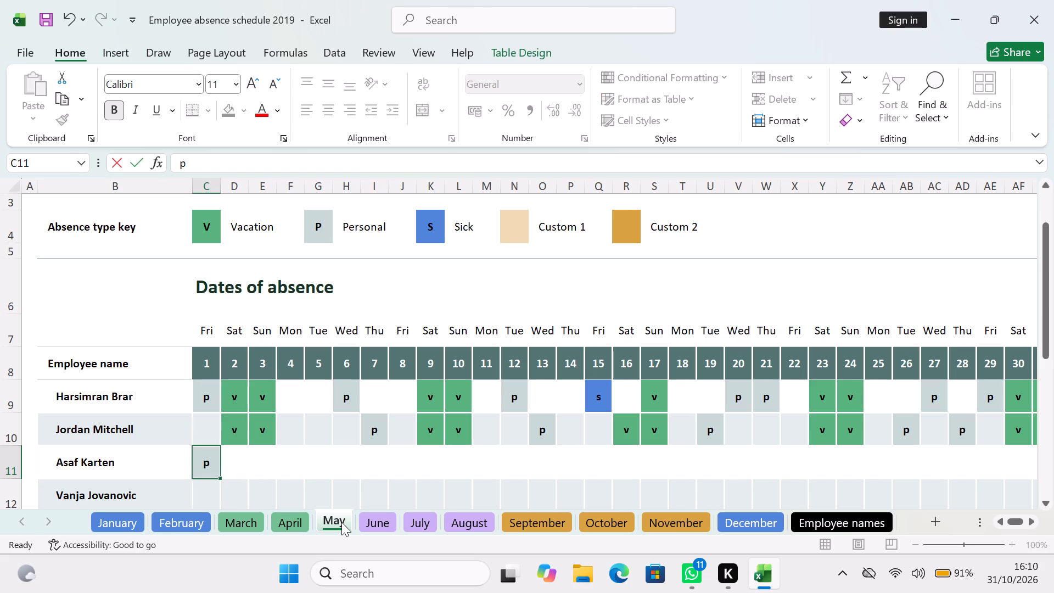
pyautogui.press('Right')
pyautogui.press('v')
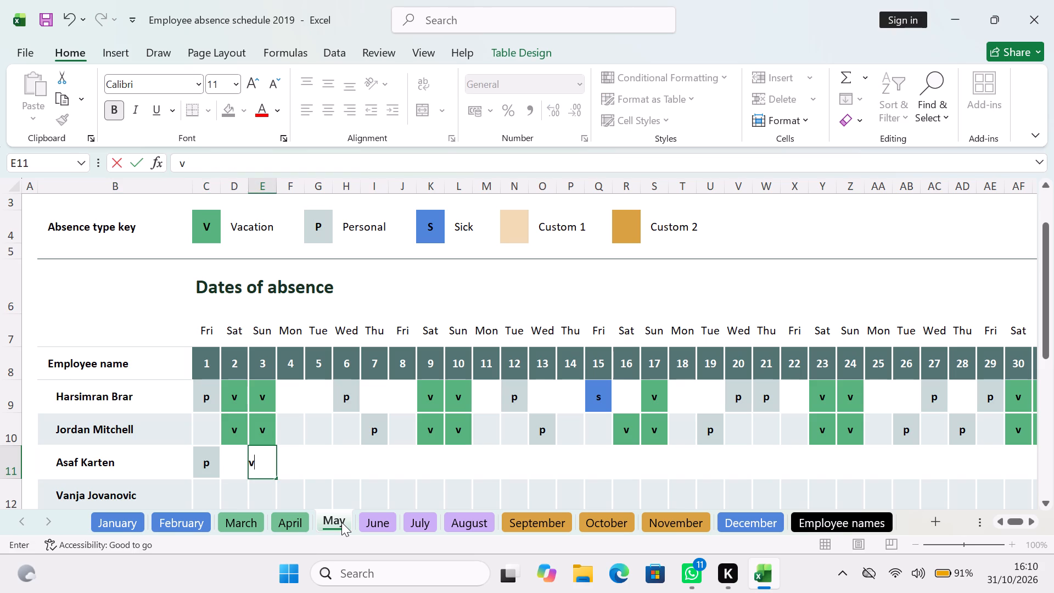
pyautogui.press('Right')
pyautogui.press('Right')
pyautogui.press('Right')
pyautogui.press('p')
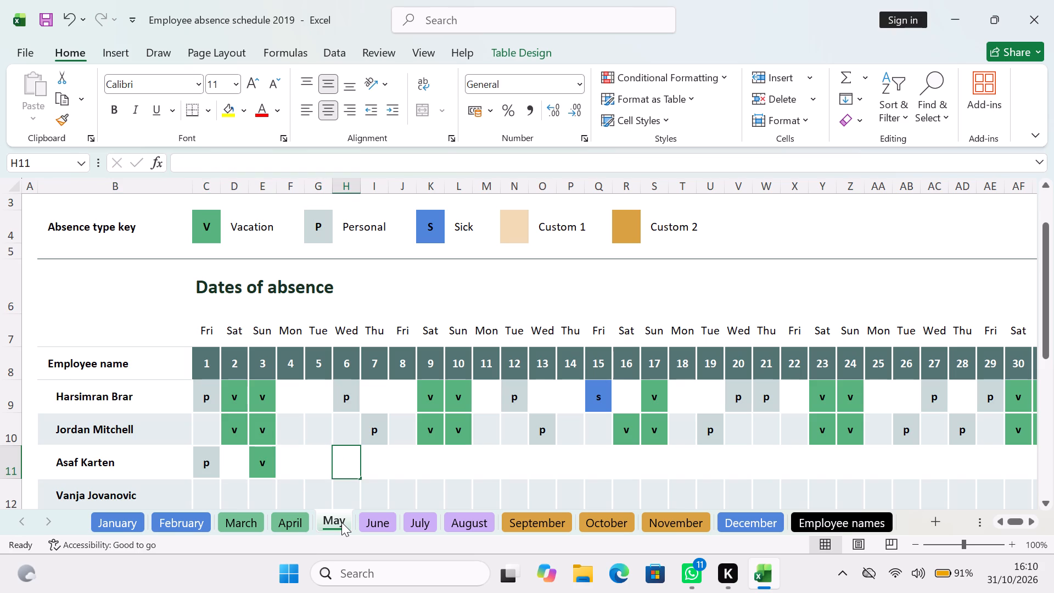
pyautogui.press('Right')
# In the third employee's May row, enter v for days 9 and 10 and p for day 14.
pyautogui.press('Right')
pyautogui.press('Right')
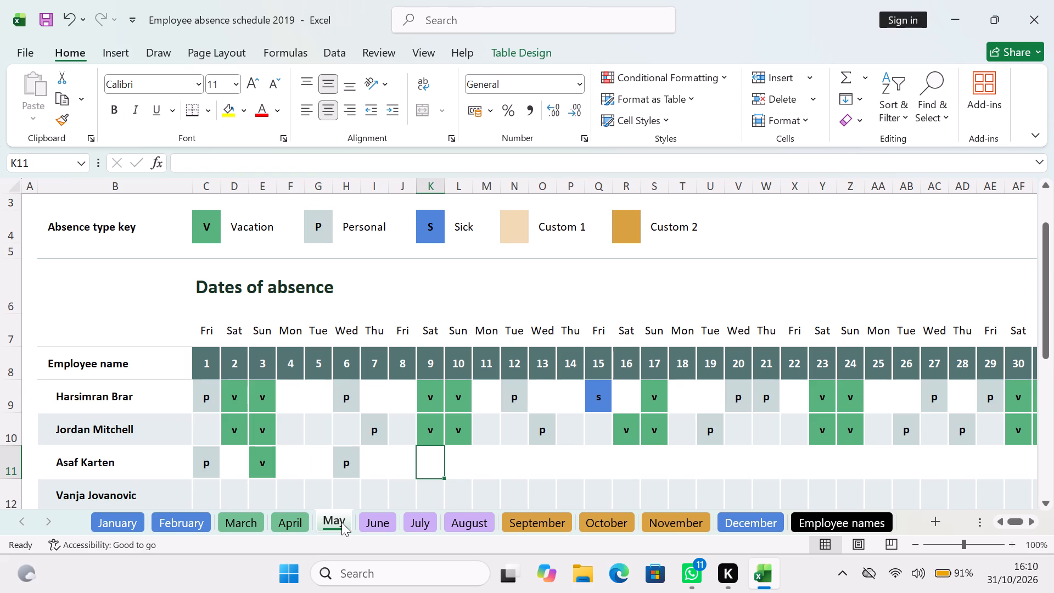
pyautogui.press('v')
pyautogui.press('Right')
pyautogui.press('v')
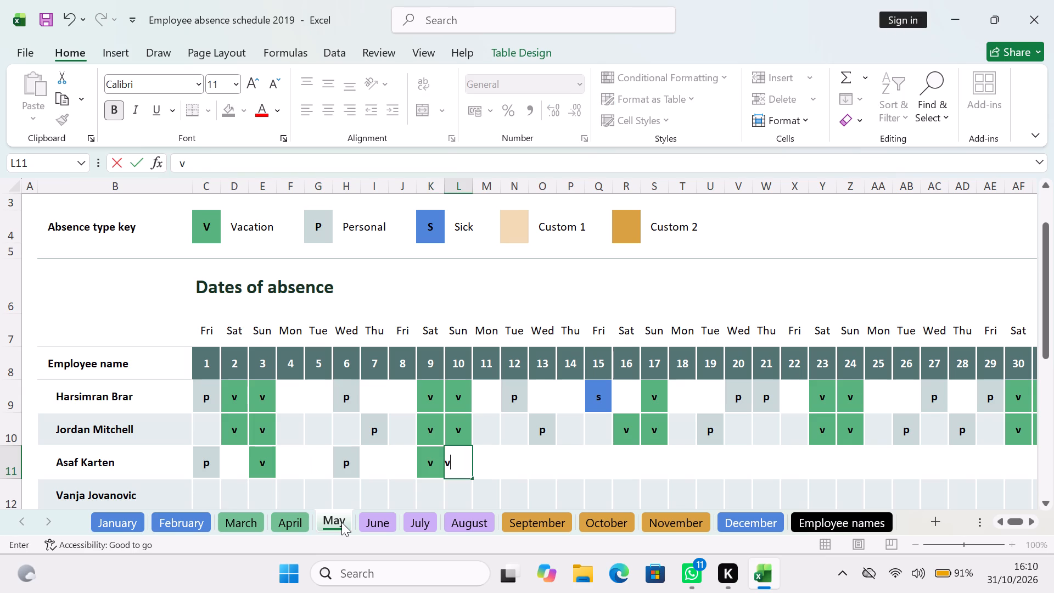
pyautogui.press('Right')
pyautogui.press('Right')
pyautogui.press('Right')
pyautogui.press('Right')
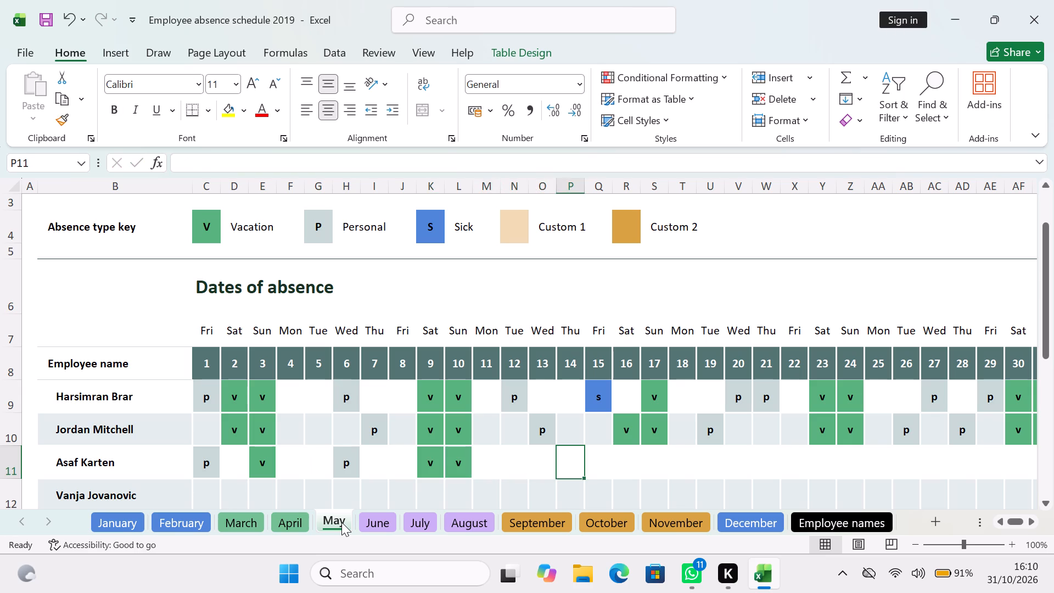
pyautogui.press('p')
pyautogui.press('Right')
# In the third employee's May row, enter v for days 16 and 17 and s for day 21.
pyautogui.press('Right')
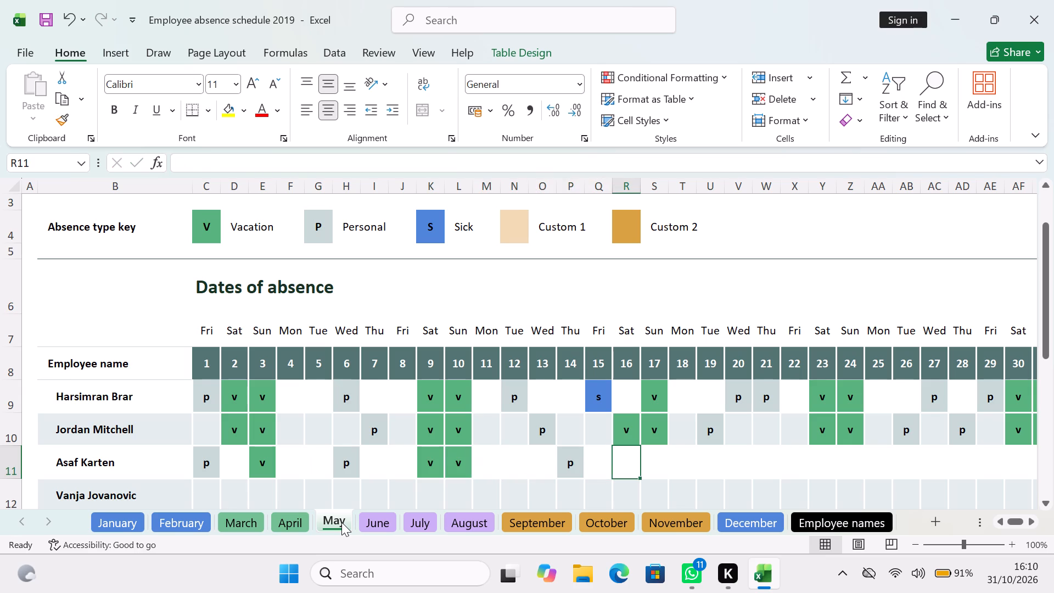
pyautogui.press('v')
pyautogui.press('Right')
pyautogui.press('v')
pyautogui.press('Right')
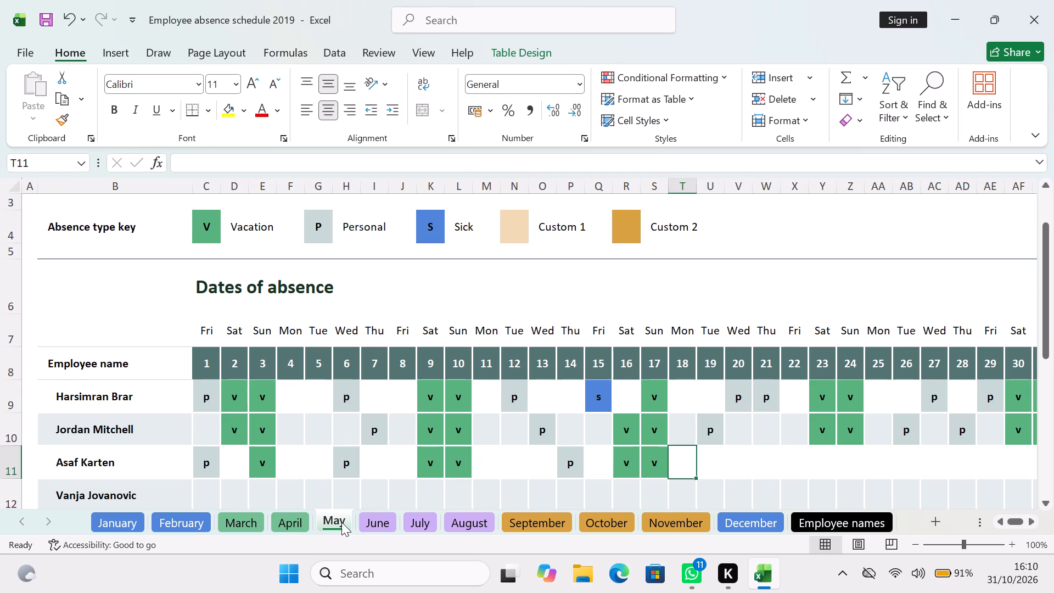
pyautogui.press('Right')
pyautogui.press('Right')
pyautogui.press('Right')
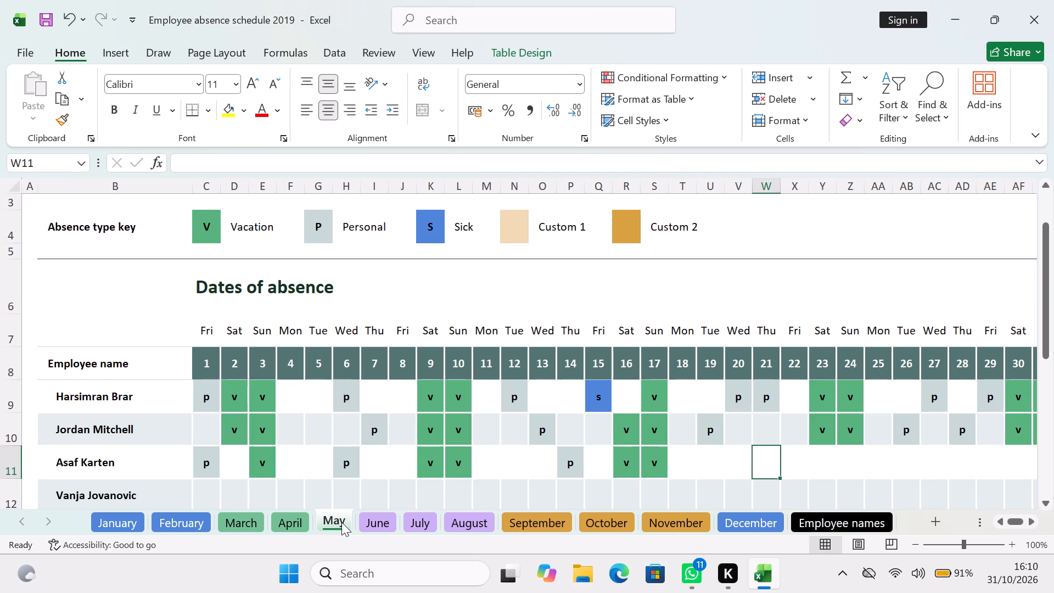
pyautogui.press('s')
pyautogui.press('Right')
pyautogui.press('Right')
pyautogui.press('Right')
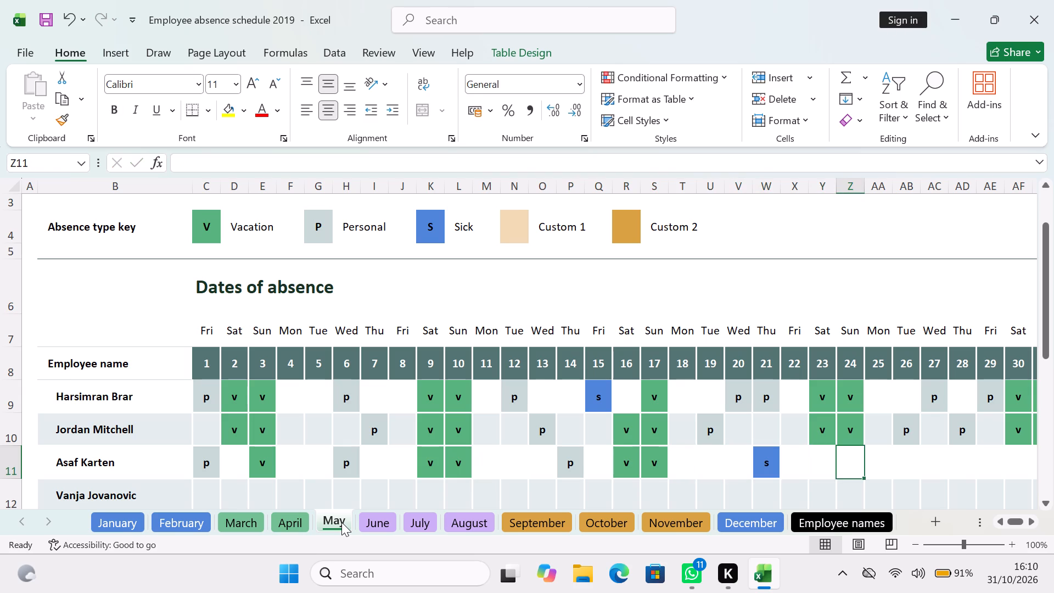
# In the third employee's May row, enter v for days 23 and 24, s for day 28, and v for day 30.
pyautogui.press('v')
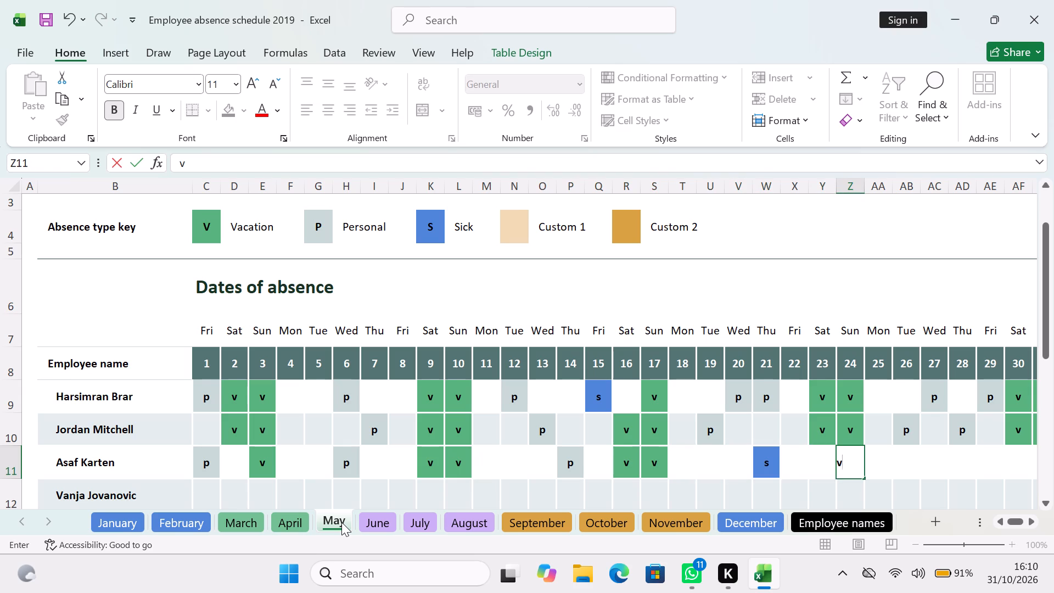
pyautogui.press('Left')
pyautogui.press('v')
pyautogui.press('Right')
pyautogui.press('Right')
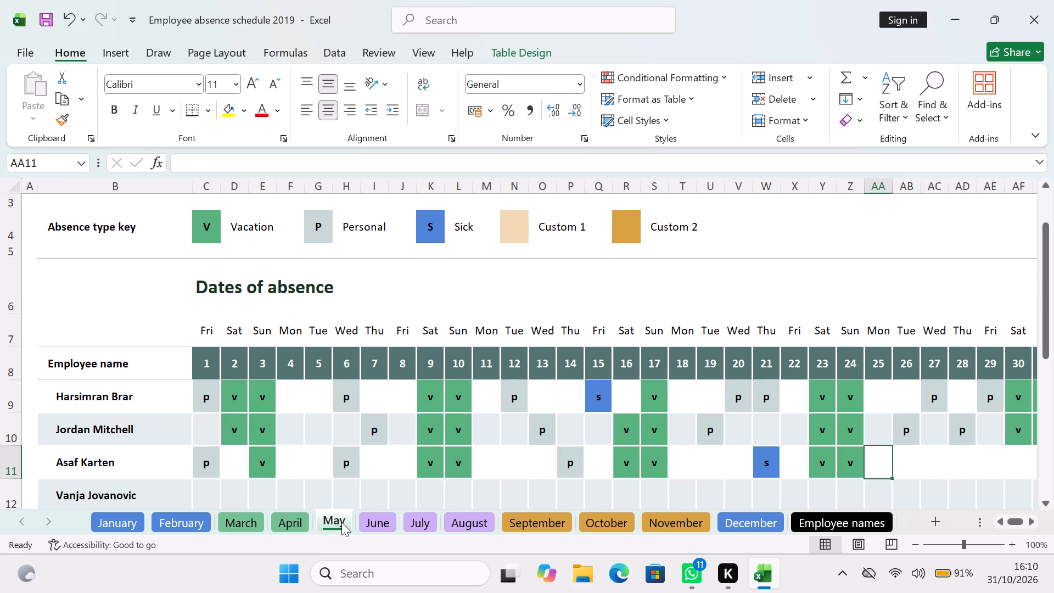
pyautogui.press('Right')
pyautogui.press('Right')
pyautogui.press('Right')
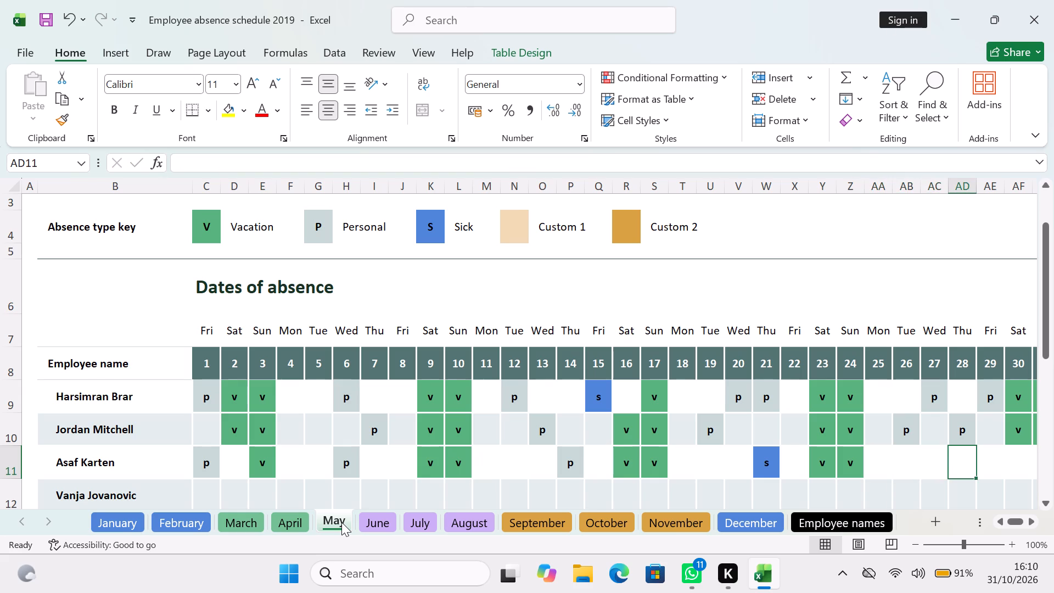
pyautogui.press('s')
pyautogui.press('Right')
pyautogui.press('Right')
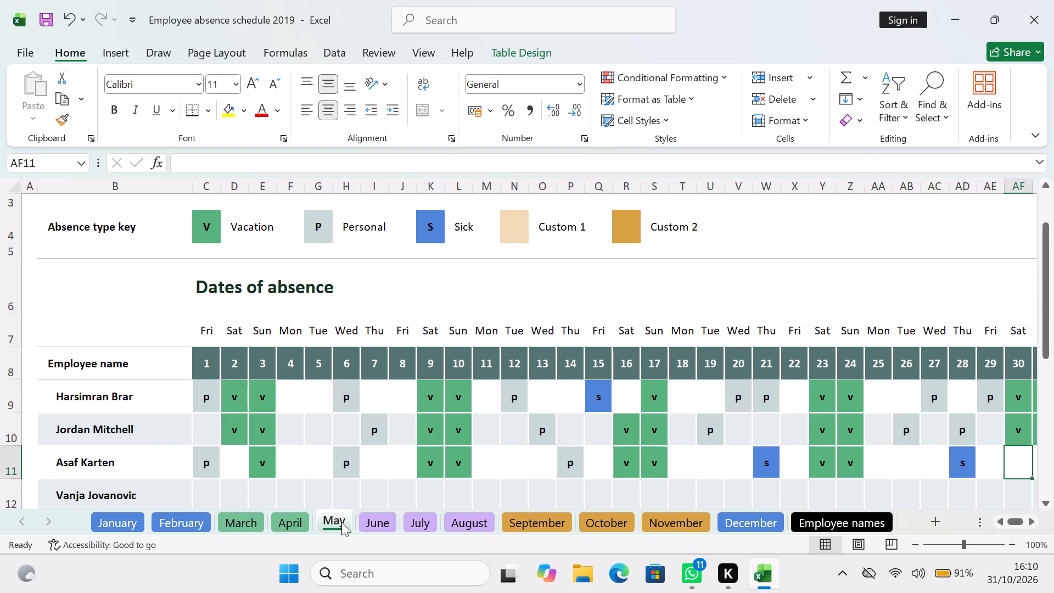
pyautogui.press('v')
pyautogui.press('Right')
# In the fourth employee's May row, enter v for days 2 and 3 and p for day 7.
pyautogui.press('Down')
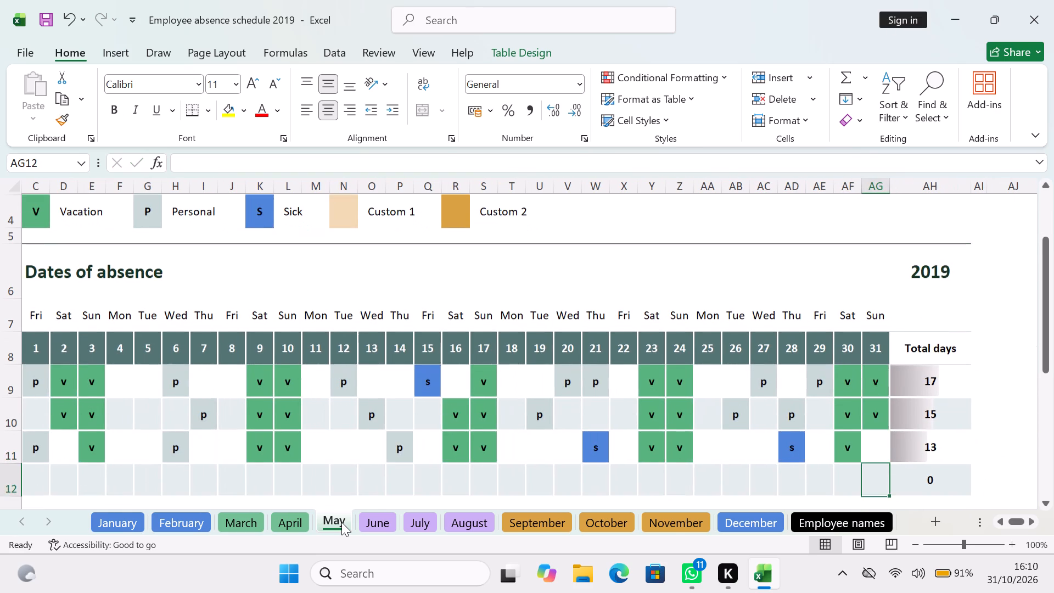
pyautogui.press('Left')
pyautogui.press('Left')
pyautogui.press('Left')
pyautogui.press('Left')
pyautogui.press('Left')
pyautogui.press('Left')
pyautogui.press('Left')
pyautogui.press('Left')
pyautogui.press('Left')
pyautogui.press('Left')
pyautogui.press('Left')
pyautogui.press('Left')
pyautogui.press('Left')
pyautogui.press('Left')
pyautogui.press('Left')
pyautogui.press('Left')
pyautogui.press('Left')
pyautogui.press('Left')
pyautogui.press('Left')
pyautogui.press('Left')
pyautogui.press('Left')
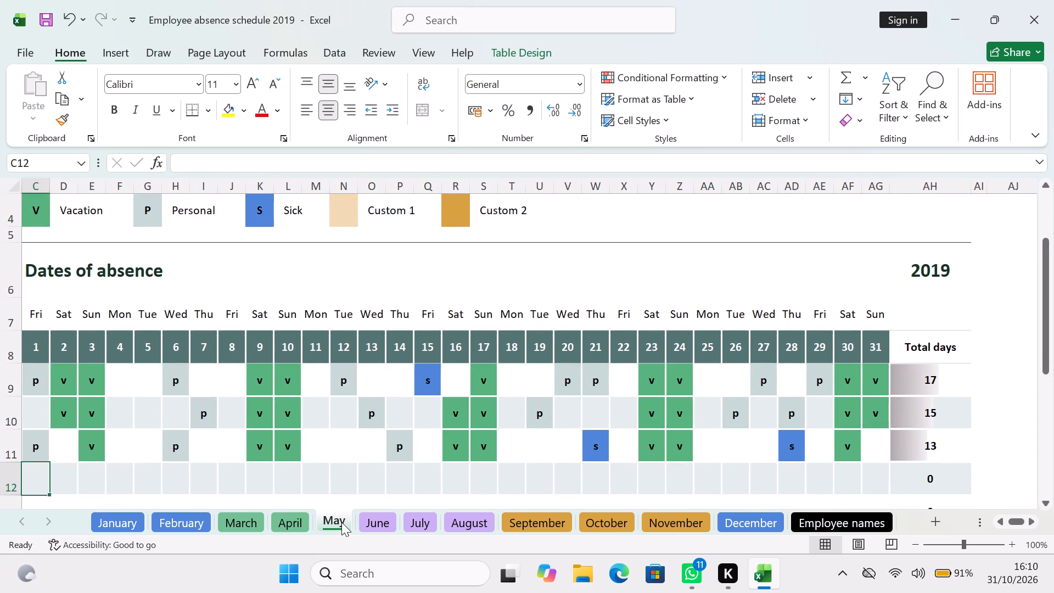
pyautogui.press('Left')
pyautogui.press('Right')
pyautogui.press('Right')
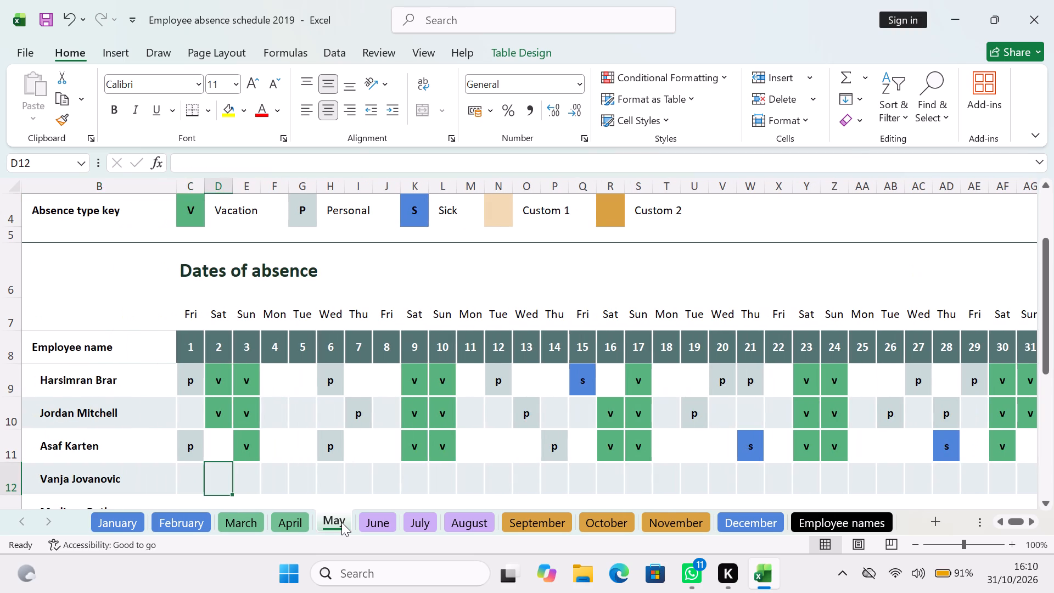
pyautogui.press('Right')
pyautogui.press('Left')
pyautogui.press('v')
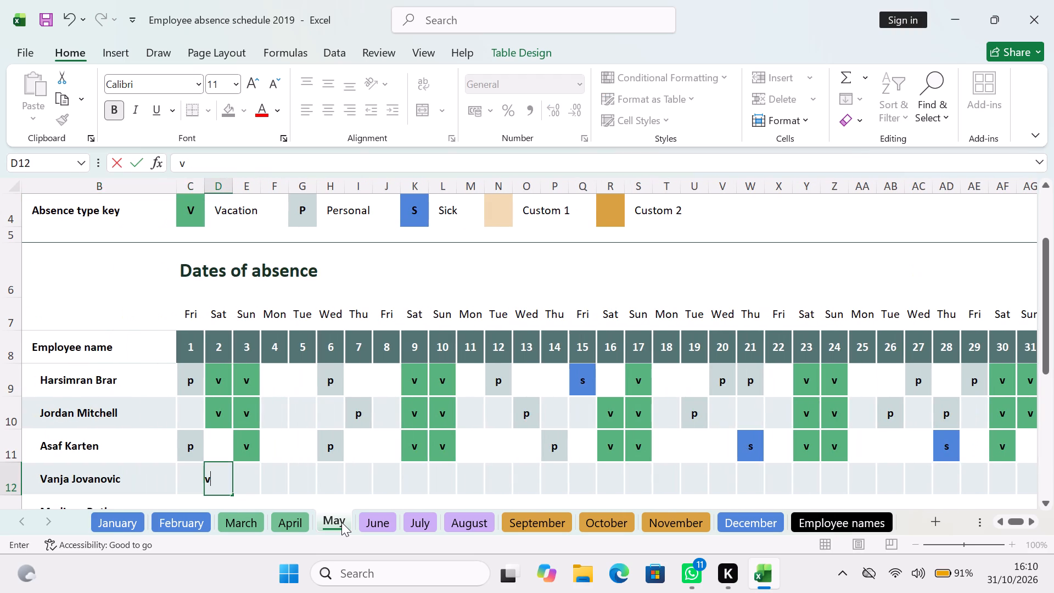
pyautogui.press('Right')
pyautogui.press('v')
pyautogui.press('Right')
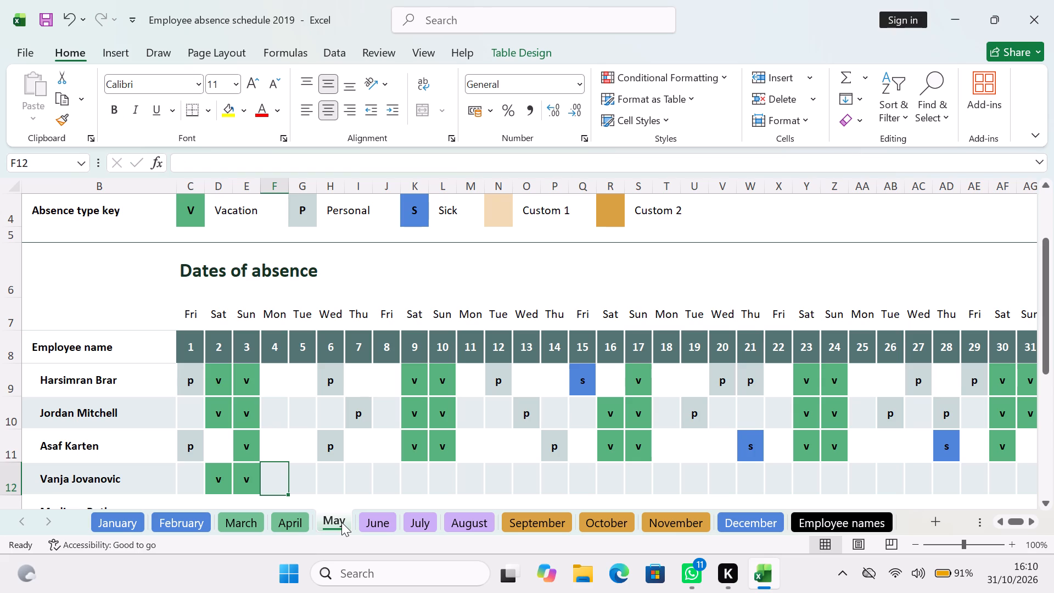
pyautogui.press('Right')
pyautogui.press('Right')
pyautogui.press('Right')
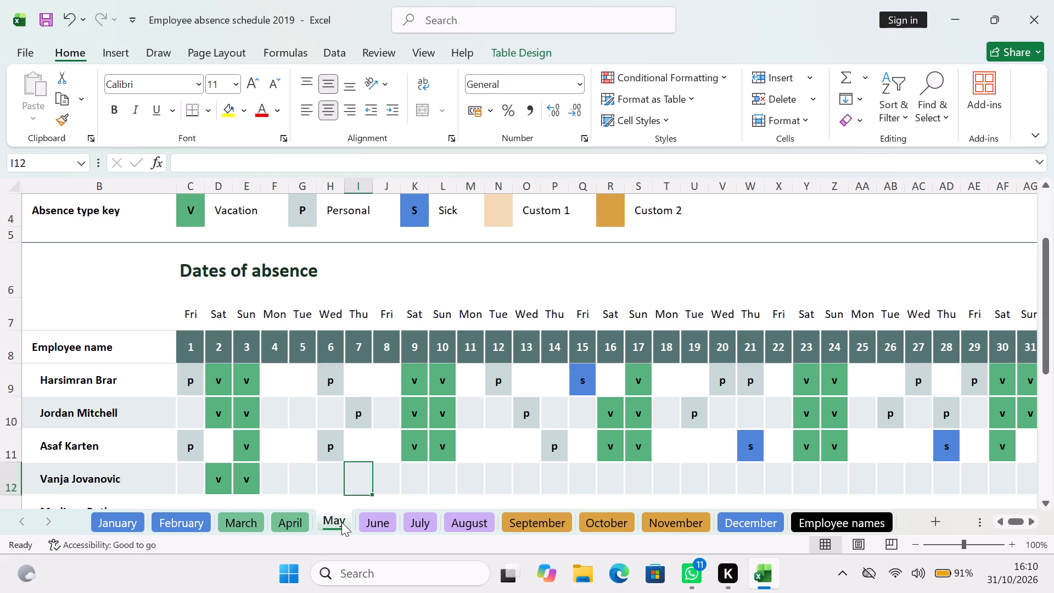
pyautogui.press('p')
pyautogui.press('Right')
# In the fourth employee's May row, enter v for day 10, p for day 12, and v for day 17.
pyautogui.press('Right')
pyautogui.press('Right')
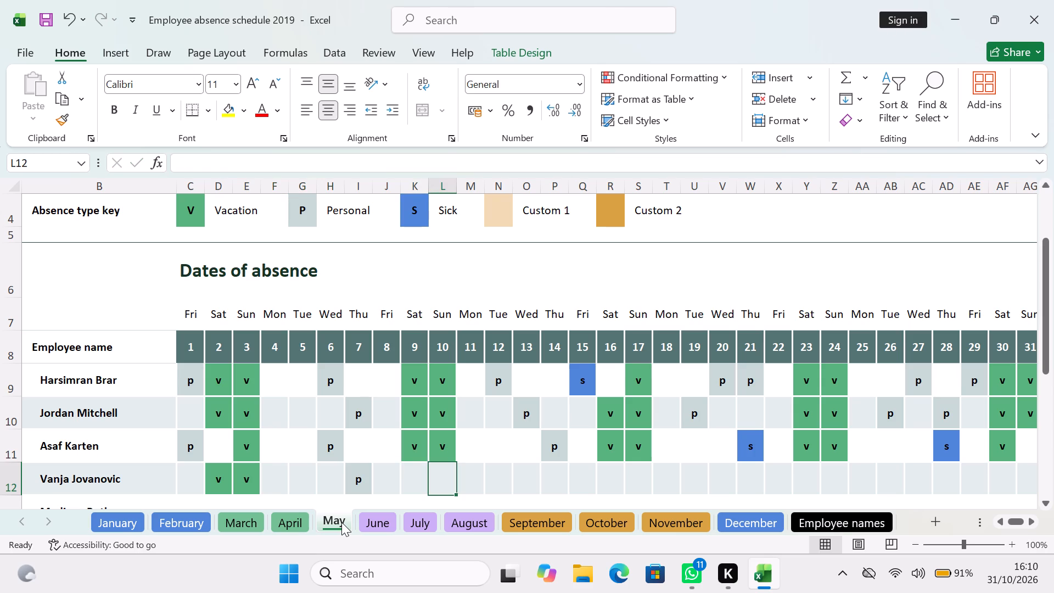
pyautogui.press('v')
pyautogui.press('Right')
pyautogui.press('Right')
pyautogui.press('Right')
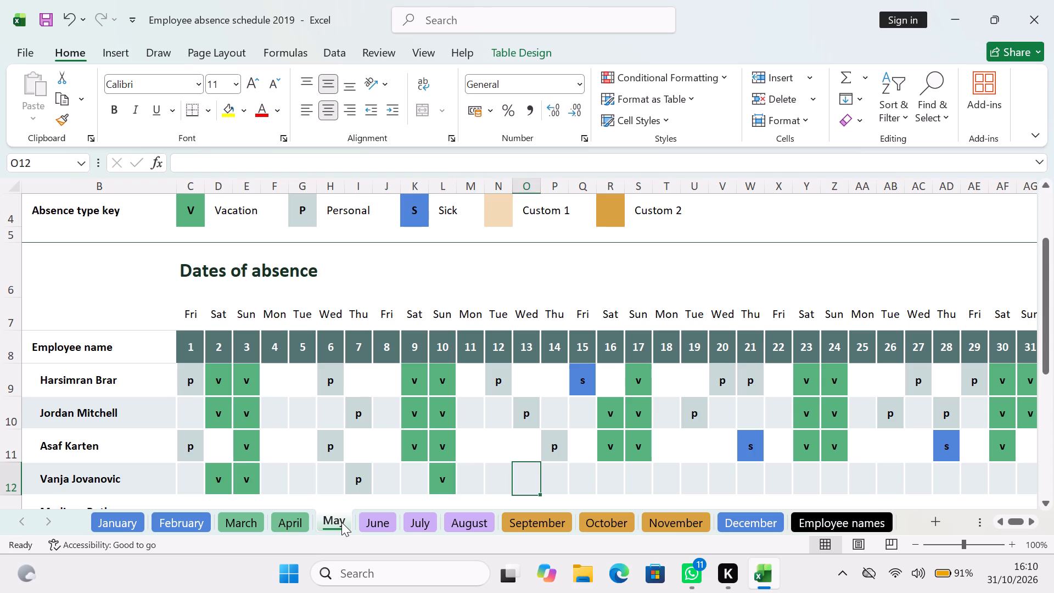
pyautogui.press('Left')
pyautogui.press('p')
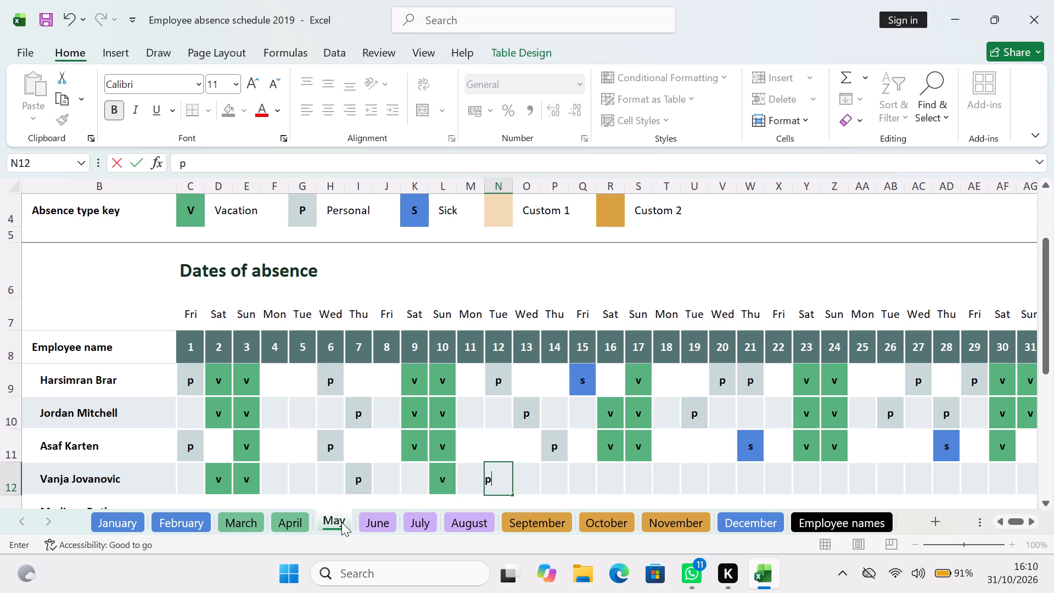
pyautogui.press('Right')
pyautogui.press('Right')
pyautogui.press('Right')
pyautogui.press('Right')
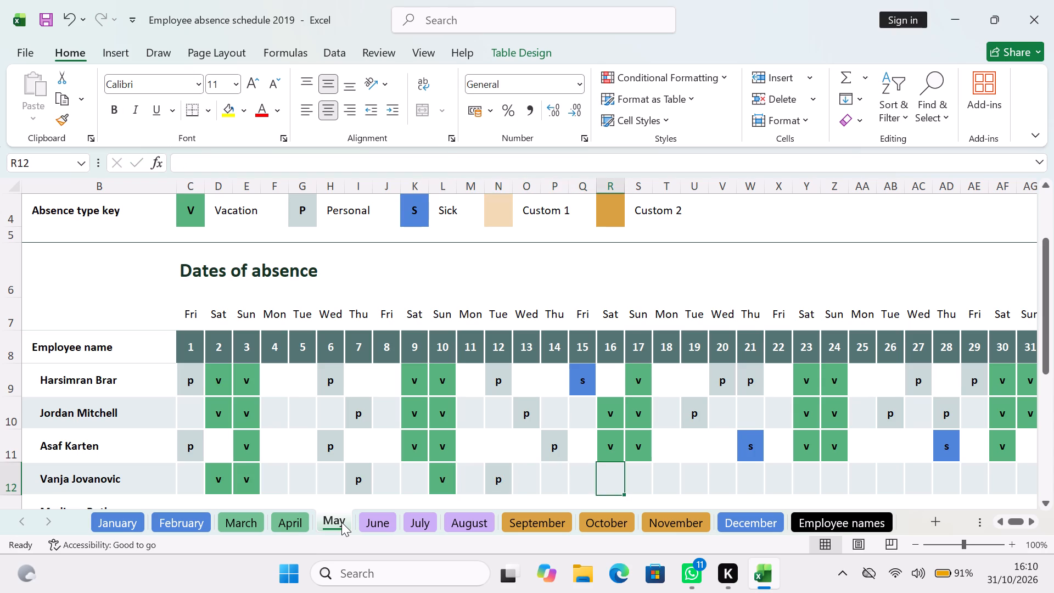
pyautogui.press('Right')
pyautogui.press('v')
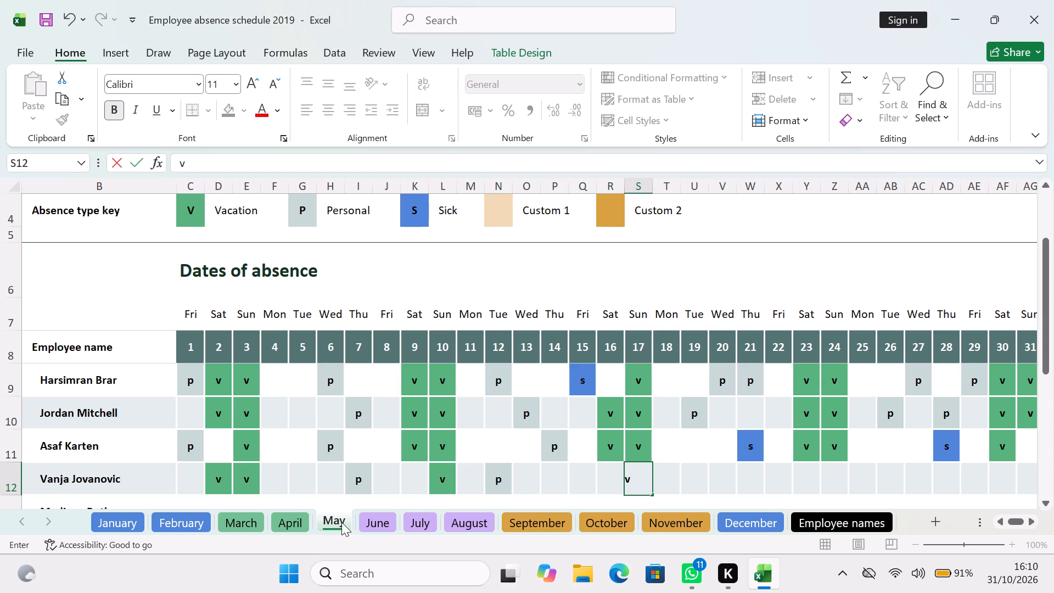
pyautogui.press('Right')
# In the fourth employee's May row, enter p for day 20, v for day 24, and p for day 26.
pyautogui.press('Right')
pyautogui.press('Right')
pyautogui.press('p')
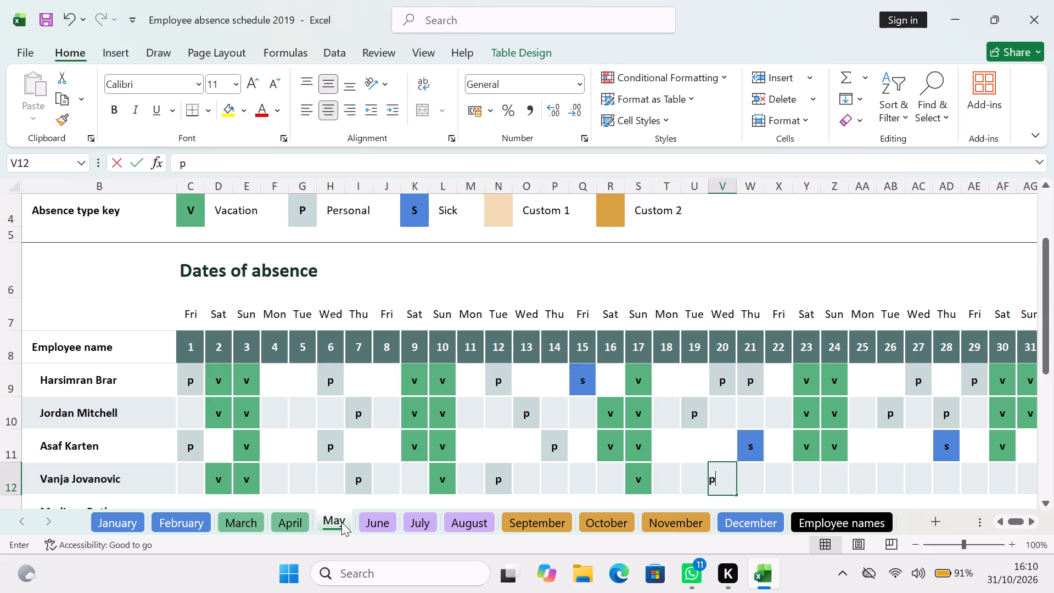
pyautogui.press('Right')
pyautogui.press('Right')
pyautogui.press('Right')
pyautogui.press('Right')
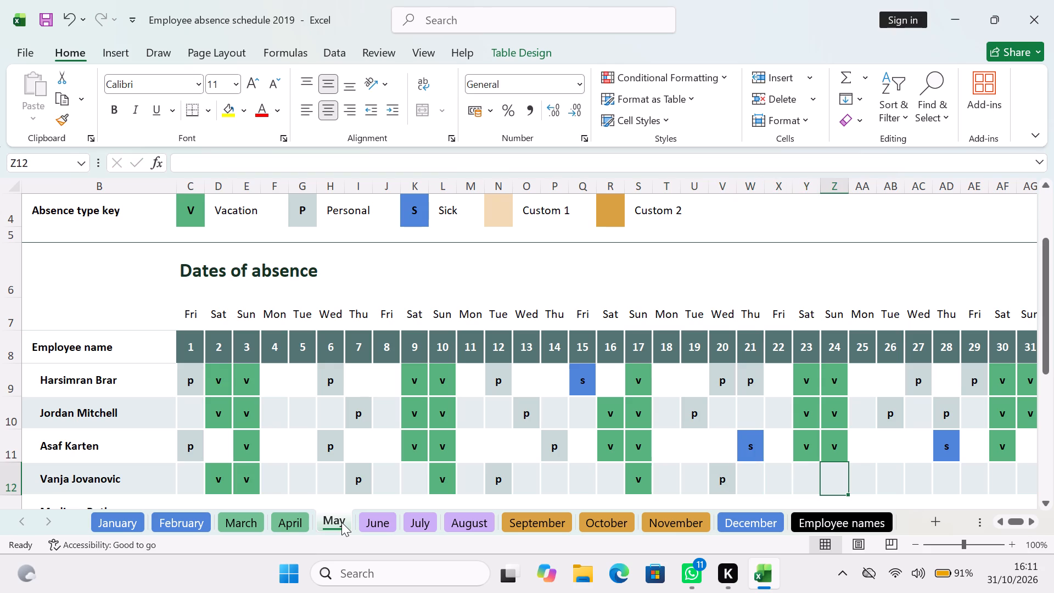
pyautogui.press('v')
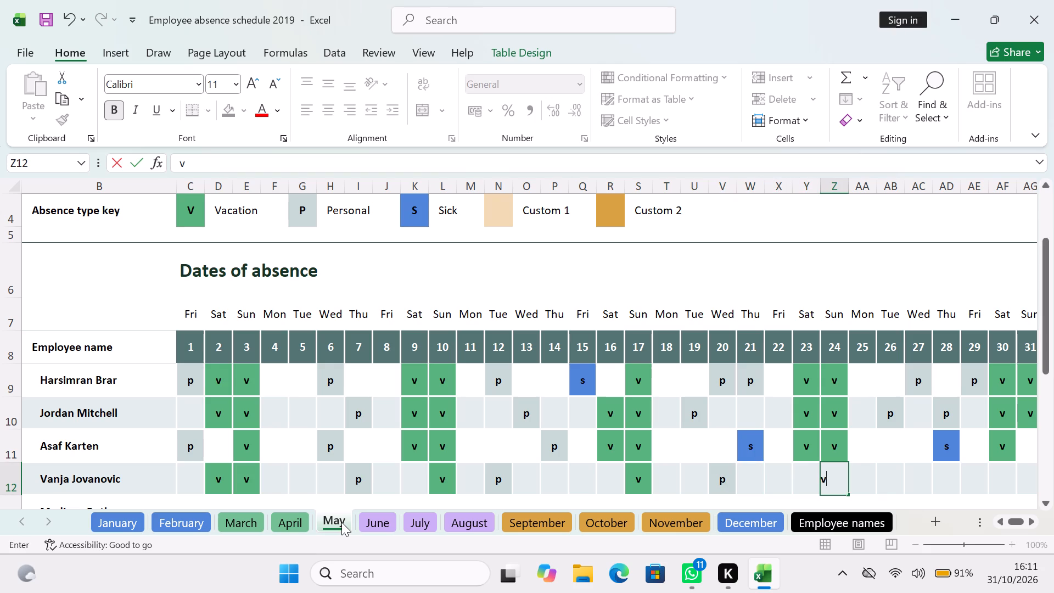
pyautogui.press('Right')
pyautogui.press('Right')
pyautogui.write('[p')
pyautogui.press('BackSpace')
pyautogui.press('BackSpace')
pyautogui.press('p')
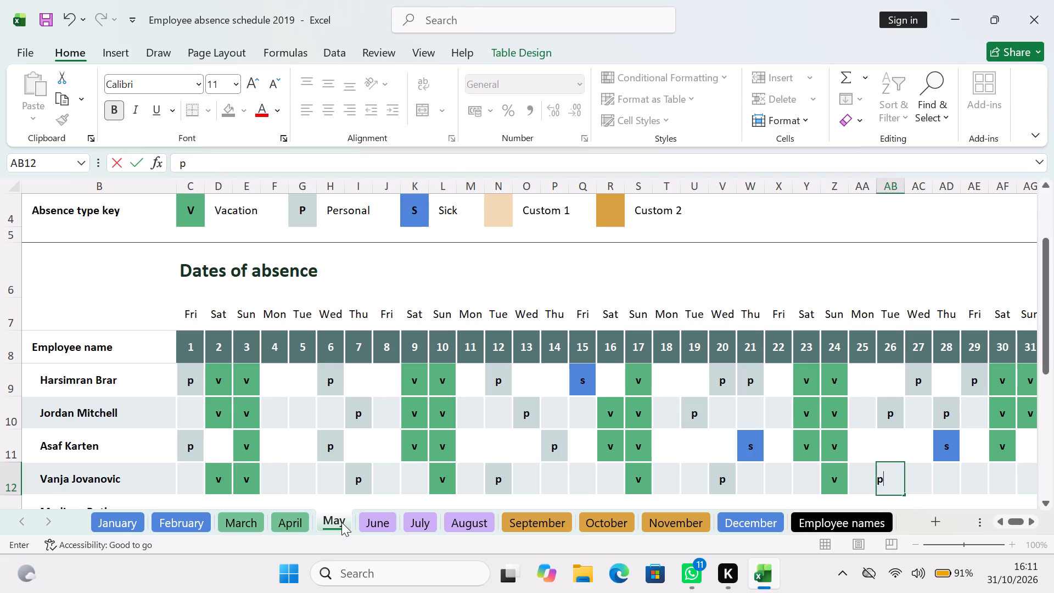
pyautogui.press('Right')
# In the fourth employee's May row, enter p for day 29 and v for days 30 and 31.
pyautogui.press('Right')
pyautogui.press('Right')
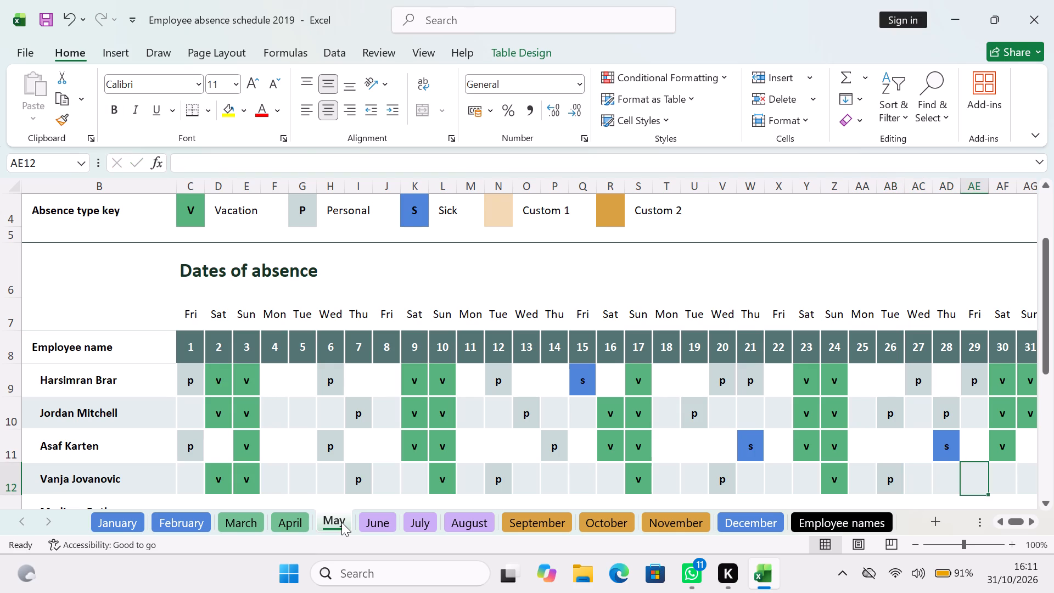
pyautogui.press('p')
pyautogui.press('Right')
pyautogui.press('Right')
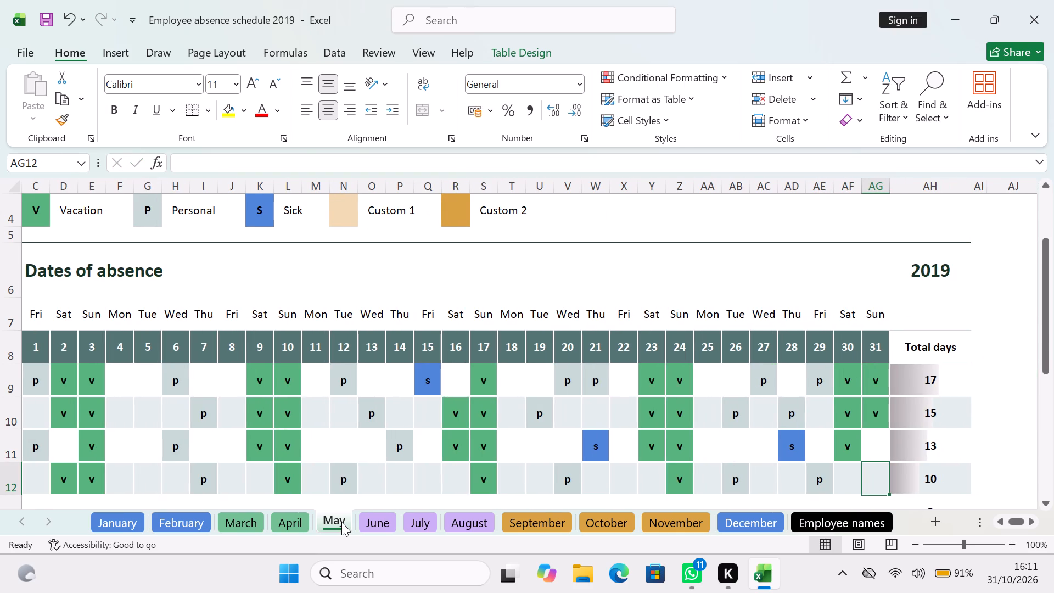
pyautogui.press('v')
pyautogui.press('Left')
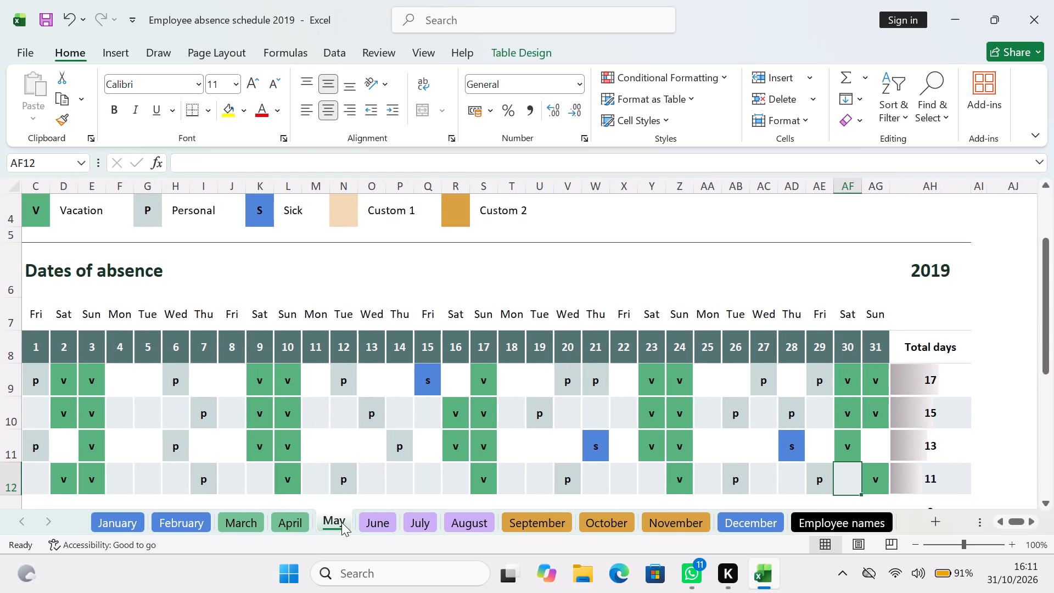
pyautogui.press('v')
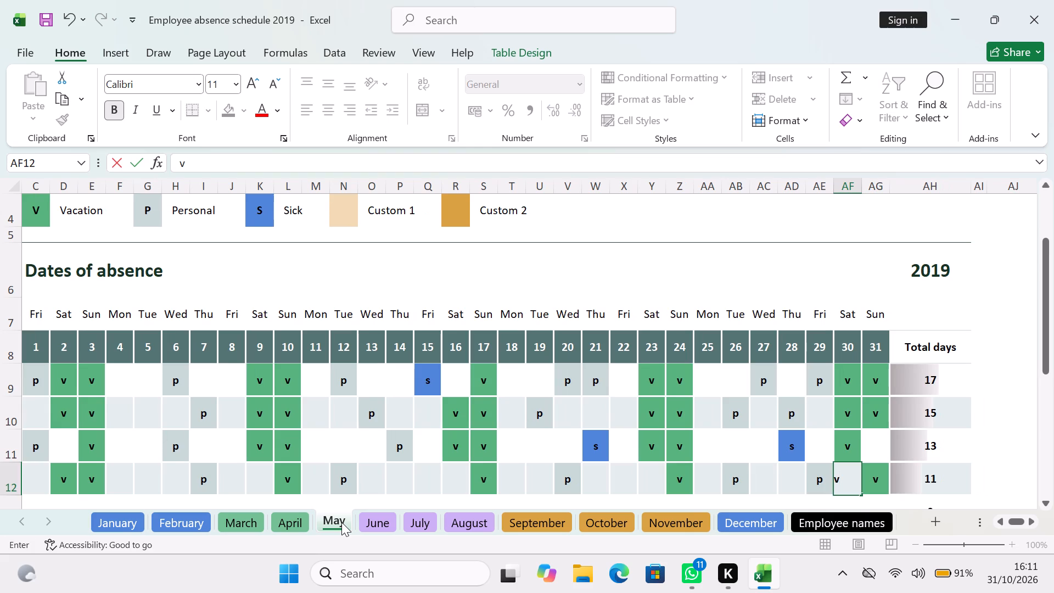
pyautogui.press('Down')
# In the fifth employee's May row, enter p for day 1, v for day 3, and p for day 5.
pyautogui.press('Left')
pyautogui.press('Left')
pyautogui.press('Left')
pyautogui.press('Left')
pyautogui.press('Left')
pyautogui.press('Left')
pyautogui.press('Left')
pyautogui.press('Left')
pyautogui.press('Left')
pyautogui.press('Left')
pyautogui.press('Left')
pyautogui.press('Left')
pyautogui.press('Left')
pyautogui.press('Left')
pyautogui.press('Left')
pyautogui.press('Left')
pyautogui.press('Left')
pyautogui.press('Left')
pyautogui.press('Left')
pyautogui.press('Left')
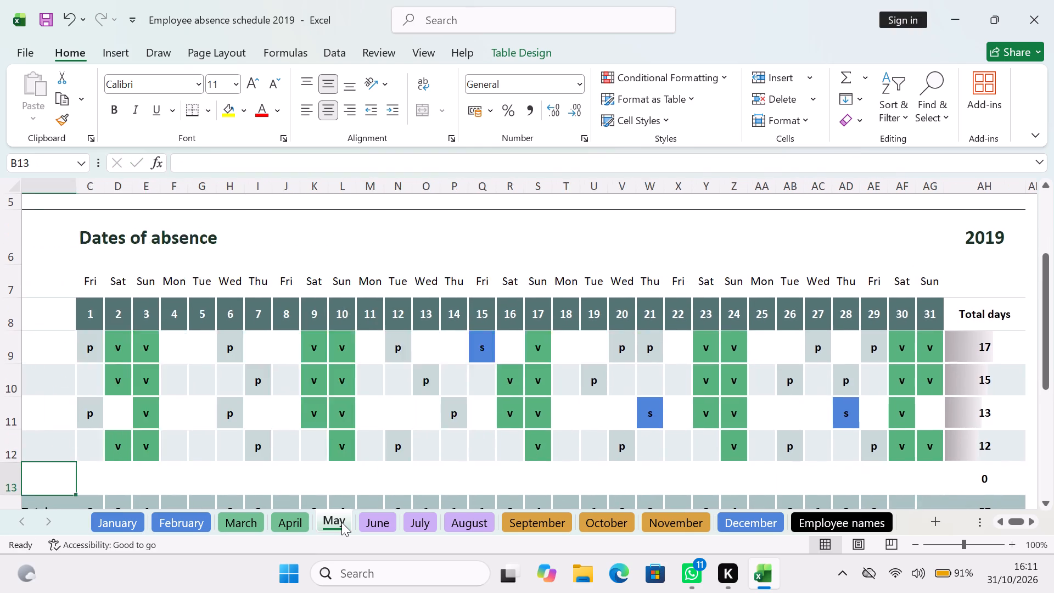
pyautogui.press('Right')
pyautogui.press('Right')
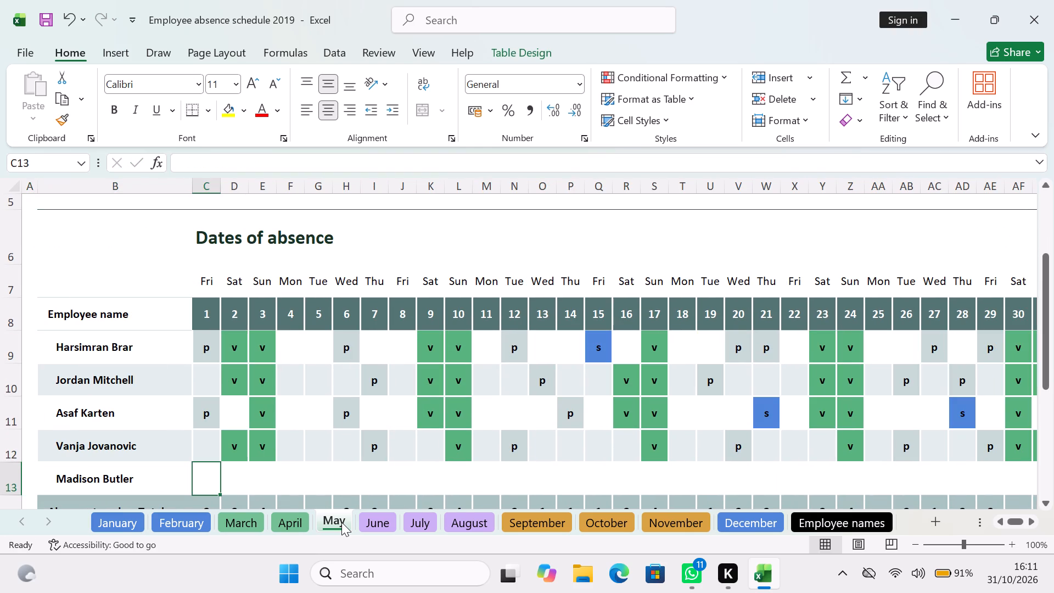
pyautogui.press('p')
pyautogui.press('Right')
pyautogui.press('Right')
pyautogui.press('v')
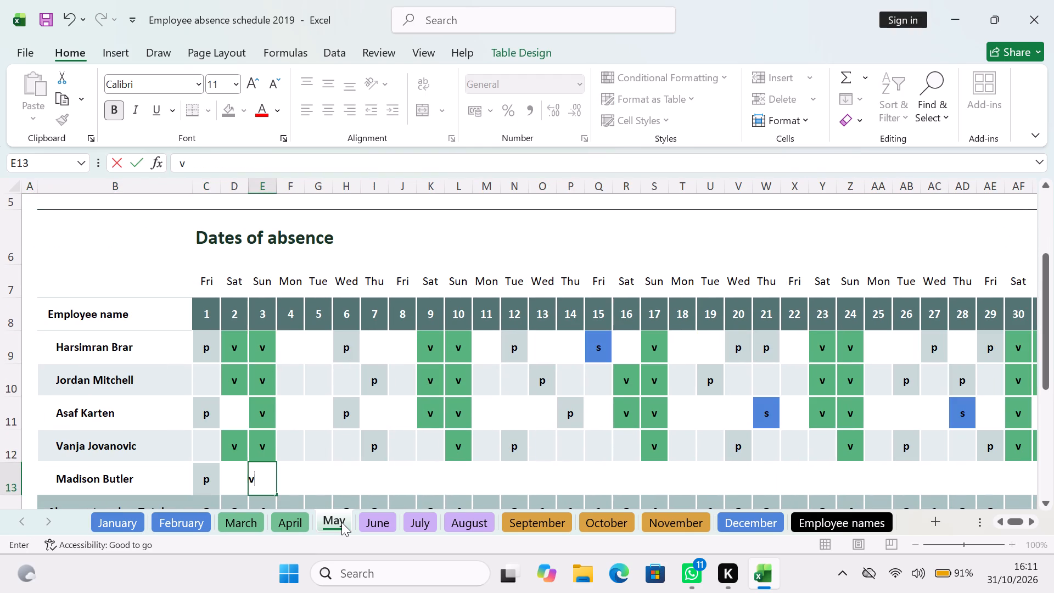
pyautogui.press('Right')
pyautogui.press('Right')
pyautogui.press('p')
pyautogui.press('Right')
# In the fifth employee's May row, enter v for day 10 and p for day 13.
pyautogui.press('Right')
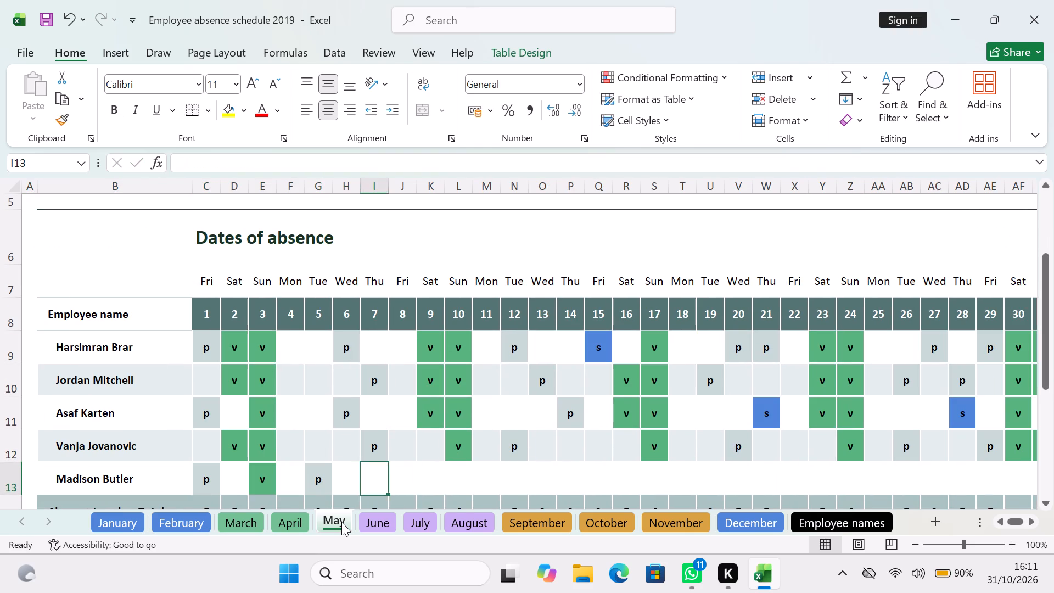
pyautogui.press('Right')
pyautogui.press('Right')
pyautogui.press('Right')
pyautogui.press('v')
pyautogui.press('Right')
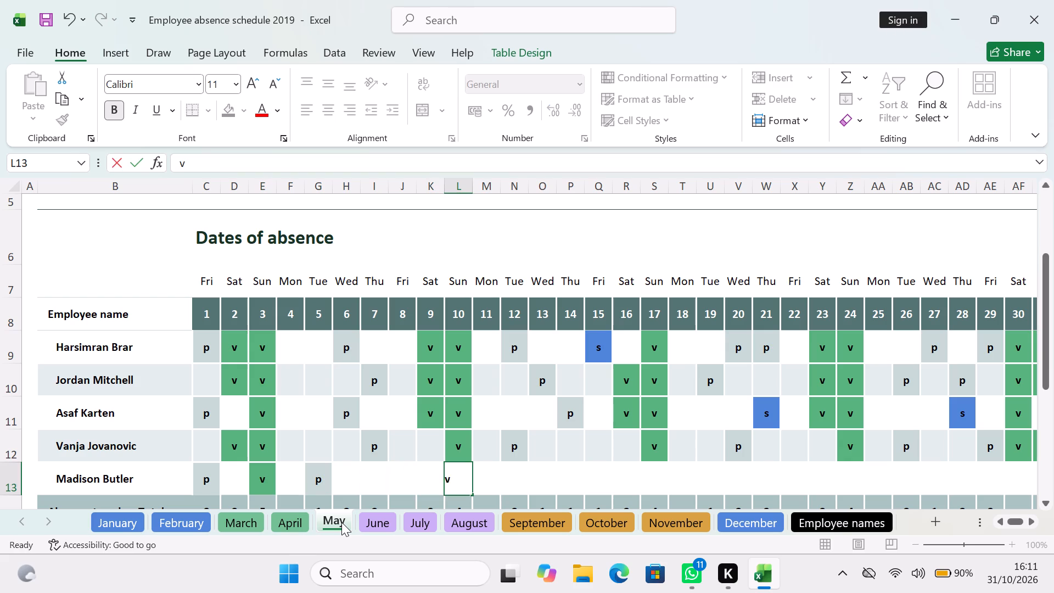
pyautogui.press('Right')
pyautogui.press('Right')
pyautogui.press('p')
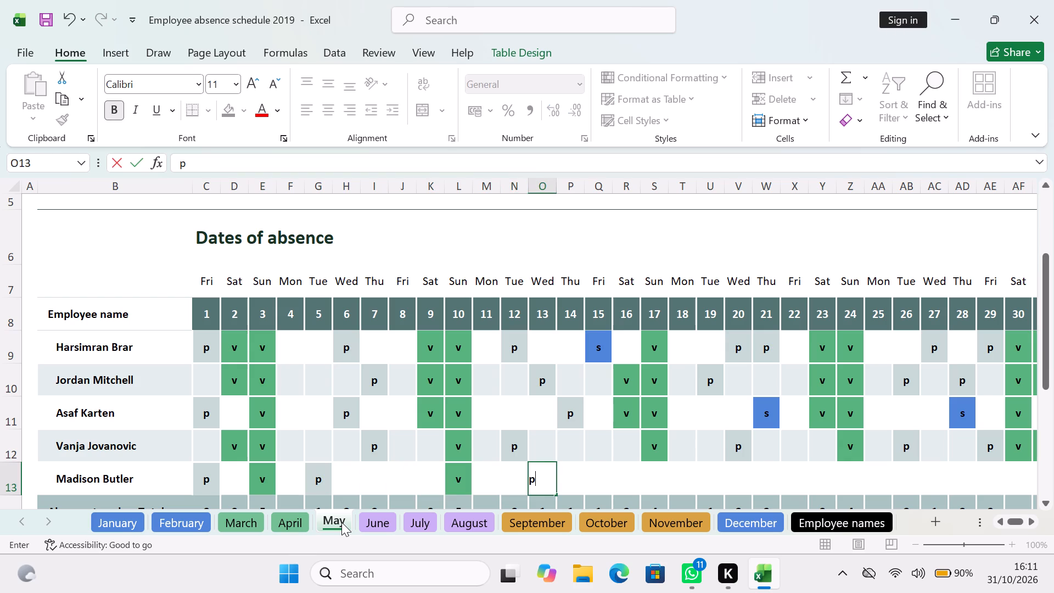
pyautogui.press('Right')
# In the fifth employee's May row, enter v for days 16 and 17 and p for days 19 and 22.
pyautogui.press('Right')
pyautogui.press('Right')
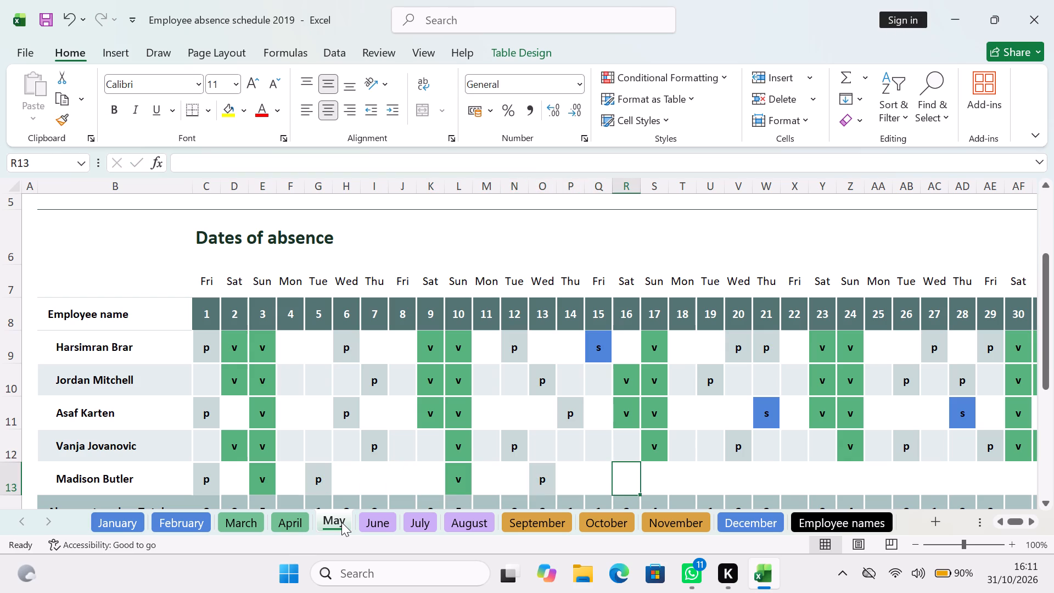
pyautogui.press('v')
pyautogui.press('Right')
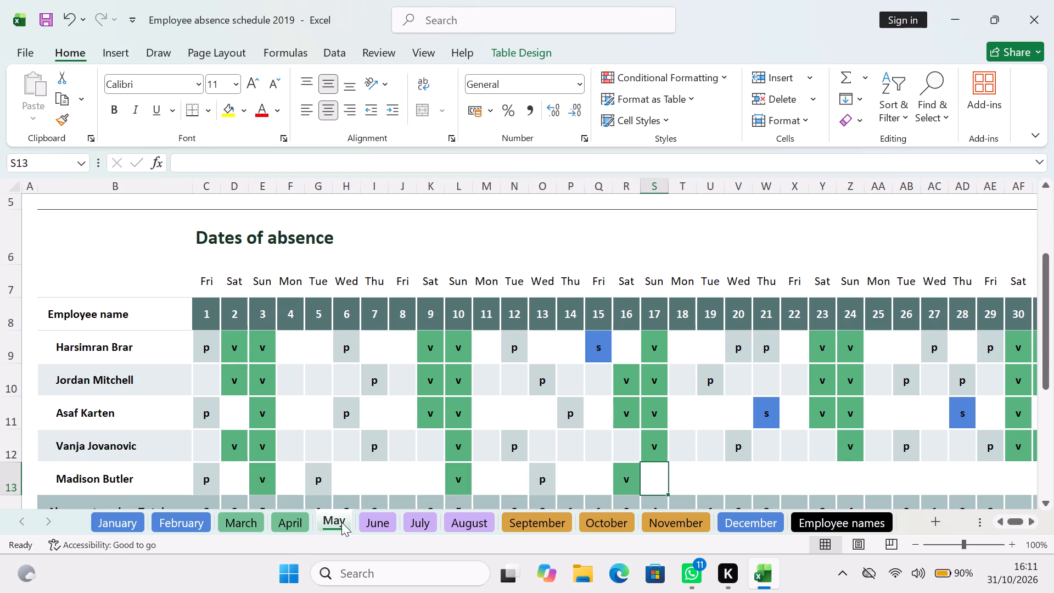
pyautogui.press('Right')
pyautogui.press('Left')
pyautogui.press('v')
pyautogui.press('Right')
pyautogui.press('Right')
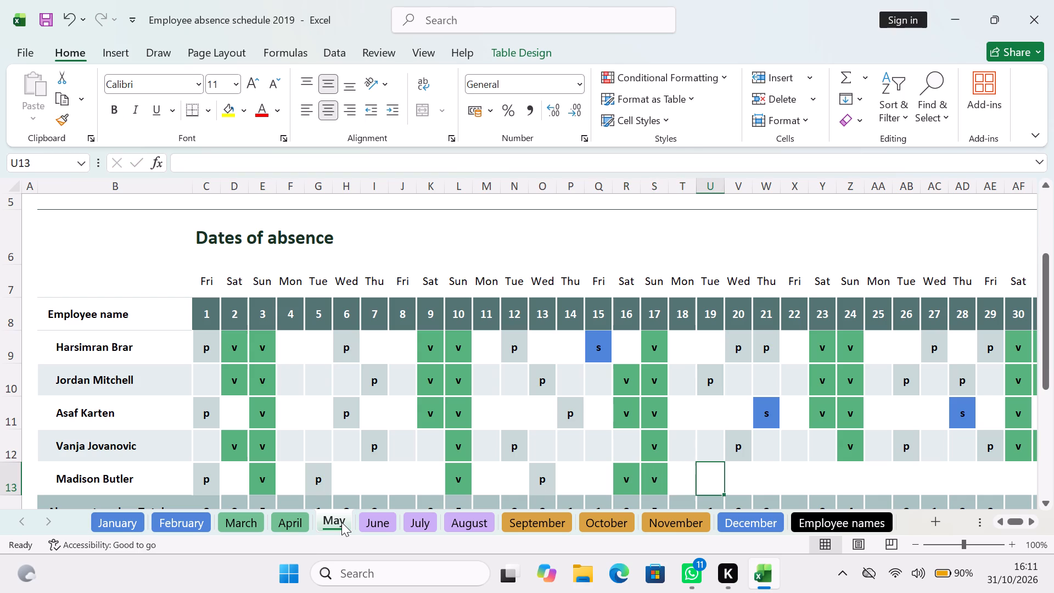
pyautogui.press('p')
pyautogui.press('Right')
pyautogui.press('Right')
pyautogui.press('Right')
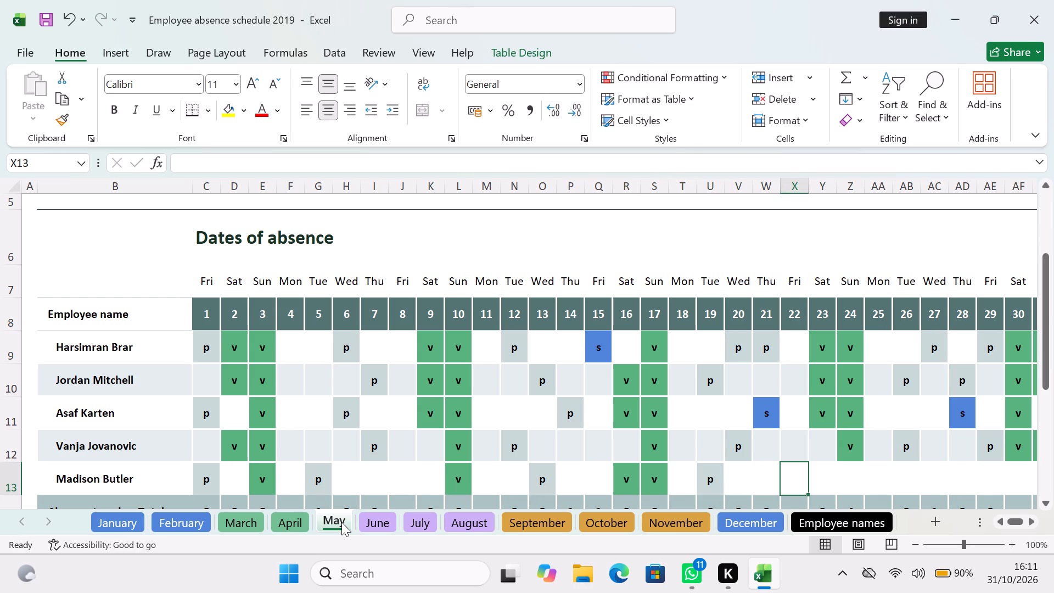
pyautogui.press('p')
pyautogui.press('Right')
pyautogui.press('Right')
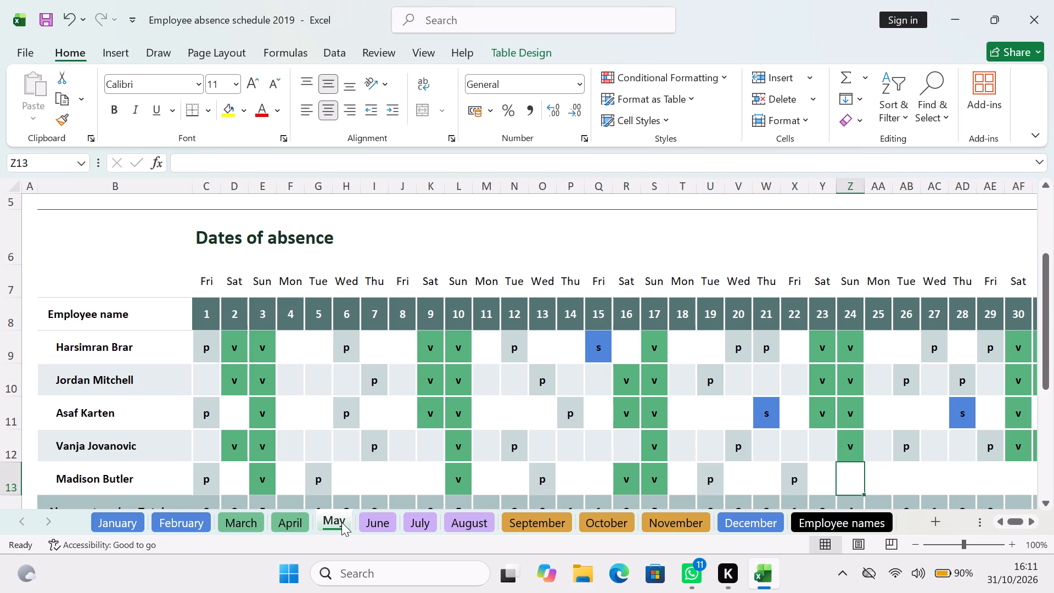
# In the fifth employee's May row, enter v for day 24, p for day 27, s for day 29 and v for day 30.
pyautogui.press('v')
pyautogui.press('Right')
pyautogui.press('Right')
pyautogui.press('Right')
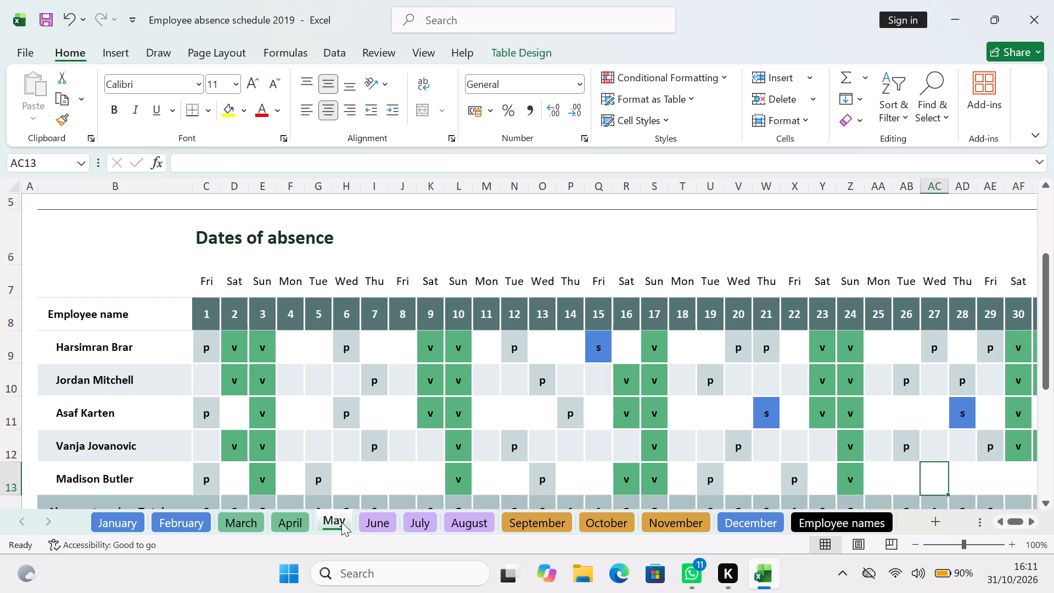
pyautogui.press('p')
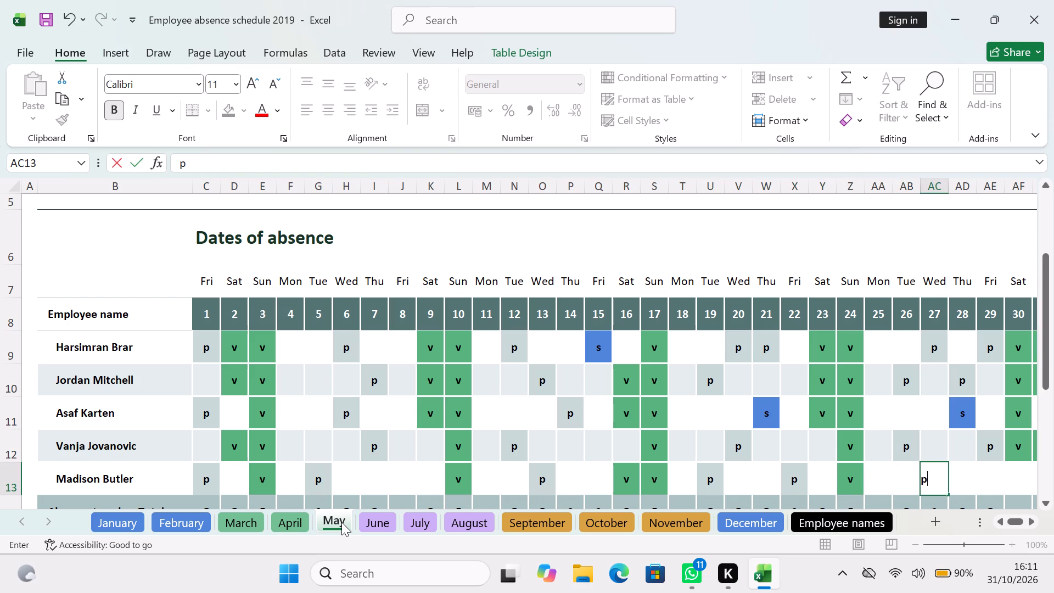
pyautogui.press('Right')
pyautogui.press('Right')
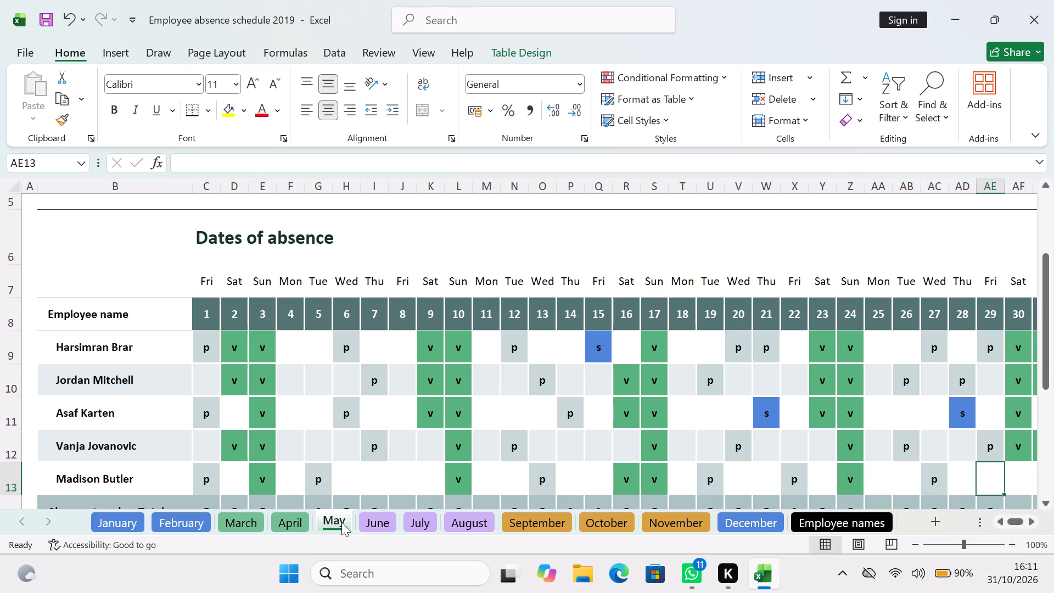
pyautogui.press('s')
pyautogui.press('Right')
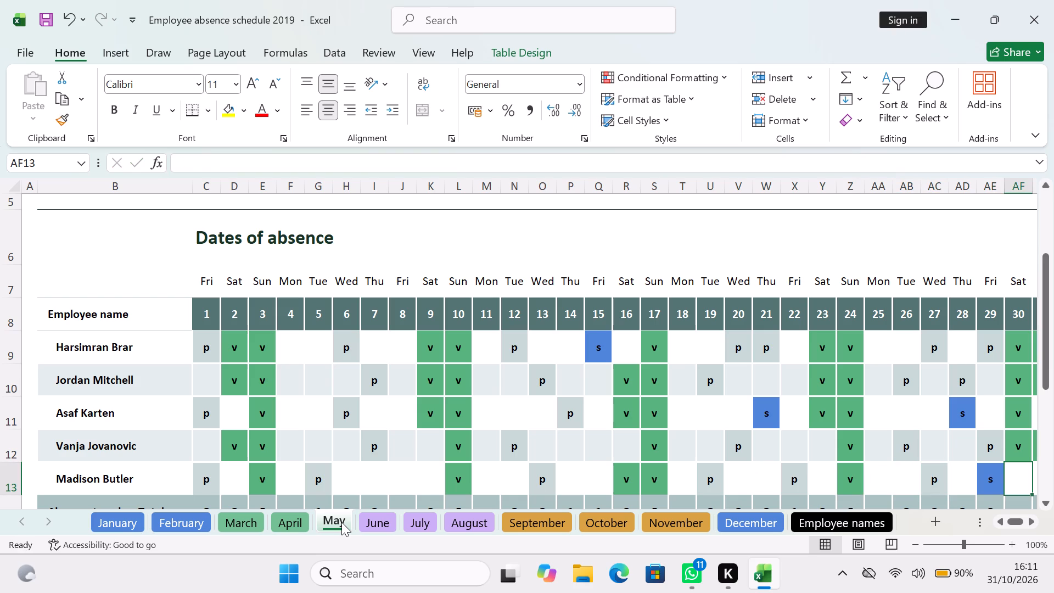
pyautogui.press('v')
pyautogui.press('Down')
# In May's total row, set the total for day 4 to the Count function.
pyautogui.press('Left')
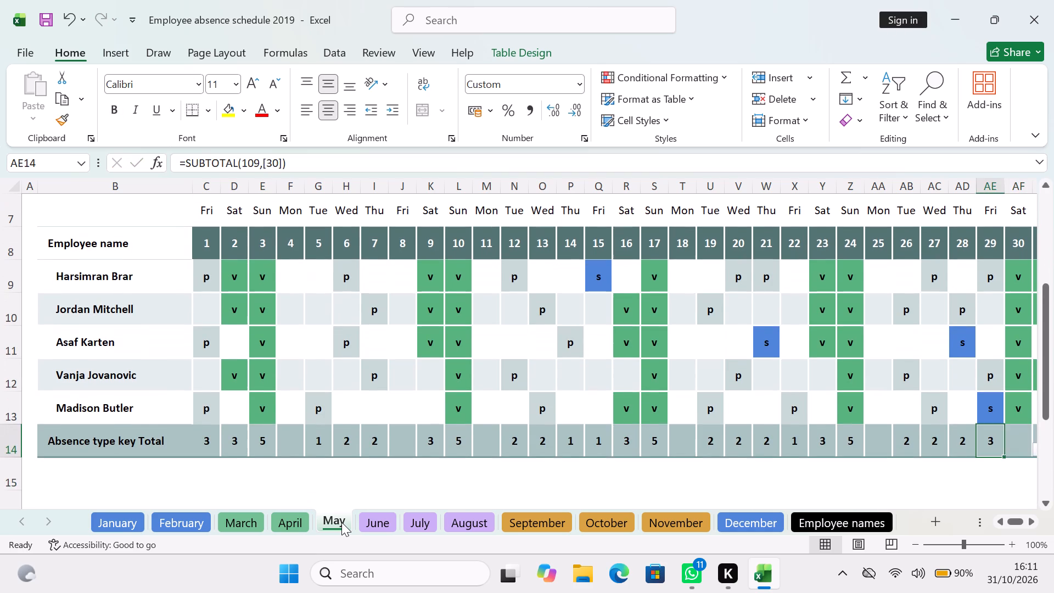
pyautogui.press('Left')
pyautogui.press('Right')
pyautogui.press('Right')
pyautogui.press('Right')
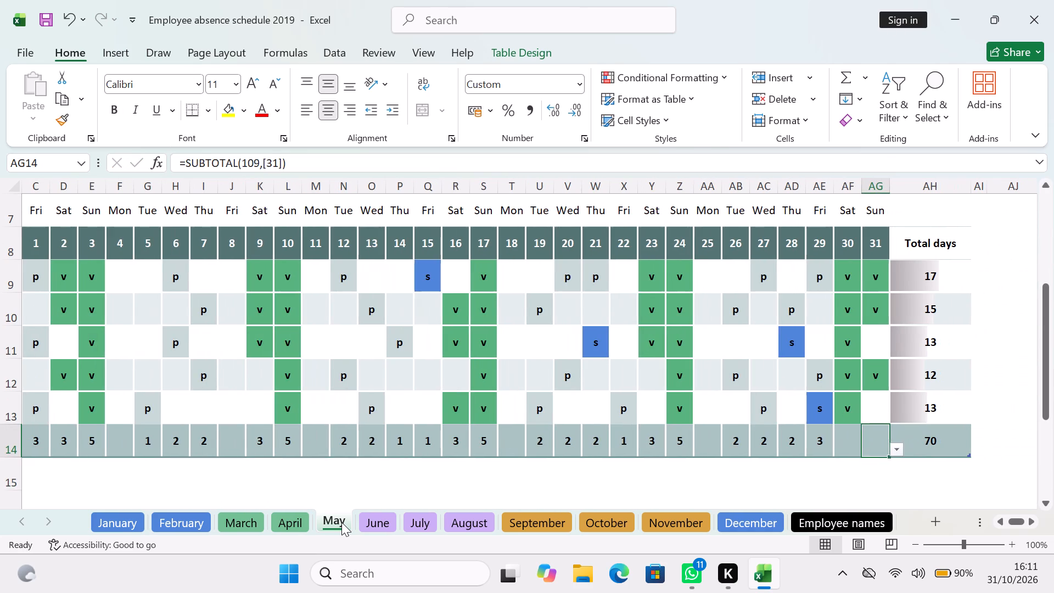
pyautogui.press('Left')
pyautogui.press('Right')
pyautogui.click(123, 450)
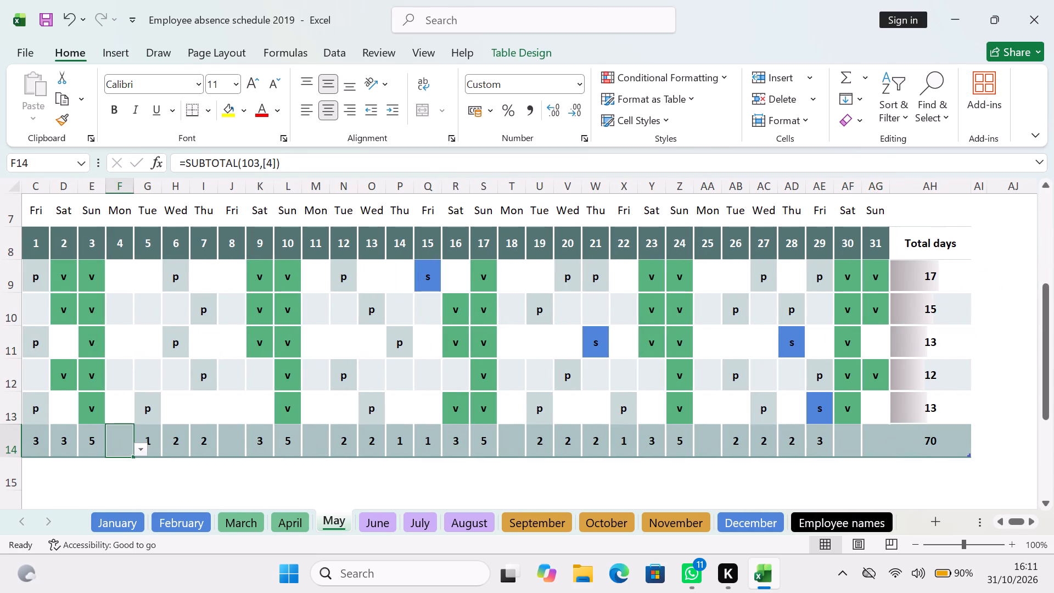
pyautogui.click(140, 452)
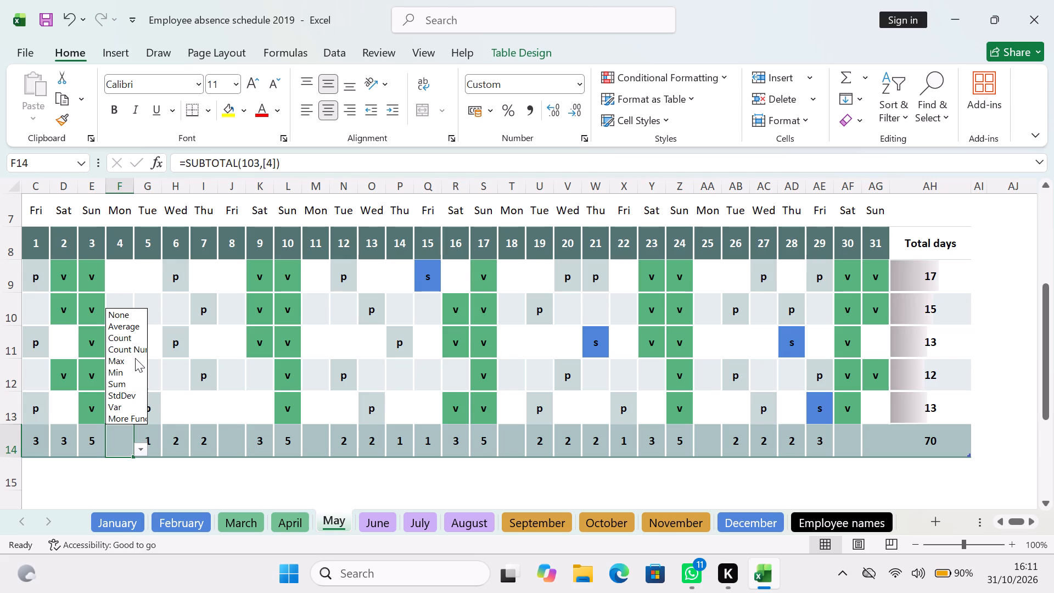
pyautogui.click(134, 342)
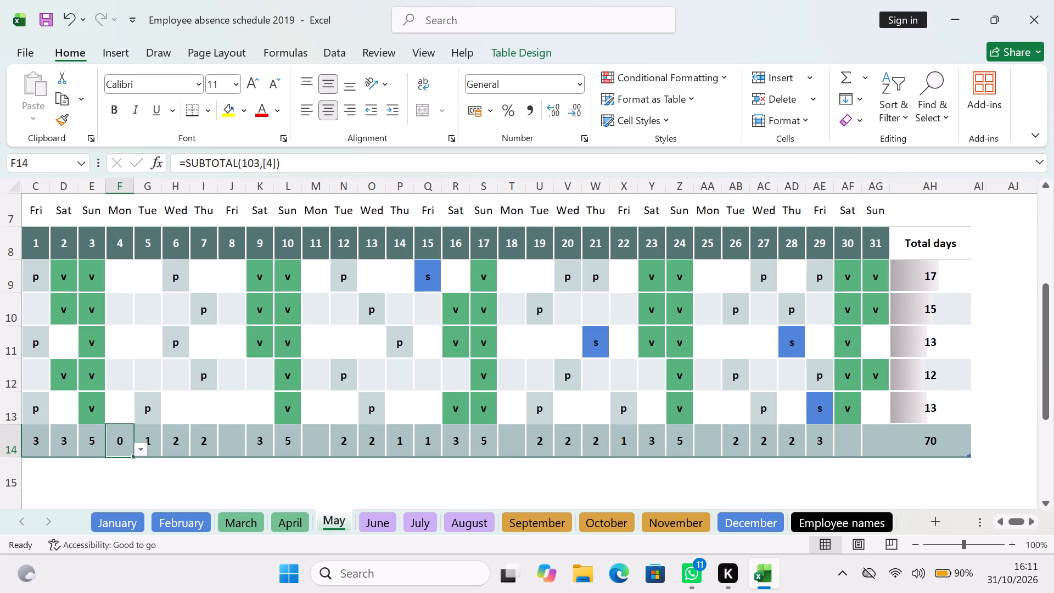
# In May's total row, set the total for day 8 to the Count function.
pyautogui.press('Left')
pyautogui.press('Left')
pyautogui.press('Left')
pyautogui.press('Left')
pyautogui.press('Left')
pyautogui.press('Left')
pyautogui.press('Right')
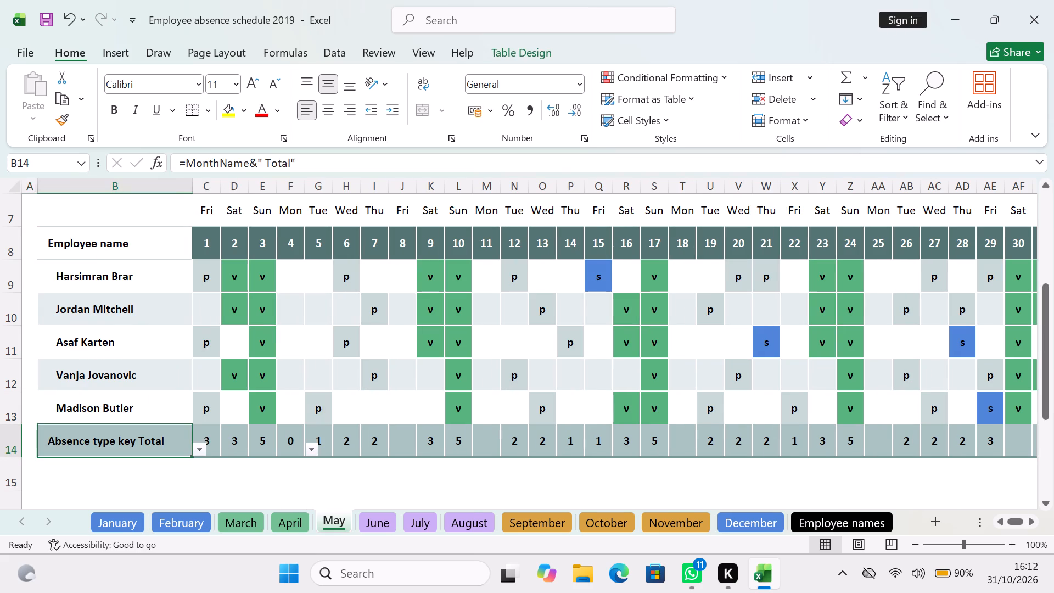
pyautogui.press('Right')
pyautogui.press('Right')
pyautogui.press('Right')
pyautogui.press('Right')
pyautogui.press('Right')
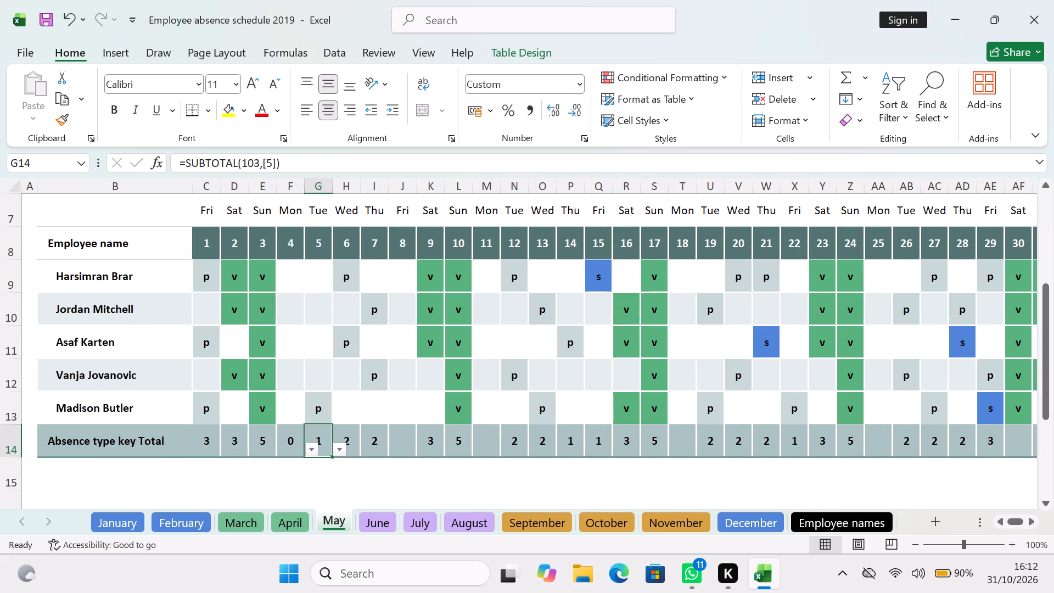
pyautogui.click(413, 441)
pyautogui.click(421, 444)
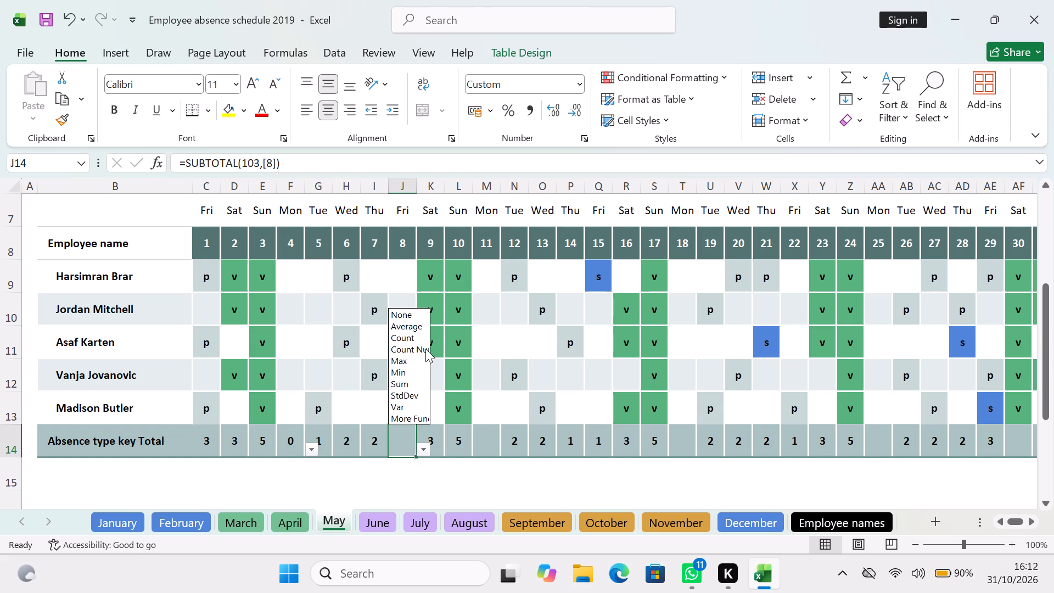
pyautogui.click(423, 337)
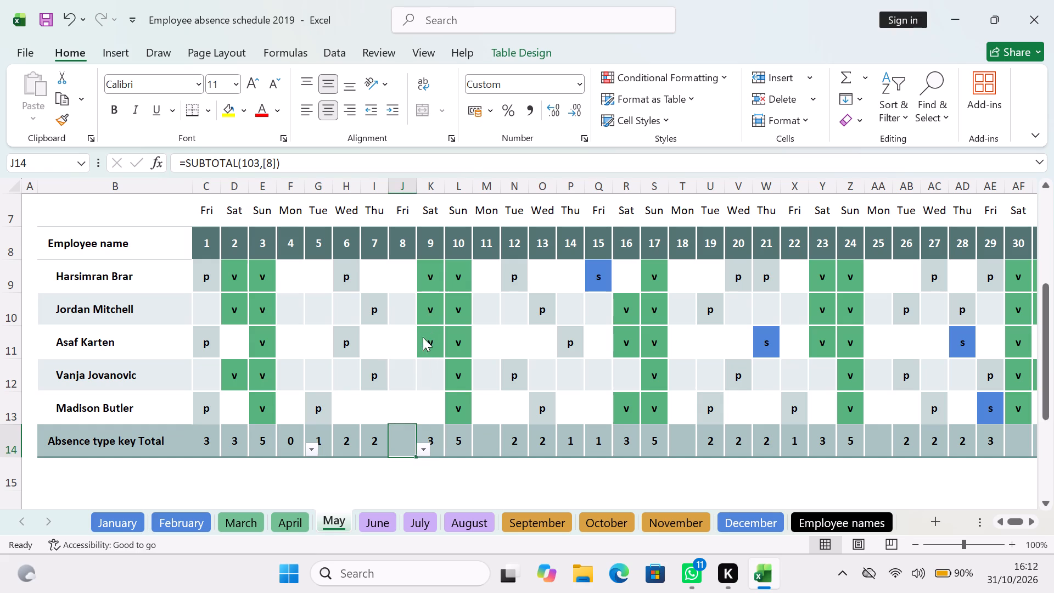
# In May's total row, set the totals for days 11, 18 and 25 to the Count function.
pyautogui.click(487, 447)
pyautogui.click(507, 450)
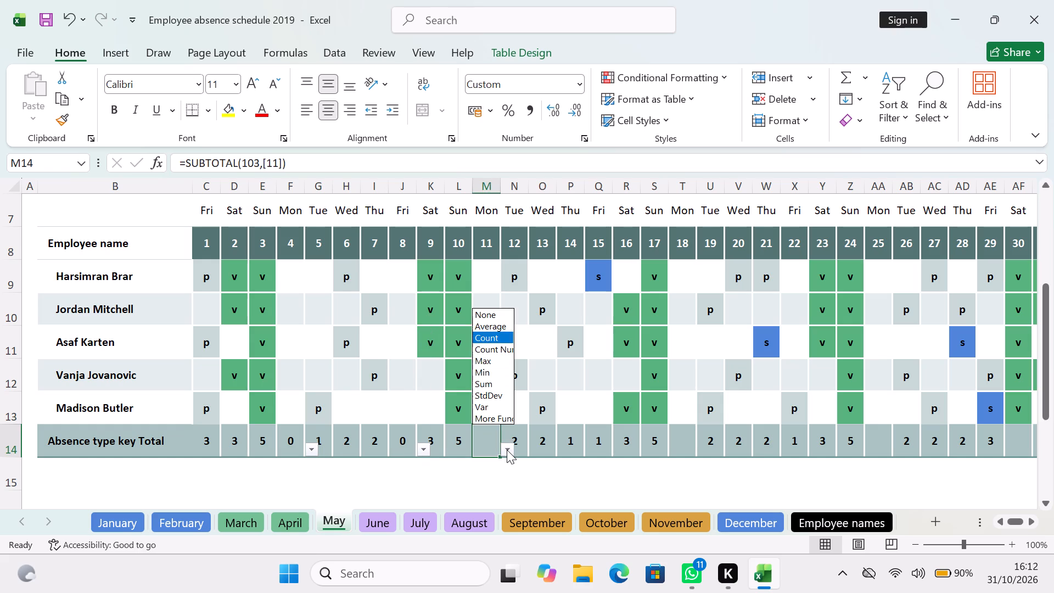
pyautogui.click(503, 339)
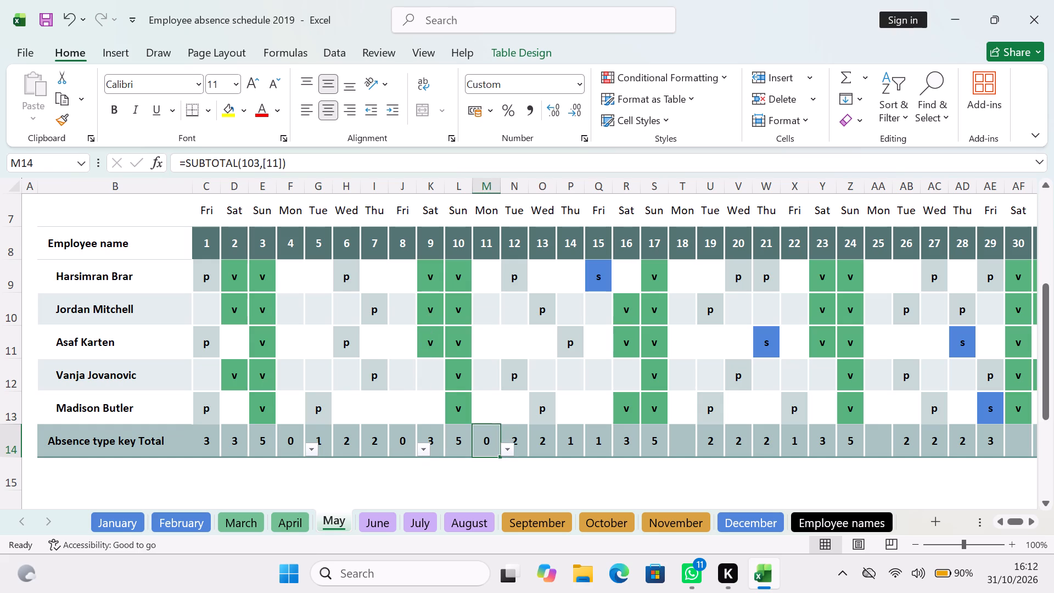
pyautogui.click(688, 438)
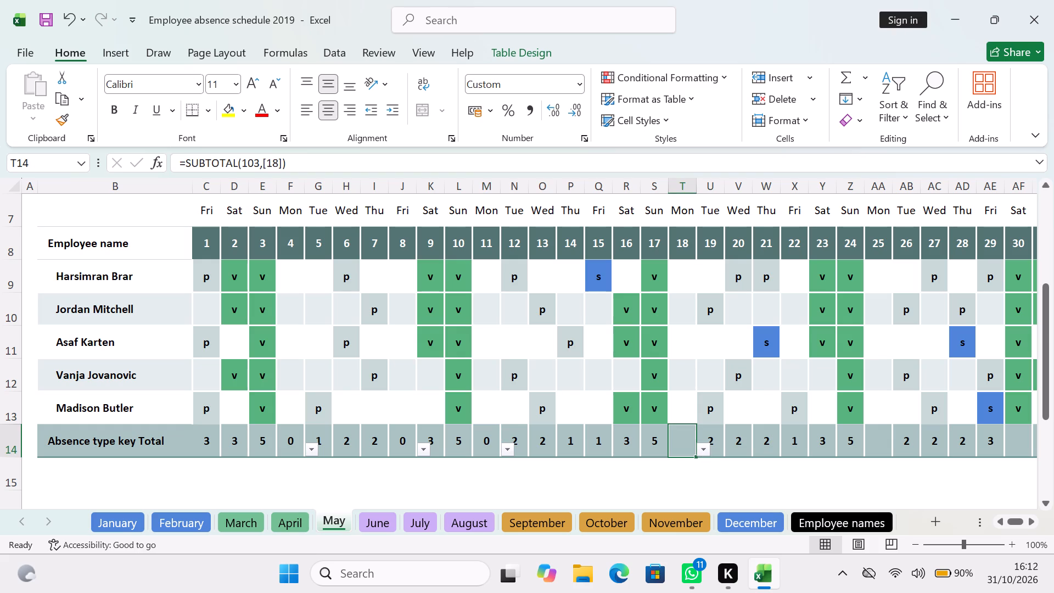
pyautogui.click(703, 450)
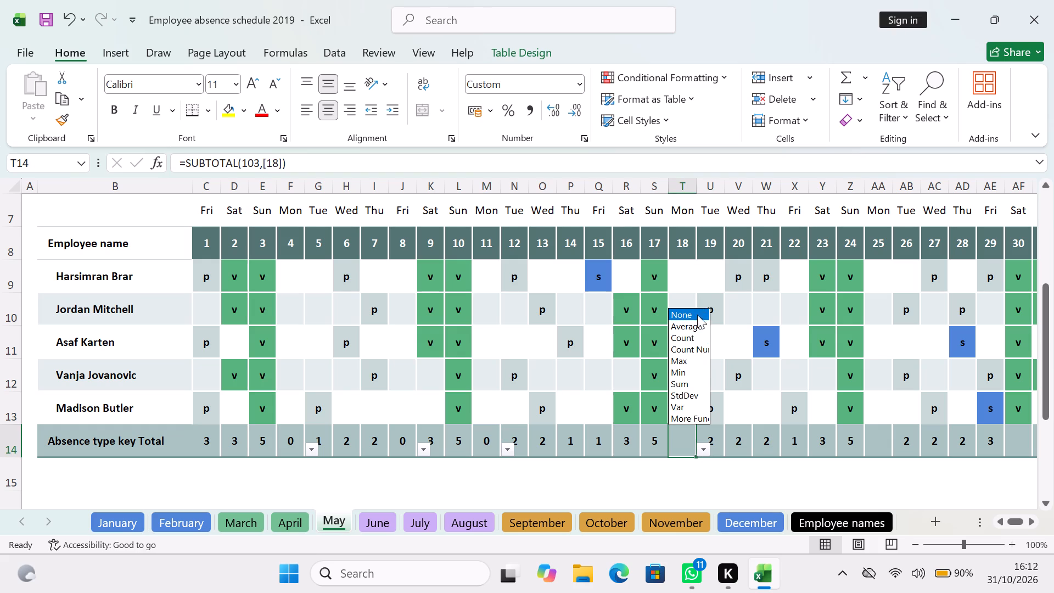
pyautogui.click(695, 333)
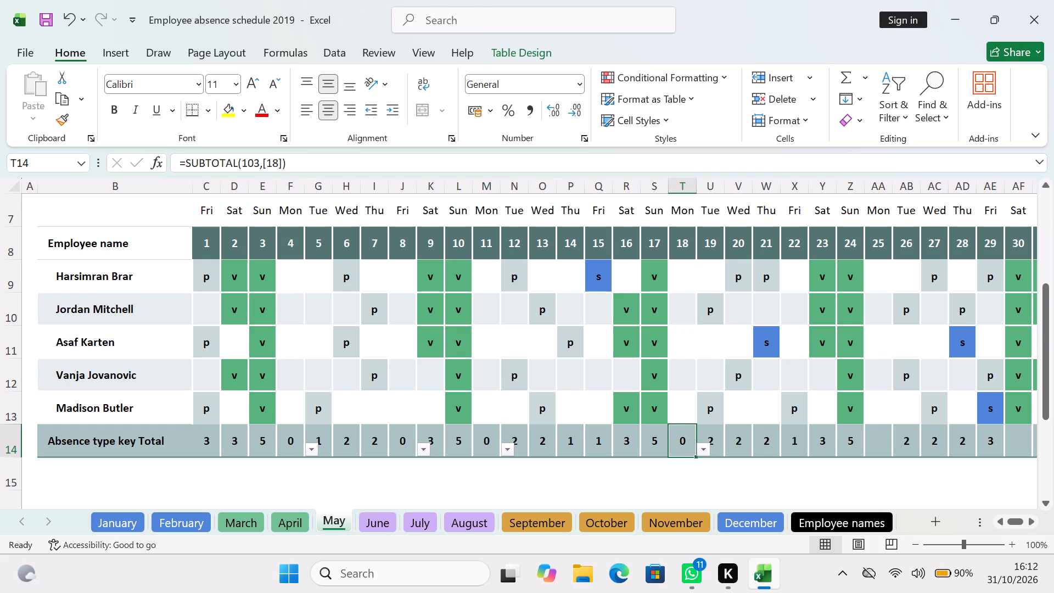
pyautogui.click(879, 451)
pyautogui.click(896, 452)
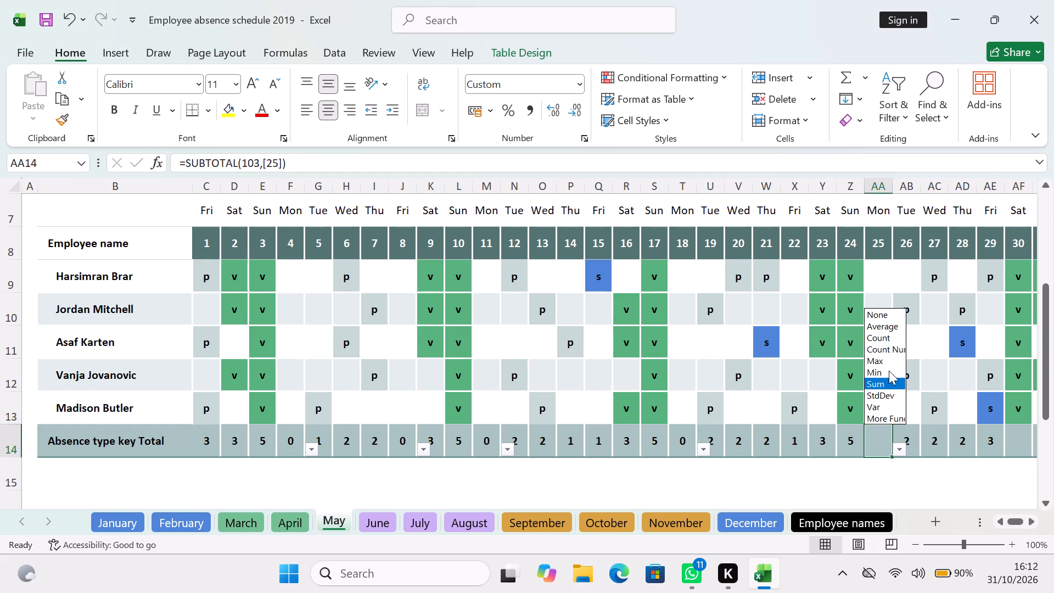
pyautogui.click(879, 340)
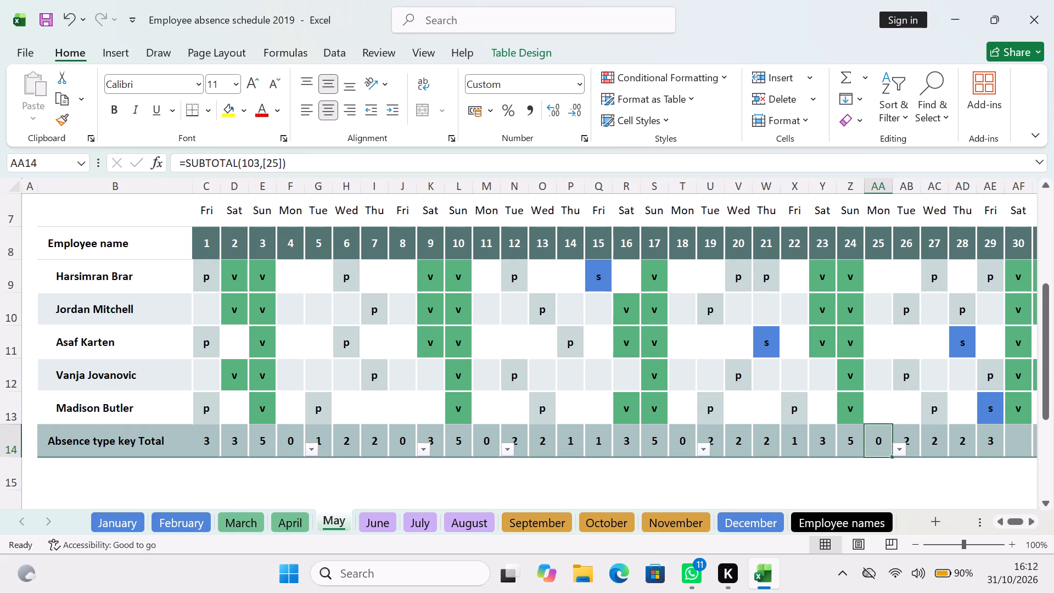
# In May's total row, set the totals for days 31 and 30 to the Count function.
pyautogui.click(1015, 443)
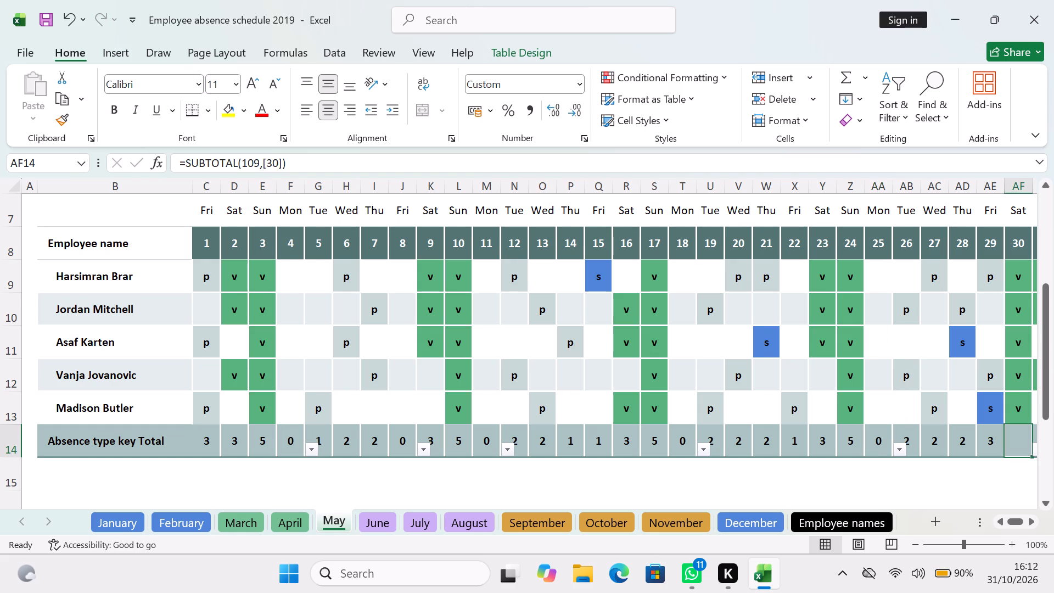
pyautogui.press('Right')
pyautogui.click(896, 450)
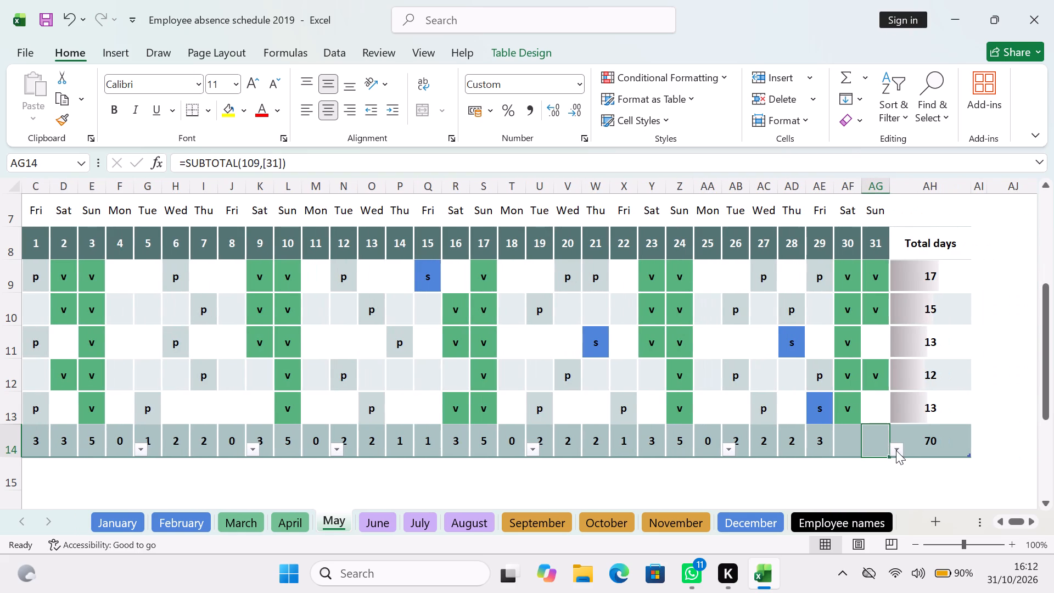
pyautogui.click(871, 332)
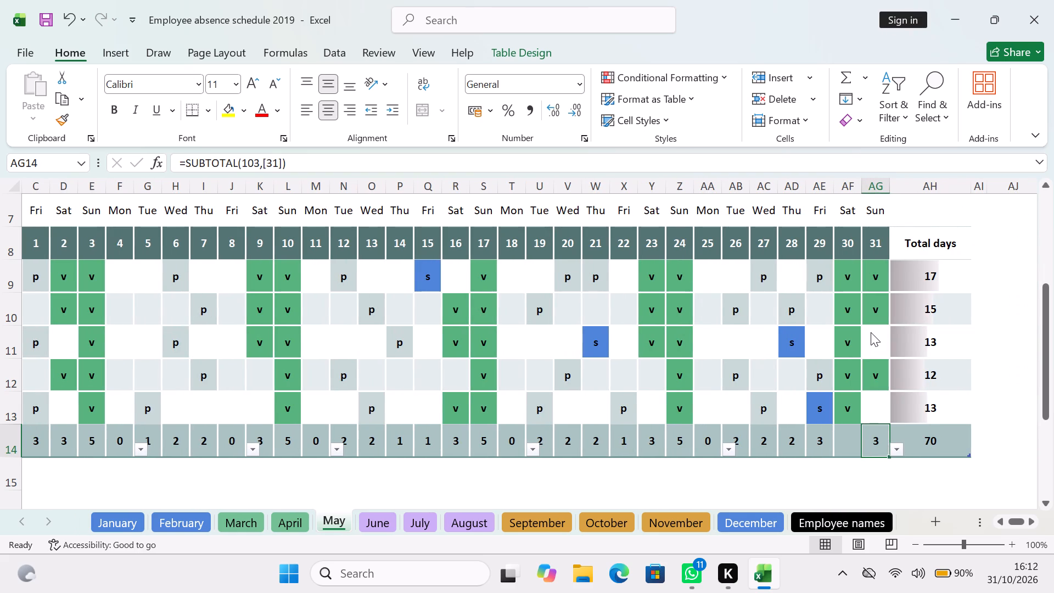
pyautogui.click(850, 438)
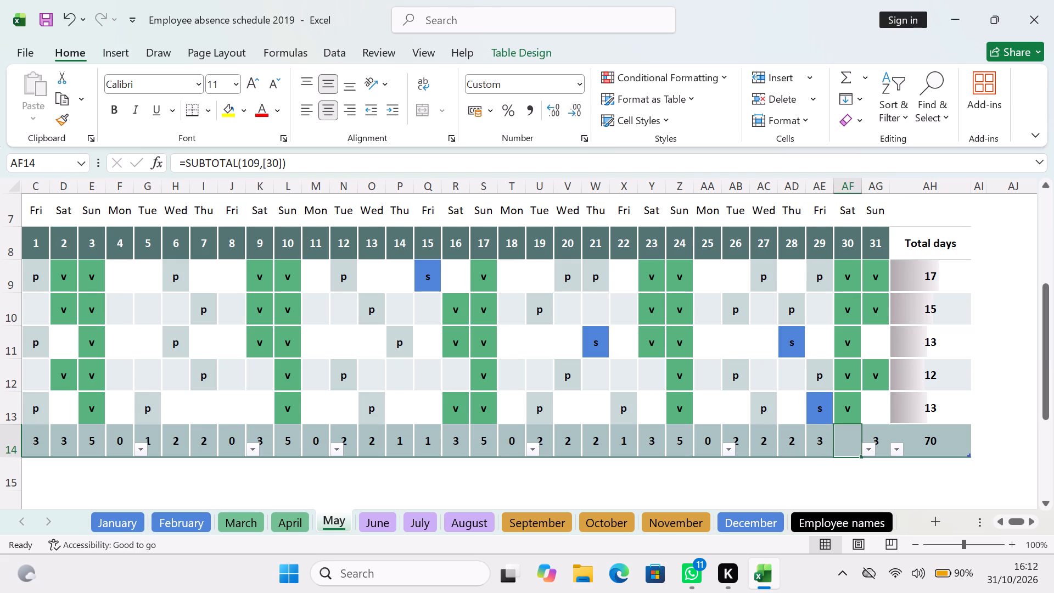
pyautogui.click(847, 445)
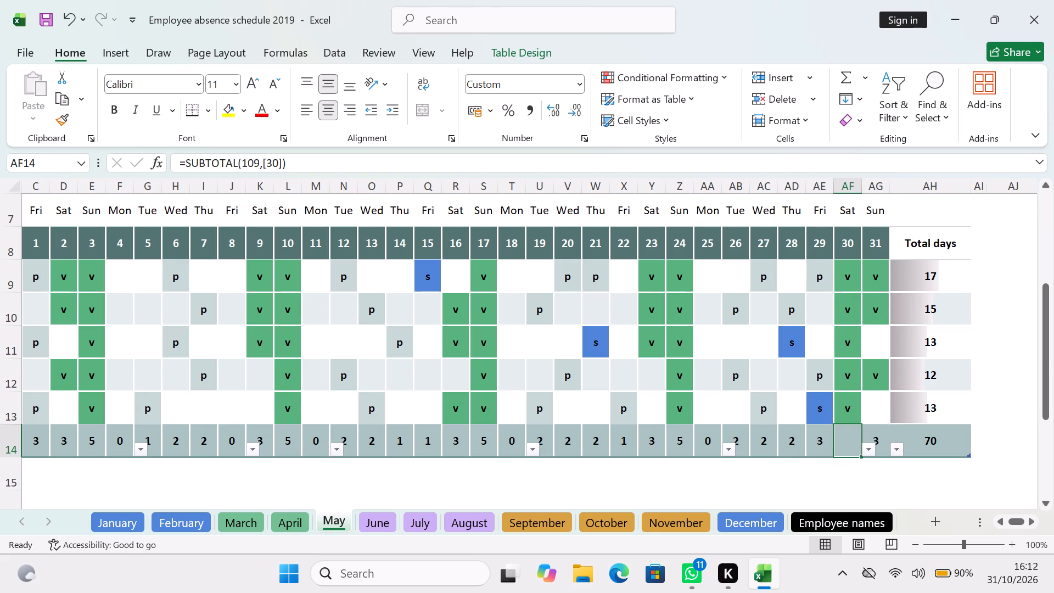
pyautogui.click(844, 429)
pyautogui.click(866, 447)
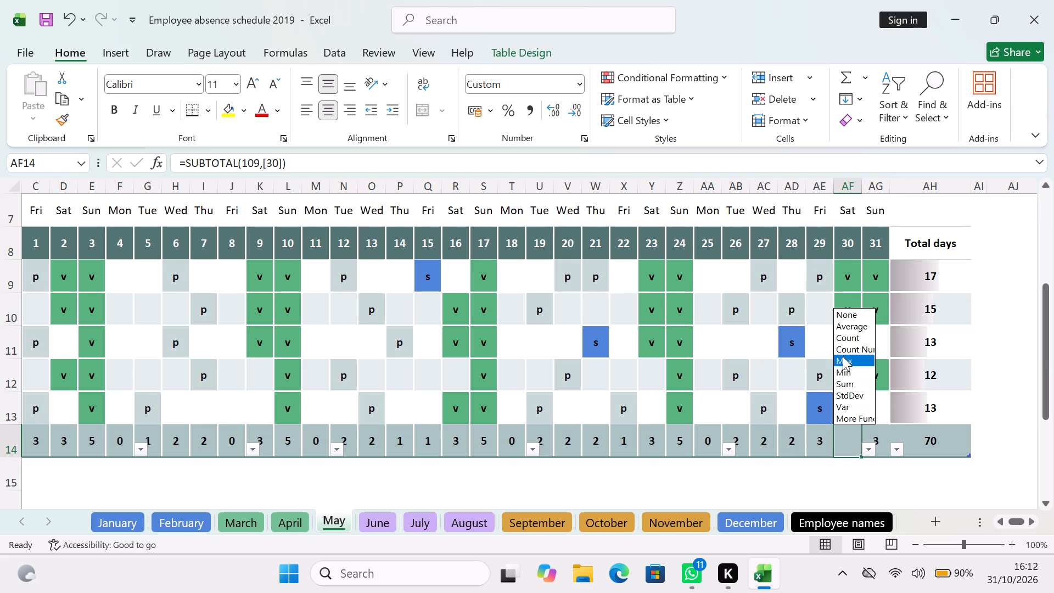
pyautogui.click(842, 341)
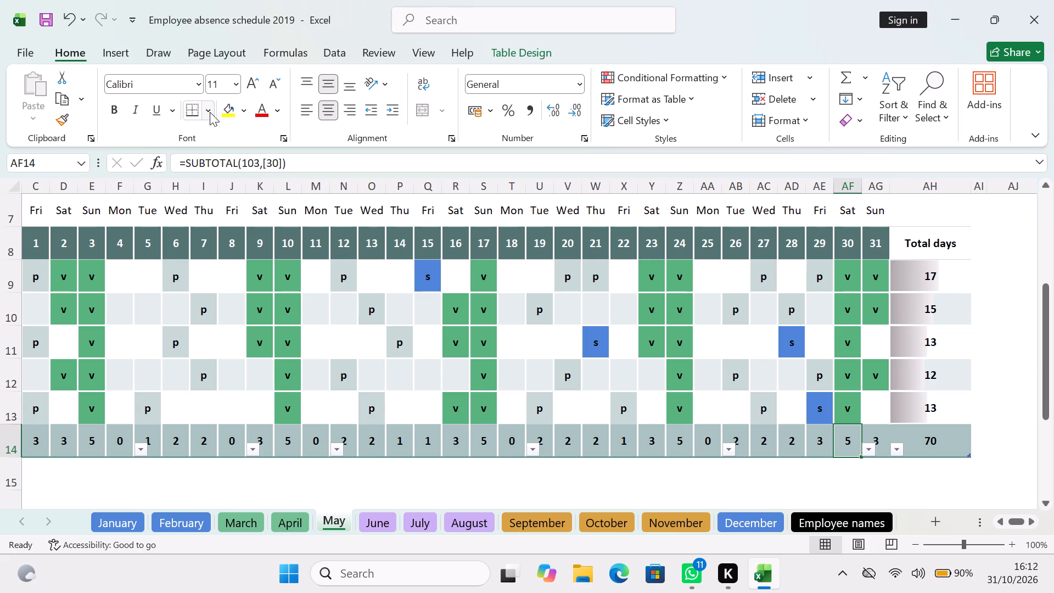
# Save the workbook.
pyautogui.click(55, 15)
# Apply blue data bars to the five employees' Total days cells on the May sheet.
pyautogui.moveTo(912, 267); pyautogui.dragTo(907, 438)
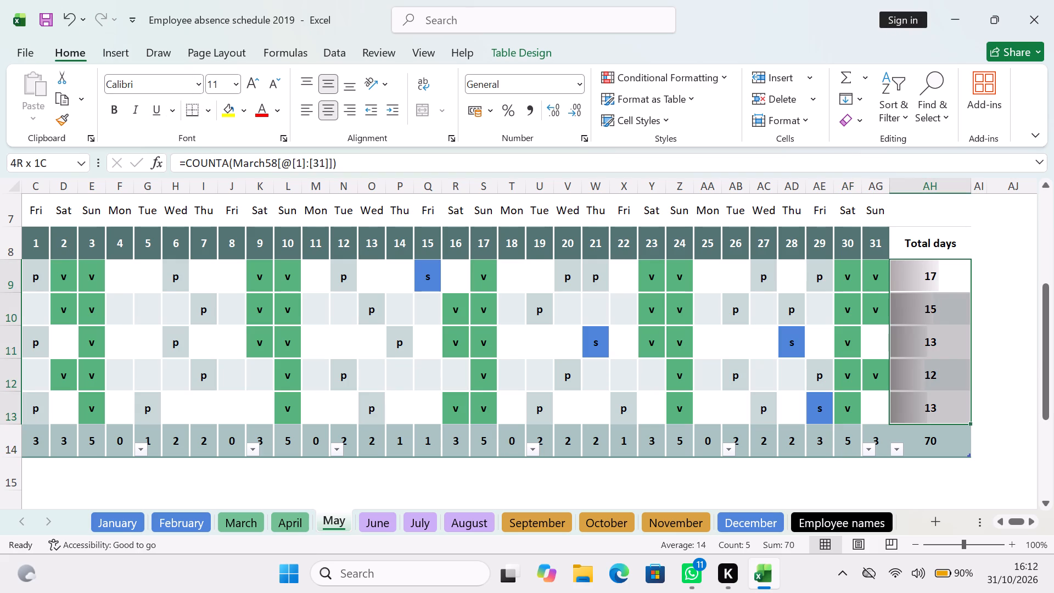
pyautogui.moveTo(907, 438); pyautogui.dragTo(922, 413)
pyautogui.rightClick(922, 413)
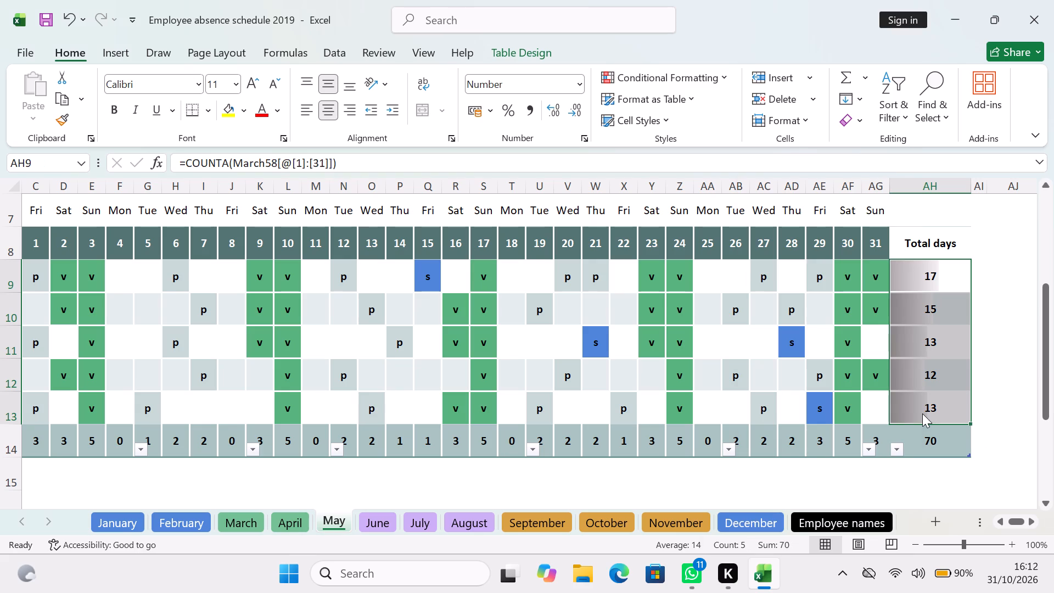
pyautogui.click(832, 283)
pyautogui.click(709, 367)
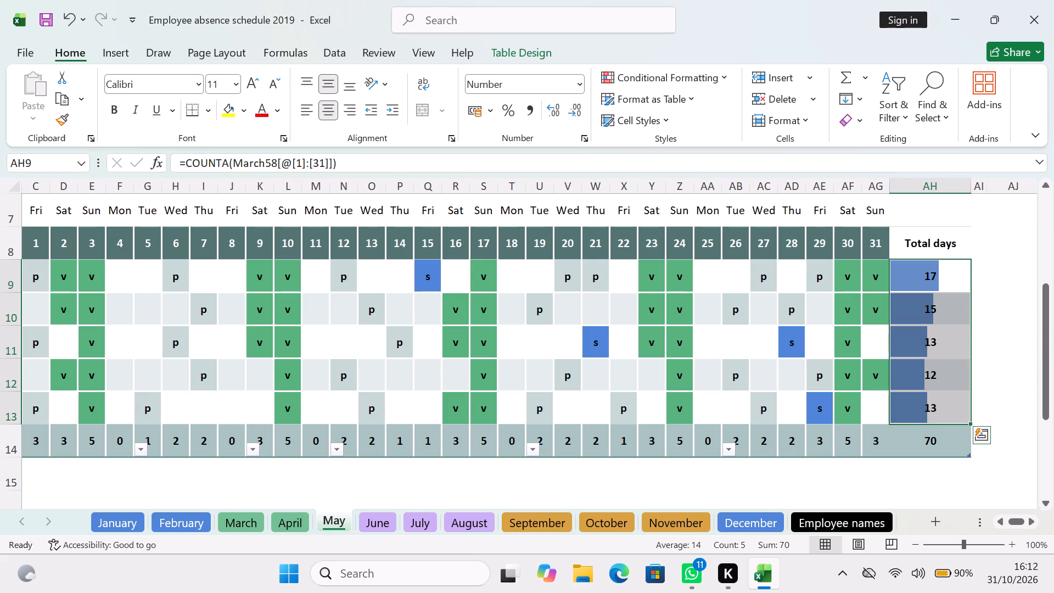
# On the June sheet, enter the sick code s for the first employee on day 1.
pyautogui.click(384, 522)
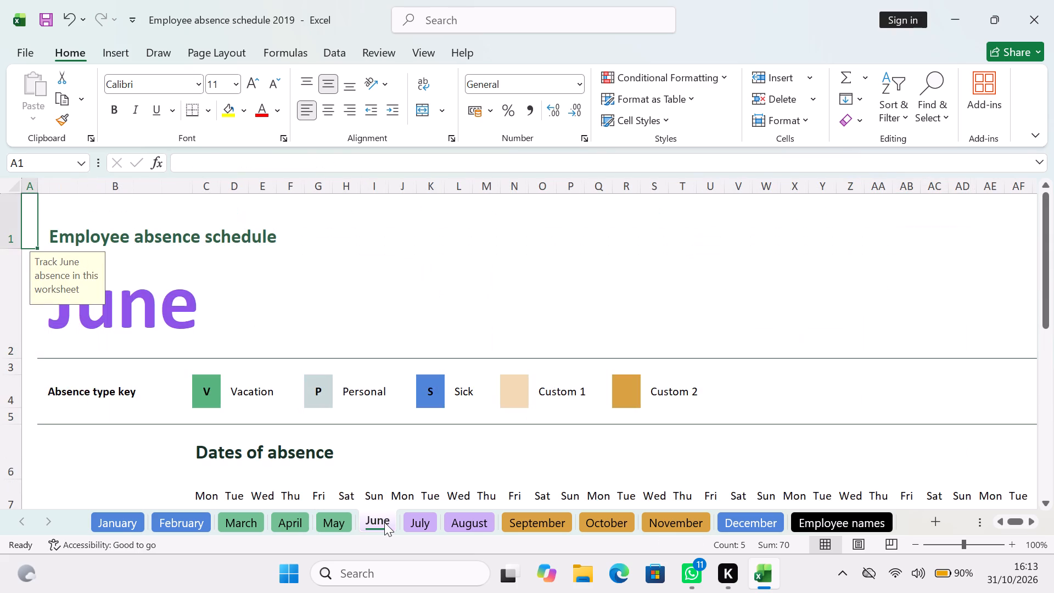
pyautogui.press('Down')
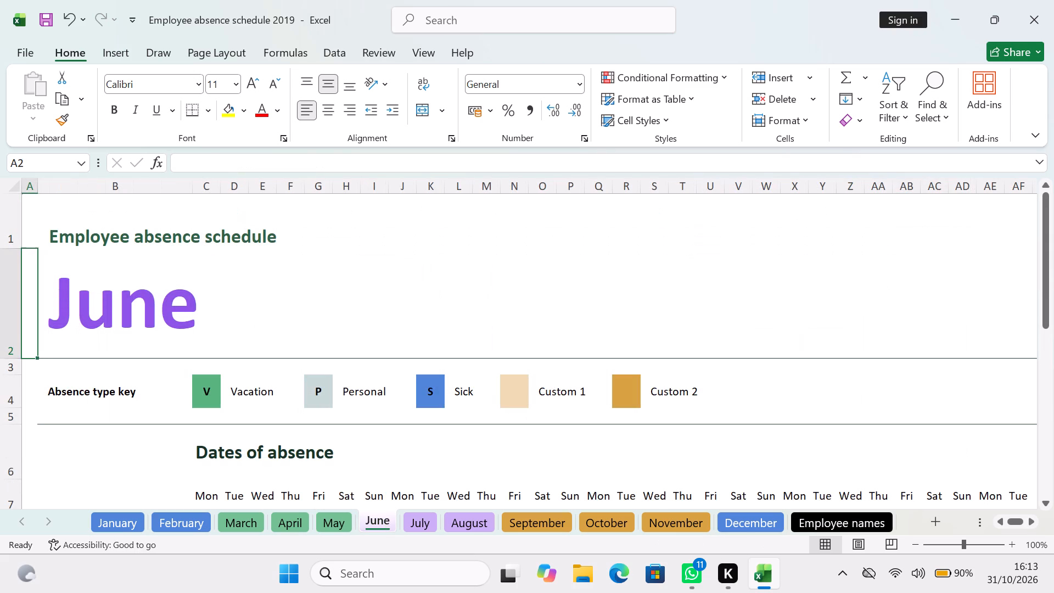
pyautogui.press('Down')
pyautogui.press('Down')
pyautogui.press('Down')
pyautogui.press('Down')
pyautogui.press('Down')
pyautogui.press('Down')
pyautogui.press('Down')
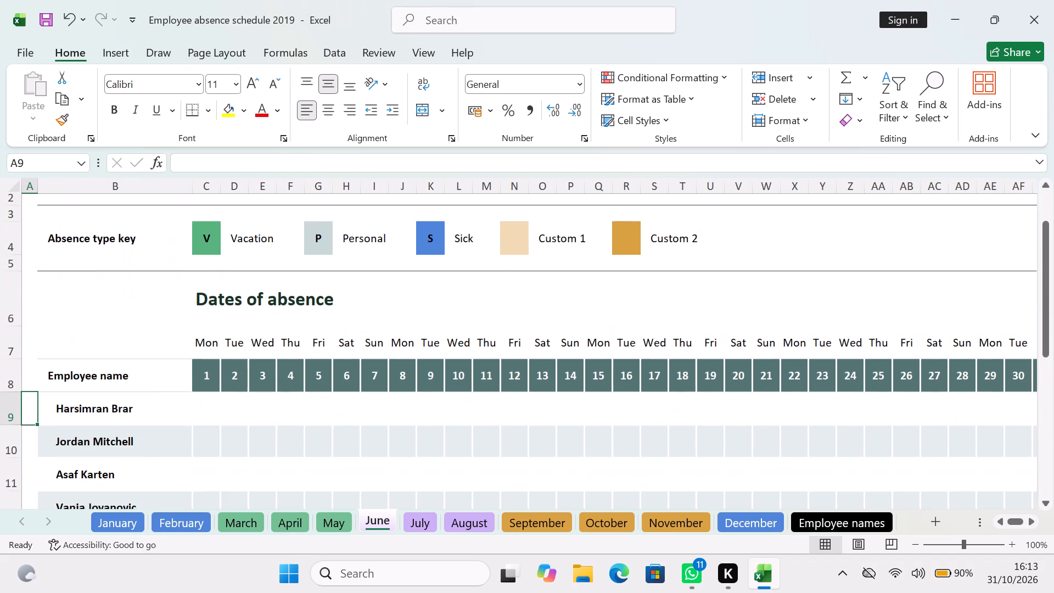
pyautogui.press('Down')
pyautogui.press('Right')
pyautogui.press('Right')
pyautogui.press('Up')
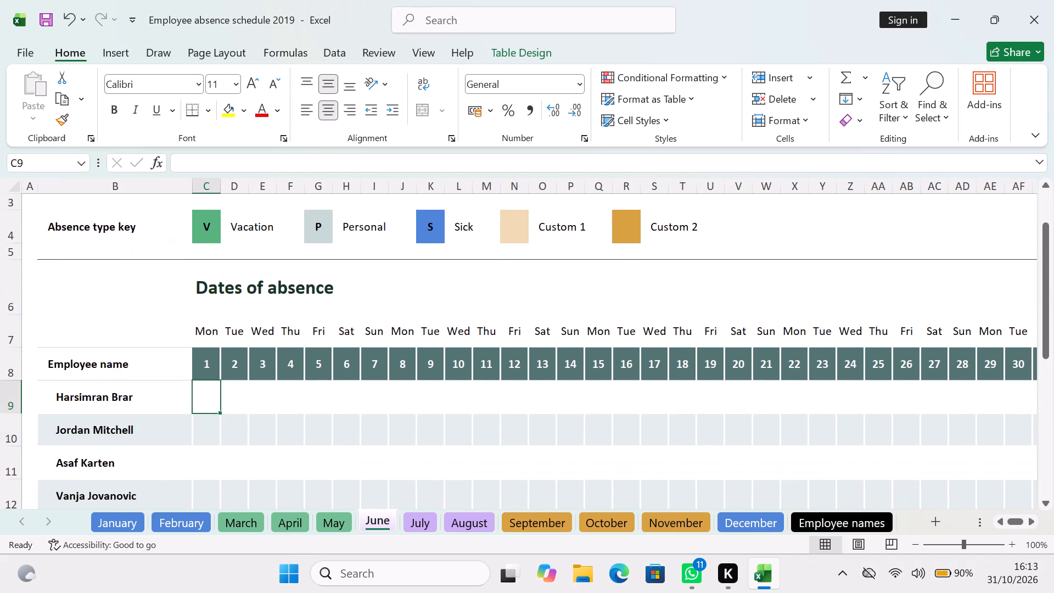
pyautogui.press('s')
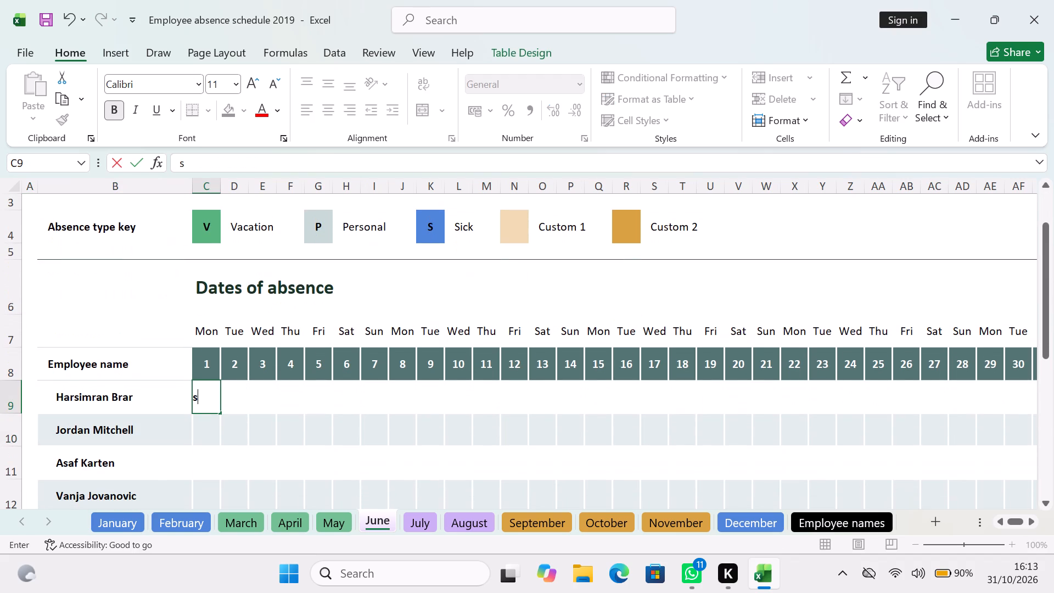
pyautogui.press('Right')
pyautogui.press('Right')
pyautogui.press('Right')
pyautogui.press('Right')
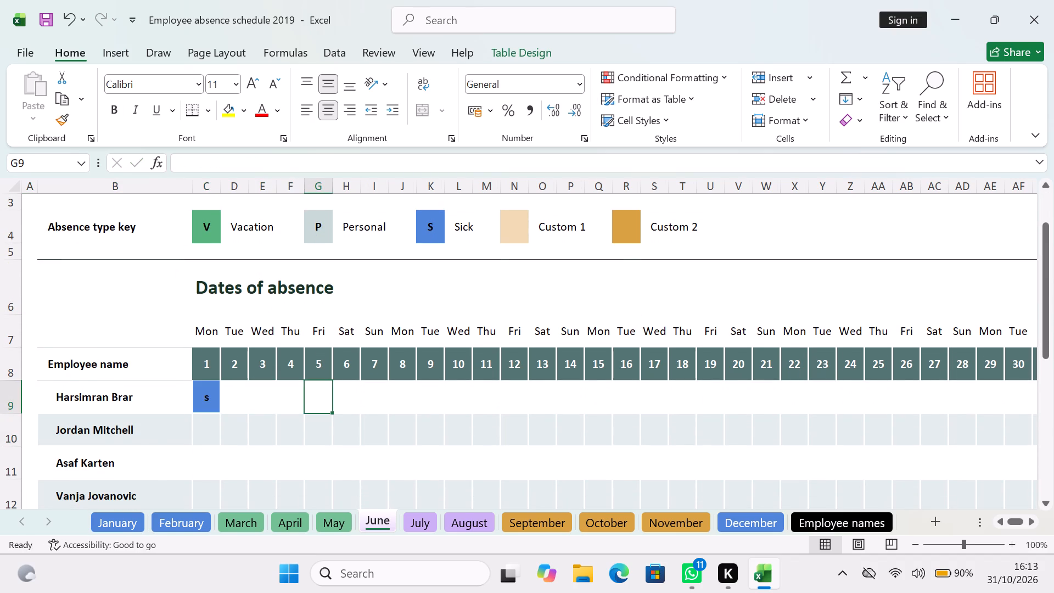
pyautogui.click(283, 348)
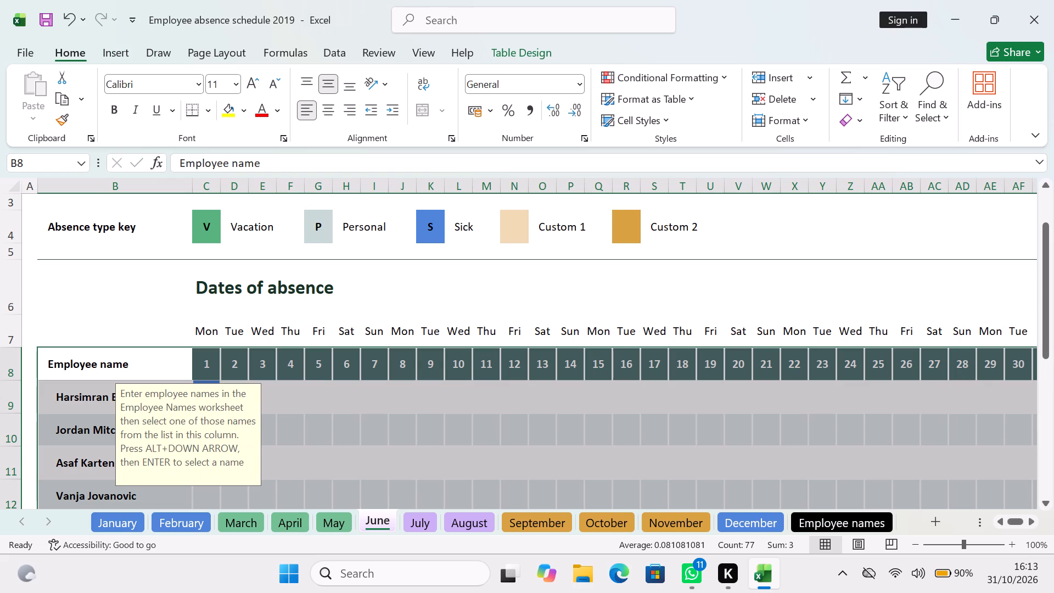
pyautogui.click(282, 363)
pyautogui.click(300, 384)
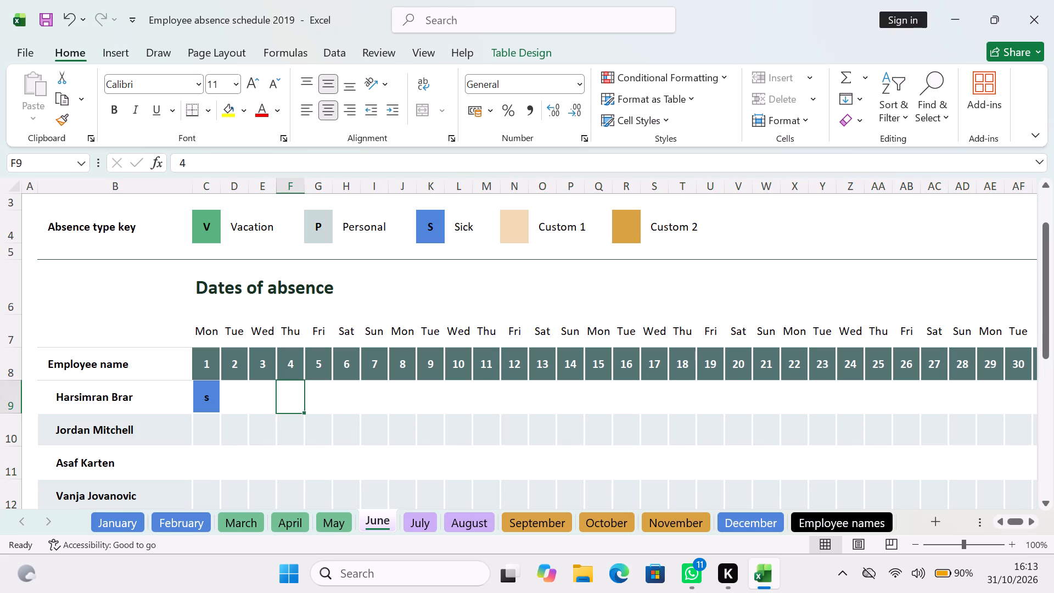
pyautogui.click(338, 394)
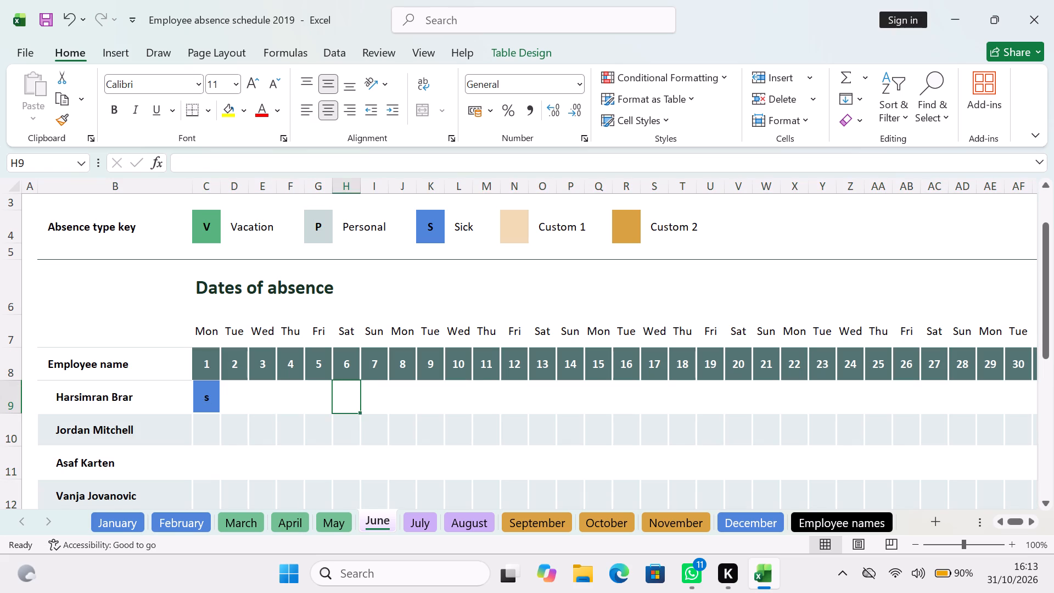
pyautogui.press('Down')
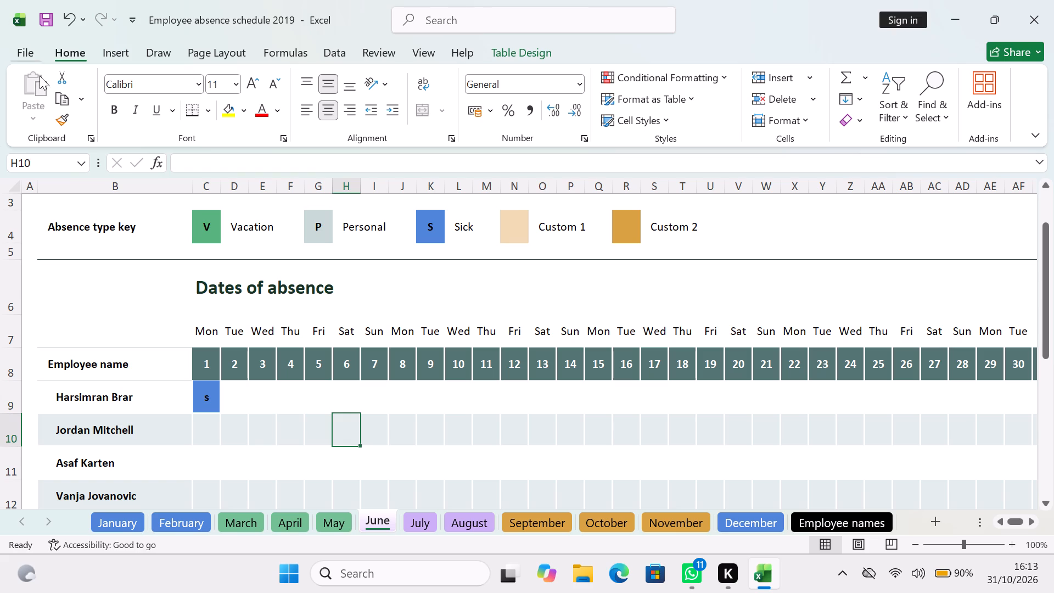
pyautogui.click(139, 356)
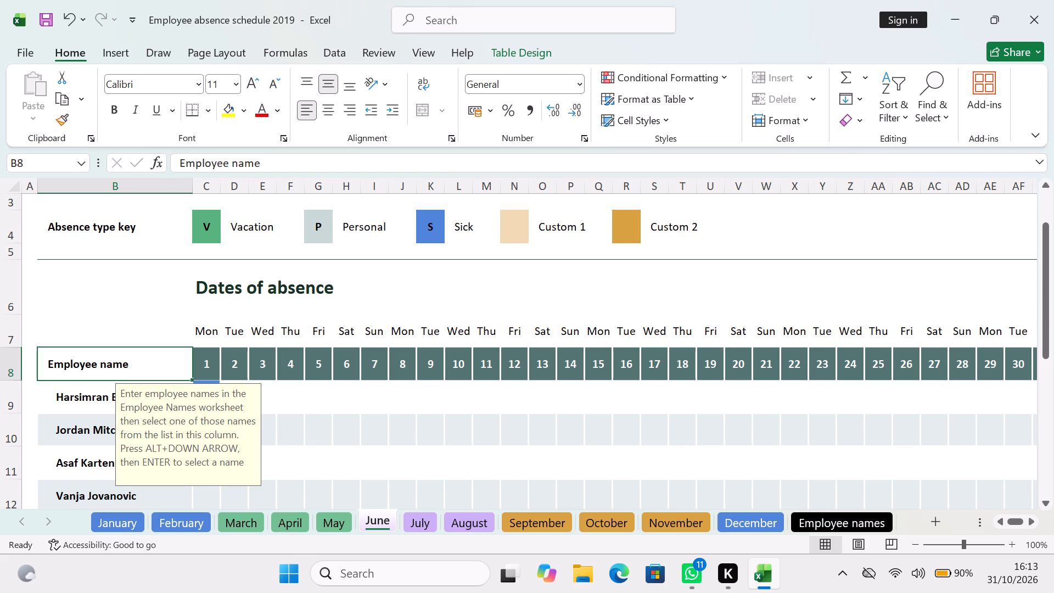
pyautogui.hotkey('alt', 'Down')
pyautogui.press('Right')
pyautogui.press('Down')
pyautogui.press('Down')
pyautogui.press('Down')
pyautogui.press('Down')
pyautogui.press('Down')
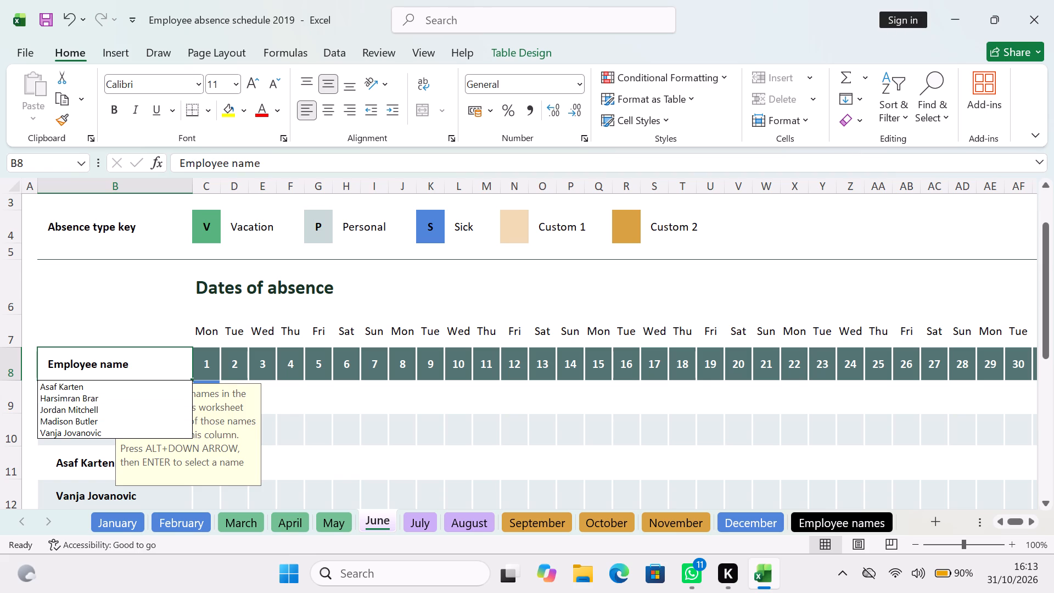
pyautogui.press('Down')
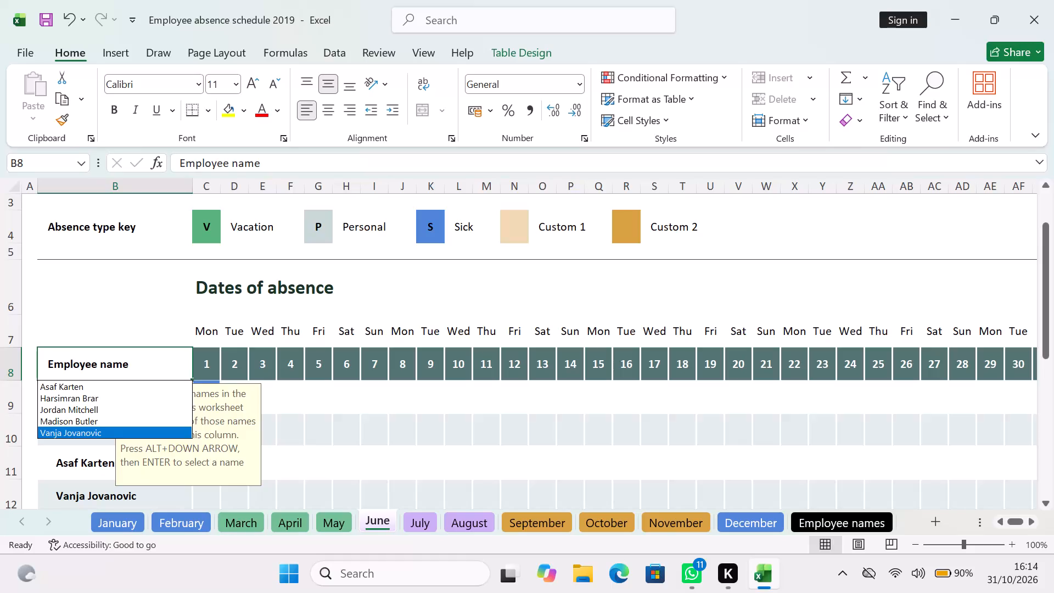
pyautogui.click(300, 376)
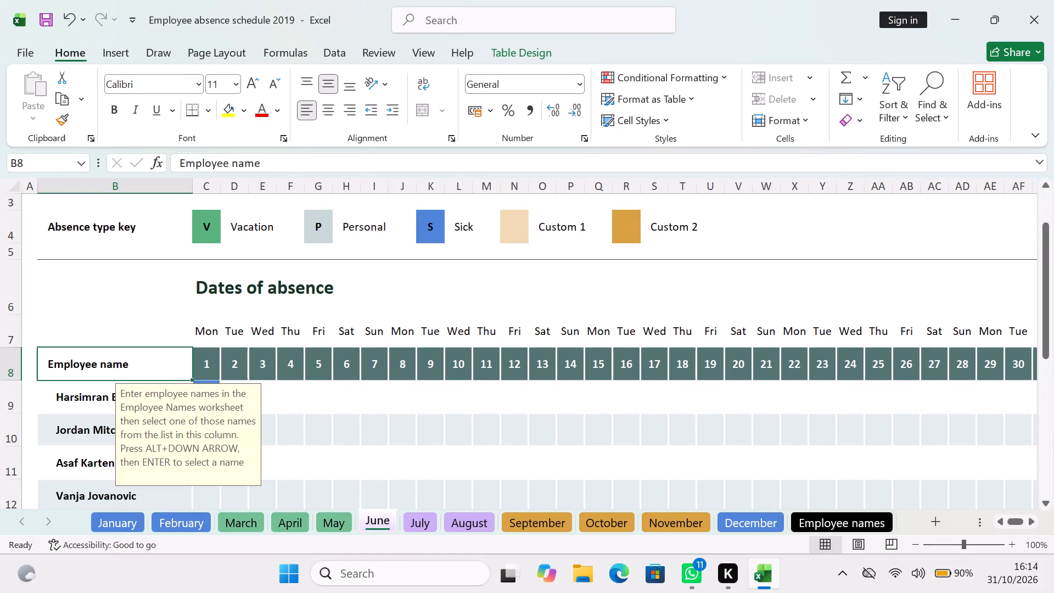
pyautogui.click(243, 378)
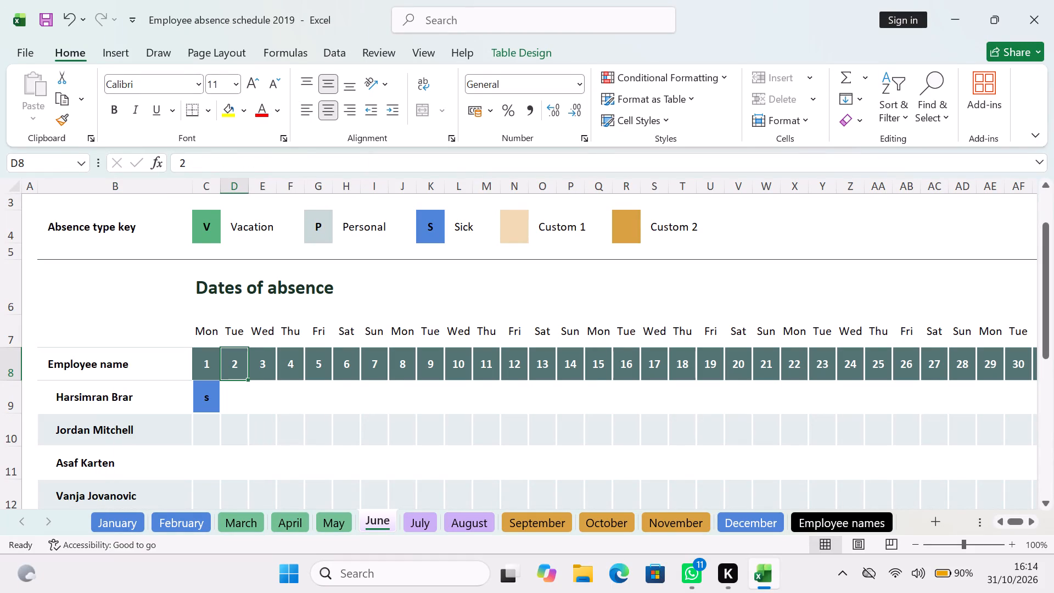
# In the first employee's June row, enter s on day 5, v on days 6 and 7, and p on days 9 and 10.
pyautogui.click(265, 401)
pyautogui.press('Right')
pyautogui.press('Right')
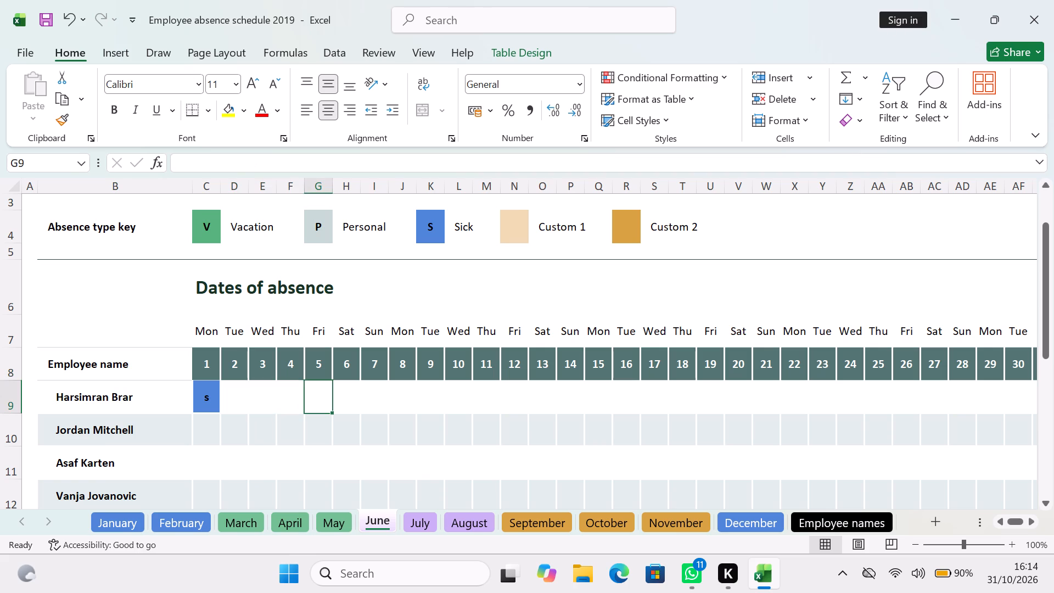
pyautogui.press('s')
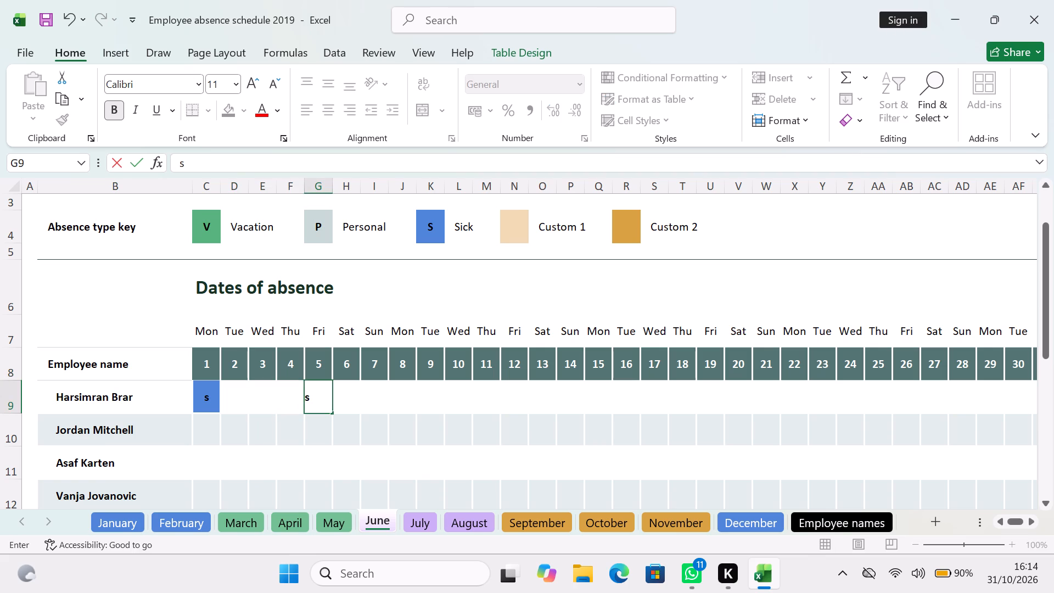
pyautogui.press('Right')
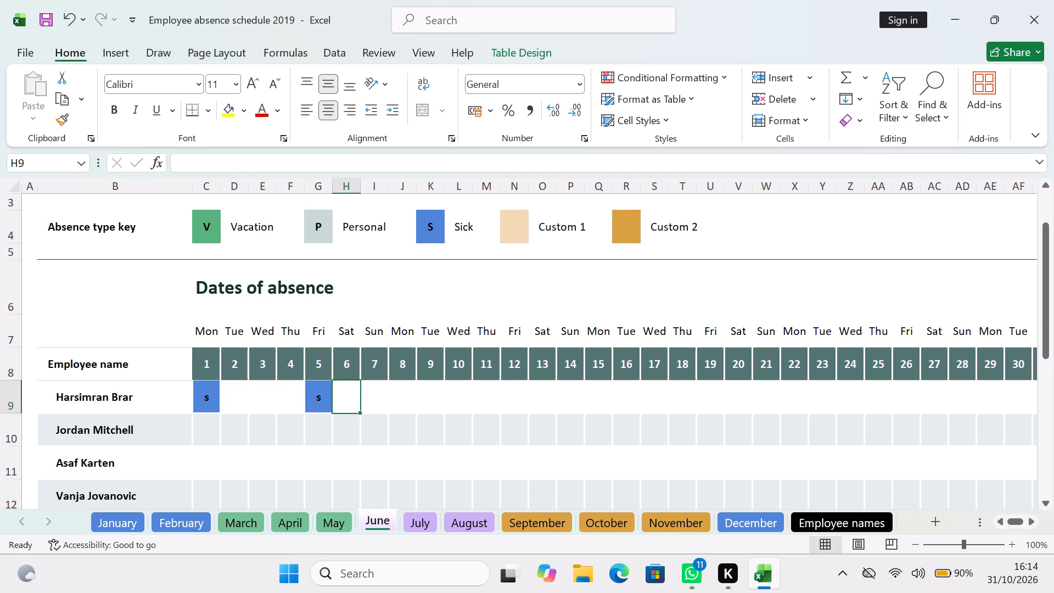
pyautogui.press('v')
pyautogui.press('Right')
pyautogui.press('v')
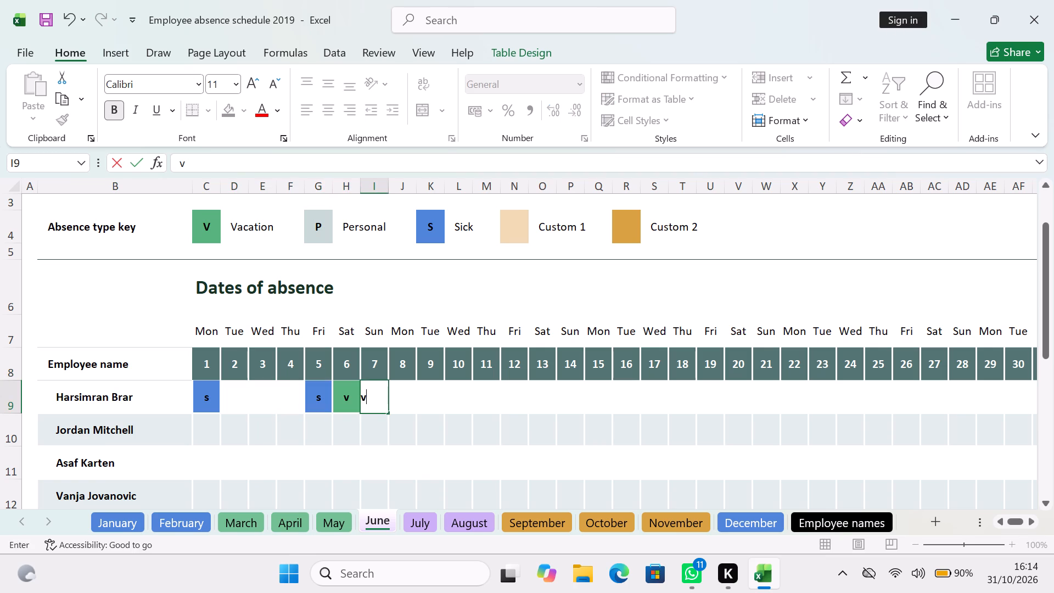
pyautogui.press('Right')
pyautogui.press('Right')
pyautogui.press('p')
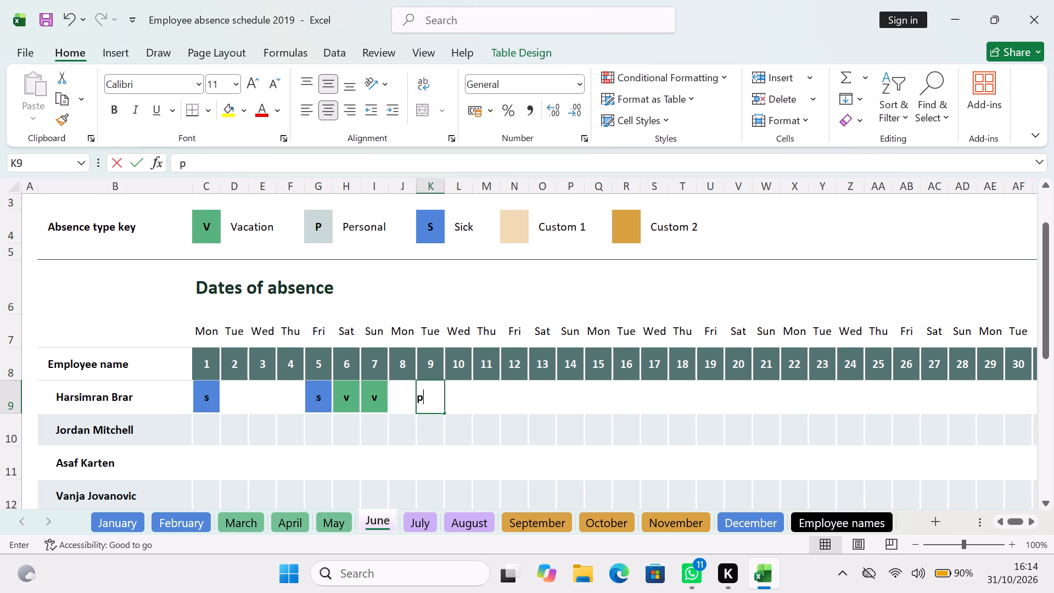
pyautogui.press('Right')
pyautogui.press('p')
pyautogui.press('Right')
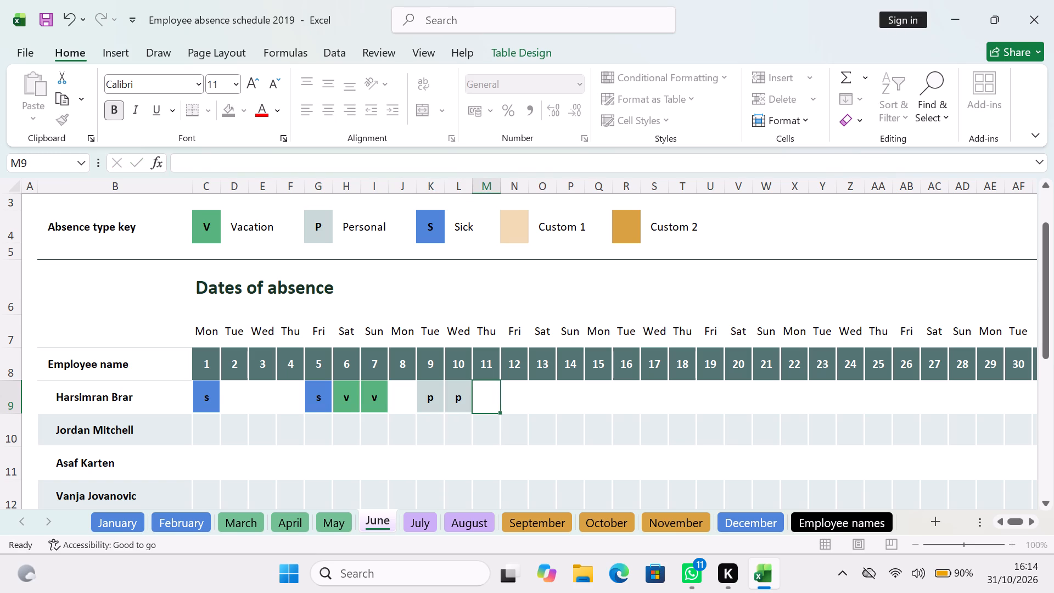
# In the first employee's June row, enter v on days 13 and 14 and p on days 16 and 18.
pyautogui.press('Right')
pyautogui.press('Right')
pyautogui.press('v')
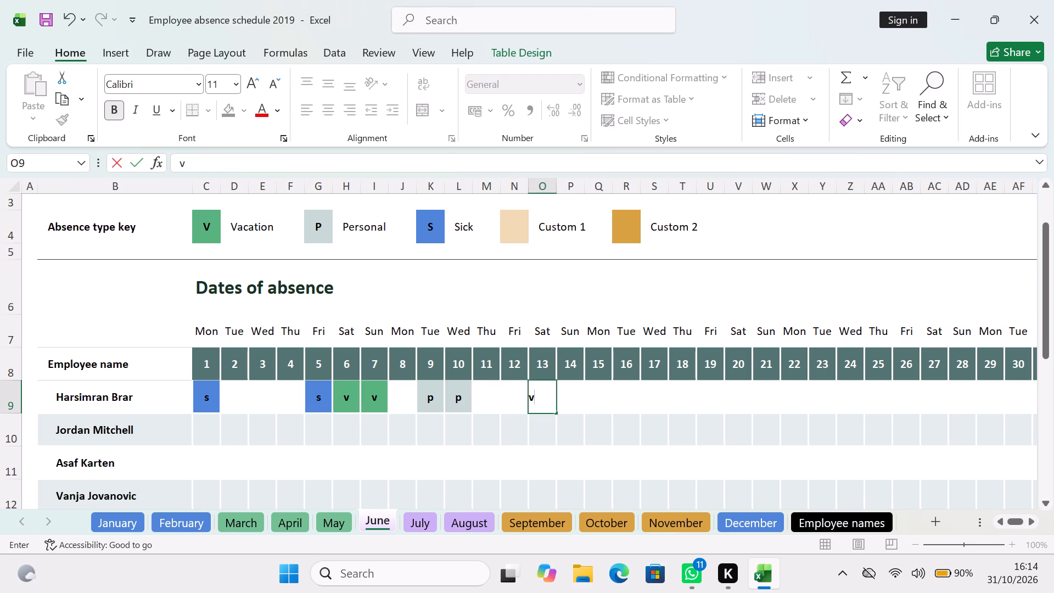
pyautogui.press('Right')
pyautogui.press('Right')
pyautogui.press('Left')
pyautogui.press('v')
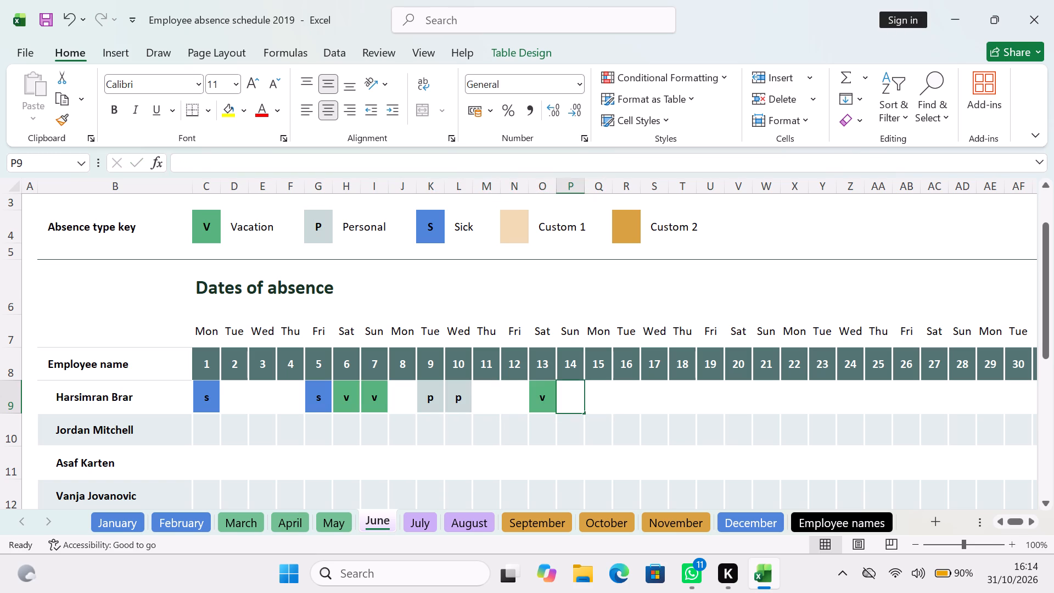
pyautogui.press('Right')
pyautogui.press('Right')
pyautogui.press('p')
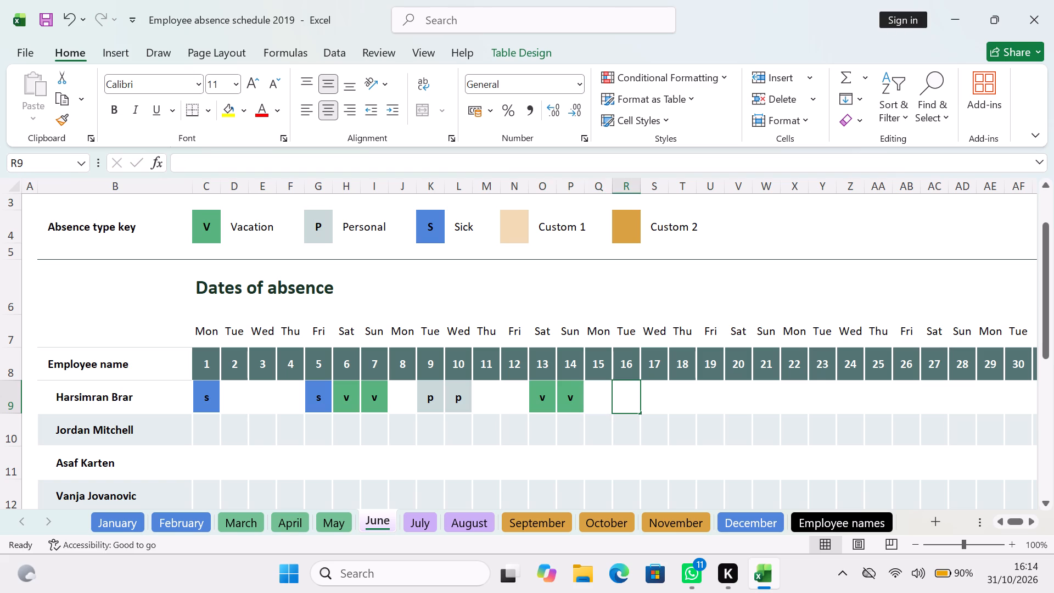
pyautogui.press('Right')
pyautogui.press('Right')
pyautogui.press('p')
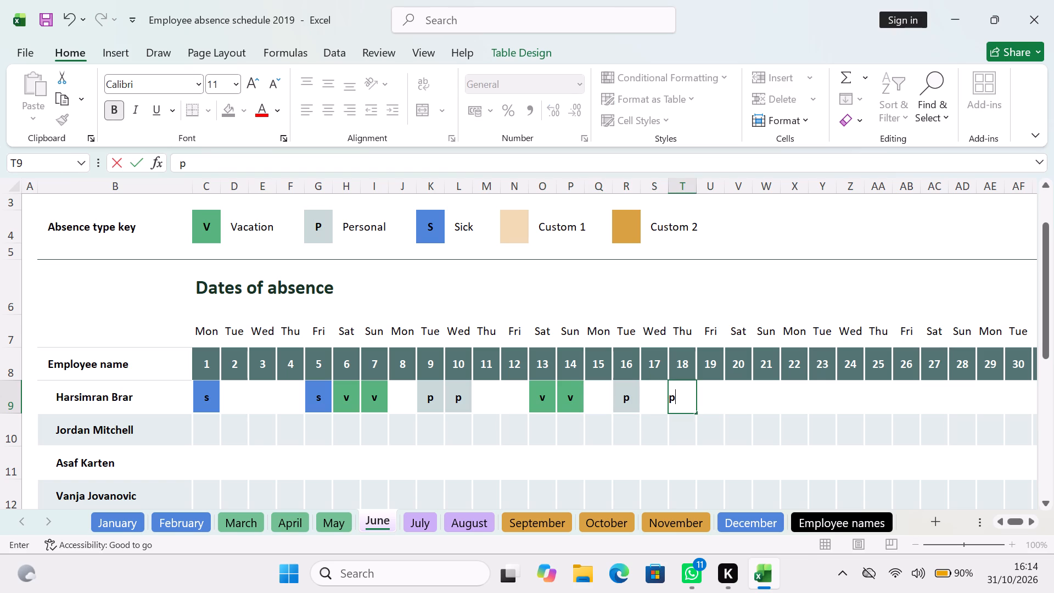
pyautogui.press('Right')
# In the first employee's June row, enter v on days 20 and 21 and p on days 23 and 24.
pyautogui.press('Right')
pyautogui.press('v')
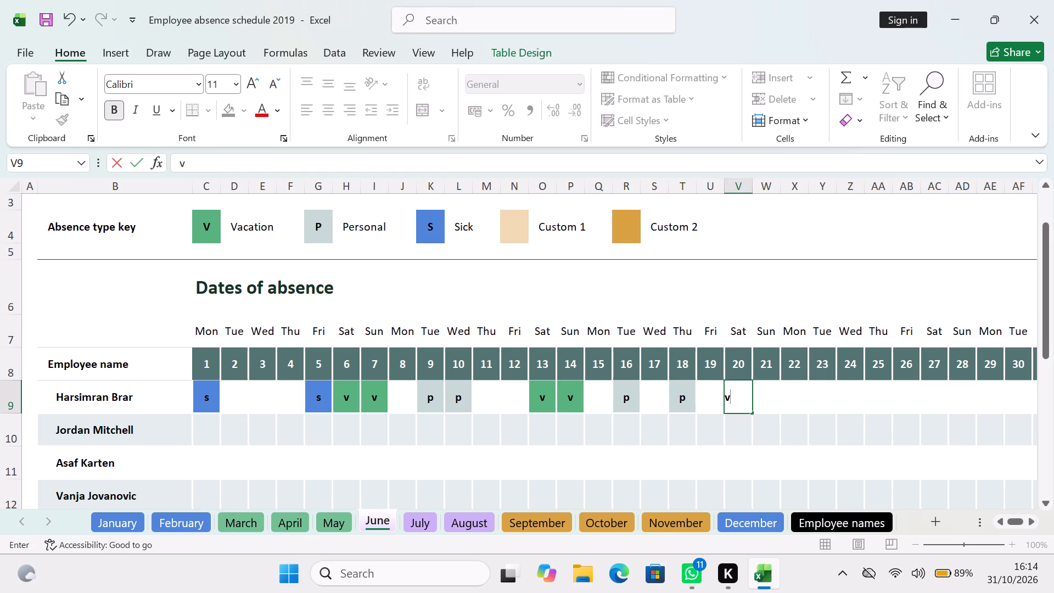
pyautogui.press('Right')
pyautogui.press('Right')
pyautogui.press('Left')
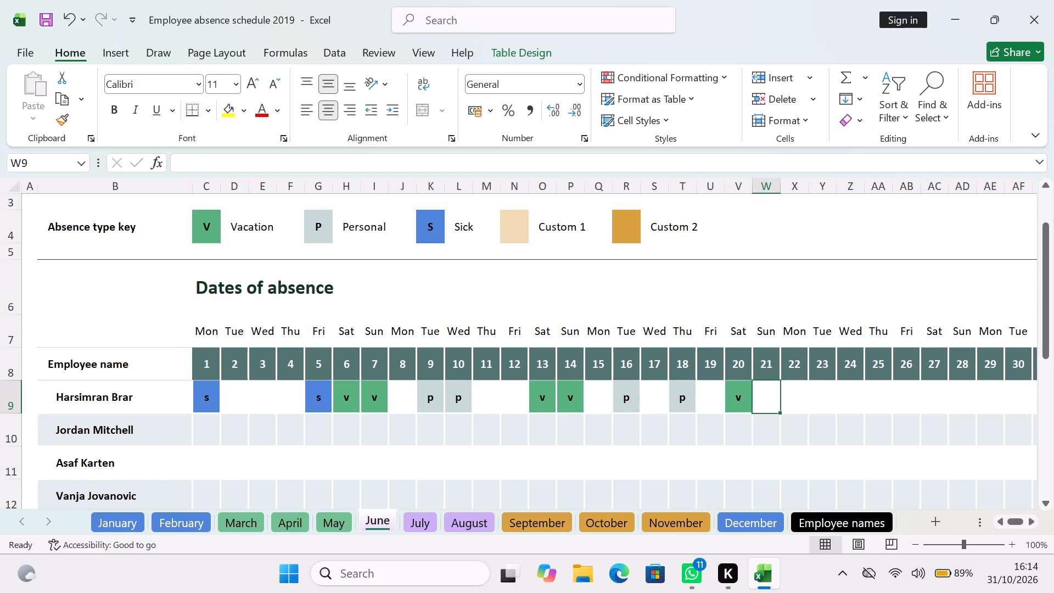
pyautogui.press('v')
pyautogui.press('Right')
pyautogui.press('Right')
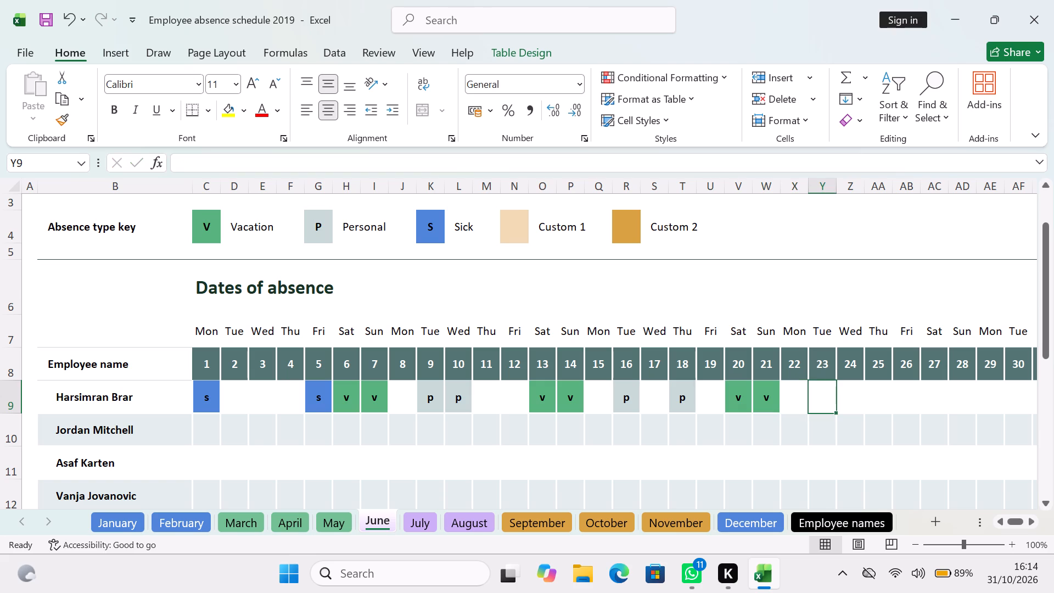
pyautogui.press('p')
pyautogui.press('Right')
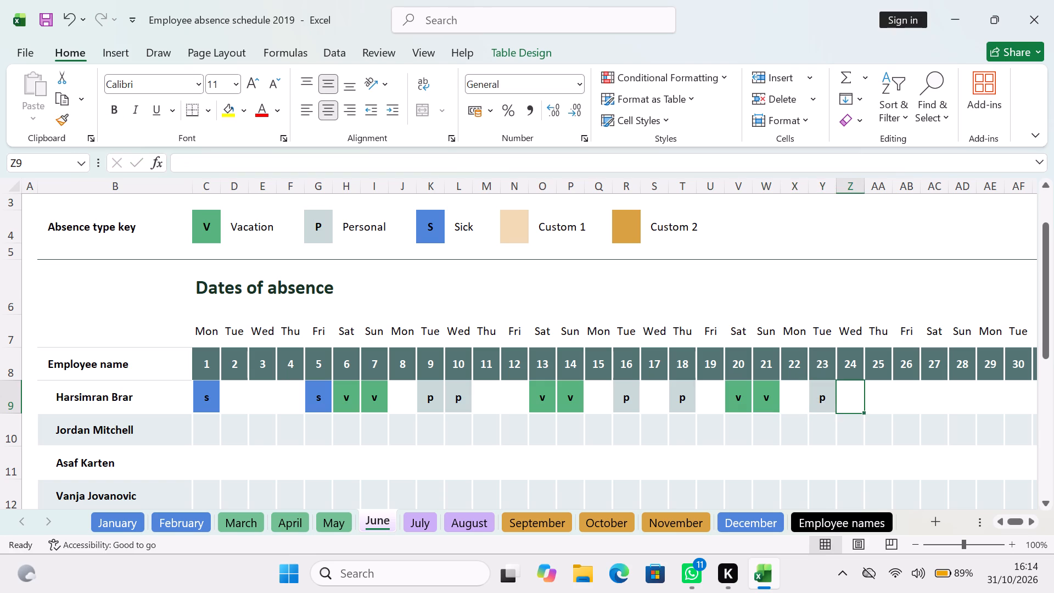
pyautogui.press('p')
pyautogui.press('Right')
# In the first employee's June row, enter the vacation code v on days 26, 27 and 28.
pyautogui.press('Right')
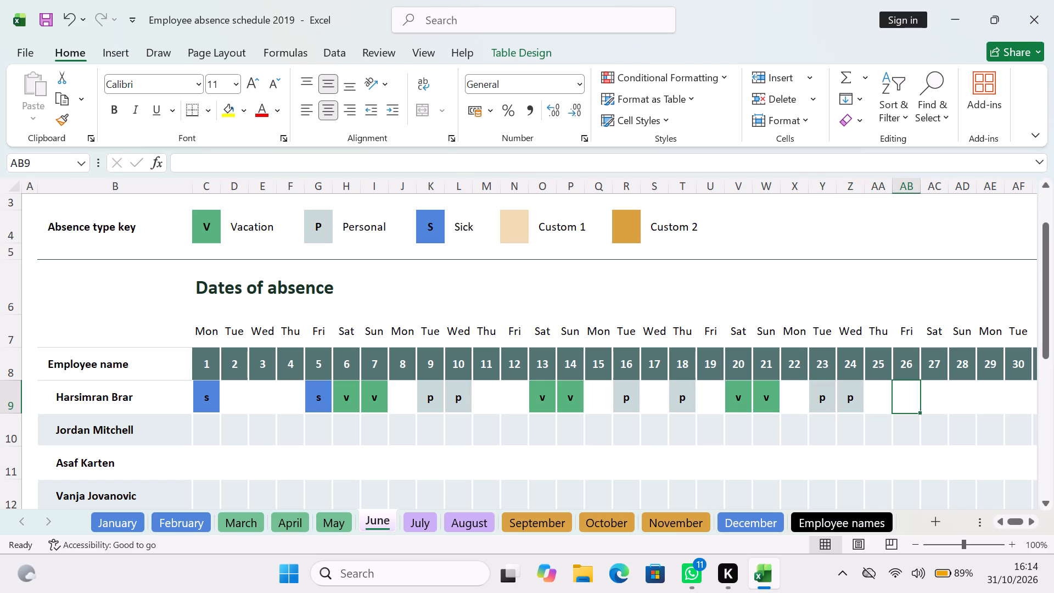
pyautogui.press('v')
pyautogui.press('Right')
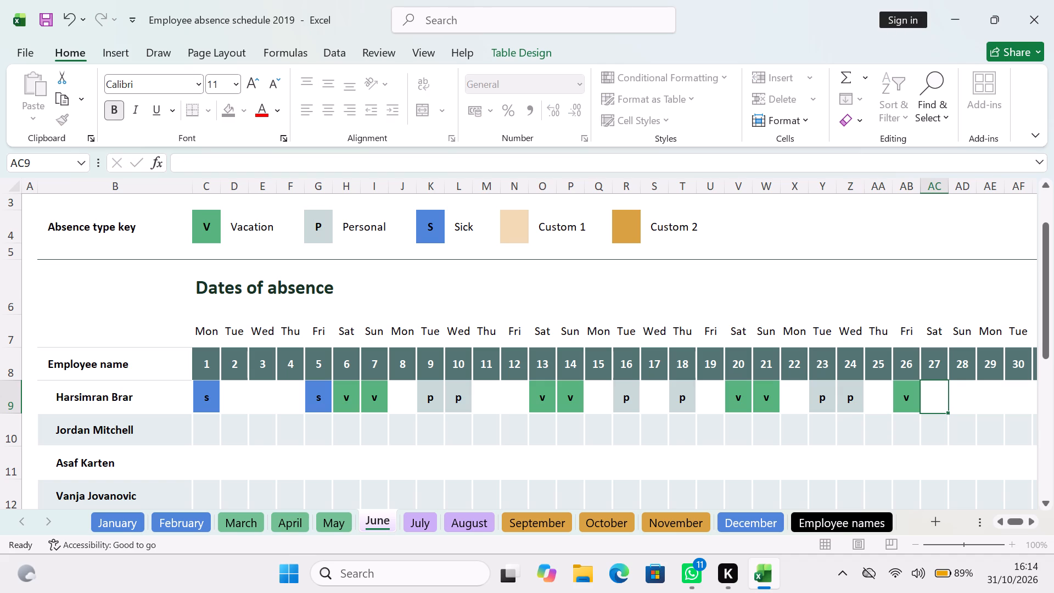
pyautogui.press('v')
pyautogui.press('Right')
pyautogui.press('v')
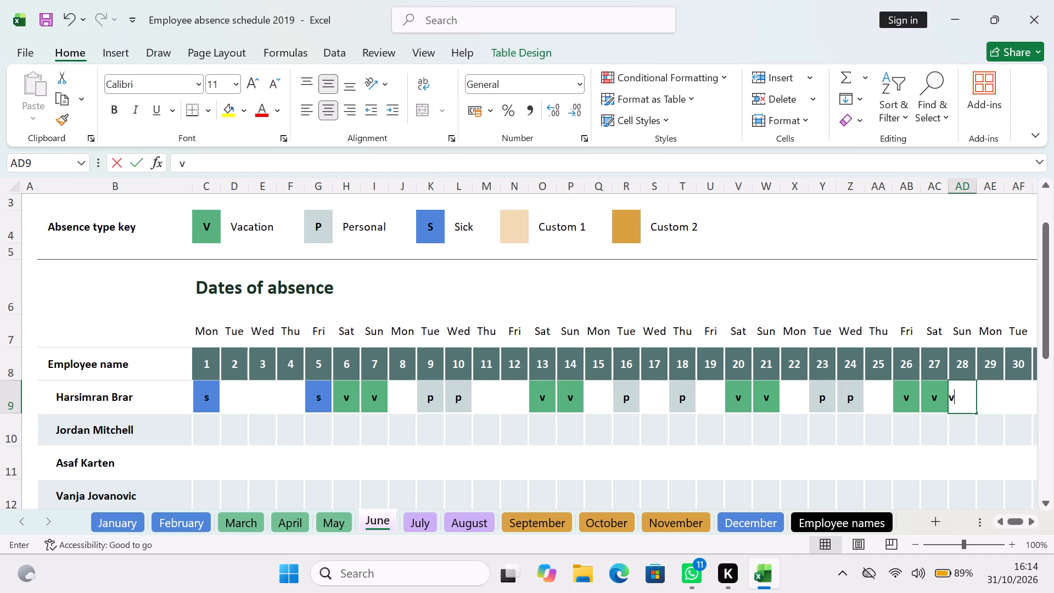
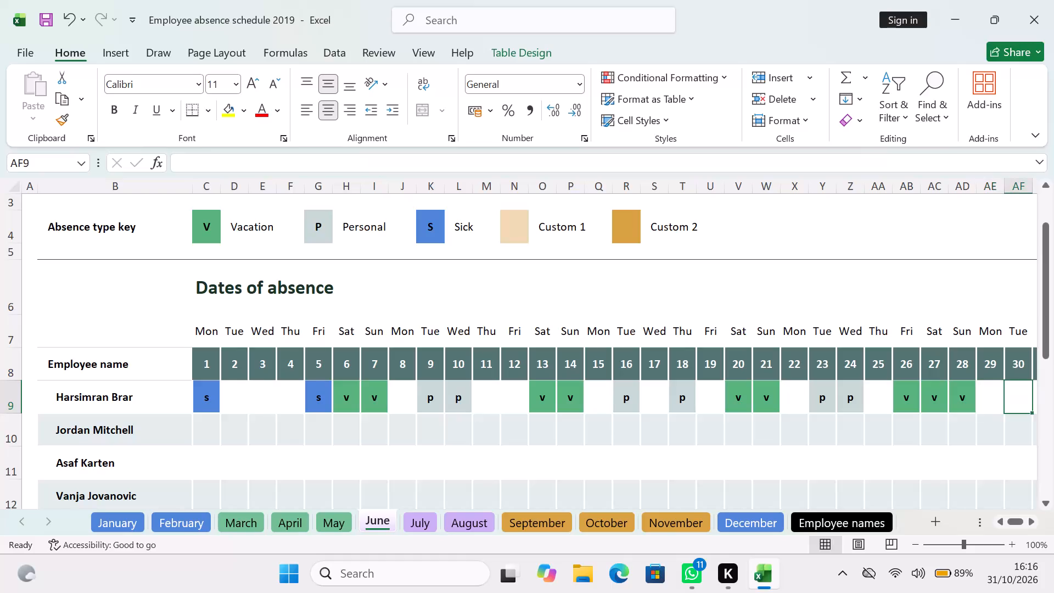
# In the first employee's June row, enter the sick code s on day 30.
pyautogui.press('d')
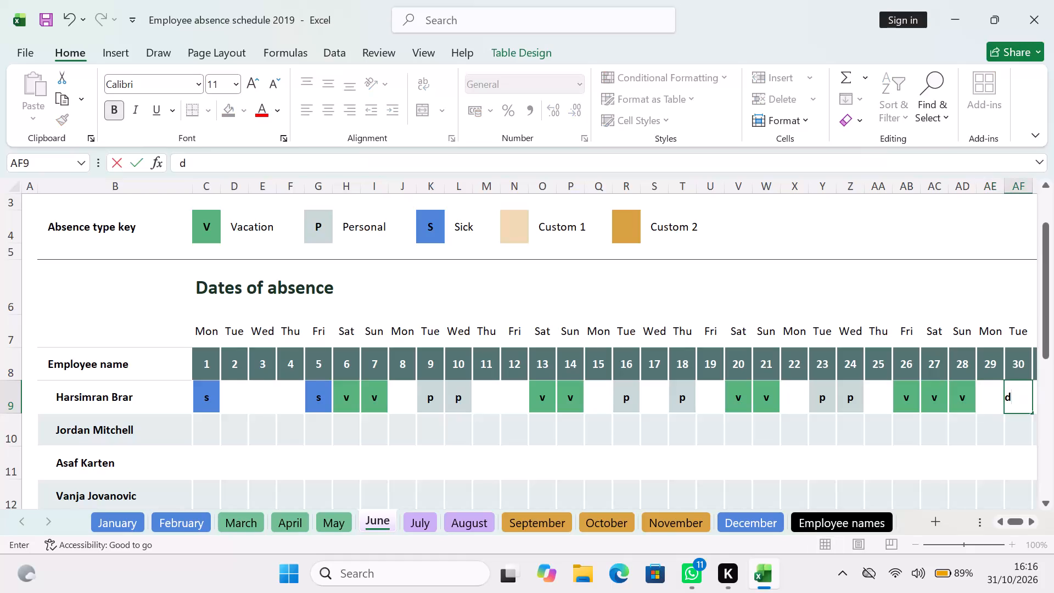
pyautogui.press('BackSpace')
pyautogui.press('s')
pyautogui.press('Right')
# In the second employee's June row, enter p on days 3 and 5 and v on day 7.
pyautogui.press('Down')
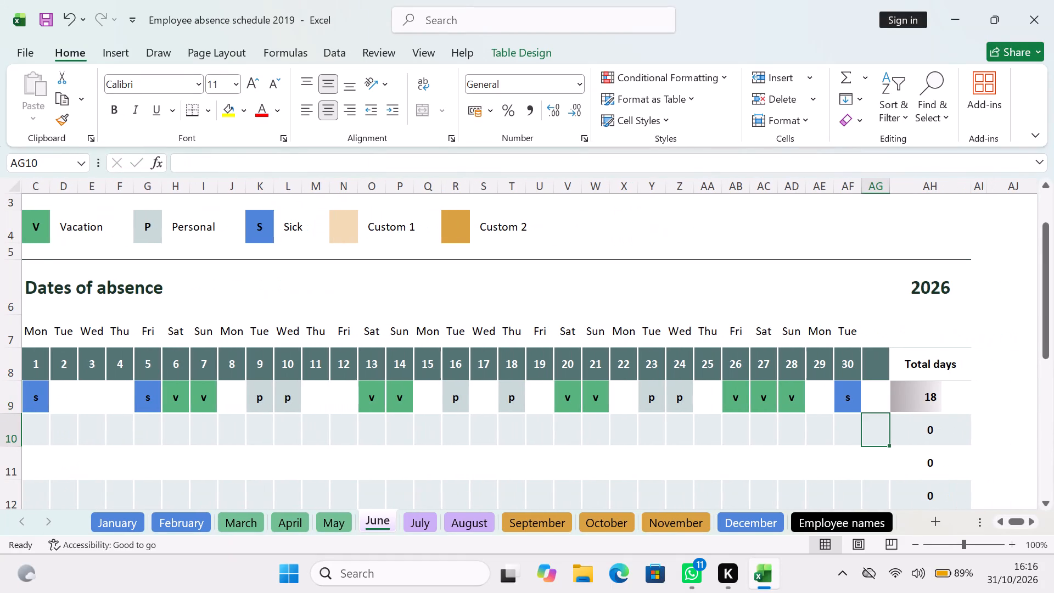
pyautogui.press('Left')
pyautogui.press('Left')
pyautogui.press('Left')
pyautogui.press('Left')
pyautogui.press('Left')
pyautogui.press('Left')
pyautogui.press('Left')
pyautogui.press('Left')
pyautogui.press('Left')
pyautogui.press('Left')
pyautogui.press('Left')
pyautogui.press('Left')
pyautogui.press('Left')
pyautogui.press('Left')
pyautogui.press('Left')
pyautogui.press('Left')
pyautogui.press('Left')
pyautogui.press('Left')
pyautogui.press('Left')
pyautogui.press('Left')
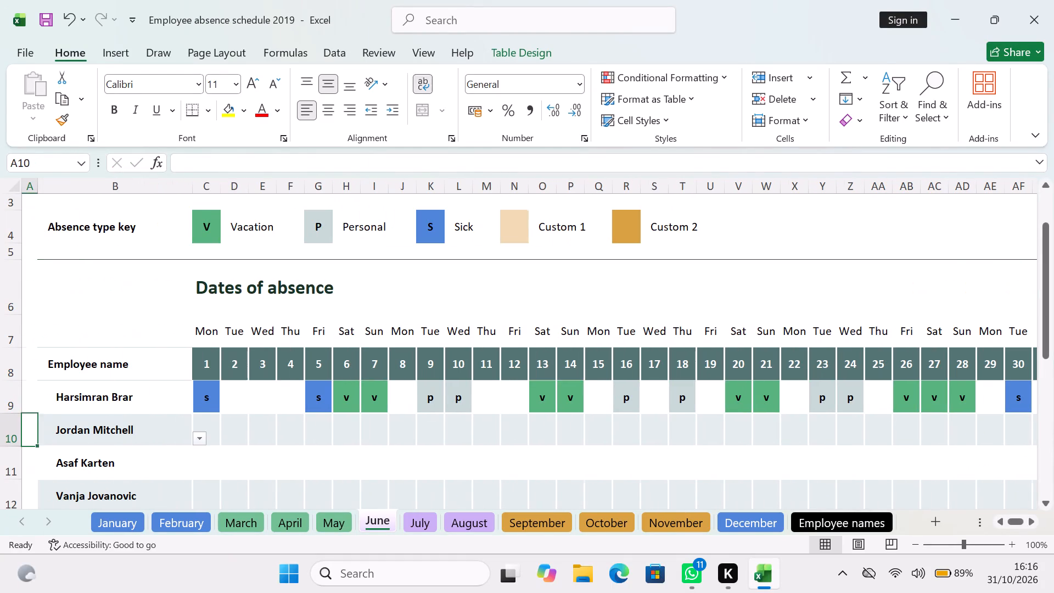
pyautogui.press('Right')
pyautogui.press('Right')
pyautogui.press('Right')
pyautogui.press('Right')
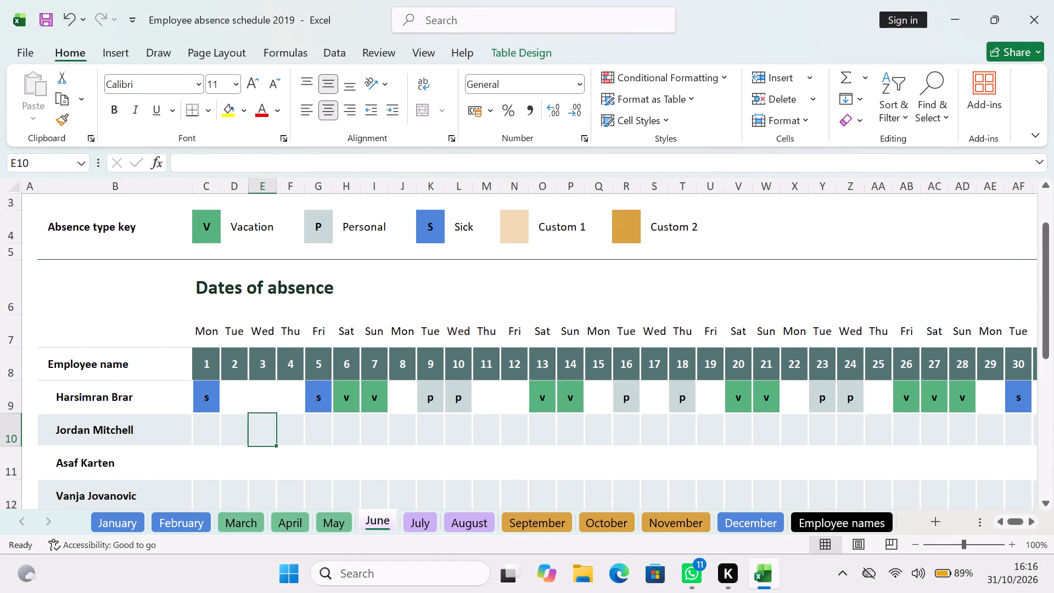
pyautogui.write('sp')
pyautogui.press('BackSpace')
pyautogui.press('BackSpace')
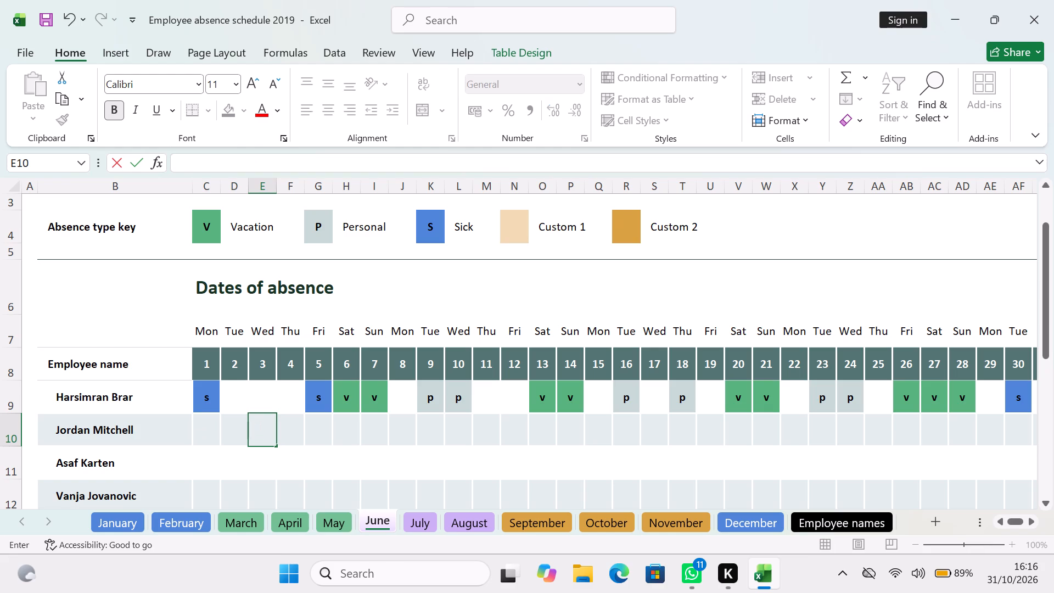
pyautogui.press('p')
pyautogui.press('Right')
pyautogui.press('Right')
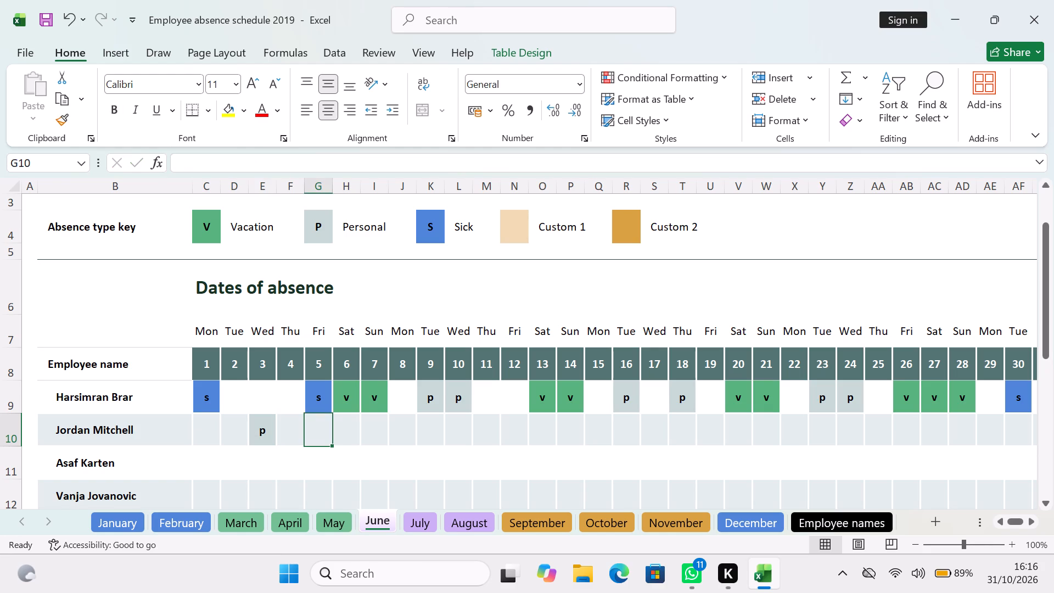
pyautogui.press('p')
pyautogui.press('Right')
pyautogui.press('Right')
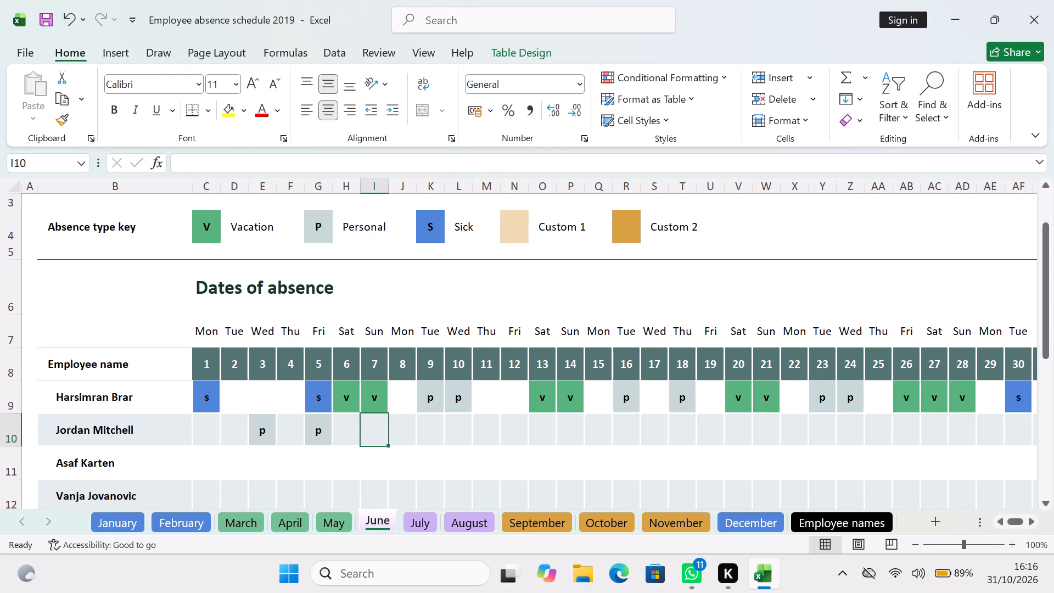
pyautogui.press('v')
pyautogui.press('Right')
# In the second employee's June row, enter s on day 11 and v on days 13 and 14.
pyautogui.press('Right')
pyautogui.press('Right')
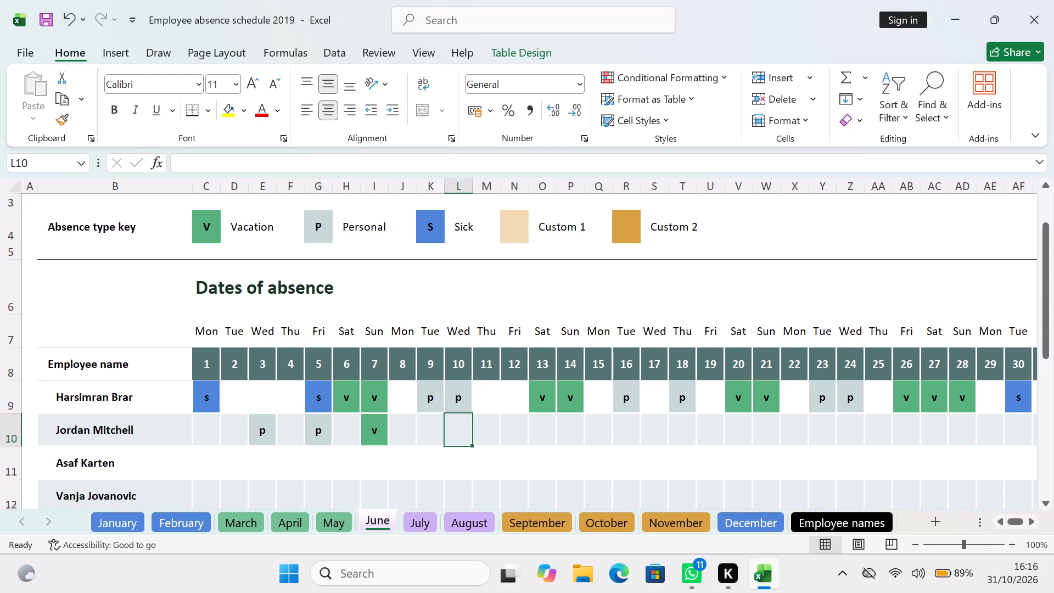
pyautogui.press('Right')
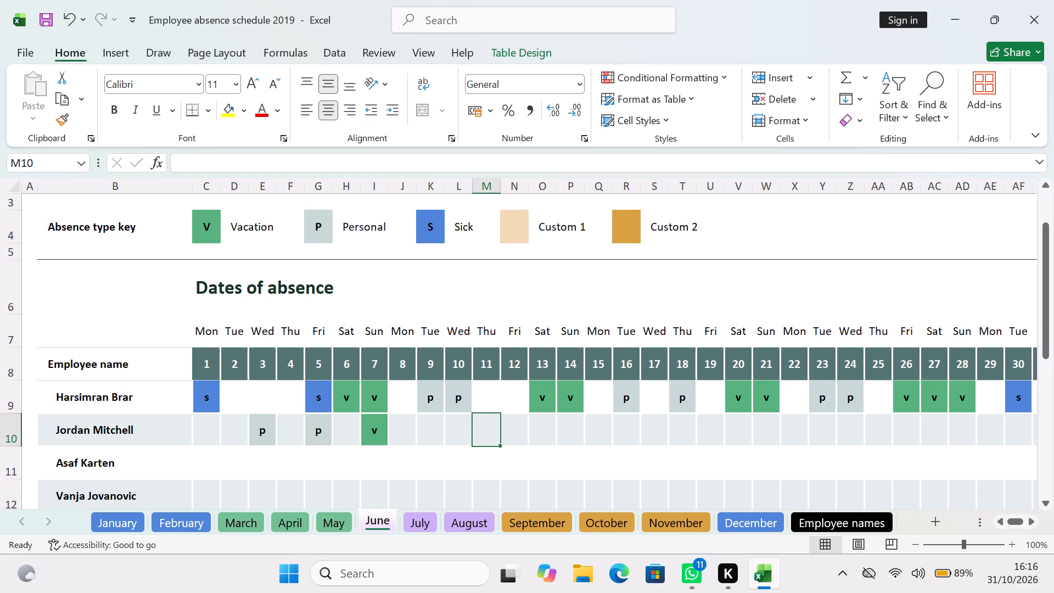
pyautogui.press('s')
pyautogui.press('Right')
pyautogui.press('Right')
pyautogui.press('v')
pyautogui.press('Right')
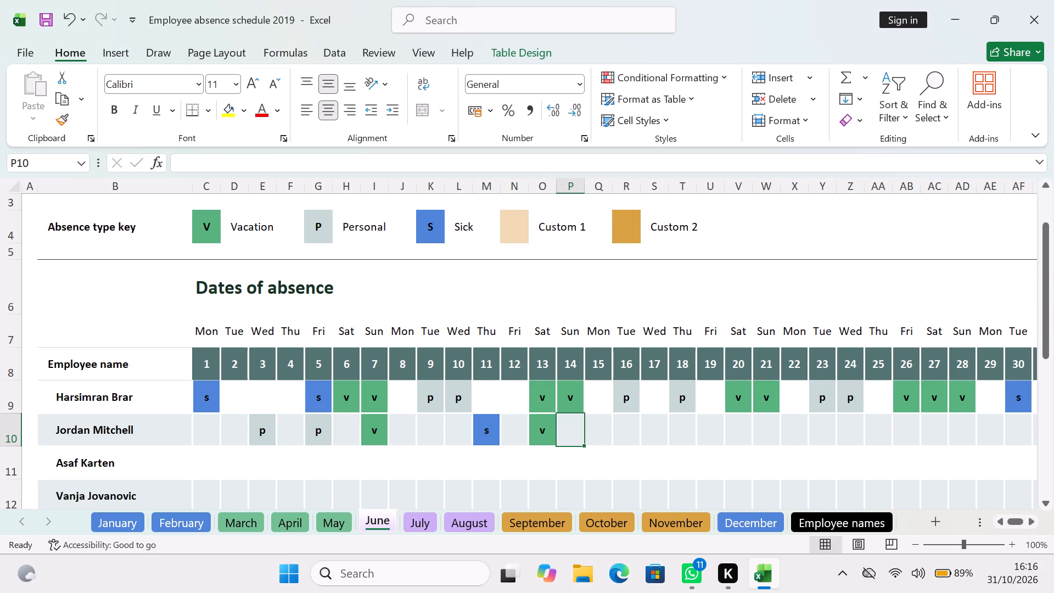
pyautogui.press('v')
pyautogui.press('Right')
# In the second employee's June row, enter p on day 17 and v on day 21.
pyautogui.press('Right')
pyautogui.press('Right')
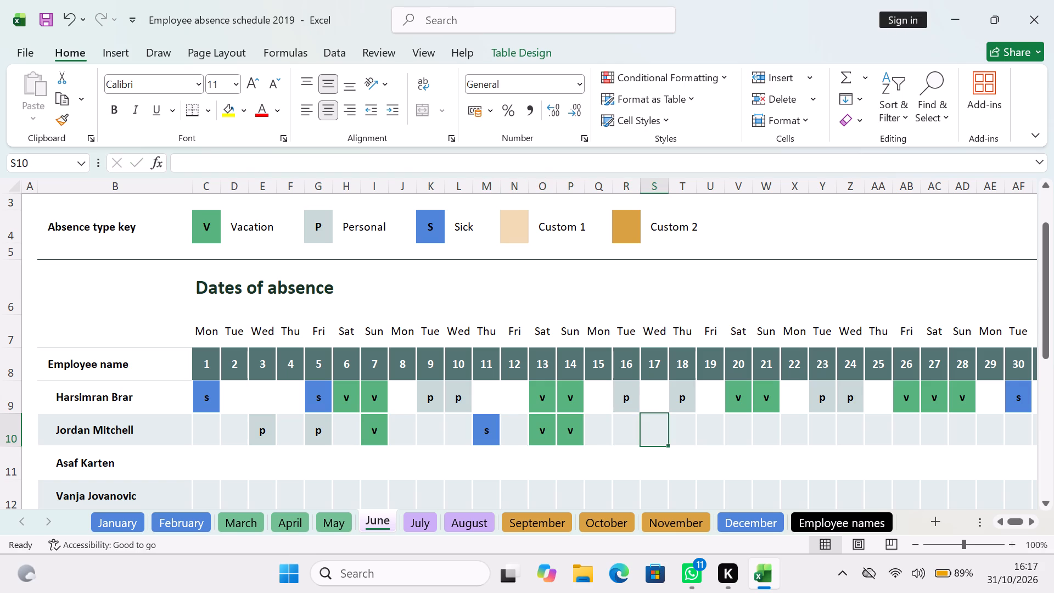
pyautogui.press('p')
pyautogui.press('Right')
pyautogui.press('Right')
pyautogui.press('Right')
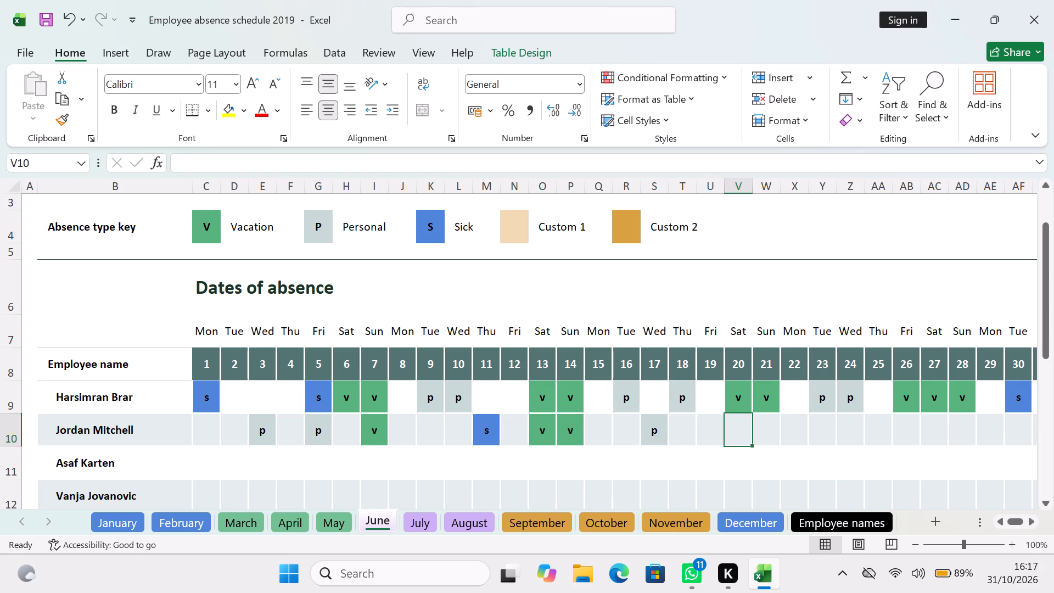
pyautogui.press('Right')
pyautogui.press('Right')
pyautogui.press('v')
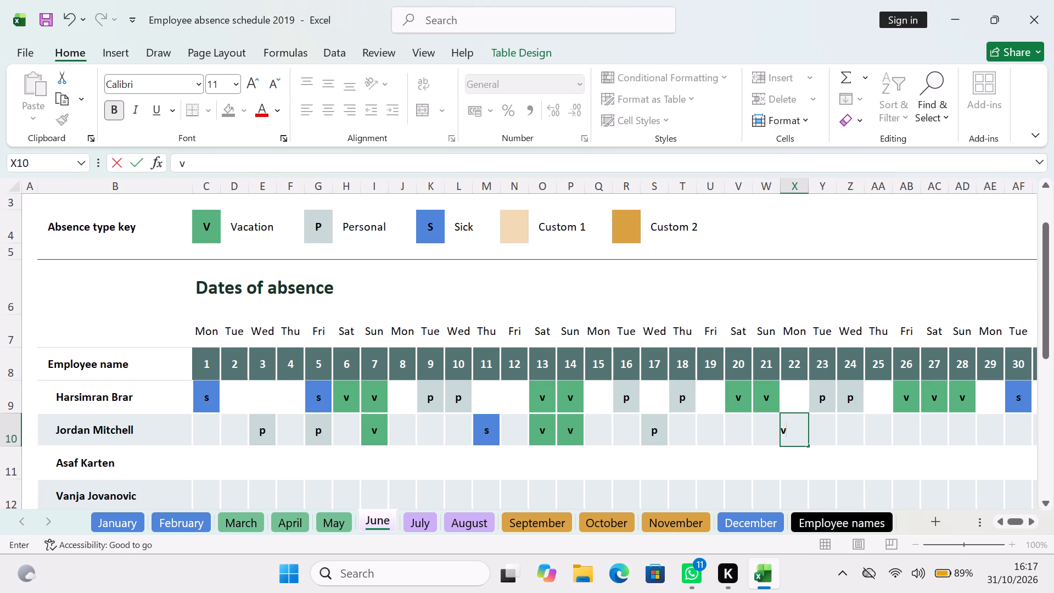
pyautogui.press('BackSpace')
pyautogui.press('Left')
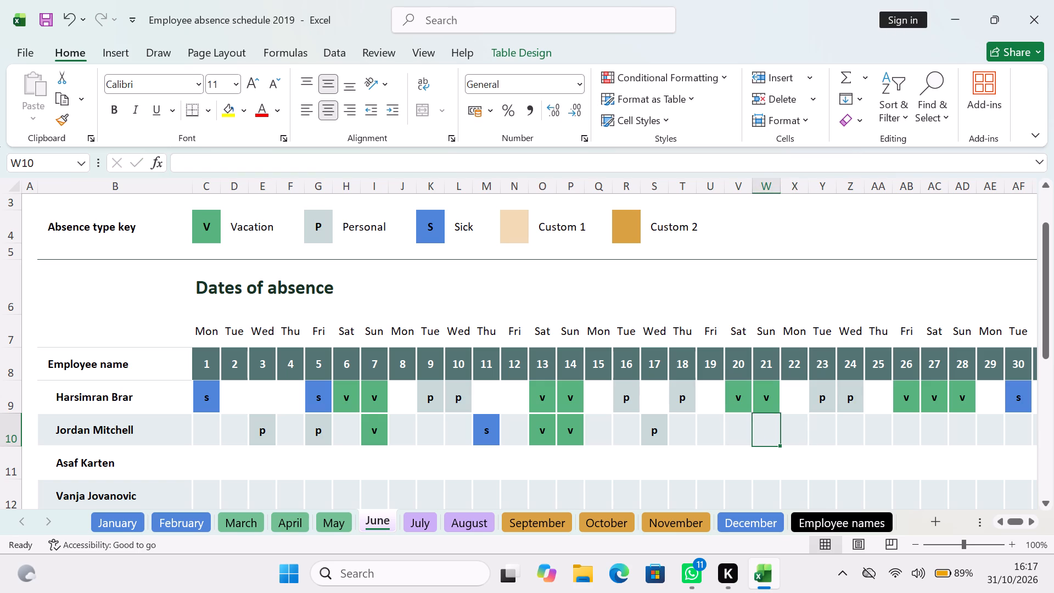
pyautogui.press('v')
pyautogui.press('Right')
# In the second employee's June row, enter s on day 24, v on days 27 and 28, and p on day 29.
pyautogui.press('Right')
pyautogui.press('Right')
pyautogui.press('Right')
pyautogui.press('Left')
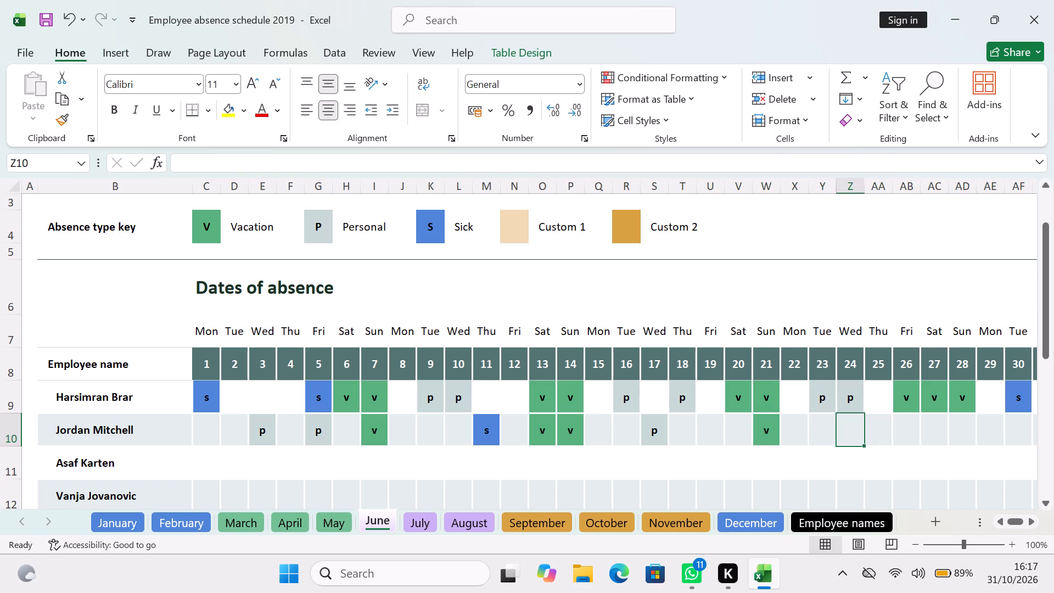
pyautogui.press('s')
pyautogui.press('Right')
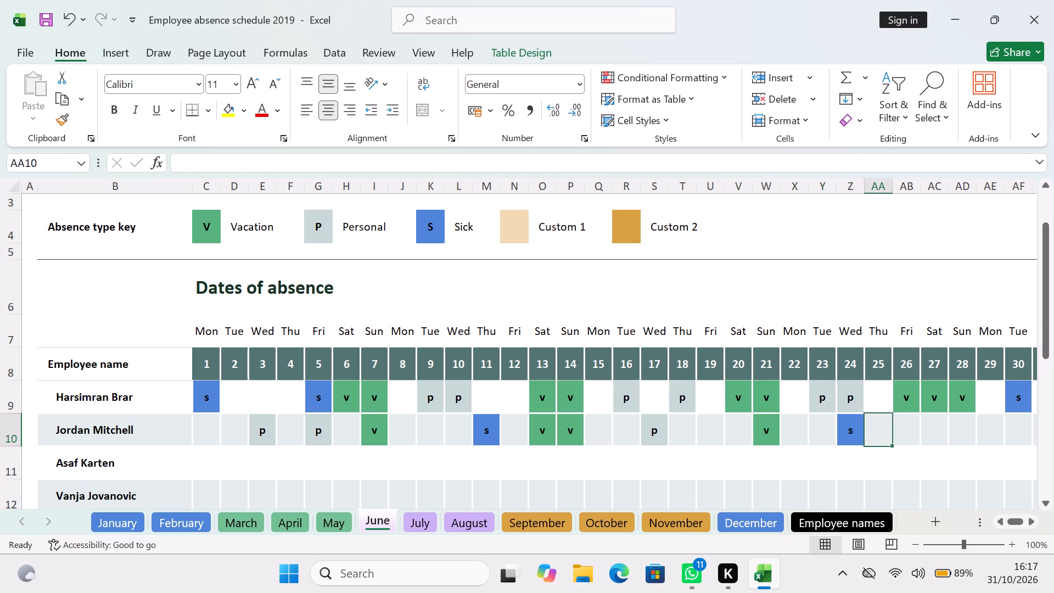
pyautogui.press('Right')
pyautogui.press('Right')
pyautogui.press('v')
pyautogui.press('Right')
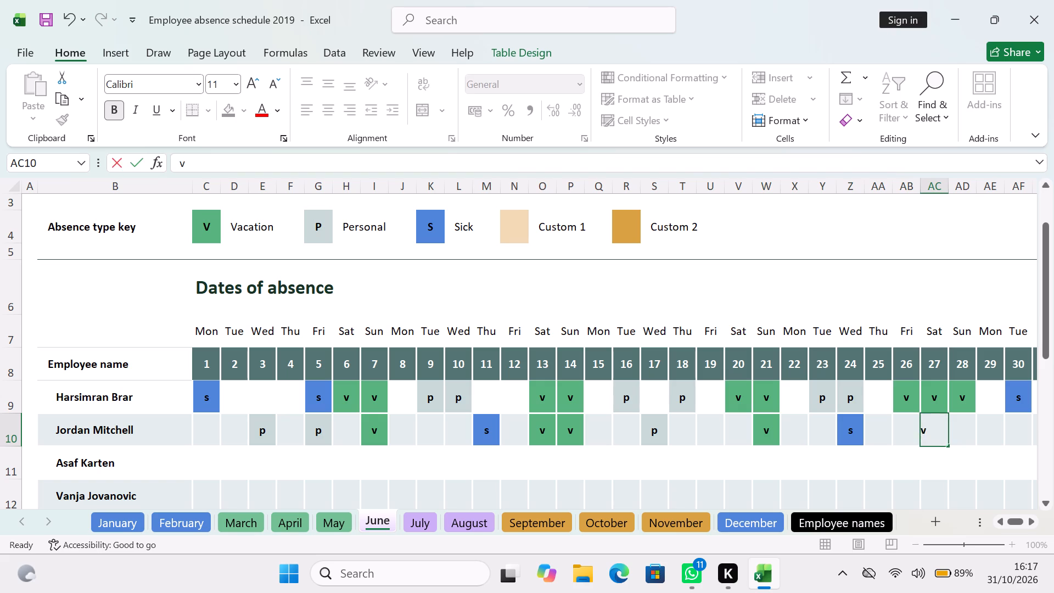
pyautogui.press('v')
pyautogui.press('Right')
pyautogui.press('Right')
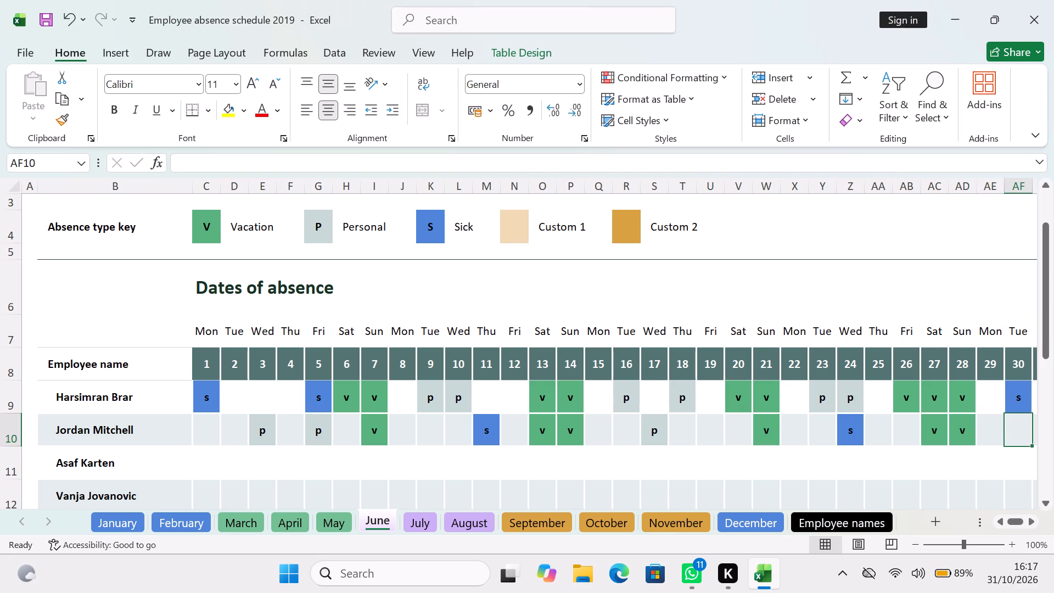
pyautogui.press('Left')
pyautogui.press('p')
pyautogui.press('Down')
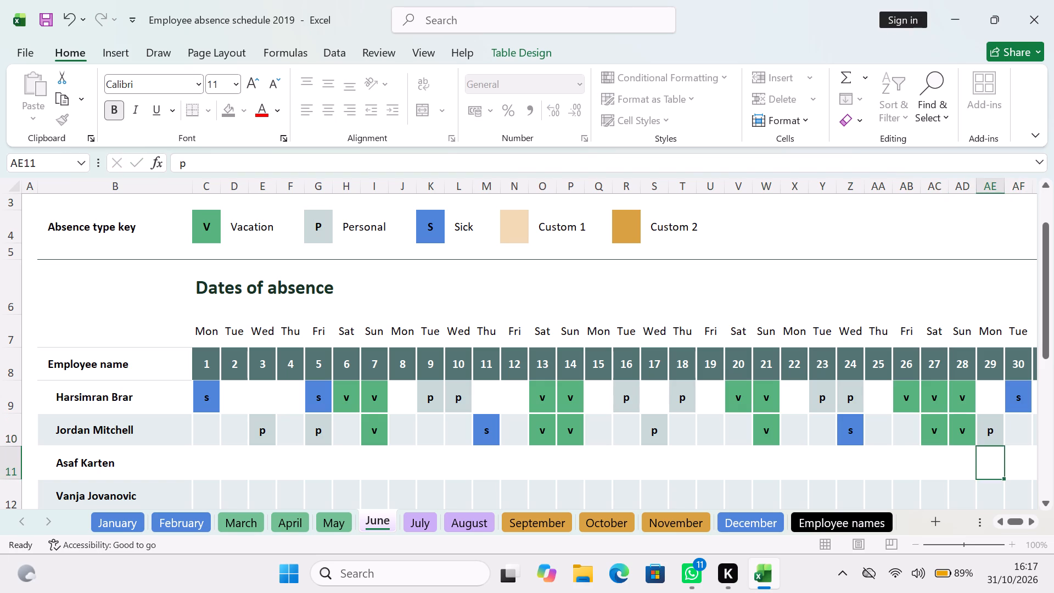
# In the third employee's June row, enter p on days 2 and 5 and v on day 7.
pyautogui.press('Left')
pyautogui.press('Left')
pyautogui.press('Left')
pyautogui.press('Left')
pyautogui.press('Left')
pyautogui.press('Left')
pyautogui.press('Left')
pyautogui.press('Left')
pyautogui.press('Left')
pyautogui.press('Left')
pyautogui.press('Left')
pyautogui.press('Left')
pyautogui.press('Left')
pyautogui.press('Left')
pyautogui.press('Left')
pyautogui.press('Left')
pyautogui.press('Left')
pyautogui.press('Left')
pyautogui.press('Left')
pyautogui.press('Left')
pyautogui.press('Right')
pyautogui.press('Right')
pyautogui.press('Right')
pyautogui.press('Right')
pyautogui.press('Right')
pyautogui.press('Right')
pyautogui.press('Right')
pyautogui.press('Right')
pyautogui.press('Right')
pyautogui.press('Right')
pyautogui.press('Right')
pyautogui.press('Right')
pyautogui.press('Right')
pyautogui.press('Right')
pyautogui.press('Right')
pyautogui.press('Right')
pyautogui.press('Right')
pyautogui.press('Right')
pyautogui.press('Right')
pyautogui.press('Right')
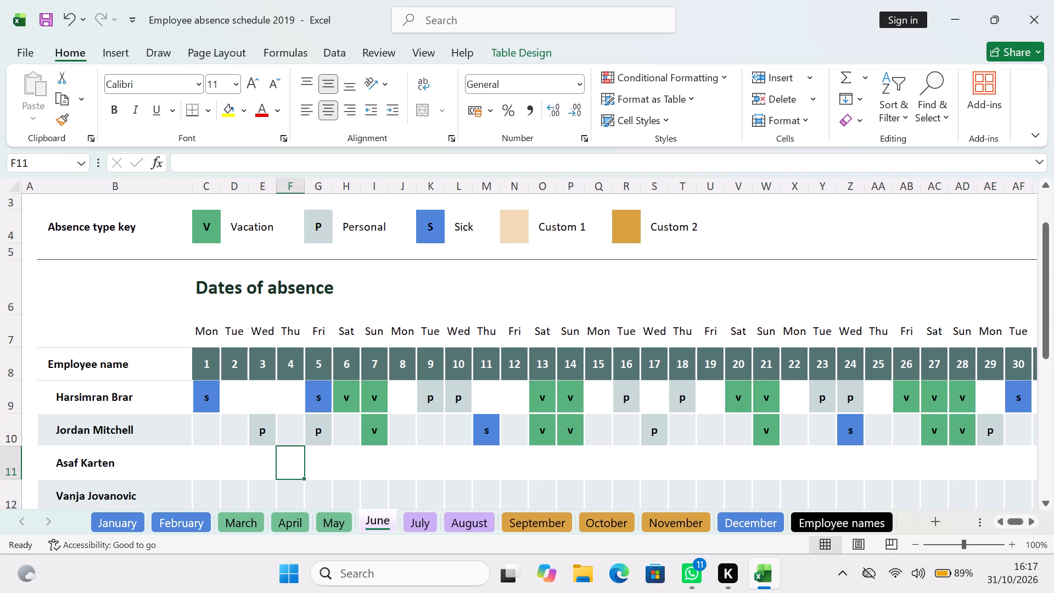
pyautogui.press('Left')
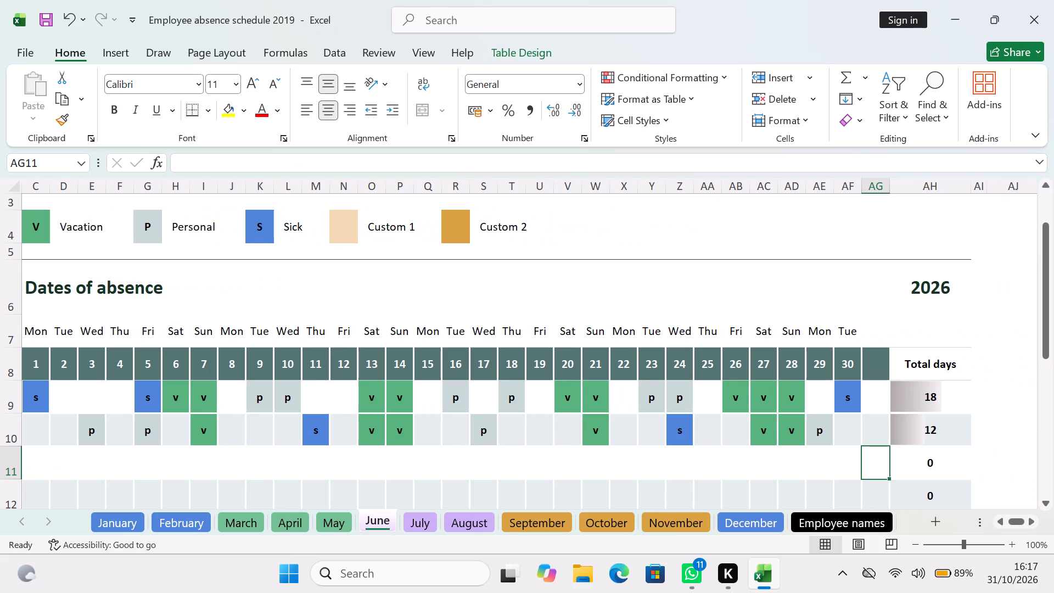
pyautogui.press('Left')
pyautogui.press('Left')
pyautogui.press('Left')
pyautogui.press('Left')
pyautogui.press('Left')
pyautogui.press('Left')
pyautogui.press('Left')
pyautogui.press('Left')
pyautogui.press('Left')
pyautogui.press('Left')
pyautogui.press('Left')
pyautogui.press('Left')
pyautogui.press('Left')
pyautogui.press('Left')
pyautogui.press('Left')
pyautogui.press('Left')
pyautogui.press('Left')
pyautogui.press('Left')
pyautogui.press('Left')
pyautogui.press('Left')
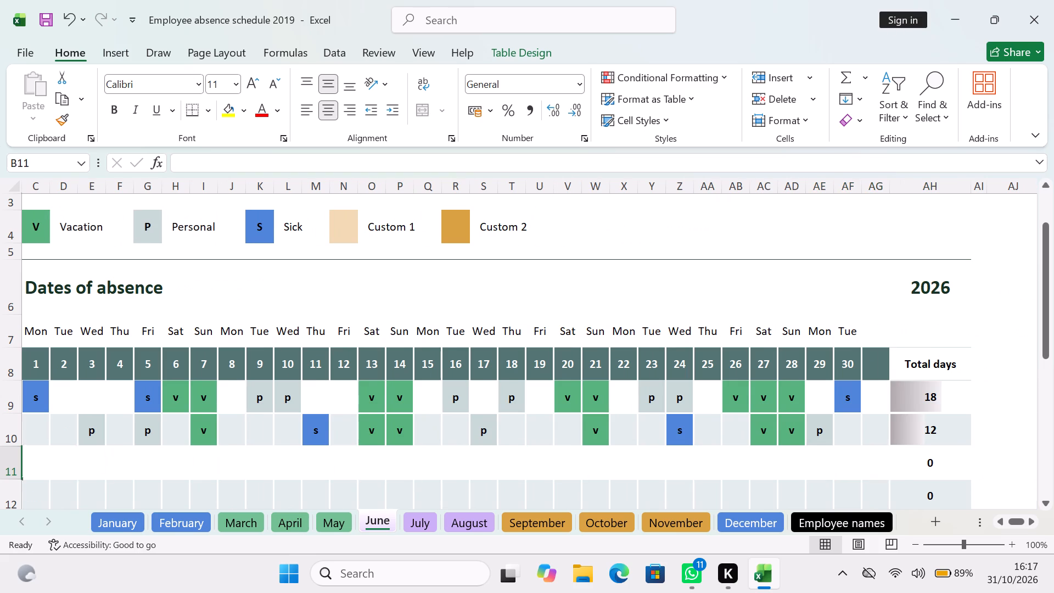
pyautogui.press('Right')
pyautogui.press('Right')
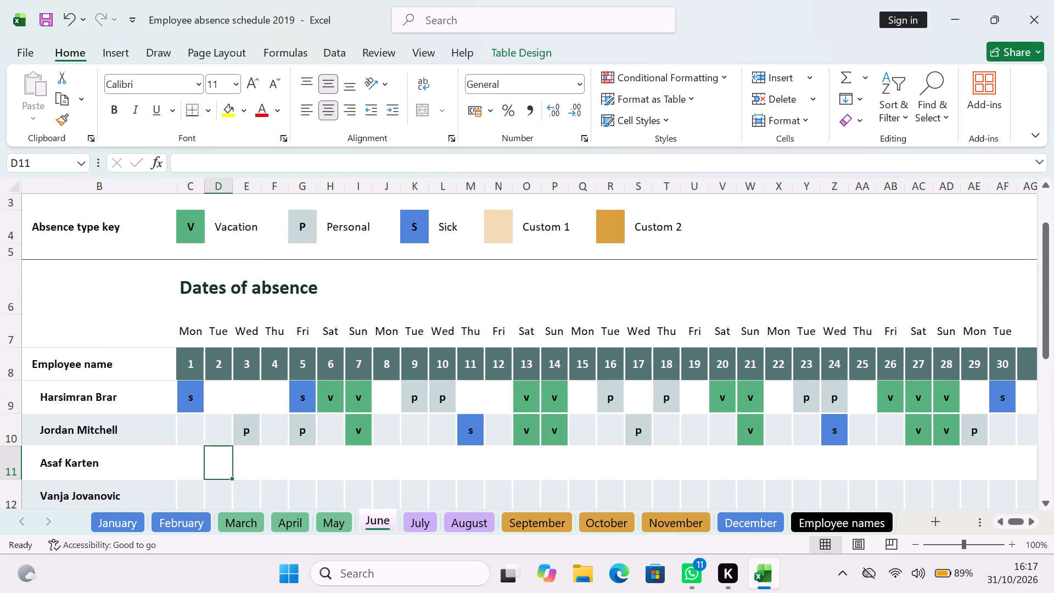
pyautogui.press('p')
pyautogui.press('Right')
pyautogui.press('Right')
pyautogui.press('Right')
pyautogui.press('p')
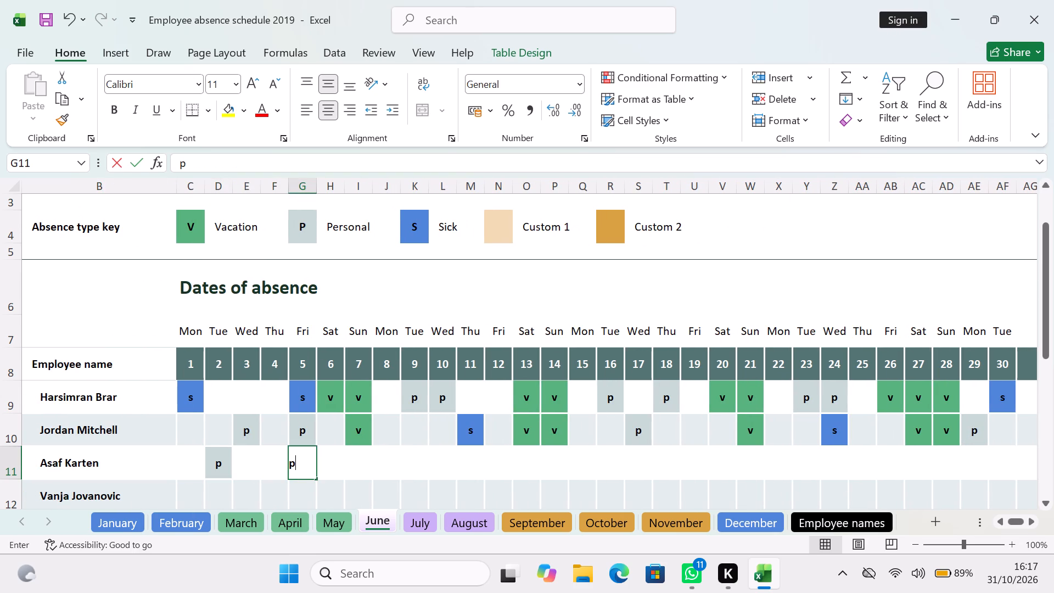
pyautogui.press('Right')
pyautogui.press('Right')
pyautogui.press('v')
pyautogui.press('Right')
# In the third employee's June row, enter p on day 9 and s on day 10.
pyautogui.press('Right')
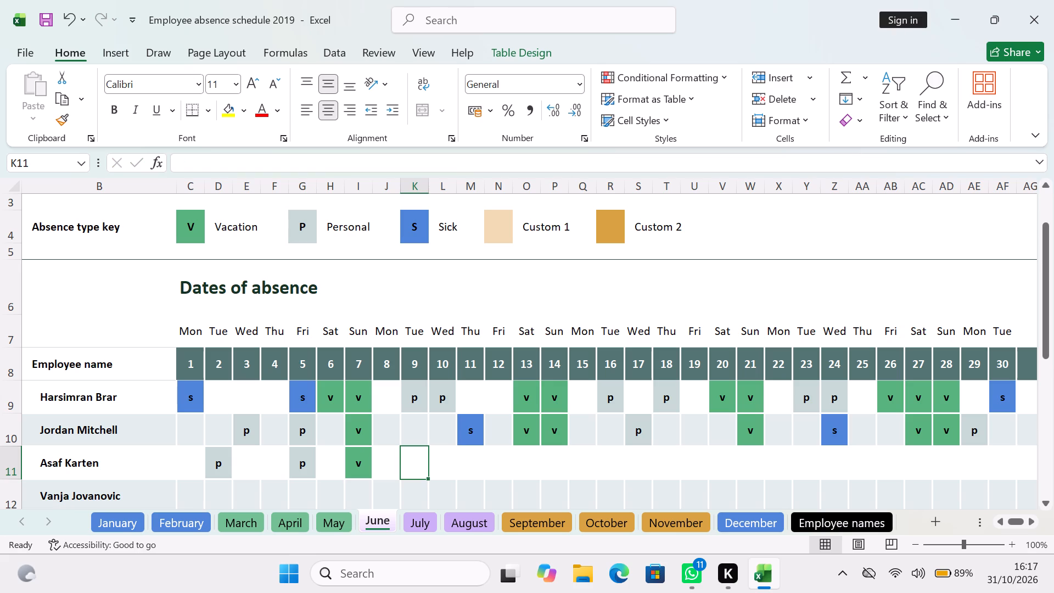
pyautogui.press('p')
pyautogui.press('Right')
pyautogui.press('Right')
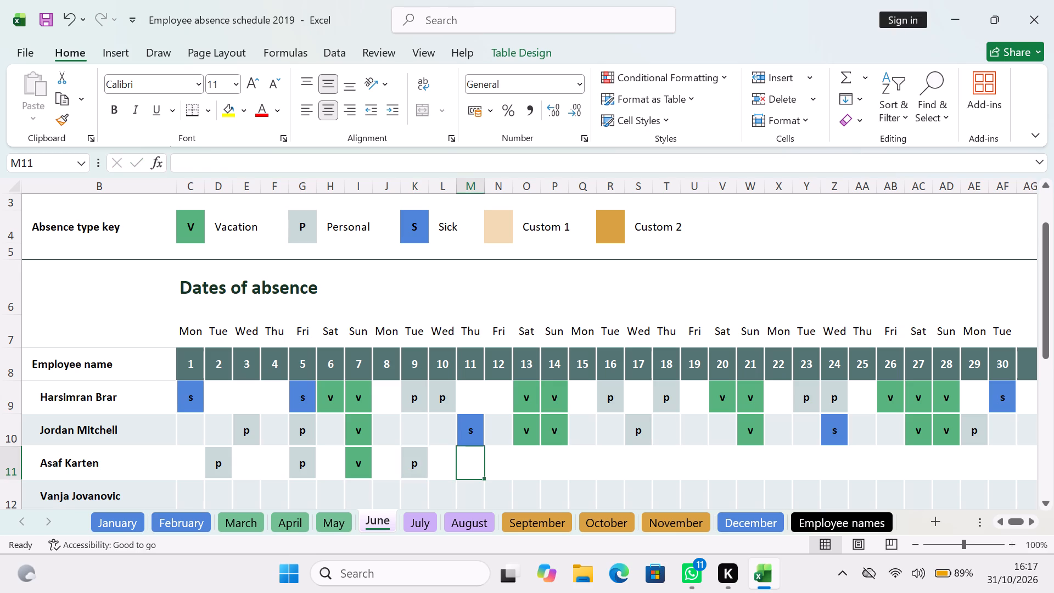
pyautogui.press('Left')
pyautogui.press('s')
pyautogui.press('Right')
pyautogui.press('Right')
pyautogui.press('Right')
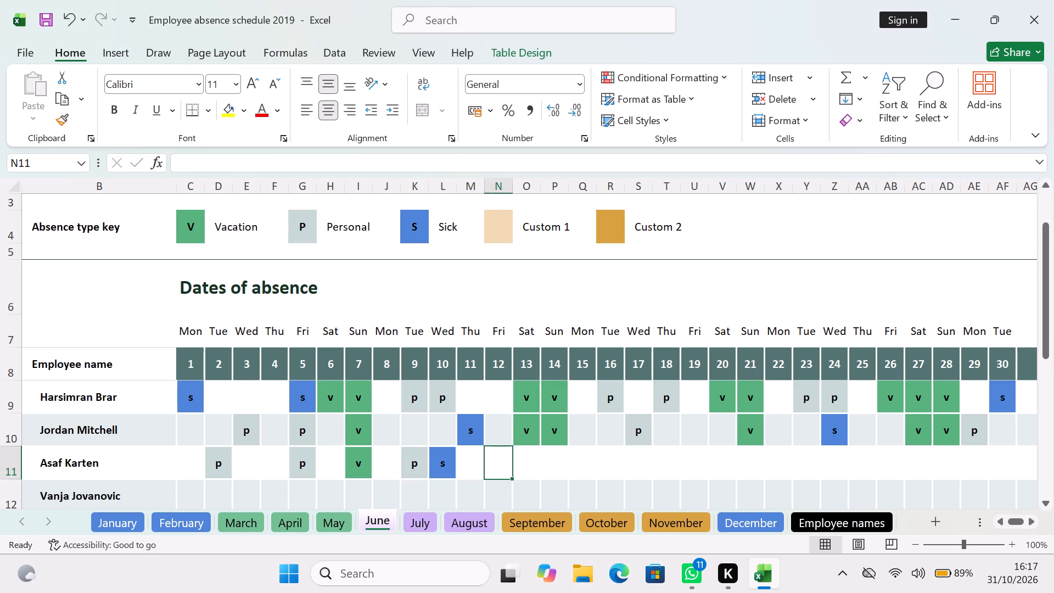
# In the third employee's June row, enter v on day 14, p on day 18, and v on days 20 and 21.
pyautogui.press('Right')
pyautogui.press('v')
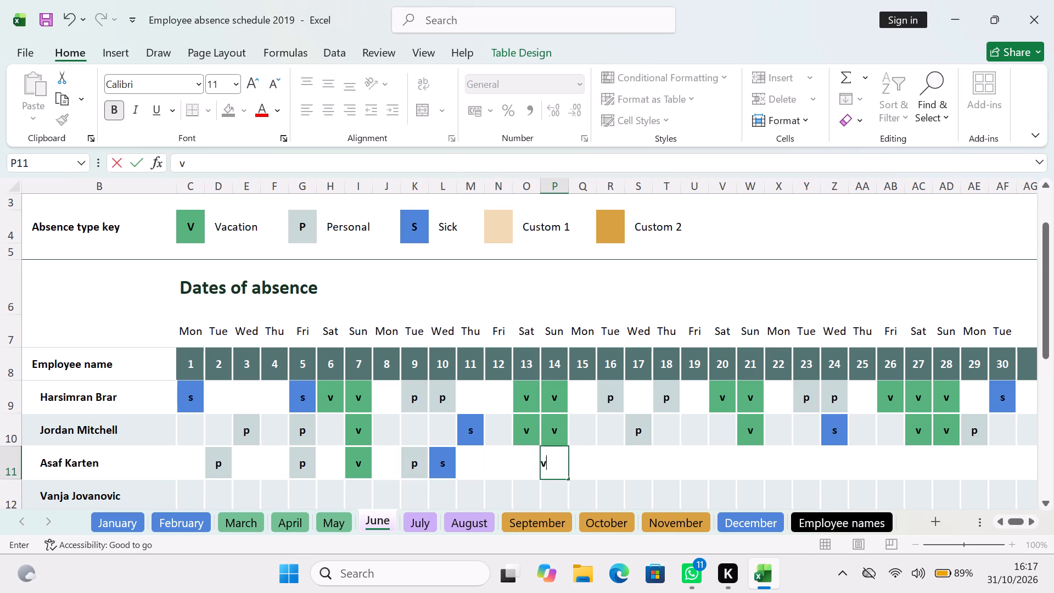
pyautogui.press('Right')
pyautogui.press('Right')
pyautogui.press('Right')
pyautogui.press('Right')
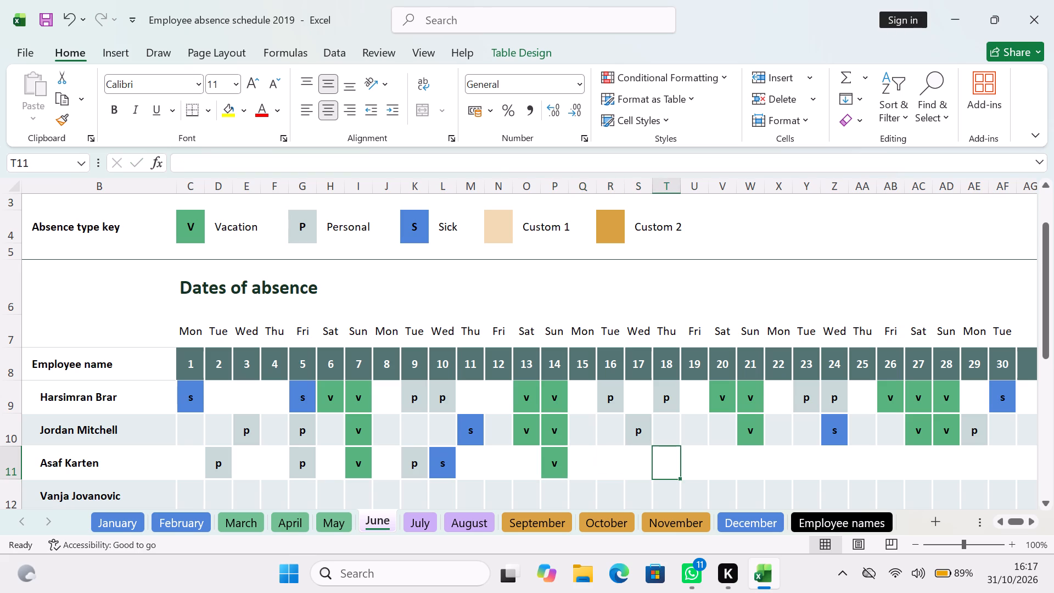
pyautogui.press('p')
pyautogui.press('Right')
pyautogui.press('Right')
pyautogui.press('Right')
pyautogui.press('Left')
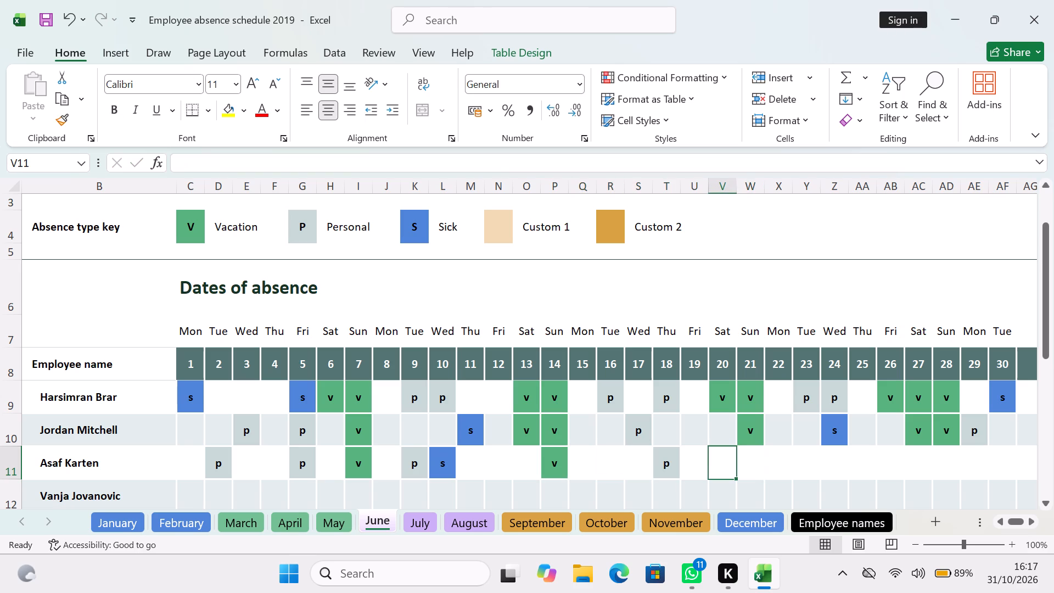
pyautogui.press('v')
pyautogui.press('Right')
pyautogui.press('v')
# In the third employee's June row, enter p on days 23 and 25.
pyautogui.press('Right')
pyautogui.press('Right')
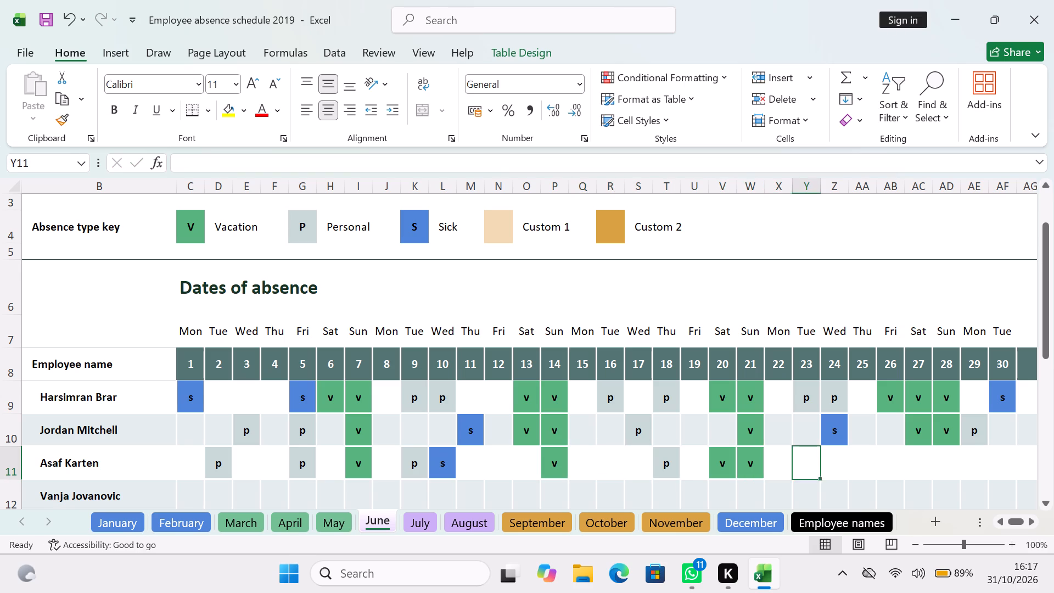
pyautogui.press('Right')
pyautogui.press('Left')
pyautogui.press('p')
pyautogui.press('Right')
pyautogui.press('Right')
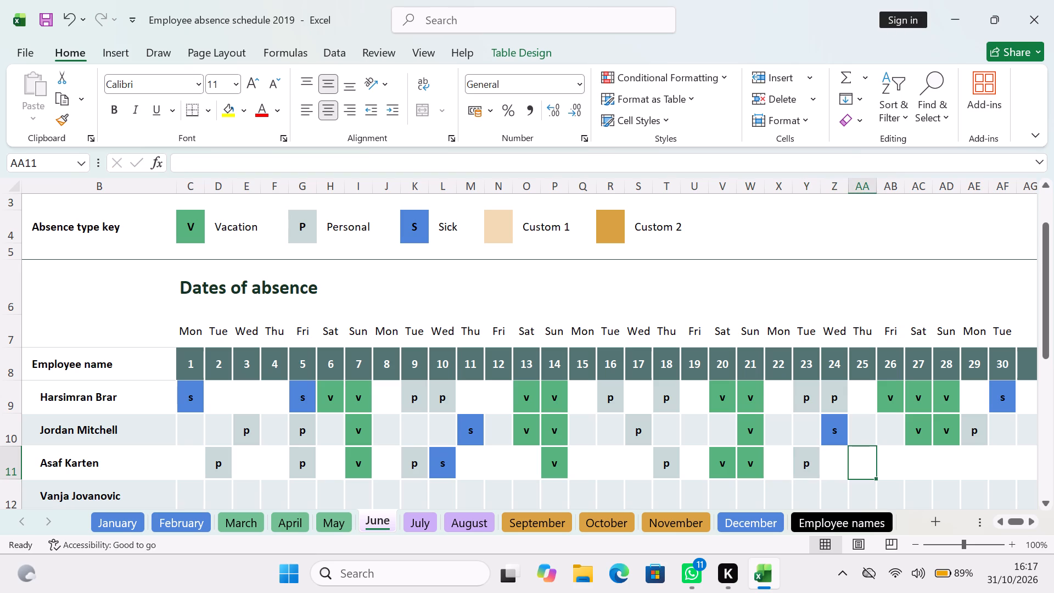
pyautogui.press('p')
# In the third employee's June row, enter v on days 27 and 28 and p on day 30.
pyautogui.press('Right')
pyautogui.press('Right')
pyautogui.press('v')
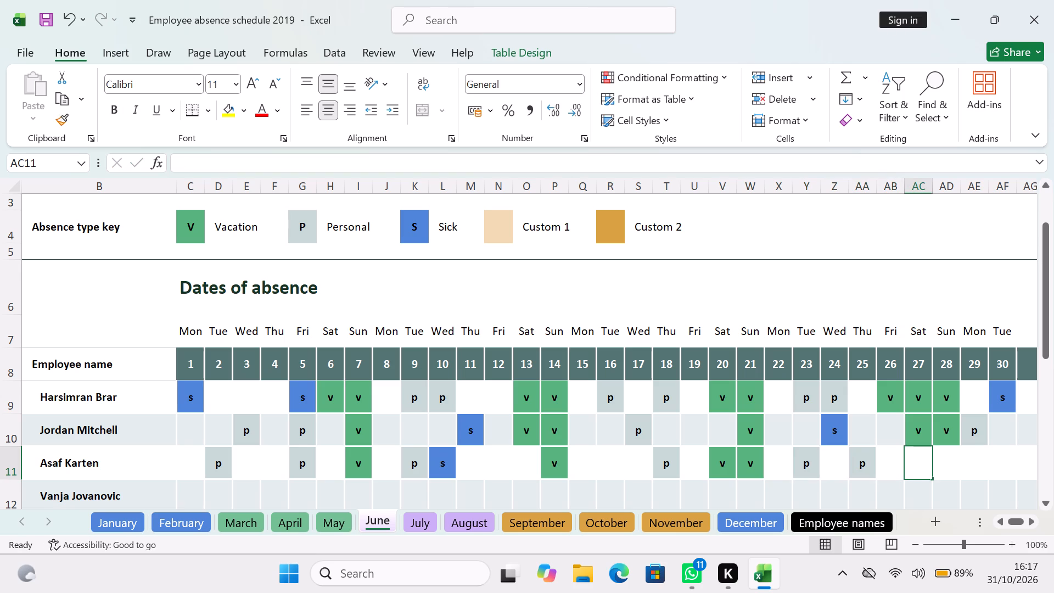
pyautogui.press('Right')
pyautogui.press('v')
pyautogui.press('Right')
pyautogui.press('Right')
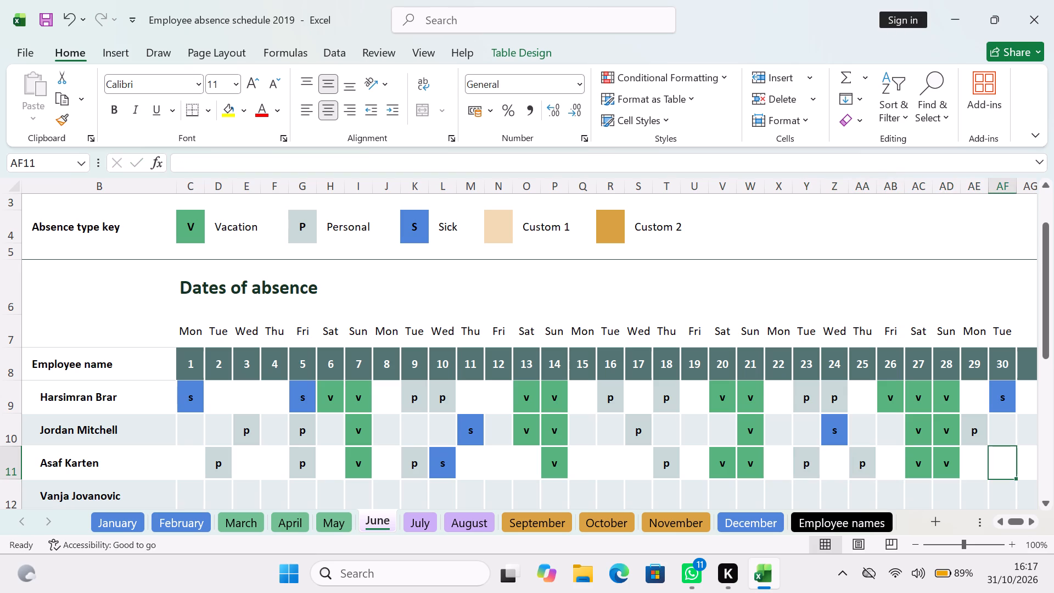
pyautogui.press('p')
pyautogui.press('Down')
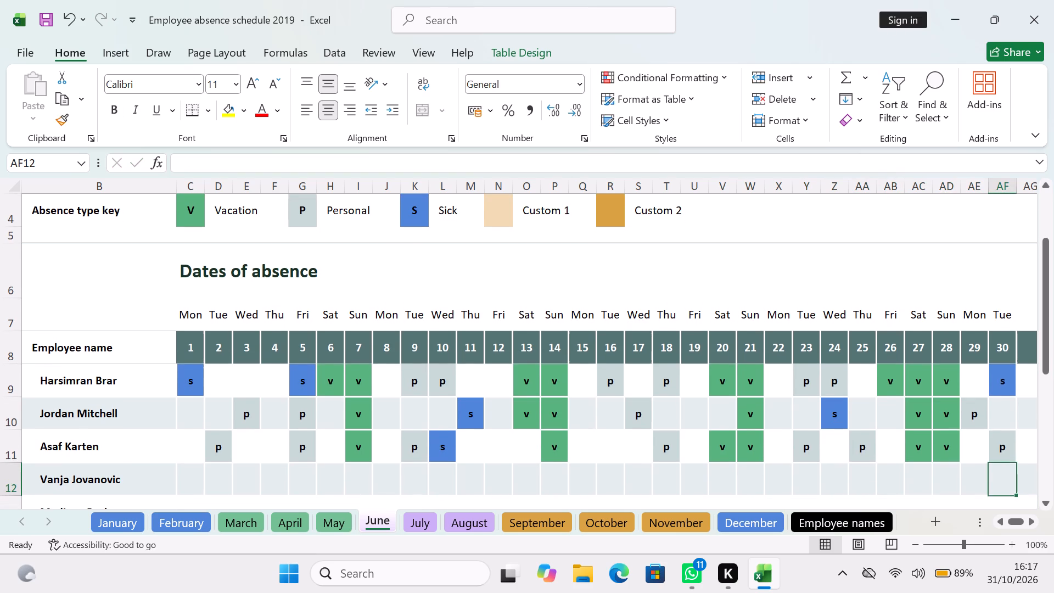
# In the fourth employee's June row, enter s on day 1 and p on day 4.
pyautogui.press('Left')
pyautogui.press('Left')
pyautogui.press('Left')
pyautogui.press('Left')
pyautogui.press('Left')
pyautogui.press('Left')
pyautogui.press('Left')
pyautogui.press('Left')
pyautogui.press('Left')
pyautogui.press('Left')
pyautogui.press('Left')
pyautogui.press('Left')
pyautogui.press('Left')
pyautogui.press('Left')
pyautogui.press('Left')
pyautogui.press('Left')
pyautogui.press('Left')
pyautogui.press('Left')
pyautogui.press('Left')
pyautogui.press('Left')
pyautogui.press('Left')
pyautogui.press('Left')
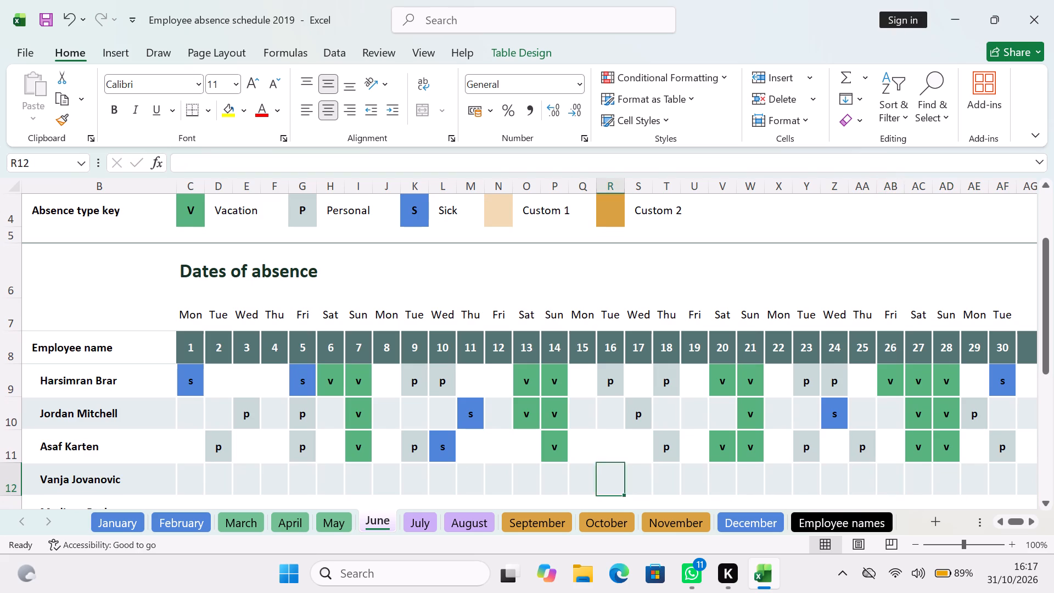
pyautogui.press('Left')
pyautogui.press('Left')
pyautogui.press('Left')
pyautogui.press('Left')
pyautogui.press('Left')
pyautogui.press('Left')
pyautogui.press('Left')
pyautogui.press('Left')
pyautogui.press('Right')
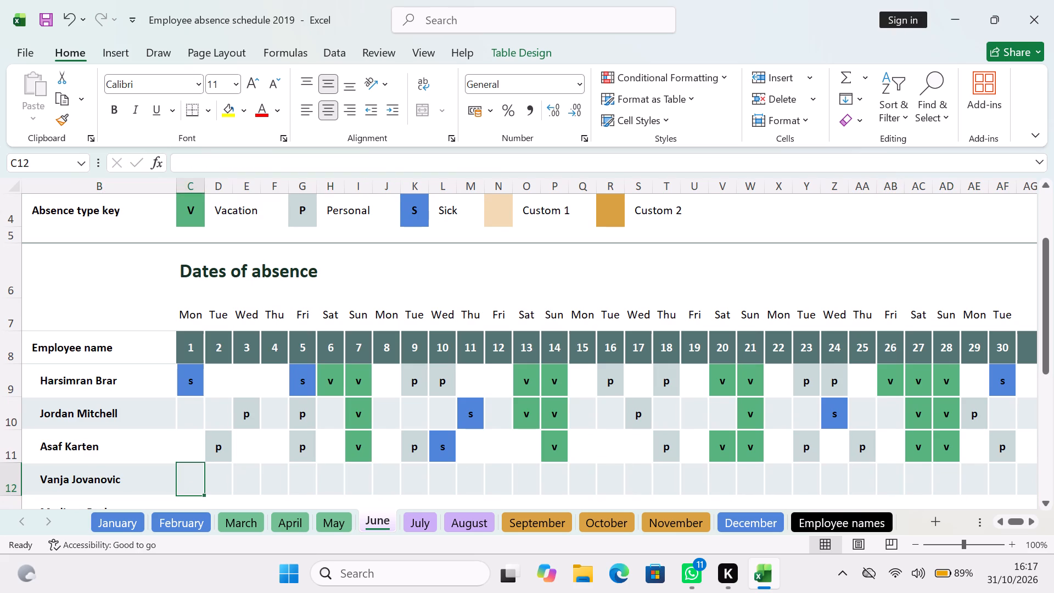
pyautogui.press('s')
pyautogui.press('Right')
pyautogui.press('Right')
pyautogui.press('Right')
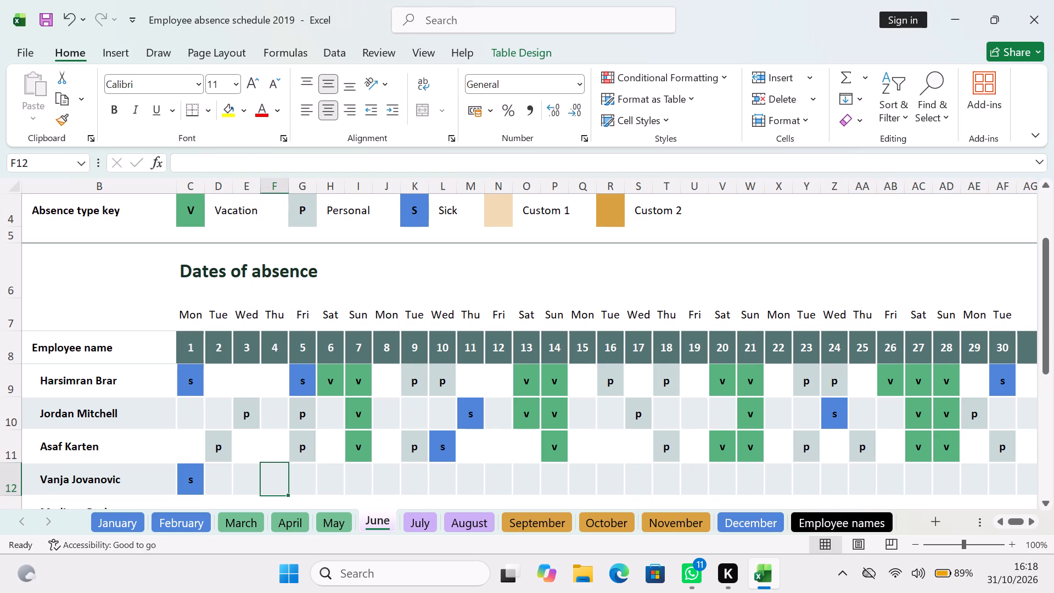
pyautogui.press('p')
# In the fourth employee's June row, enter v on days 6 and 7.
pyautogui.press('Right')
pyautogui.press('Right')
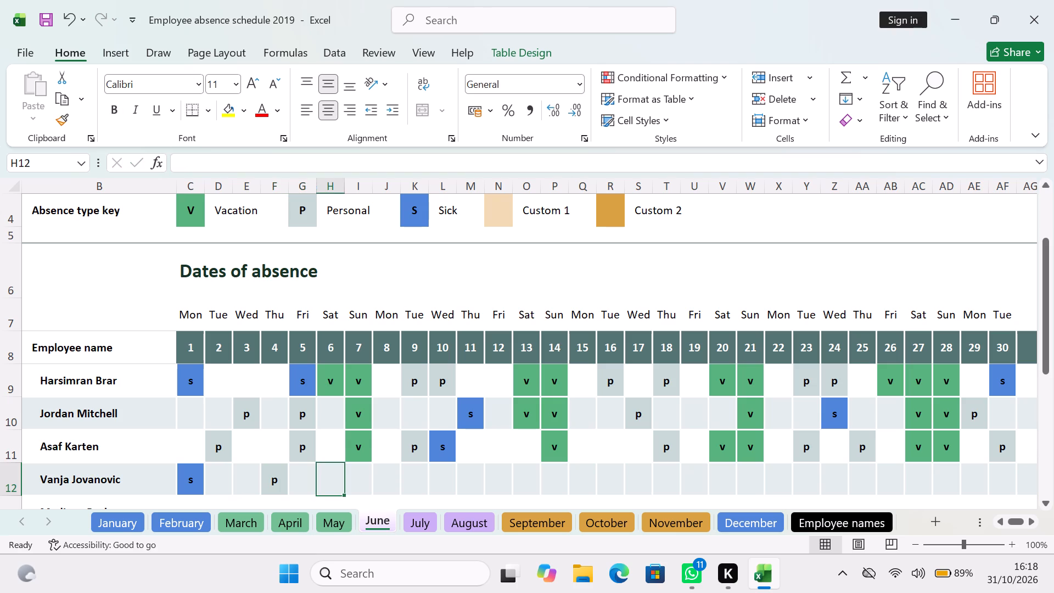
pyautogui.press('Right')
pyautogui.press('v')
pyautogui.press('Right')
pyautogui.press('Left')
pyautogui.press('Left')
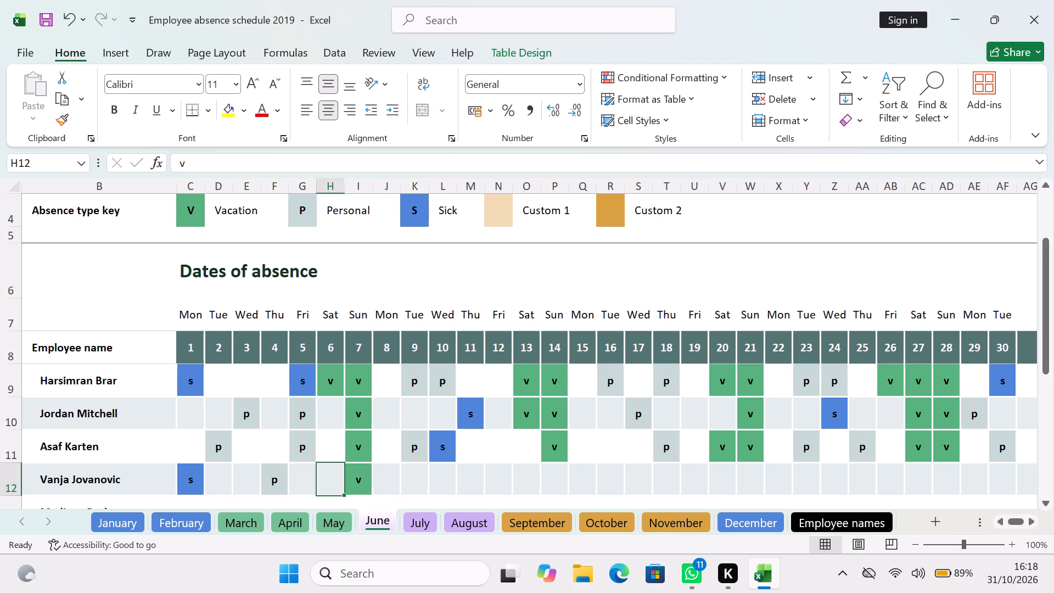
pyautogui.press('v')
# In the fourth employee's June row, enter p on day 11 and v on days 13 and 14.
pyautogui.press('Right')
pyautogui.press('Right')
pyautogui.press('Right')
pyautogui.press('Left')
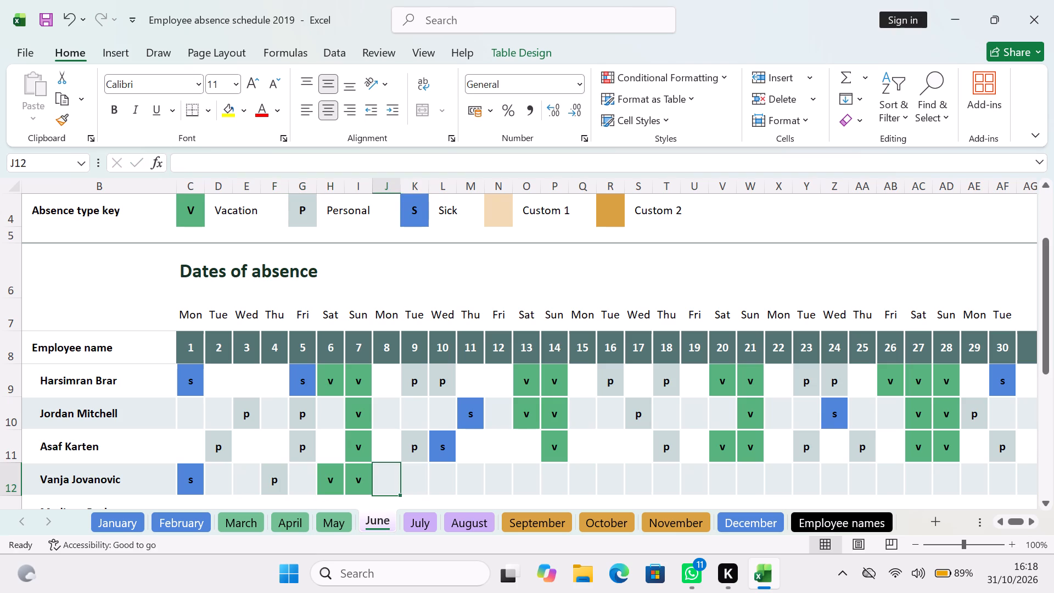
pyautogui.press('Right')
pyautogui.press('Right')
pyautogui.press('Right')
pyautogui.press('p')
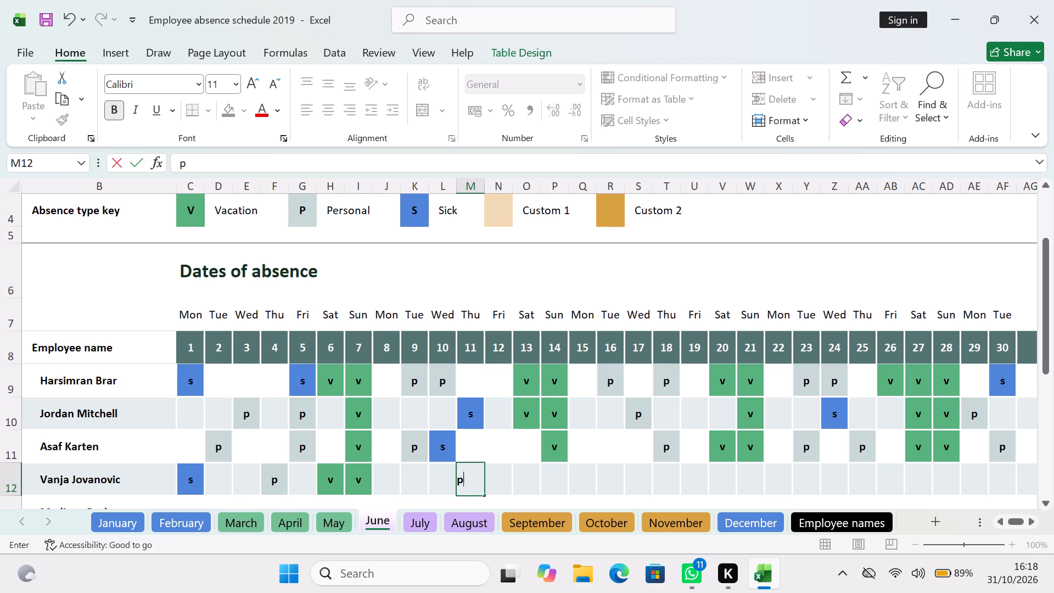
pyautogui.press('Right')
pyautogui.press('Right')
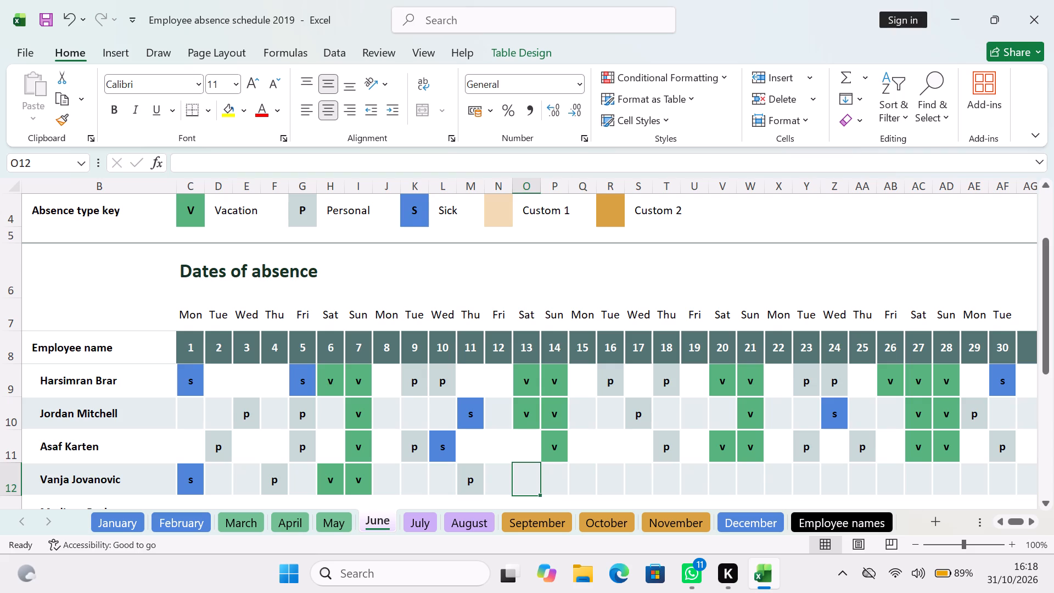
pyautogui.press('v')
pyautogui.press('Right')
pyautogui.press('v')
# In the fourth employee's June row, enter p on day 16 and v on days 20 and 21.
pyautogui.press('Right')
pyautogui.press('Right')
pyautogui.press('Right')
pyautogui.press('Left')
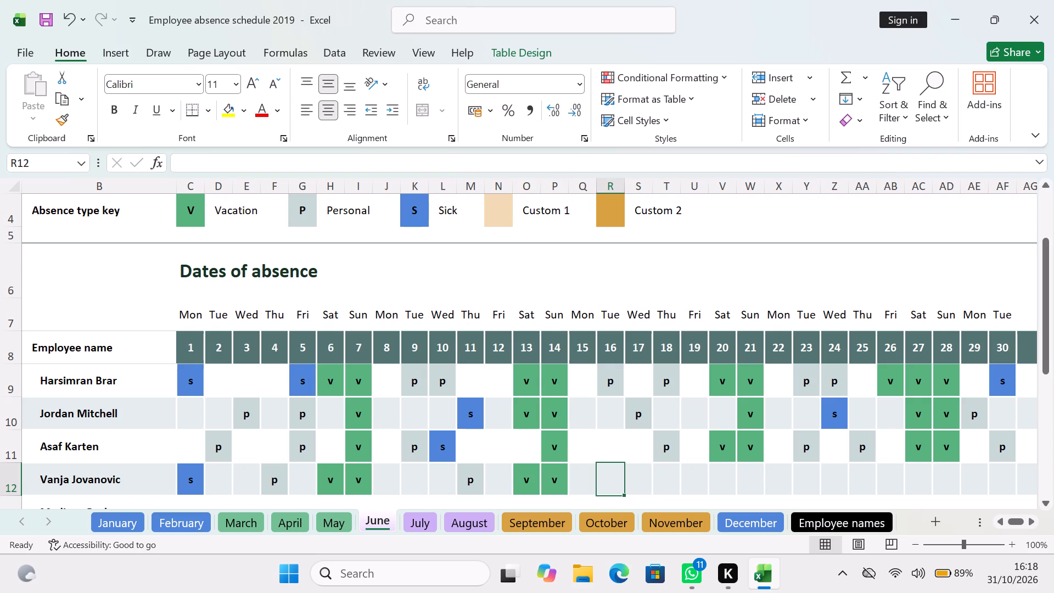
pyautogui.press('p')
pyautogui.press('Right')
pyautogui.press('Right')
pyautogui.press('Right')
pyautogui.press('Right')
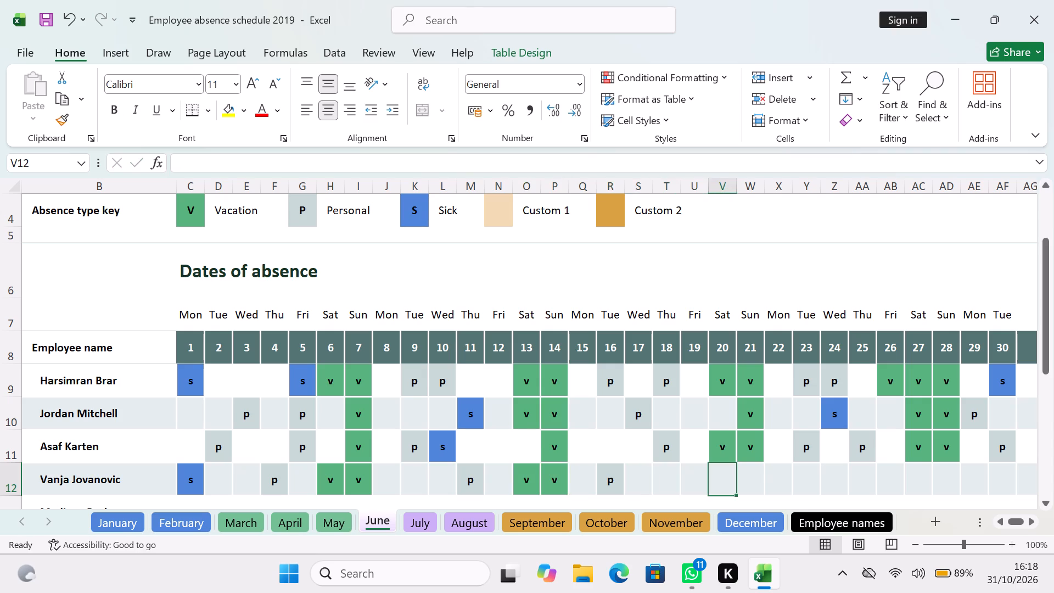
pyautogui.press('v')
pyautogui.press('Right')
pyautogui.press('v')
# In the fourth employee's June row, enter v on days 27 and 28.
pyautogui.press('Right')
pyautogui.press('Right')
pyautogui.press('Right')
pyautogui.press('Right')
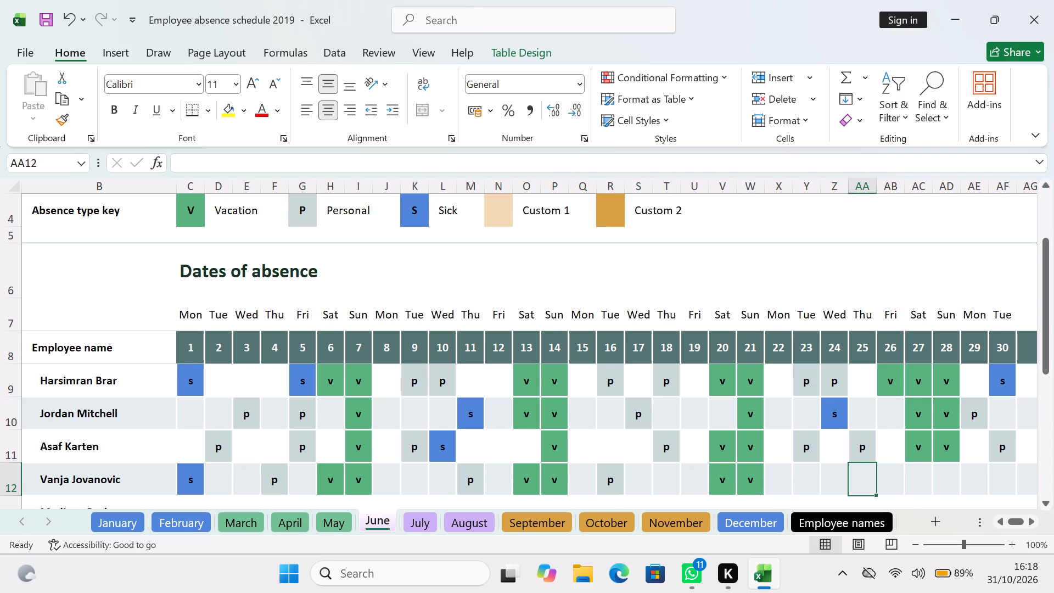
pyautogui.press('Right')
pyautogui.press('Right')
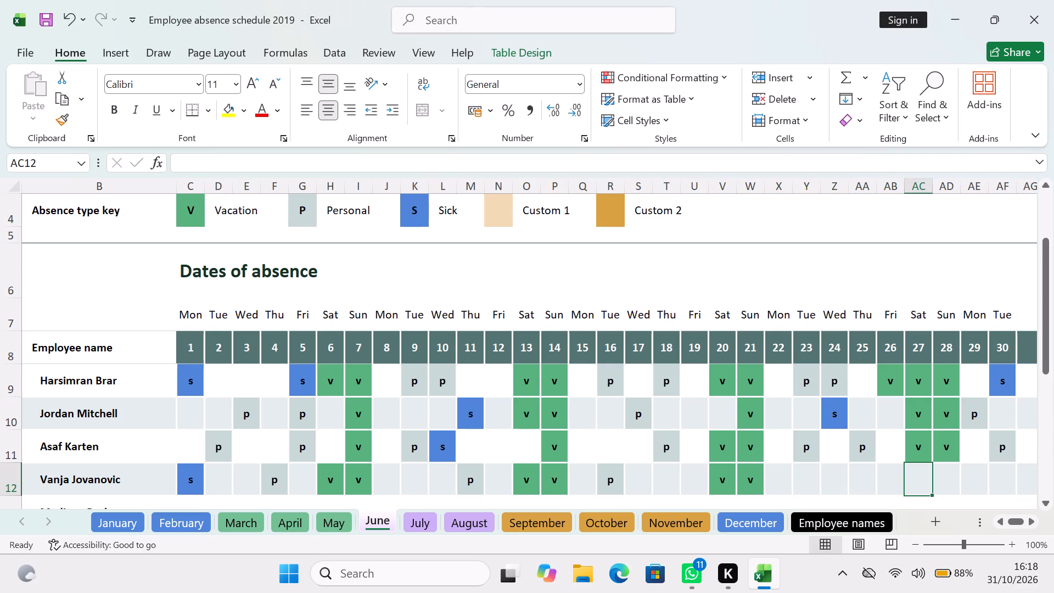
pyautogui.press('v')
pyautogui.press('Right')
pyautogui.press('v')
pyautogui.press('Right')
pyautogui.press('Right')
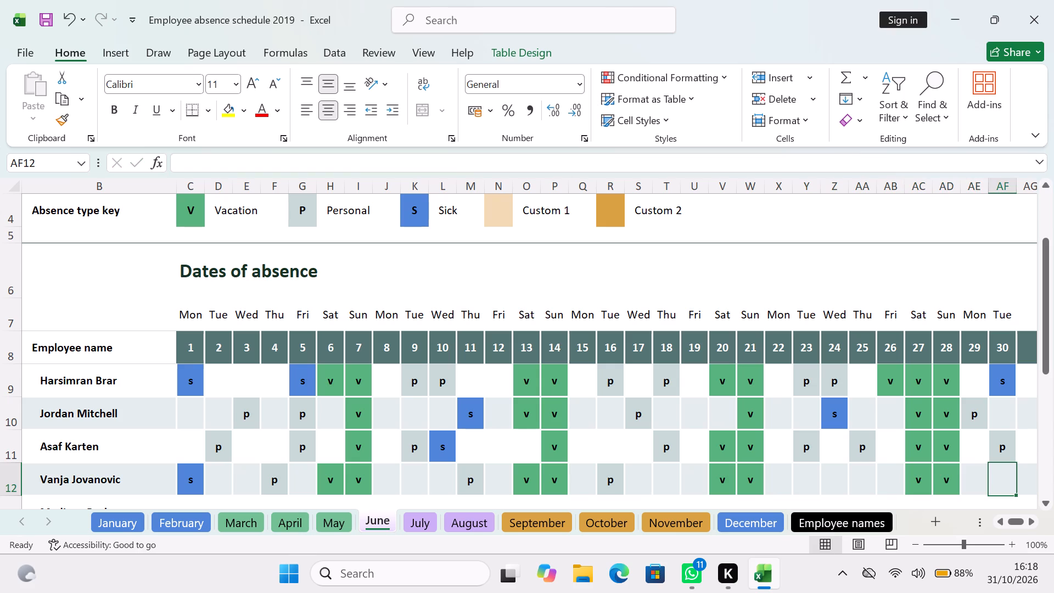
pyautogui.press('Right')
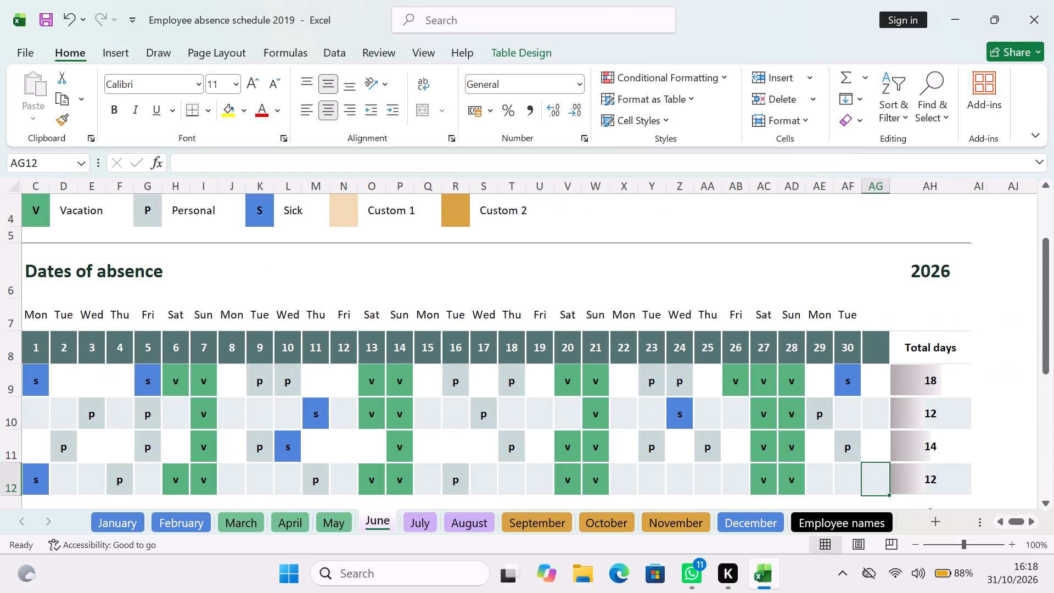
# Go to the day 1 cell in the fifth employee's June row.
pyautogui.press('Left')
pyautogui.press('Down')
pyautogui.press('Left')
pyautogui.press('Left')
pyautogui.press('Left')
pyautogui.press('Left')
pyautogui.press('Left')
pyautogui.press('Left')
pyautogui.press('Left')
pyautogui.press('Left')
pyautogui.press('Left')
pyautogui.press('Left')
pyautogui.press('Left')
pyautogui.press('Left')
pyautogui.press('Left')
pyautogui.press('Left')
pyautogui.press('Left')
pyautogui.press('Left')
pyautogui.press('Left')
pyautogui.press('Left')
pyautogui.press('Left')
pyautogui.press('Left')
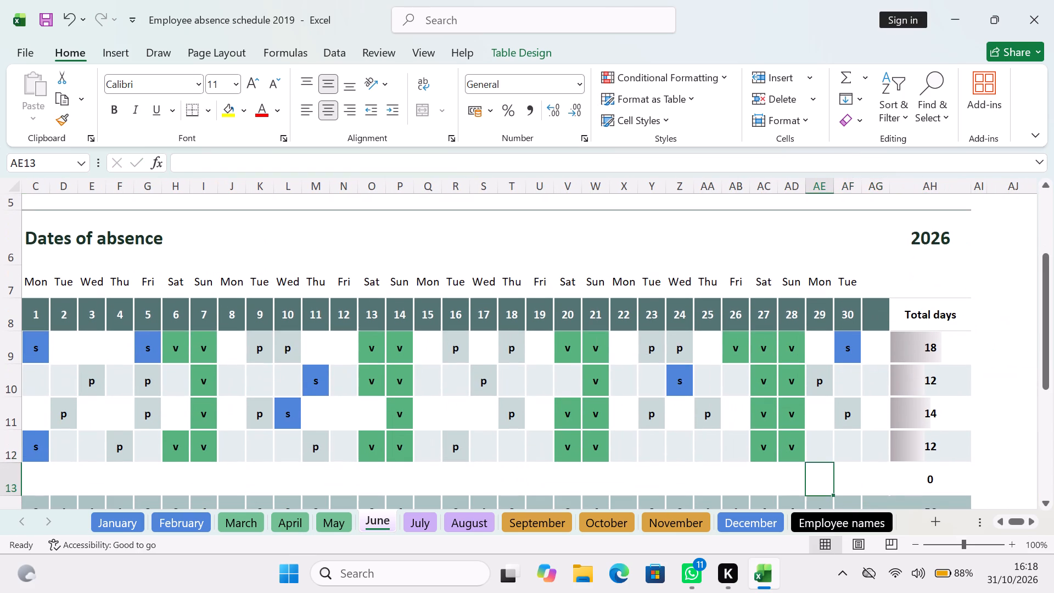
pyautogui.press('Right')
pyautogui.press('Right')
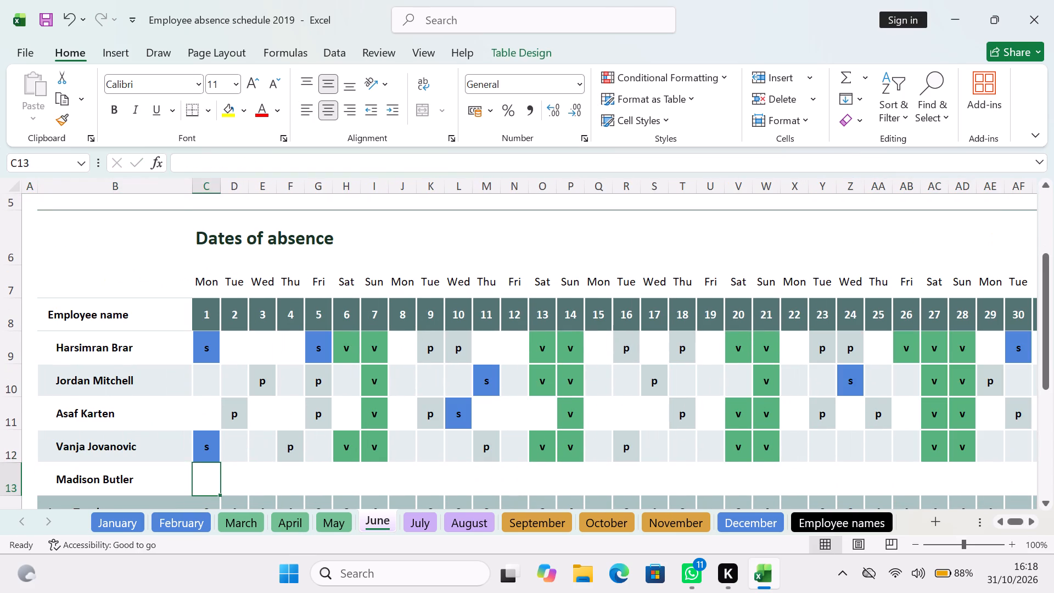
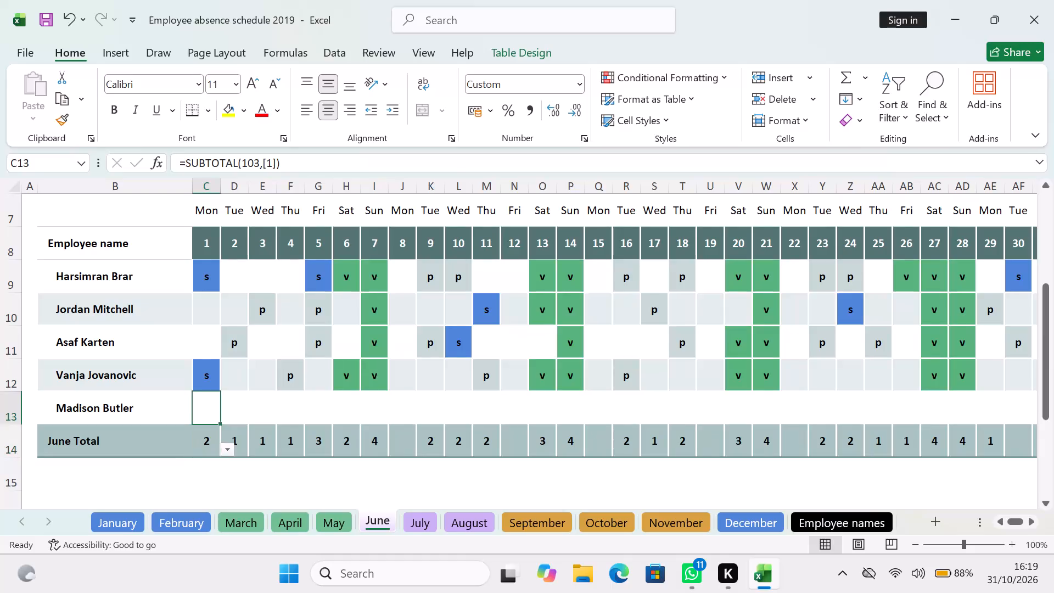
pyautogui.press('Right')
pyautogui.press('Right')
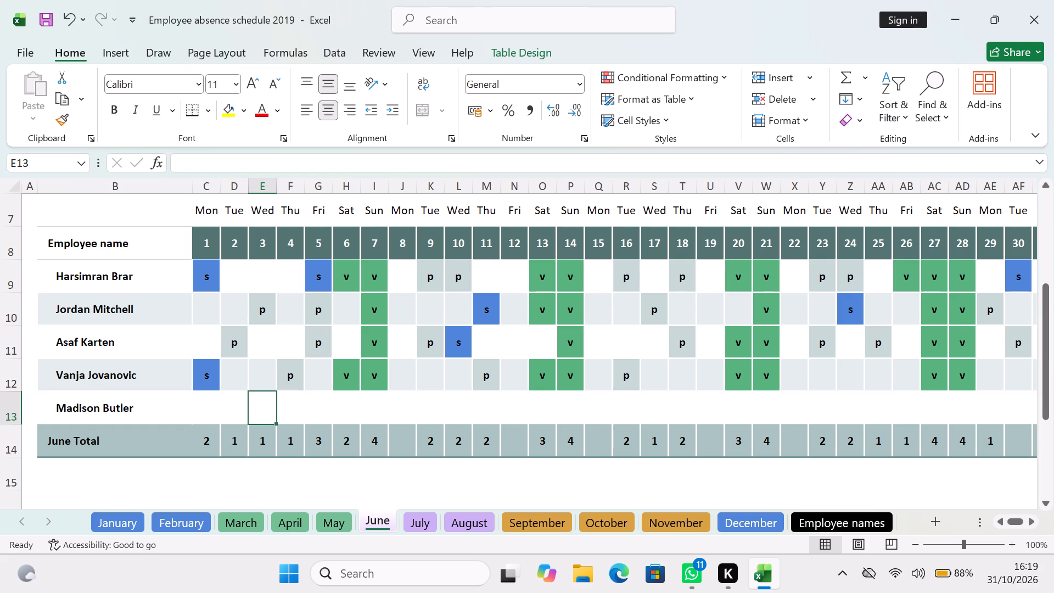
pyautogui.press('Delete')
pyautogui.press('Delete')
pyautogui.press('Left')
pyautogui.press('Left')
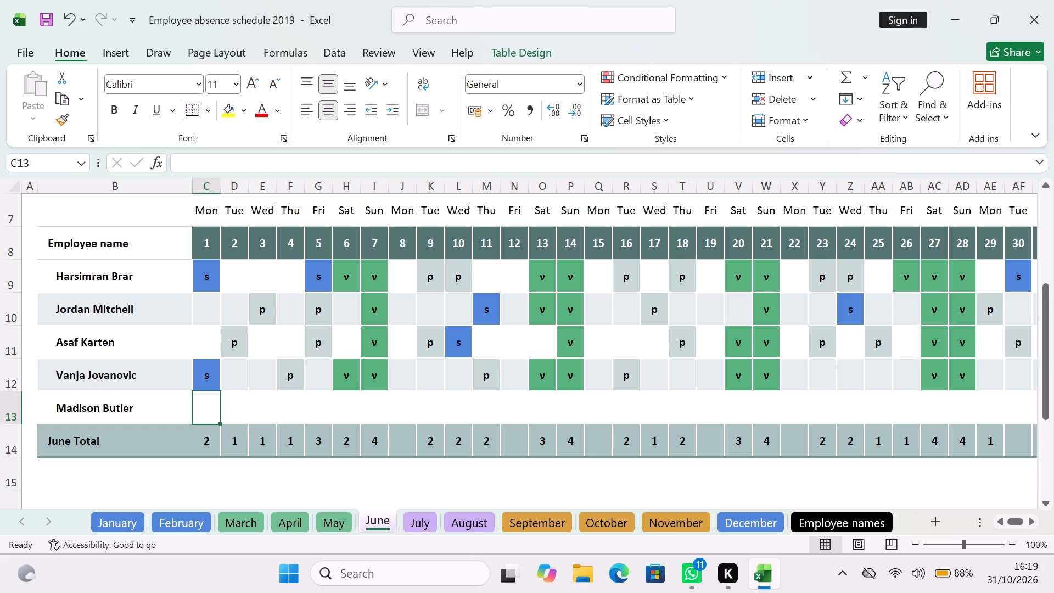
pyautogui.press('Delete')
# In the fifth employee's June row, enter p on days 2 and 4.
pyautogui.press('Right')
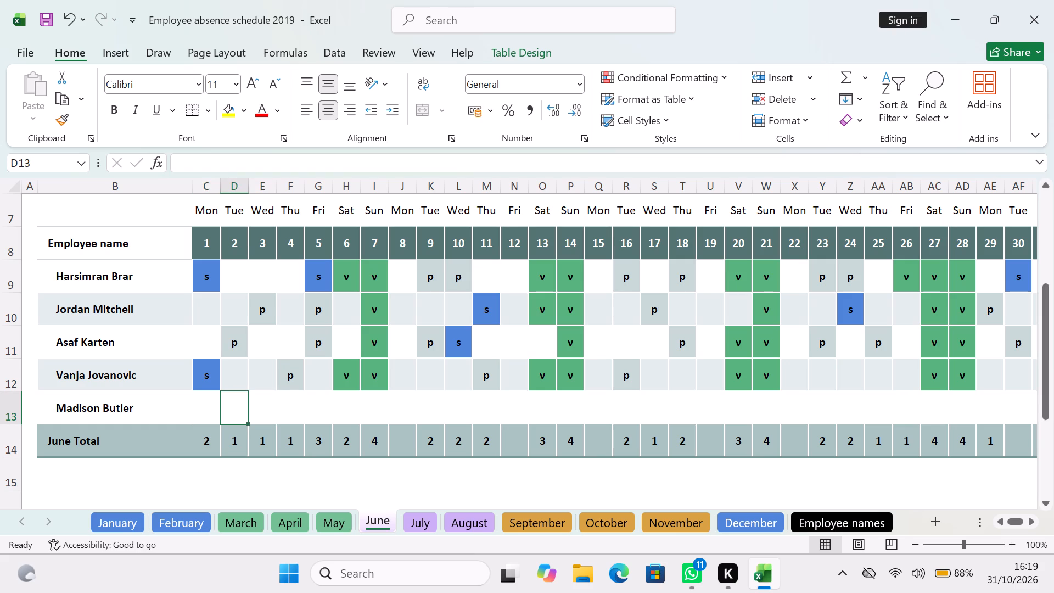
pyautogui.write('op')
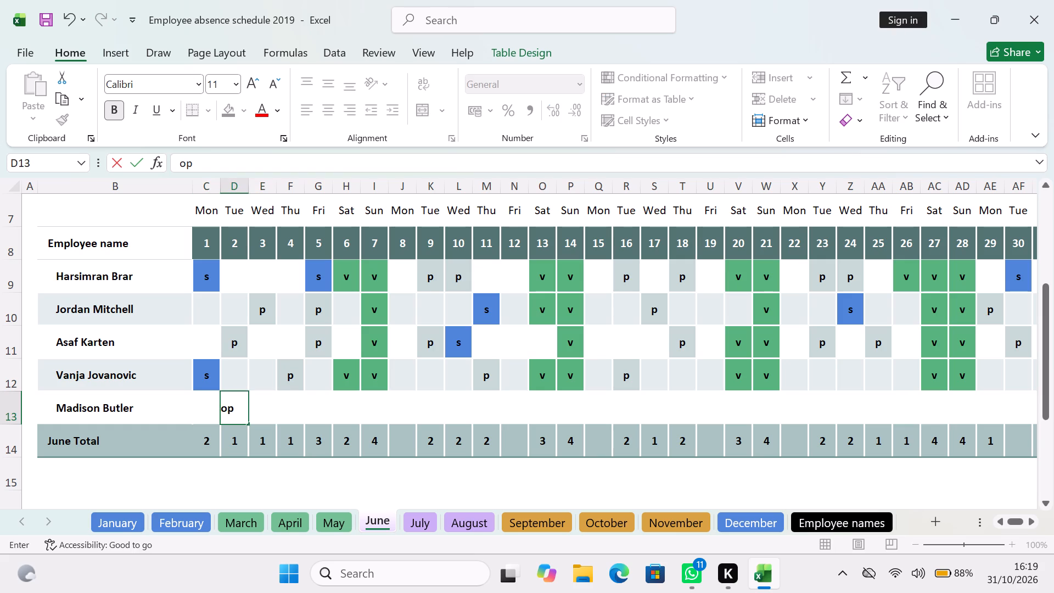
pyautogui.press('BackSpace')
pyautogui.press('BackSpace')
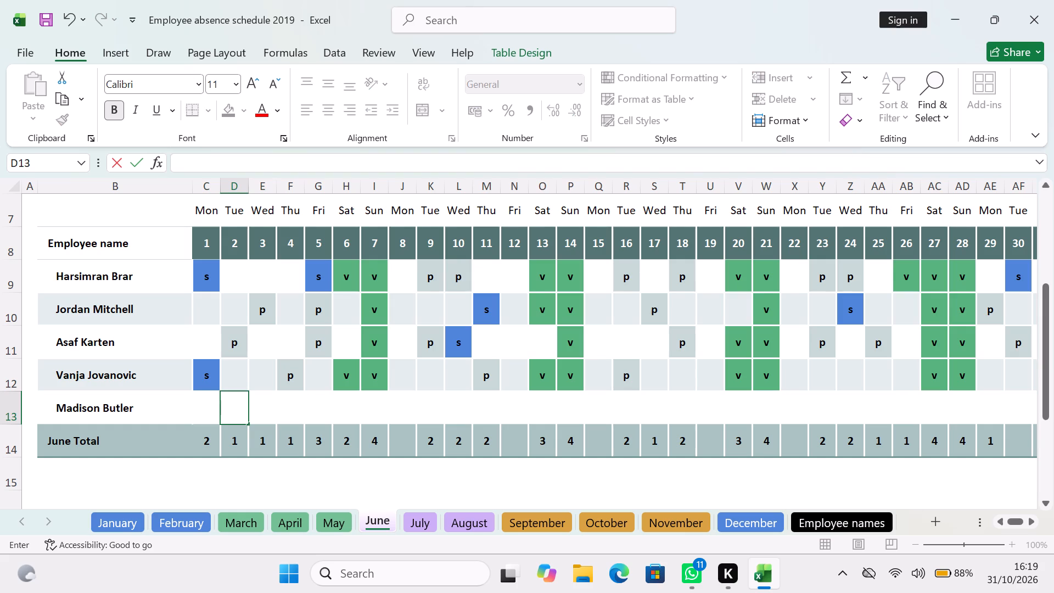
pyautogui.press('p')
pyautogui.press('Right')
pyautogui.press('Right')
pyautogui.press('p')
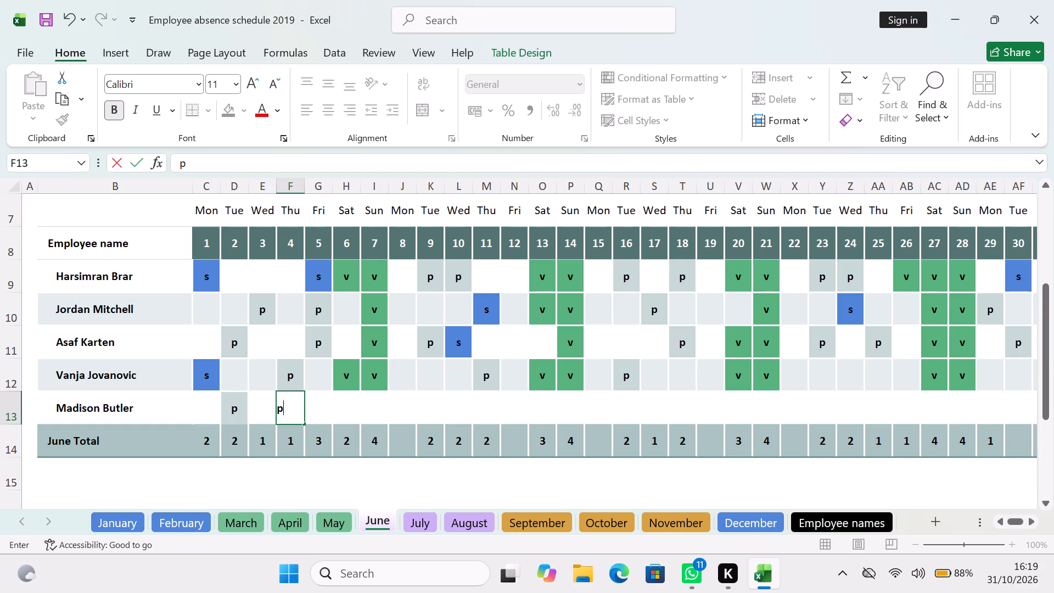
pyautogui.press('Right')
# In the fifth employee's June row, enter v on days 6 and 7.
pyautogui.press('Right')
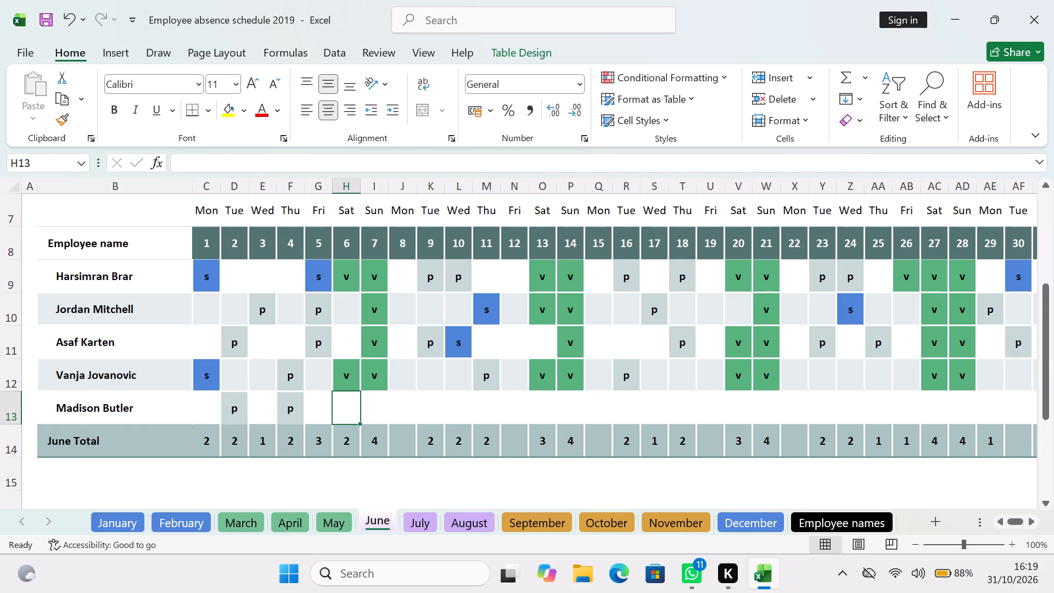
pyautogui.press('v')
pyautogui.press('Up')
pyautogui.press('Down')
pyautogui.press('Right')
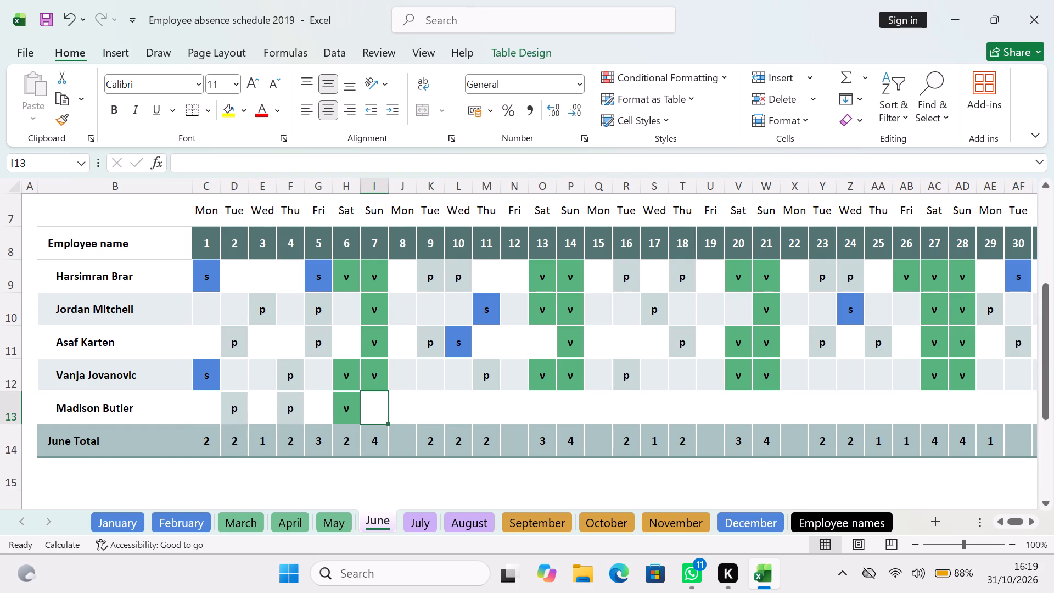
pyautogui.press('v')
pyautogui.press('Up')
pyautogui.press('Down')
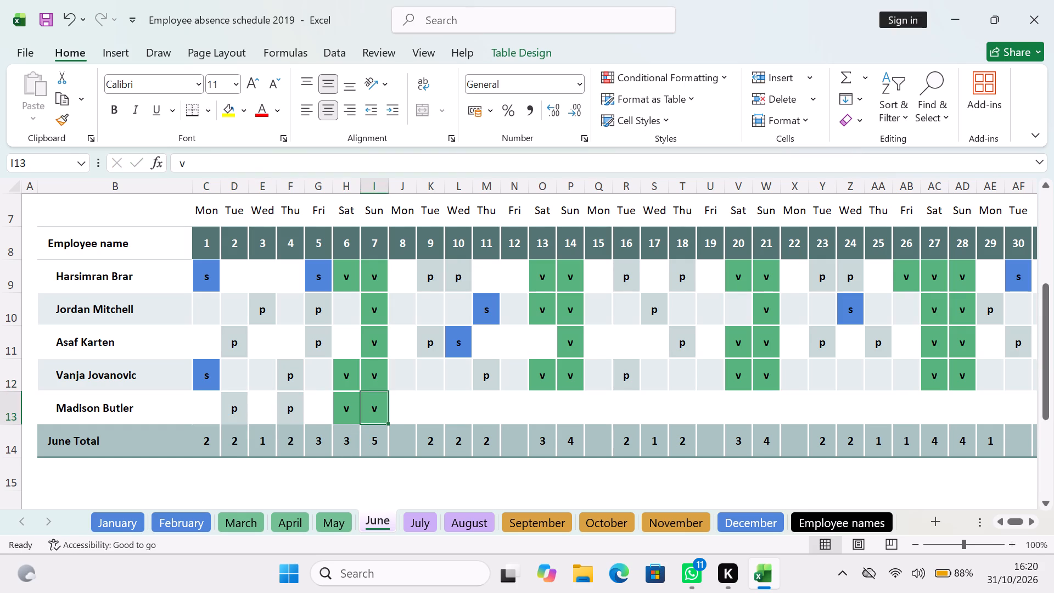
# In the fifth employee's June row, enter p on day 12 and v on day 14.
pyautogui.press('Right')
pyautogui.press('Right')
pyautogui.press('Right')
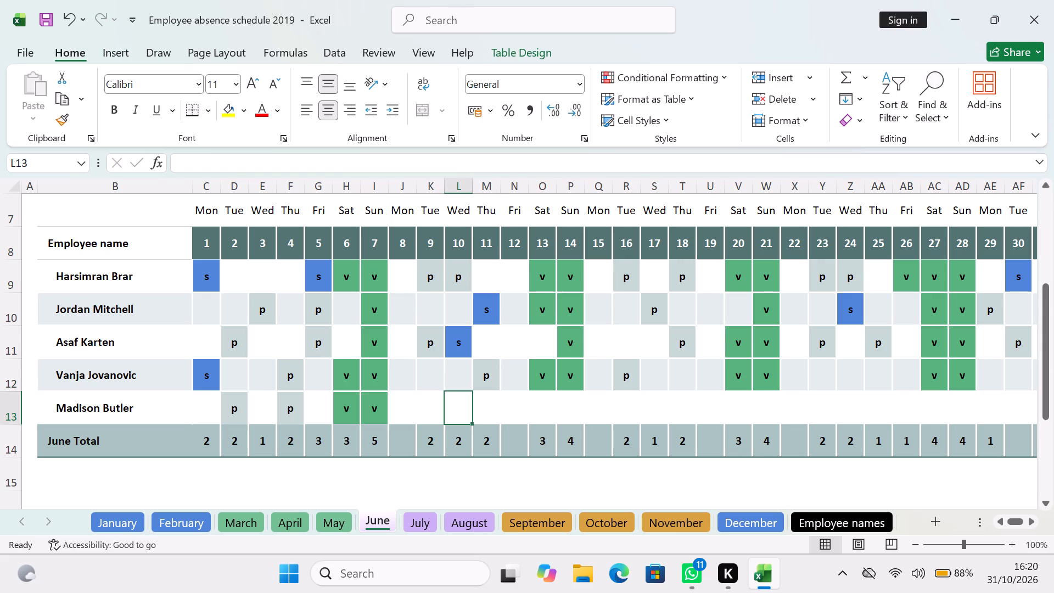
pyautogui.press('Right')
pyautogui.press('Right')
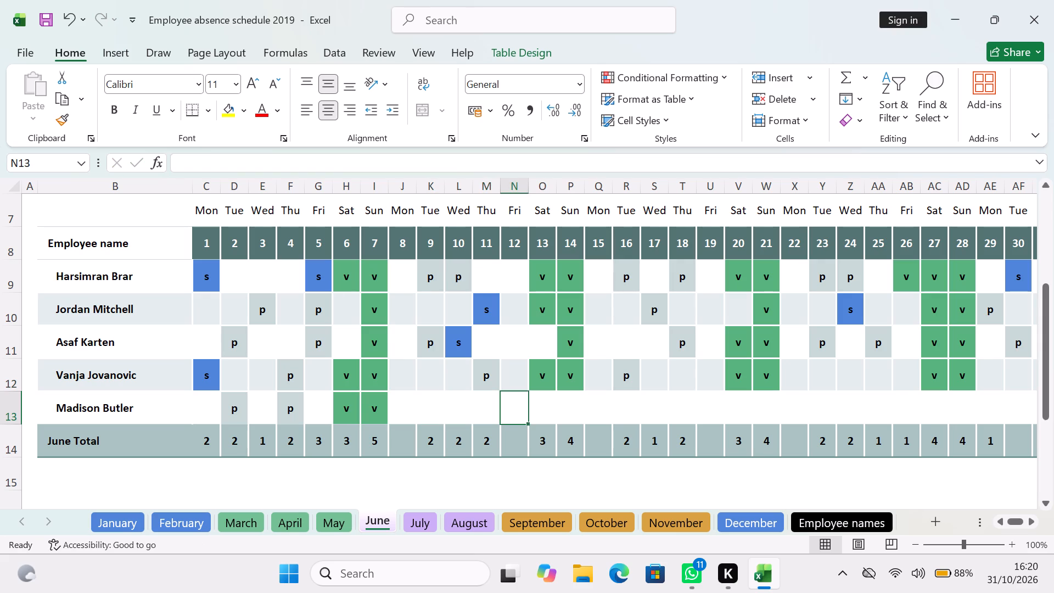
pyautogui.press('p')
pyautogui.press('Right')
pyautogui.press('Right')
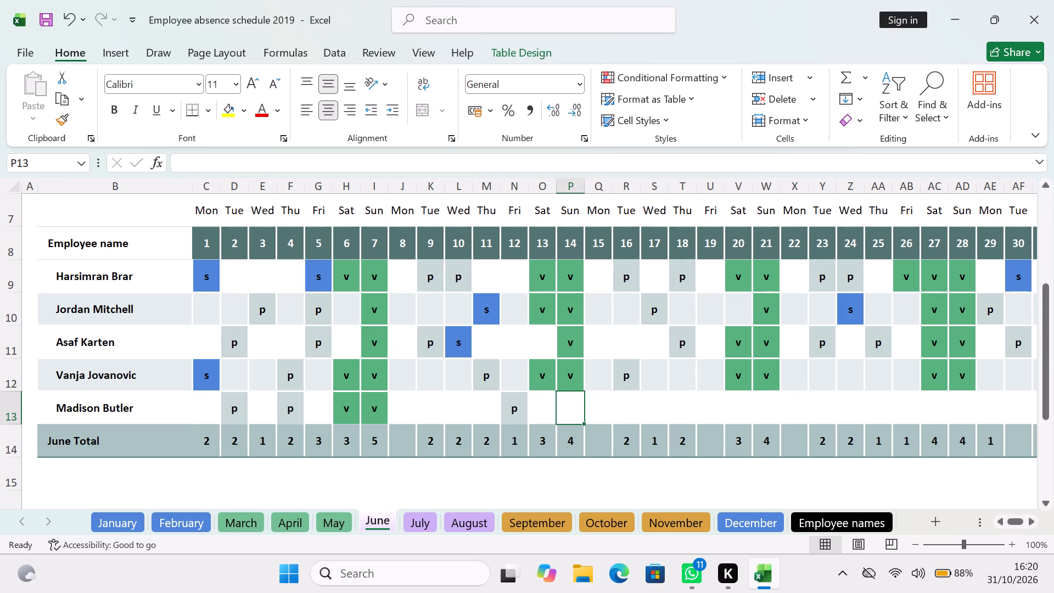
pyautogui.press('v')
pyautogui.press('Right')
# In the fifth employee's June row, enter p on day 17 and v on days 20 and 21.
pyautogui.press('Right')
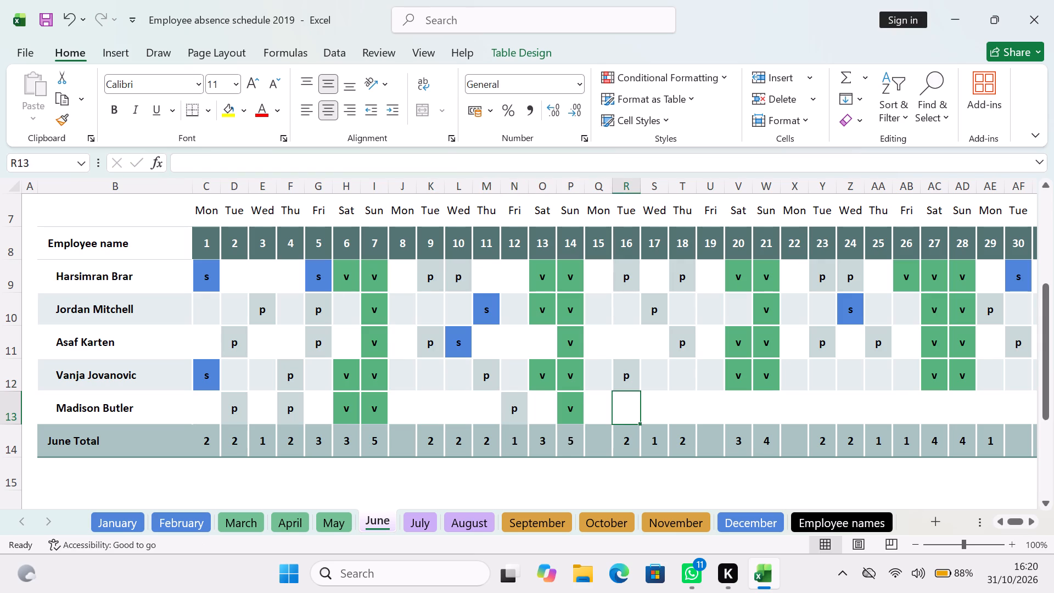
pyautogui.press('Right')
pyautogui.press('p')
pyautogui.press('Right')
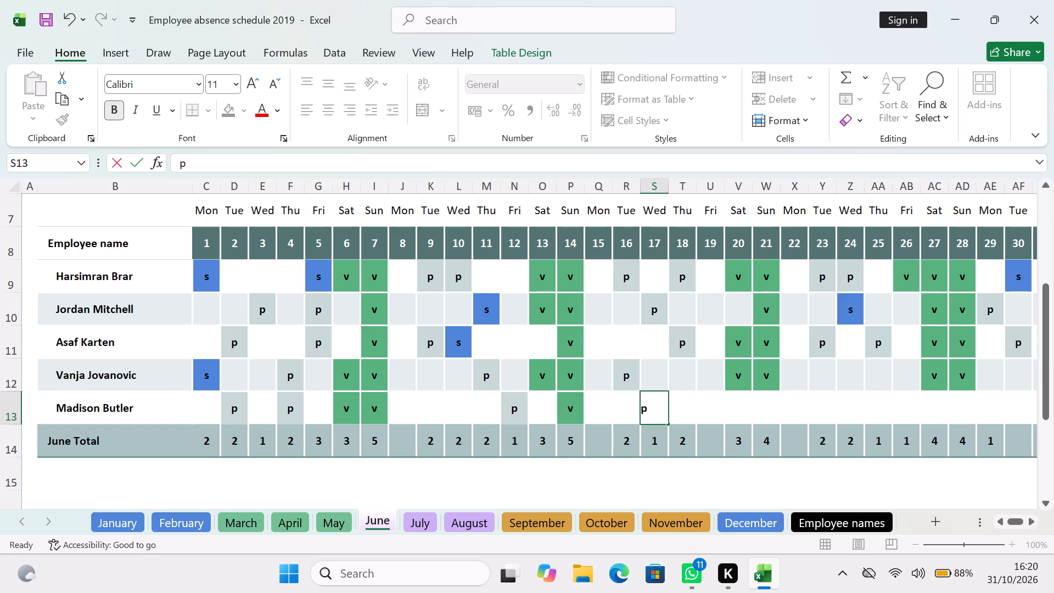
pyautogui.press('Right')
pyautogui.press('Right')
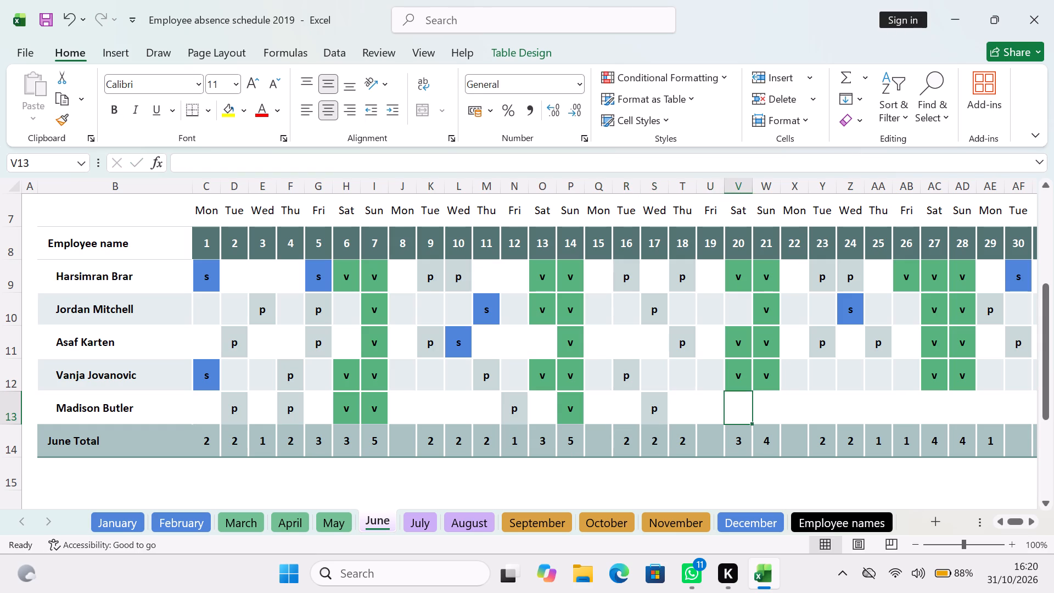
pyautogui.press('v')
pyautogui.press('Right')
pyautogui.press('v')
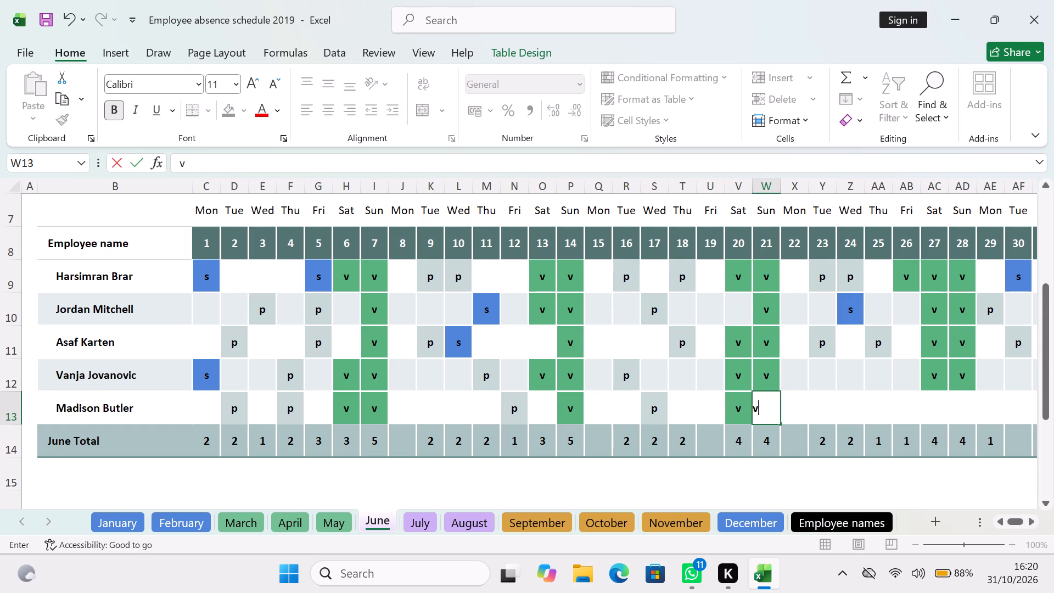
pyautogui.press('Right')
pyautogui.press('Right')
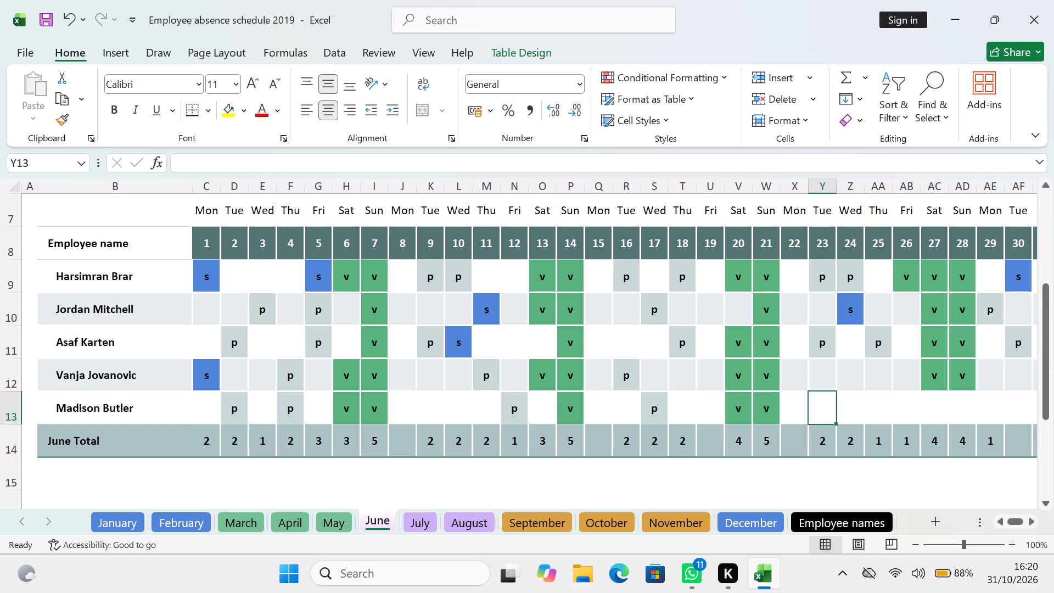
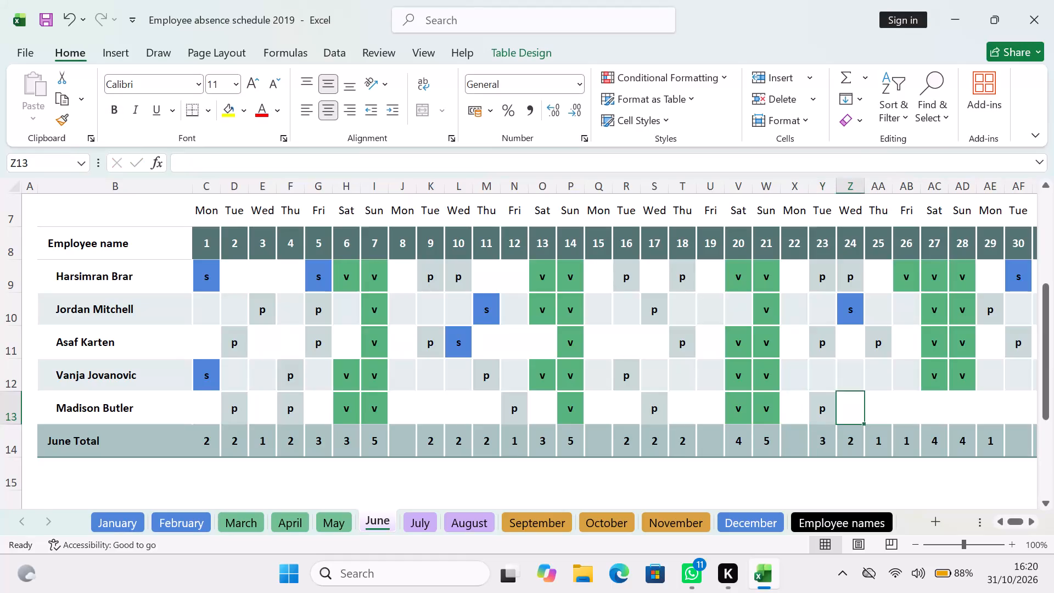
# In the fifth employee's June row, enter p on day 26, v on day 28 and p on day 30.
pyautogui.press('Right')
pyautogui.press('Right')
pyautogui.press('p')
pyautogui.press('Right')
pyautogui.press('Right')
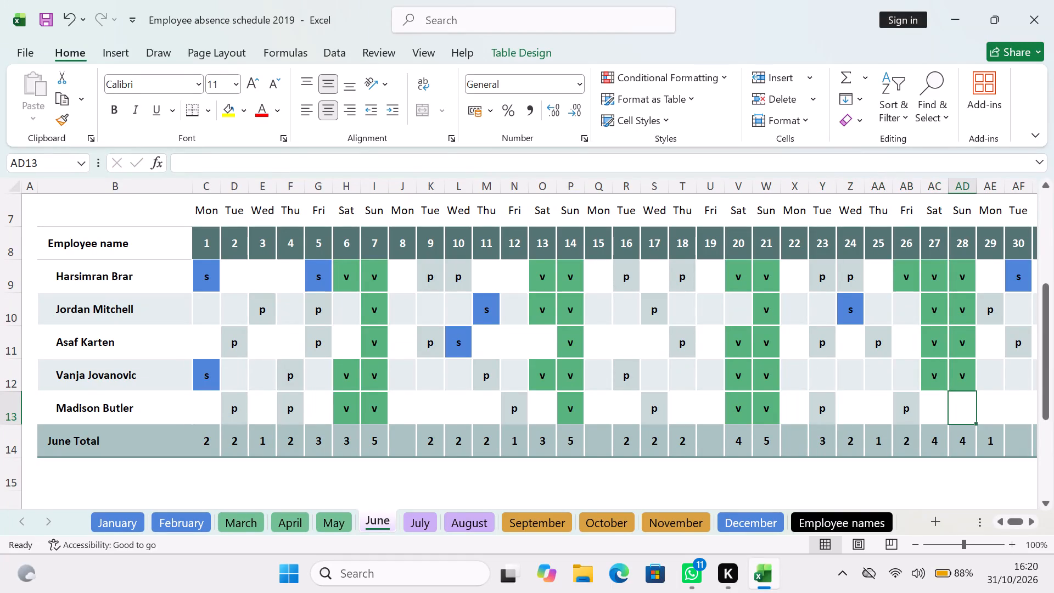
pyautogui.press('v')
pyautogui.press('Right')
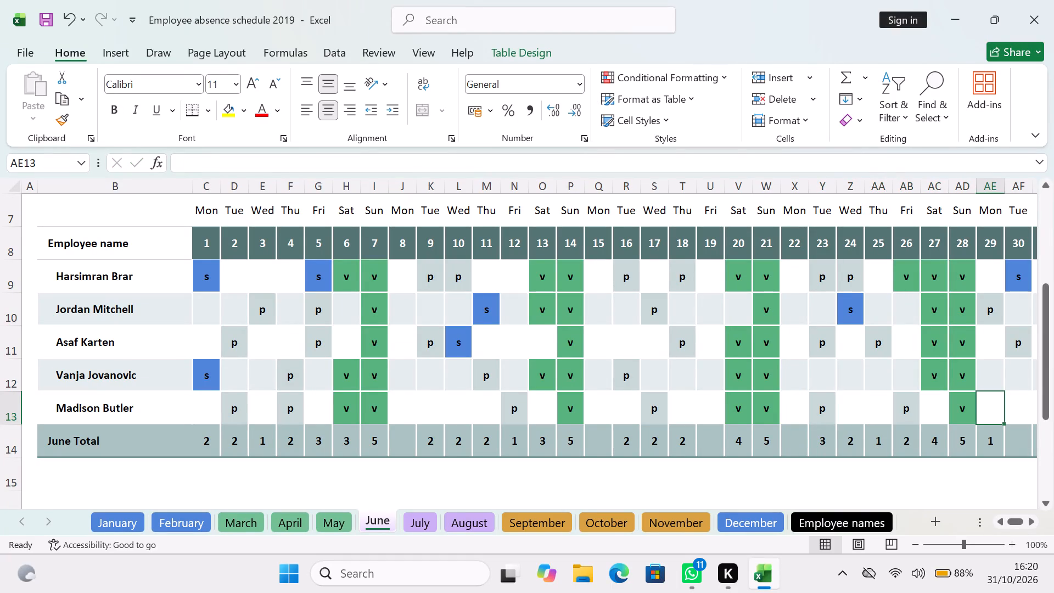
pyautogui.press('Right')
pyautogui.press('Right')
pyautogui.press('Left')
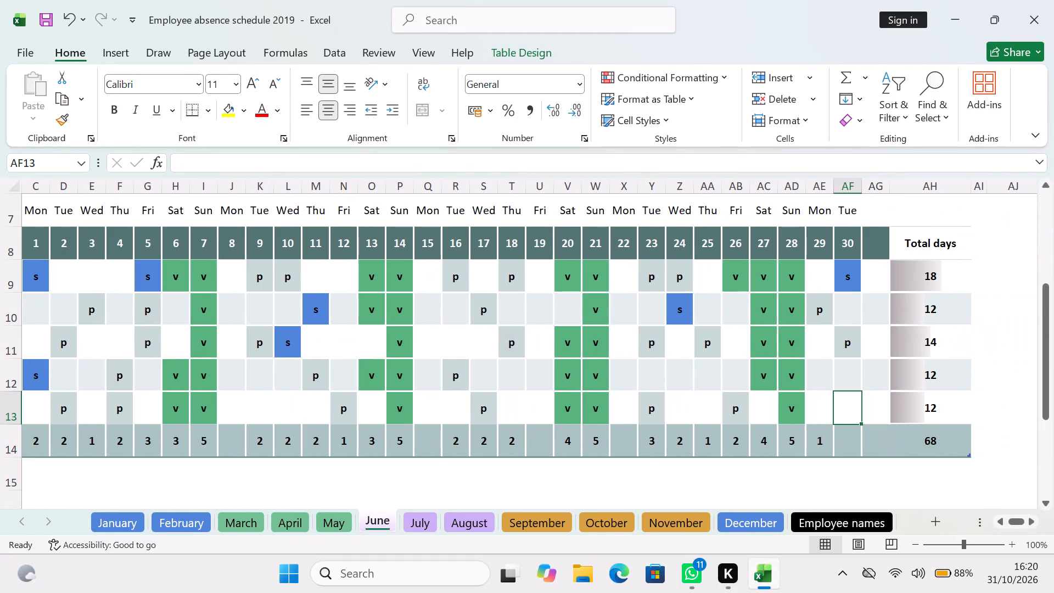
pyautogui.press('p')
pyautogui.press('Right')
pyautogui.press('Left')
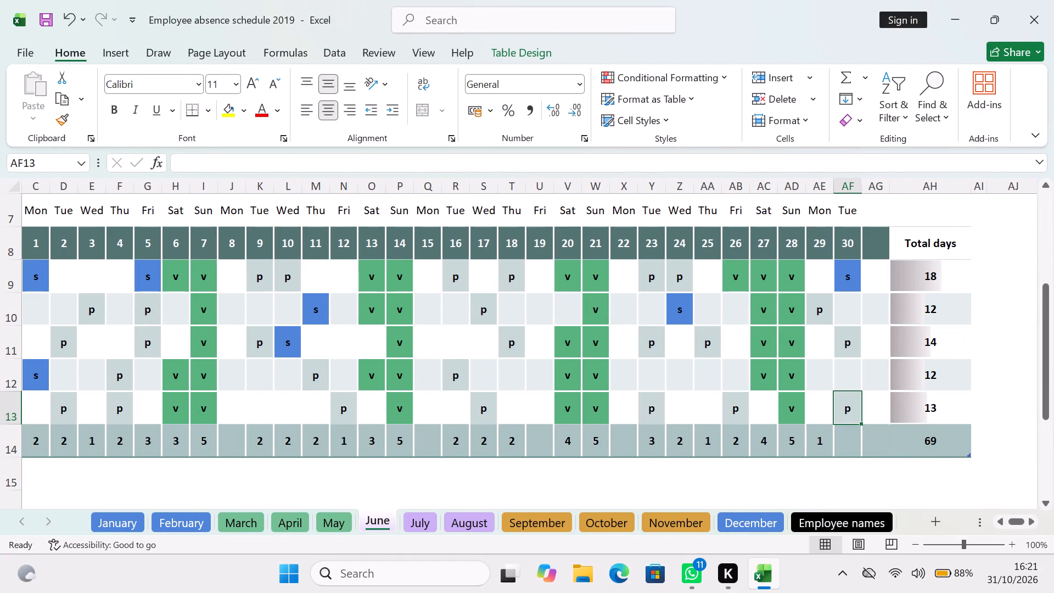
# Set the June Total row to the Count function for days 8 and 15.
pyautogui.press('Left')
pyautogui.press('Left')
pyautogui.press('Left')
pyautogui.press('Left')
pyautogui.press('Left')
pyautogui.press('Left')
pyautogui.press('Left')
pyautogui.press('Left')
pyautogui.press('Left')
pyautogui.press('Left')
pyautogui.press('Left')
pyautogui.press('Left')
pyautogui.press('Left')
pyautogui.press('Left')
pyautogui.press('Left')
pyautogui.press('Left')
pyautogui.press('Left')
pyautogui.press('Left')
pyautogui.press('Left')
pyautogui.press('Left')
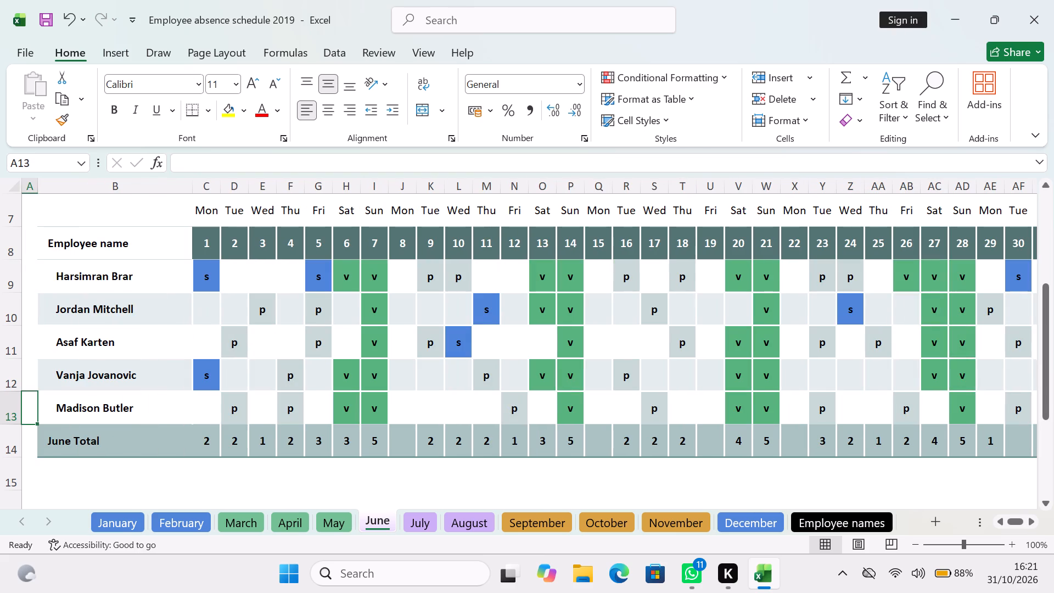
pyautogui.click(400, 435)
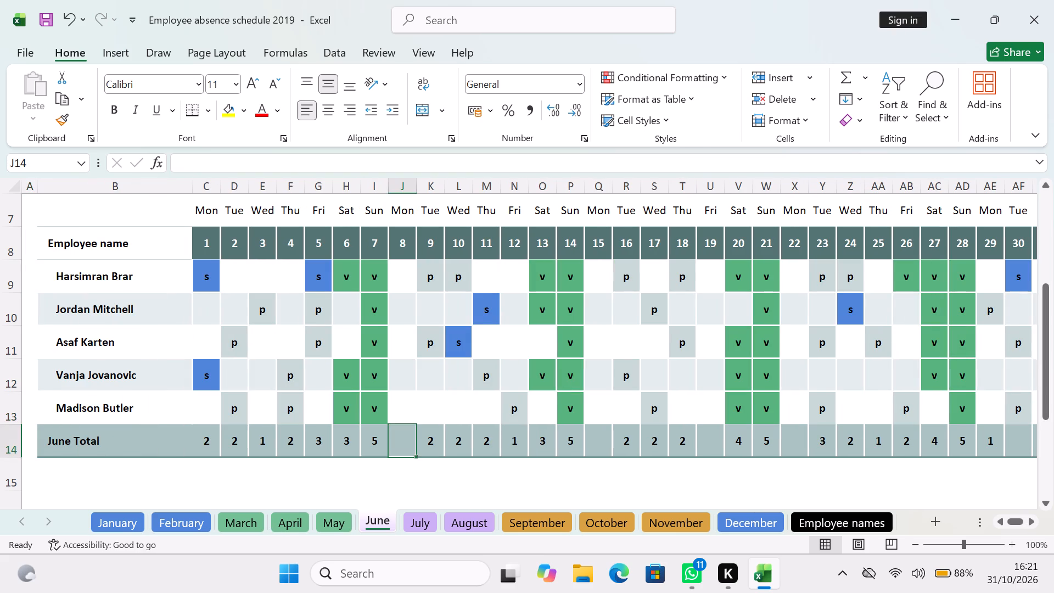
pyautogui.click(428, 446)
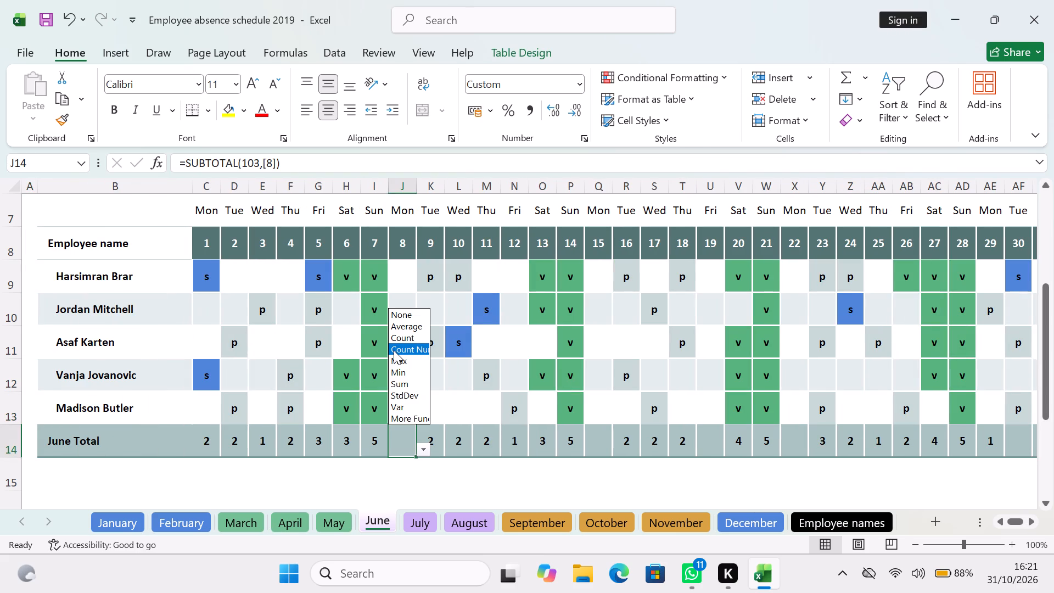
pyautogui.click(403, 340)
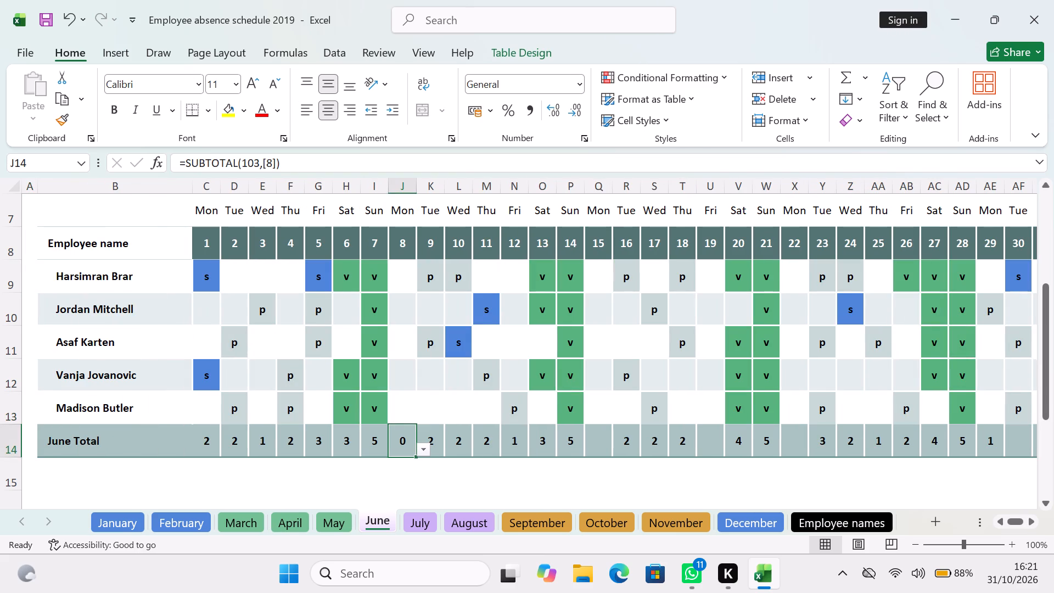
pyautogui.click(606, 444)
pyautogui.click(619, 450)
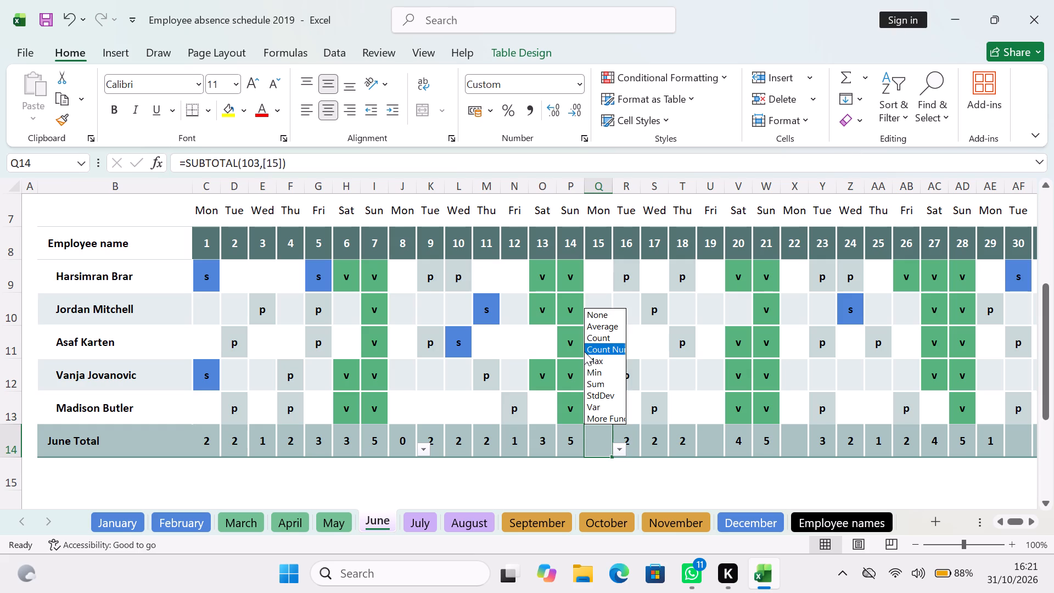
pyautogui.click(599, 341)
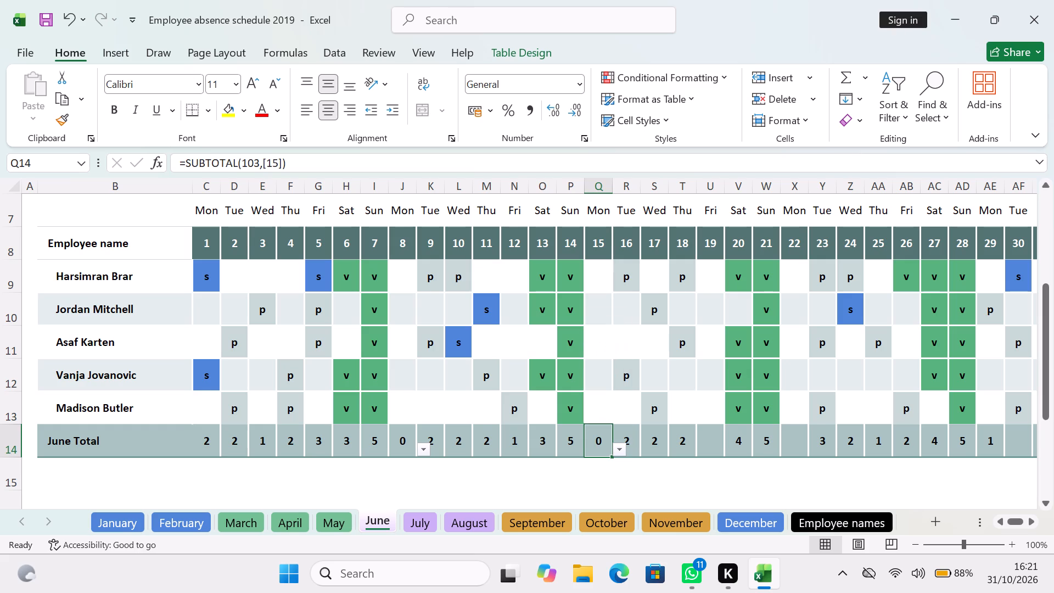
# Set the June Total row to the Count function for days 19 and 22.
pyautogui.click(710, 435)
pyautogui.click(728, 454)
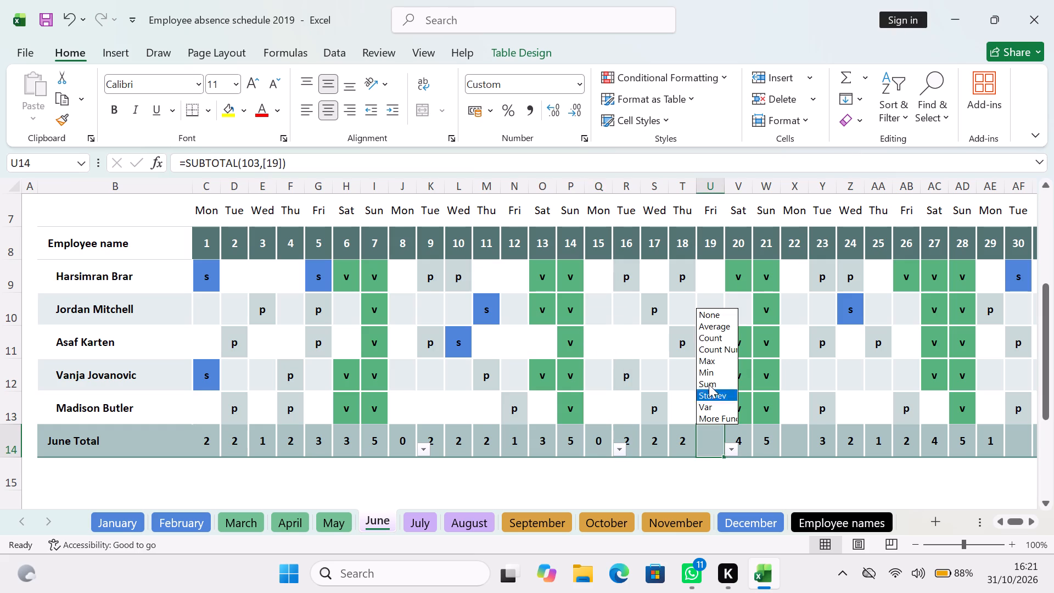
pyautogui.click(701, 339)
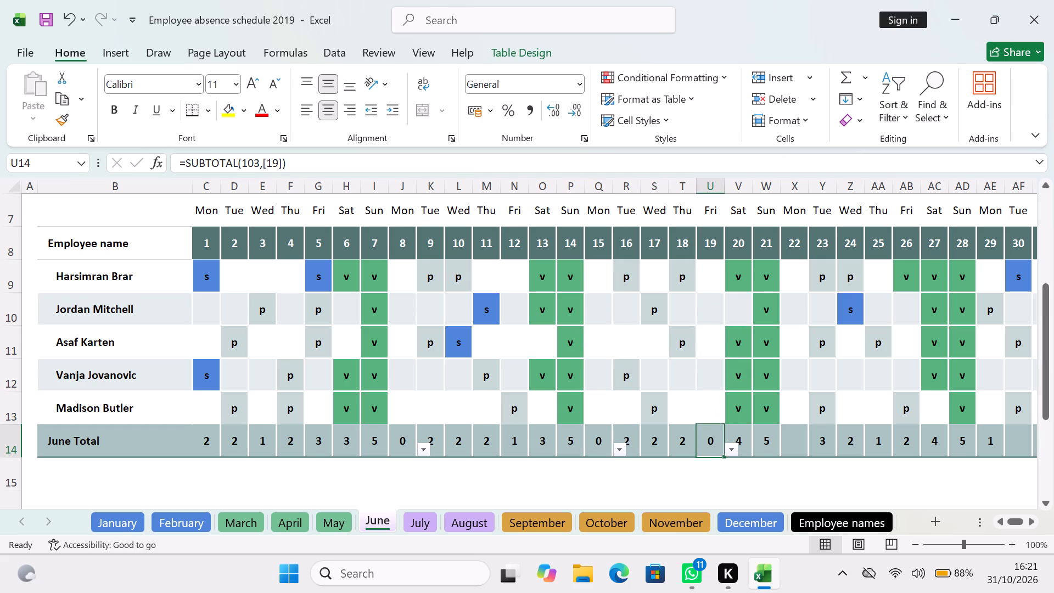
pyautogui.click(797, 429)
pyautogui.click(818, 446)
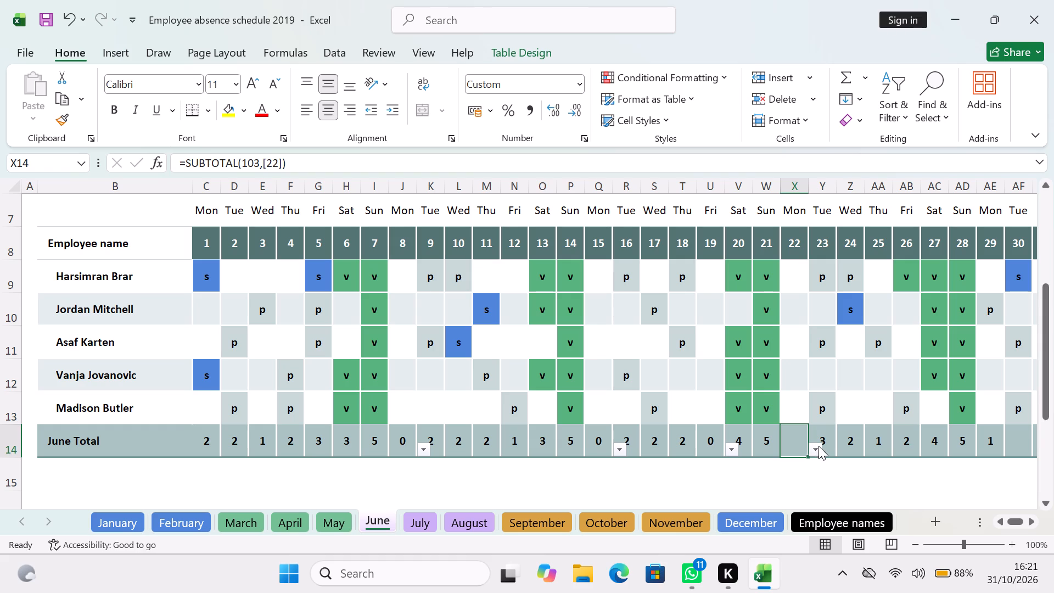
pyautogui.click(804, 334)
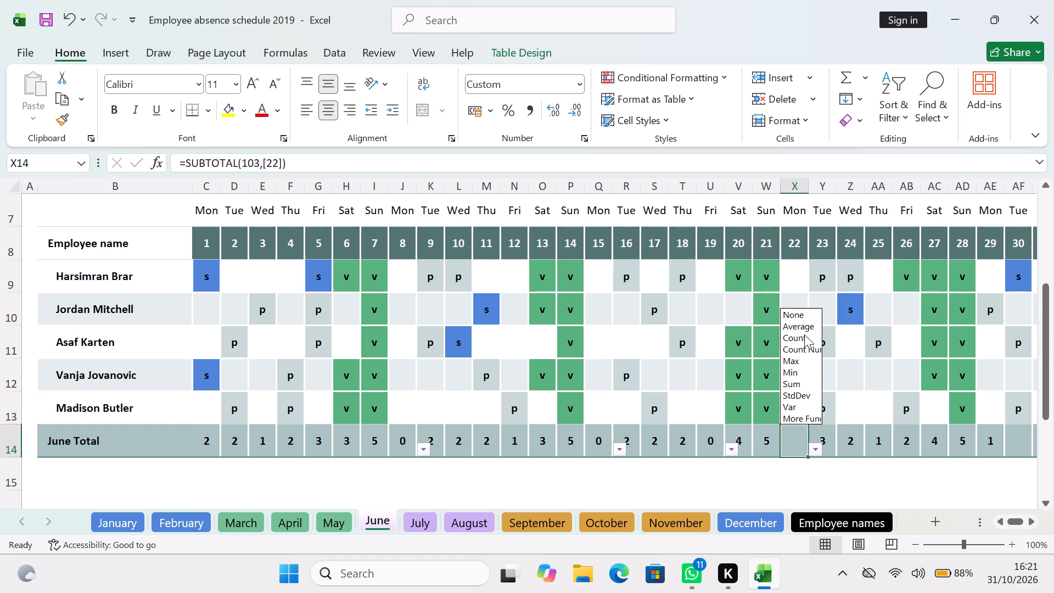
# Set the June Total row to the Count function for day 30.
pyautogui.click(1012, 445)
pyautogui.press('Right')
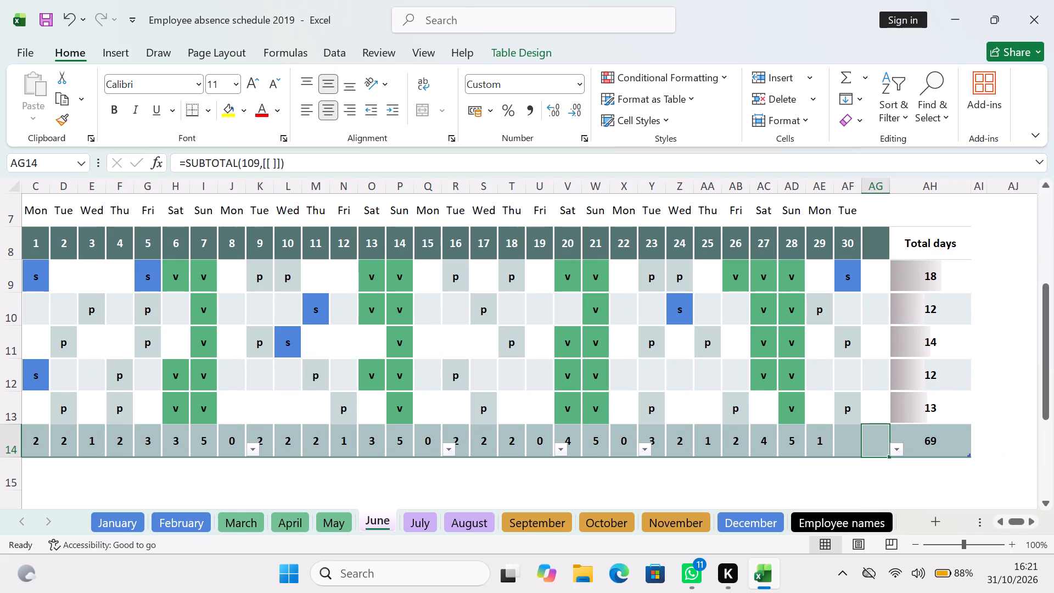
pyautogui.click(906, 455)
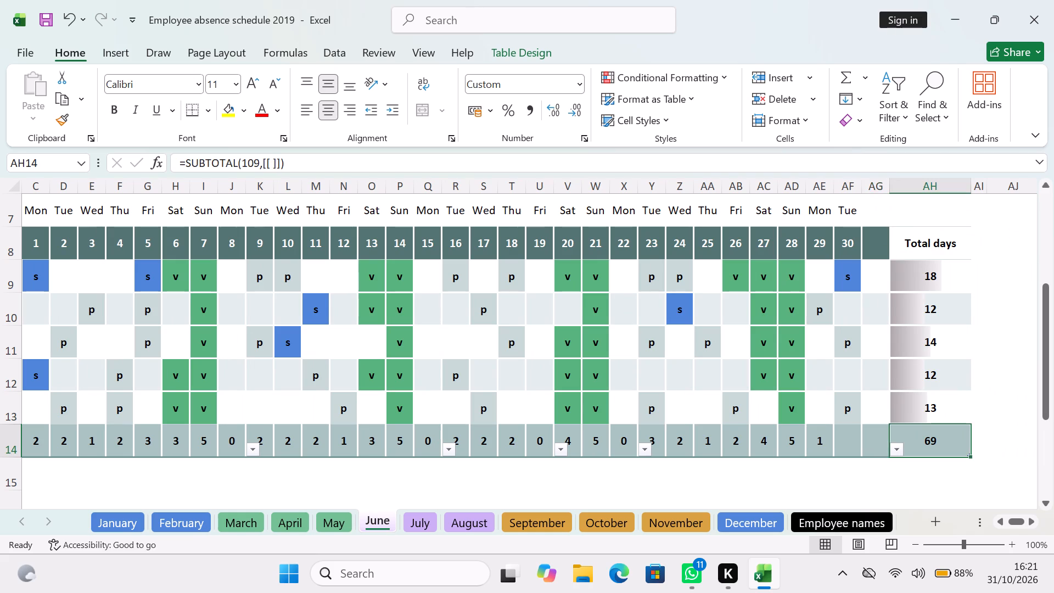
pyautogui.click(892, 452)
pyautogui.click(887, 450)
pyautogui.click(883, 449)
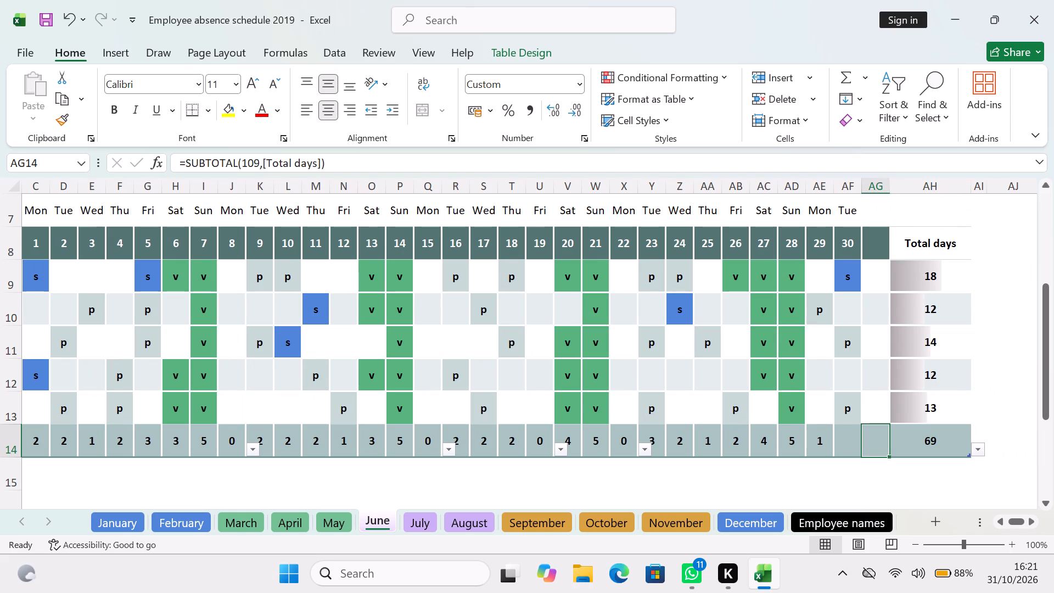
pyautogui.click(861, 448)
pyautogui.click(852, 447)
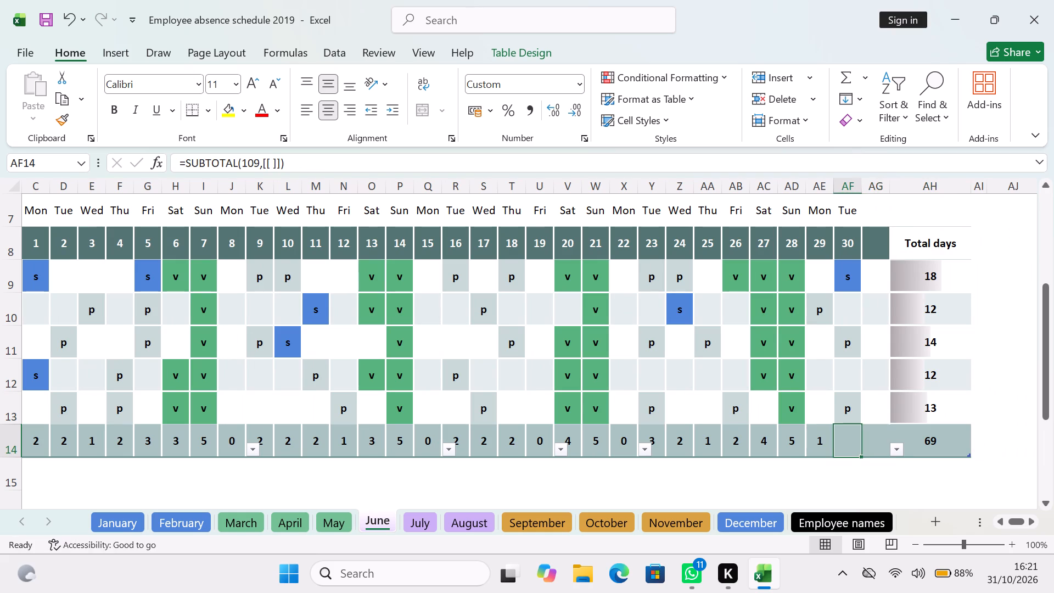
pyautogui.click(862, 448)
pyautogui.click(838, 333)
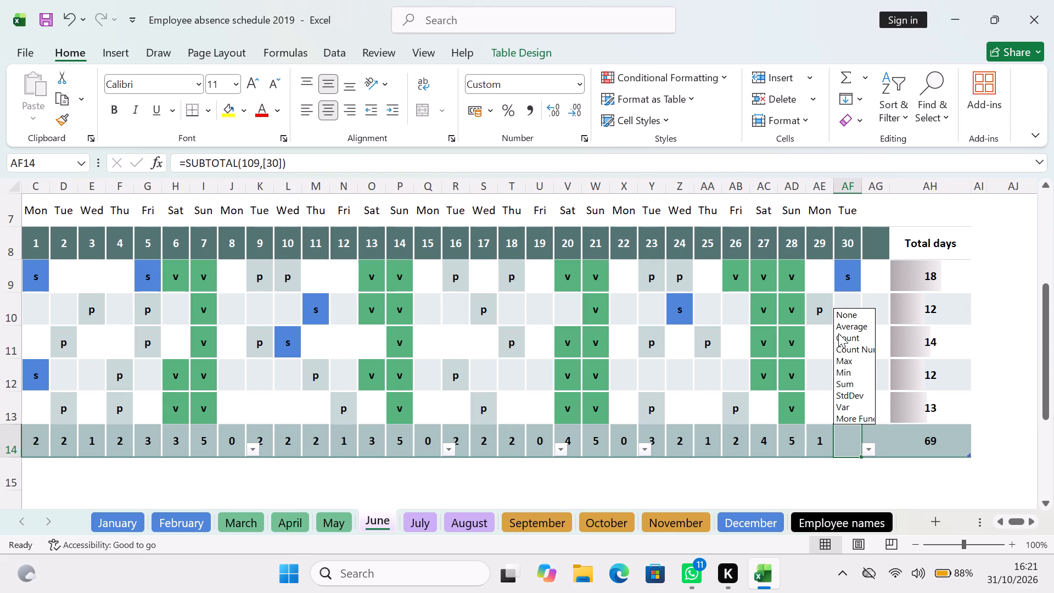
# Check the June Total row's daily counts through to the Total days column.
pyautogui.press('Left')
pyautogui.press('Left')
pyautogui.press('Left')
pyautogui.press('Left')
pyautogui.press('Left')
pyautogui.press('Left')
pyautogui.press('Left')
pyautogui.press('Left')
pyautogui.press('Left')
pyautogui.press('Left')
pyautogui.press('Left')
pyautogui.press('Left')
pyautogui.press('Left')
pyautogui.press('Left')
pyautogui.press('Left')
pyautogui.press('Left')
pyautogui.press('Left')
pyautogui.press('Left')
pyautogui.press('Left')
pyautogui.press('Left')
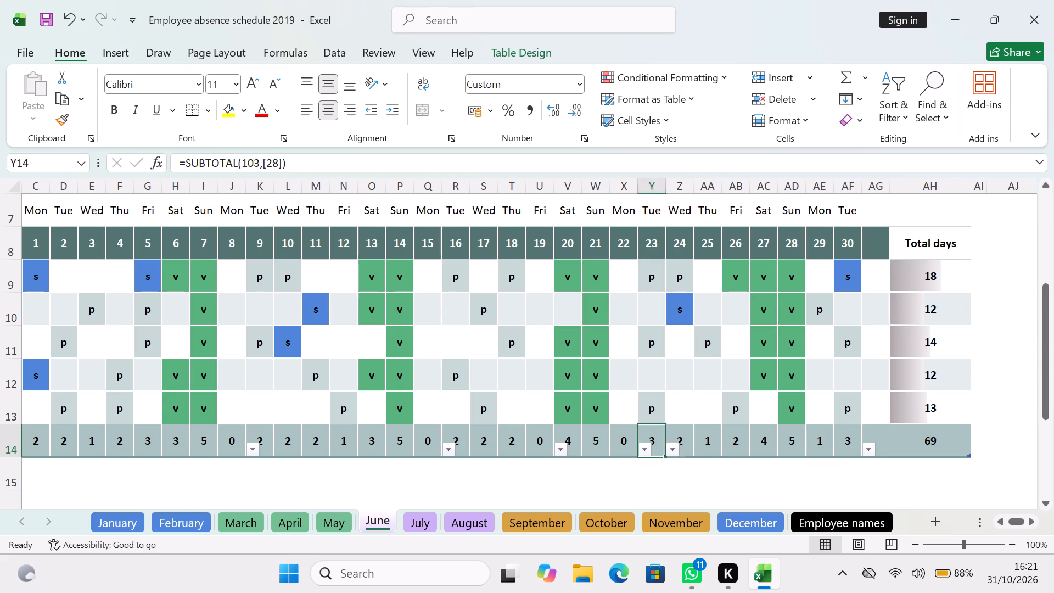
pyautogui.press('Right')
pyautogui.press('Right')
pyautogui.press('Right')
pyautogui.press('Right')
pyautogui.press('Right')
pyautogui.press('Right')
pyautogui.press('Right')
pyautogui.press('Right')
pyautogui.press('Right')
pyautogui.press('Right')
pyautogui.press('Right')
pyautogui.press('Right')
pyautogui.press('Right')
pyautogui.press('Right')
pyautogui.press('Right')
pyautogui.press('Right')
pyautogui.press('Right')
pyautogui.press('Right')
pyautogui.press('Right')
pyautogui.press('Right')
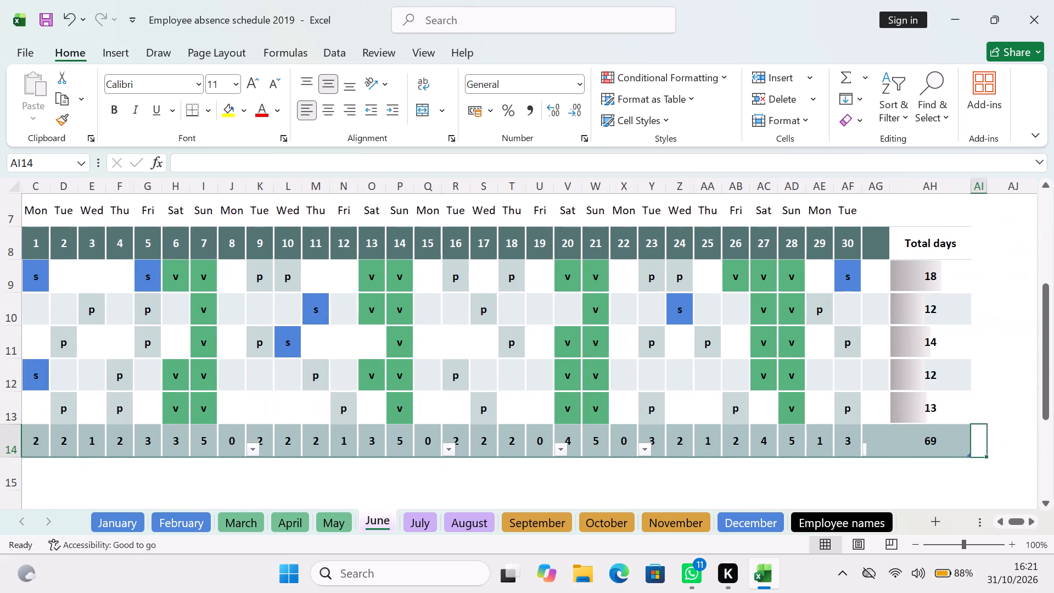
pyautogui.press('Right')
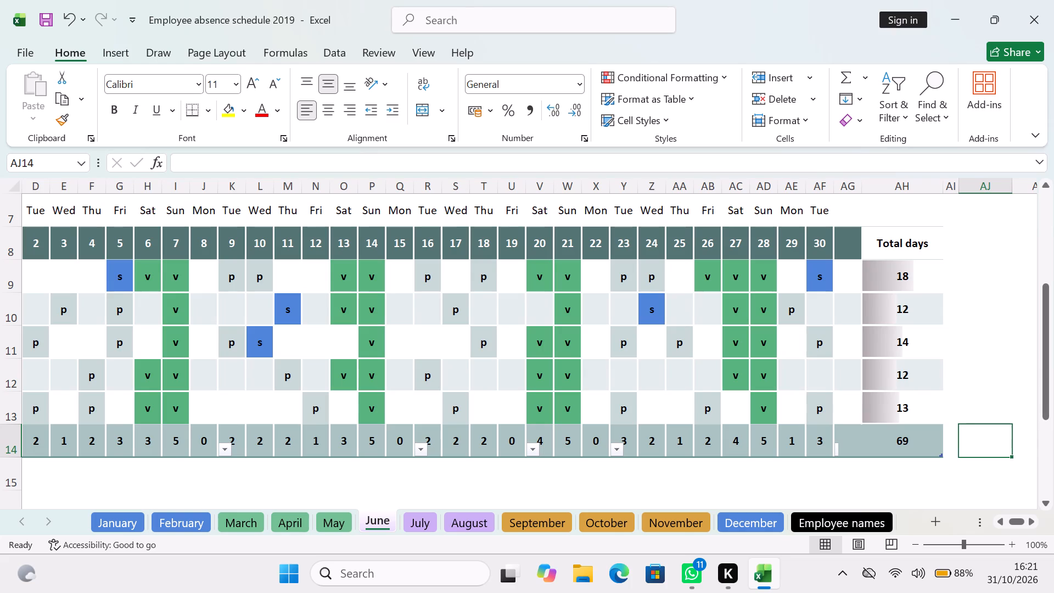
# Apply Quick Analysis data bars to the five employees' Total days cells in June.
pyautogui.moveTo(882, 266); pyautogui.dragTo(893, 405)
pyautogui.rightClick(893, 405)
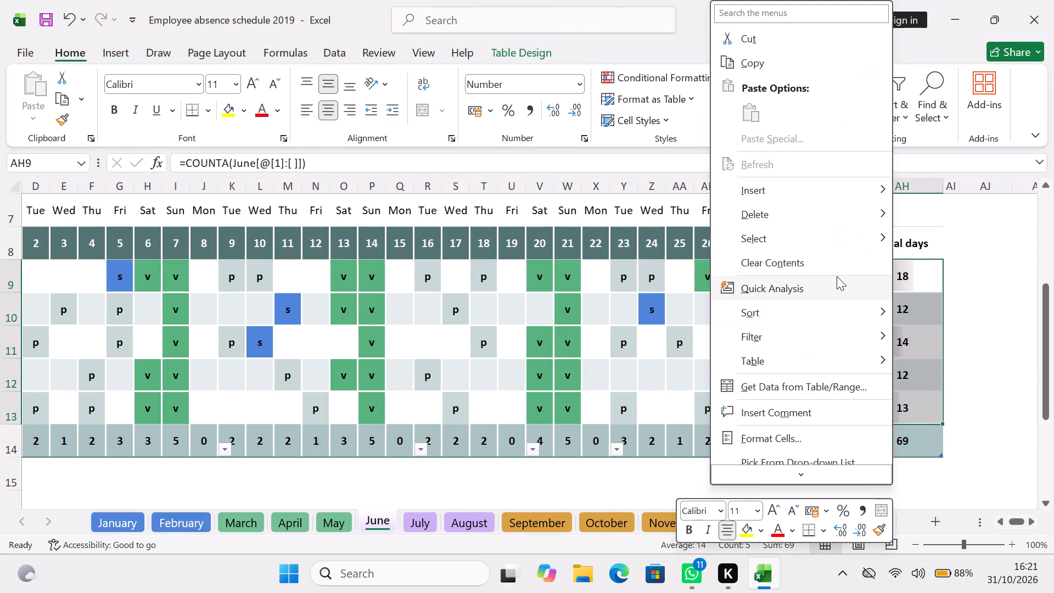
pyautogui.click(834, 284)
pyautogui.click(719, 334)
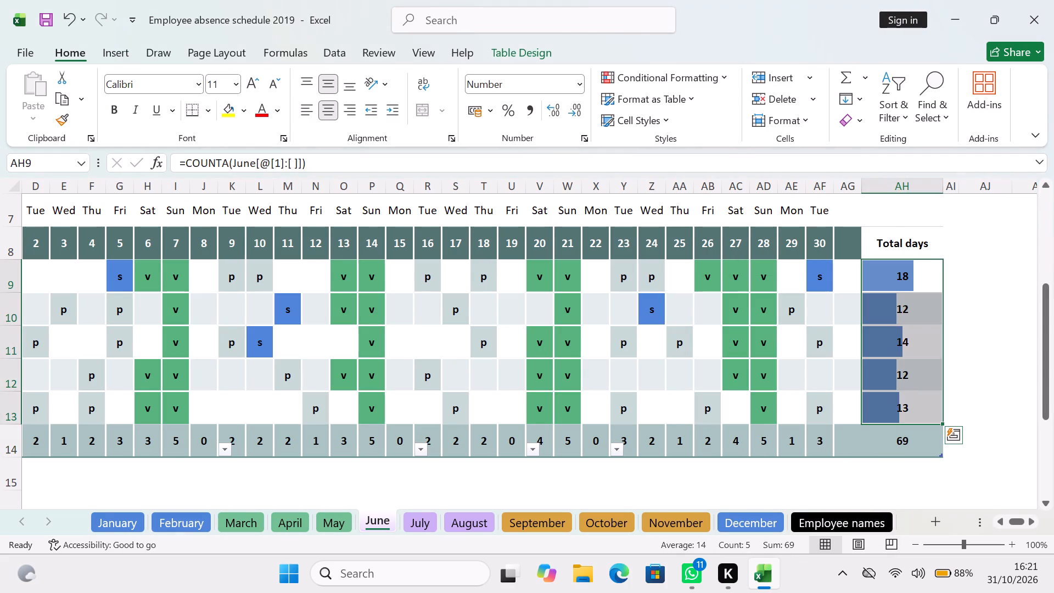
# Set the year above June's Total days column to 2019.
pyautogui.press('Up')
pyautogui.press('Up')
pyautogui.press('Up')
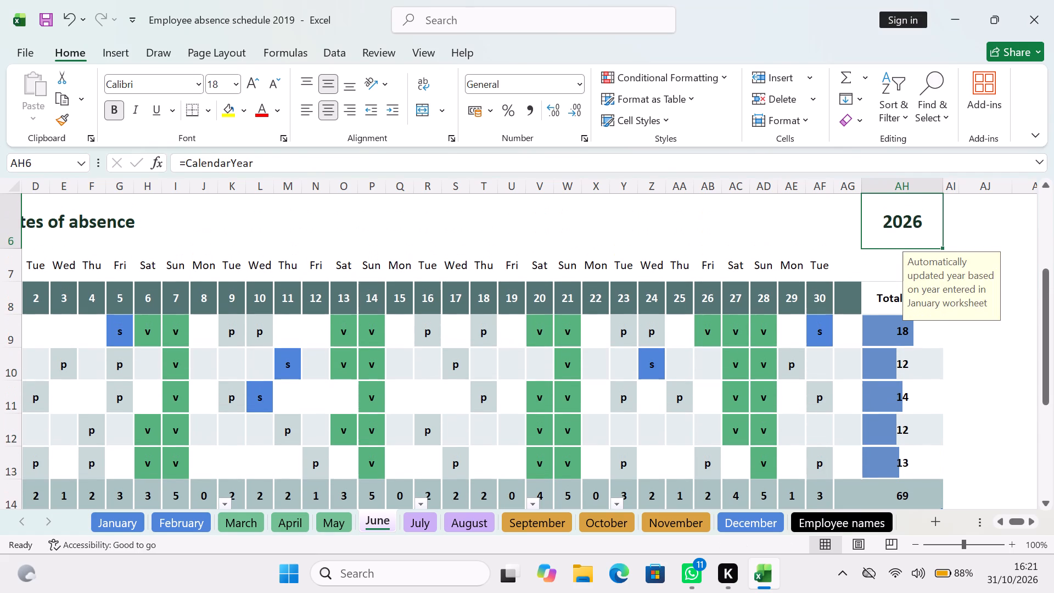
pyautogui.press('BackSpace')
pyautogui.write('2019')
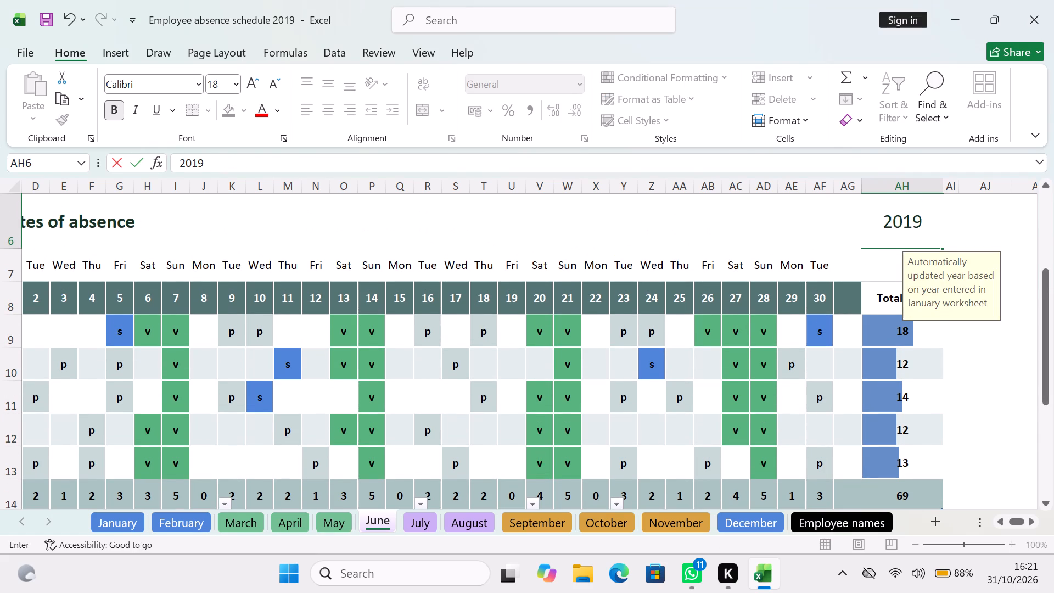
pyautogui.press('Down')
pyautogui.press('Down')
pyautogui.press('Down')
pyautogui.press('Down')
pyautogui.press('Down')
pyautogui.press('Down')
pyautogui.press('Down')
pyautogui.press('Down')
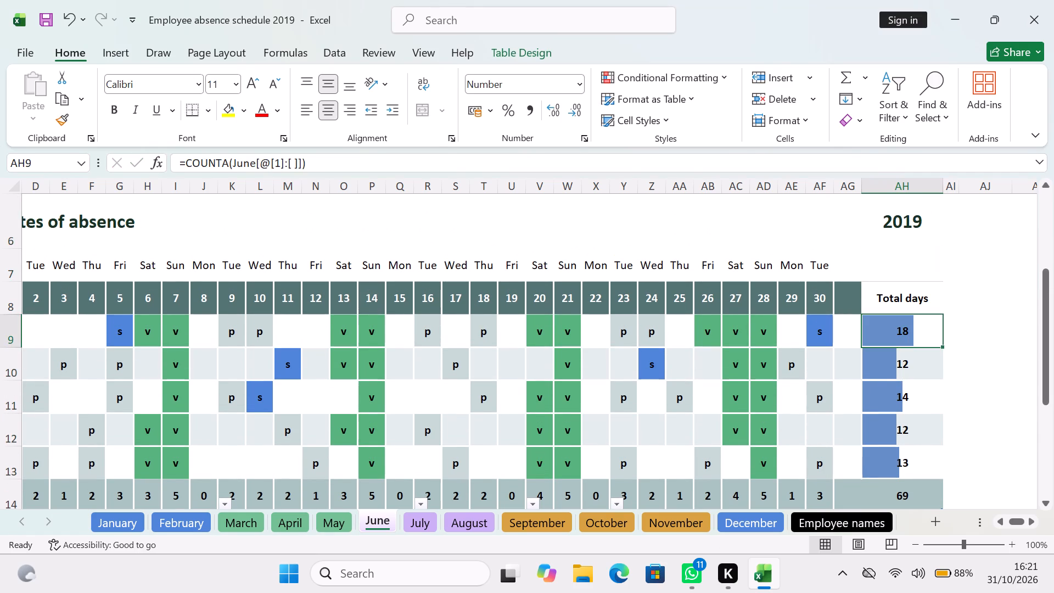
# Review the June sheet from the title and legend area down to the totals.
pyautogui.press('Up')
pyautogui.press('Up')
pyautogui.press('Up')
pyautogui.press('Up')
pyautogui.press('Up')
pyautogui.press('Up')
pyautogui.press('Up')
pyautogui.press('Up')
pyautogui.press('Up')
pyautogui.press('Up')
pyautogui.press('Up')
pyautogui.press('Up')
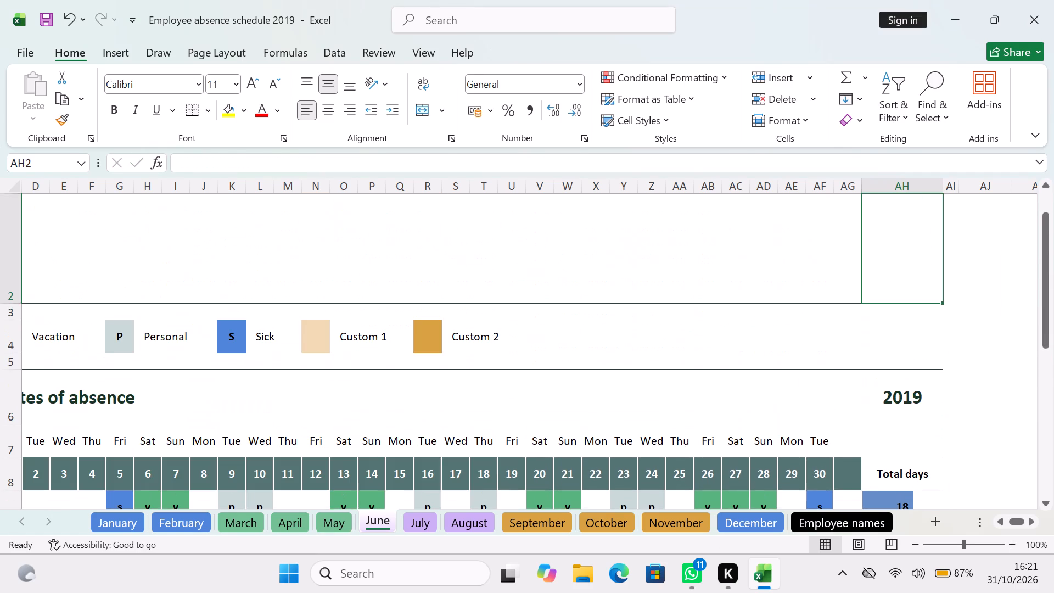
pyautogui.press('Down')
pyautogui.press('Down')
pyautogui.press('Down')
pyautogui.press('Down')
pyautogui.press('Down')
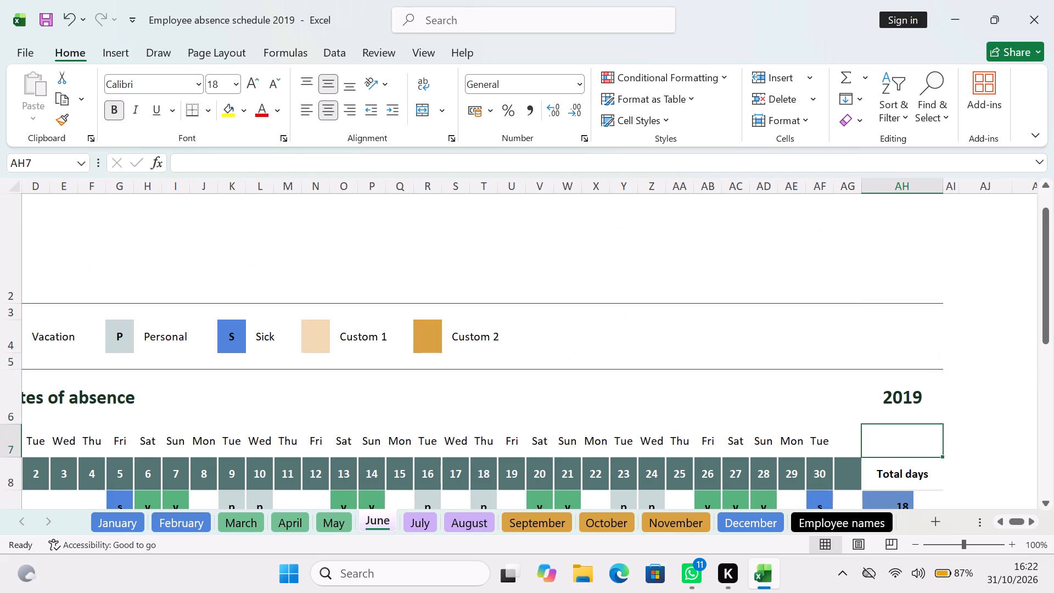
pyautogui.press('Down')
pyautogui.press('Down')
pyautogui.press('Down')
pyautogui.press('Down')
pyautogui.press('Down')
pyautogui.press('Down')
pyautogui.press('Down')
pyautogui.press('Up')
pyautogui.press('Up')
pyautogui.press('Up')
pyautogui.press('Up')
pyautogui.press('Up')
pyautogui.press('Up')
pyautogui.press('Up')
pyautogui.press('Up')
pyautogui.press('Up')
pyautogui.press('Up')
pyautogui.press('Up')
pyautogui.press('Up')
pyautogui.press('Up')
pyautogui.press('Up')
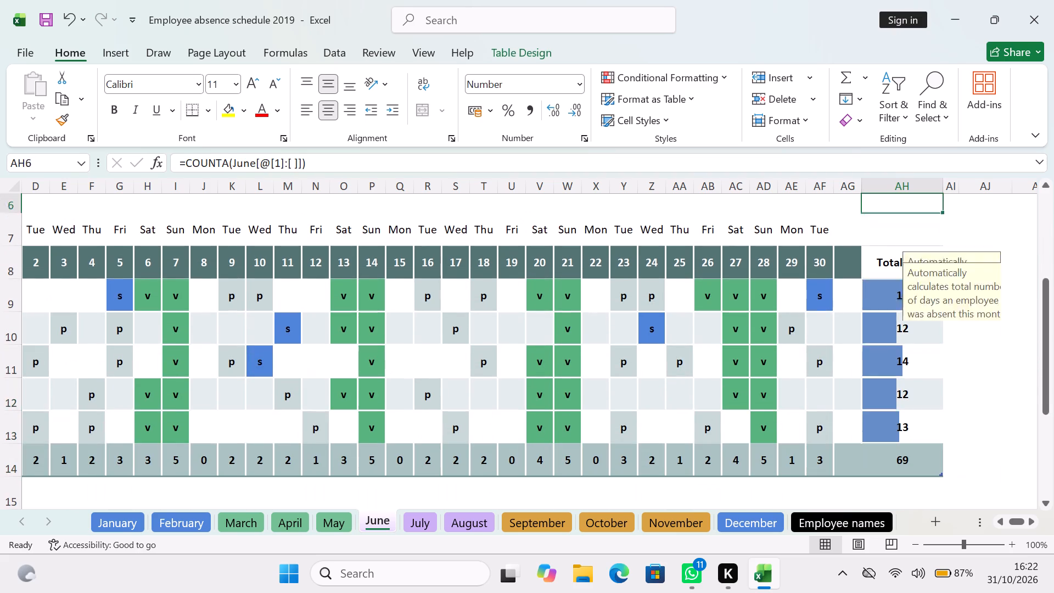
pyautogui.press('Down')
pyautogui.press('Down')
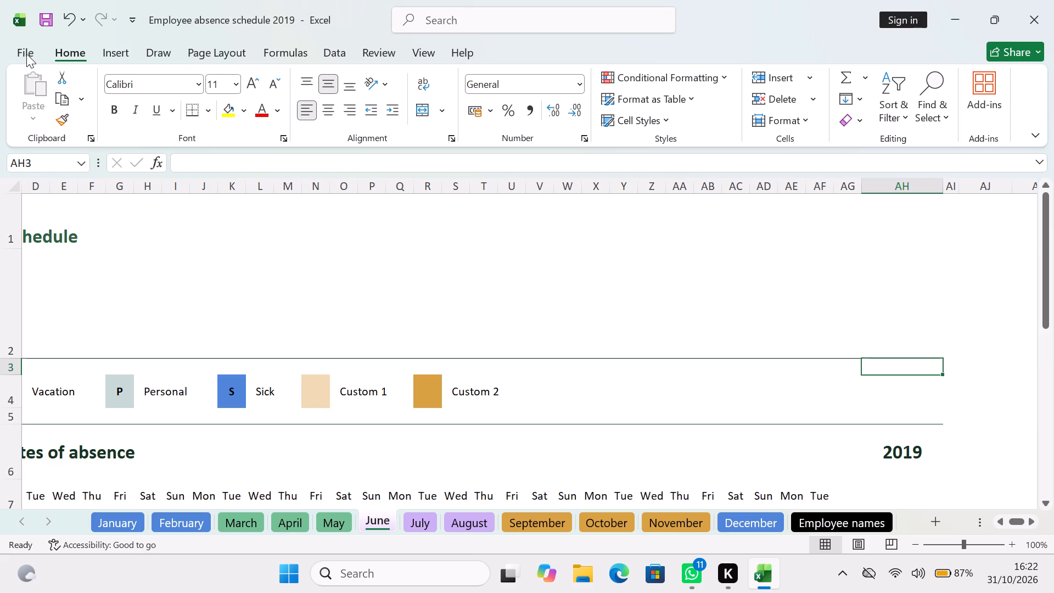
# Save the workbook.
pyautogui.click(41, 20)
# Review June's absence table from the Total days column back across the dates to the employee names.
pyautogui.press('Down')
pyautogui.press('Down')
pyautogui.press('Down')
pyautogui.press('Down')
pyautogui.press('Down')
pyautogui.press('Down')
pyautogui.press('Down')
pyautogui.press('Down')
pyautogui.press('Down')
pyautogui.press('Down')
pyautogui.press('Down')
pyautogui.press('Down')
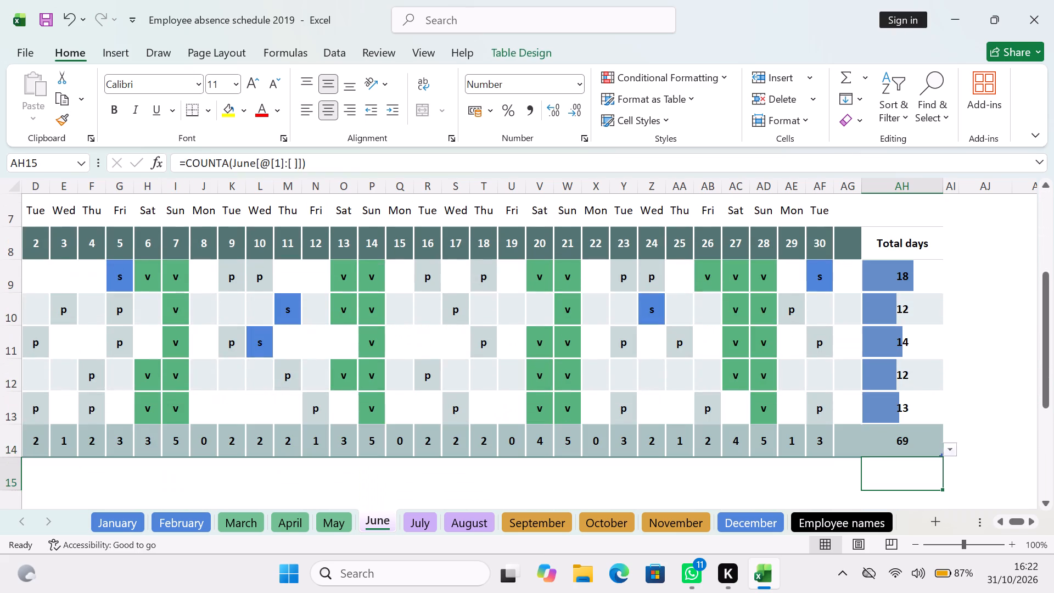
pyautogui.press('Left')
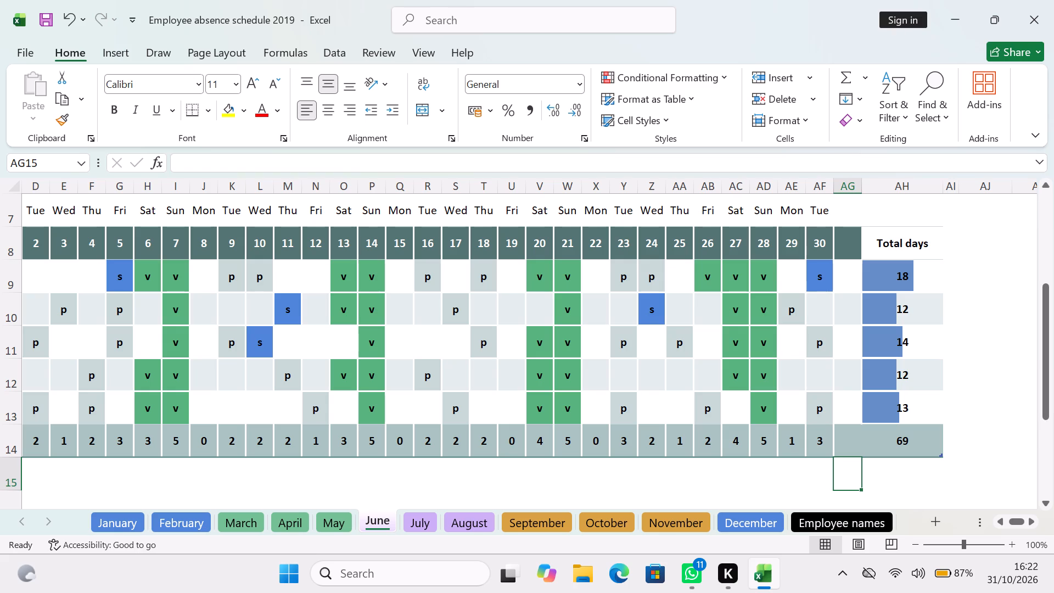
pyautogui.press('Left')
pyautogui.press('Left')
pyautogui.press('Left')
pyautogui.press('Left')
pyautogui.press('Left')
pyautogui.press('Left')
pyautogui.press('Left')
pyautogui.press('Left')
pyautogui.press('Left')
pyautogui.press('Left')
pyautogui.press('Left')
pyautogui.press('Left')
pyautogui.press('Left')
pyautogui.press('Left')
pyautogui.press('Left')
pyautogui.press('Left')
pyautogui.press('Left')
pyautogui.press('Left')
pyautogui.press('Left')
pyautogui.press('Left')
pyautogui.press('Left')
pyautogui.press('Left')
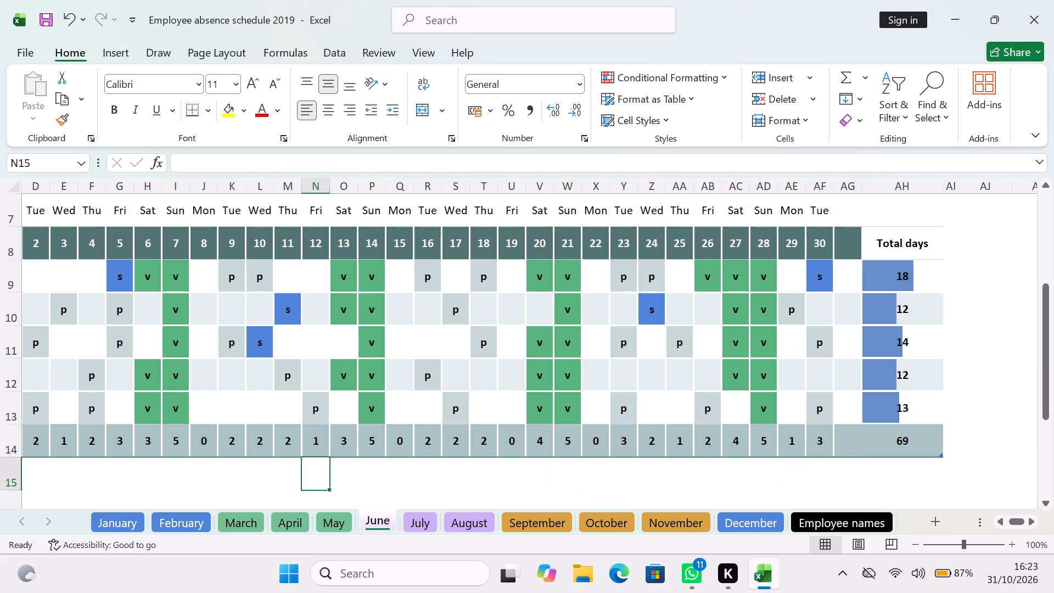
pyautogui.press('Left')
pyautogui.press('VK_193')
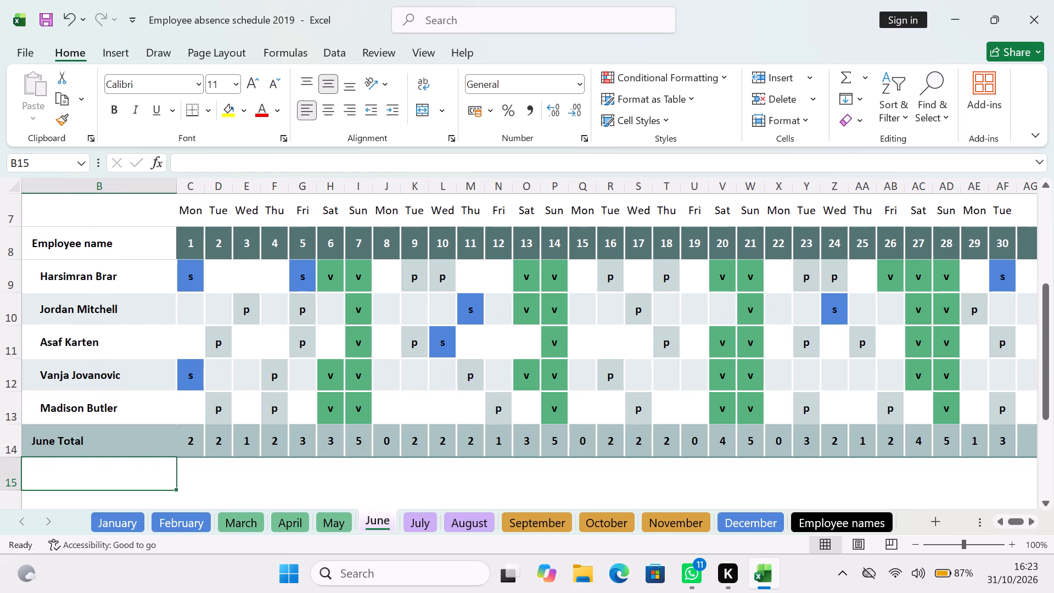
# Switch to the July worksheet of the absence schedule.
pyautogui.doubleClick(428, 536)
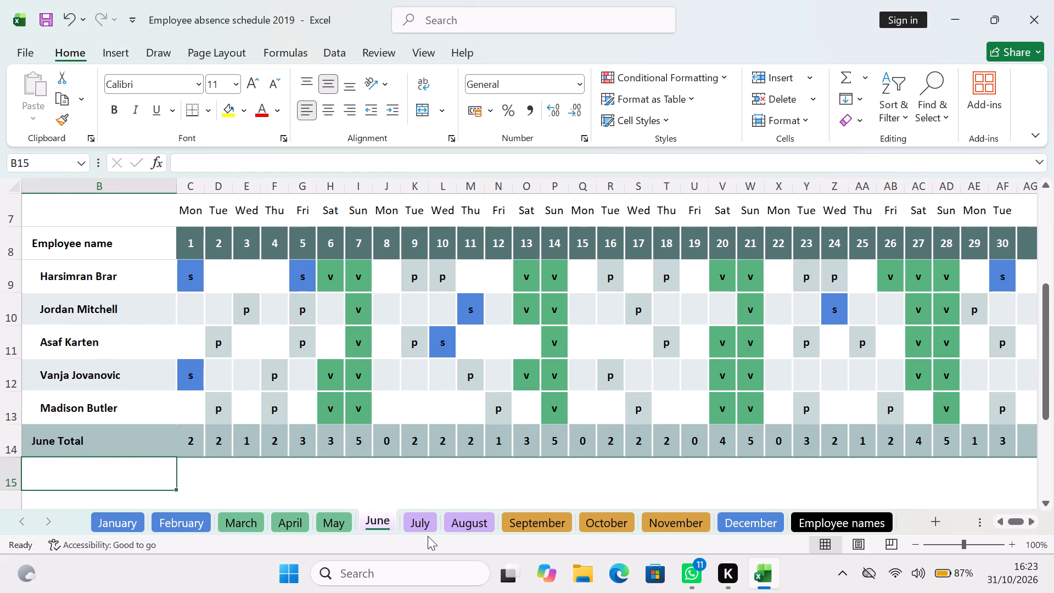
pyautogui.click(424, 530)
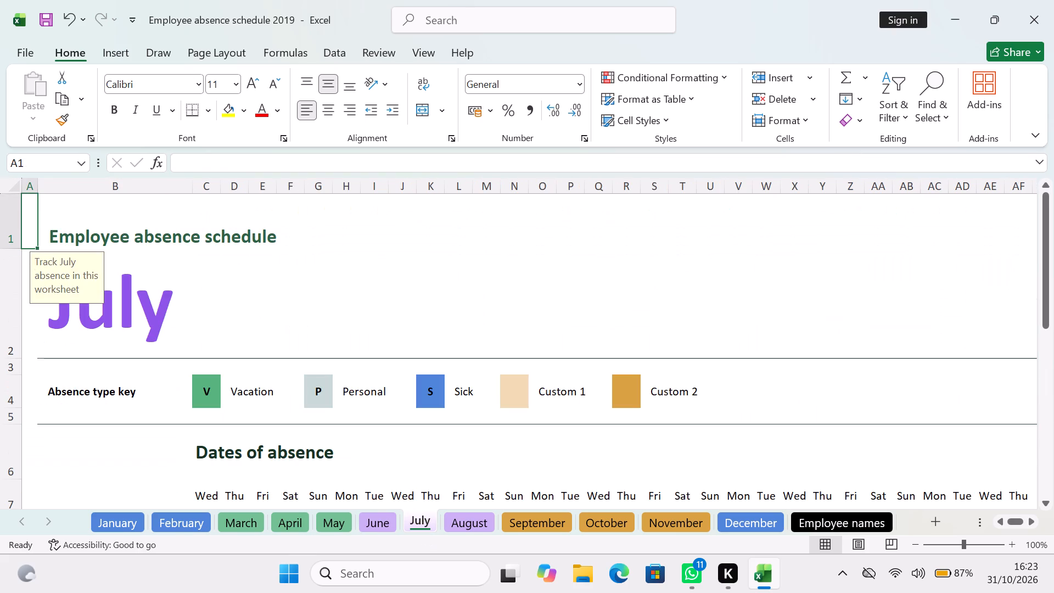
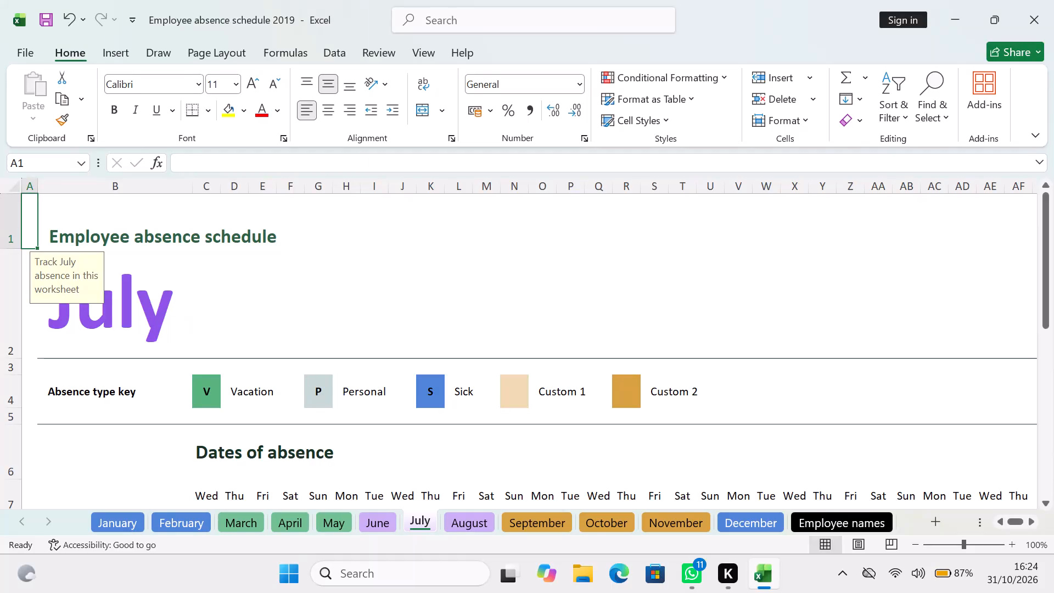
# In the first employee's July row, mark days 1 and 2 as personal (p) and days 4 and 5 as vacation (v).
pyautogui.press('Down')
pyautogui.press('Down')
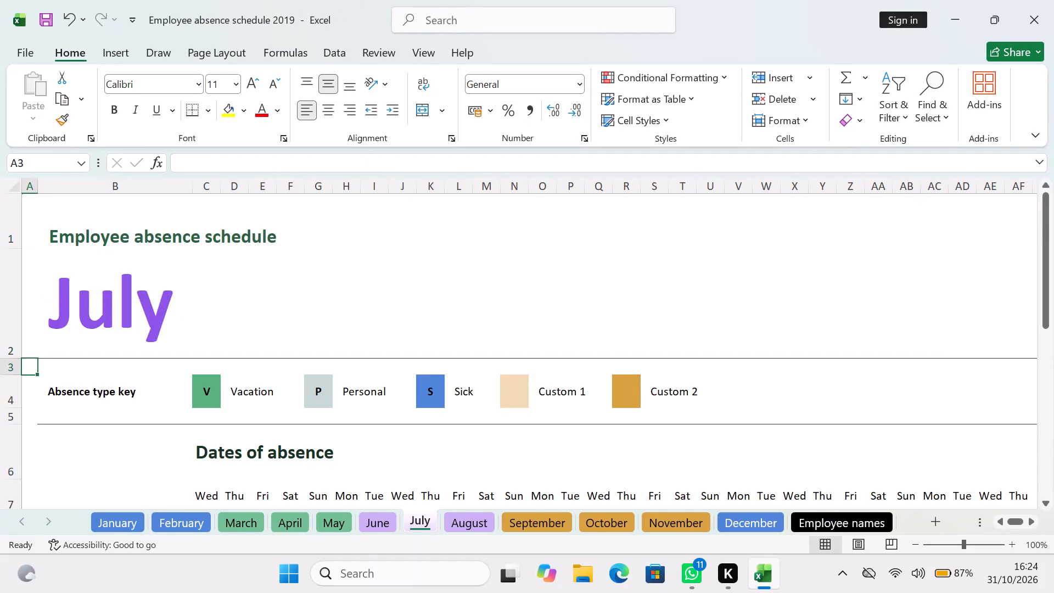
pyautogui.press('Down')
pyautogui.press('Down')
pyautogui.press('Down')
pyautogui.press('Down')
pyautogui.press('Down')
pyautogui.press('Down')
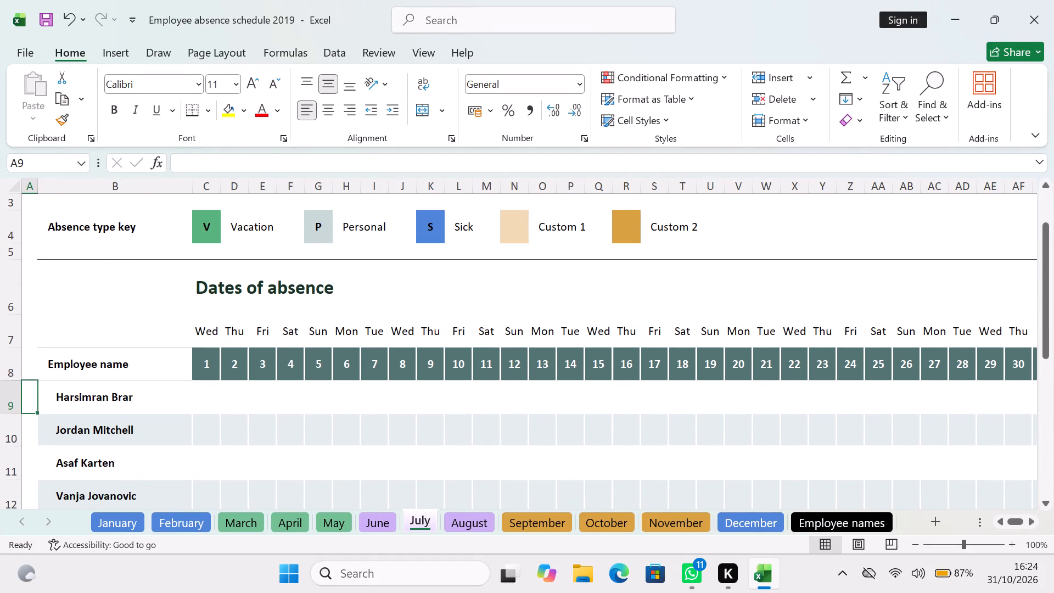
pyautogui.press('Right')
pyautogui.press('Right')
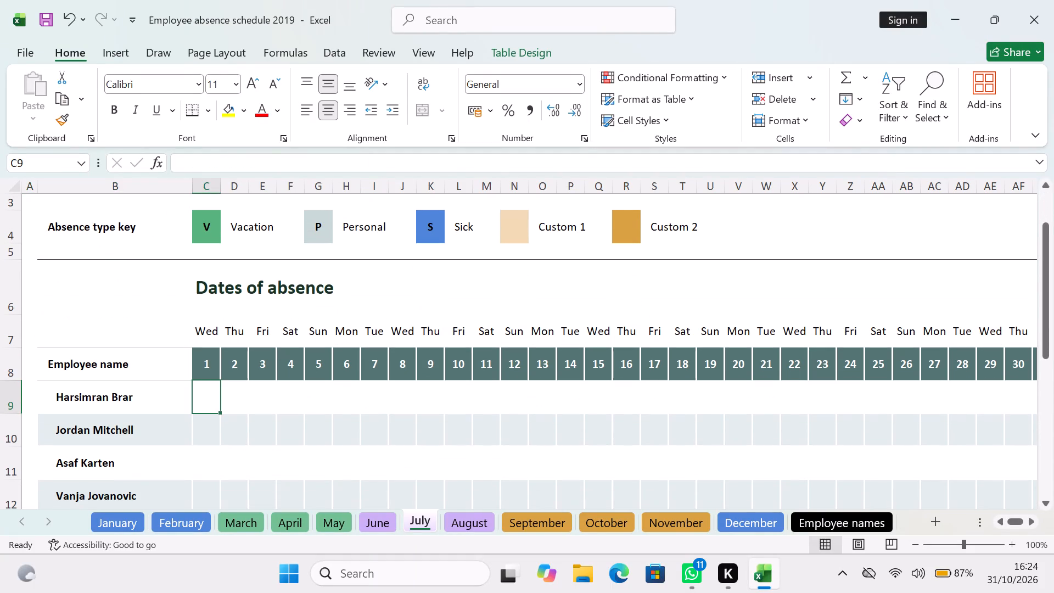
pyautogui.press('p')
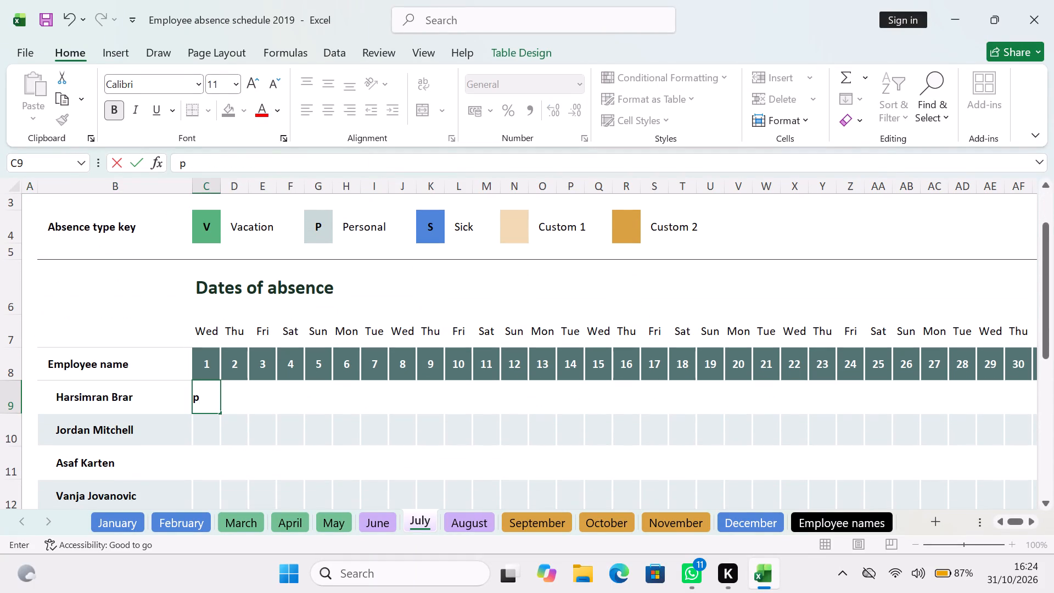
pyautogui.press('Right')
pyautogui.press('p')
pyautogui.press('Right')
pyautogui.press('Right')
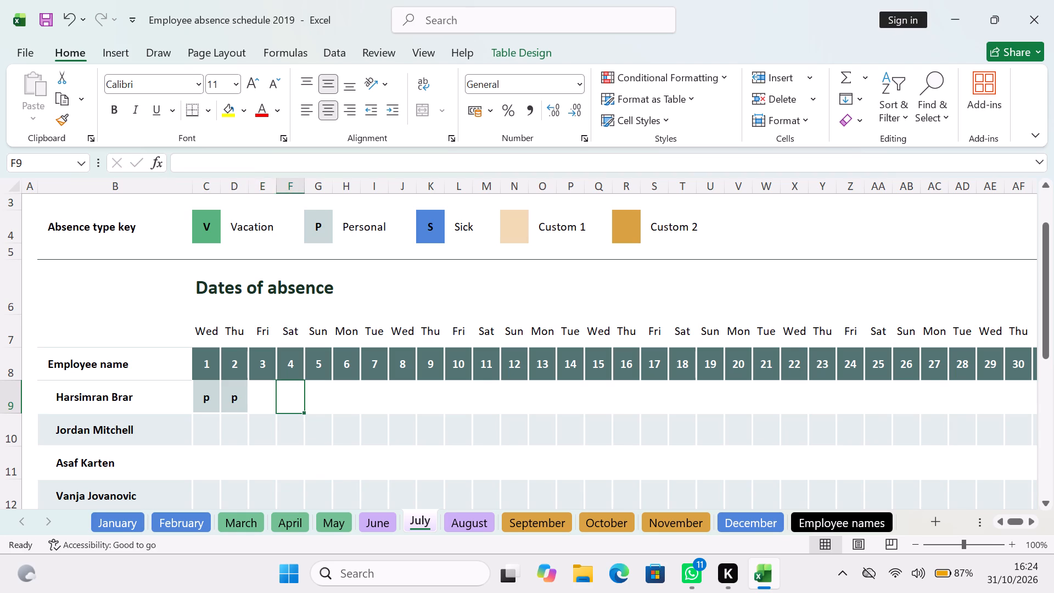
pyautogui.press('v')
pyautogui.press('Right')
pyautogui.press('v')
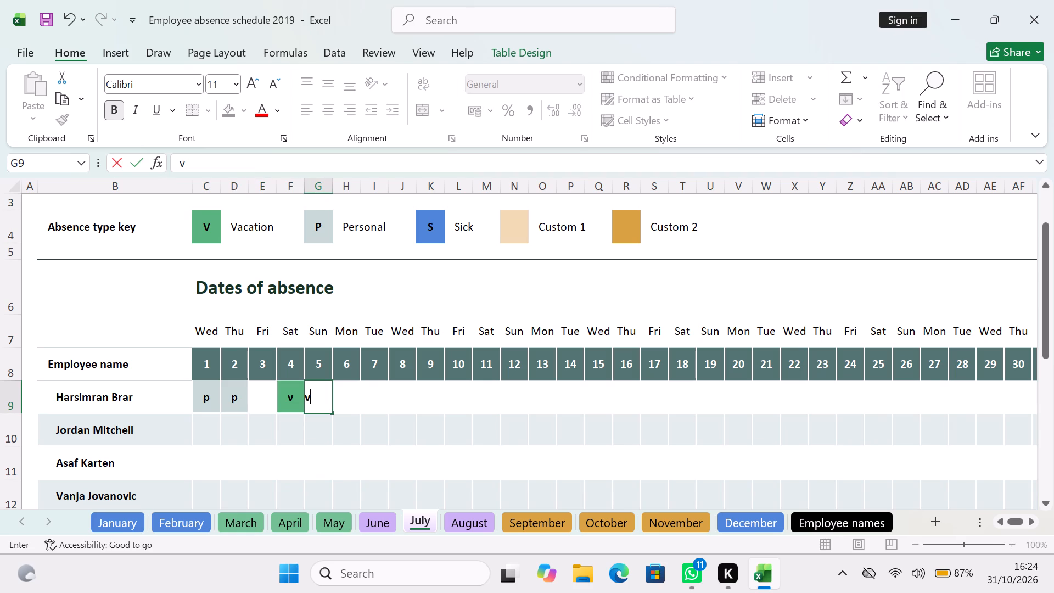
pyautogui.press('Right')
# Mark day 8 as sick (s) and days 11 and 12 as vacation (v) in the first employee's July row.
pyautogui.press('Right')
pyautogui.press('Right')
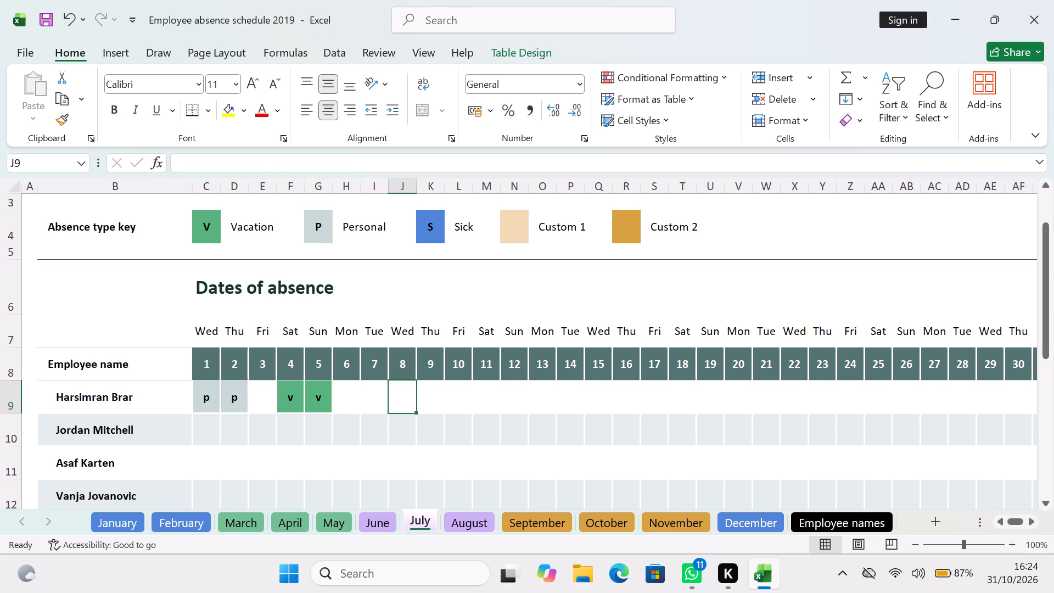
pyautogui.press('s')
pyautogui.press('Right')
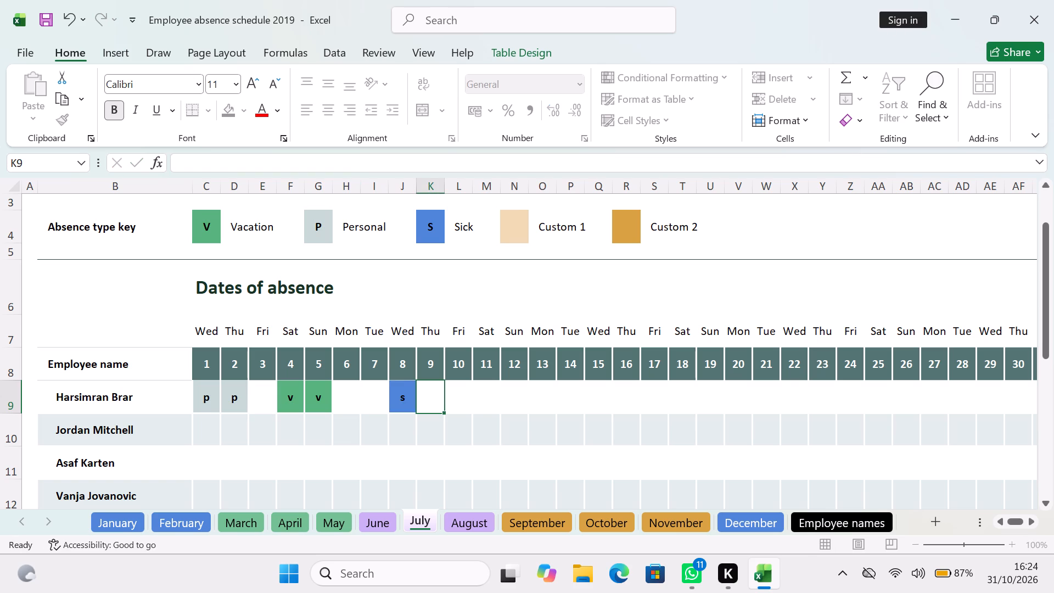
pyautogui.press('Right')
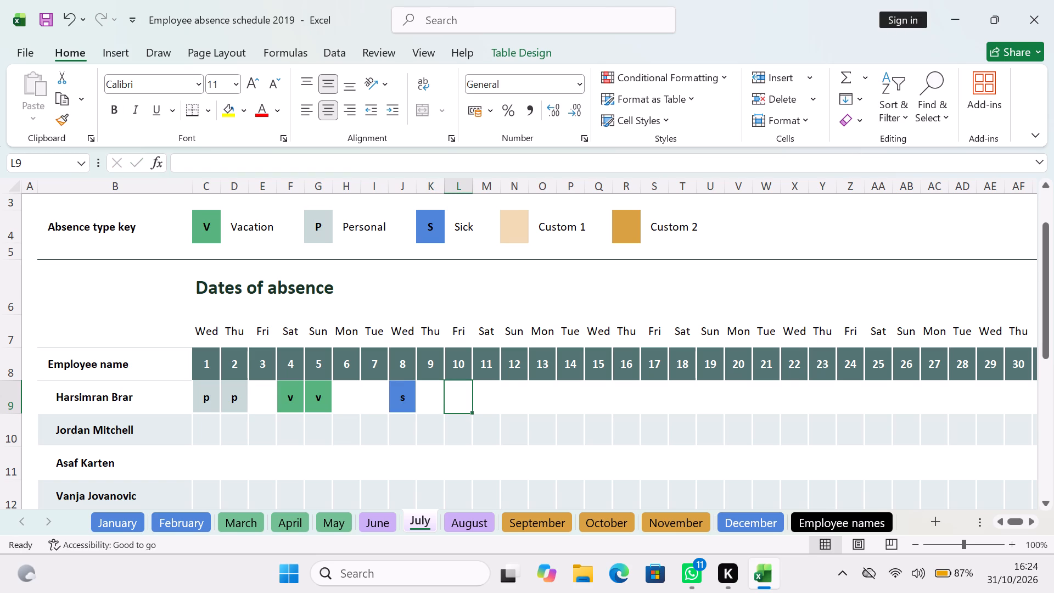
pyautogui.press('Right')
pyautogui.press('v')
pyautogui.press('Right')
pyautogui.press('Right')
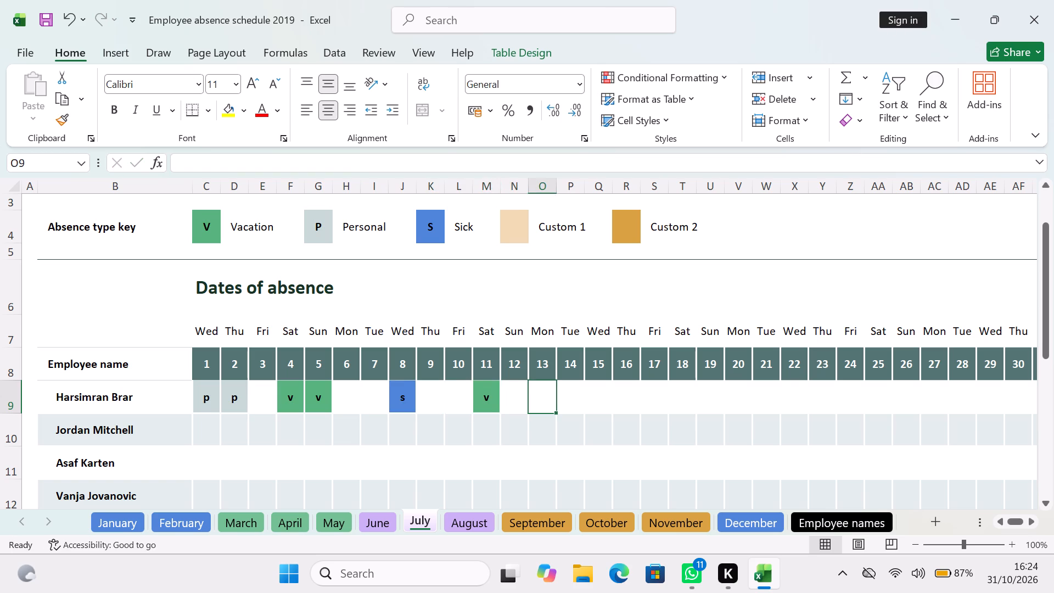
pyautogui.press('Left')
pyautogui.press('v')
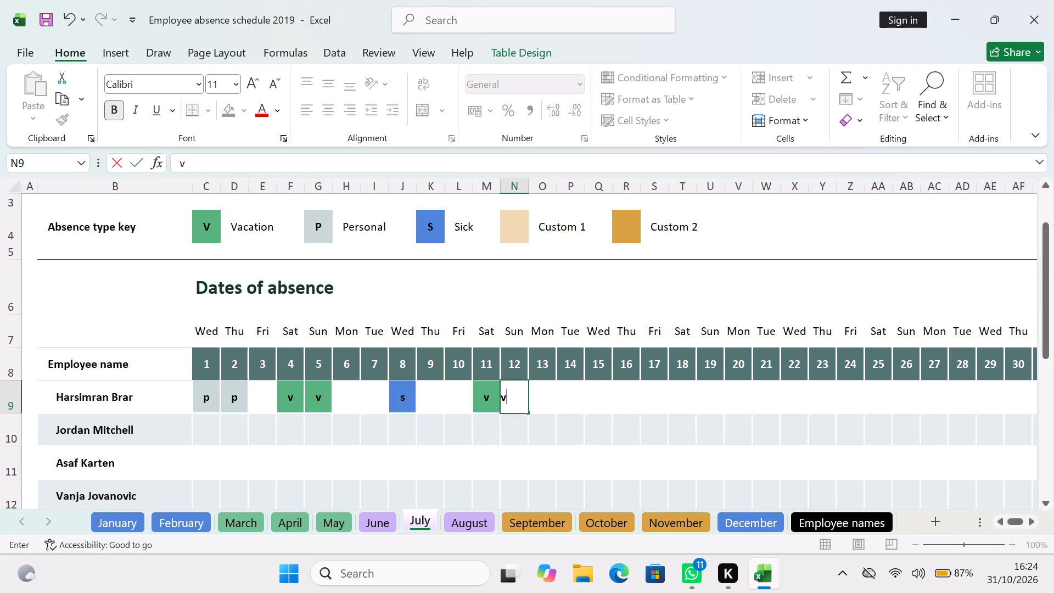
pyautogui.press('Right')
# Mark days 14 and 15 as personal (p) and days 17, 18 and 19 as vacation (v) for the first employee.
pyautogui.press('Right')
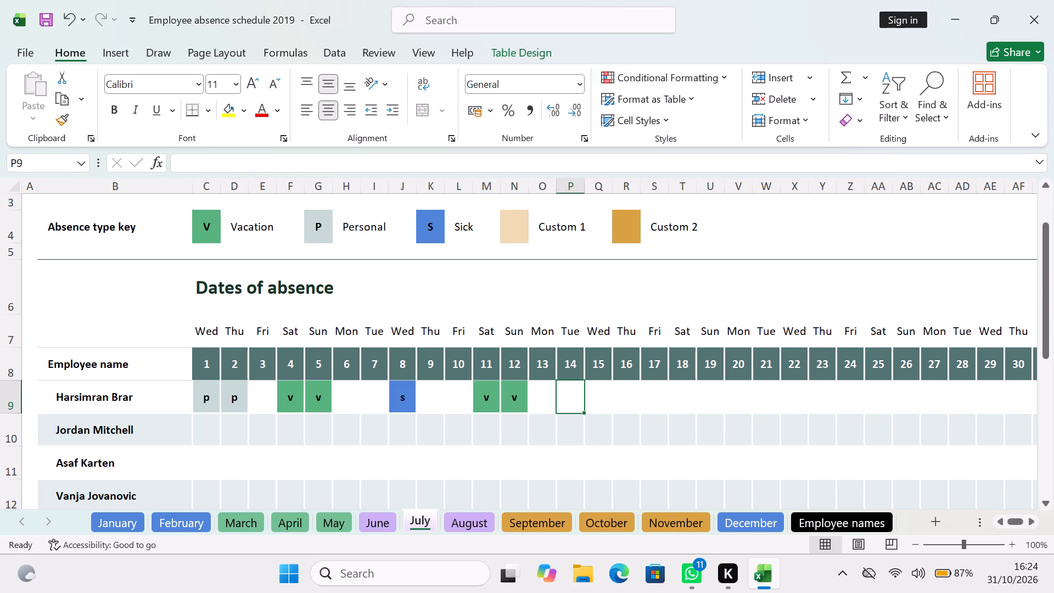
pyautogui.press('p')
pyautogui.press('Right')
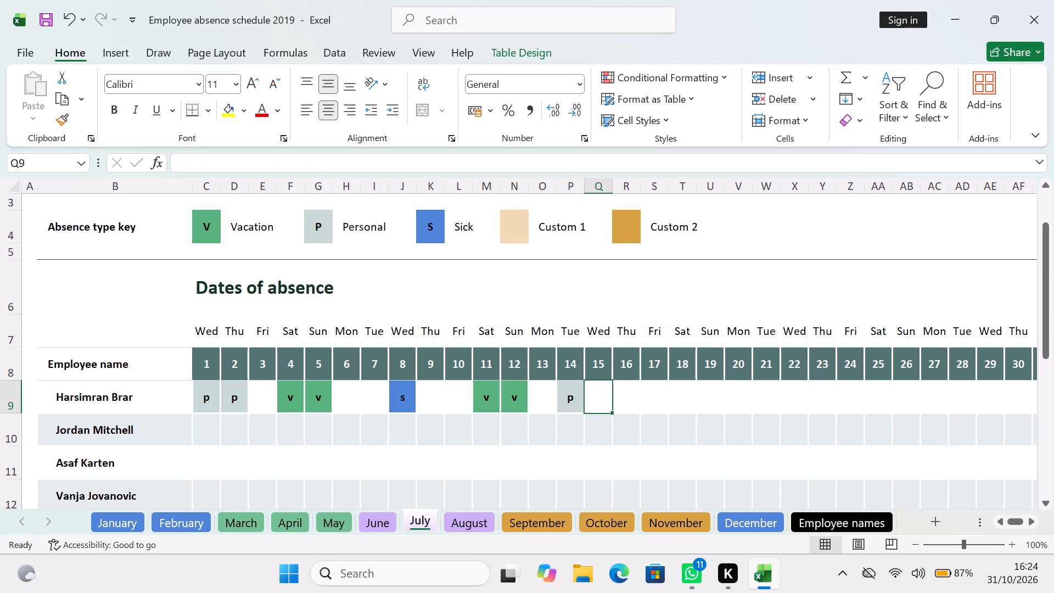
pyautogui.press('p')
pyautogui.press('Right')
pyautogui.press('Right')
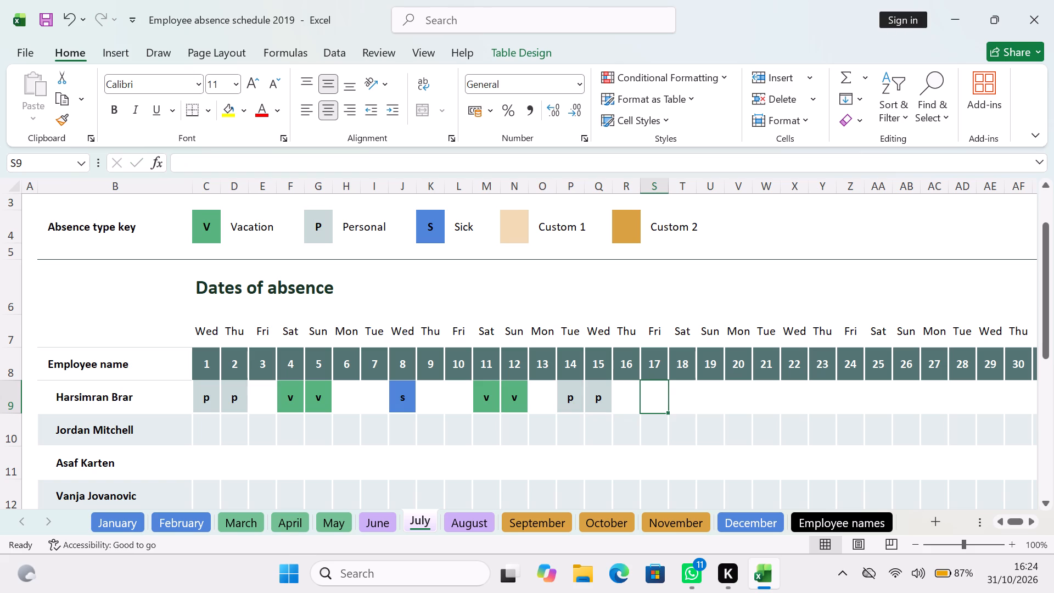
pyautogui.press('v')
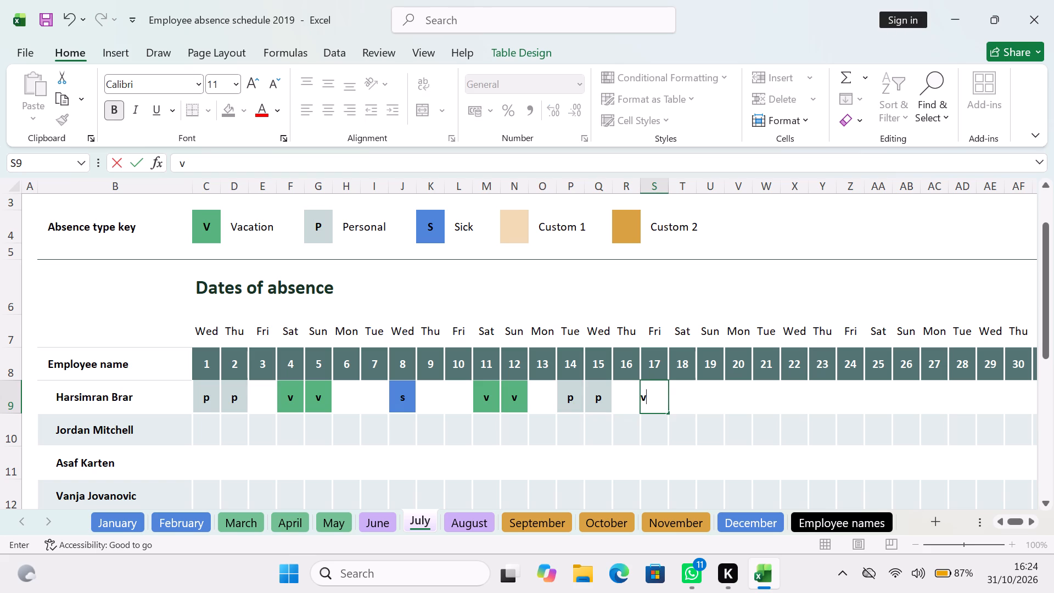
pyautogui.press('Right')
pyautogui.press('v')
pyautogui.press('Right')
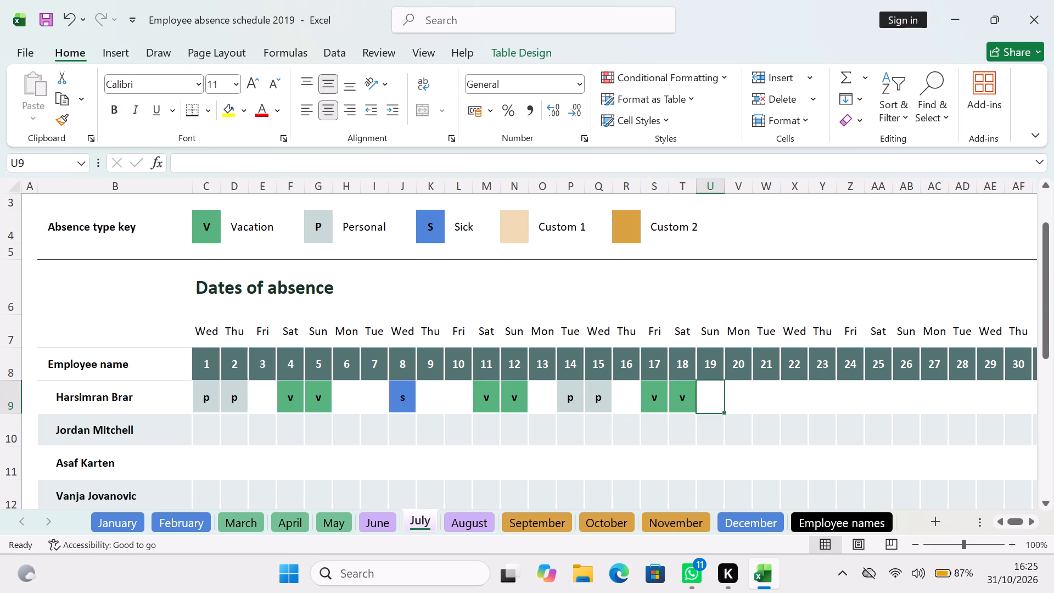
pyautogui.press('v')
pyautogui.press('Right')
# Mark days 22 and 24 as personal (p) and days 25 and 26 as vacation (v) for the first employee.
pyautogui.press('Right')
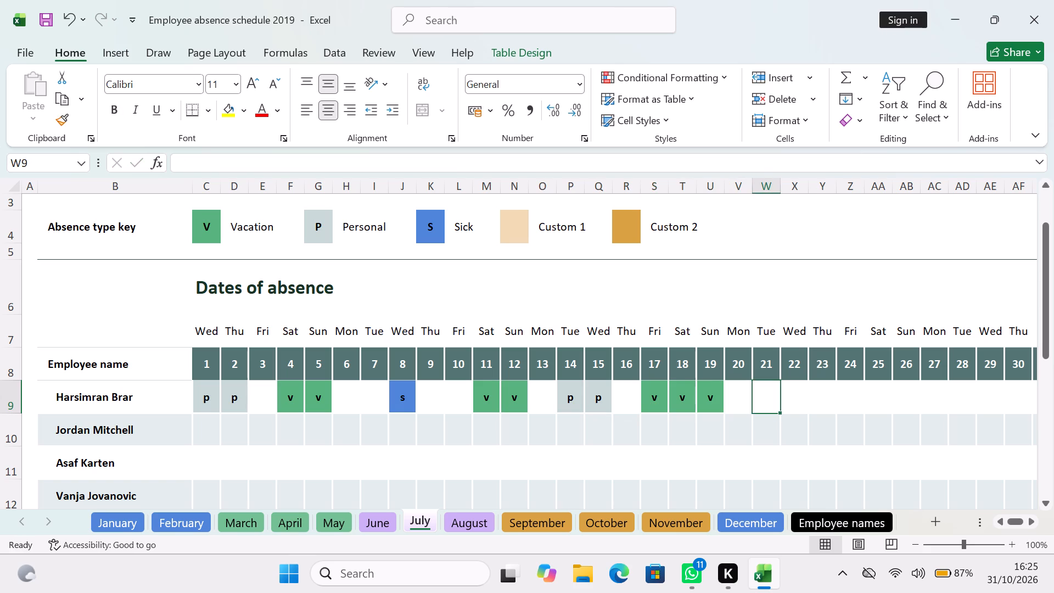
pyautogui.press('Right')
pyautogui.press('p')
pyautogui.press('Right')
pyautogui.press('Right')
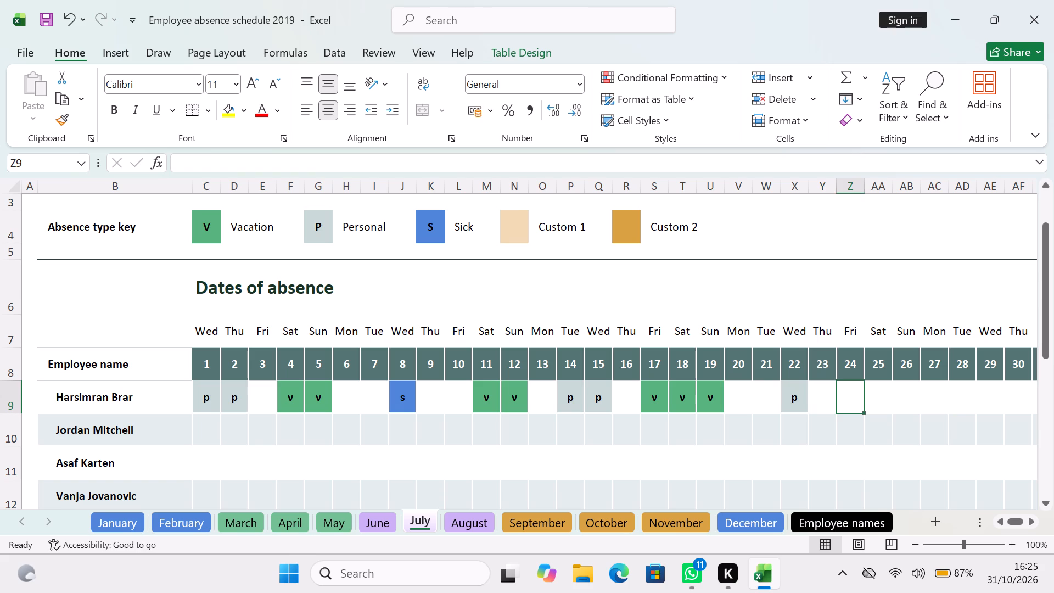
pyautogui.press('p')
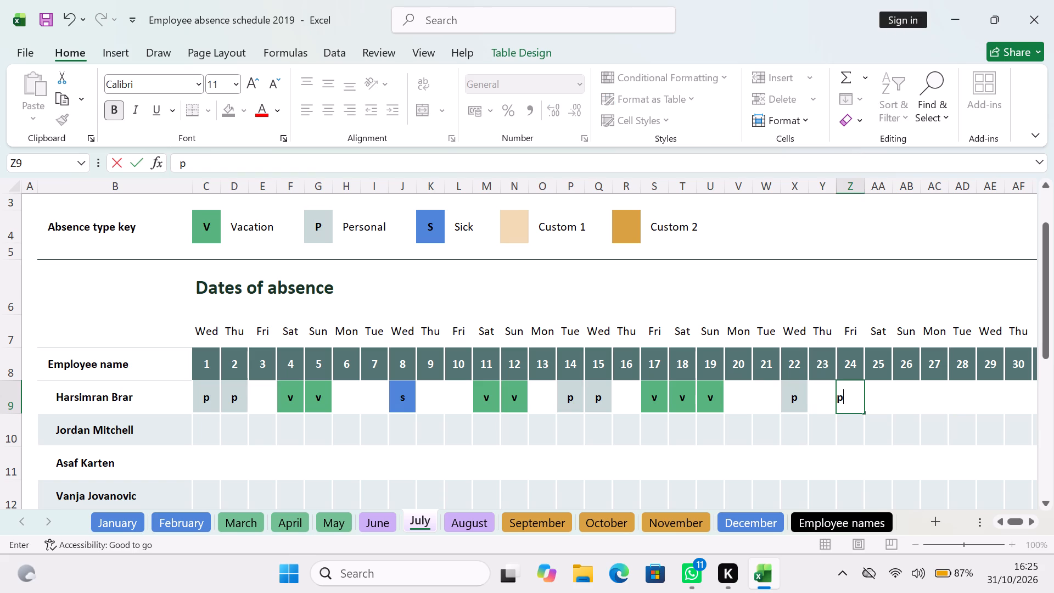
pyautogui.press('Right')
pyautogui.press('v')
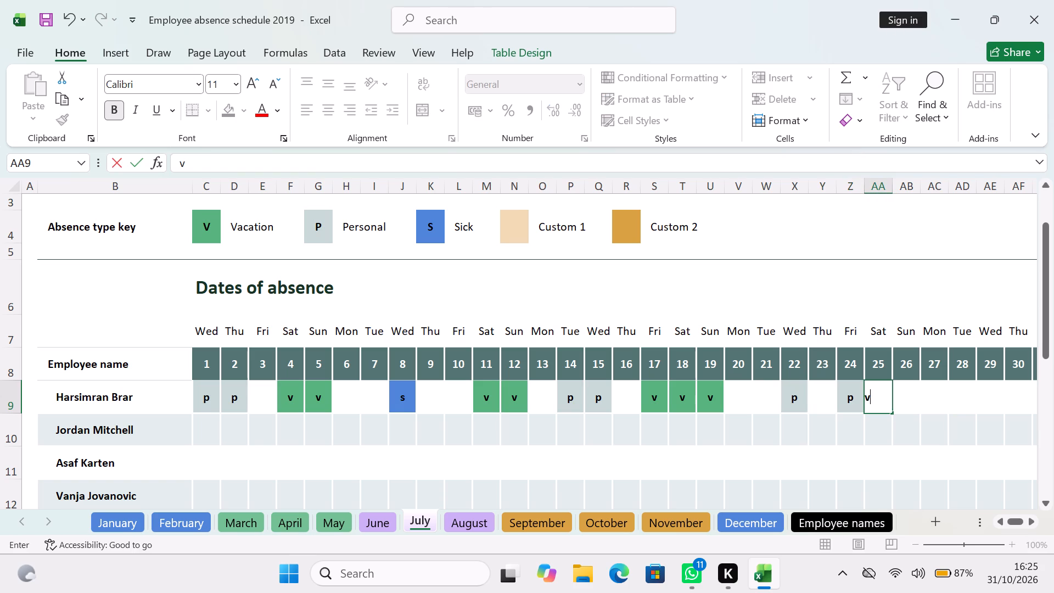
pyautogui.press('Right')
pyautogui.press('v')
pyautogui.press('Right')
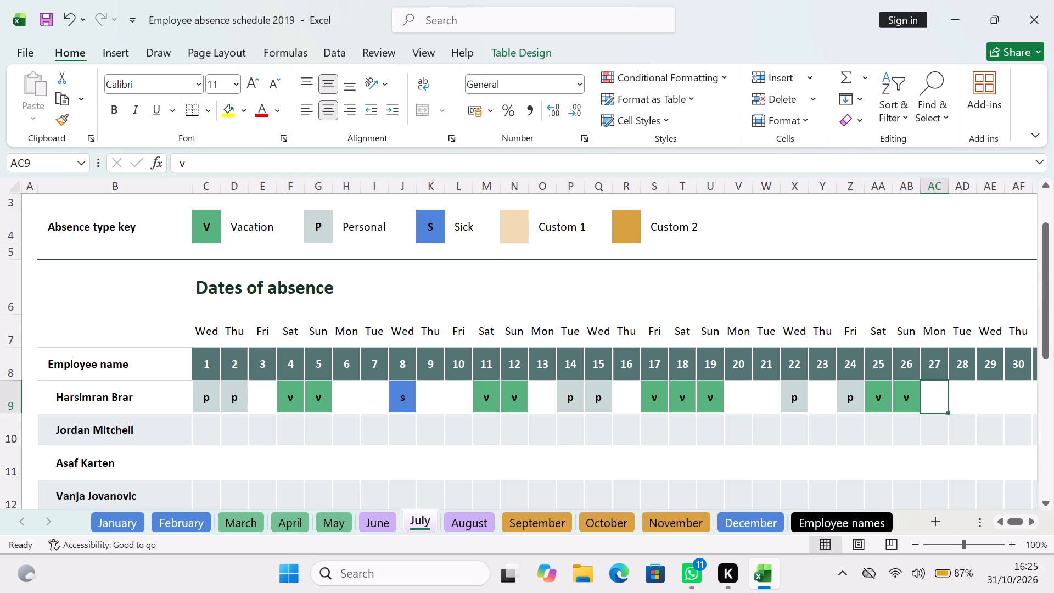
# Mark days 28 and 29 as sick (s) and day 31 as vacation (v) in the first employee's July row.
pyautogui.press('Right')
pyautogui.press('d')
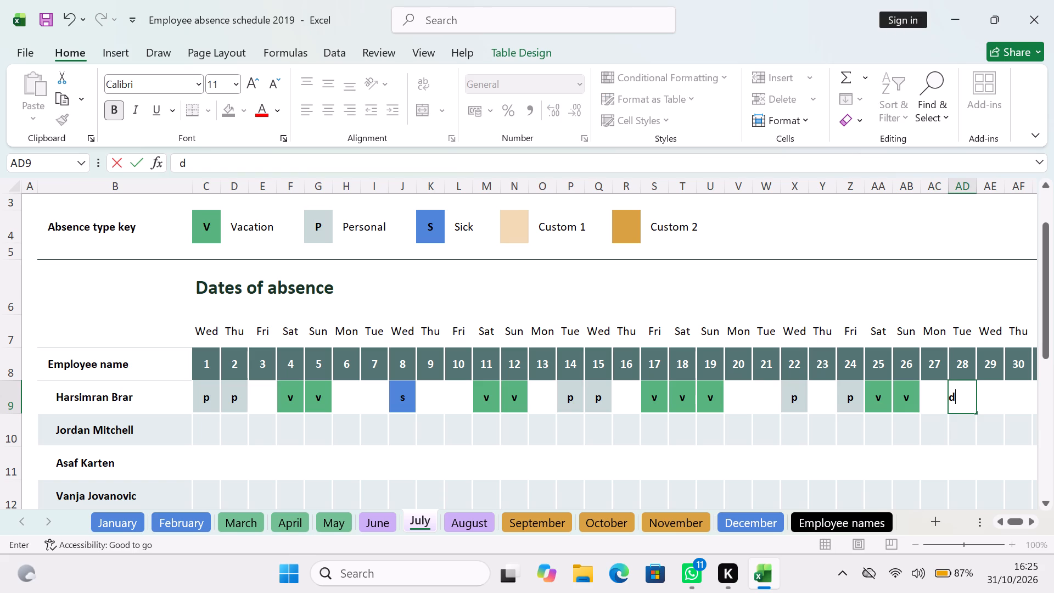
pyautogui.press('BackSpace')
pyautogui.press('s')
pyautogui.press('Right')
pyautogui.press('s')
pyautogui.press('Right')
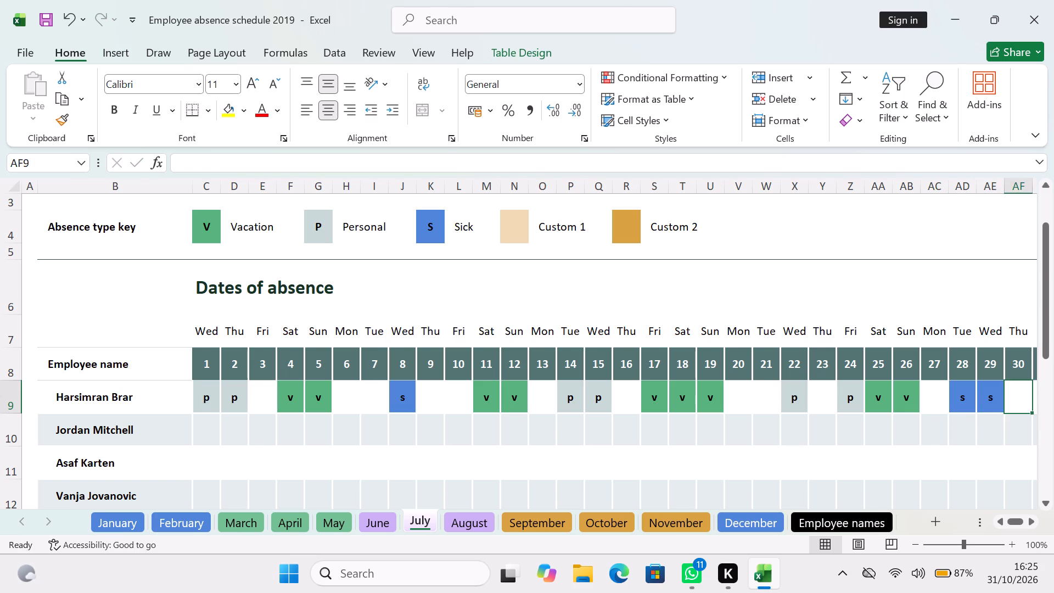
pyautogui.press('Right')
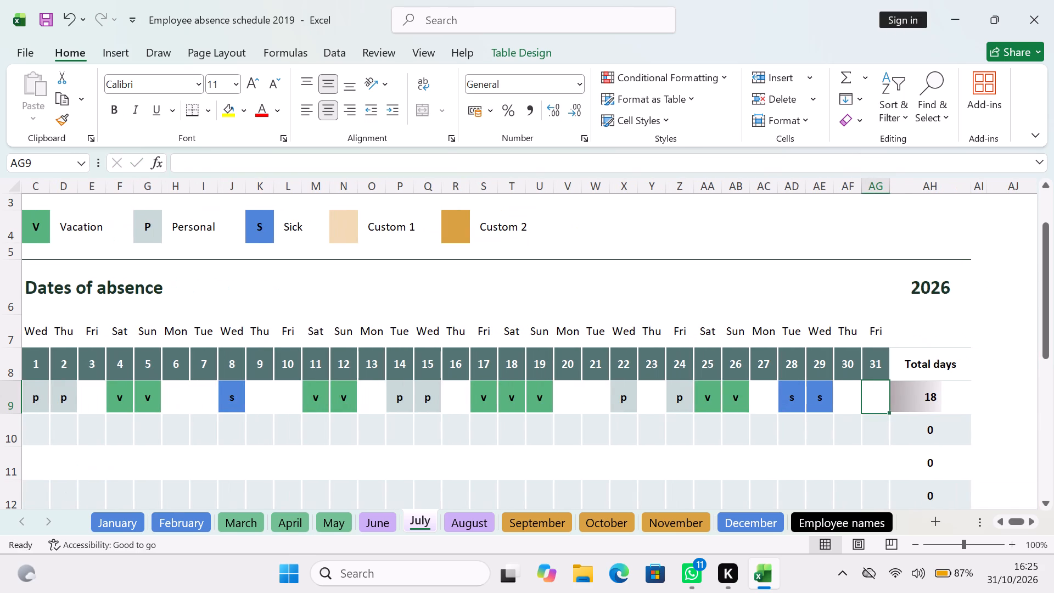
pyautogui.press('v')
pyautogui.press('Up')
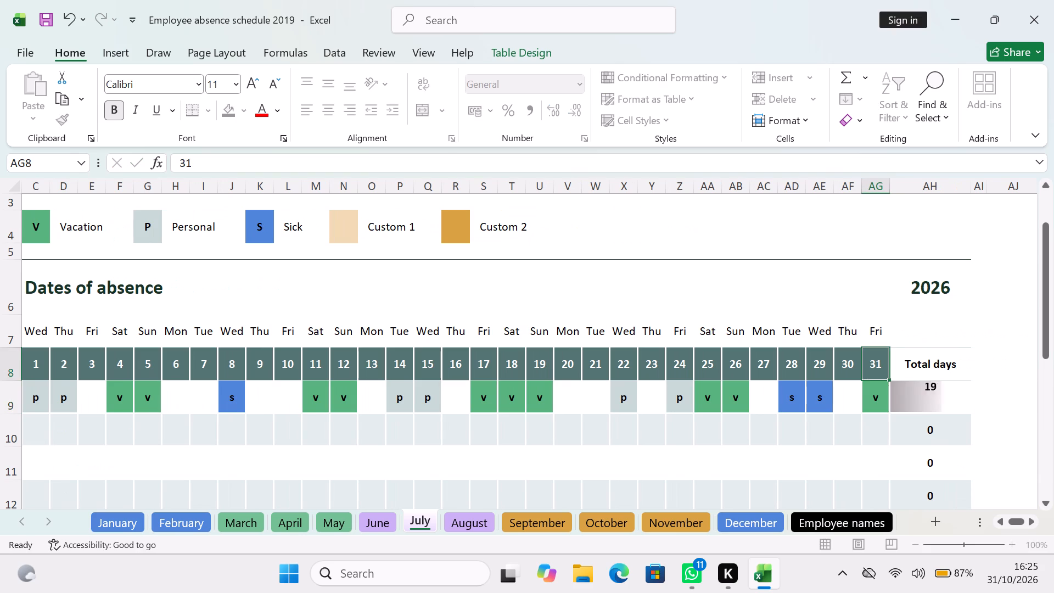
# In the second employee's July row, mark days 2 and 4 as personal (p) and day 5 as vacation (v).
pyautogui.press('Down')
pyautogui.press('Left')
pyautogui.press('Left')
pyautogui.press('Left')
pyautogui.press('Left')
pyautogui.press('Left')
pyautogui.press('Left')
pyautogui.press('Left')
pyautogui.press('Left')
pyautogui.press('Left')
pyautogui.press('Left')
pyautogui.press('Left')
pyautogui.press('Left')
pyautogui.press('Left')
pyautogui.press('Left')
pyautogui.press('Left')
pyautogui.press('Left')
pyautogui.press('Left')
pyautogui.press('Left')
pyautogui.press('Left')
pyautogui.press('Left')
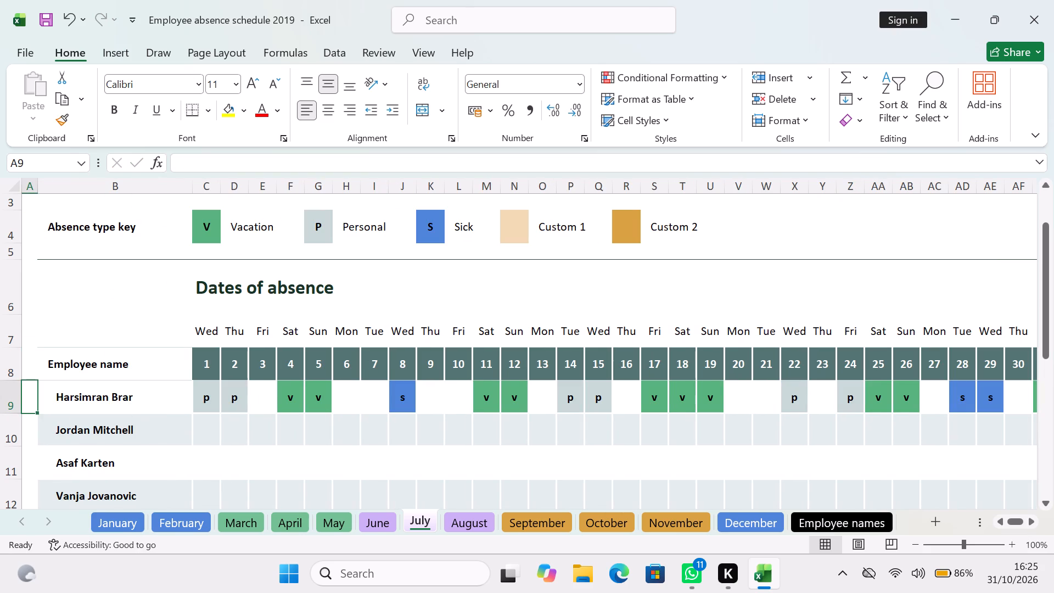
pyautogui.press('Right')
pyautogui.press('Right')
pyautogui.press('Down')
pyautogui.press('Right')
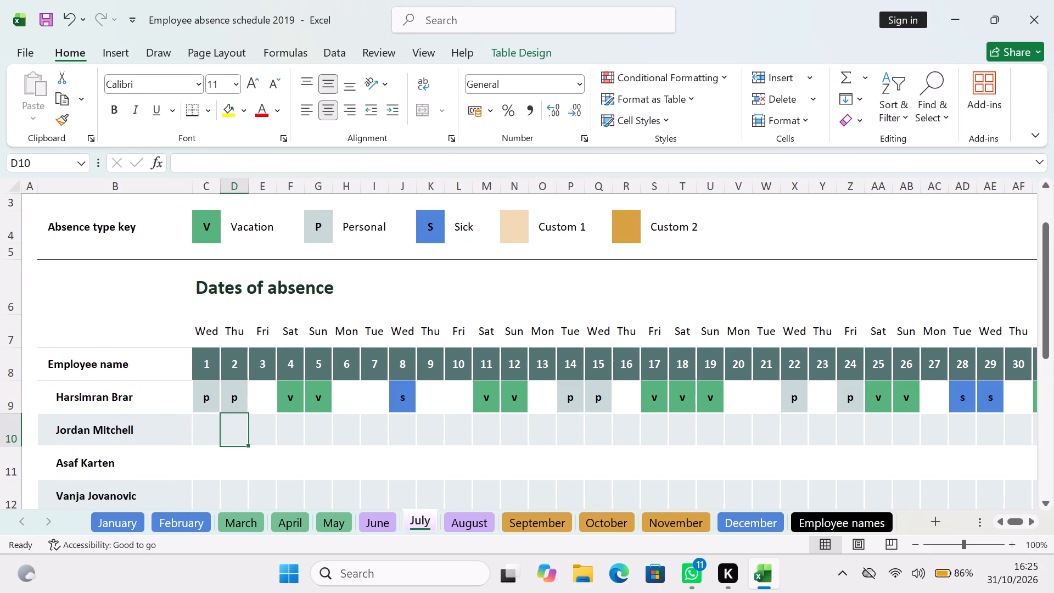
pyautogui.press('p')
pyautogui.press('Right')
pyautogui.press('Right')
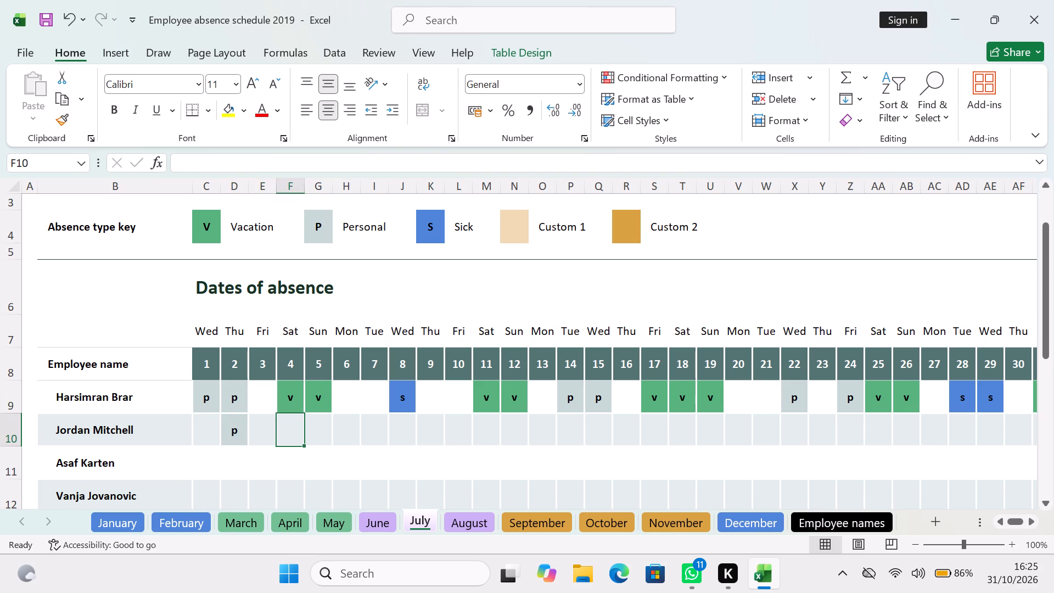
pyautogui.press('p')
pyautogui.press('Right')
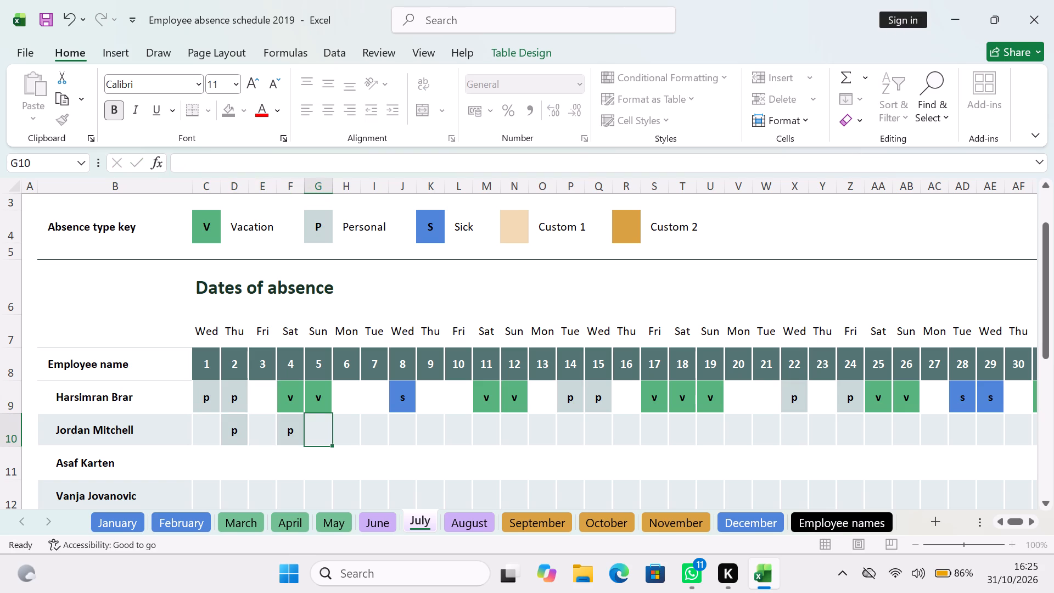
pyautogui.press('v')
pyautogui.press('Right')
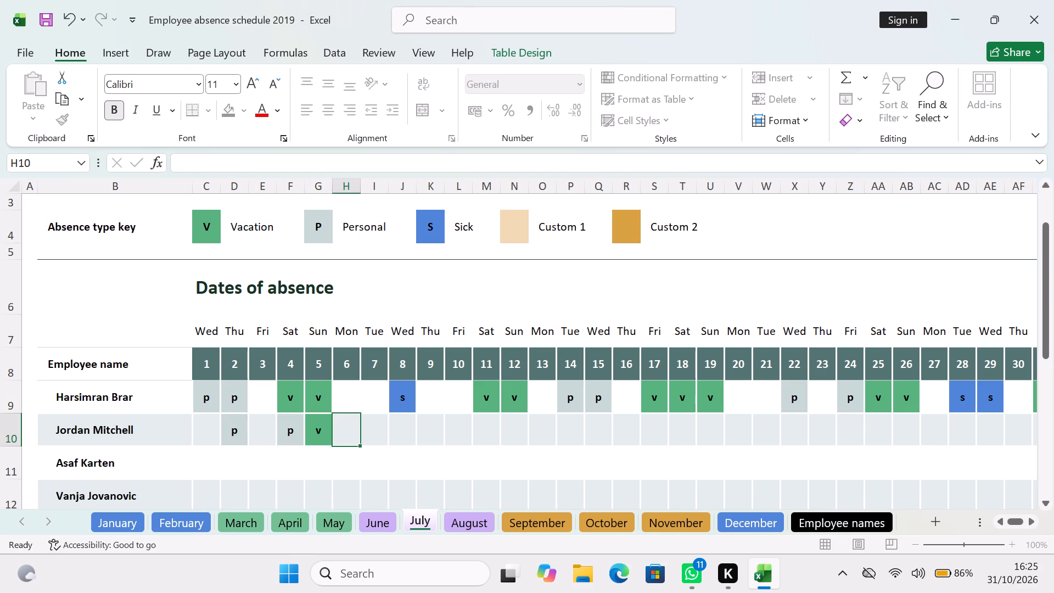
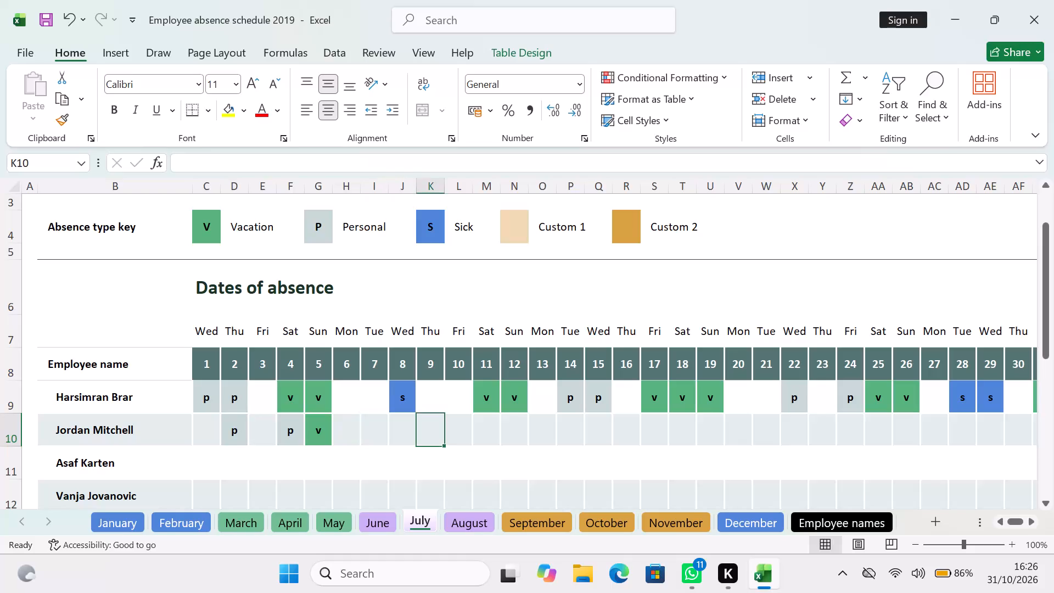
# Mark day 10 as sick (s) and days 11 and 12 as vacation (v) in the second employee's July row.
pyautogui.press('Right')
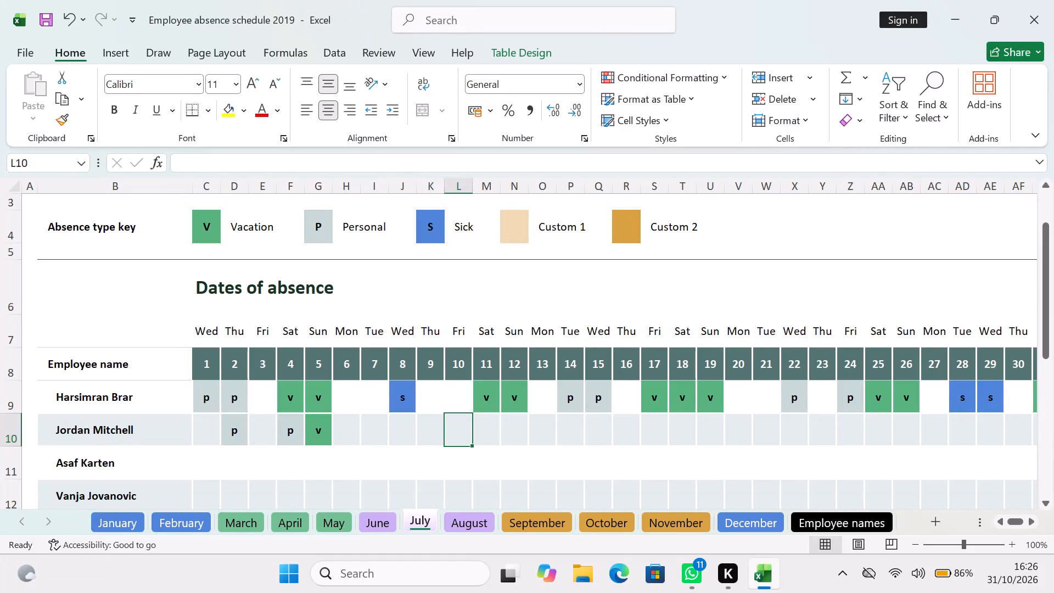
pyautogui.press('s')
pyautogui.press('Right')
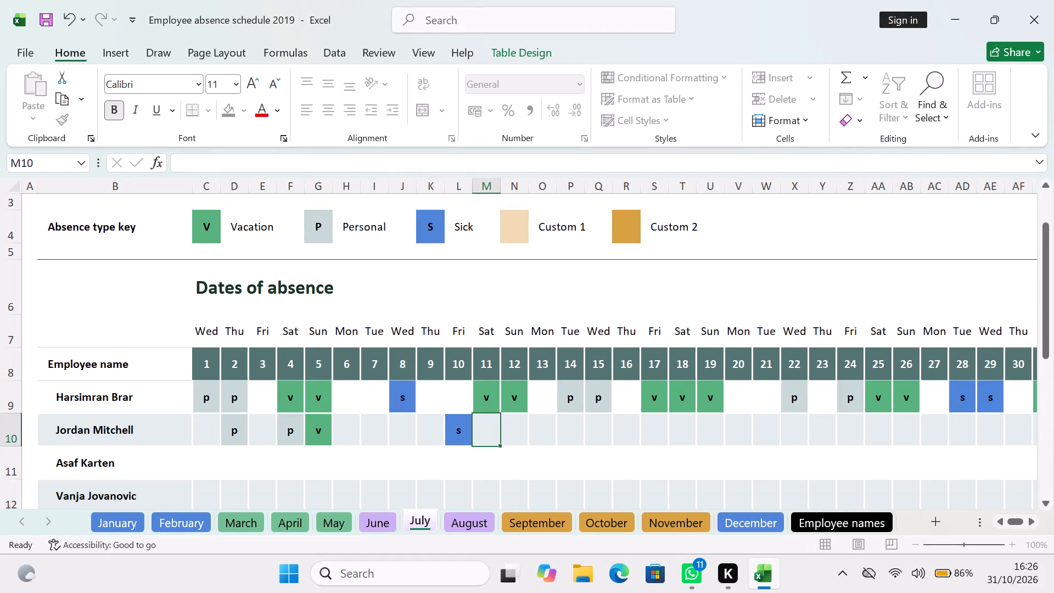
pyautogui.press('v')
pyautogui.press('Right')
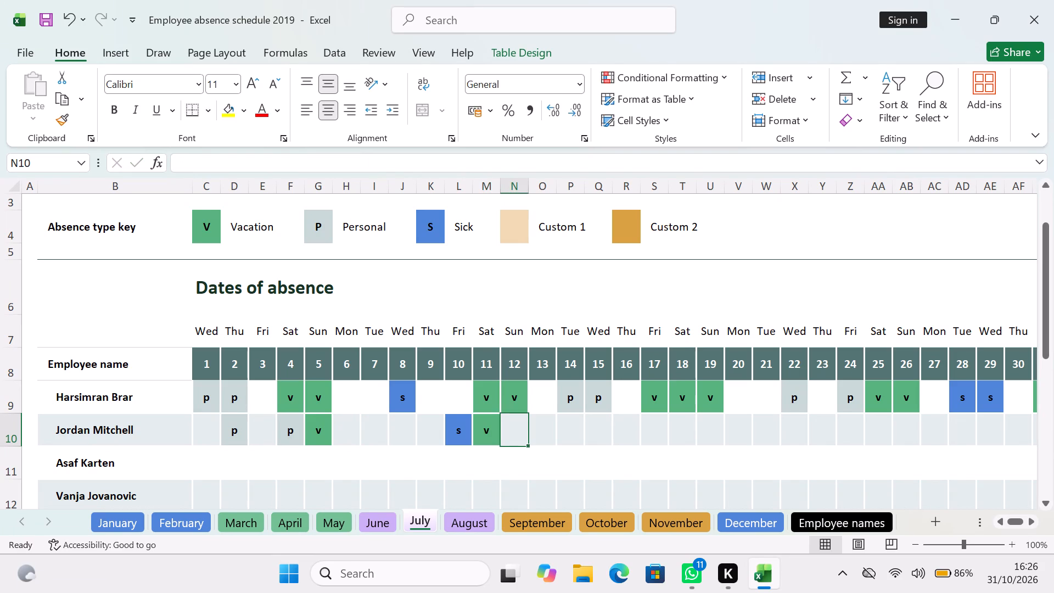
pyautogui.press('v')
pyautogui.press('Right')
# Mark day 16 as personal (p) and days 18 and 19 as vacation (v) for the second employee.
pyautogui.press('Right')
pyautogui.press('Right')
pyautogui.press('Right')
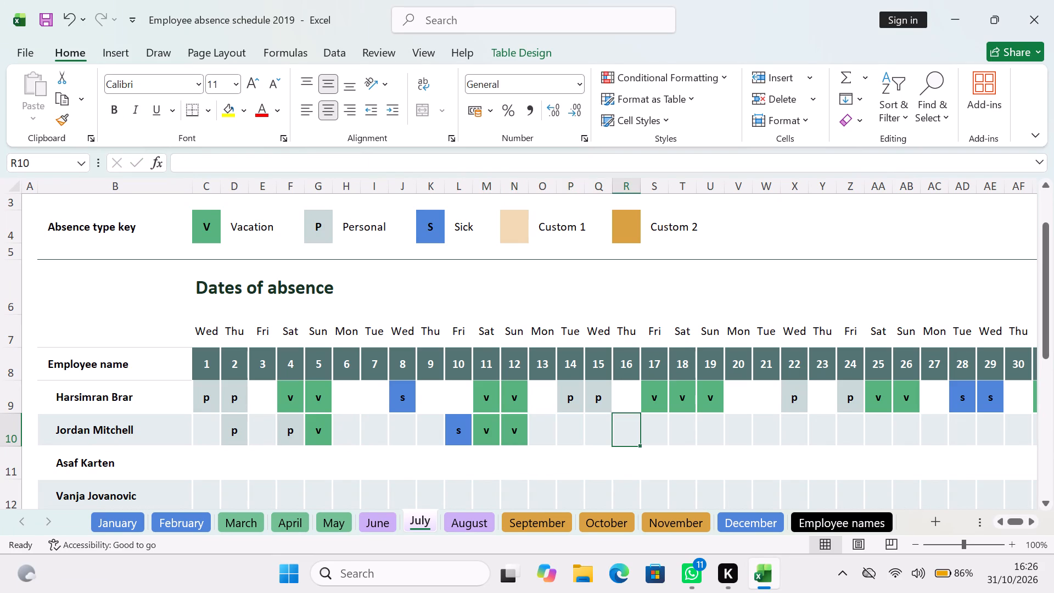
pyautogui.press('p')
pyautogui.press('Right')
pyautogui.press('Right')
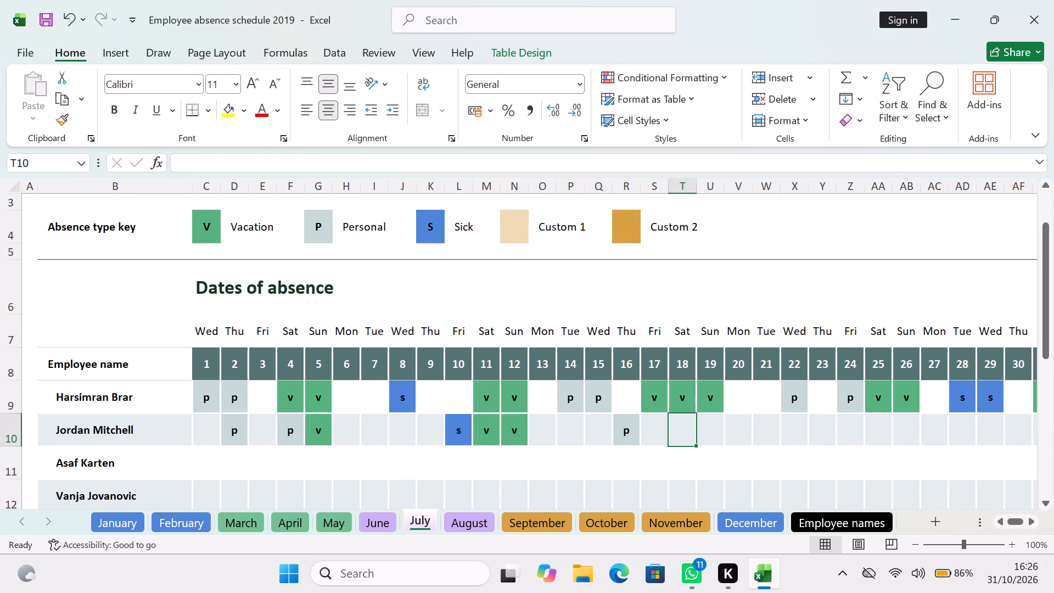
pyautogui.press('v')
pyautogui.press('Right')
pyautogui.press('v')
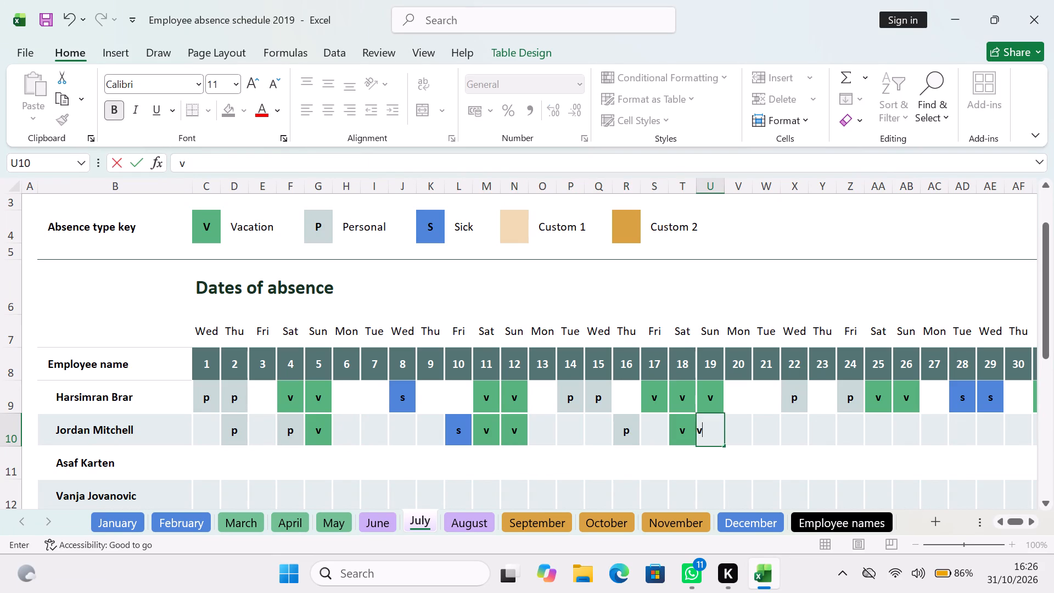
pyautogui.press('Right')
# Mark days 21 and 24 as personal (p) and days 25 and 26 as vacation (v) for the second employee.
pyautogui.press('Right')
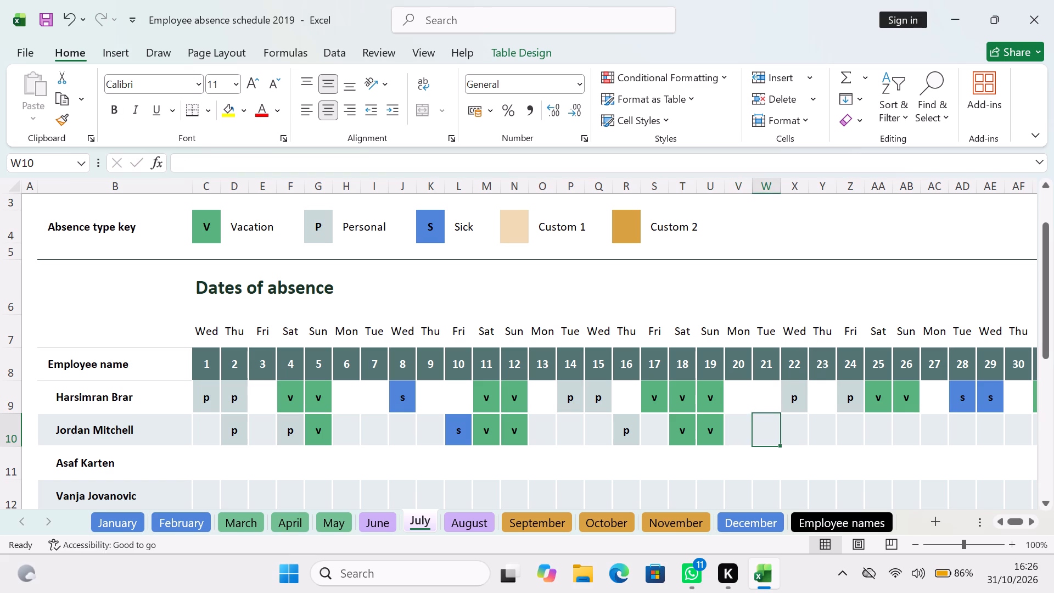
pyautogui.press('p')
pyautogui.press('Right')
pyautogui.press('Right')
pyautogui.press('Right')
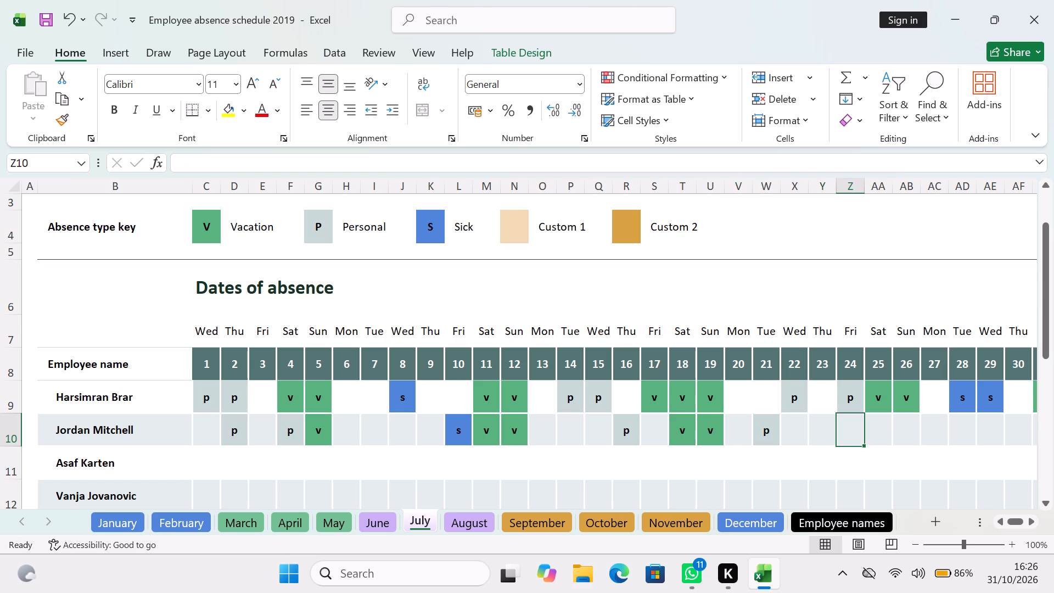
pyautogui.press('p')
pyautogui.press('Right')
pyautogui.press('Right')
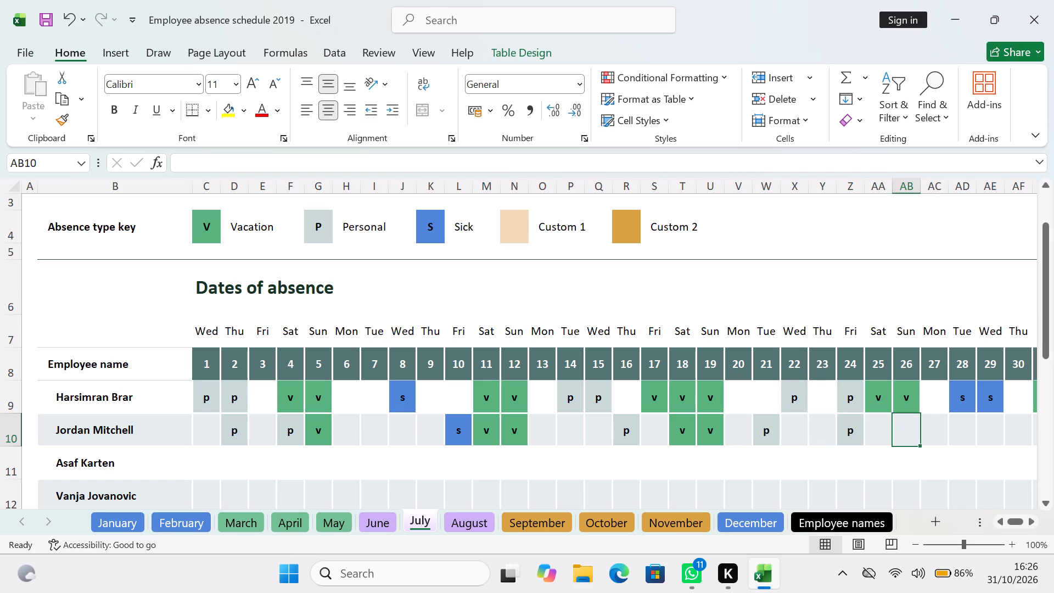
pyautogui.press('v')
pyautogui.press('Left')
pyautogui.press('v')
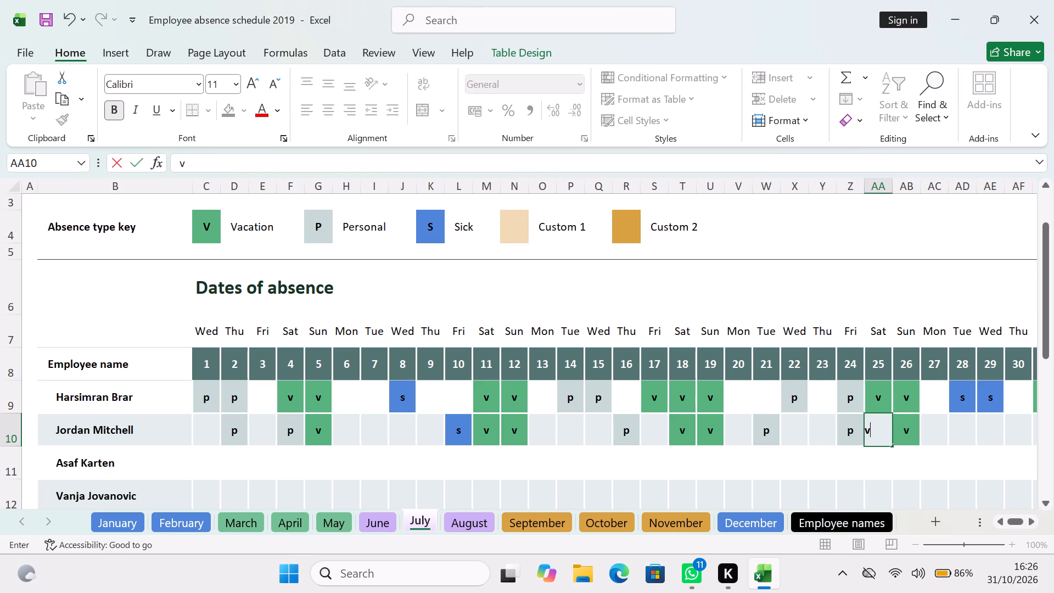
pyautogui.press('Right')
# Mark day 31 as vacation (v) in the second employee's July row.
pyautogui.press('Right')
pyautogui.press('Right')
pyautogui.press('Right')
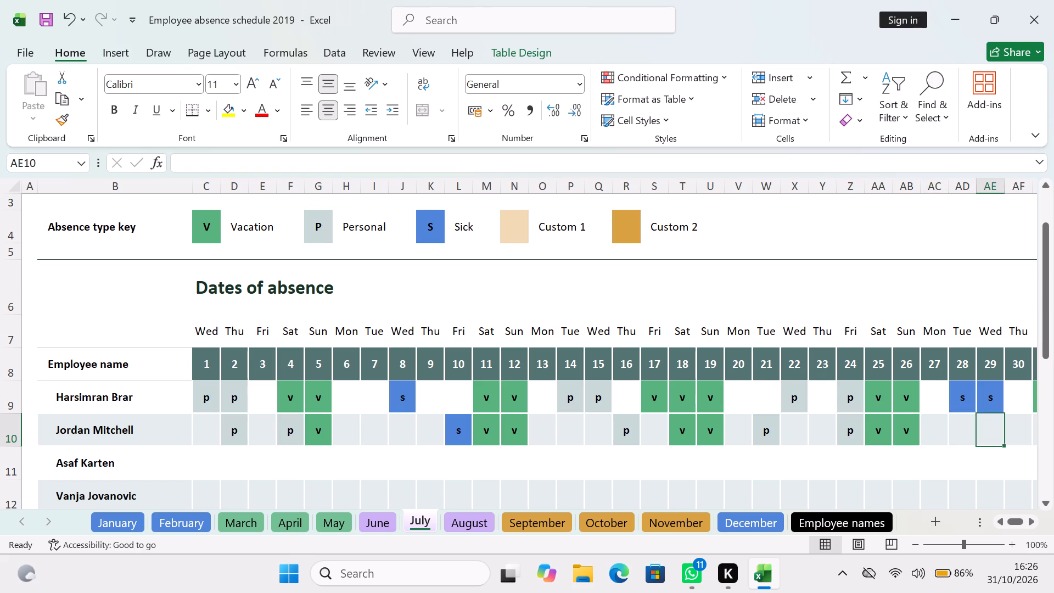
pyautogui.press('Right')
pyautogui.press('Right')
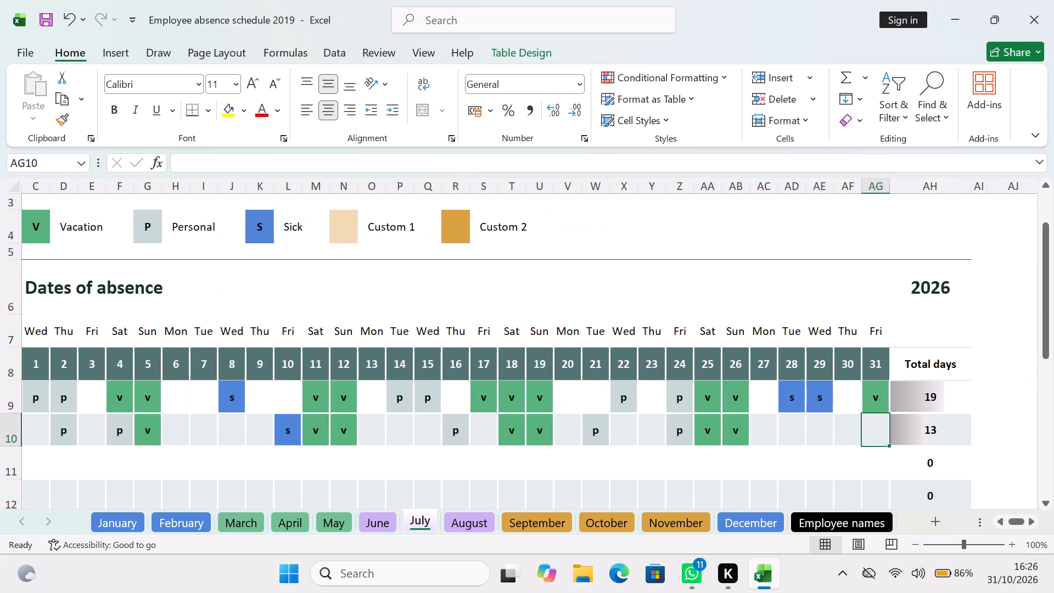
pyautogui.press('v')
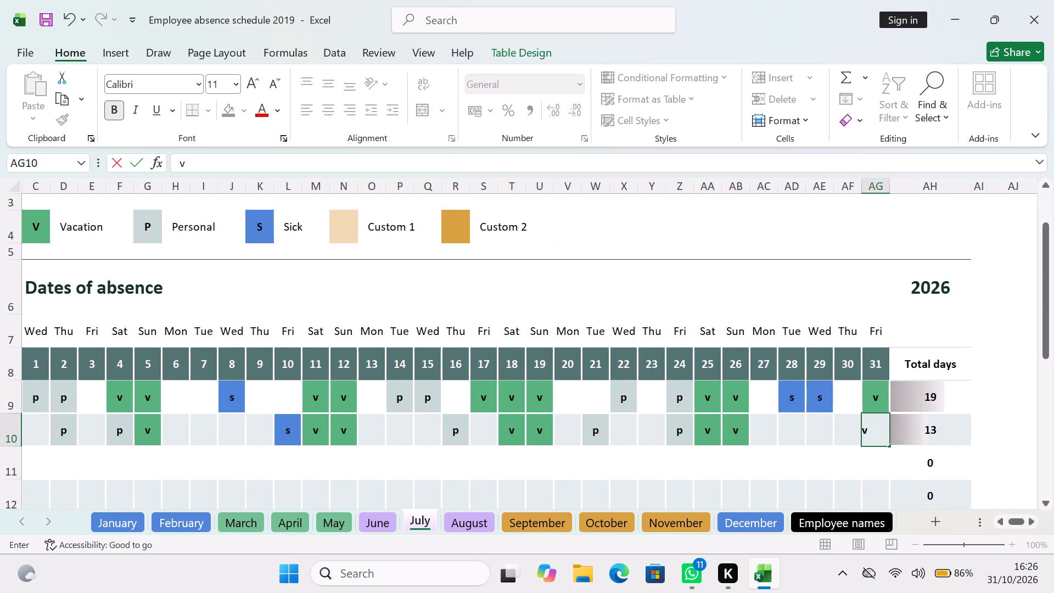
pyautogui.press('Down')
# In the third employee's July row, mark days 2 and 3 as personal (p) and day 5 as vacation (v).
pyautogui.press('Left')
pyautogui.press('Left')
pyautogui.press('Left')
pyautogui.press('Left')
pyautogui.press('Left')
pyautogui.press('Left')
pyautogui.press('Left')
pyautogui.press('Left')
pyautogui.press('Left')
pyautogui.press('Left')
pyautogui.press('Left')
pyautogui.press('Left')
pyautogui.press('Left')
pyautogui.press('Left')
pyautogui.press('Left')
pyautogui.press('Left')
pyautogui.press('Left')
pyautogui.press('Left')
pyautogui.press('Left')
pyautogui.press('Left')
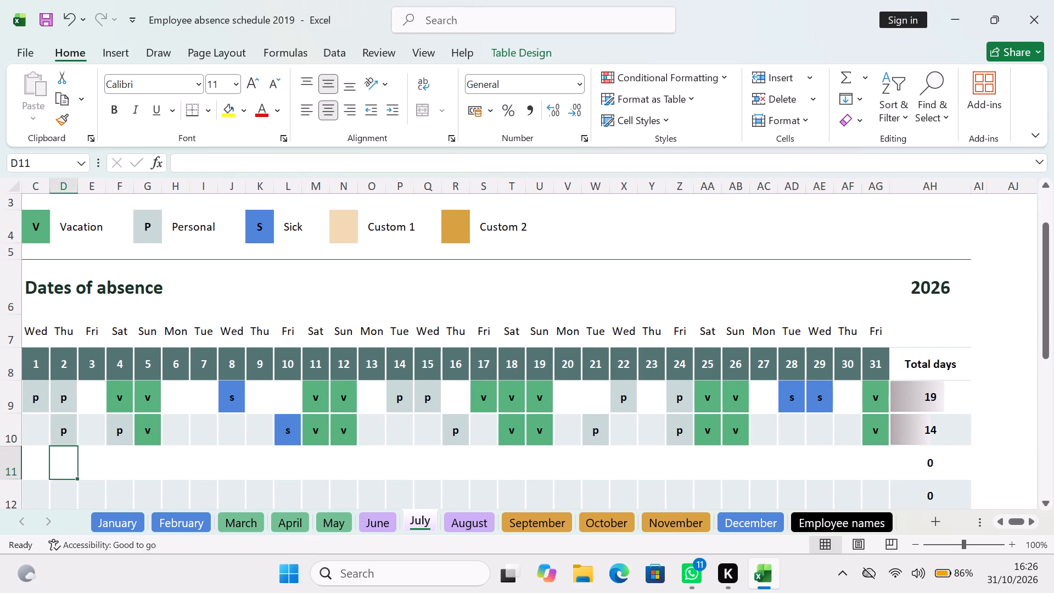
pyautogui.press('Left')
pyautogui.press('Right')
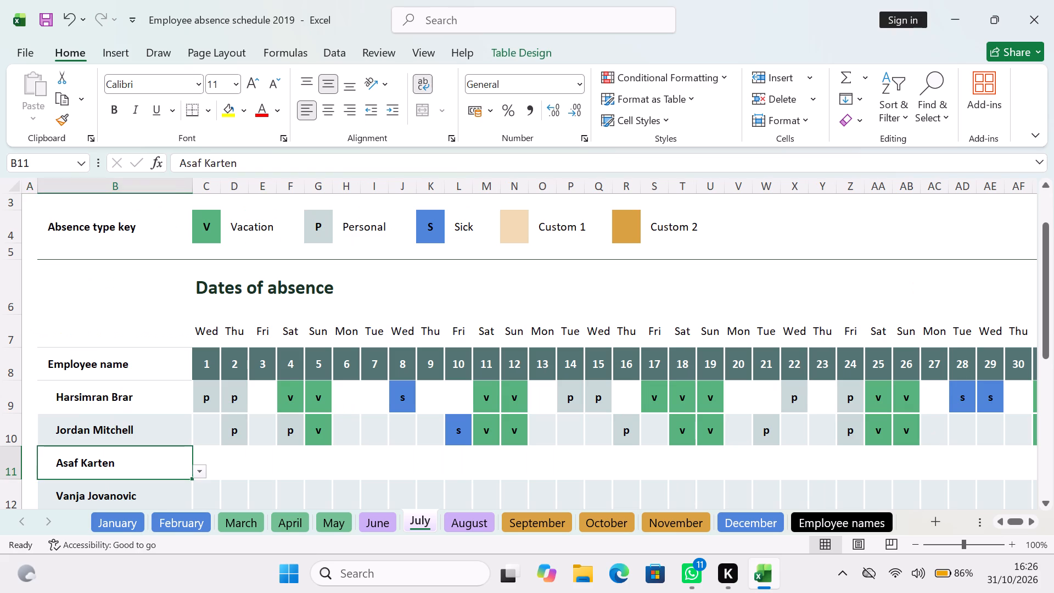
pyautogui.press('Right')
pyautogui.press('Right')
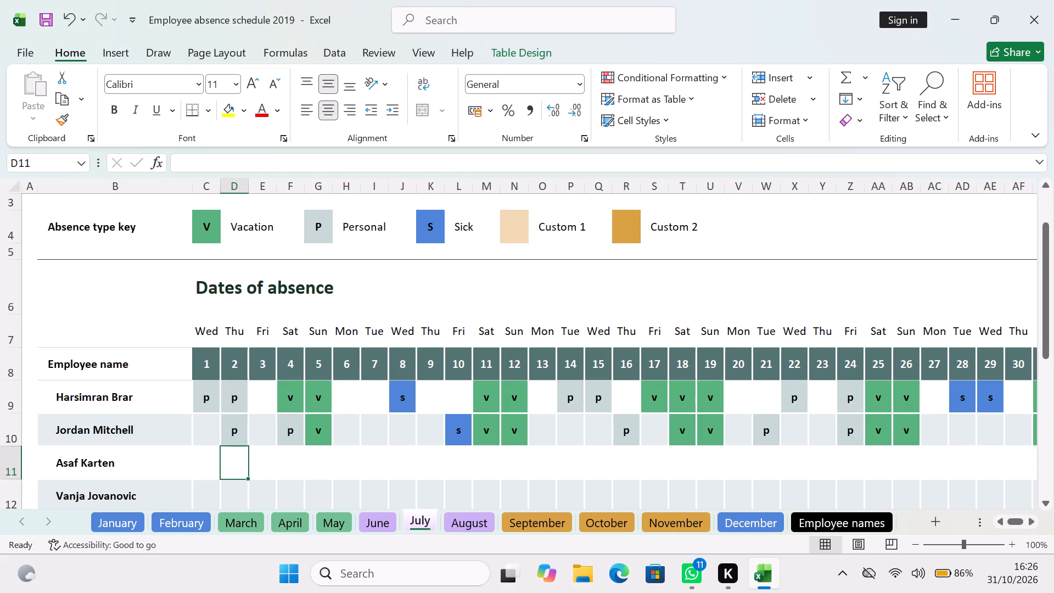
pyautogui.press('p')
pyautogui.press('Right')
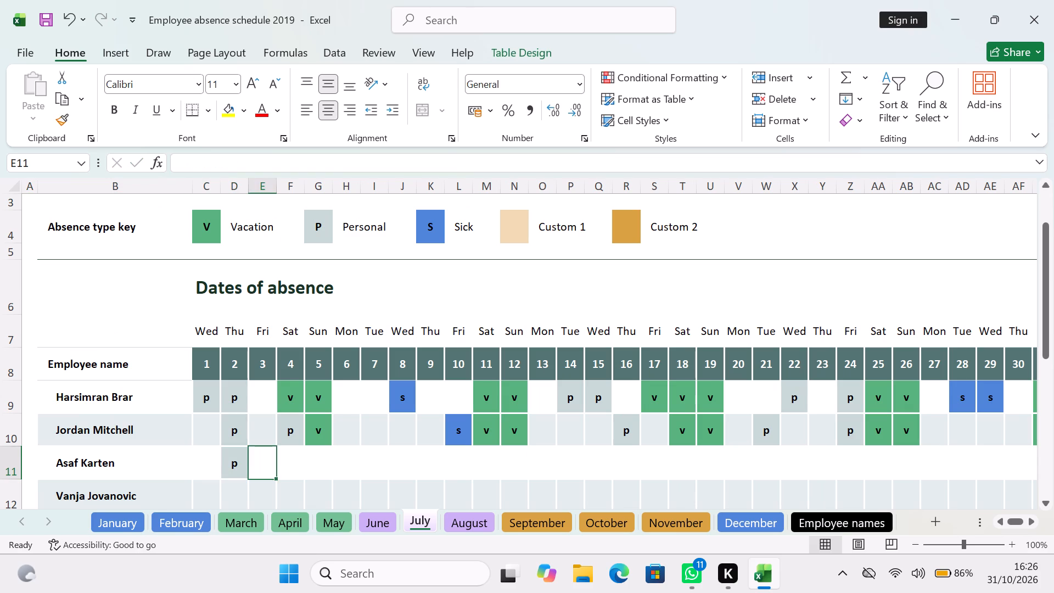
pyautogui.press('p')
pyautogui.press('Right')
pyautogui.press('Right')
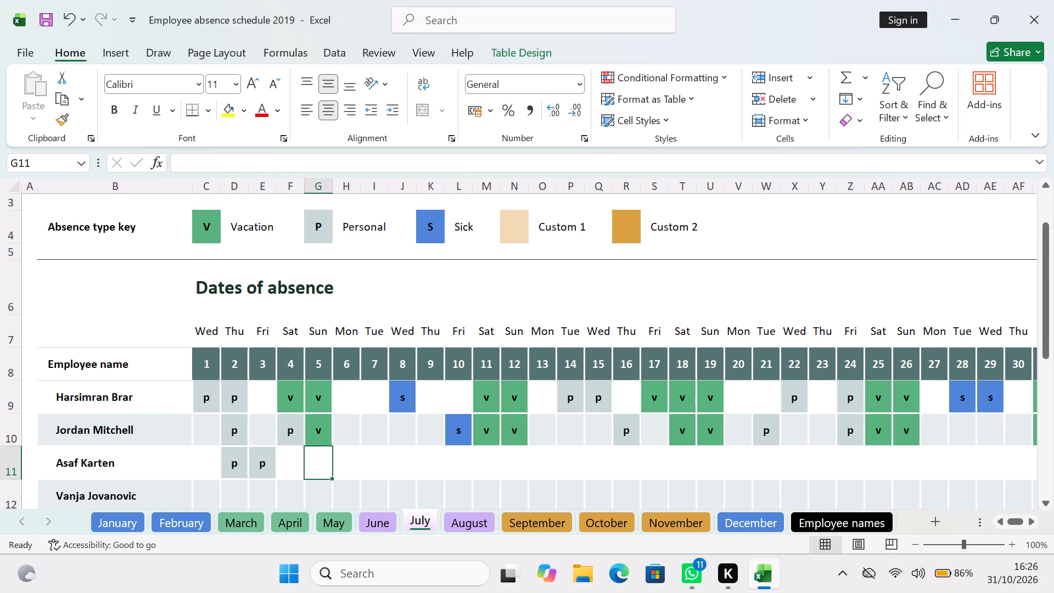
pyautogui.press('v')
pyautogui.press('Up')
# Mark days 8, 11 and 12 as vacation (v) in the third employee's July row.
pyautogui.press('Up')
pyautogui.press('Up')
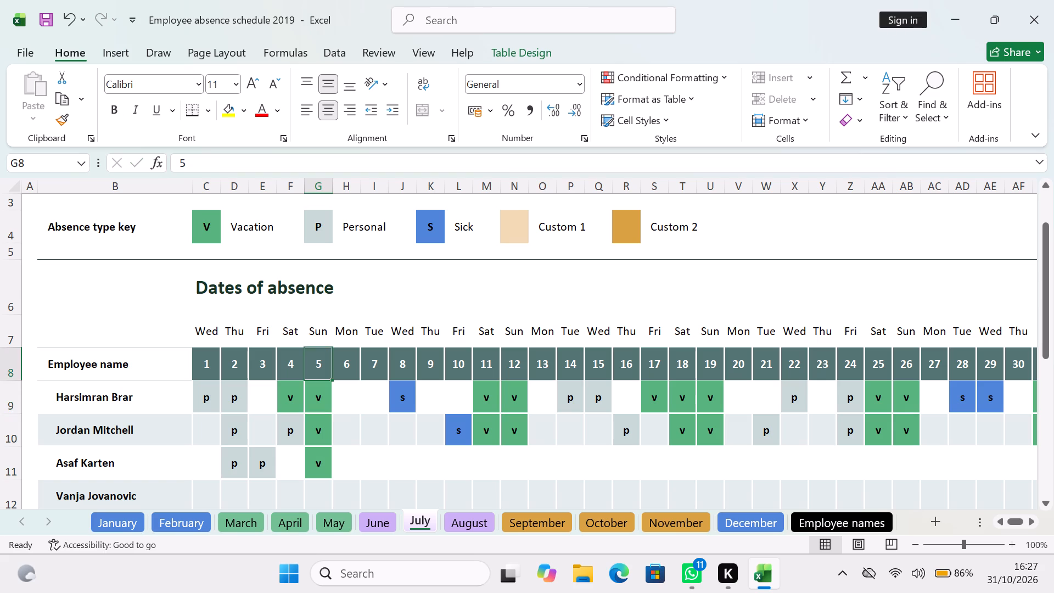
pyautogui.press('Down')
pyautogui.press('Down')
pyautogui.press('Down')
pyautogui.press('Right')
pyautogui.press('Right')
pyautogui.press('Right')
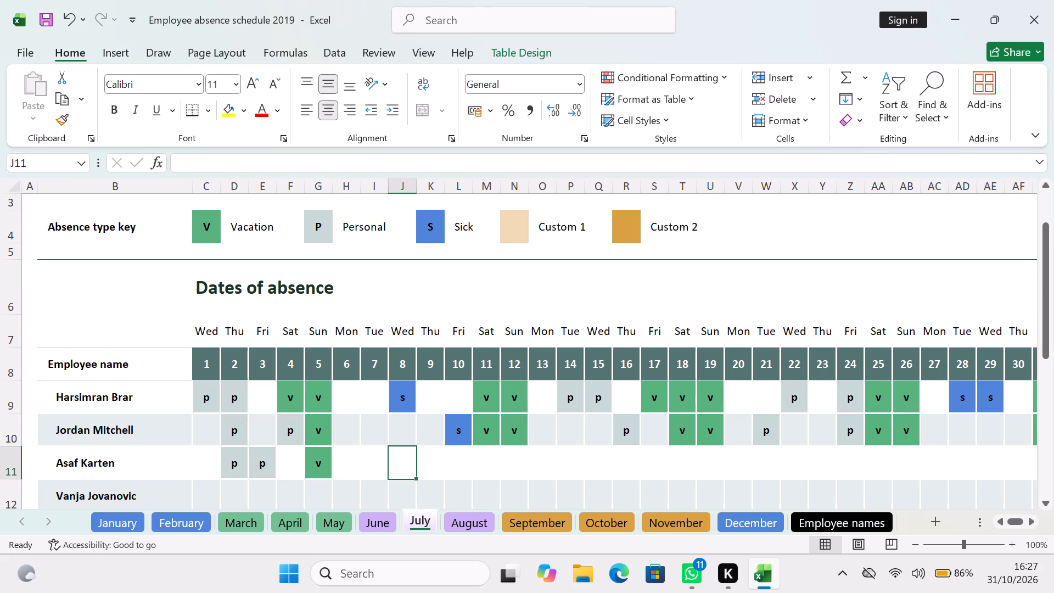
pyautogui.press('v')
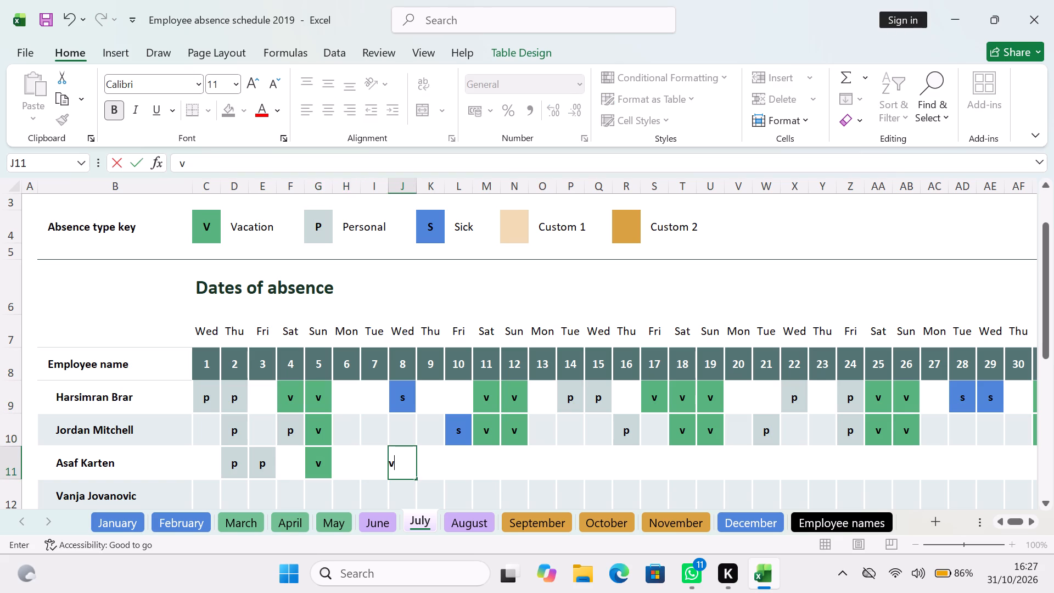
pyautogui.press('Right')
pyautogui.press('Right')
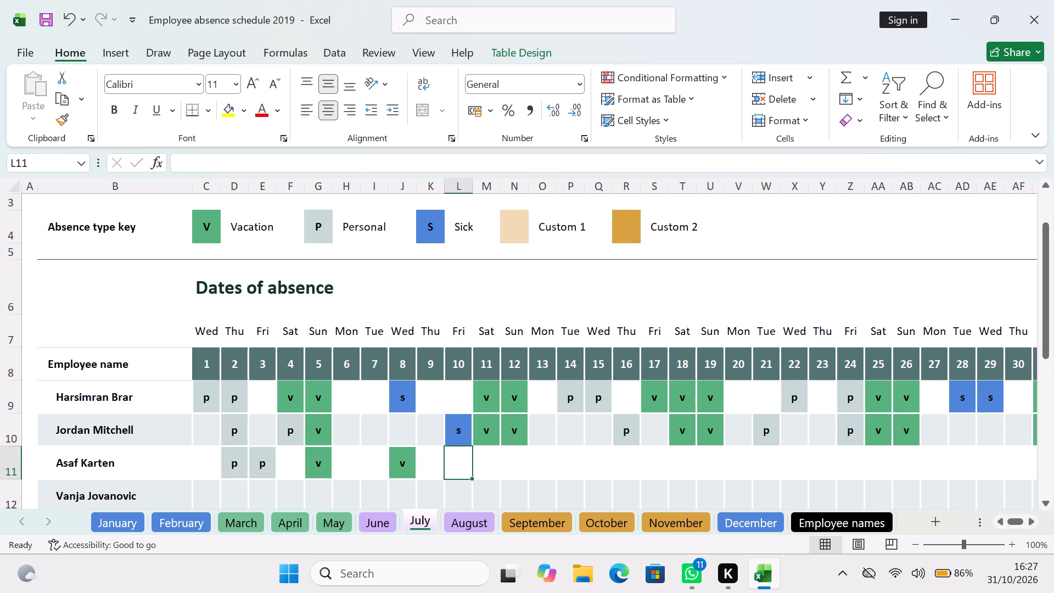
pyautogui.press('Right')
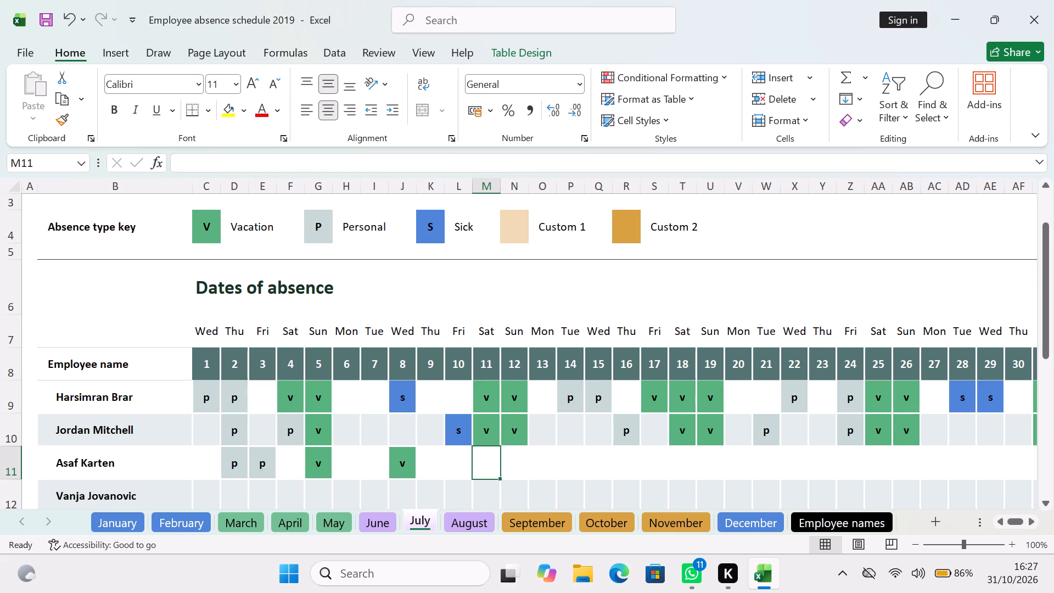
pyautogui.press('v')
pyautogui.press('Right')
pyautogui.press('v')
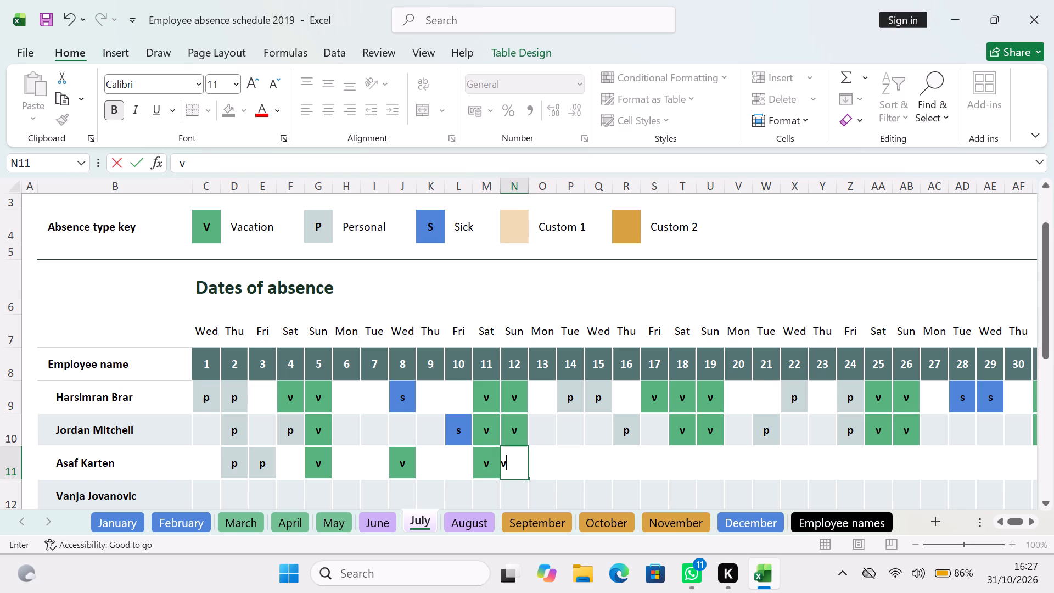
pyautogui.press('Right')
# Mark days 14 and 16 as personal (p) and days 18 and 19 as vacation (v) for the third employee.
pyautogui.press('Right')
pyautogui.press('p')
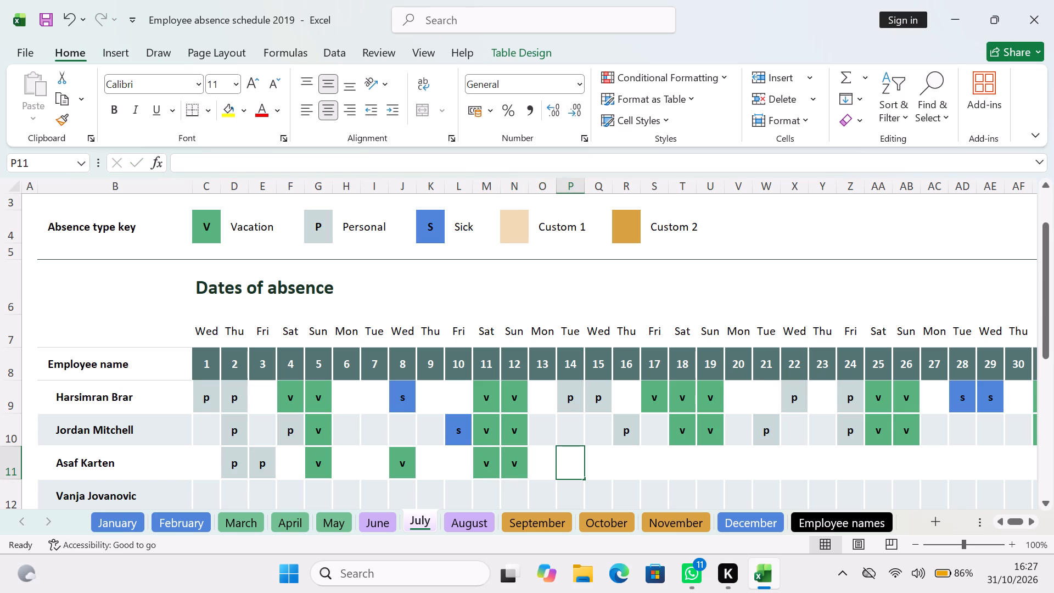
pyautogui.press('Right')
pyautogui.press('Right')
pyautogui.press('p')
pyautogui.press('Right')
pyautogui.press('Right')
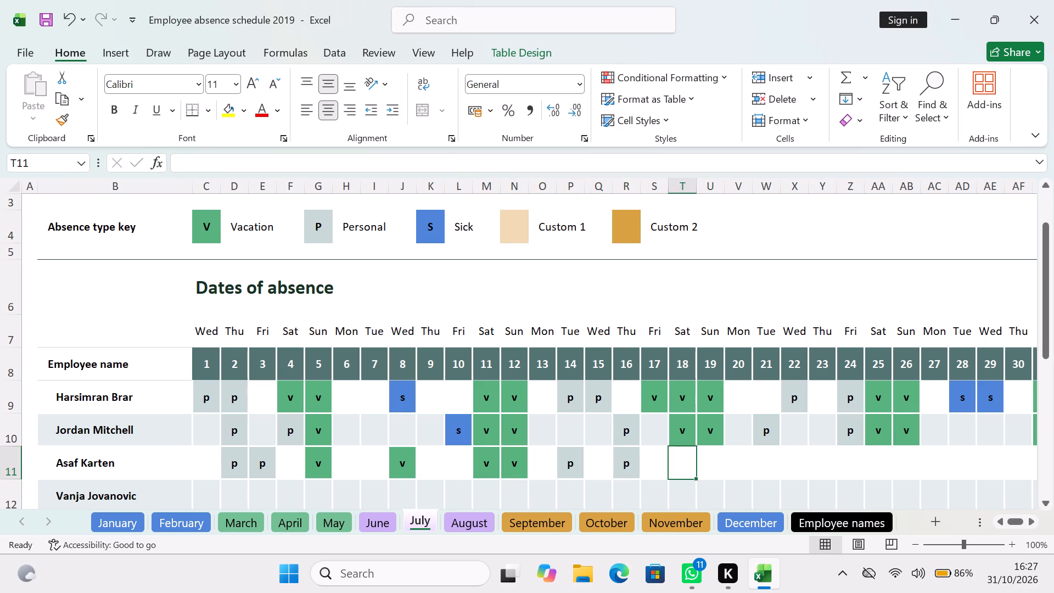
pyautogui.press('Right')
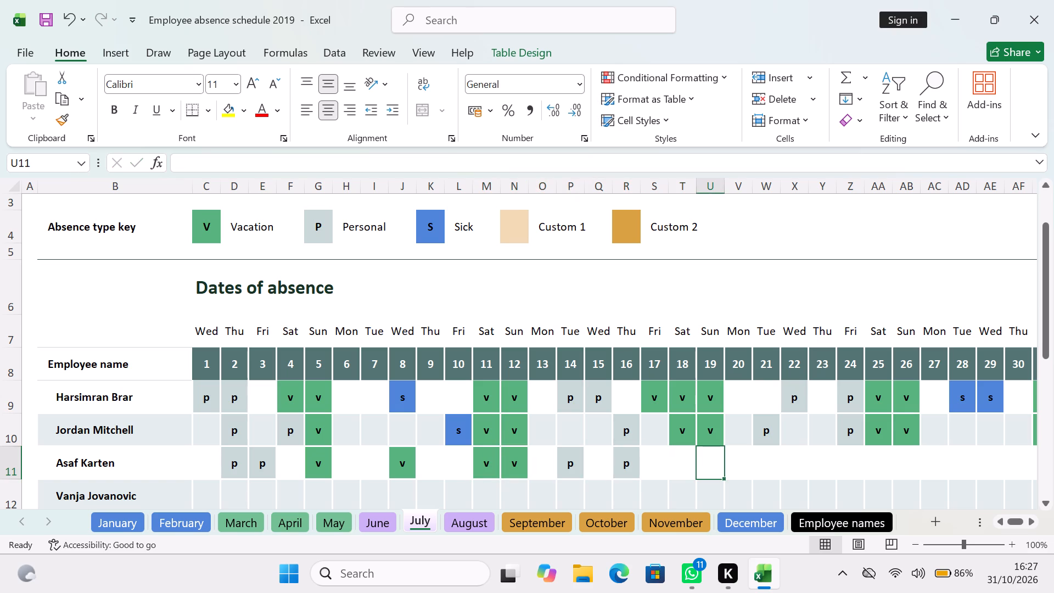
pyautogui.press('v')
pyautogui.press('Left')
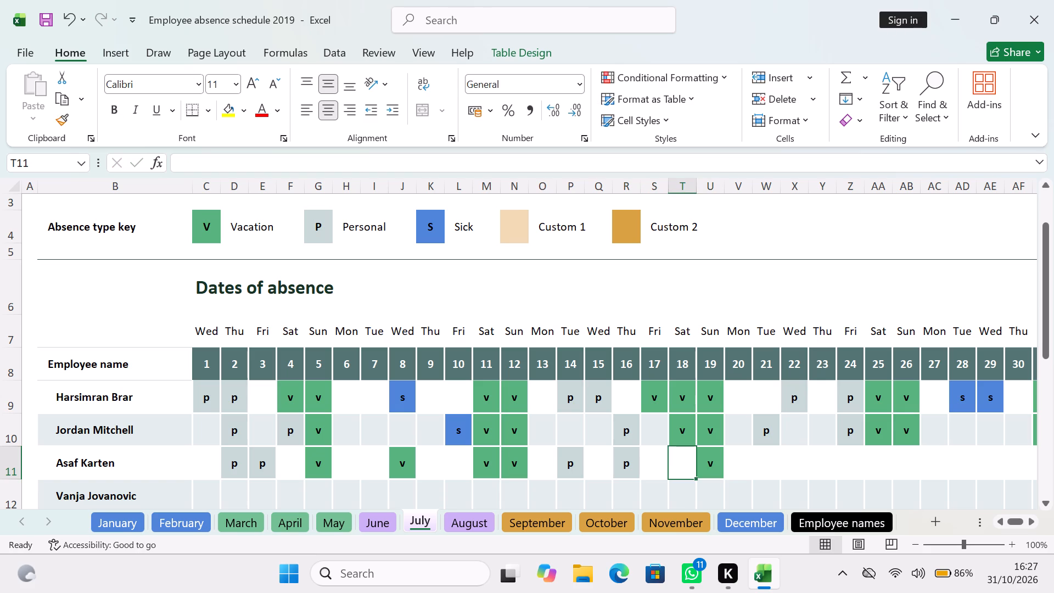
pyautogui.press('v')
pyautogui.press('Right')
# Mark days 22 and 24 as personal (p) and days 25 and 26 as vacation (v) for the third employee.
pyautogui.press('Right')
pyautogui.press('Right')
pyautogui.press('Right')
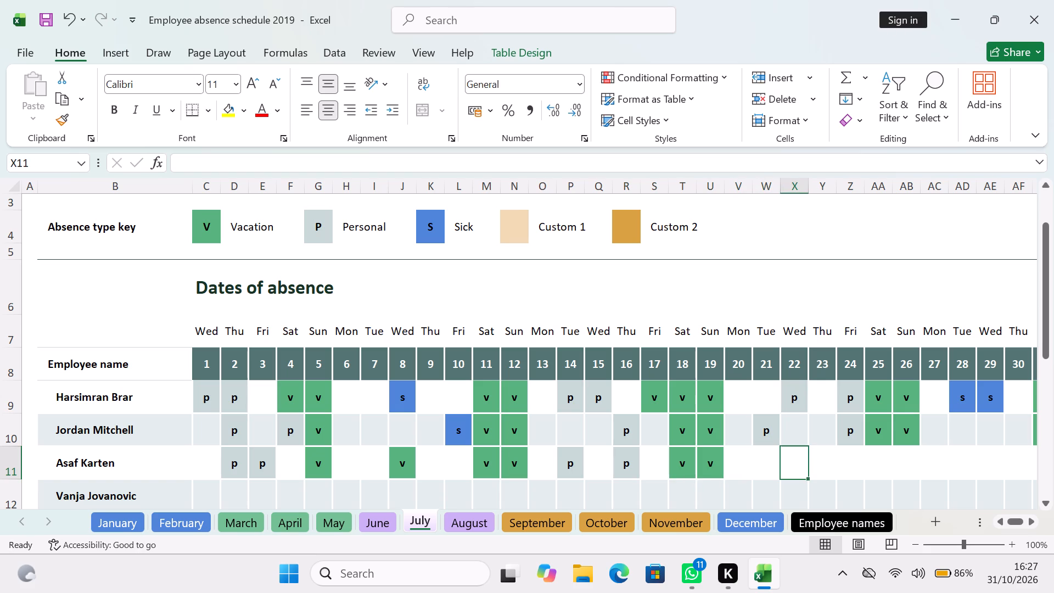
pyautogui.press('p')
pyautogui.press('Right')
pyautogui.press('Right')
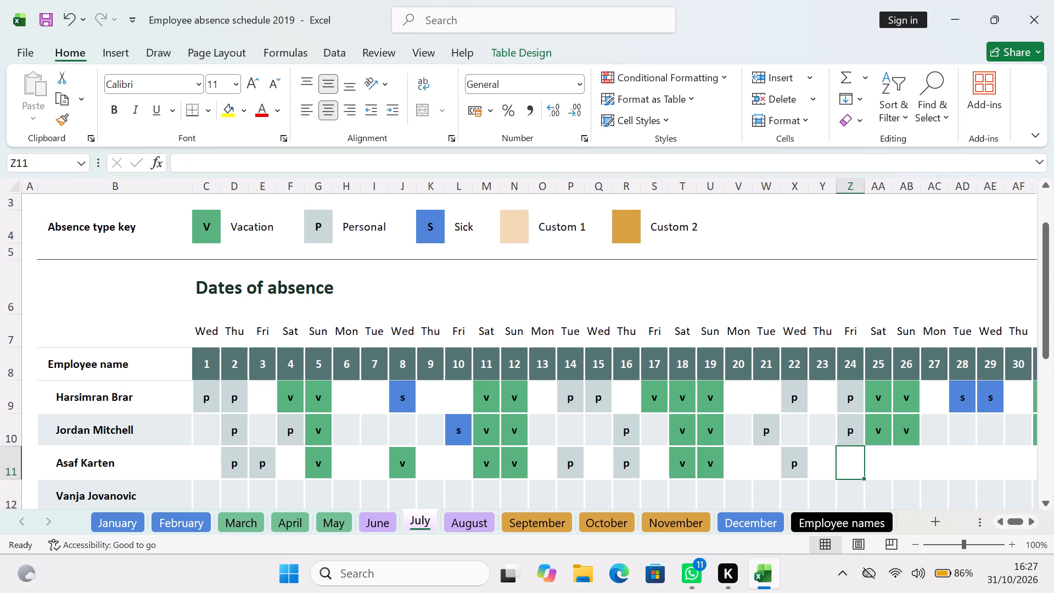
pyautogui.press('p')
pyautogui.press('Right')
pyautogui.press('Right')
pyautogui.press('v')
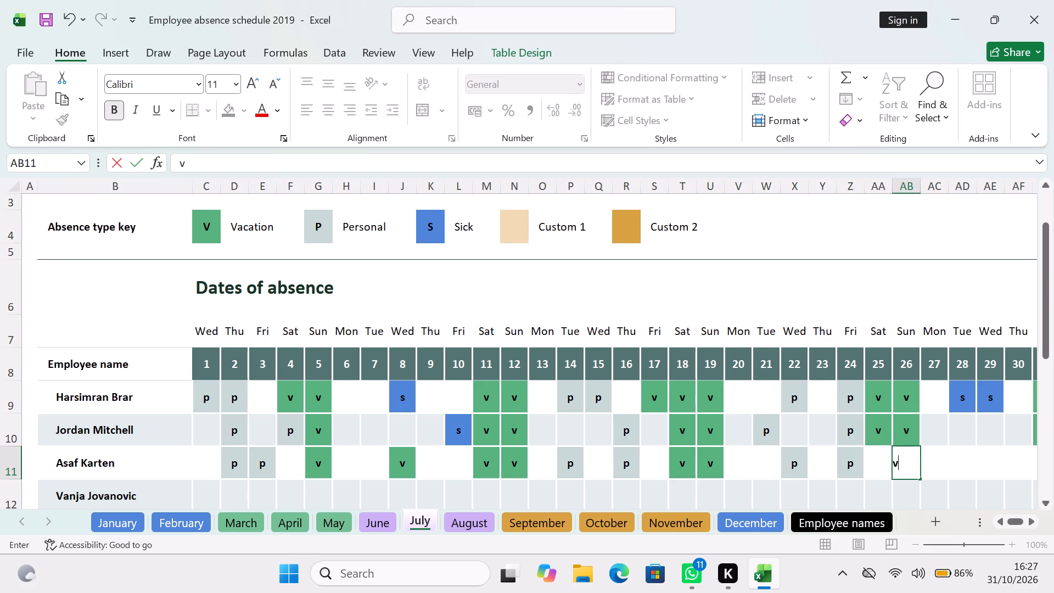
pyautogui.press('Left')
pyautogui.press('v')
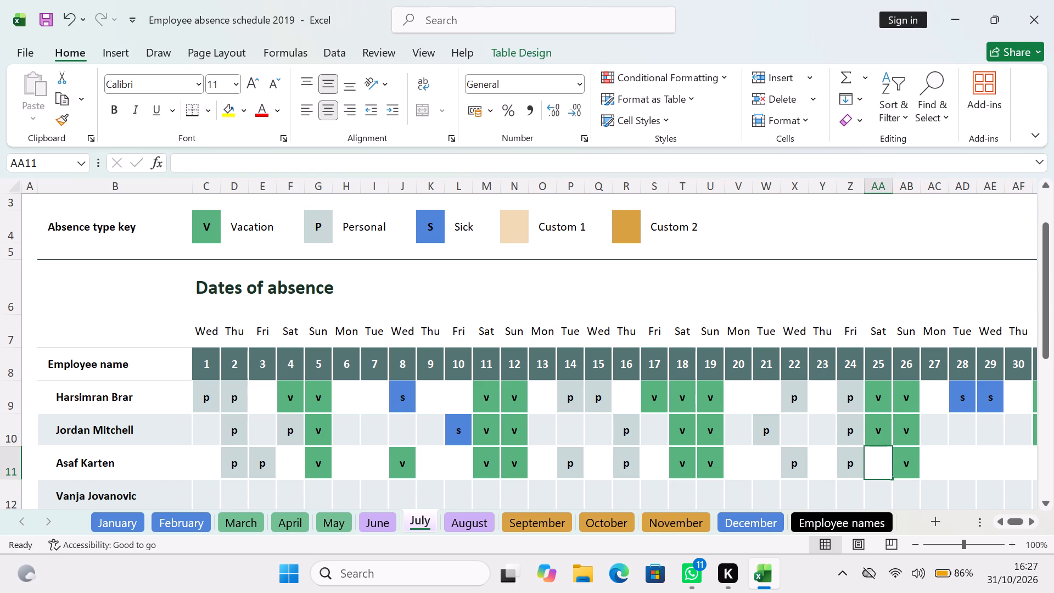
pyautogui.press('Right')
# Mark day 31 as personal (p) in the third employee's July row.
pyautogui.press('Right')
pyautogui.press('Right')
pyautogui.press('Right')
pyautogui.press('Right')
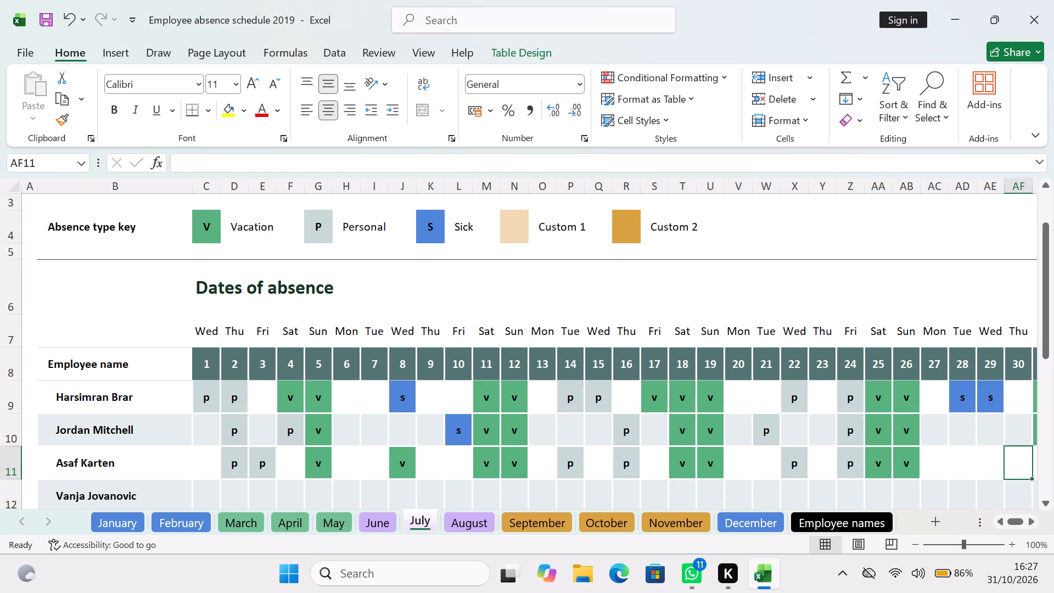
pyautogui.press('Right')
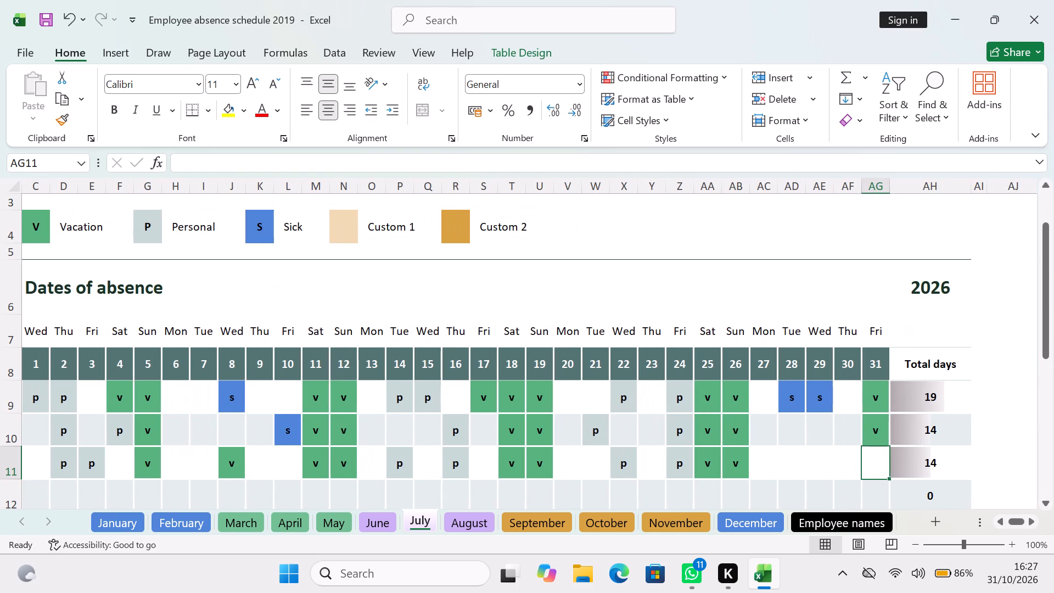
pyautogui.press('p')
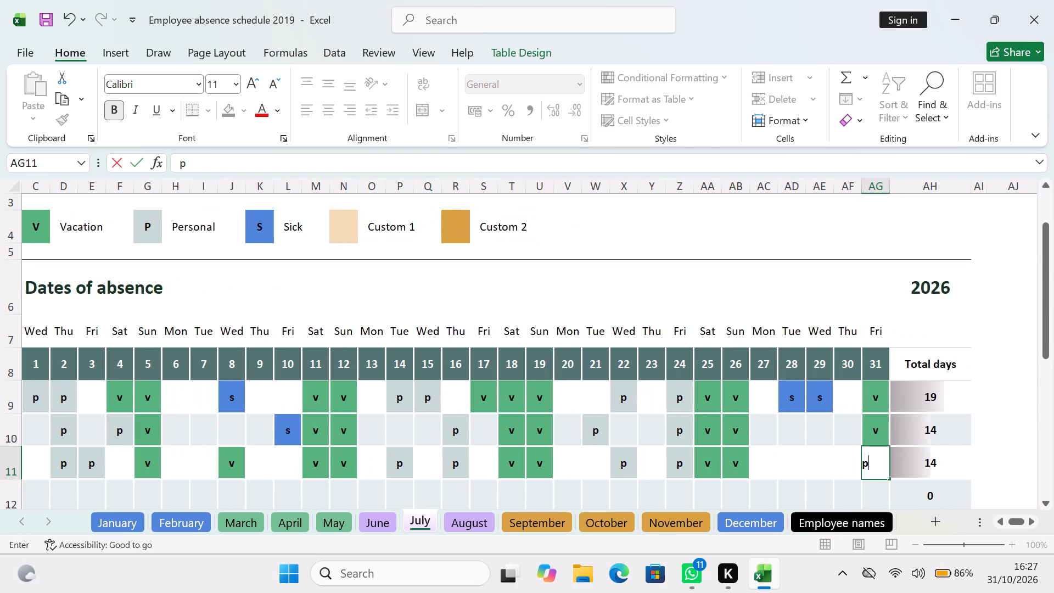
pyautogui.press('Down')
# Go to the day 1 cell in the fourth employee's July row.
pyautogui.press('Left')
pyautogui.press('Left')
pyautogui.press('Left')
pyautogui.press('Left')
pyautogui.press('Left')
pyautogui.press('Left')
pyautogui.press('Left')
pyautogui.press('Left')
pyautogui.press('Left')
pyautogui.press('Left')
pyautogui.press('Left')
pyautogui.press('Left')
pyautogui.press('Left')
pyautogui.press('Left')
pyautogui.press('Left')
pyautogui.press('Left')
pyautogui.press('Left')
pyautogui.press('Left')
pyautogui.press('Left')
pyautogui.press('Left')
pyautogui.press('Left')
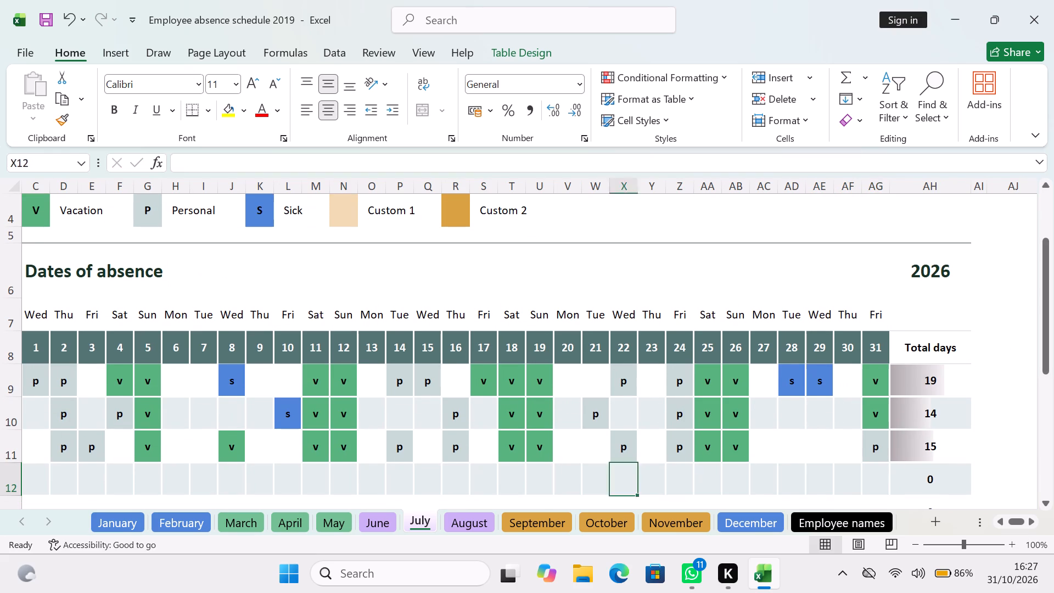
pyautogui.press('Right')
pyautogui.press('Right')
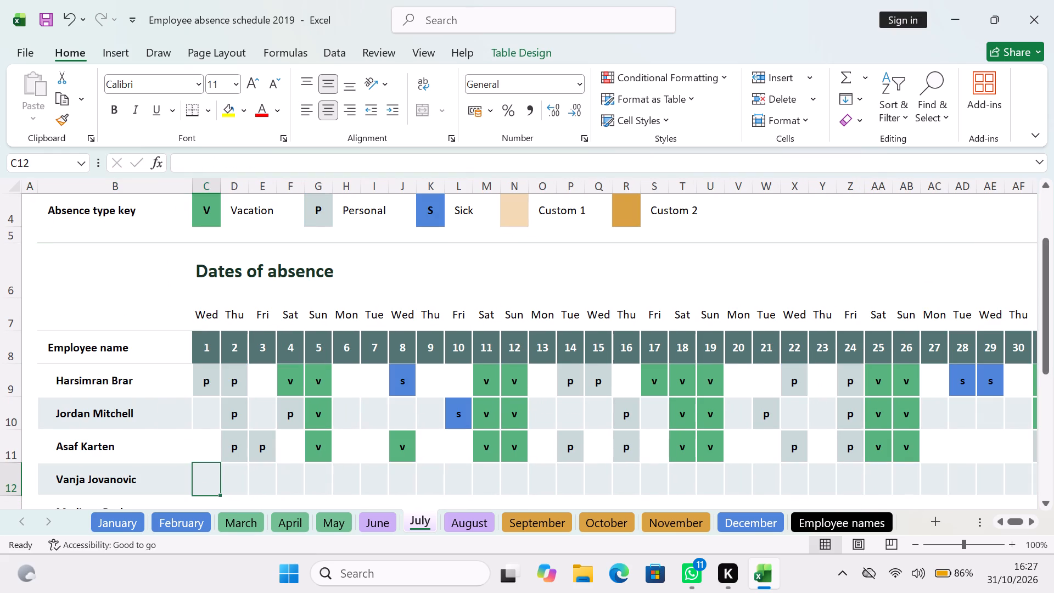
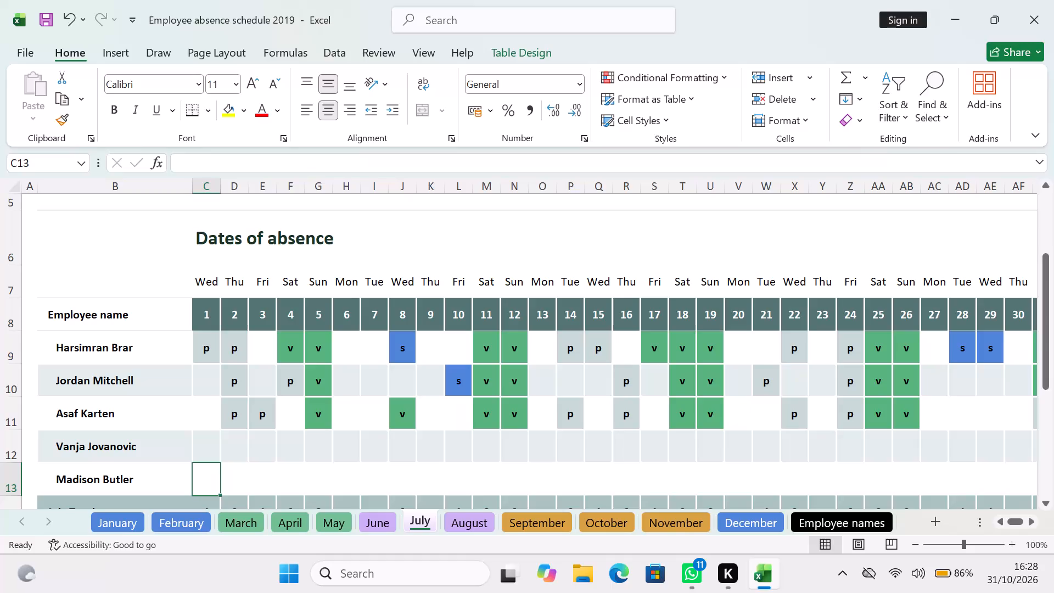
# Select the day 1 cell in the fourth employee's July row, directly below the third employee's row.
pyautogui.press('Up')
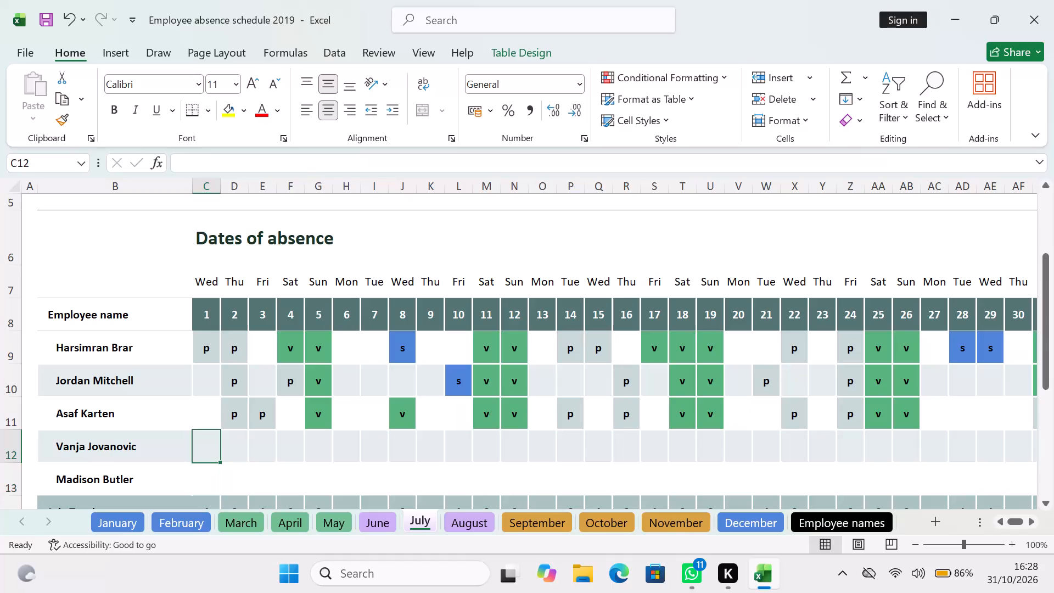
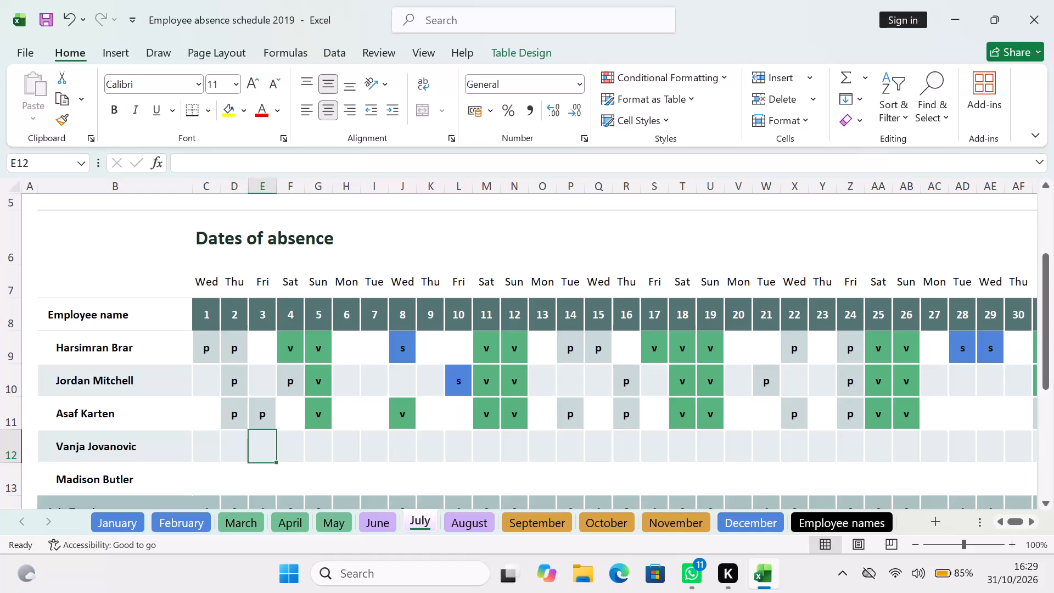
# In the fourth employee's July row, enter s on day 3, v on day 5, and p on days 7 and 9.
pyautogui.press('s')
pyautogui.press('Right')
pyautogui.press('Right')
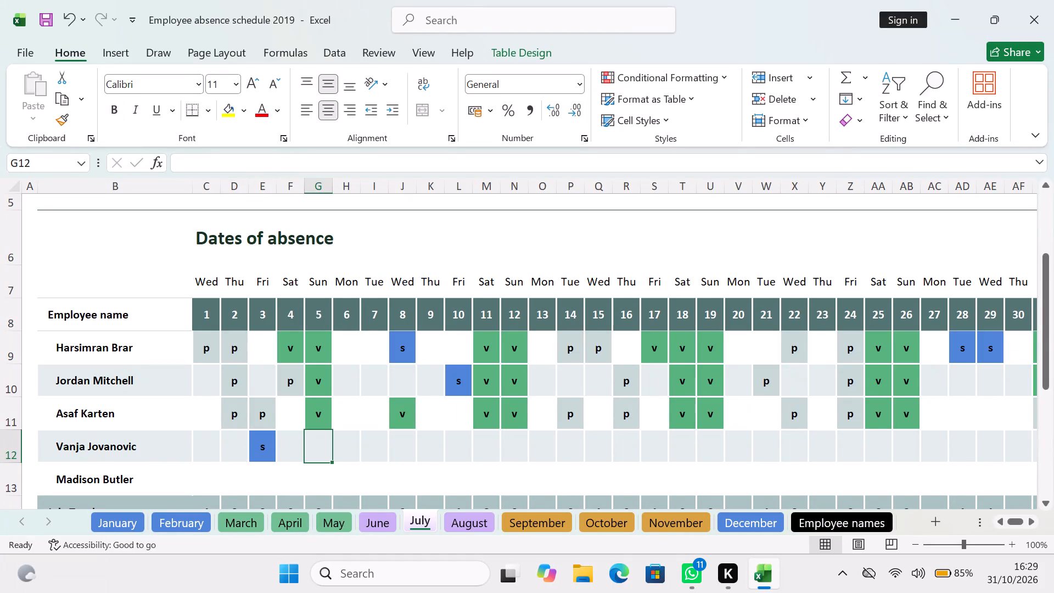
pyautogui.press('v')
pyautogui.press('Right')
pyautogui.press('Right')
pyautogui.press('Right')
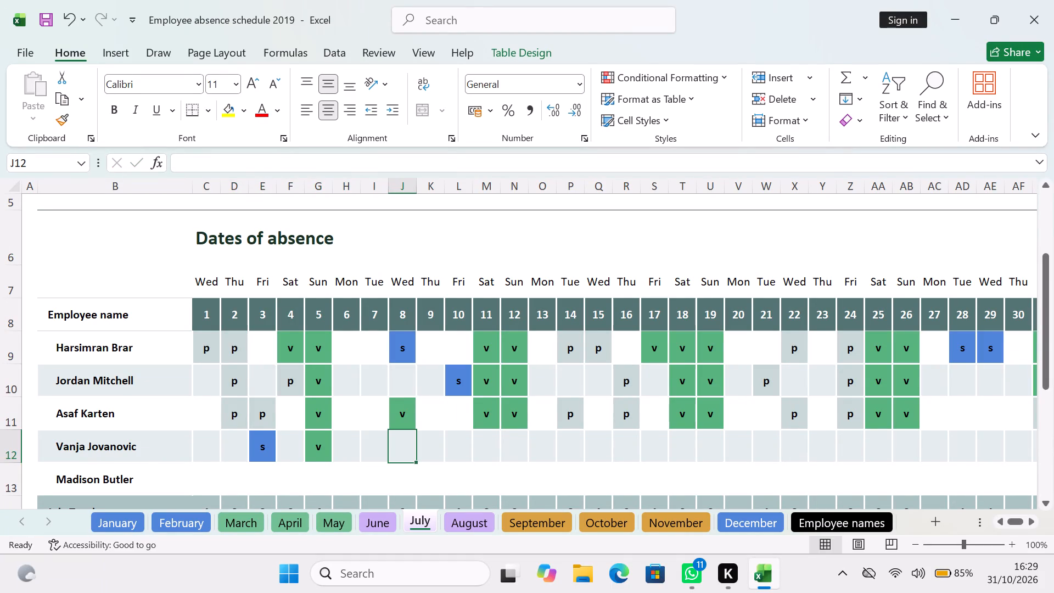
pyautogui.press('Left')
pyautogui.press('p')
pyautogui.press('Right')
pyautogui.press('Right')
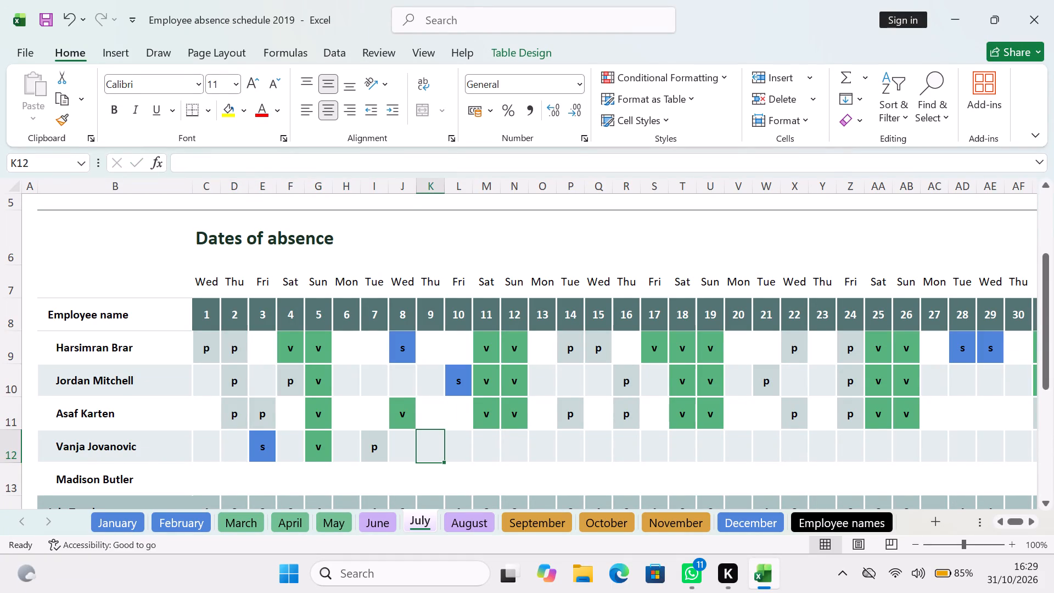
pyautogui.press('p')
pyautogui.press('Right')
# Continue the fourth employee's July row with v on day 12, p on day 15, and v on days 18 and 19.
pyautogui.press('Right')
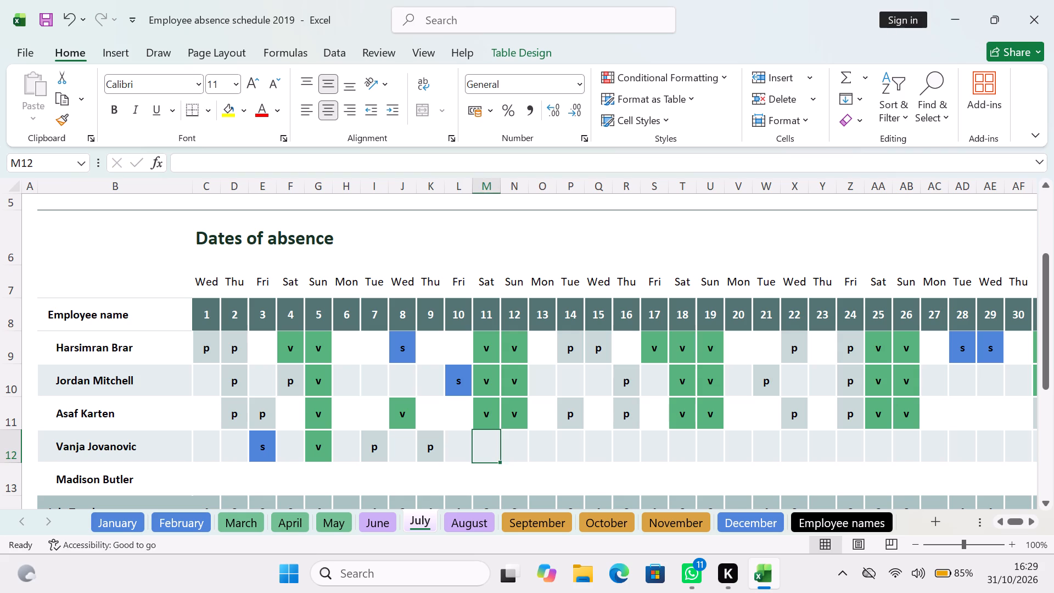
pyautogui.press('Right')
pyautogui.press('v')
pyautogui.press('Right')
pyautogui.press('Right')
pyautogui.press('Right')
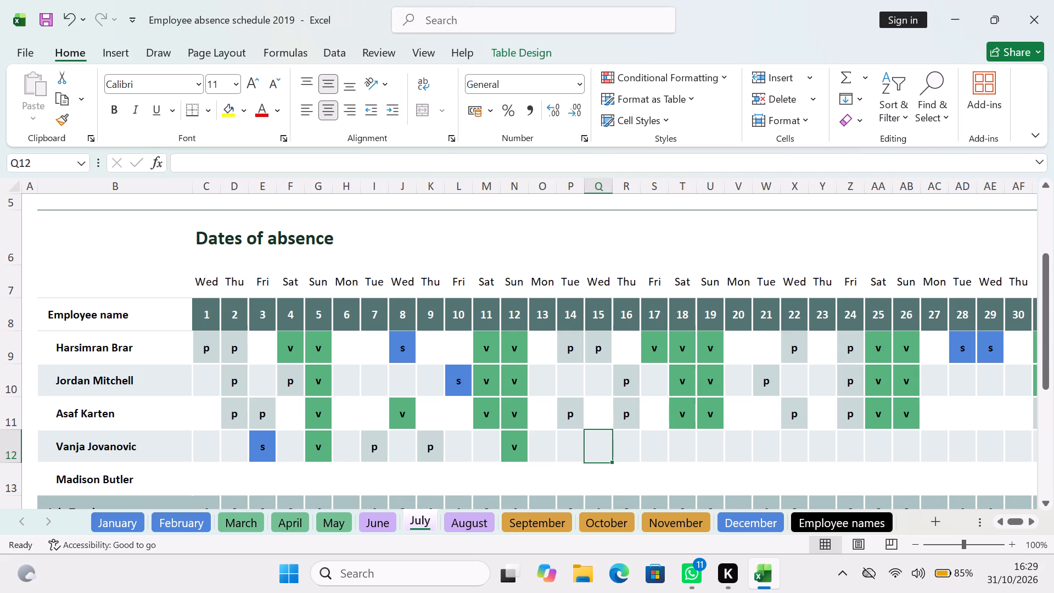
pyautogui.press('p')
pyautogui.press('Right')
pyautogui.press('Right')
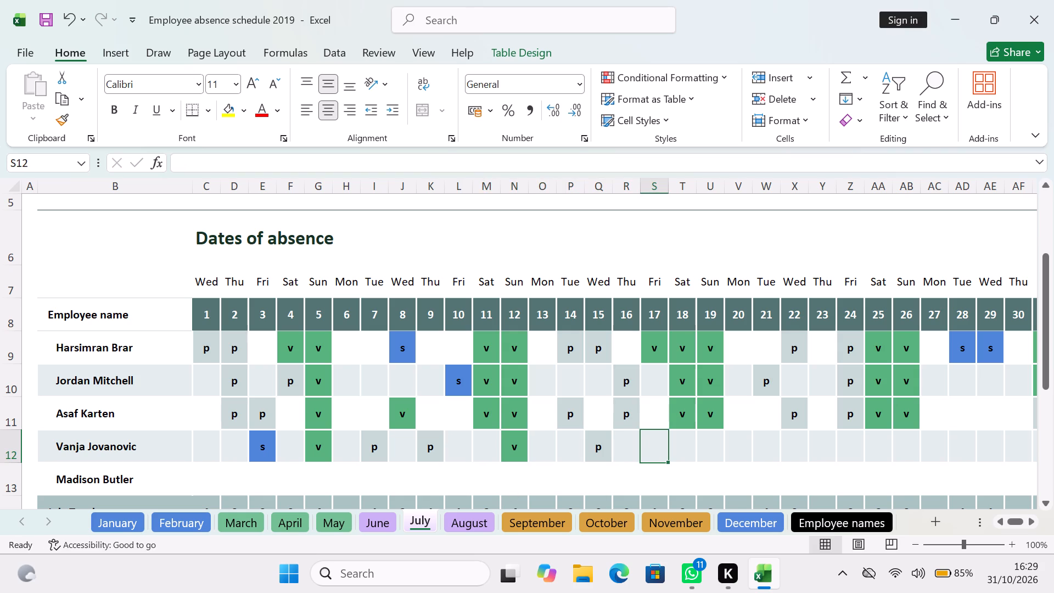
pyautogui.press('Right')
pyautogui.press('v')
pyautogui.press('Right')
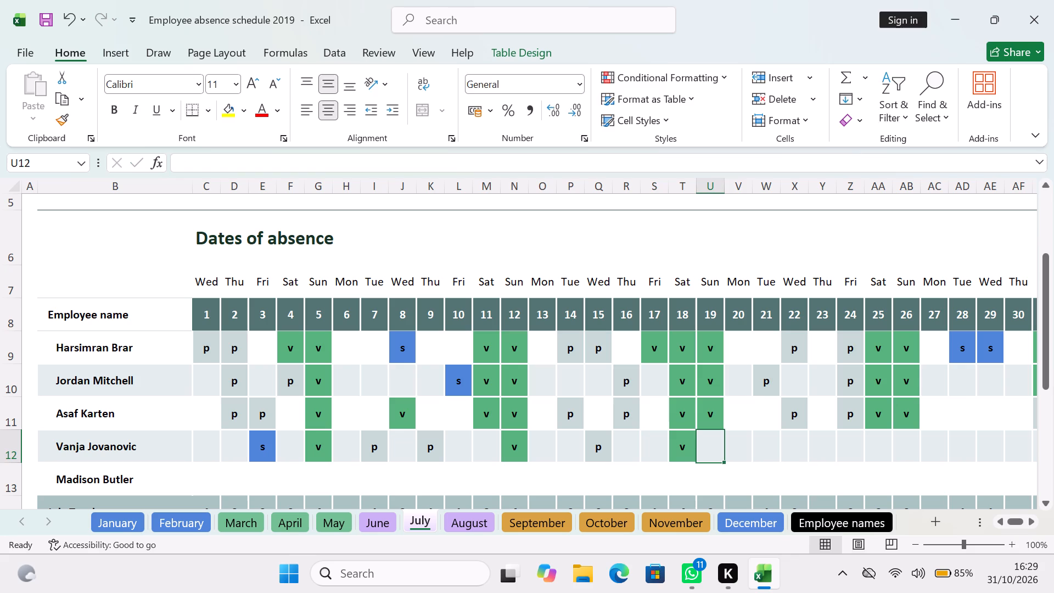
pyautogui.press('v')
pyautogui.press('Right')
# Fill the rest of the fourth employee's July row with s on days 21 and 23, v on days 25 and 26, and p on day 29.
pyautogui.press('Right')
pyautogui.press('Right')
pyautogui.press('Left')
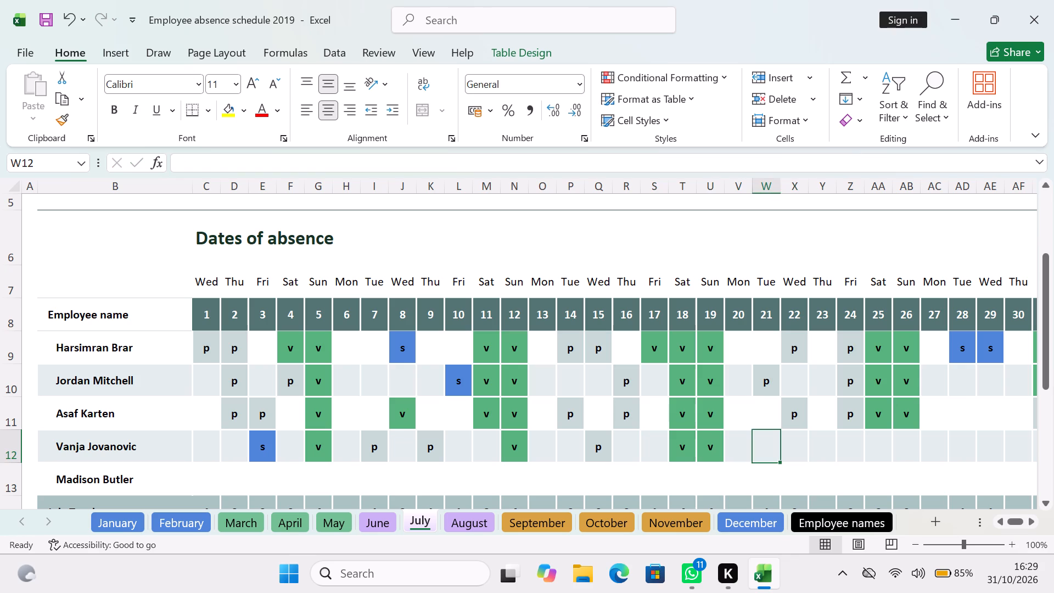
pyautogui.press('s')
pyautogui.press('Right')
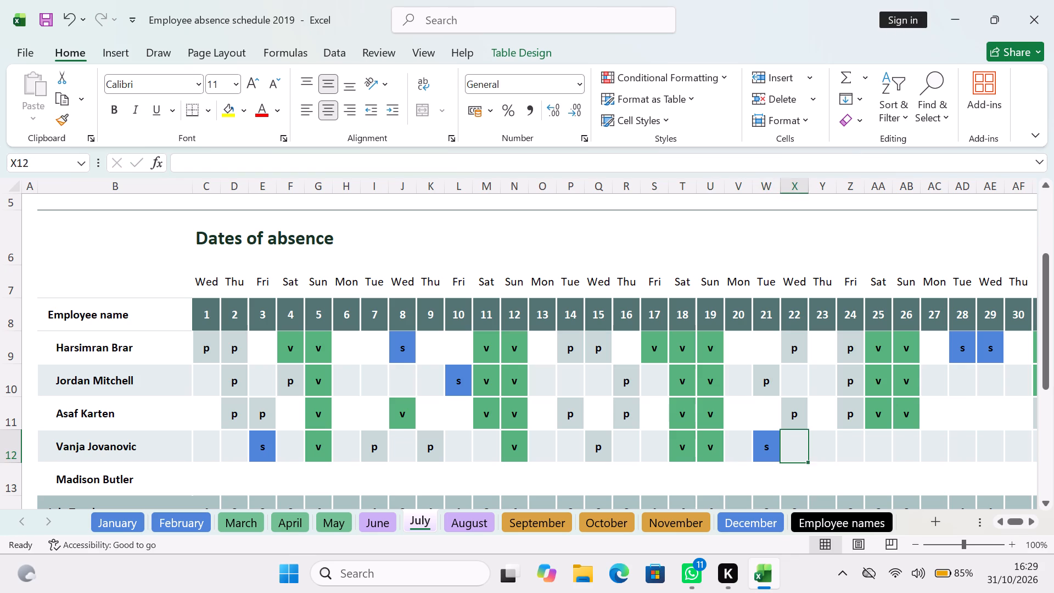
pyautogui.press('Right')
pyautogui.press('s')
pyautogui.press('Right')
pyautogui.press('Right')
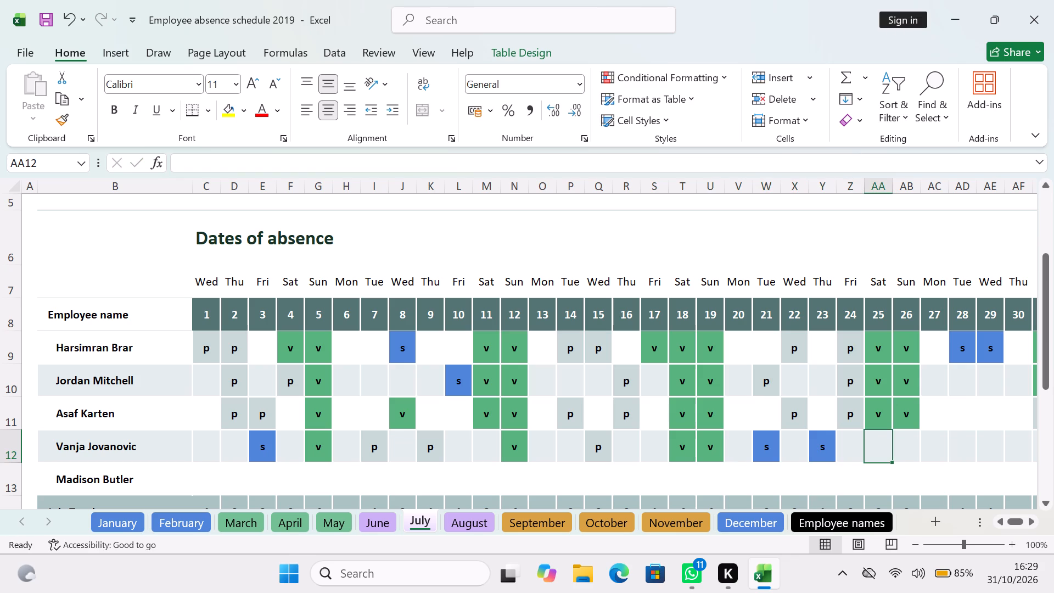
pyautogui.press('v')
pyautogui.press('Right')
pyautogui.press('v')
pyautogui.press('Right')
pyautogui.press('Right')
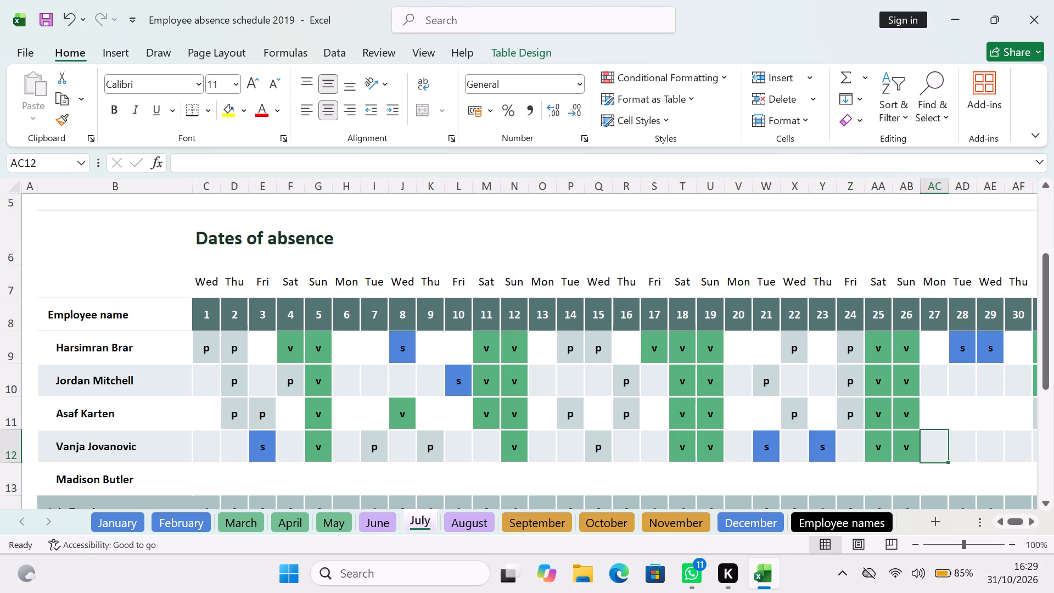
pyautogui.press('Right')
pyautogui.press('p')
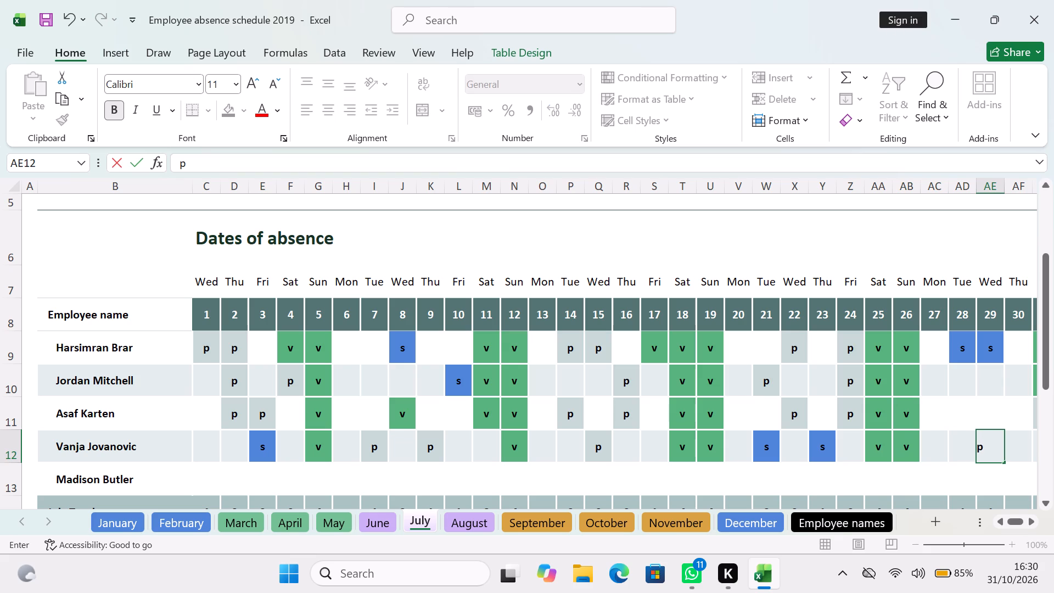
pyautogui.press('Up')
# Enter p on day 30 in the third employee's July row.
pyautogui.press('Right')
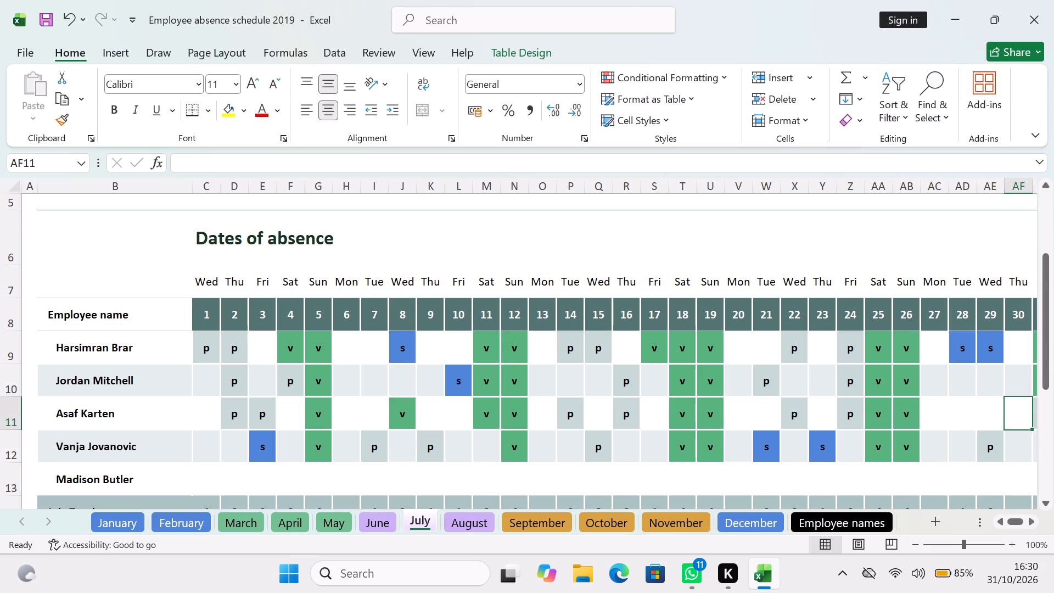
pyautogui.press('p')
pyautogui.press('Down')
# Move the cell selection back to the start of the fifth employee's July row.
pyautogui.press('Down')
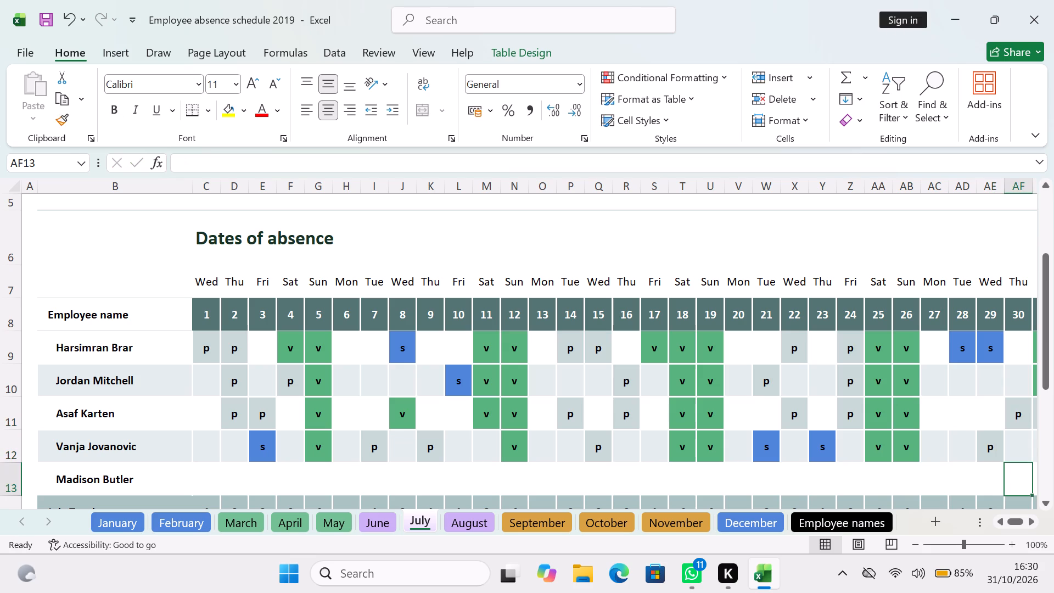
pyautogui.press('Left')
pyautogui.press('Left')
pyautogui.press('Left')
pyautogui.press('Left')
pyautogui.press('Left')
pyautogui.press('Left')
pyautogui.press('Left')
pyautogui.press('Left')
pyautogui.press('Left')
pyautogui.press('Left')
pyautogui.press('Left')
pyautogui.press('Left')
pyautogui.press('Left')
pyautogui.press('Left')
pyautogui.press('Left')
pyautogui.press('Left')
pyautogui.press('Left')
pyautogui.press('Left')
pyautogui.press('Left')
pyautogui.press('Left')
pyautogui.press('Left')
pyautogui.press('Left')
pyautogui.press('Left')
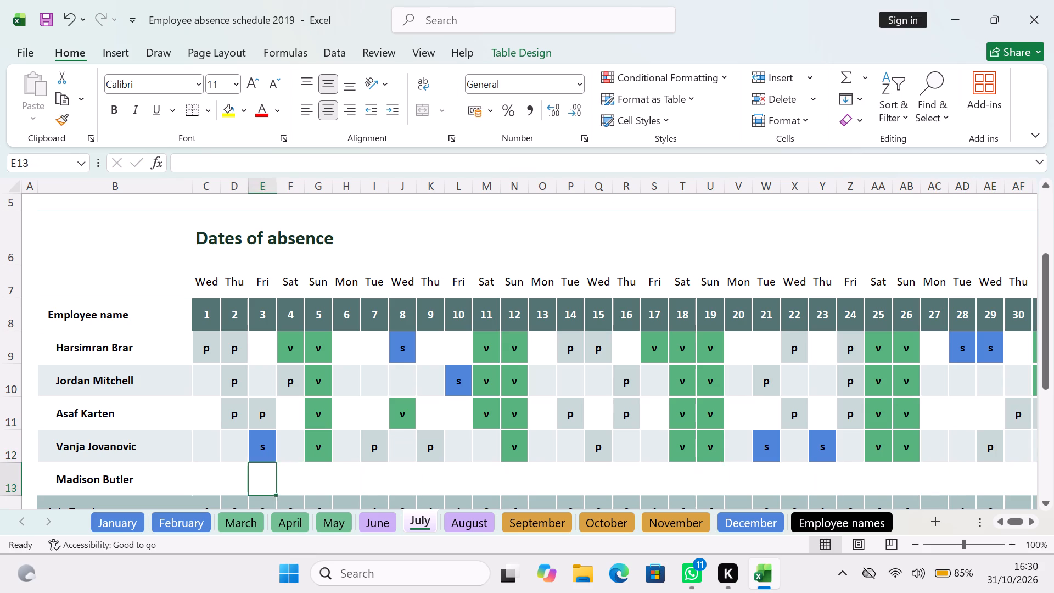
pyautogui.press('Left')
pyautogui.press('Left')
pyautogui.press('Left')
pyautogui.press('Left')
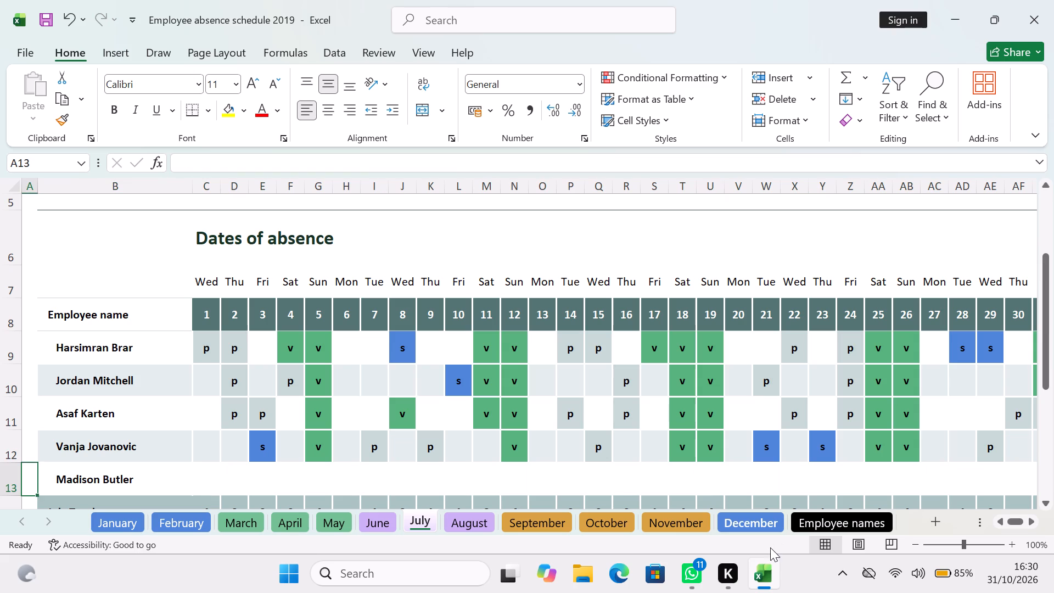
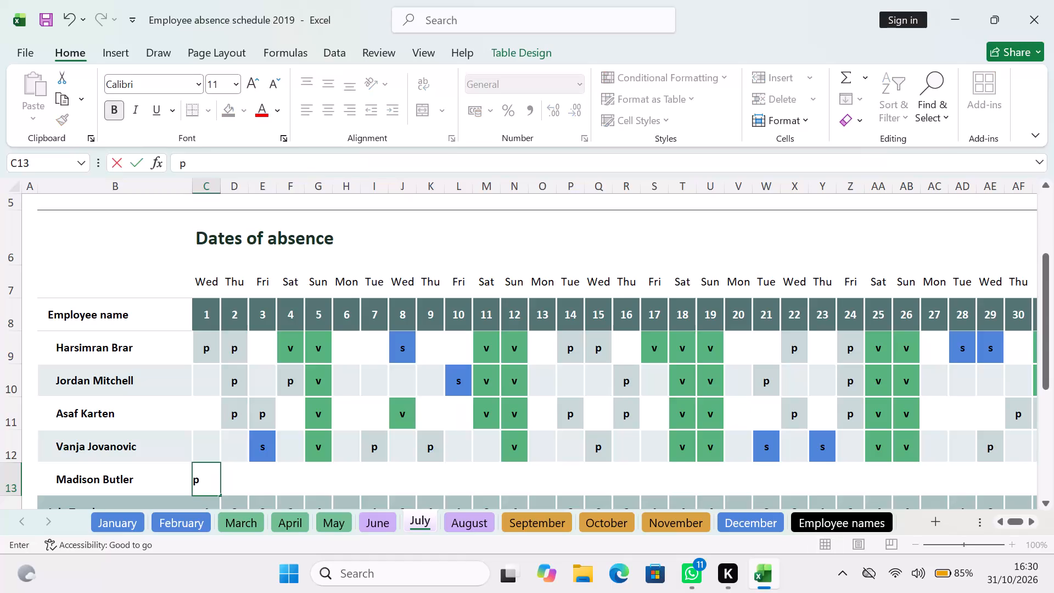
# Continue the fifth employee's July row with p on day 4 and v on days 5 and 8.
pyautogui.press('Right')
pyautogui.press('Right')
pyautogui.press('Right')
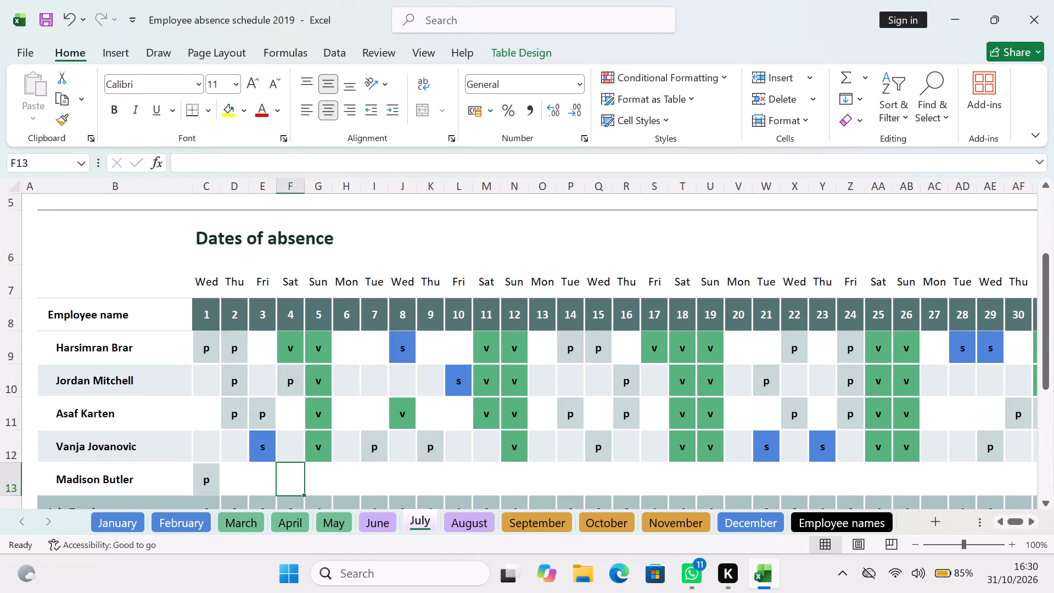
pyautogui.press('p')
pyautogui.press('Right')
pyautogui.press('v')
pyautogui.press('Right')
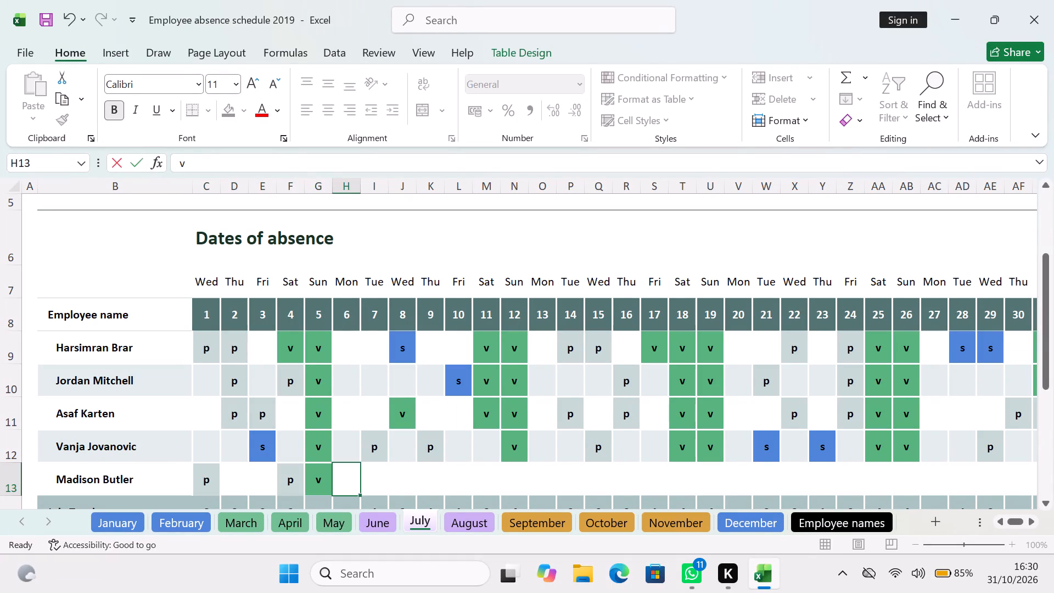
pyautogui.press('Right')
pyautogui.press('Right')
pyautogui.press('v')
pyautogui.press('Right')
# Enter v on days 11 and 12 in the fifth employee's July row.
pyautogui.press('Right')
pyautogui.press('Right')
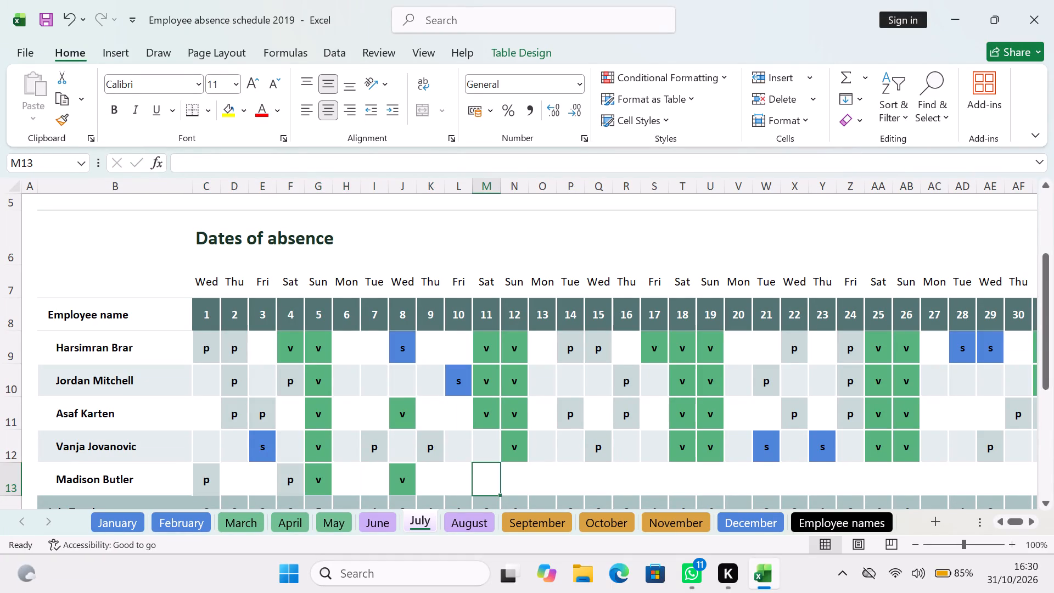
pyautogui.press('Right')
pyautogui.press('v')
pyautogui.press('Left')
pyautogui.press('v')
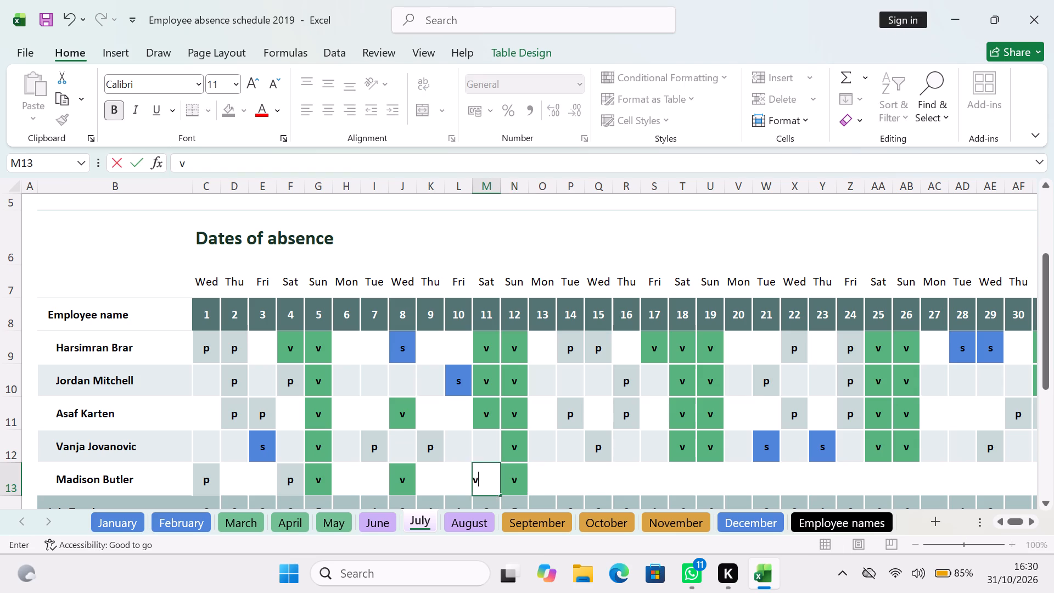
pyautogui.press('Right')
# Continue the fifth employee's July row with s on day 15 and v on days 18 and 19.
pyautogui.press('Right')
pyautogui.press('Right')
pyautogui.press('Right')
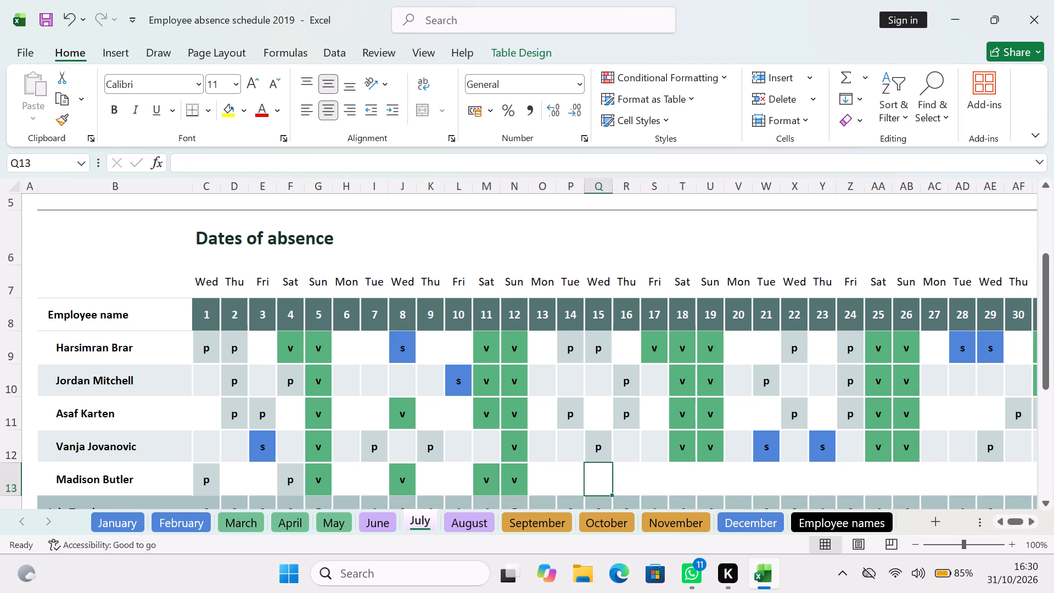
pyautogui.press('Right')
pyautogui.press('Left')
pyautogui.press('s')
pyautogui.press('Right')
pyautogui.press('Right')
pyautogui.press('Right')
pyautogui.press('v')
pyautogui.press('Right')
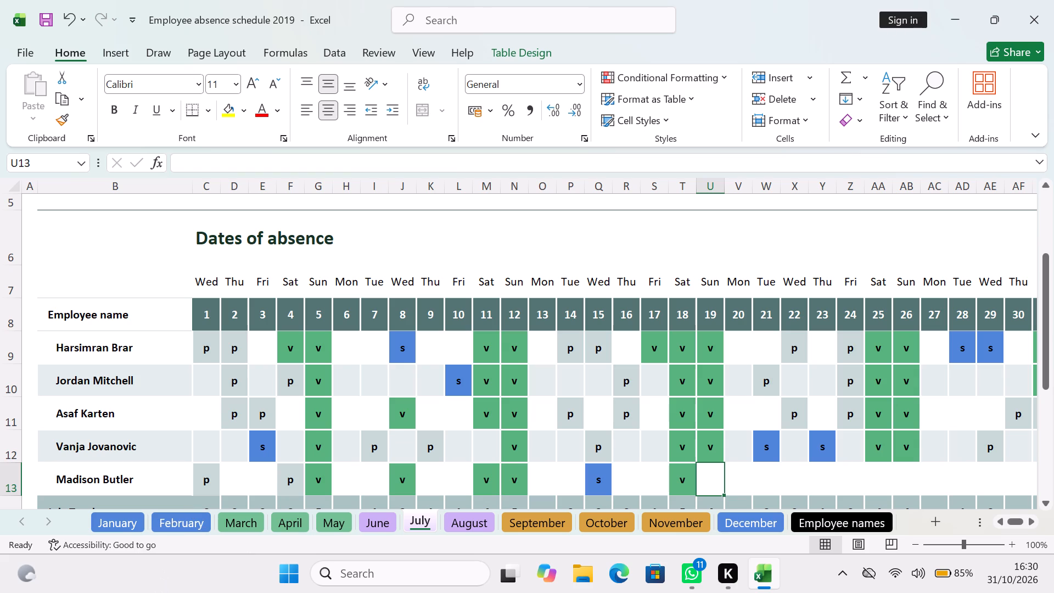
pyautogui.press('v')
pyautogui.press('Right')
pyautogui.press('Right')
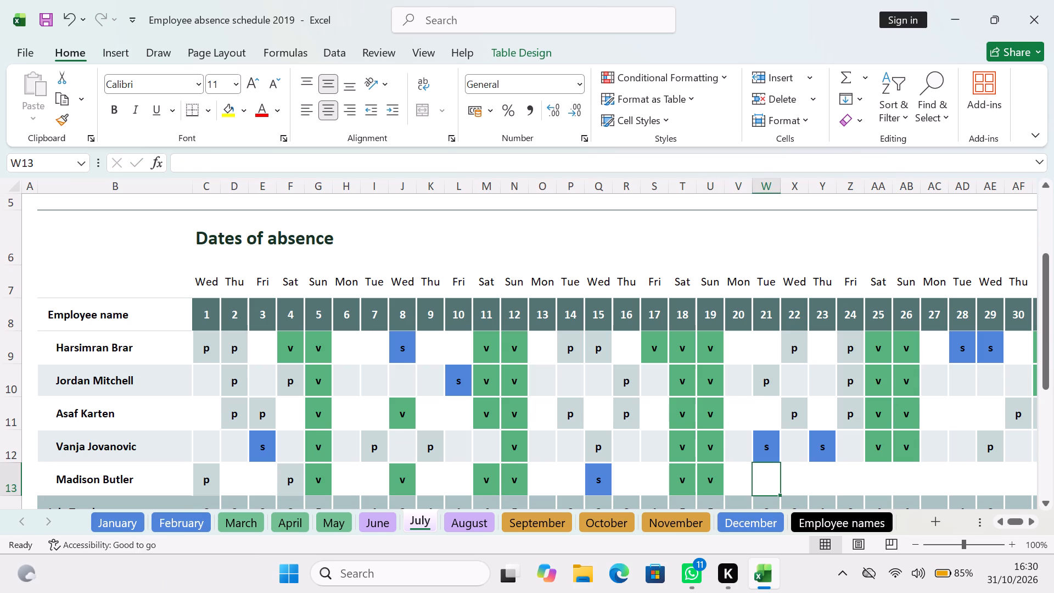
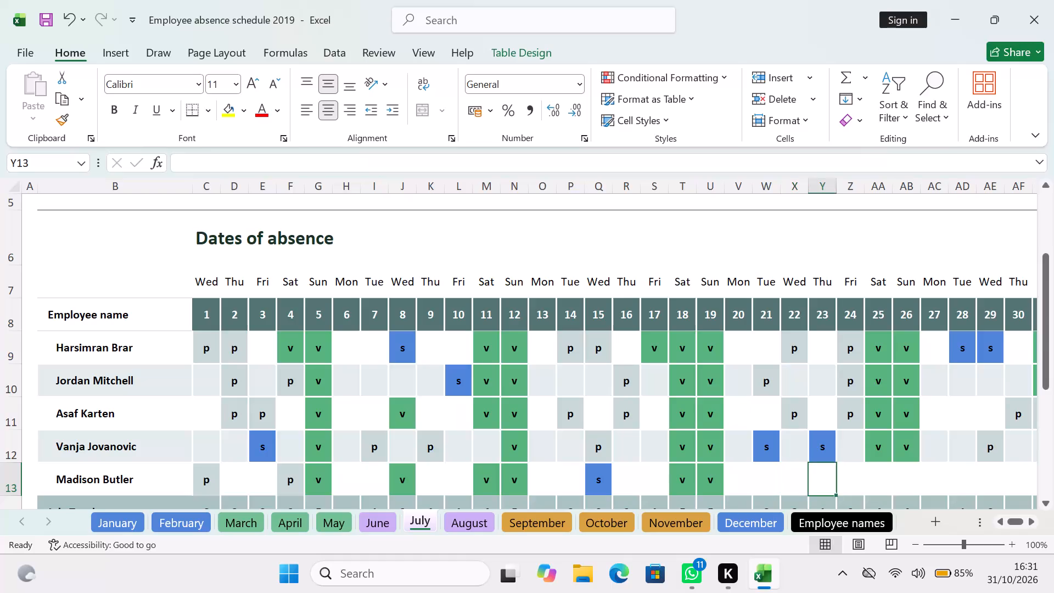
# Continue the fifth employee's July row with p on day 22 and v on days 25 and 26.
pyautogui.press('Right')
pyautogui.press('Left')
pyautogui.press('Left')
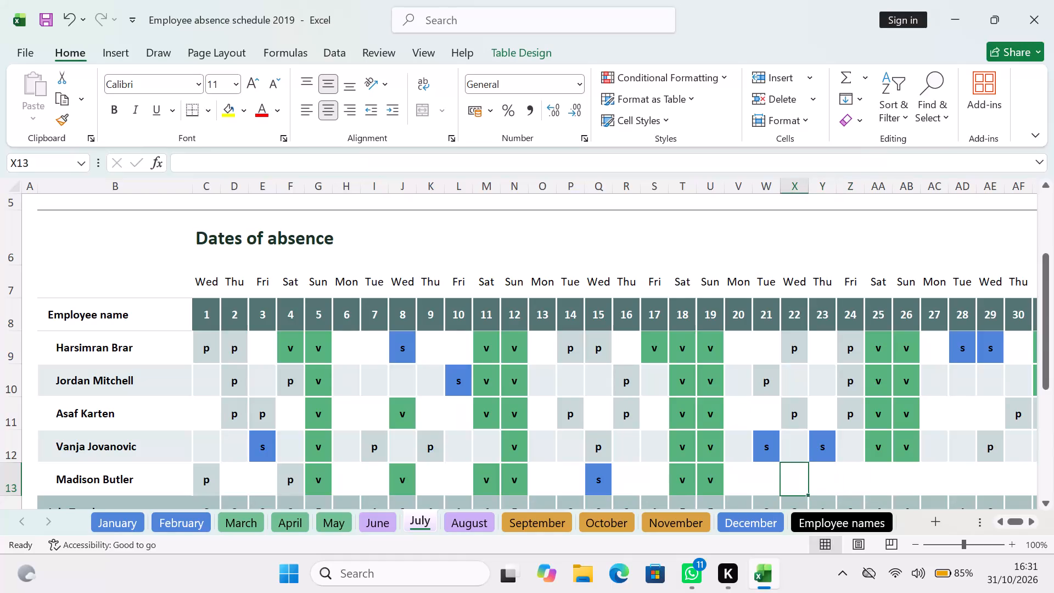
pyautogui.press('p')
pyautogui.press('Right')
pyautogui.press('Right')
pyautogui.press('Right')
pyautogui.press('v')
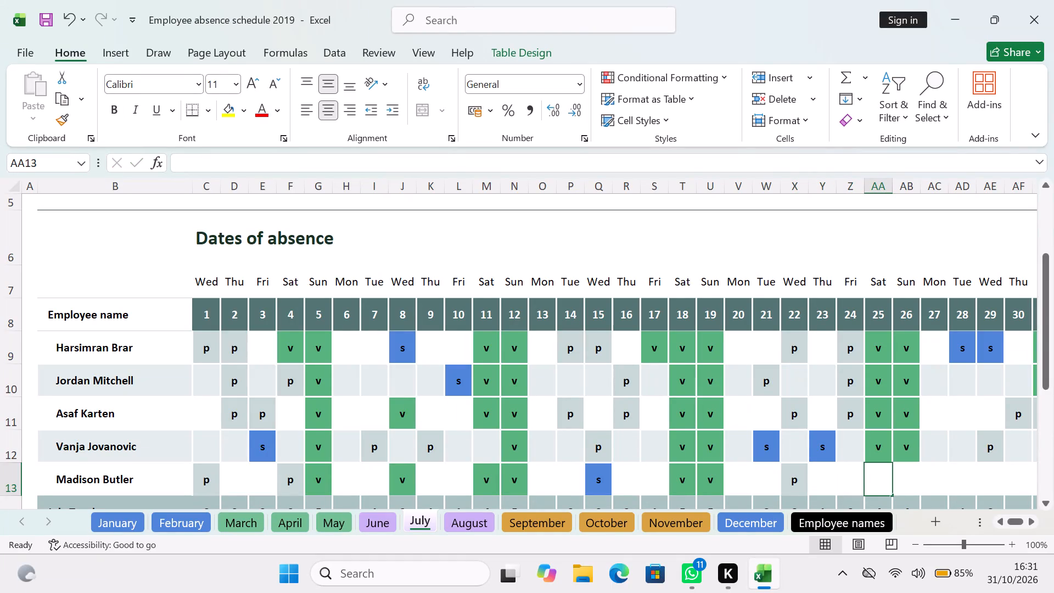
pyautogui.press('Right')
pyautogui.press('v')
# Finish the fifth employee's July row with p on days 28 and 30.
pyautogui.press('Right')
pyautogui.press('Right')
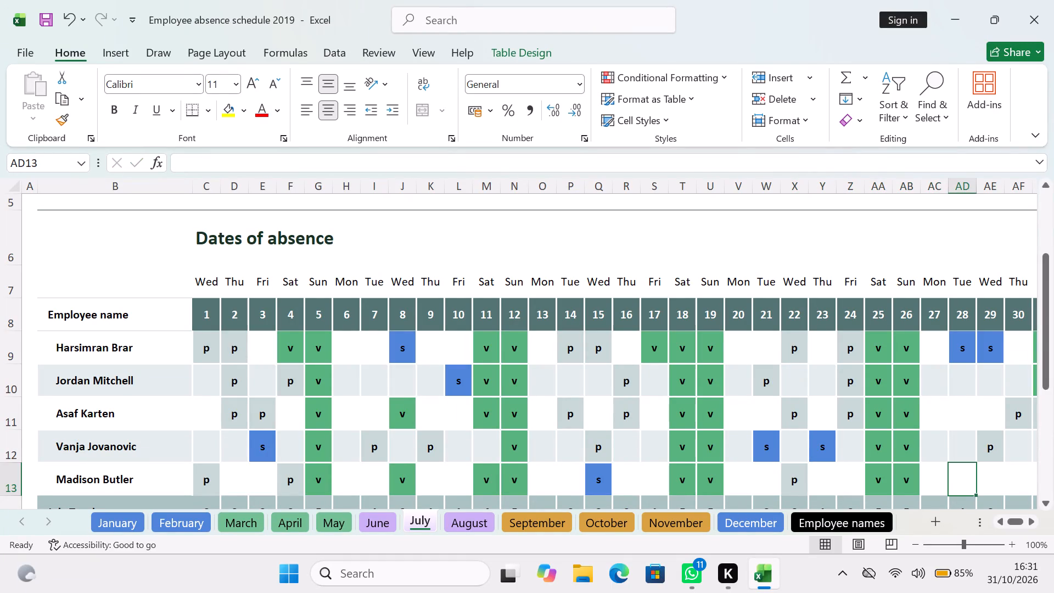
pyautogui.press('p')
pyautogui.press('Right')
pyautogui.press('Right')
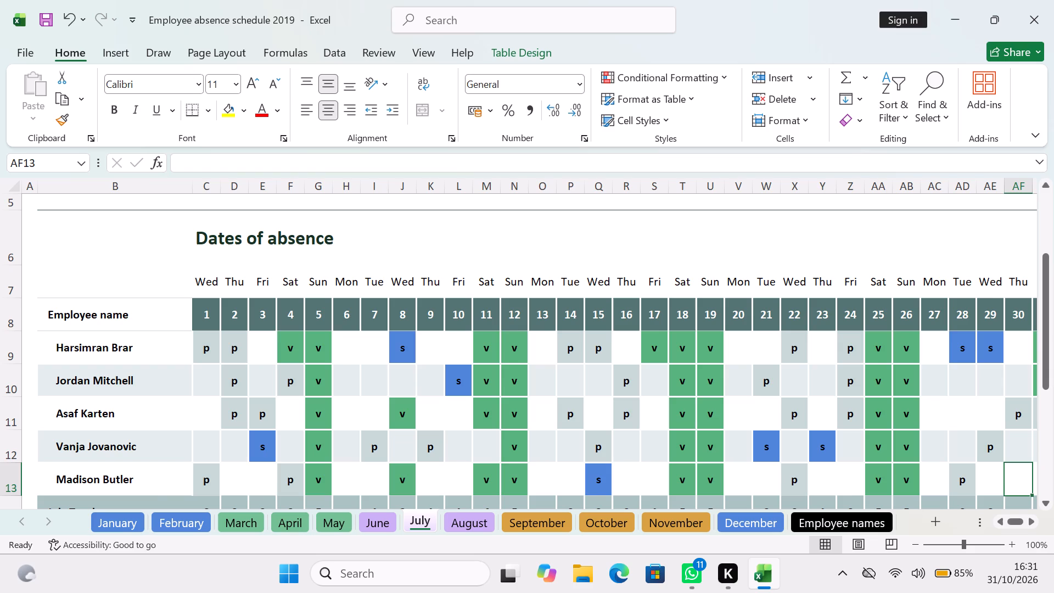
pyautogui.press('p')
pyautogui.press('Right')
# Set the day 6 cell of the July Total row to the Count function.
pyautogui.press('Down')
pyautogui.press('Left')
pyautogui.press('Left')
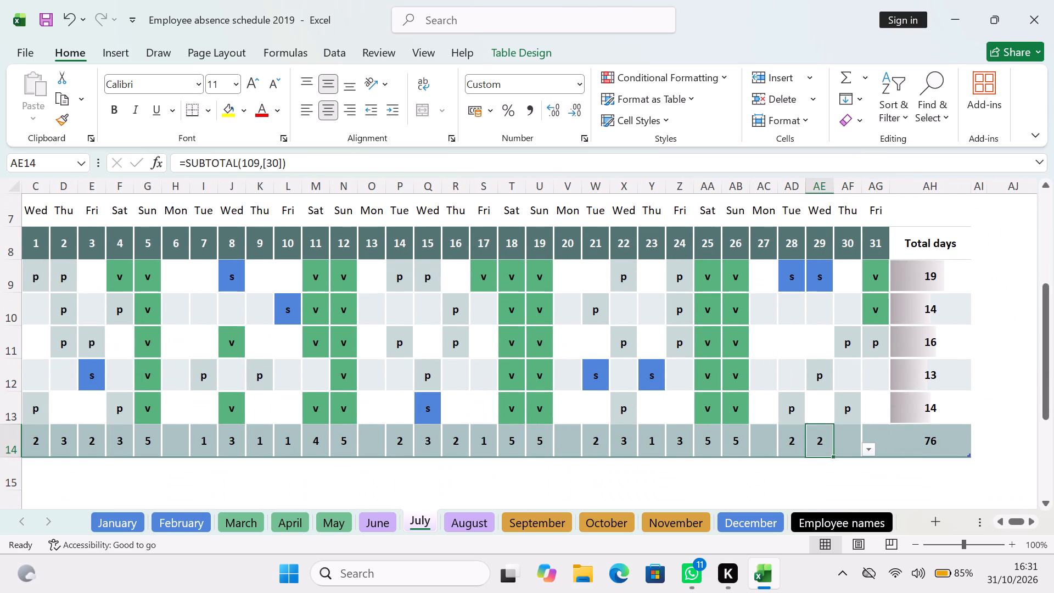
pyautogui.press('Left')
pyautogui.press('Left')
pyautogui.press('Left')
pyautogui.press('Left')
pyautogui.press('Left')
pyautogui.press('Left')
pyautogui.press('Left')
pyautogui.press('Left')
pyautogui.press('Left')
pyautogui.press('Left')
pyautogui.press('Left')
pyautogui.press('Left')
pyautogui.press('Left')
pyautogui.press('Left')
pyautogui.press('Left')
pyautogui.press('Left')
pyautogui.press('Left')
pyautogui.press('Left')
pyautogui.press('Left')
pyautogui.press('Left')
pyautogui.press('Left')
pyautogui.press('Left')
pyautogui.press('Left')
pyautogui.press('Left')
pyautogui.press('Left')
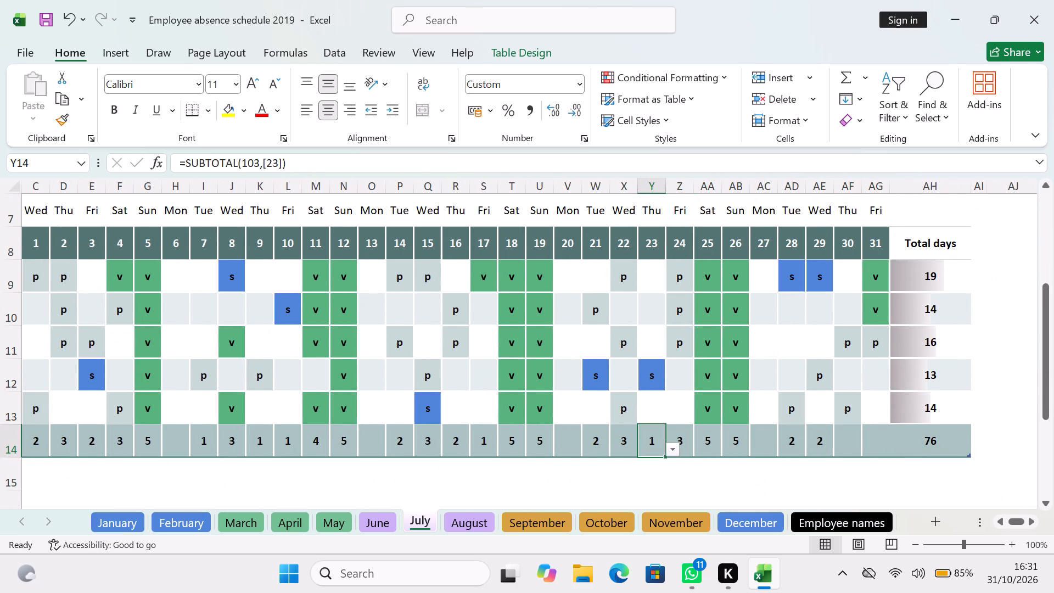
pyautogui.press('Right')
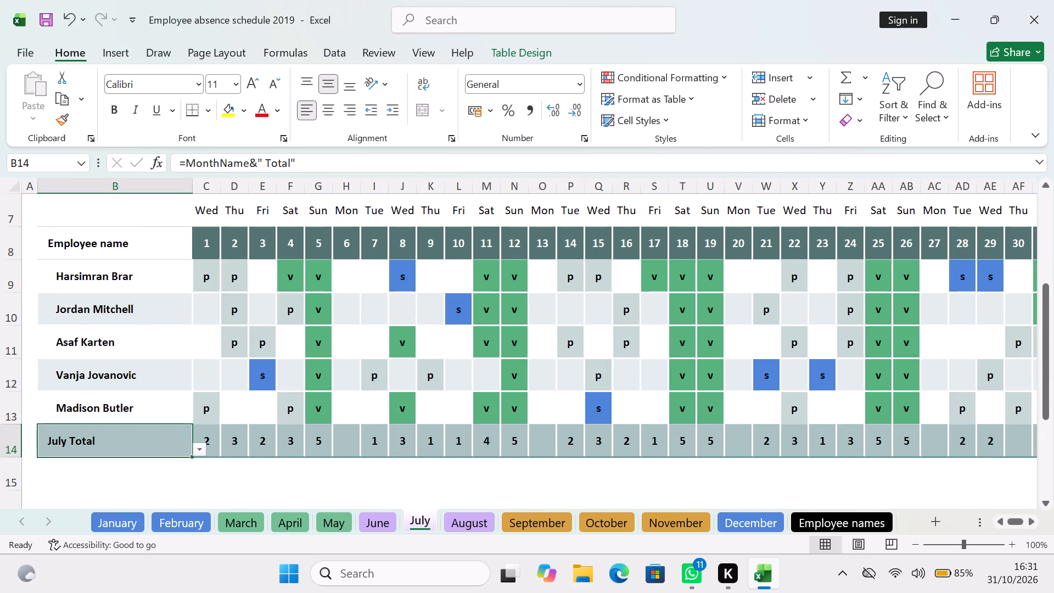
pyautogui.click(346, 432)
pyautogui.click(354, 457)
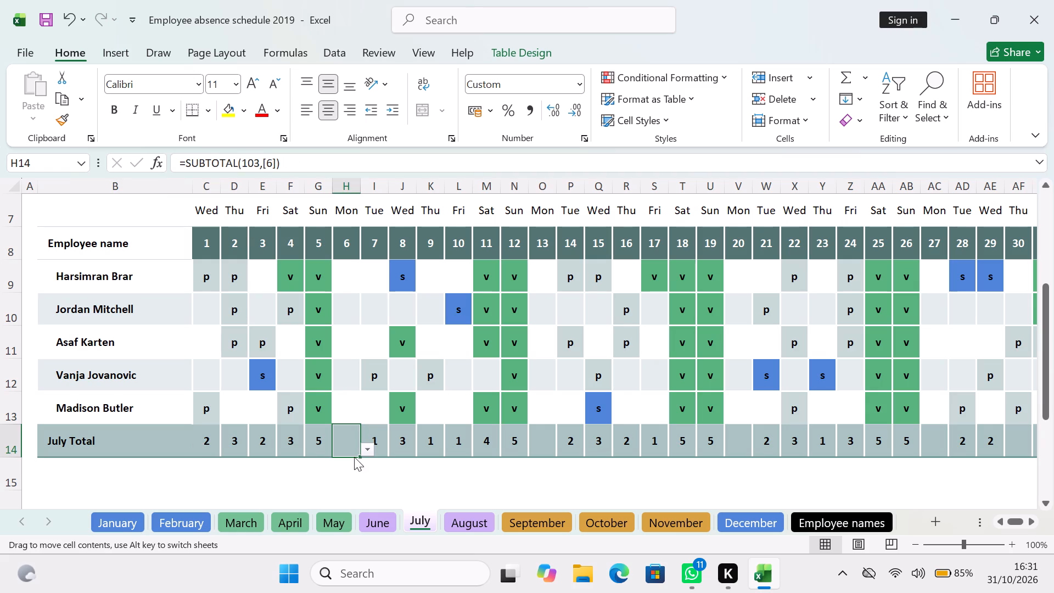
pyautogui.click(367, 443)
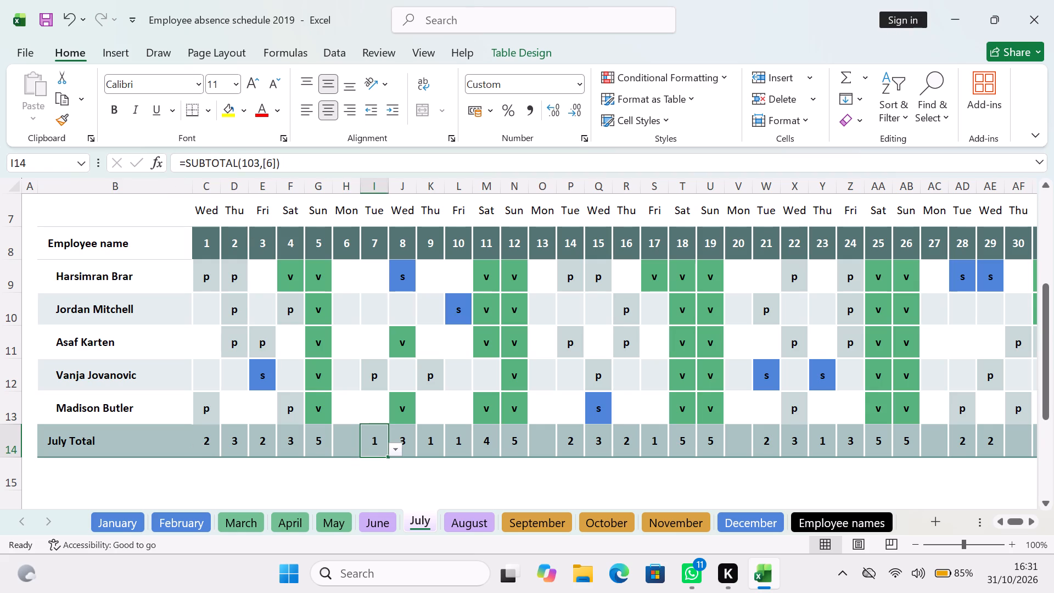
pyautogui.click(361, 443)
pyautogui.click(356, 443)
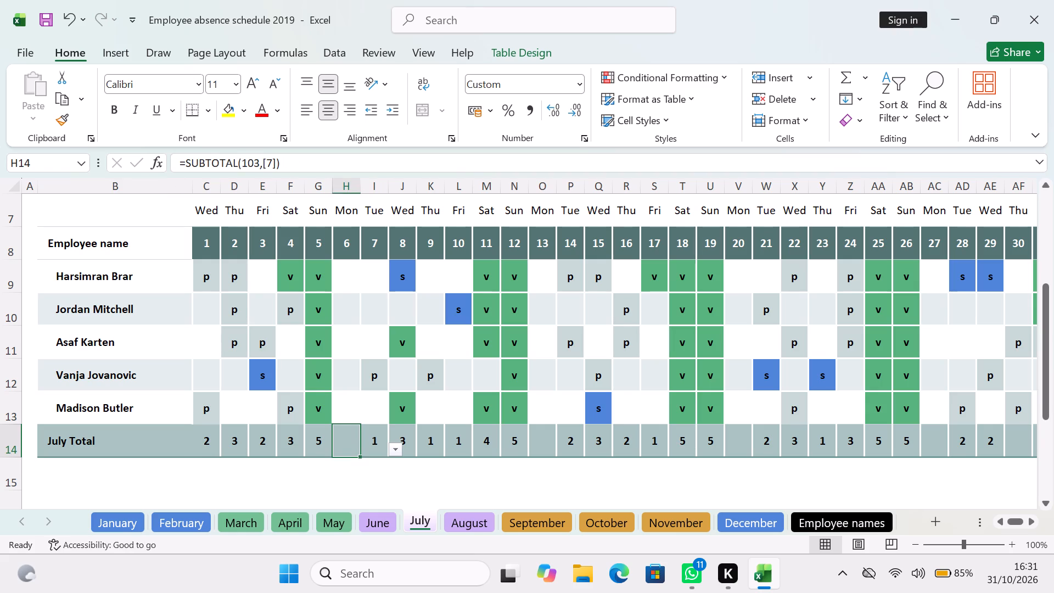
pyautogui.click(366, 445)
pyautogui.click(357, 343)
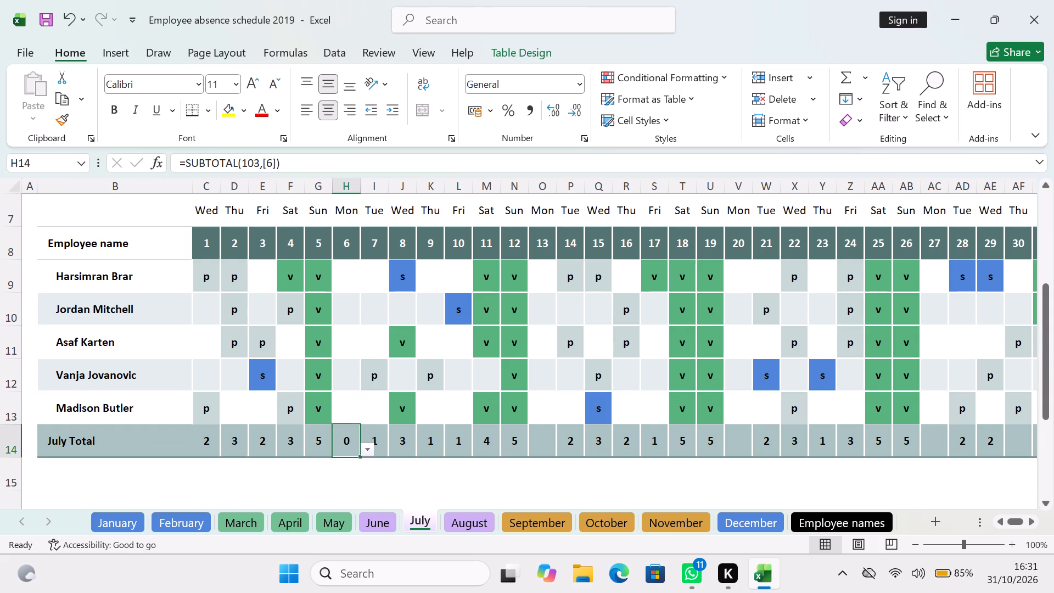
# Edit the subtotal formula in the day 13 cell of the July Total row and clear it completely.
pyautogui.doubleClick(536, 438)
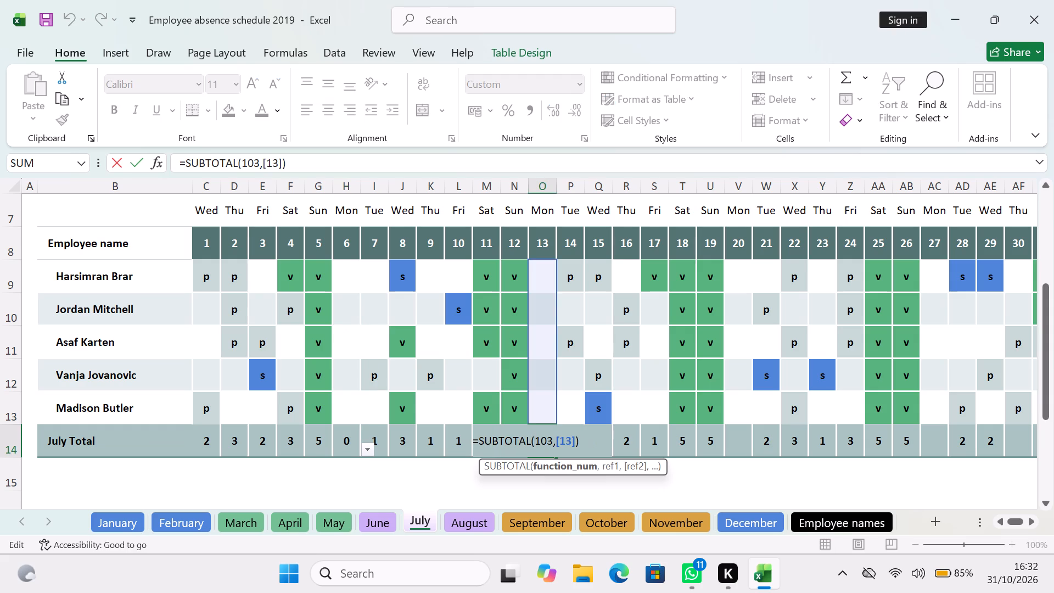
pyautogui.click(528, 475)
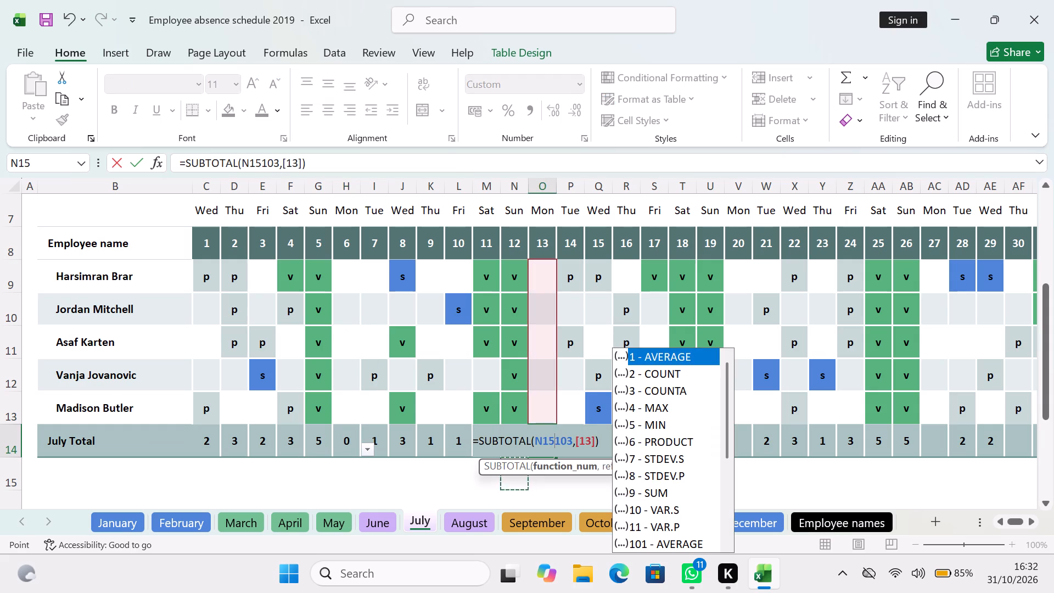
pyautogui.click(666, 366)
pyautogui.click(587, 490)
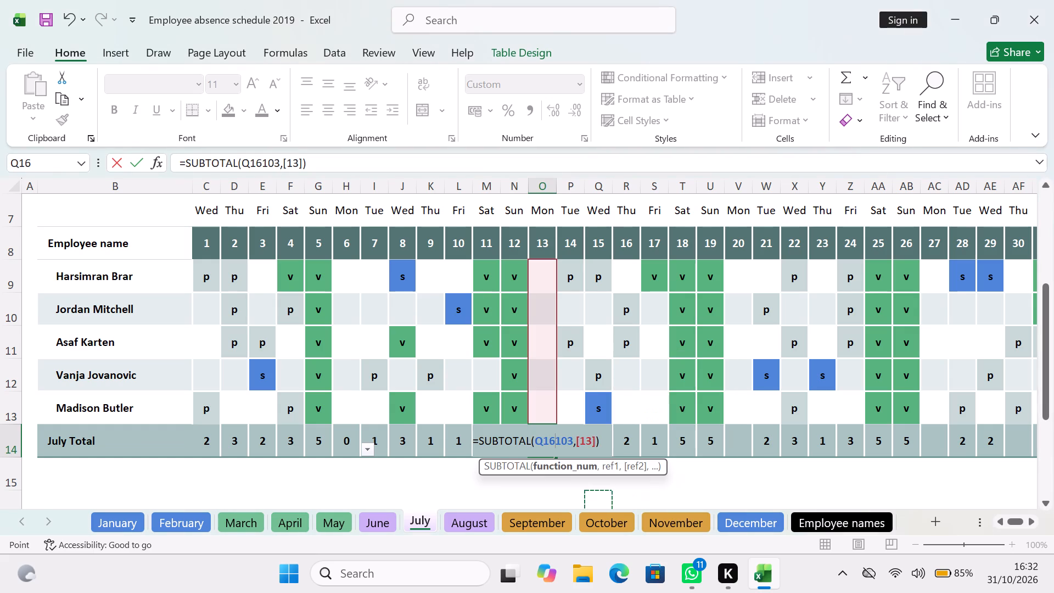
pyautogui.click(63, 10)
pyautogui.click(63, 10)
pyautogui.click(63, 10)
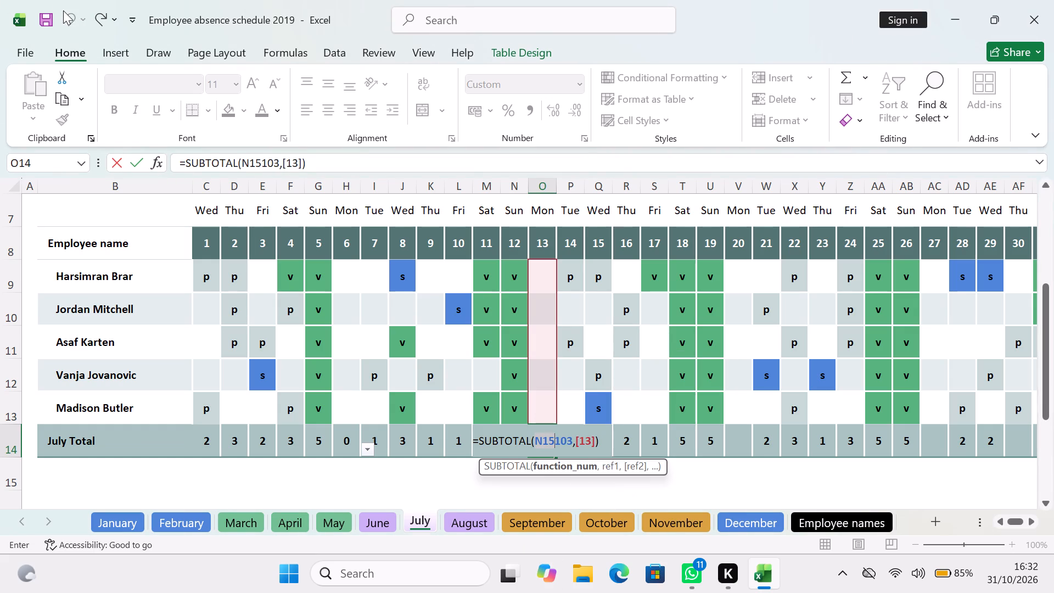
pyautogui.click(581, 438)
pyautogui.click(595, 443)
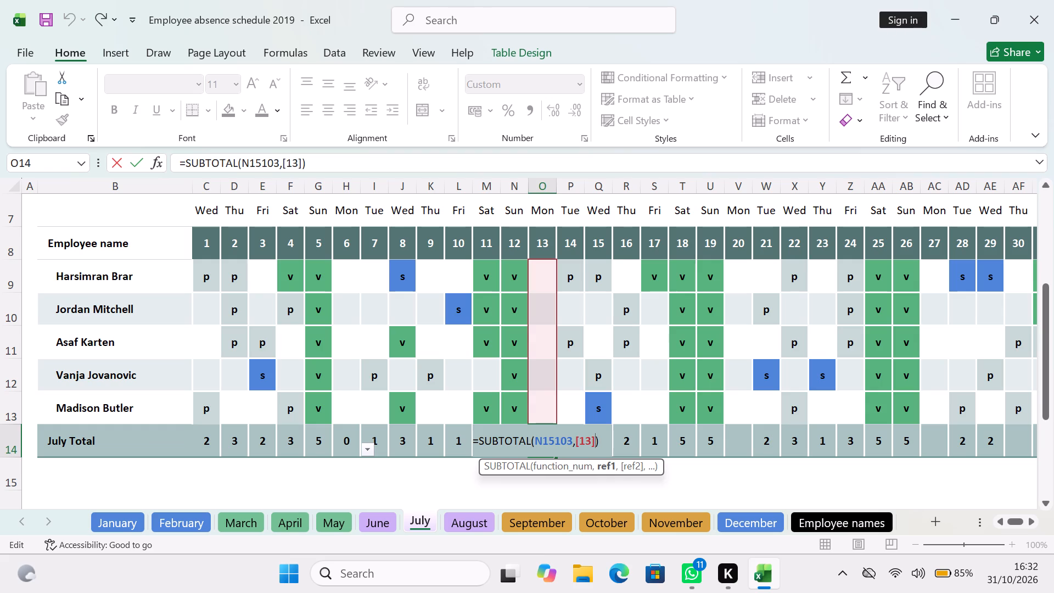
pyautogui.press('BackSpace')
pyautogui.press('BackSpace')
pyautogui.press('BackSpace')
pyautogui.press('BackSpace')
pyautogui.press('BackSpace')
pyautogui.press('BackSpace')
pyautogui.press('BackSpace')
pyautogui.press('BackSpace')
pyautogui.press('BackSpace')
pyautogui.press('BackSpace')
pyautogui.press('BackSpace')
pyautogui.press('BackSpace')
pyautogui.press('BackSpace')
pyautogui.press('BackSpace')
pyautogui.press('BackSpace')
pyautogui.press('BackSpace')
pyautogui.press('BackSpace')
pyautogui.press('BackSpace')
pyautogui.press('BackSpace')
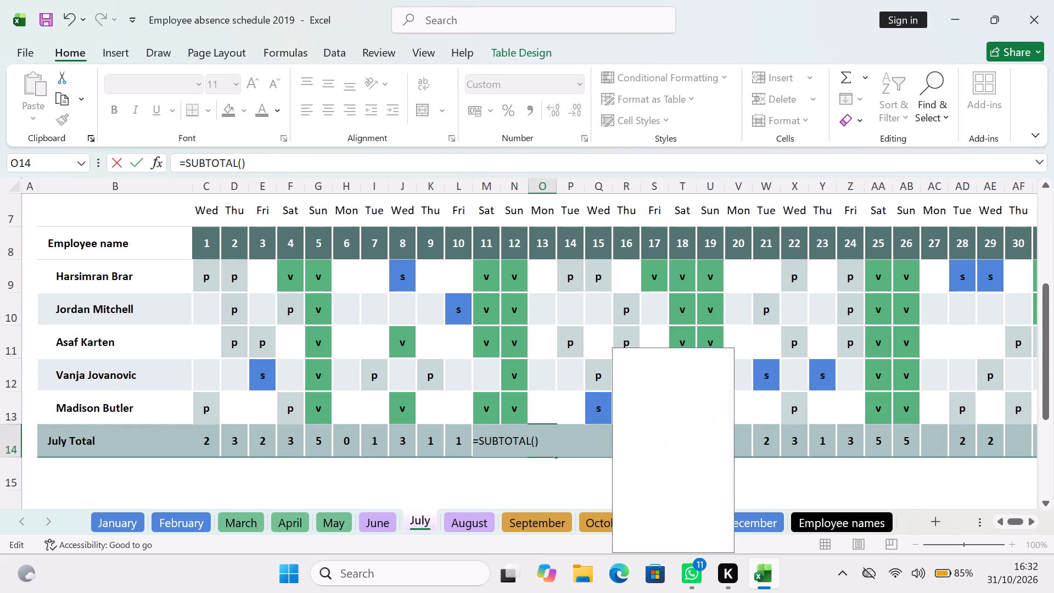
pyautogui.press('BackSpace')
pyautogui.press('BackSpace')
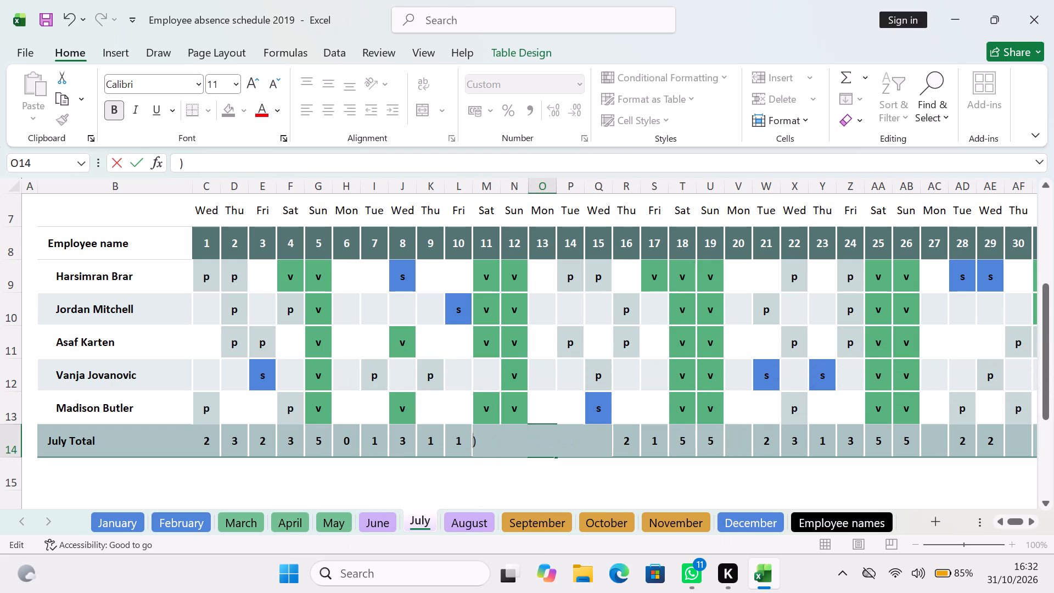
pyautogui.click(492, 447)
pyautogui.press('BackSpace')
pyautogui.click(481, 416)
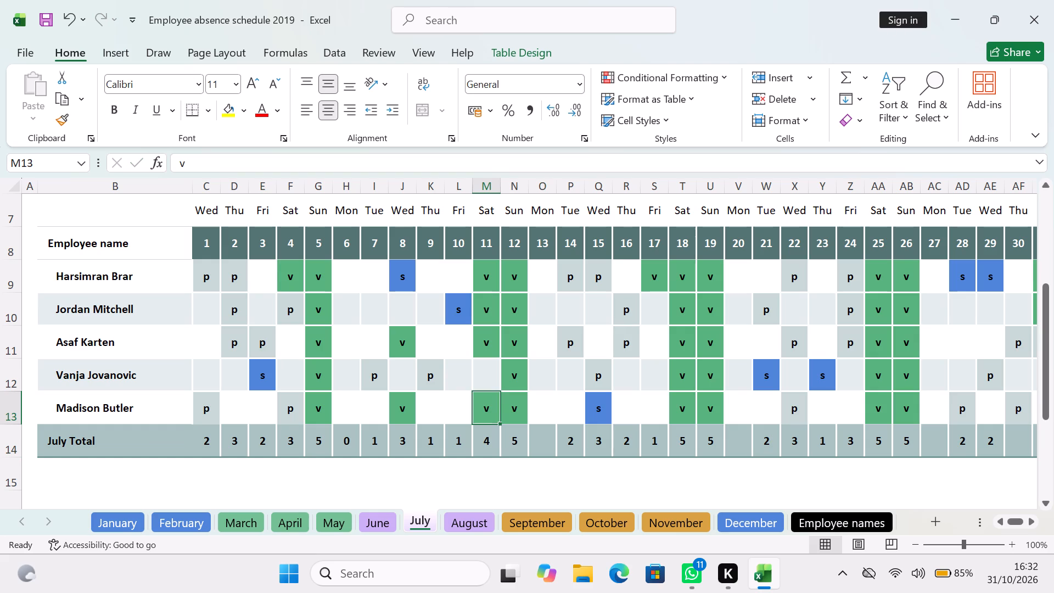
# Set the day 13, 20 and 27 cells of the July Total row to the Count function.
pyautogui.click(540, 436)
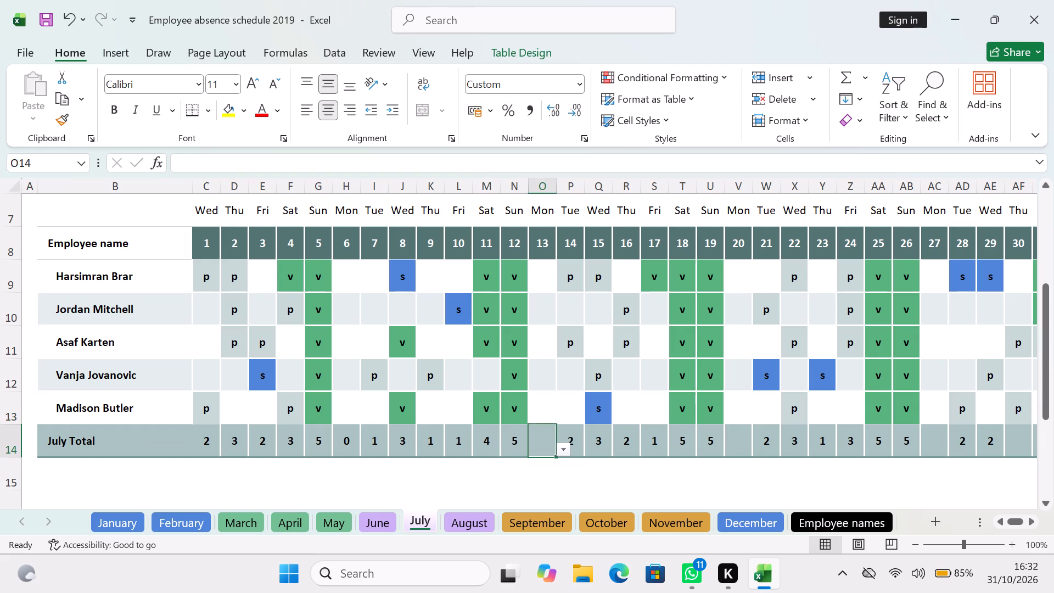
pyautogui.click(559, 447)
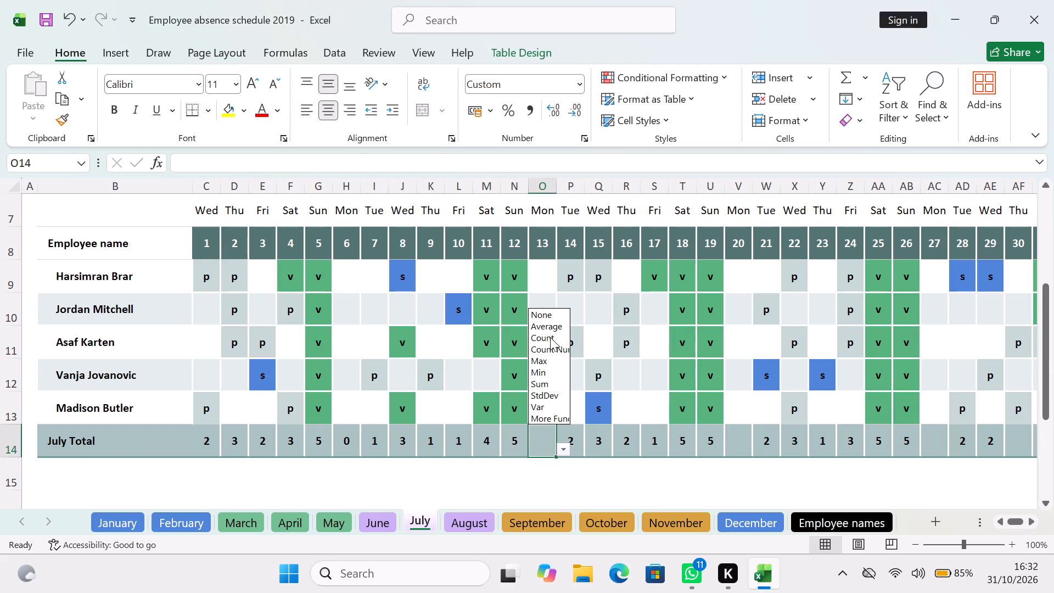
pyautogui.click(550, 337)
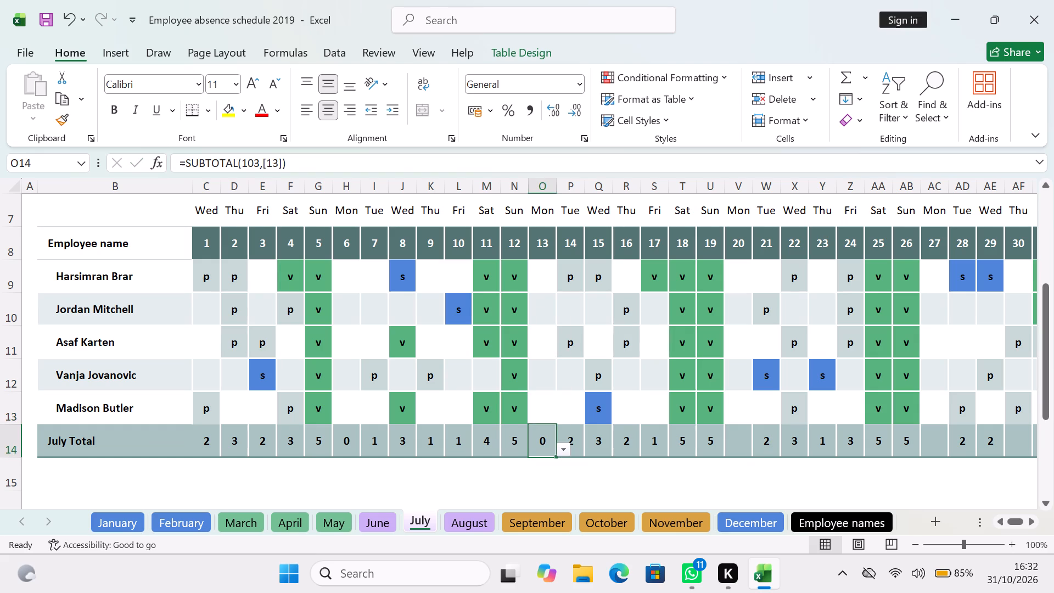
pyautogui.click(742, 447)
pyautogui.click(754, 451)
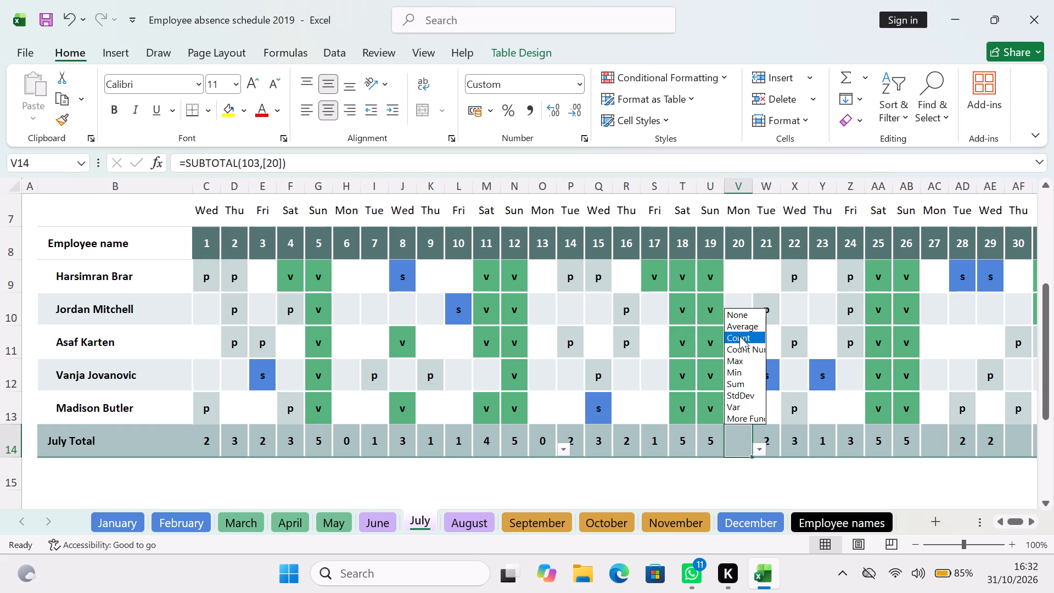
pyautogui.click(738, 339)
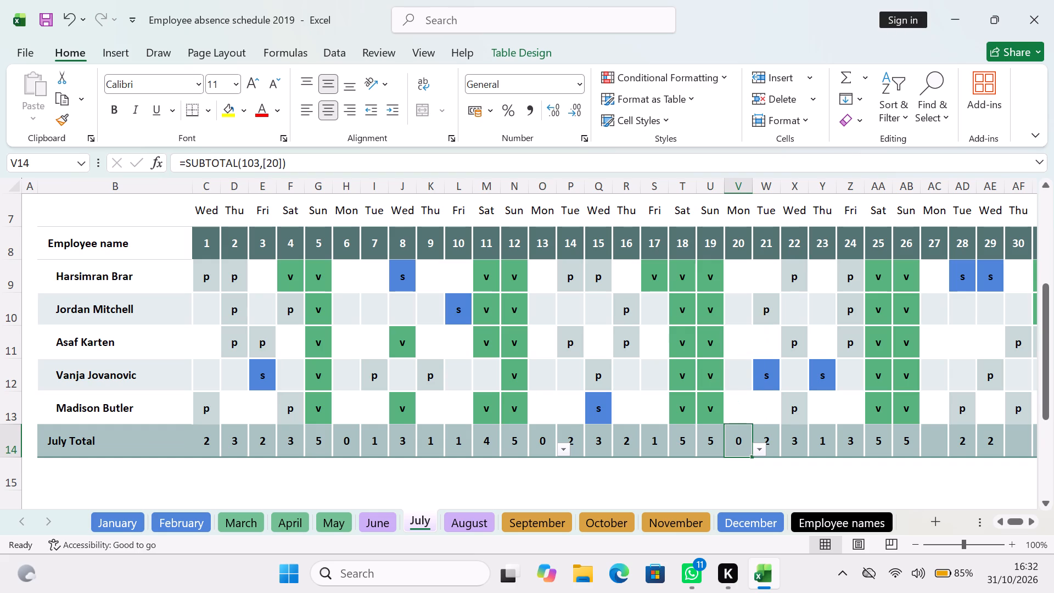
pyautogui.click(929, 447)
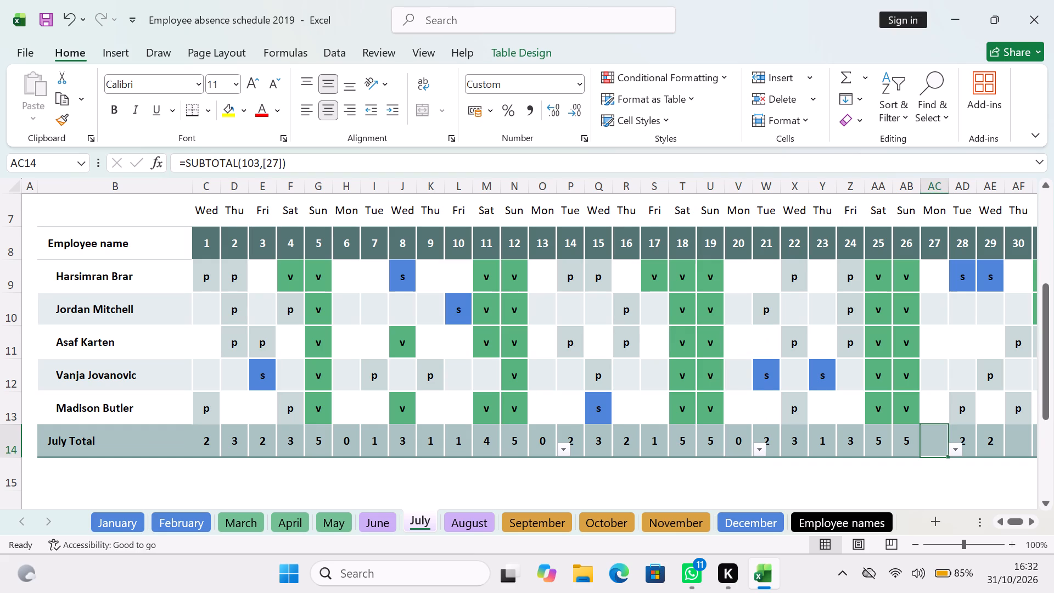
pyautogui.click(956, 450)
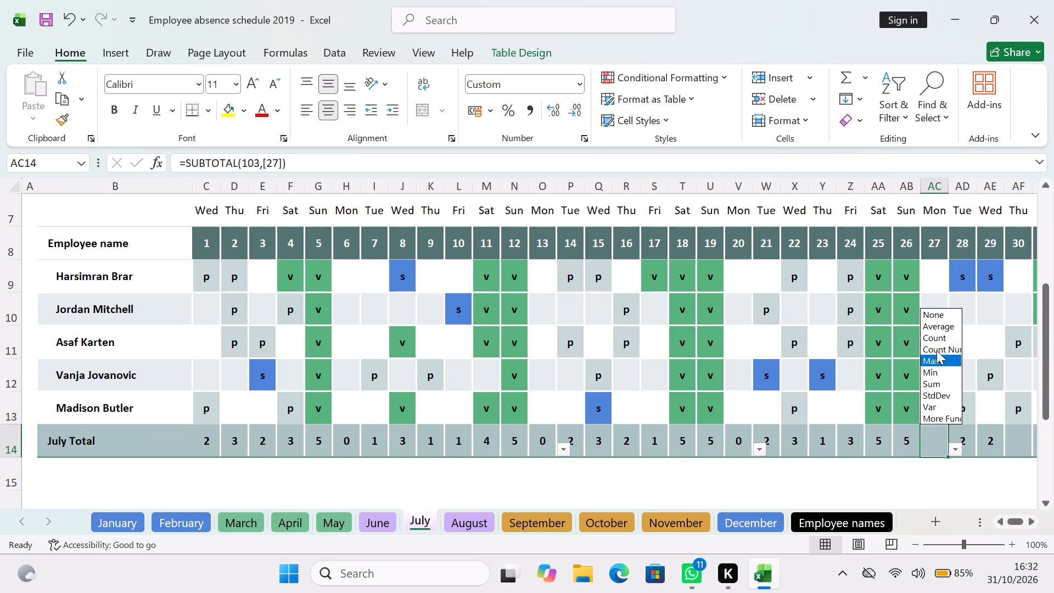
pyautogui.click(940, 342)
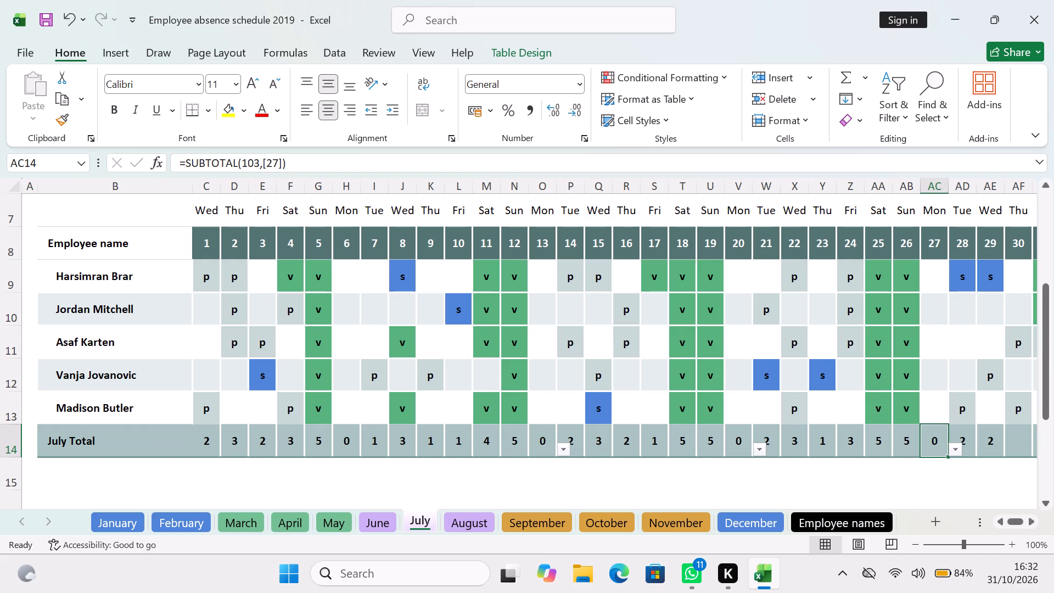
# Set the day 31 and day 30 cells of the July Total row to the Count function.
pyautogui.click(1016, 449)
pyautogui.press('Right')
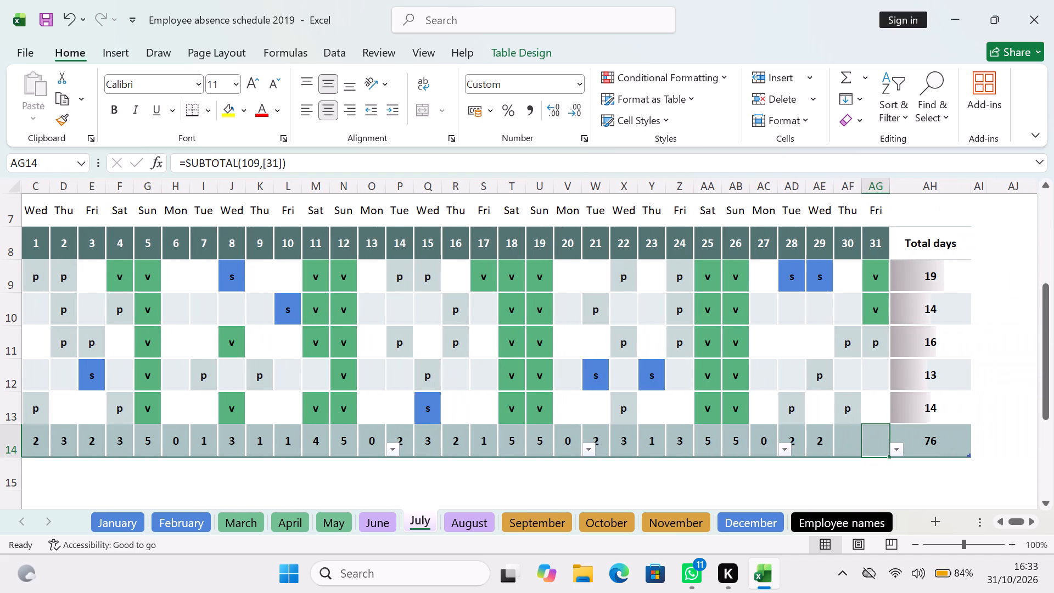
pyautogui.click(899, 447)
pyautogui.click(876, 342)
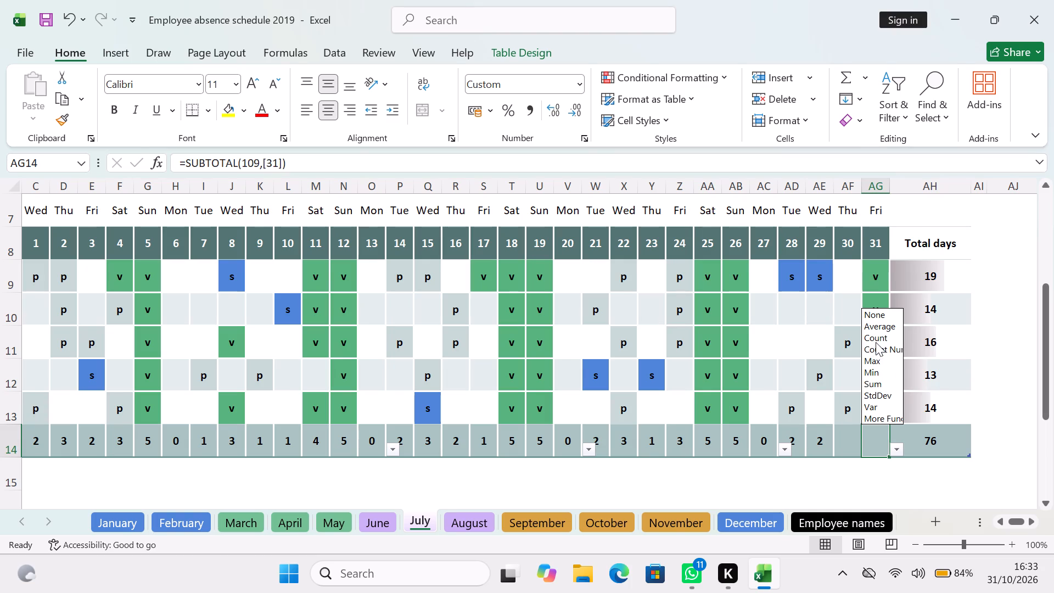
pyautogui.click(846, 437)
pyautogui.click(869, 451)
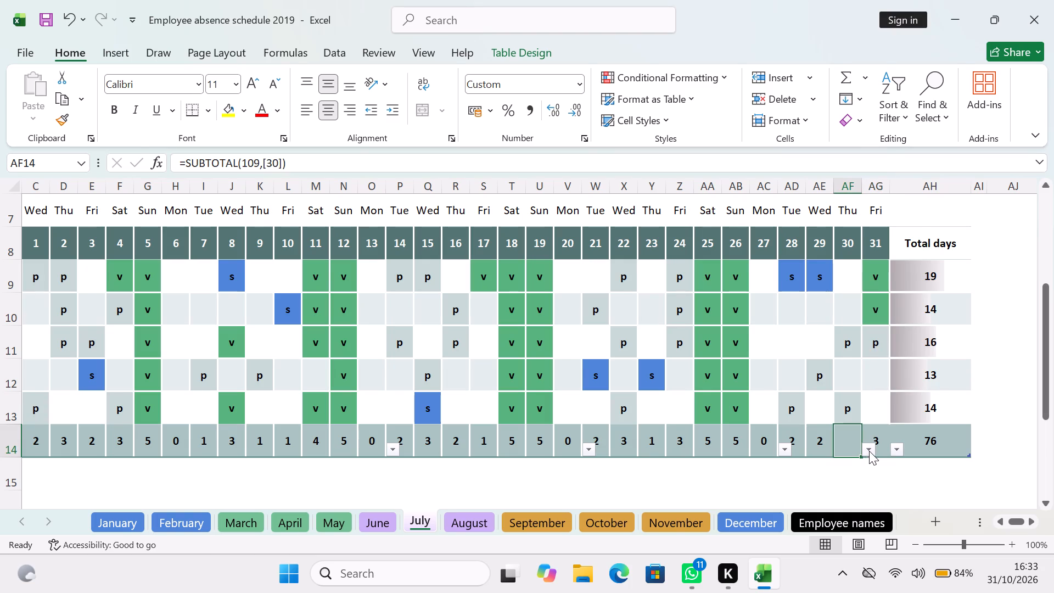
pyautogui.click(855, 342)
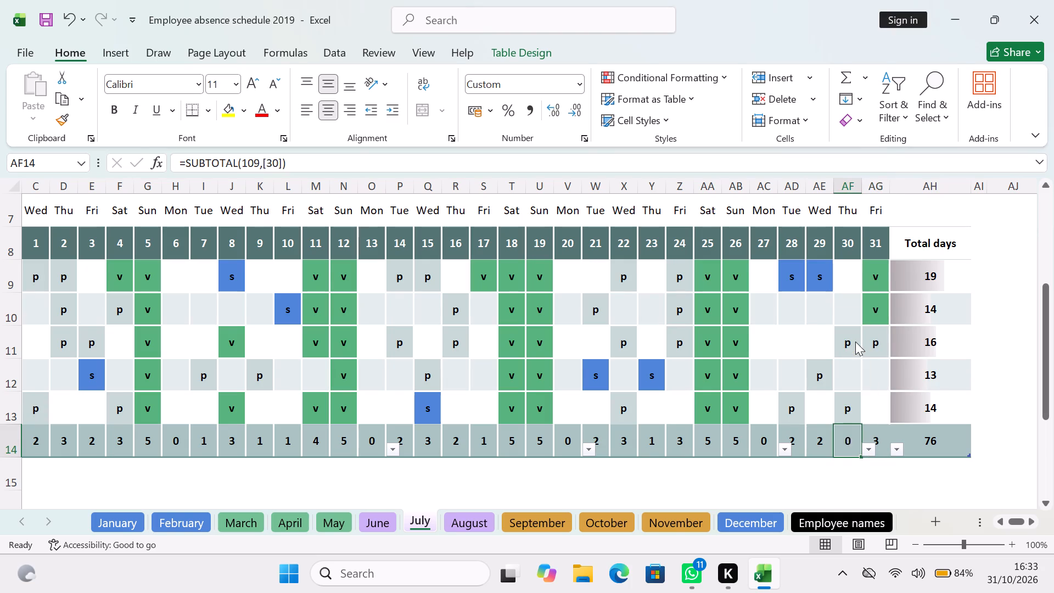
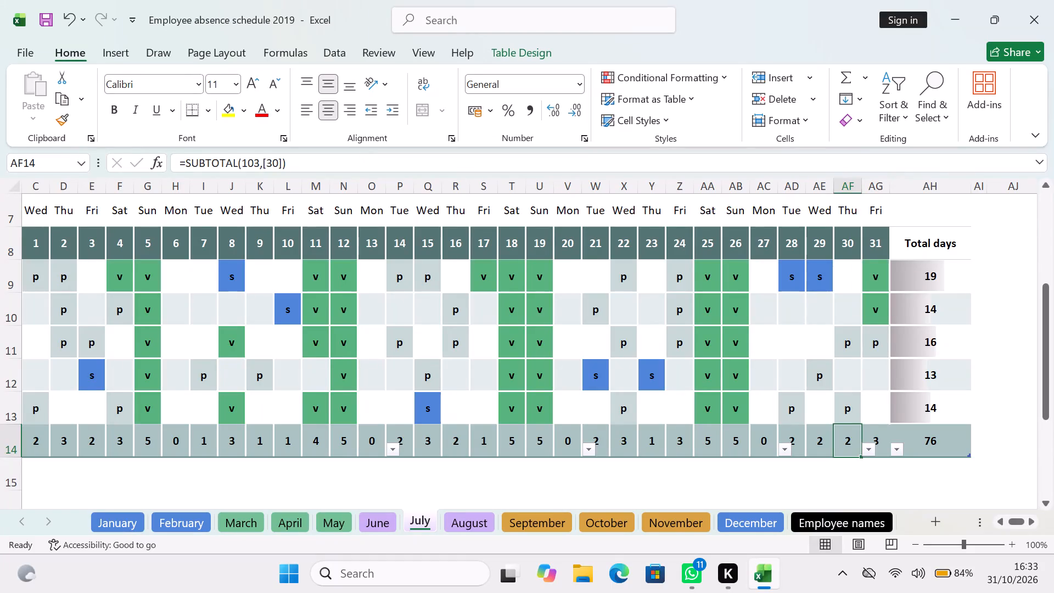
# Apply Quick Analysis data bars to the five employee cells in July's Total days column.
pyautogui.moveTo(910, 264); pyautogui.dragTo(949, 407)
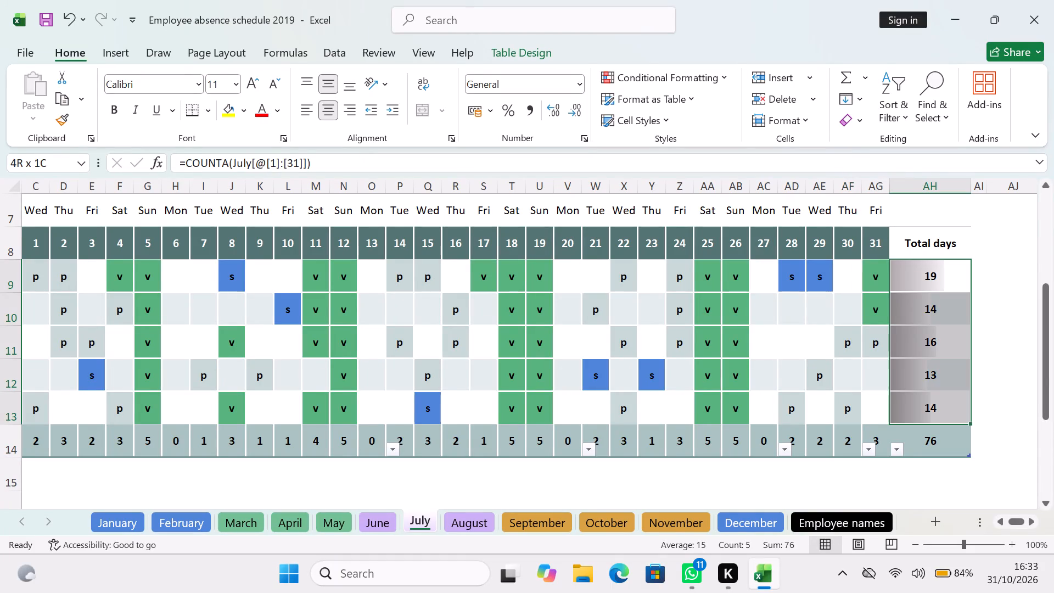
pyautogui.moveTo(949, 407); pyautogui.dragTo(949, 407)
pyautogui.click(949, 407)
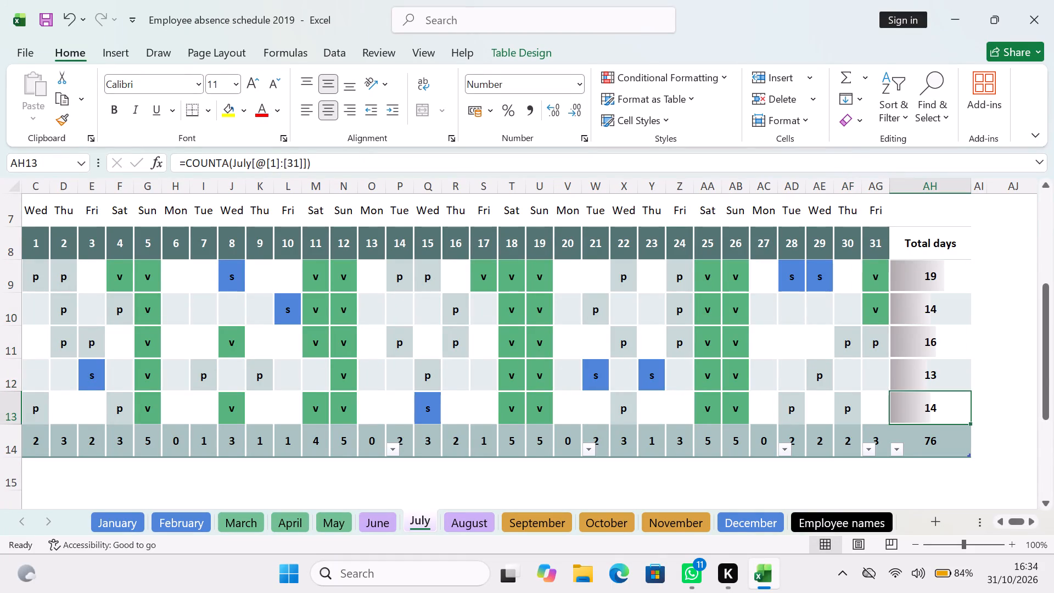
pyautogui.moveTo(913, 276); pyautogui.dragTo(954, 413)
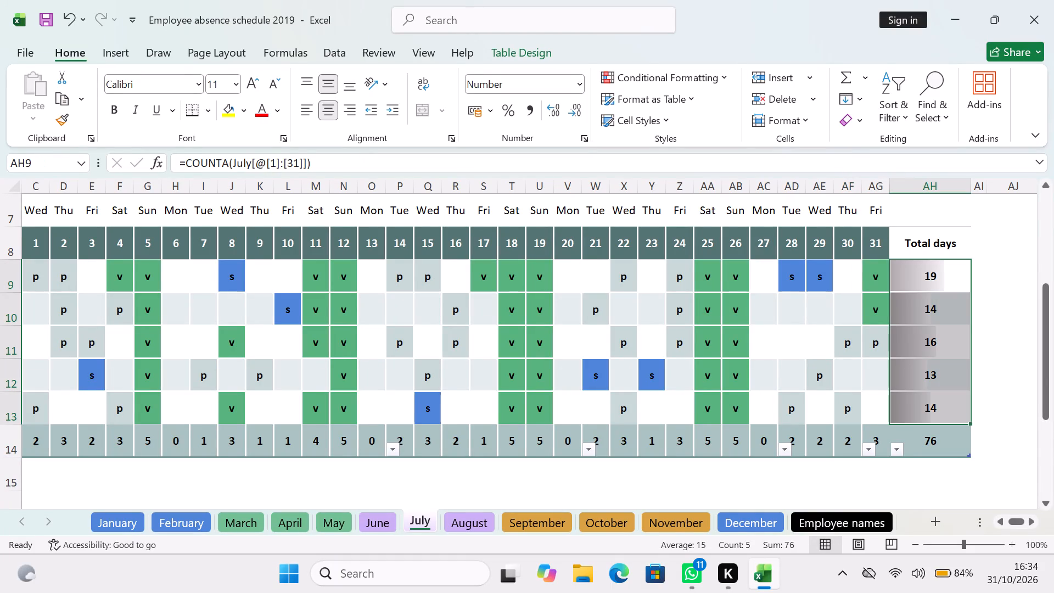
pyautogui.rightClick(954, 413)
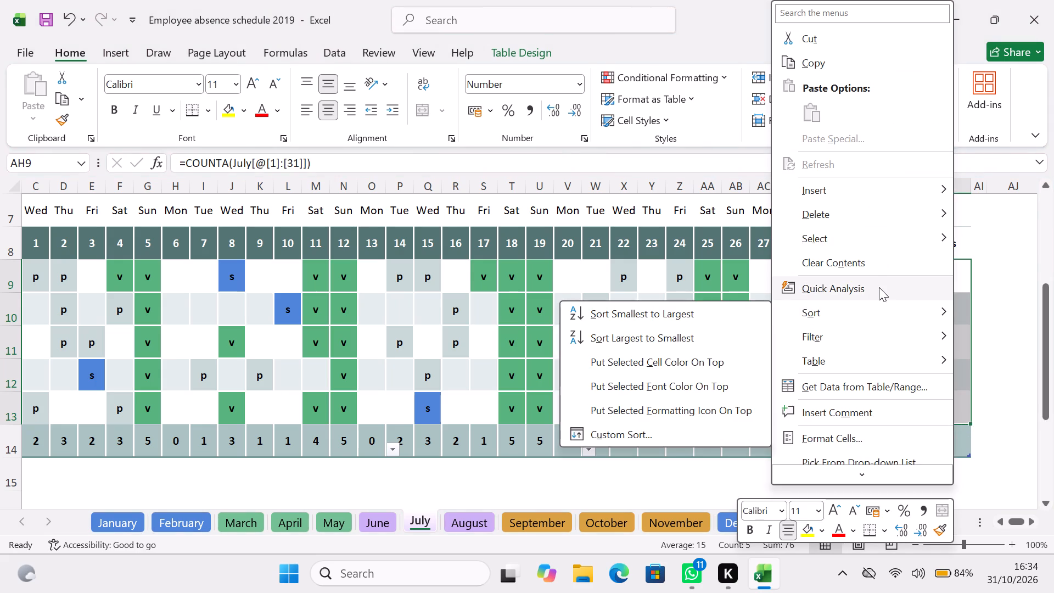
pyautogui.click(879, 288)
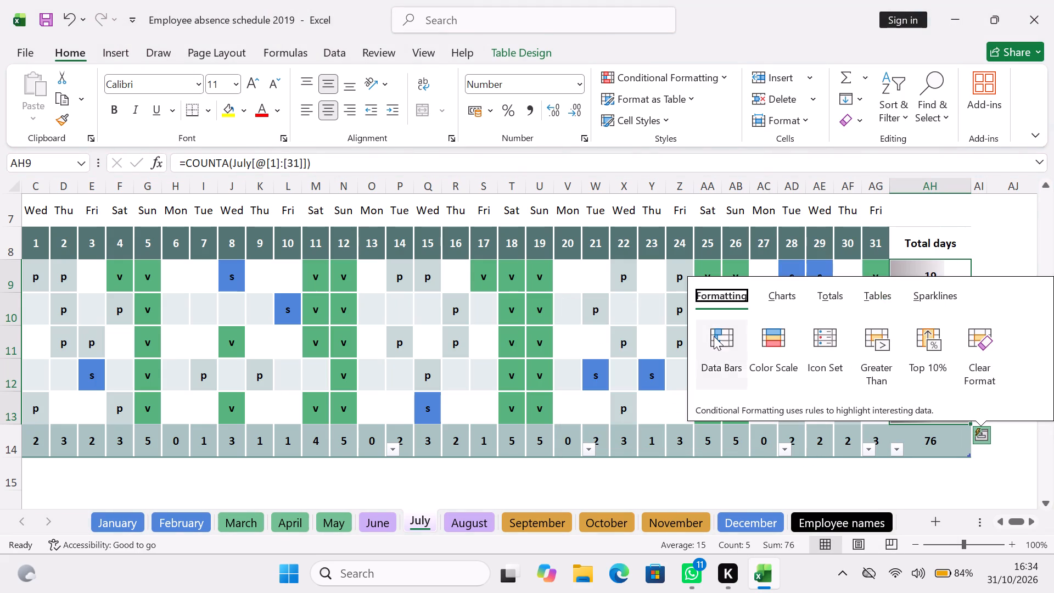
pyautogui.click(717, 337)
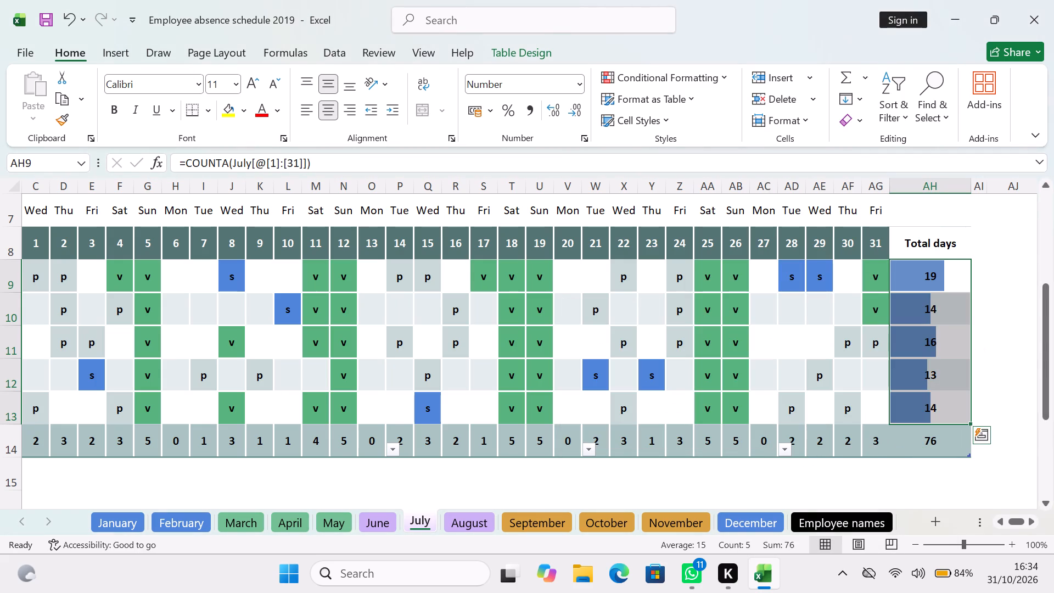
# Set the year in the Dates of absence header of the July sheet to 2019 and save the workbook.
pyautogui.press('Up')
pyautogui.press('Up')
pyautogui.press('Up')
pyautogui.press('Up')
pyautogui.press('Down')
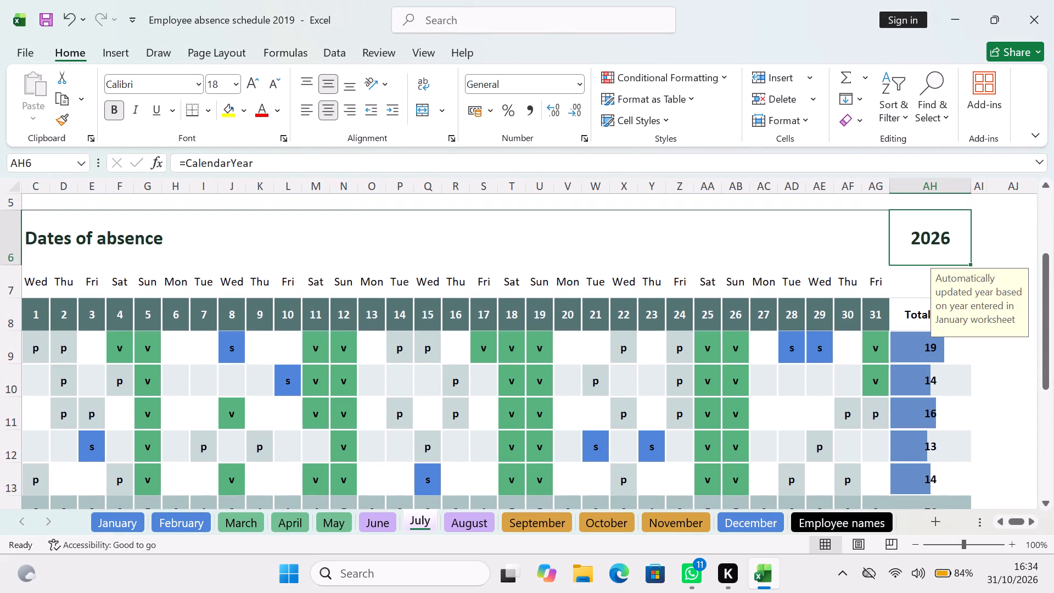
pyautogui.press('BackSpace')
pyautogui.write('2019')
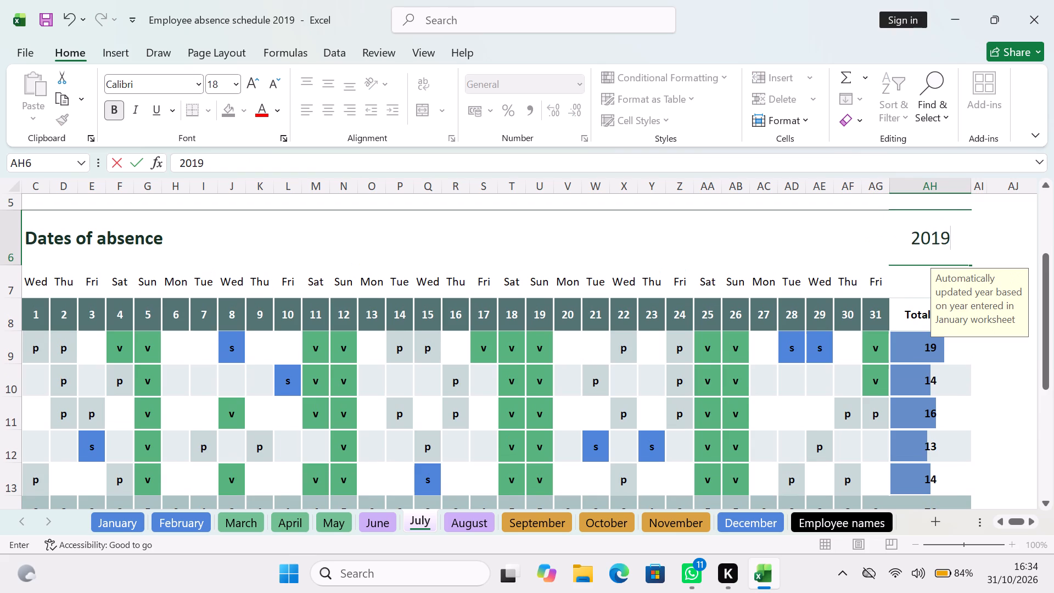
pyautogui.click(45, 15)
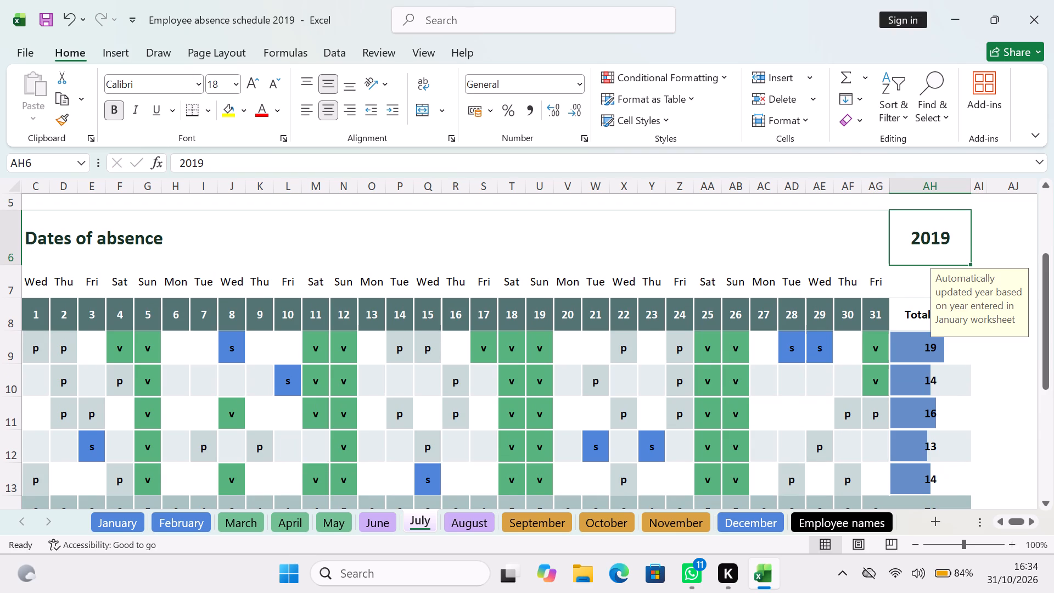
# Look over the July absence table down to its Total row.
pyautogui.press('Down')
pyautogui.press('Down')
pyautogui.press('Down')
pyautogui.press('Down')
pyautogui.press('Down')
pyautogui.press('Down')
pyautogui.press('Down')
pyautogui.press('Down')
pyautogui.press('Down')
pyautogui.press('Down')
pyautogui.press('Down')
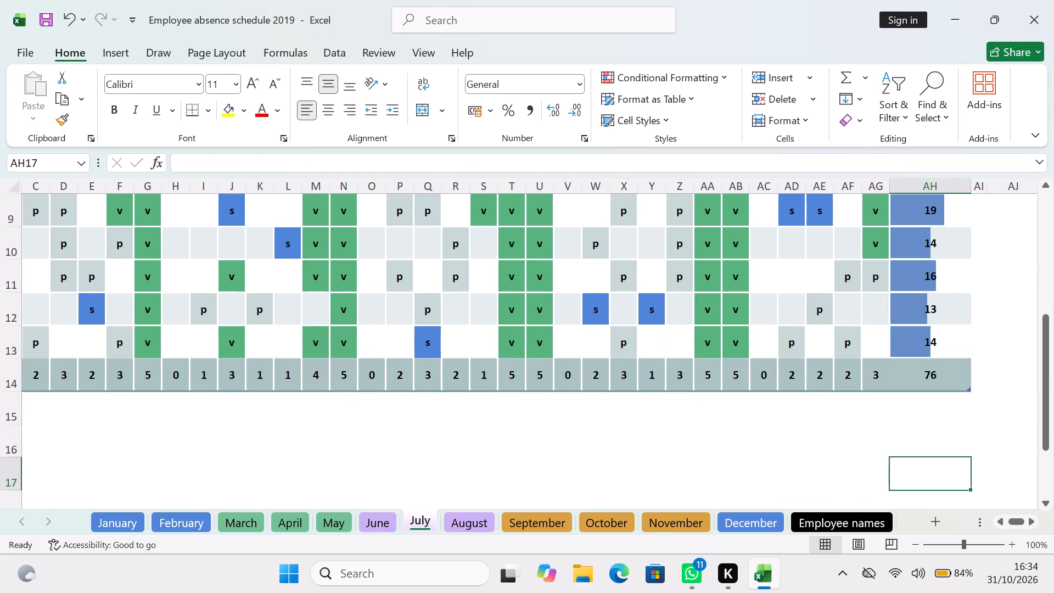
pyautogui.press('Left')
pyautogui.press('Left')
pyautogui.press('Left')
pyautogui.press('Up')
pyautogui.press('Up')
pyautogui.press('Up')
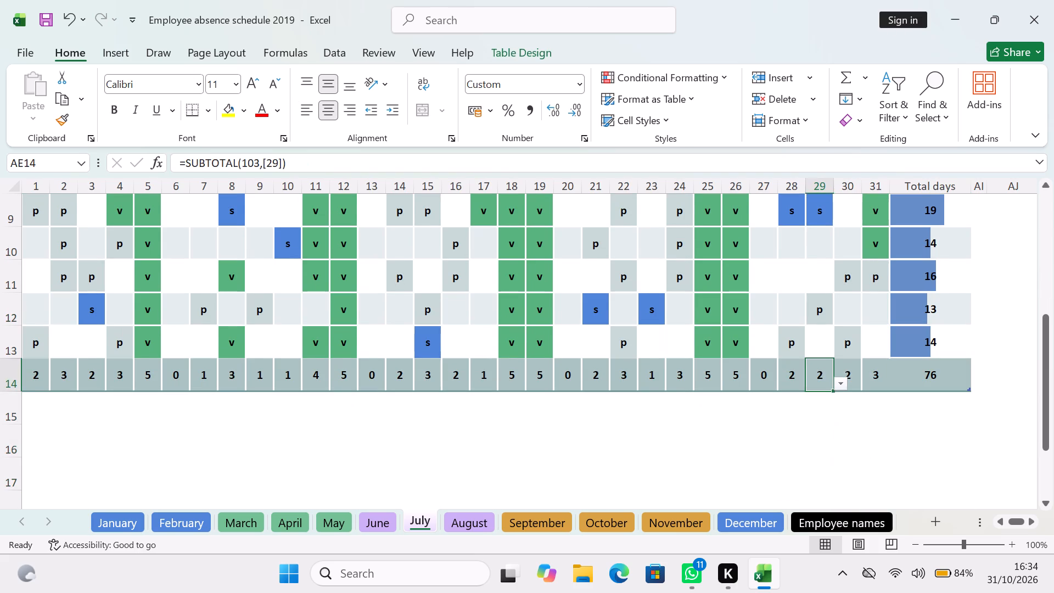
# Open the August worksheet.
pyautogui.click(478, 517)
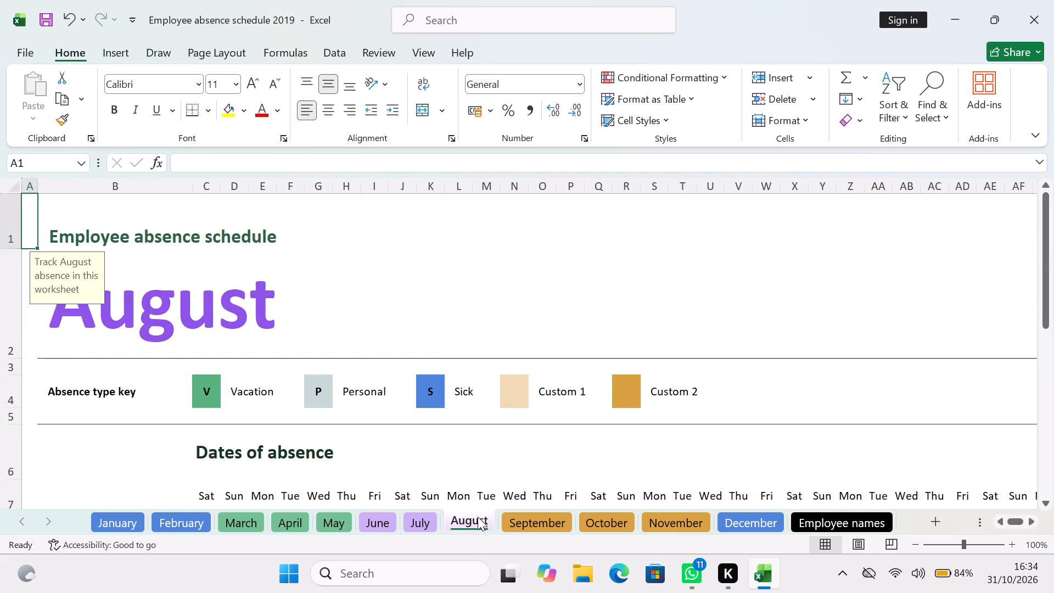
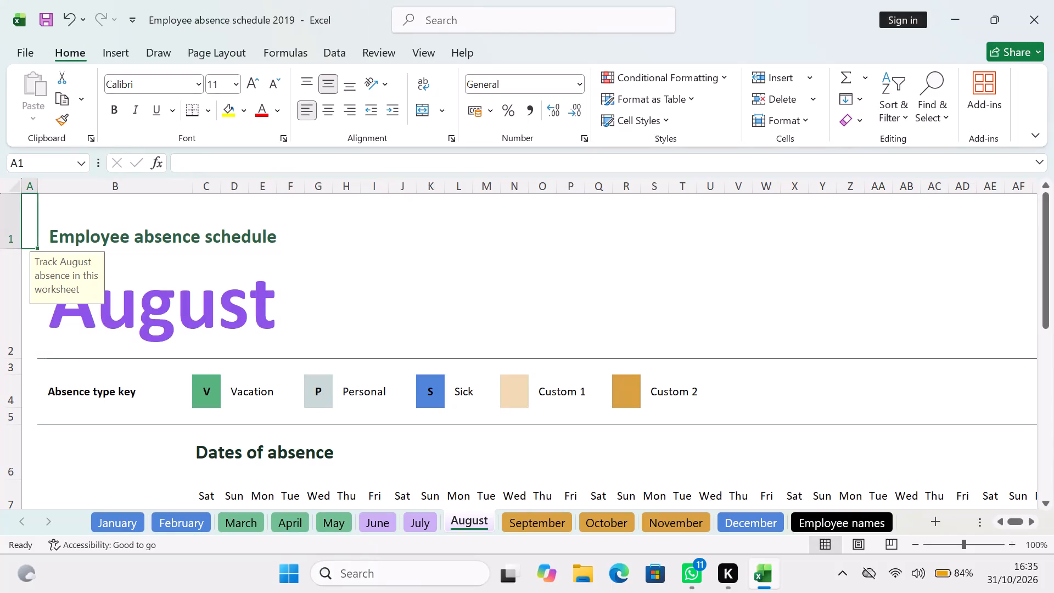
# Set the year in the Dates of absence header of the August sheet to 2019.
pyautogui.press('Down')
pyautogui.press('Down')
pyautogui.press('Down')
pyautogui.press('Down')
pyautogui.press('Down')
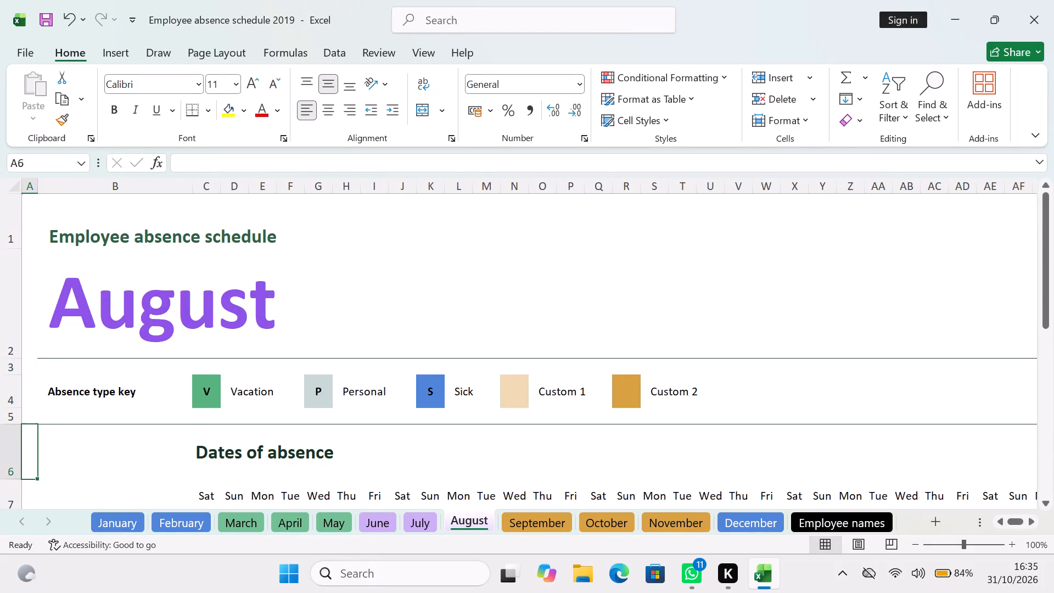
pyautogui.press('Right')
pyautogui.press('Right')
pyautogui.press('Right')
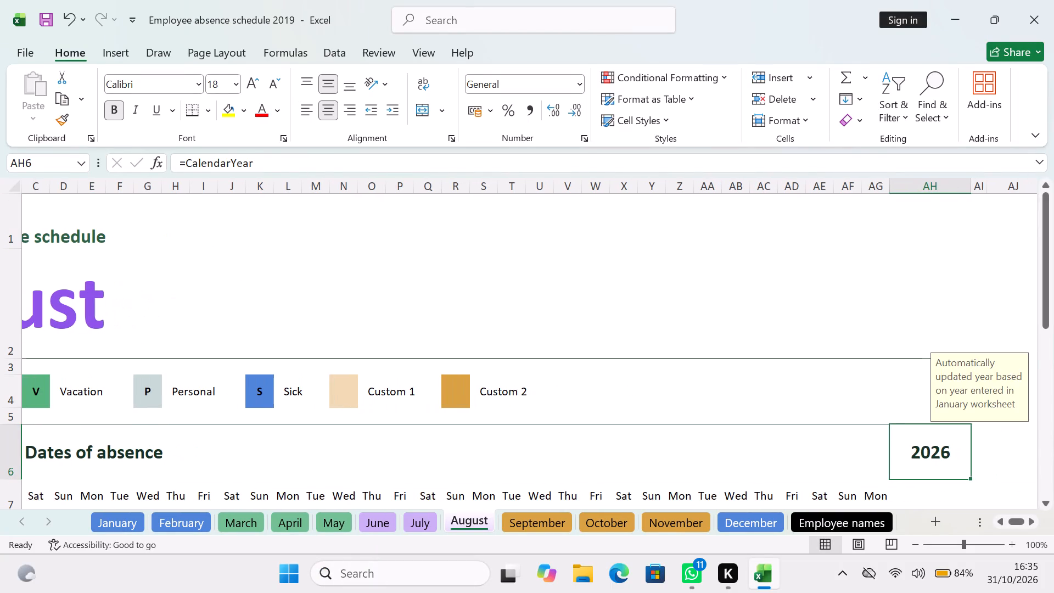
pyautogui.press('BackSpace')
pyautogui.write('2019')
pyautogui.press('Down')
# In the first employee row of August, enter v for days 1 and 2 and s for days 5 and 7.
pyautogui.press('Down')
pyautogui.press('Left')
pyautogui.press('Left')
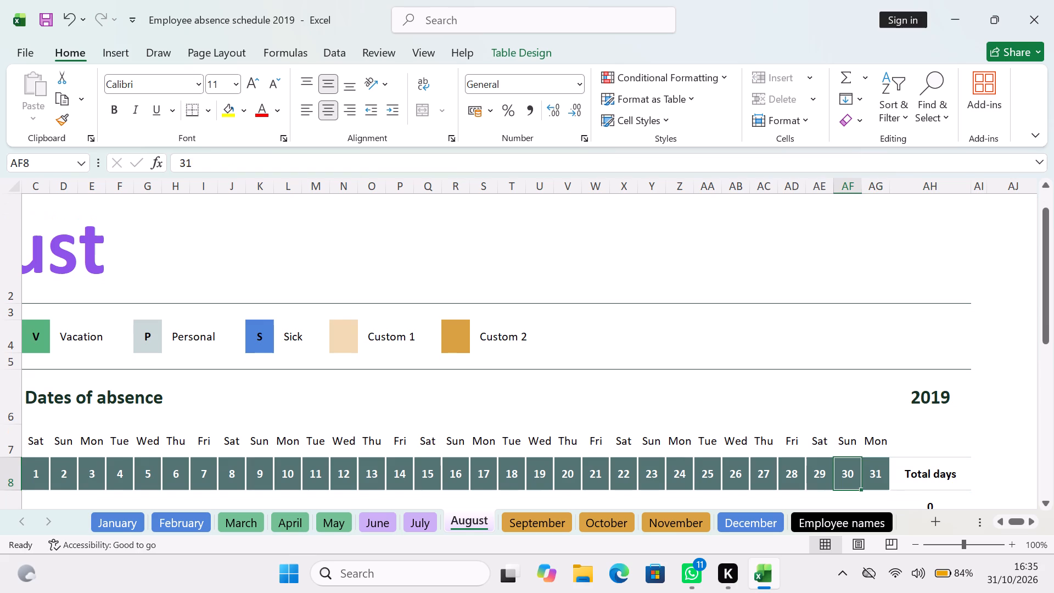
pyautogui.press('Left')
pyautogui.press('Left')
pyautogui.press('Left')
pyautogui.press('Left')
pyautogui.press('Left')
pyautogui.press('Left')
pyautogui.press('Left')
pyautogui.press('Left')
pyautogui.press('Left')
pyautogui.press('Left')
pyautogui.press('Left')
pyautogui.press('Left')
pyautogui.press('Left')
pyautogui.press('Left')
pyautogui.press('Left')
pyautogui.press('Left')
pyautogui.press('Left')
pyautogui.press('Left')
pyautogui.press('Left')
pyautogui.press('Left')
pyautogui.press('Left')
pyautogui.press('Down')
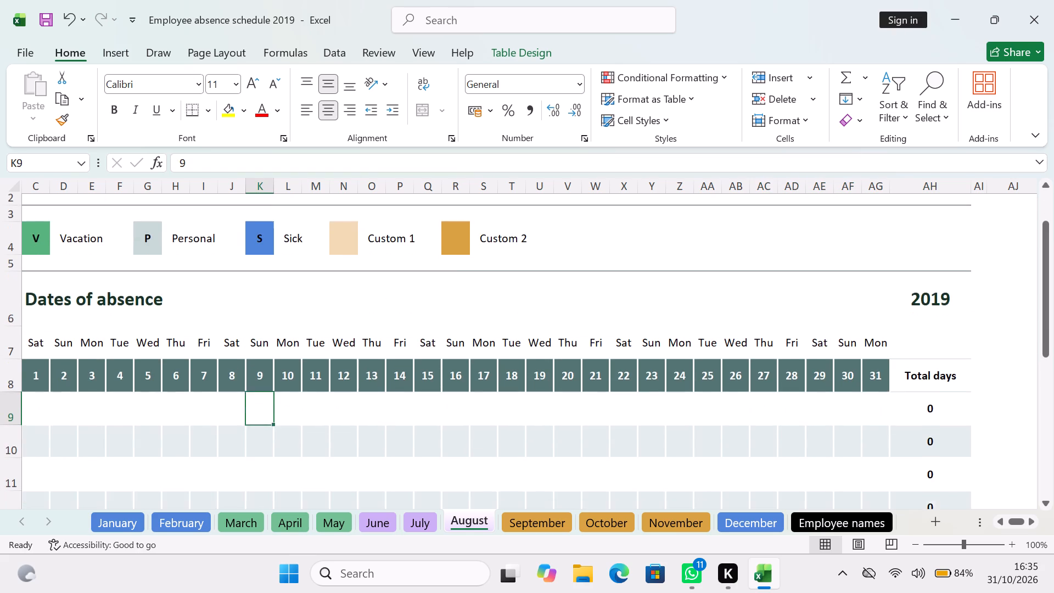
pyautogui.press('Down')
pyautogui.press('Right')
pyautogui.press('Up')
pyautogui.press('Up')
pyautogui.press('Left')
pyautogui.press('Left')
pyautogui.press('Left')
pyautogui.press('Left')
pyautogui.press('Left')
pyautogui.press('Left')
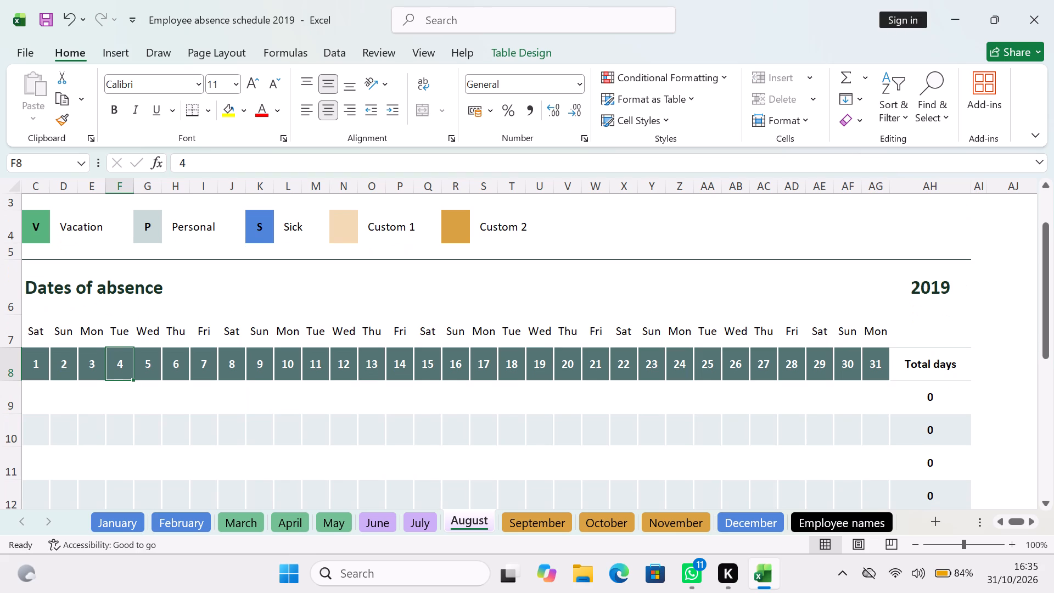
pyautogui.press('Down')
pyautogui.press('Left')
pyautogui.press('Left')
pyautogui.press('Left')
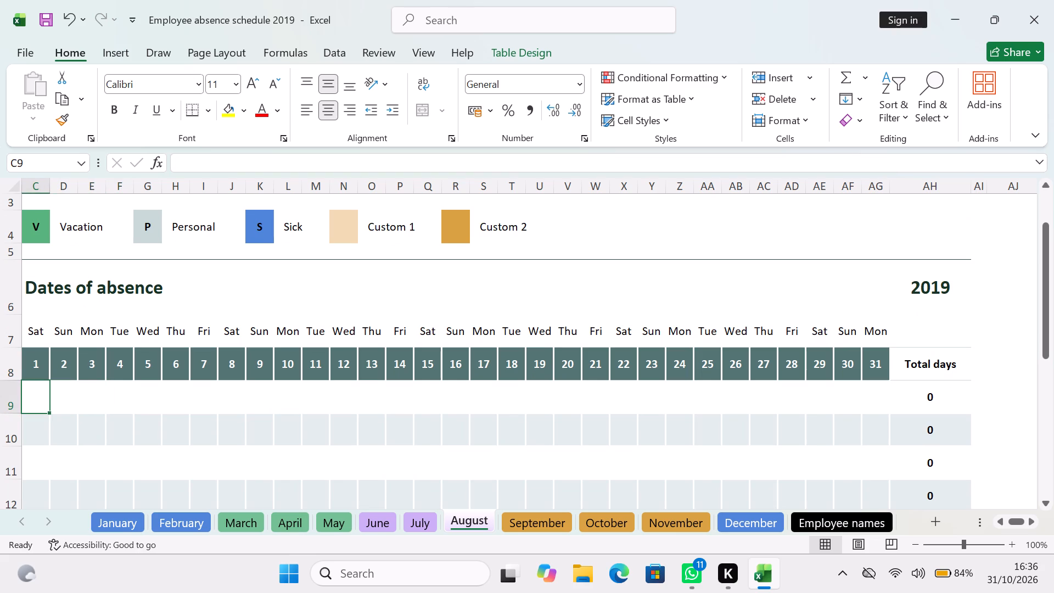
pyautogui.press('v')
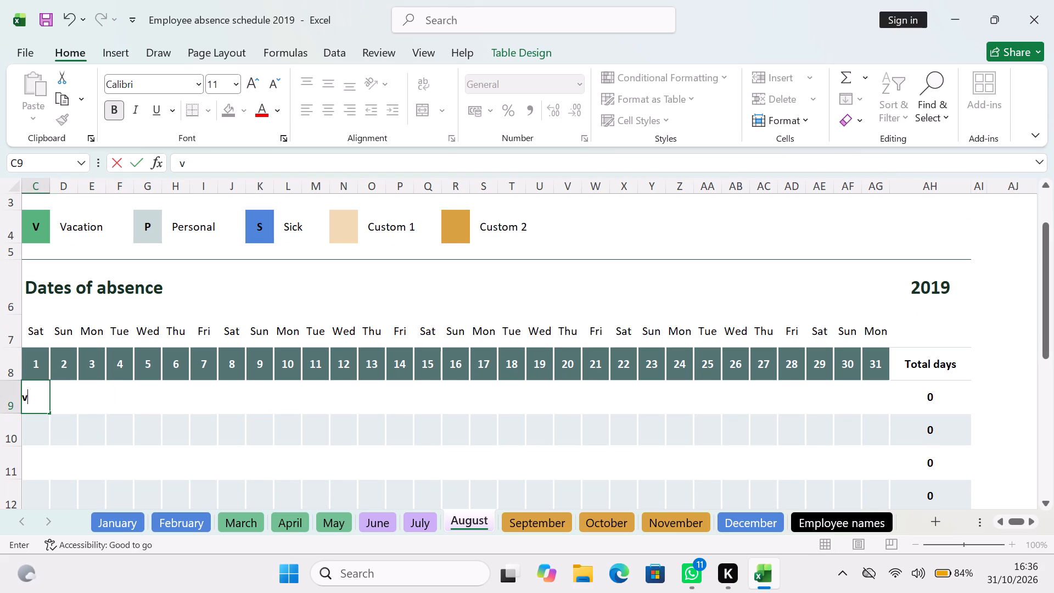
pyautogui.press('Right')
pyautogui.press('v')
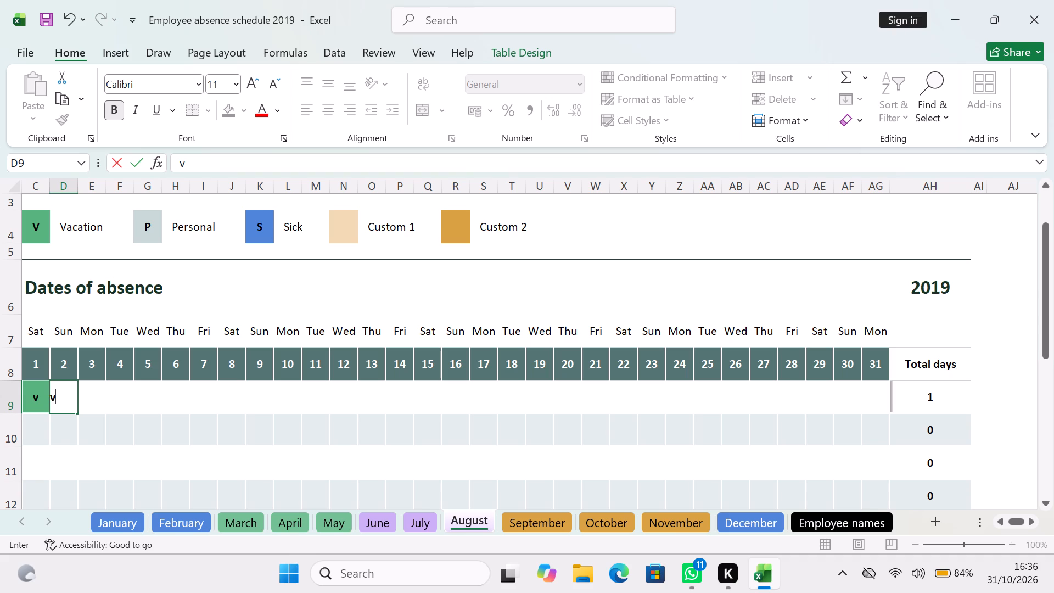
pyautogui.press('Right')
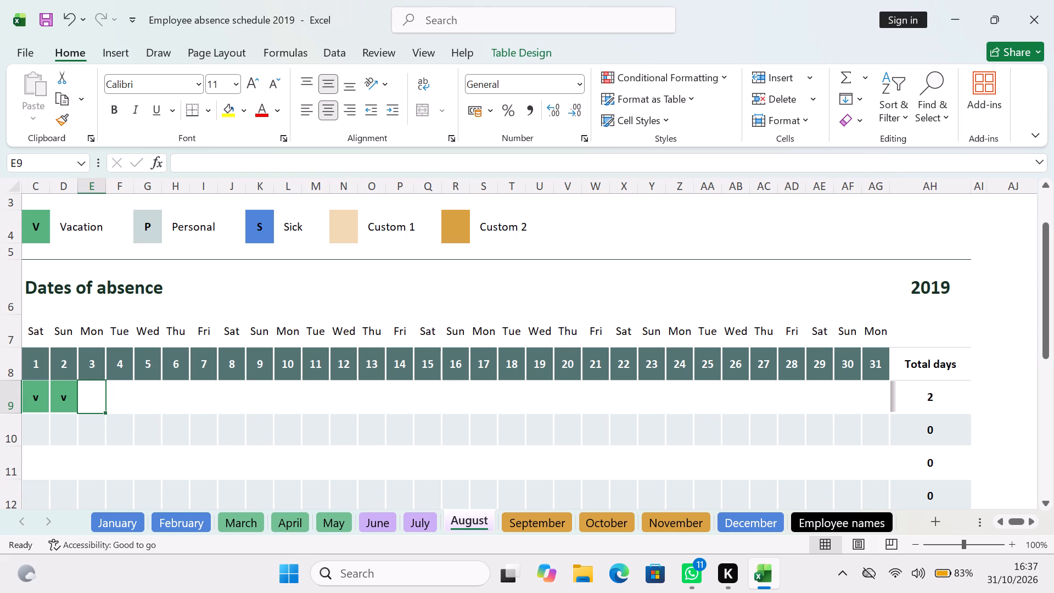
pyautogui.press('Right')
pyautogui.press('Right')
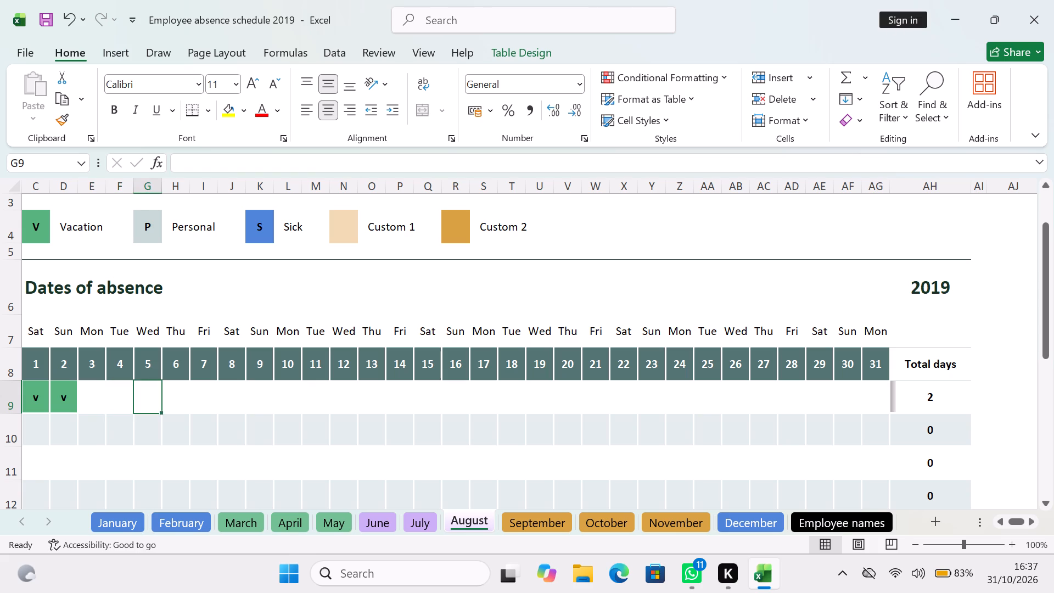
pyautogui.press('s')
pyautogui.press('Right')
pyautogui.press('Right')
pyautogui.press('s')
pyautogui.press('Right')
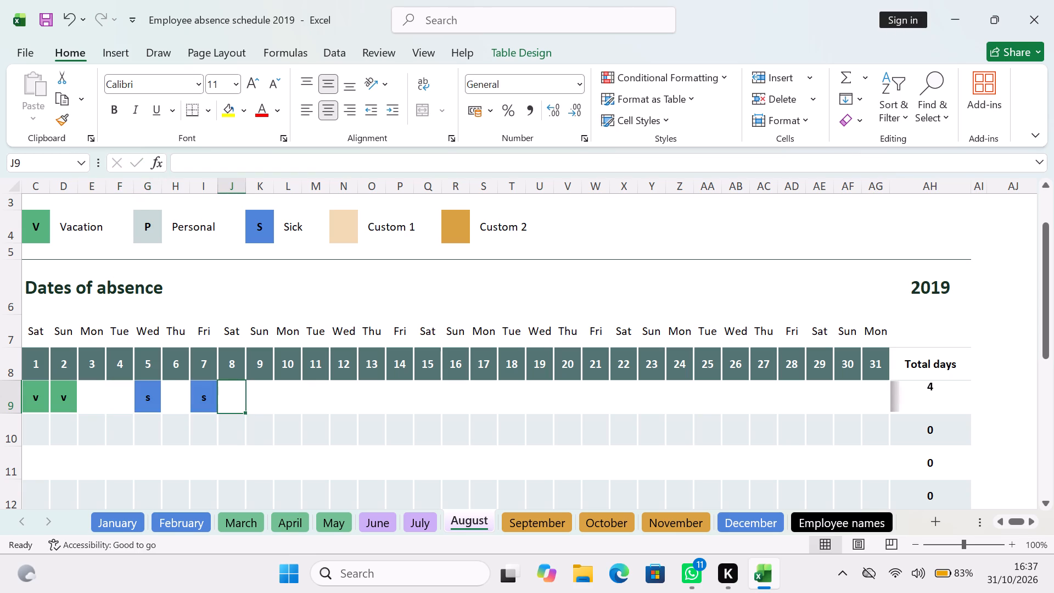
# Continue the first employee row with v on day 9, p on days 12 and 13, and v on day 16.
pyautogui.press('Right')
pyautogui.press('v')
pyautogui.press('Right')
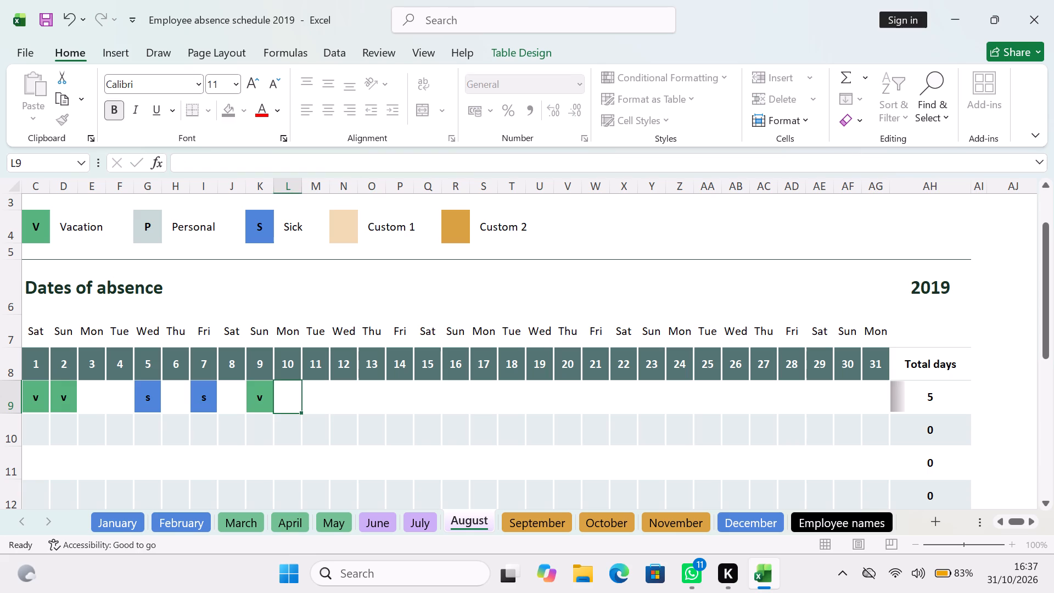
pyautogui.press('Right')
pyautogui.press('Right')
pyautogui.press('p')
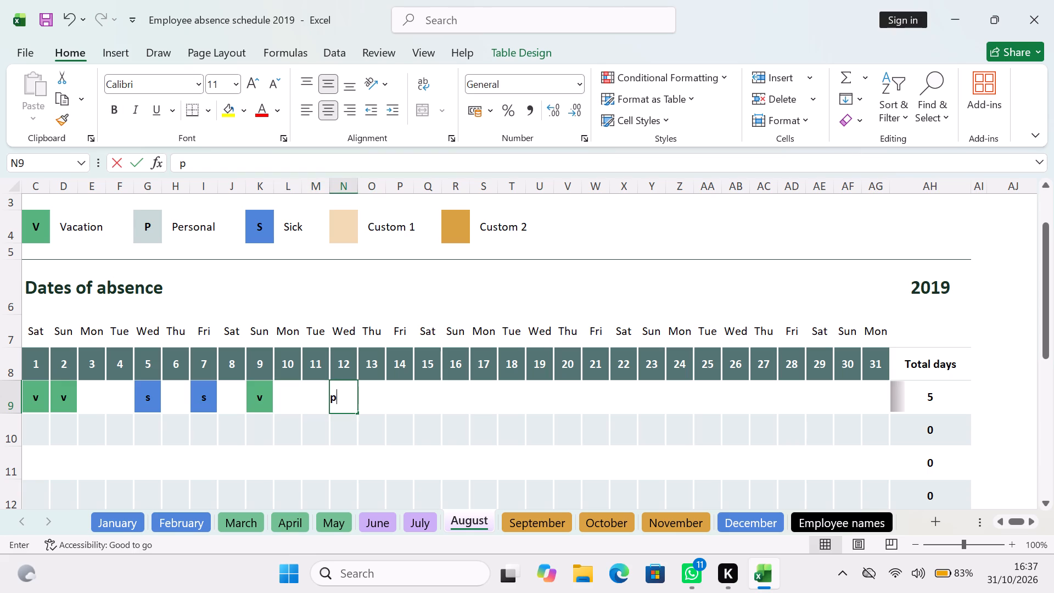
pyautogui.press('Right')
pyautogui.press('p')
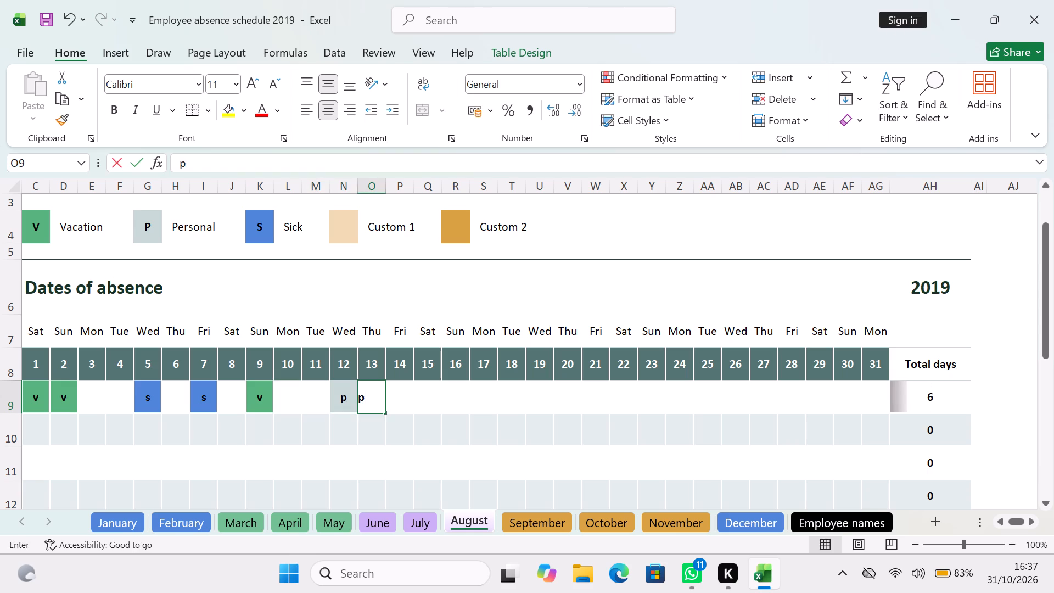
pyautogui.press('Right')
pyautogui.press('Right')
pyautogui.press('Right')
pyautogui.press('v')
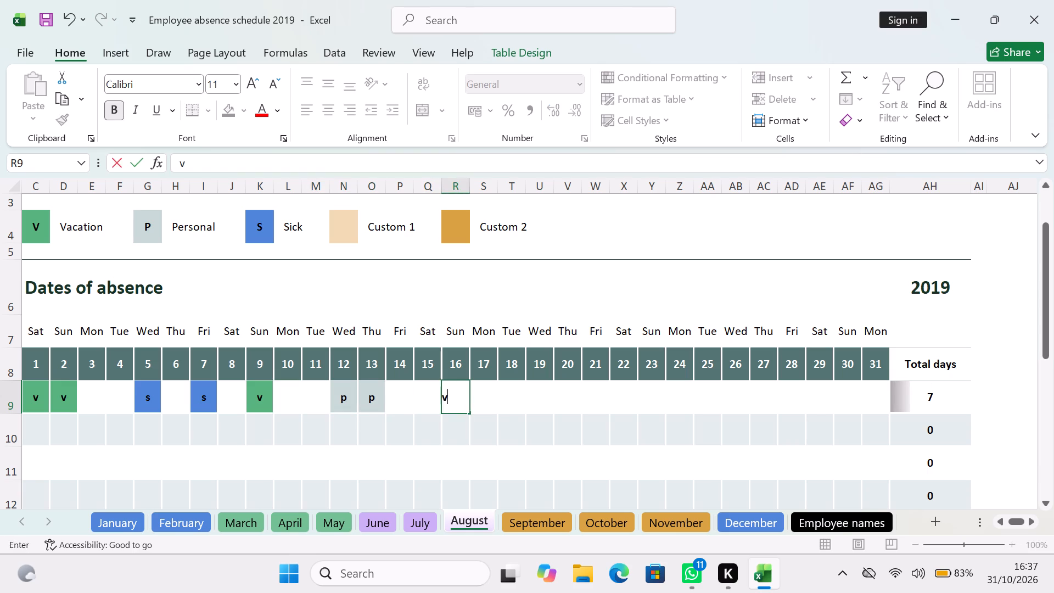
pyautogui.press('Right')
# Enter p on days 19 and 21 and v on day 23 in the first employee row.
pyautogui.press('Right')
pyautogui.press('Right')
pyautogui.press('p')
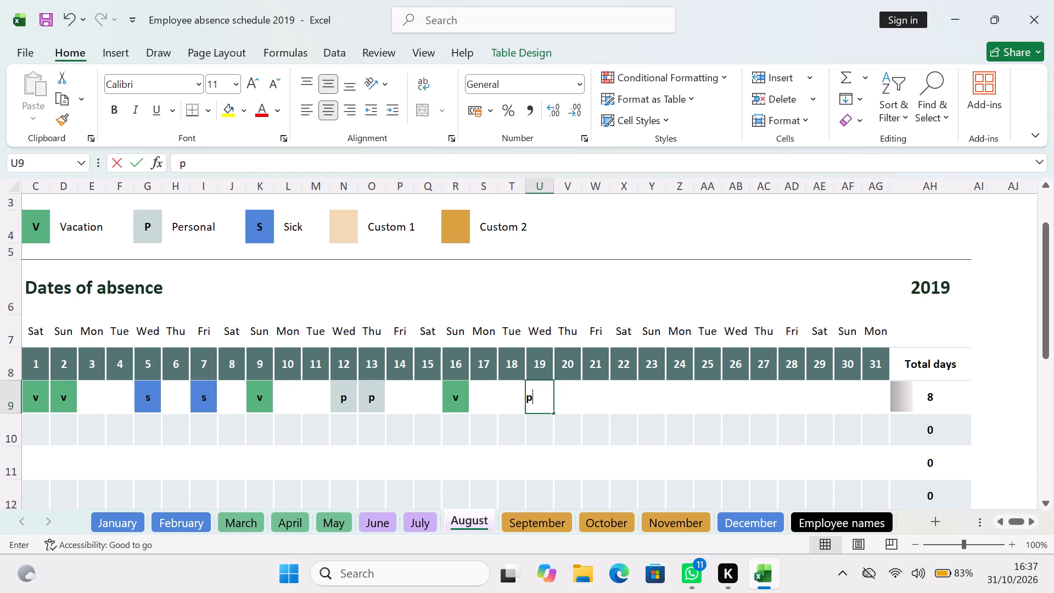
pyautogui.press('Right')
pyautogui.press('Right')
pyautogui.press('p')
pyautogui.press('Right')
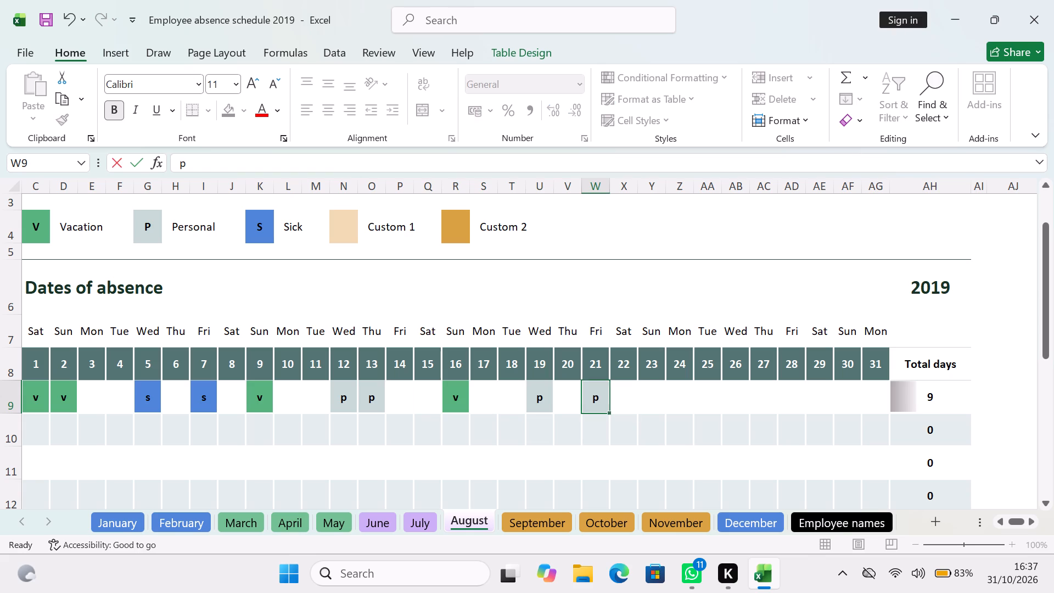
pyautogui.press('Right')
pyautogui.press('v')
pyautogui.press('Right')
pyautogui.press('Right')
pyautogui.press('Right')
pyautogui.press('Right')
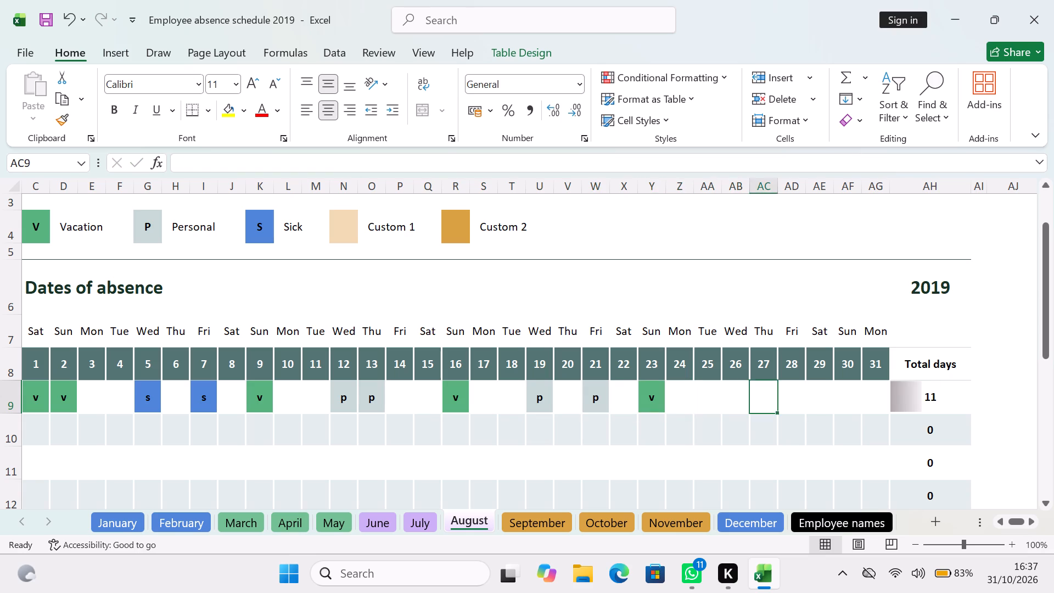
# Enter p on day 18 in the third employee row of August.
pyautogui.click(549, 469)
pyautogui.press('Left')
pyautogui.press('p')
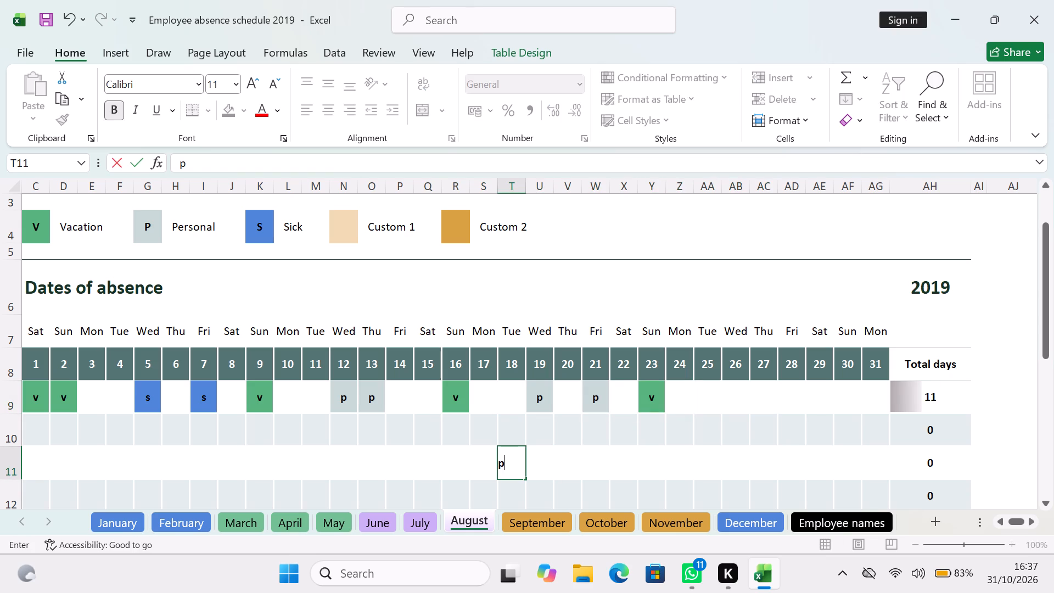
pyautogui.press('Right')
pyautogui.press('Left')
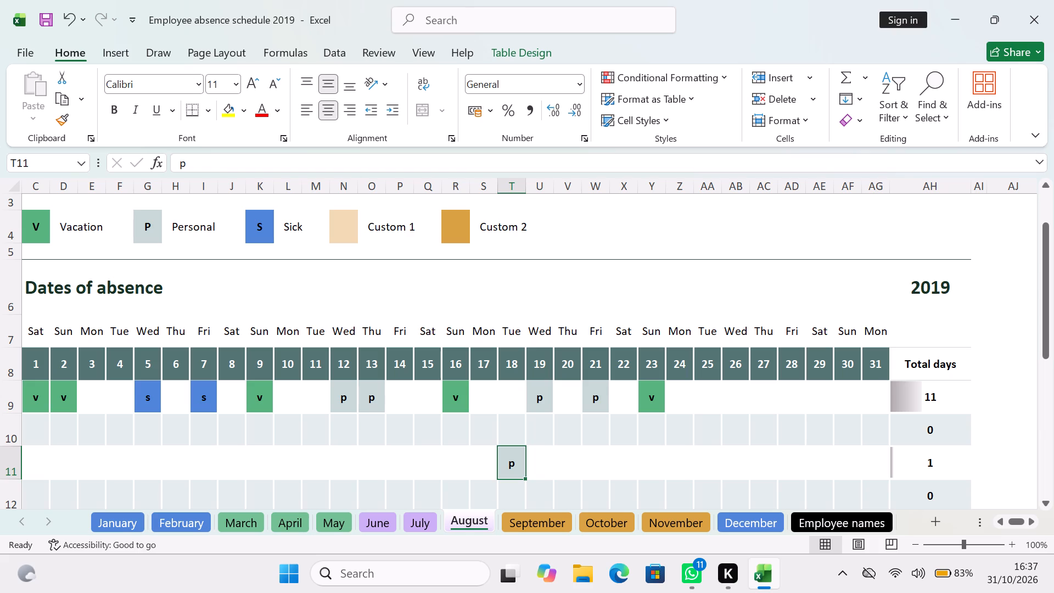
# Finish the first employee row with p on days 26 and 27 and v on days 29 and 30.
pyautogui.press('Up')
pyautogui.press('Right')
pyautogui.press('Right')
pyautogui.press('Right')
pyautogui.press('Right')
pyautogui.press('Right')
pyautogui.press('Right')
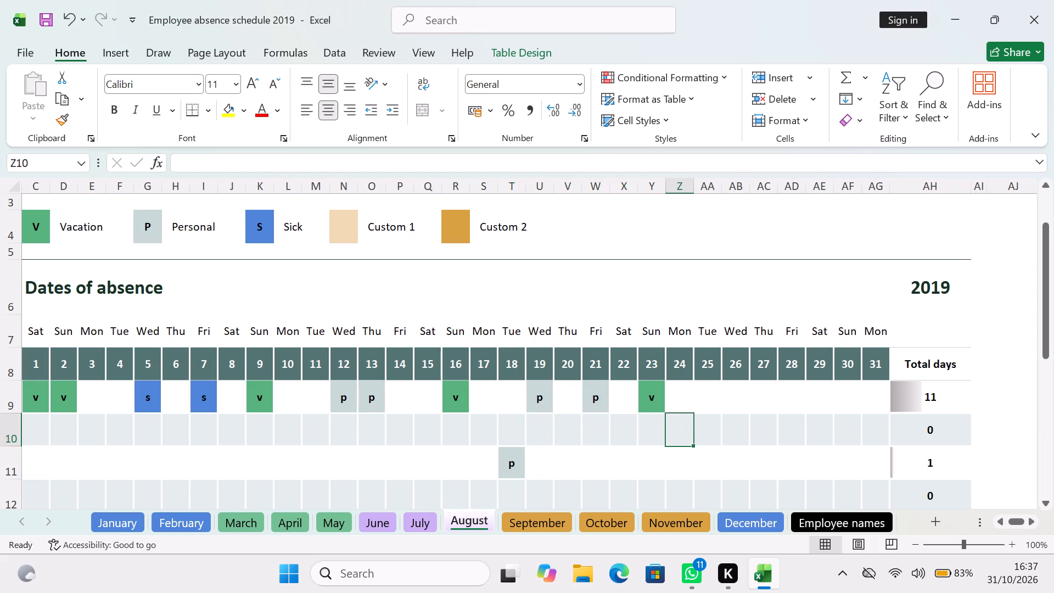
pyautogui.press('Up')
pyautogui.press('Right')
pyautogui.press('Right')
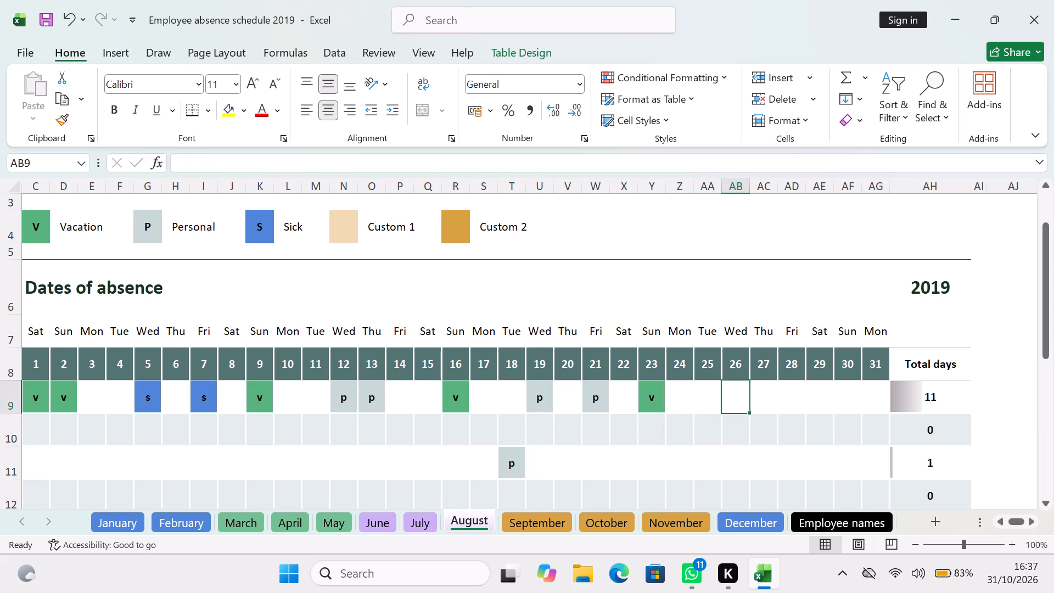
pyautogui.press('p')
pyautogui.press('Right')
pyautogui.press('p')
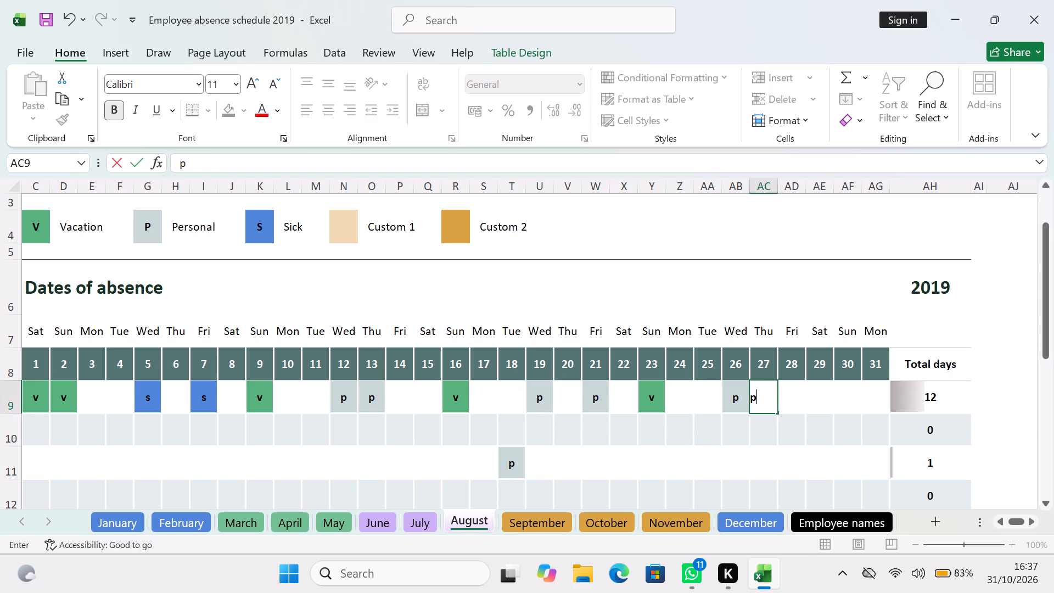
pyautogui.press('Right')
pyautogui.press('Right')
pyautogui.press('v')
pyautogui.press('Right')
pyautogui.press('v')
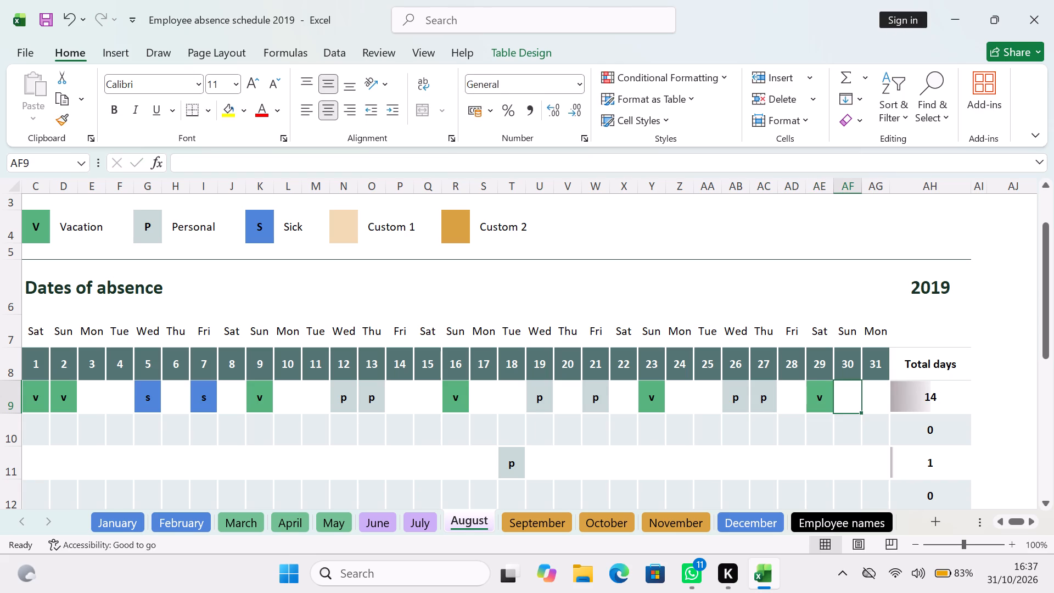
pyautogui.press('Right')
# In the second employee row of August, enter v on day 2 and p on days 4 and 6.
pyautogui.press('Down')
pyautogui.press('Left')
pyautogui.press('Left')
pyautogui.press('Left')
pyautogui.press('Left')
pyautogui.press('Left')
pyautogui.press('Left')
pyautogui.press('Left')
pyautogui.press('Left')
pyautogui.press('Left')
pyautogui.press('Left')
pyautogui.press('Left')
pyautogui.press('Left')
pyautogui.press('Left')
pyautogui.press('Left')
pyautogui.press('Left')
pyautogui.press('Left')
pyautogui.press('Left')
pyautogui.press('Left')
pyautogui.press('Left')
pyautogui.press('Left')
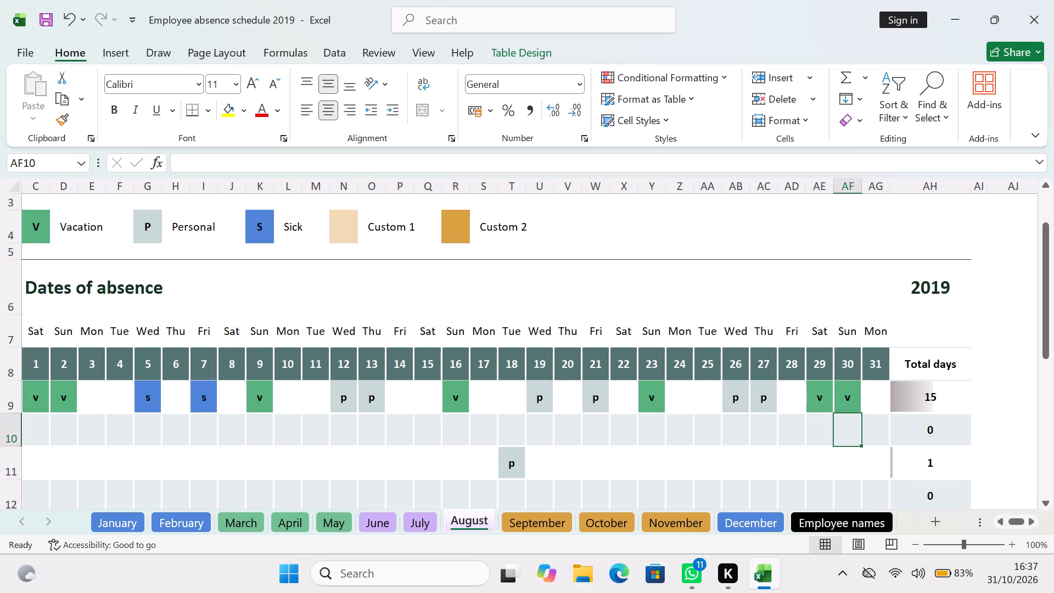
pyautogui.press('Left')
pyautogui.press('v')
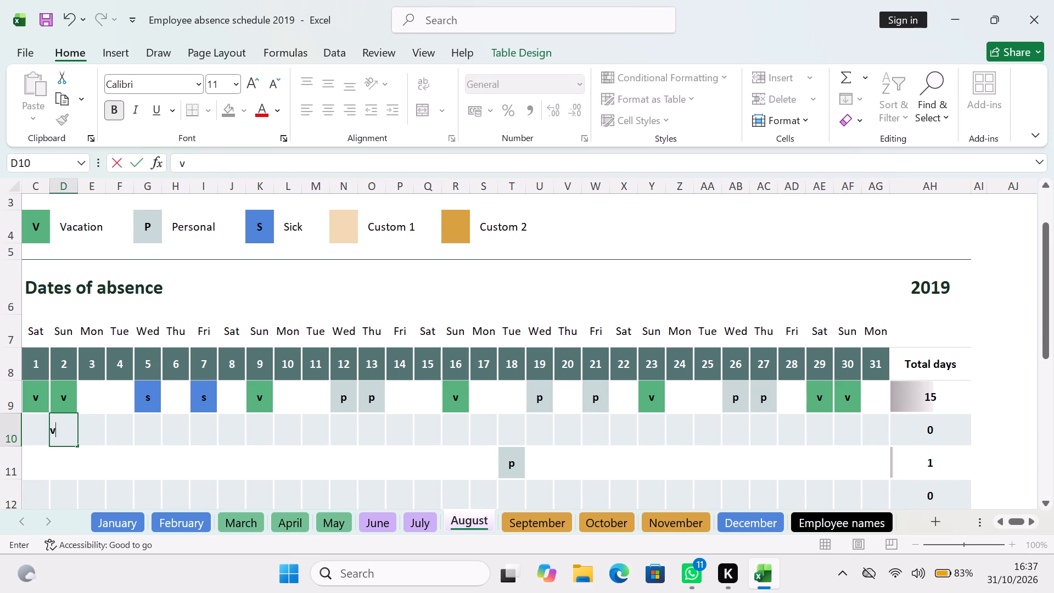
pyautogui.press('Right')
pyautogui.press('Right')
pyautogui.press('Right')
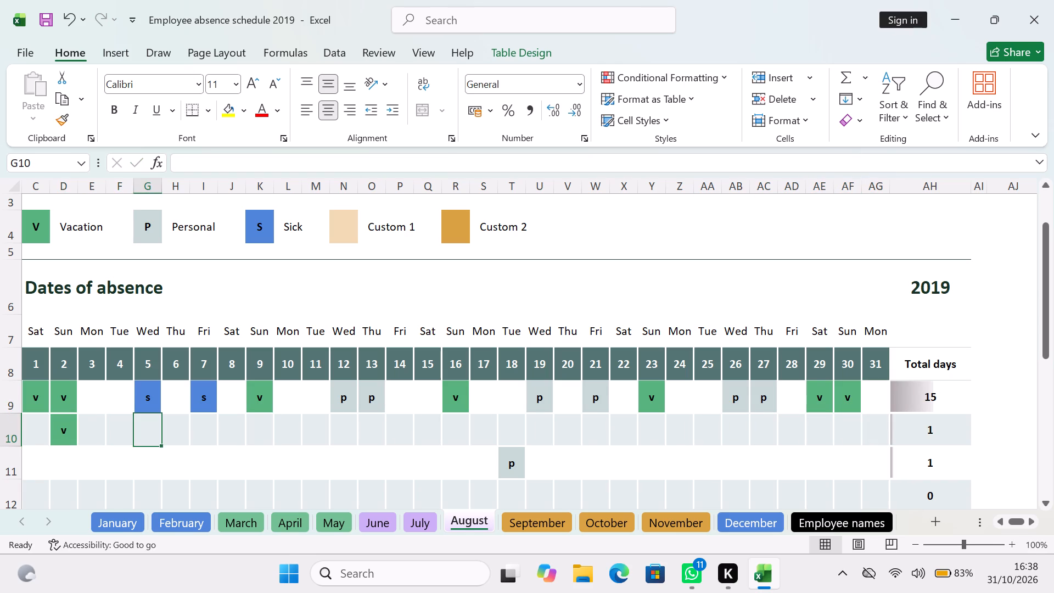
pyautogui.press('Left')
pyautogui.press('p')
pyautogui.press('Right')
pyautogui.press('Right')
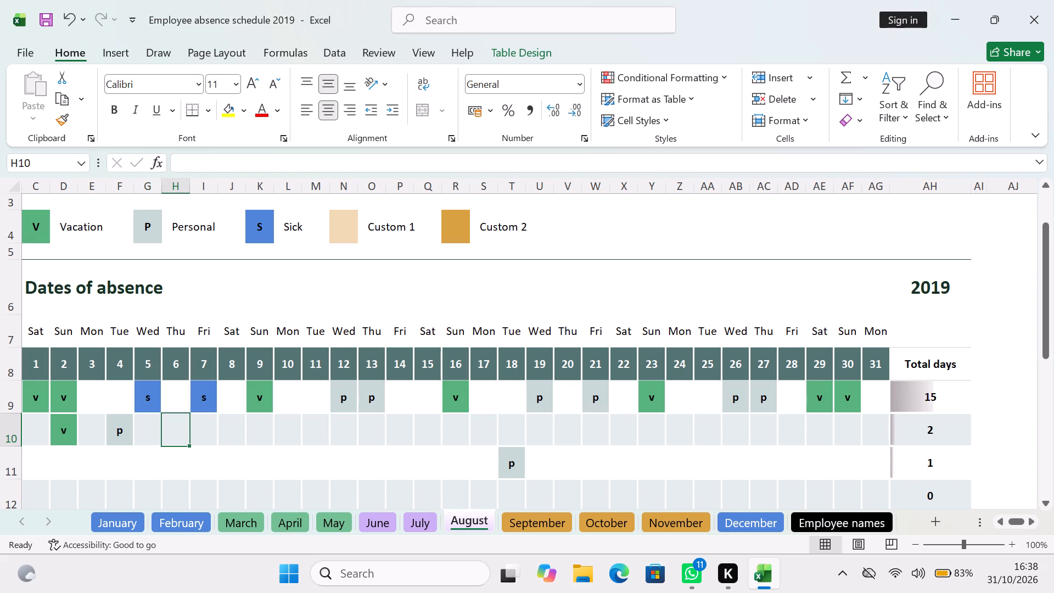
pyautogui.press('p')
pyautogui.press('Right')
# Enter v on days 8 and 9 and p on day 12 in the second employee row.
pyautogui.press('Right')
pyautogui.press('Right')
pyautogui.press('v')
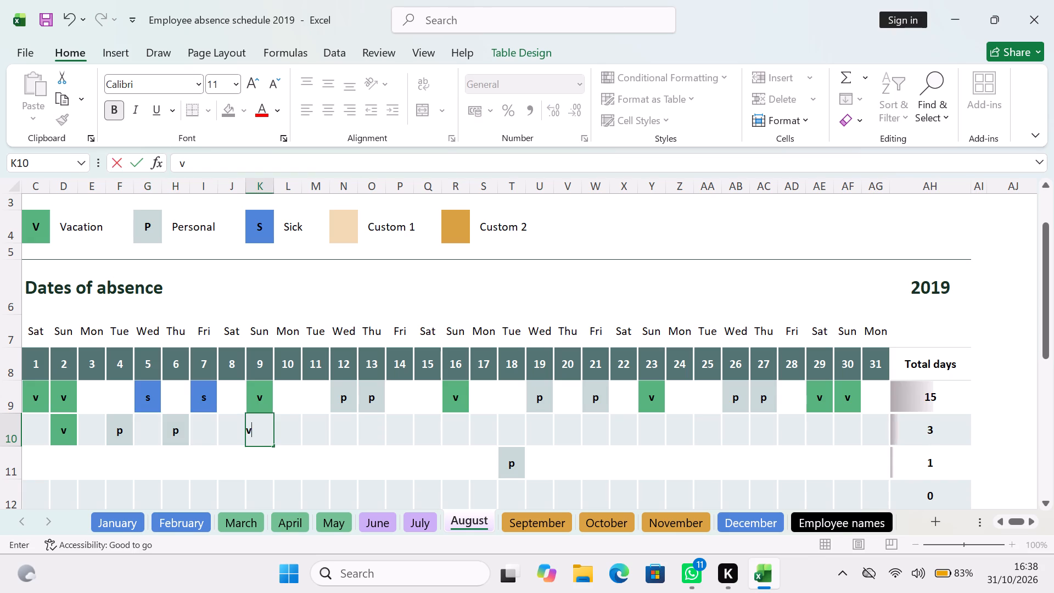
pyautogui.press('Left')
pyautogui.press('v')
pyautogui.press('Right')
pyautogui.press('Right')
pyautogui.press('Right')
pyautogui.press('Right')
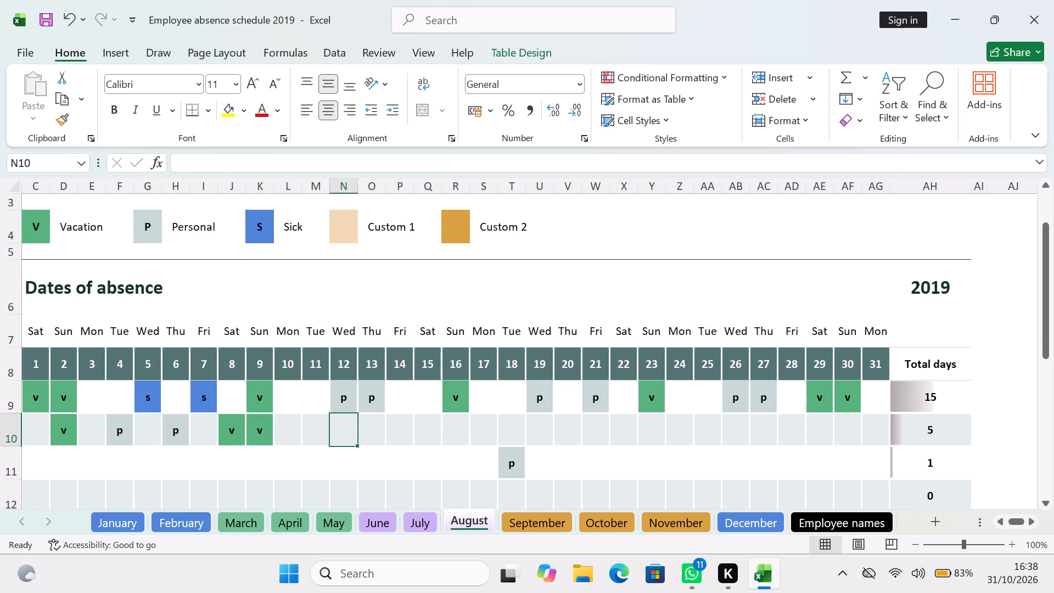
pyautogui.press('p')
pyautogui.press('Right')
pyautogui.press('Right')
pyautogui.press('Right')
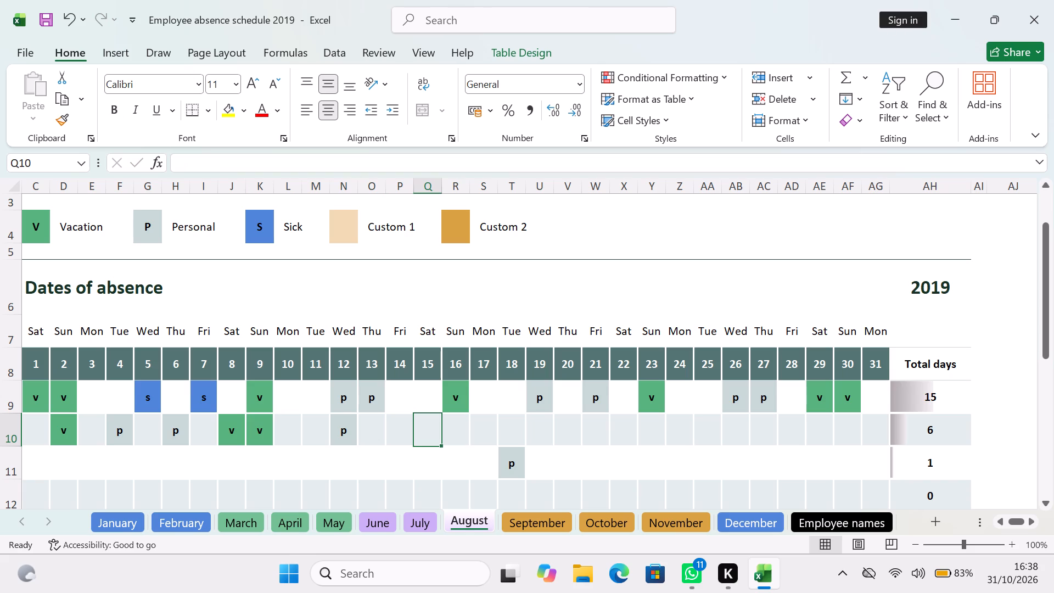
# Enter v on days 15 and 16 and p on day 19 in August's second employee row.
pyautogui.press('v')
pyautogui.press('Right')
pyautogui.press('v')
pyautogui.press('Right')
pyautogui.press('Right')
pyautogui.press('Right')
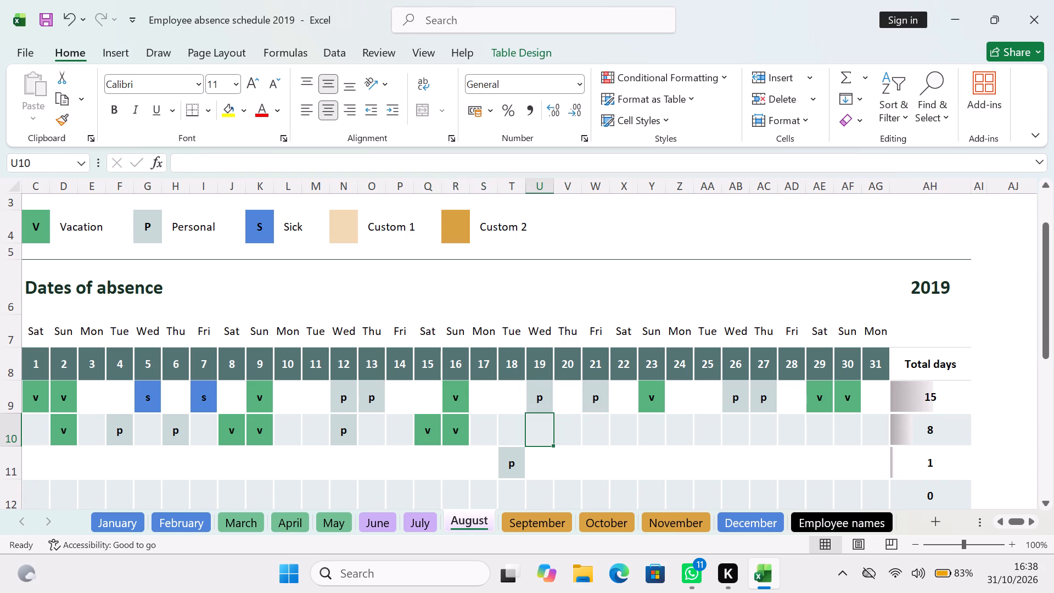
pyautogui.press('p')
pyautogui.press('Right')
# Enter p on day 22 and v on day 23 in the second employee row.
pyautogui.press('Right')
pyautogui.press('Right')
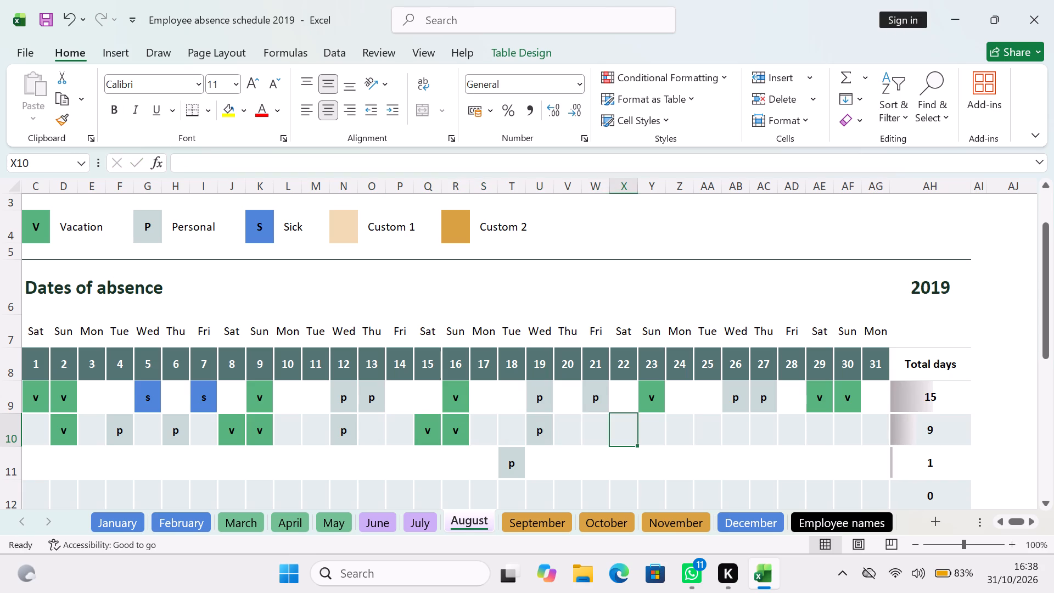
pyautogui.press('p')
pyautogui.press('Right')
pyautogui.press('Right')
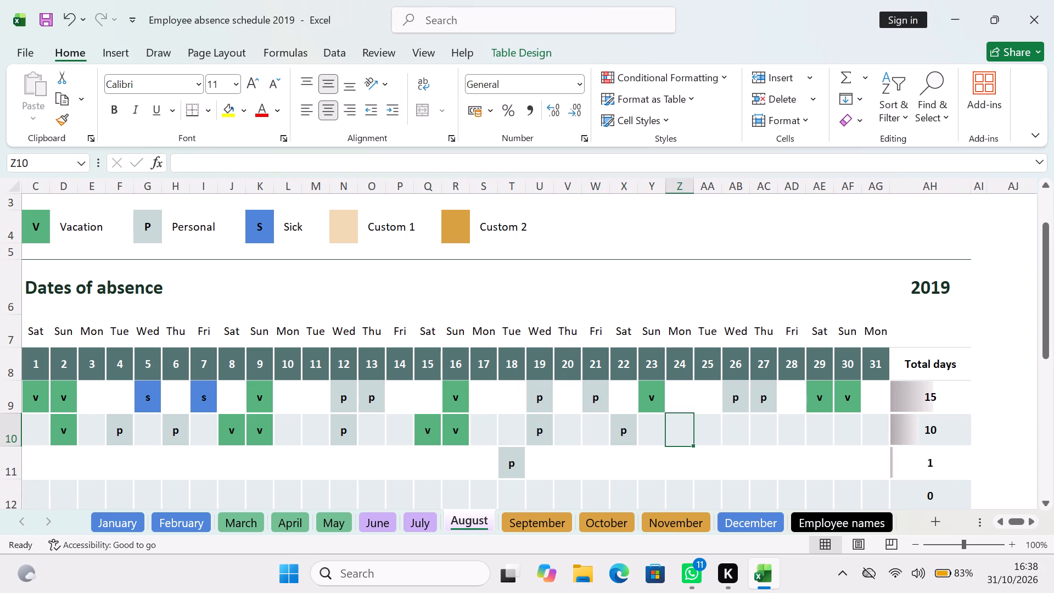
pyautogui.press('Left')
pyautogui.press('Left')
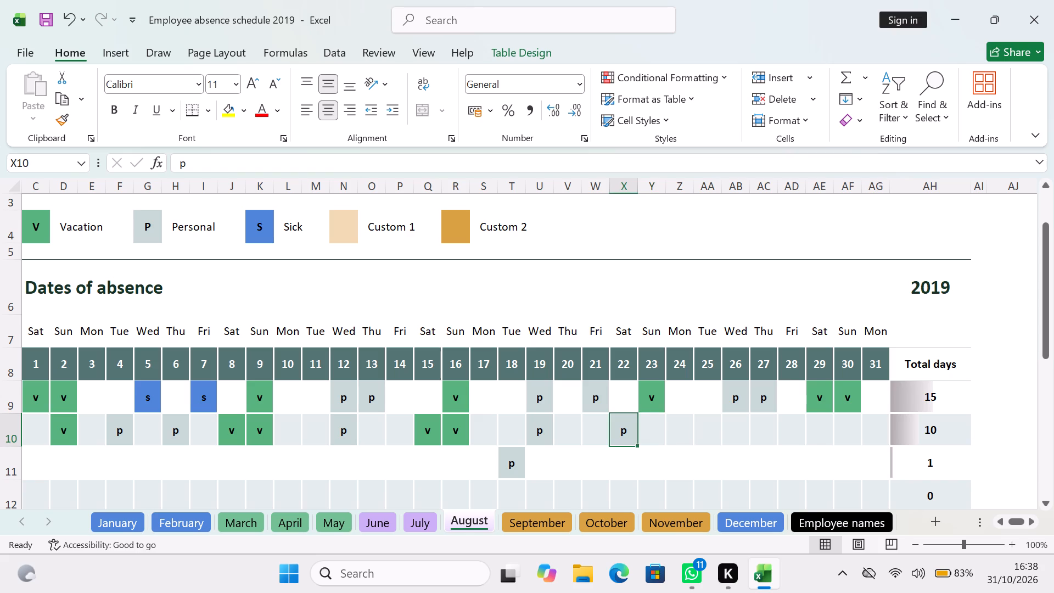
pyautogui.press('Right')
pyautogui.press('v')
pyautogui.press('Right')
# Finish the second employee row with s on days 25 and 27 and v on days 29 and 30.
pyautogui.press('Right')
pyautogui.press('Right')
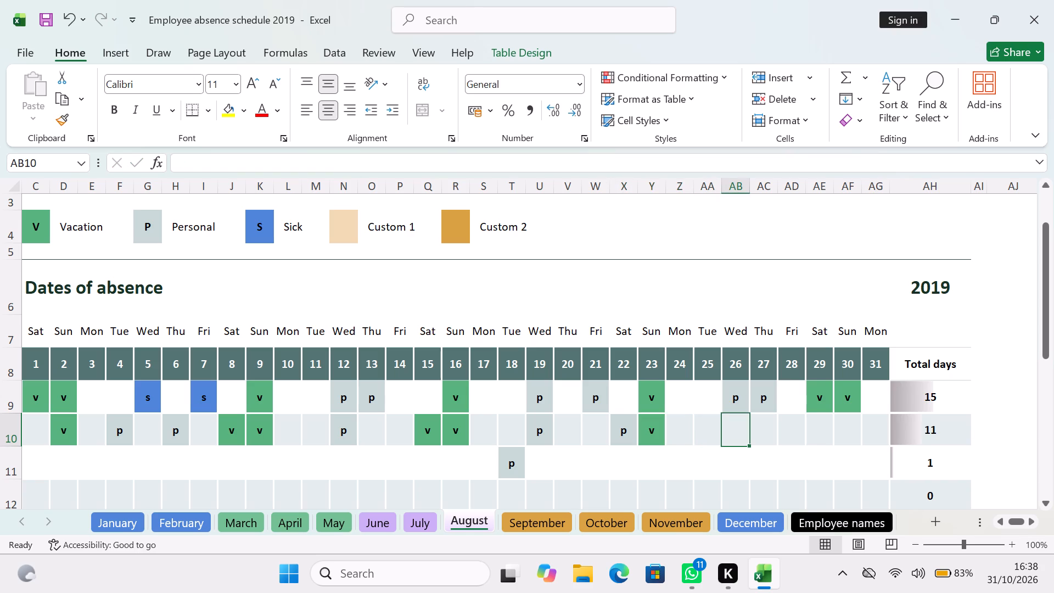
pyautogui.press('Left')
pyautogui.press('s')
pyautogui.press('Right')
pyautogui.press('Right')
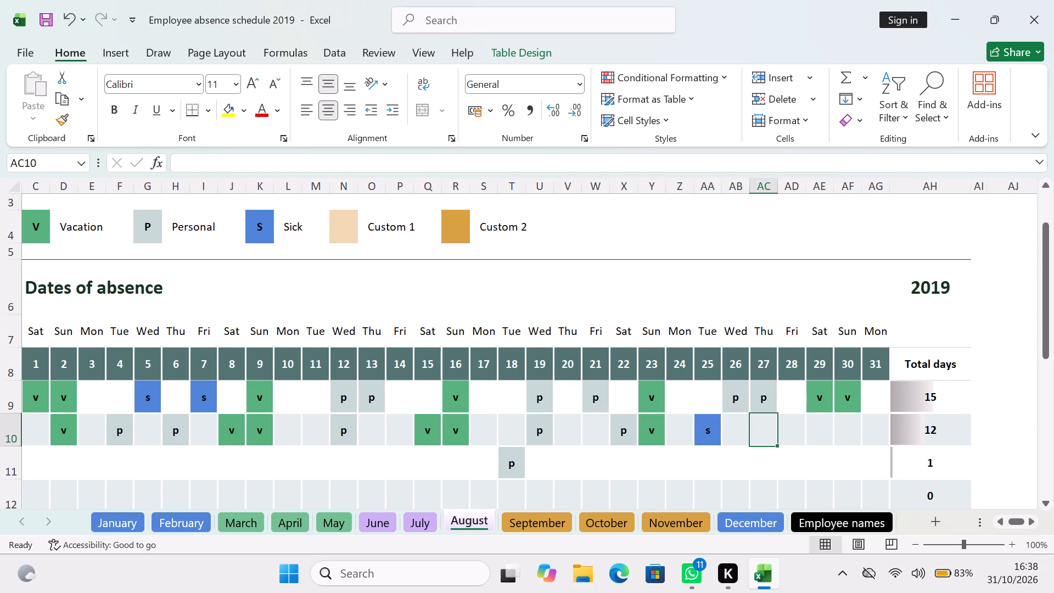
pyautogui.press('s')
pyautogui.press('Right')
pyautogui.press('Right')
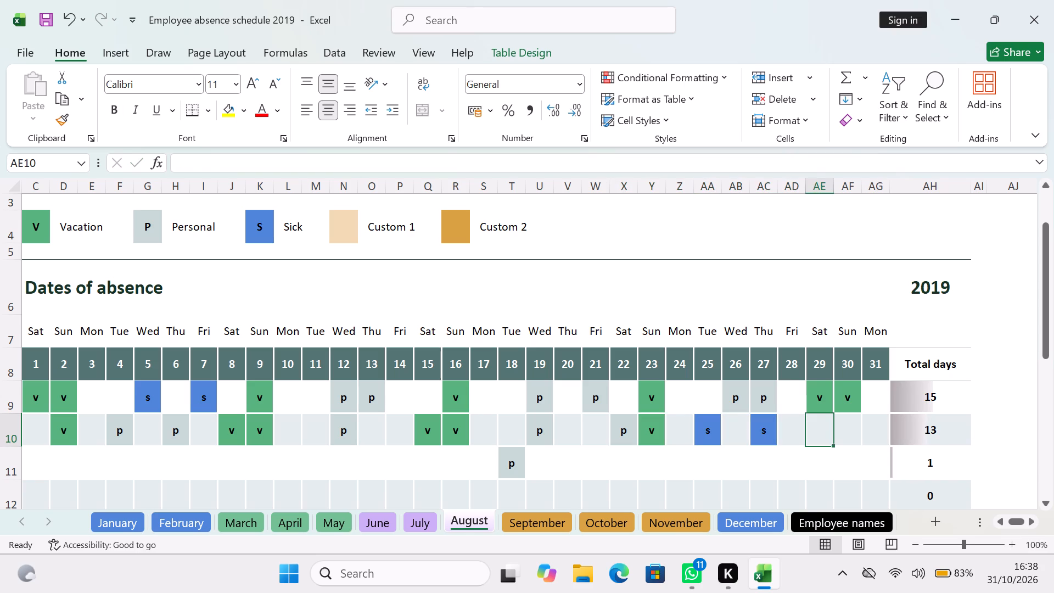
pyautogui.press('v')
pyautogui.press('Right')
pyautogui.press('v')
pyautogui.press('Right')
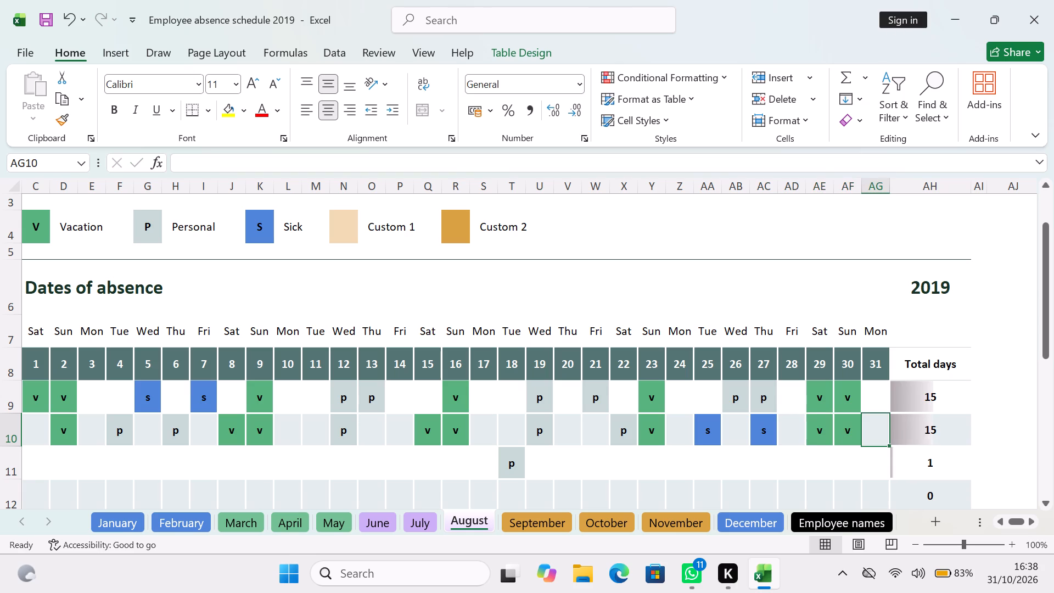
# In the third employee row of August, enter v on day 2 and s on day 4.
pyautogui.press('Down')
pyautogui.press('Left')
pyautogui.press('Left')
pyautogui.press('Left')
pyautogui.press('Left')
pyautogui.press('Left')
pyautogui.press('Left')
pyautogui.press('Left')
pyautogui.press('Left')
pyautogui.press('Left')
pyautogui.press('Left')
pyautogui.press('Left')
pyautogui.press('Left')
pyautogui.press('Left')
pyautogui.press('Left')
pyautogui.press('Left')
pyautogui.press('Left')
pyautogui.press('Left')
pyautogui.press('Left')
pyautogui.press('Left')
pyautogui.press('Left')
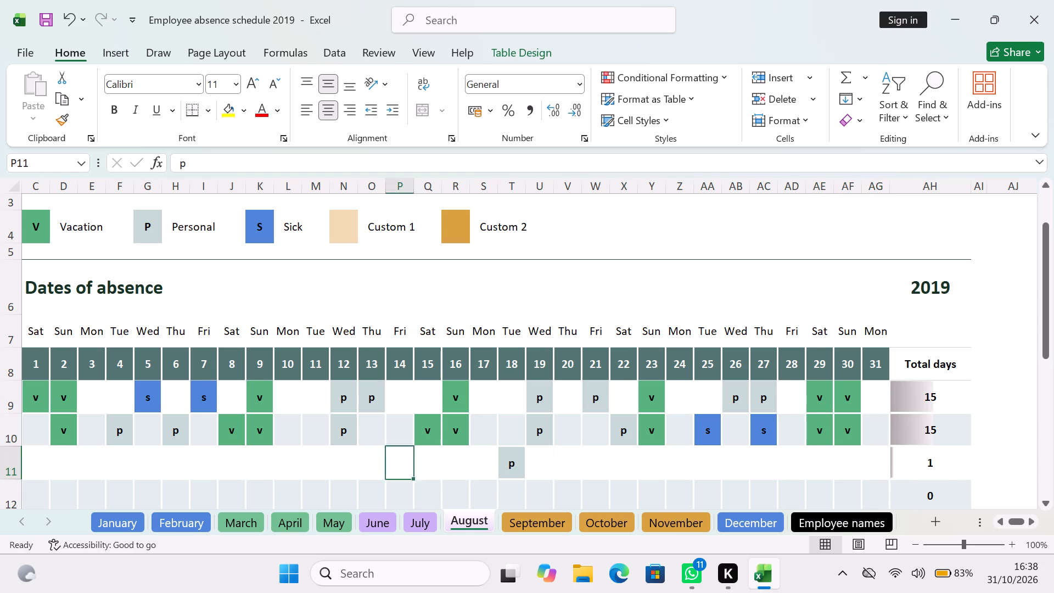
pyautogui.press('Right')
pyautogui.press('Right')
pyautogui.press('Right')
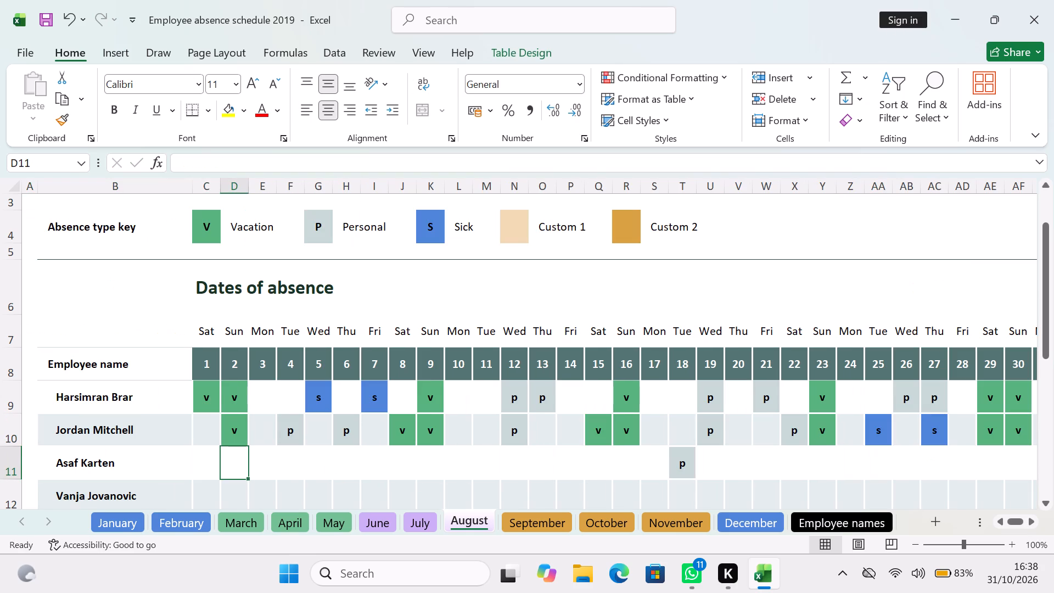
pyautogui.press('v')
pyautogui.press('Right')
pyautogui.press('Right')
pyautogui.press('Right')
pyautogui.press('Left')
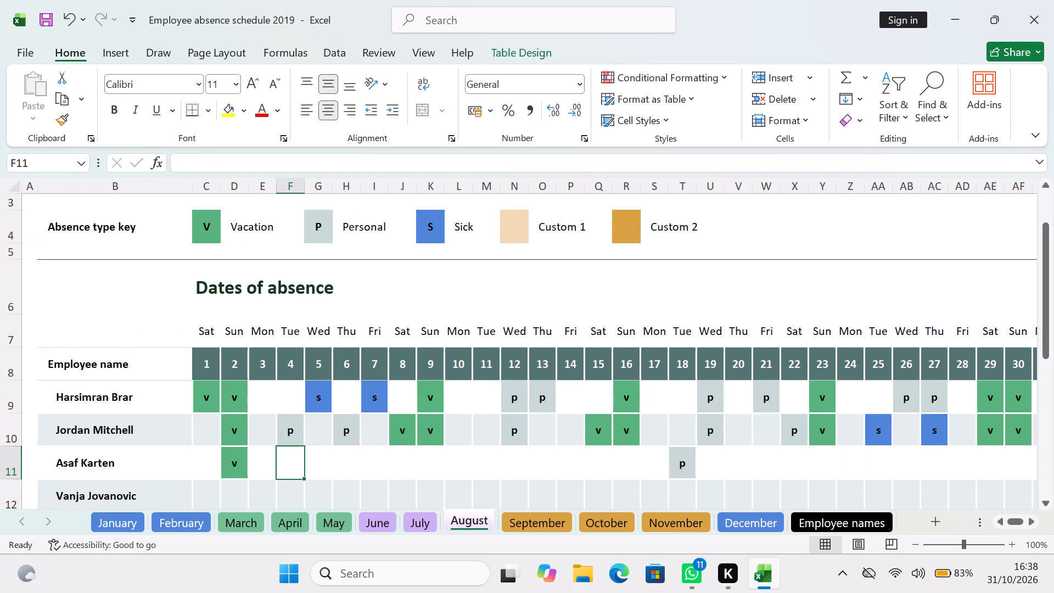
pyautogui.press('s')
pyautogui.press('Right')
# Enter p on day 7 and v on day 9 in the third employee row.
pyautogui.press('Right')
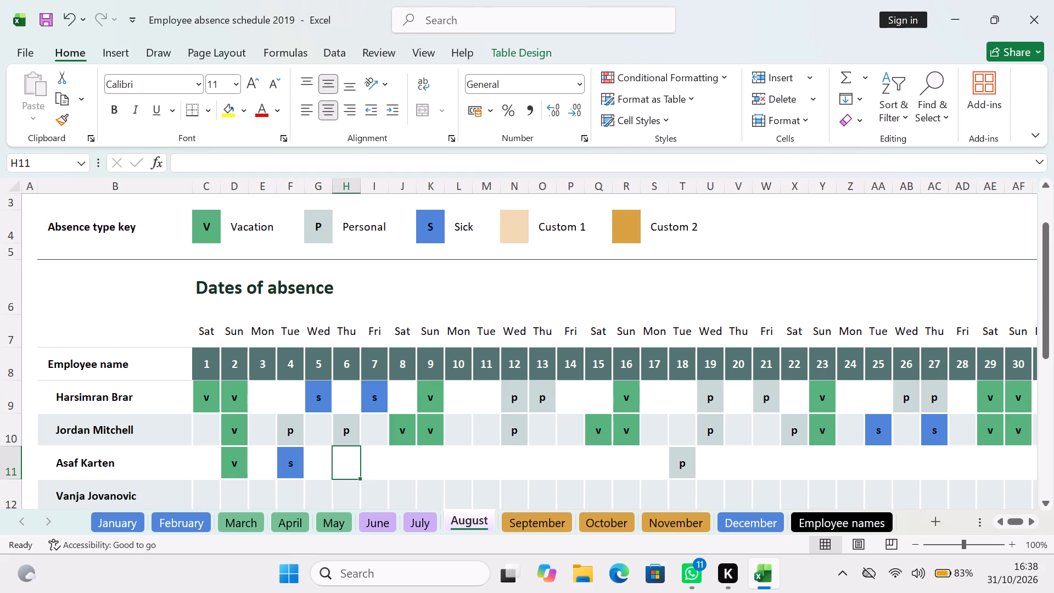
pyautogui.press('Right')
pyautogui.press('p')
pyautogui.press('Right')
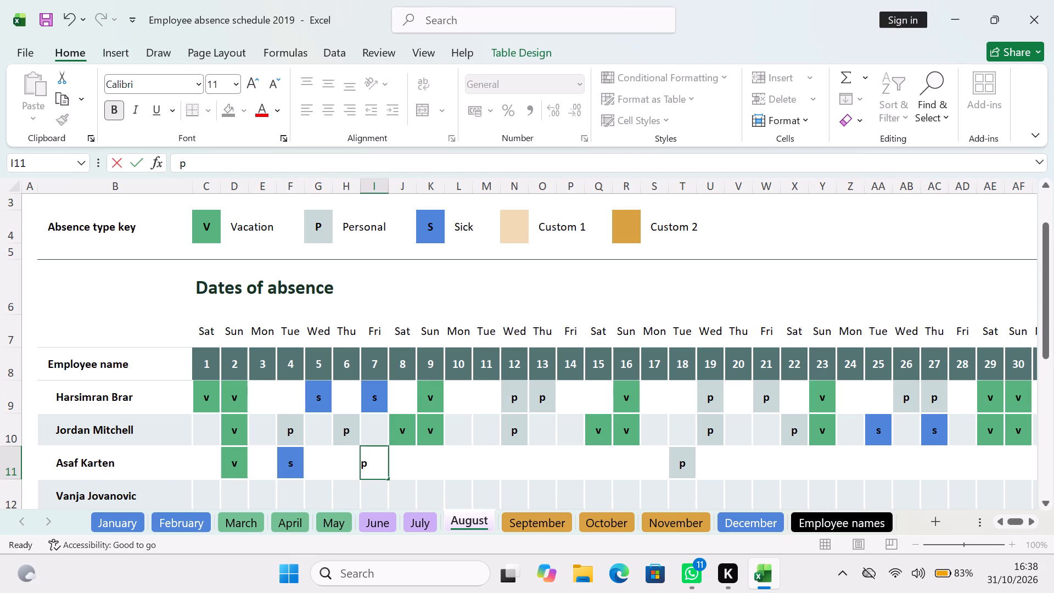
pyautogui.press('Right')
pyautogui.press('v')
pyautogui.press('Right')
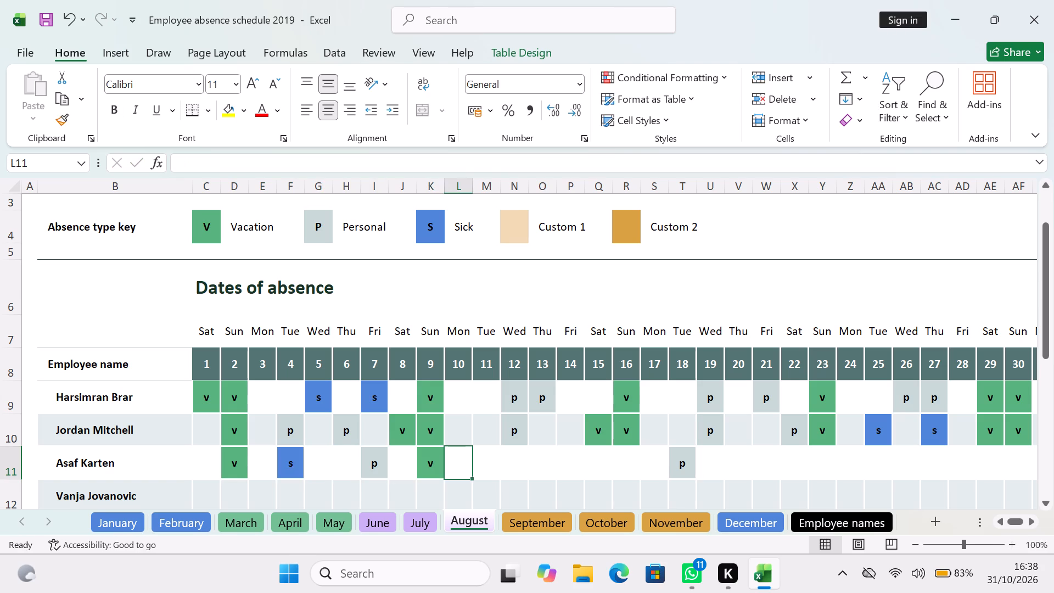
# Enter p on day 11 and v on day 16 in the third employee row.
pyautogui.press('Right')
pyautogui.press('p')
pyautogui.press('Right')
pyautogui.press('Right')
pyautogui.press('Right')
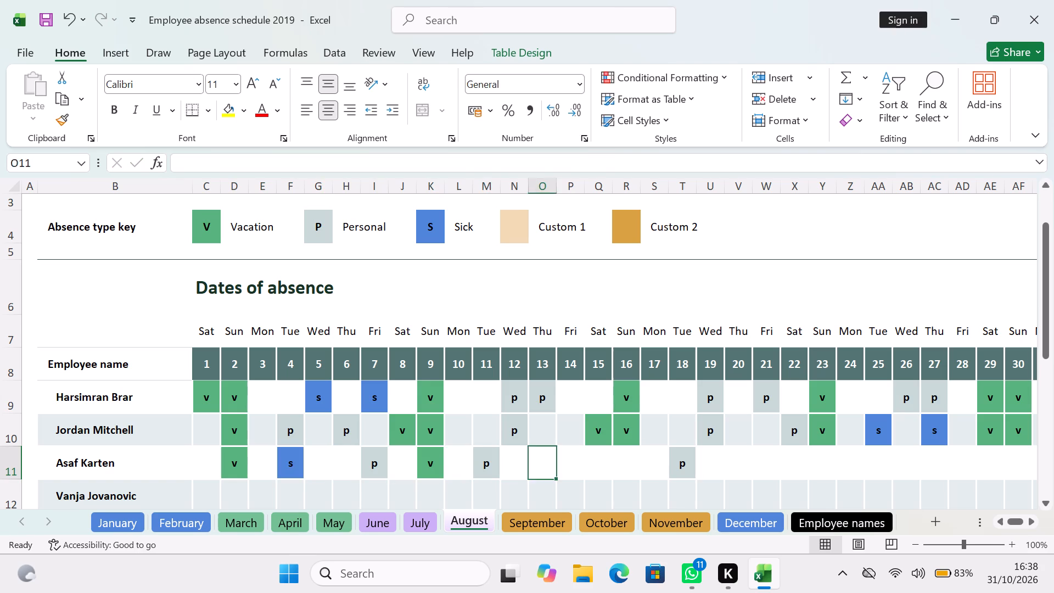
pyautogui.press('Right')
pyautogui.press('Right')
pyautogui.press('v')
pyautogui.press('Right')
# Enter v on days 22 and 23 in the third employee row.
pyautogui.press('Right')
pyautogui.press('Right')
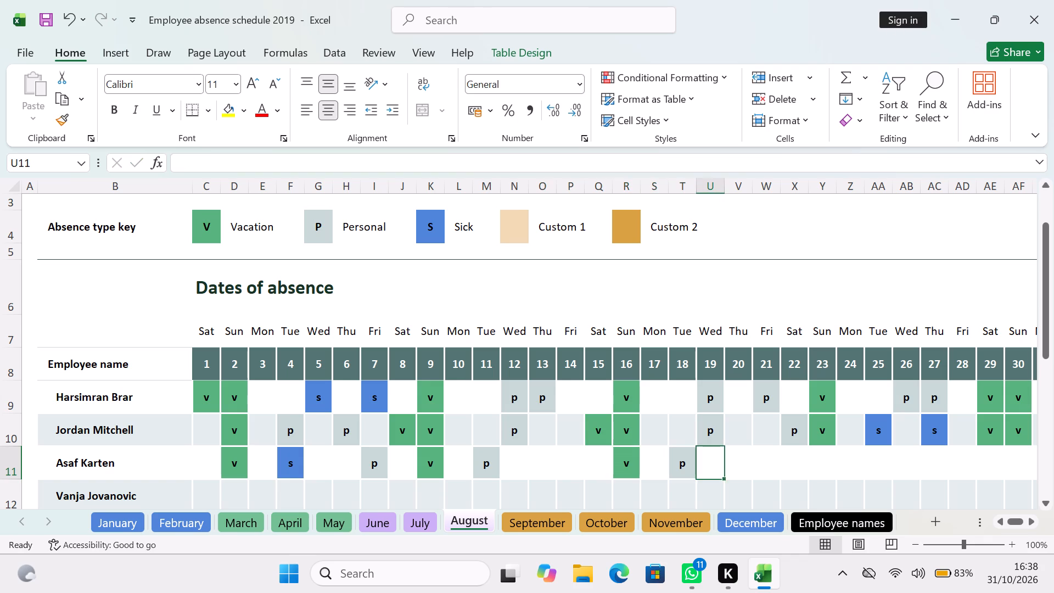
pyautogui.press('Right')
pyautogui.press('Right')
pyautogui.press('Right')
pyautogui.press('Right')
pyautogui.press('v')
pyautogui.press('Right')
pyautogui.press('Left')
pyautogui.press('Left')
pyautogui.press('v')
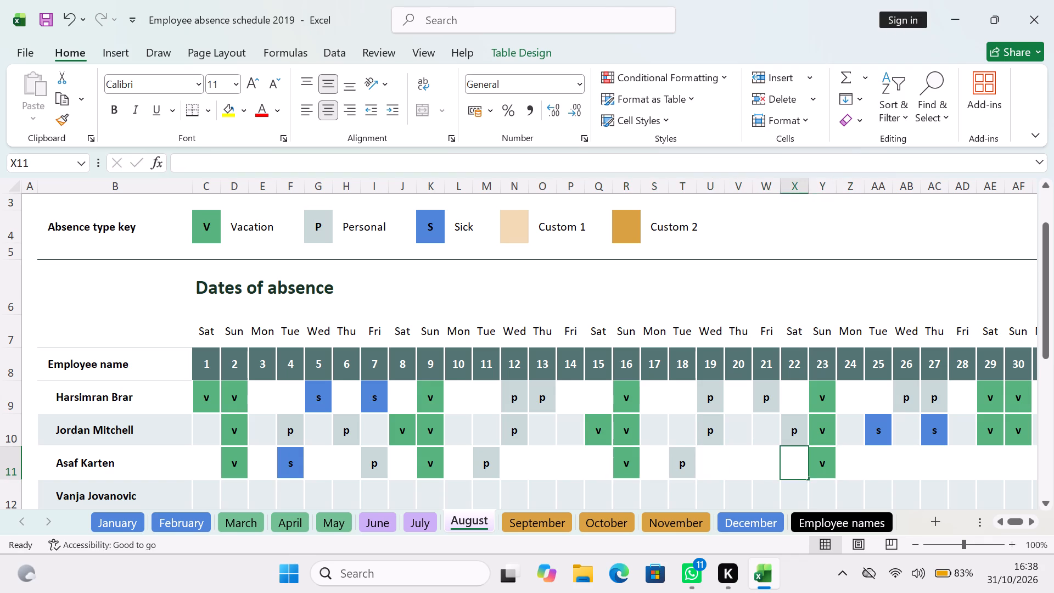
pyautogui.press('Right')
# Finish the third employee row with p on day 27 and v on days 29 and 30.
pyautogui.press('Right')
pyautogui.press('Right')
pyautogui.press('Right')
pyautogui.press('Right')
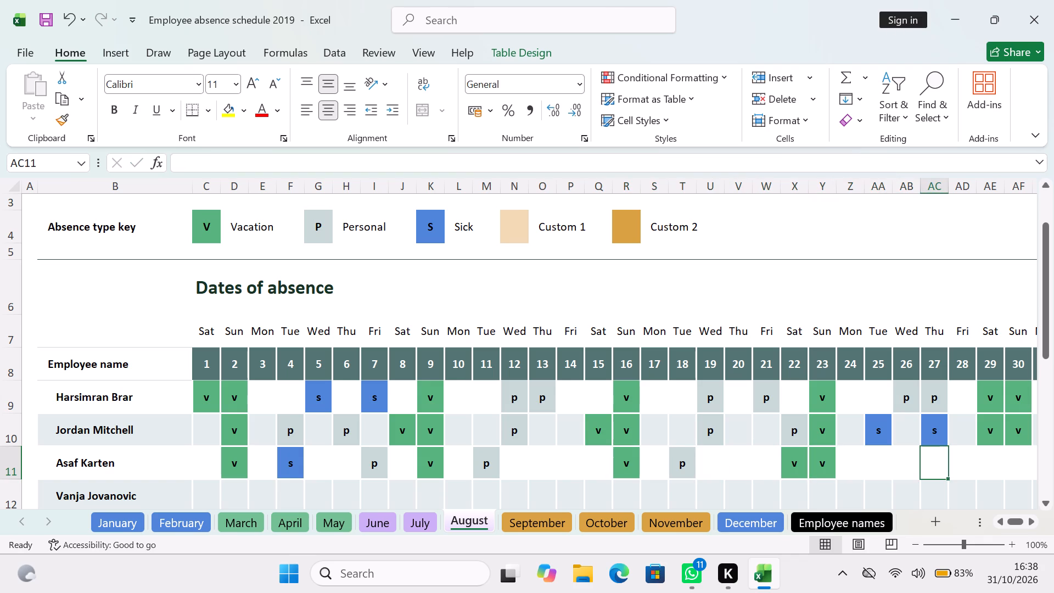
pyautogui.press('p')
pyautogui.press('Right')
pyautogui.press('Right')
pyautogui.press('v')
pyautogui.press('Right')
pyautogui.press('v')
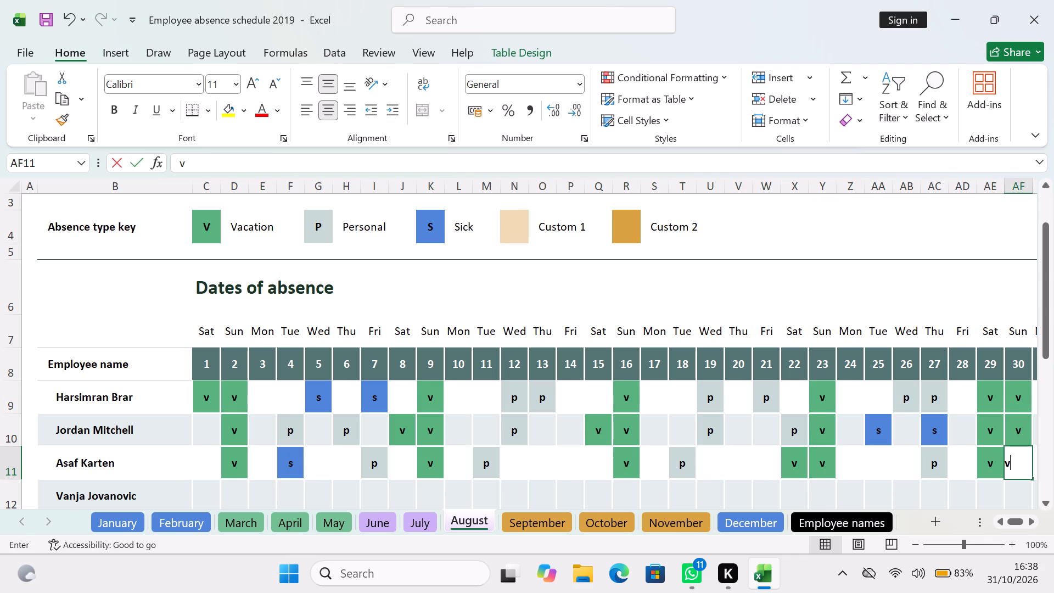
pyautogui.press('Right')
# In the fourth employee row of August, enter v on days 1 and 2.
pyautogui.press('Down')
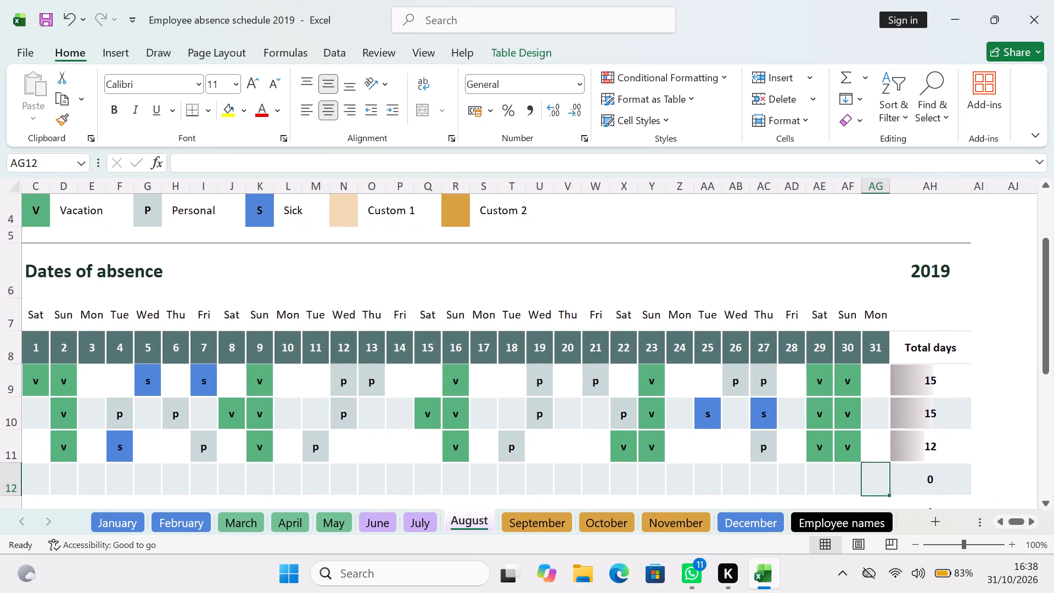
pyautogui.press('Left')
pyautogui.press('Left')
pyautogui.press('Left')
pyautogui.press('Left')
pyautogui.press('Left')
pyautogui.press('Left')
pyautogui.press('Left')
pyautogui.press('Left')
pyautogui.press('Left')
pyautogui.press('Left')
pyautogui.press('Left')
pyautogui.press('Left')
pyautogui.press('Left')
pyautogui.press('Left')
pyautogui.press('Left')
pyautogui.press('Left')
pyautogui.press('Left')
pyautogui.press('Left')
pyautogui.press('Left')
pyautogui.press('Left')
pyautogui.press('Left')
pyautogui.press('Left')
pyautogui.press('Left')
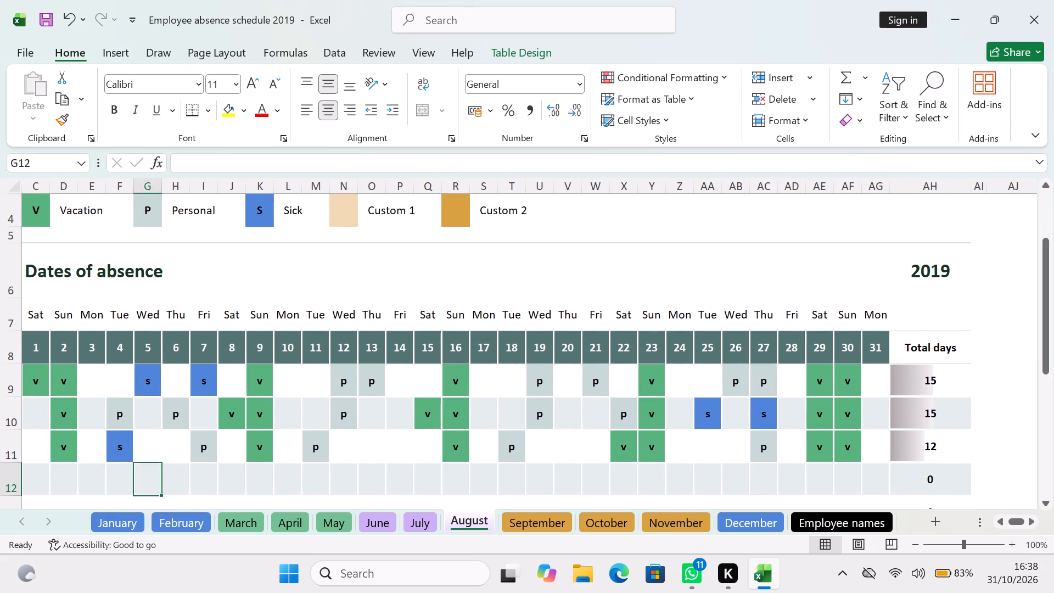
pyautogui.press('Left')
pyautogui.press('Right')
pyautogui.press('v')
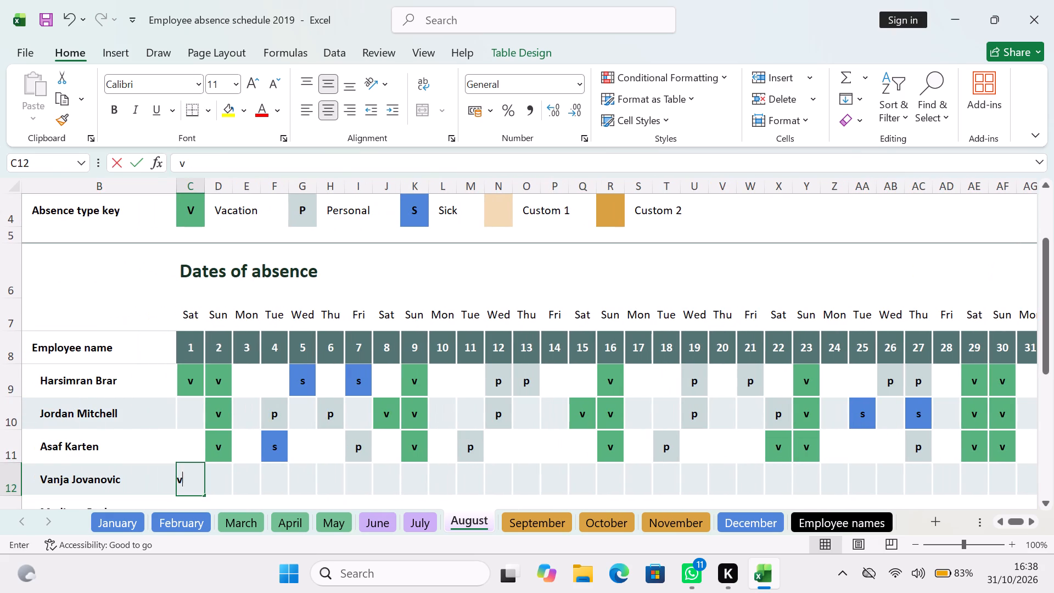
pyautogui.press('Right')
pyautogui.press('v')
pyautogui.press('Right')
# Enter p on day 5 and v on days 8 and 9 in the fourth employee row.
pyautogui.press('Right')
pyautogui.press('Right')
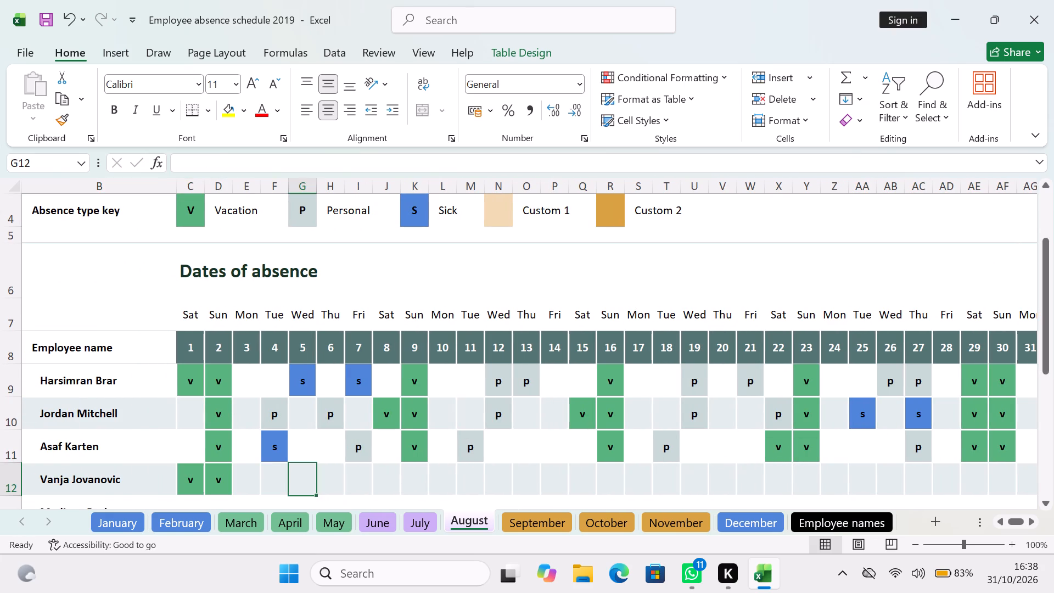
pyautogui.press('p')
pyautogui.press('Right')
pyautogui.press('Right')
pyautogui.press('Right')
pyautogui.press('v')
pyautogui.press('Right')
pyautogui.press('v')
pyautogui.press('Right')
# Enter p on days 12 and 13 in the fourth employee row.
pyautogui.press('Right')
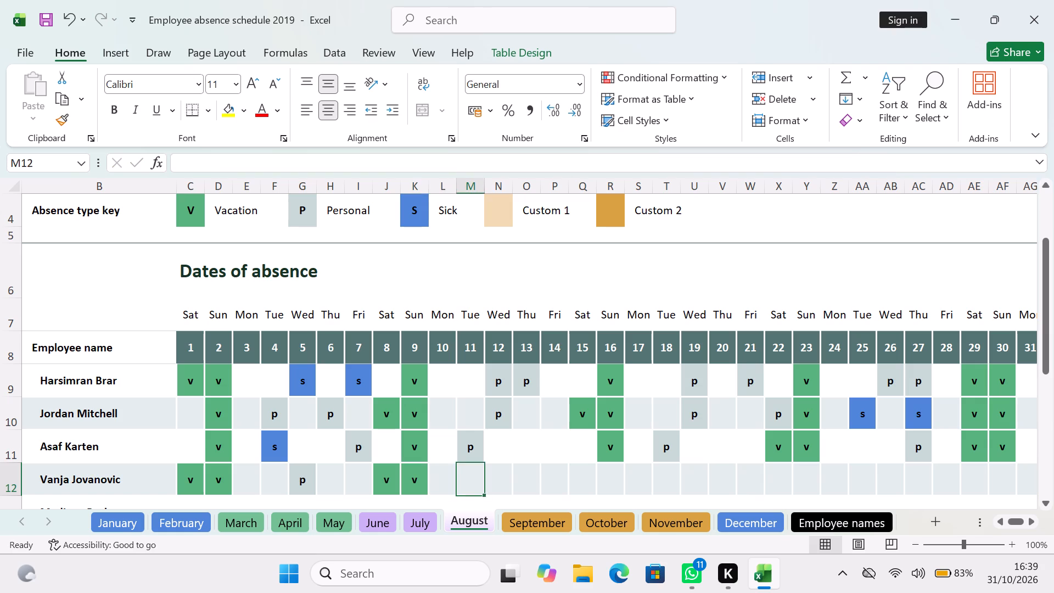
pyautogui.press('Right')
pyautogui.press('p')
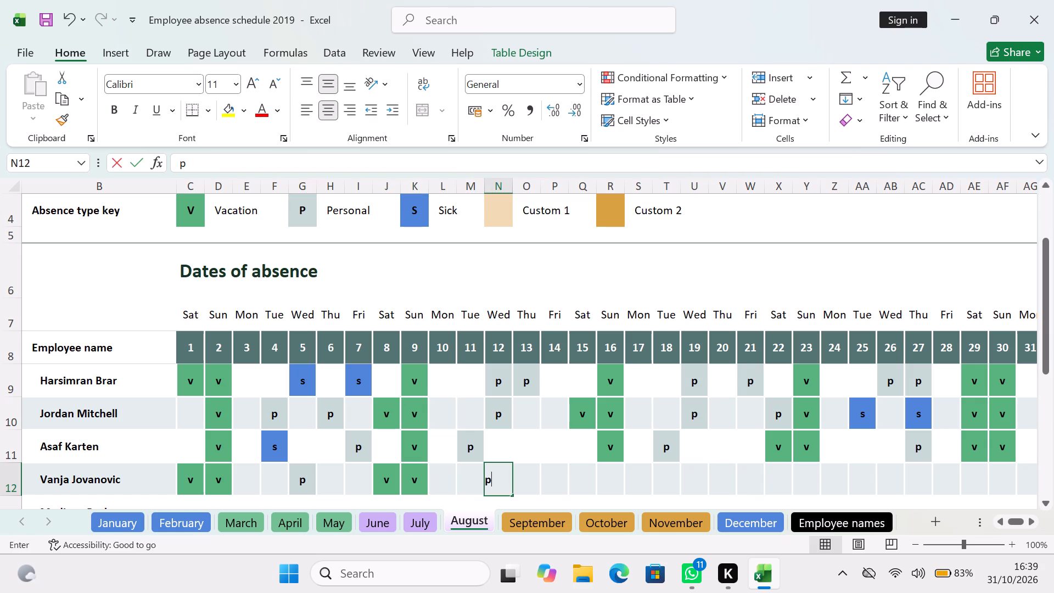
pyautogui.press('Right')
pyautogui.press('p')
pyautogui.press('Right')
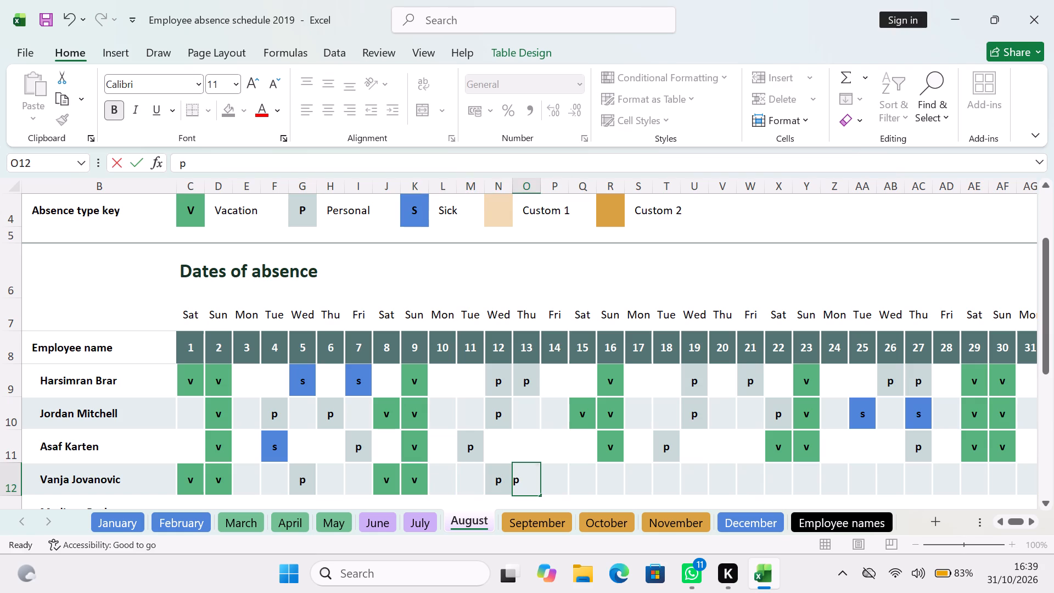
# Enter v on days 15 and 16 in the fourth employee row.
pyautogui.press('Right')
pyautogui.press('Right')
pyautogui.press('Left')
pyautogui.press('v')
pyautogui.press('Right')
pyautogui.press('Right')
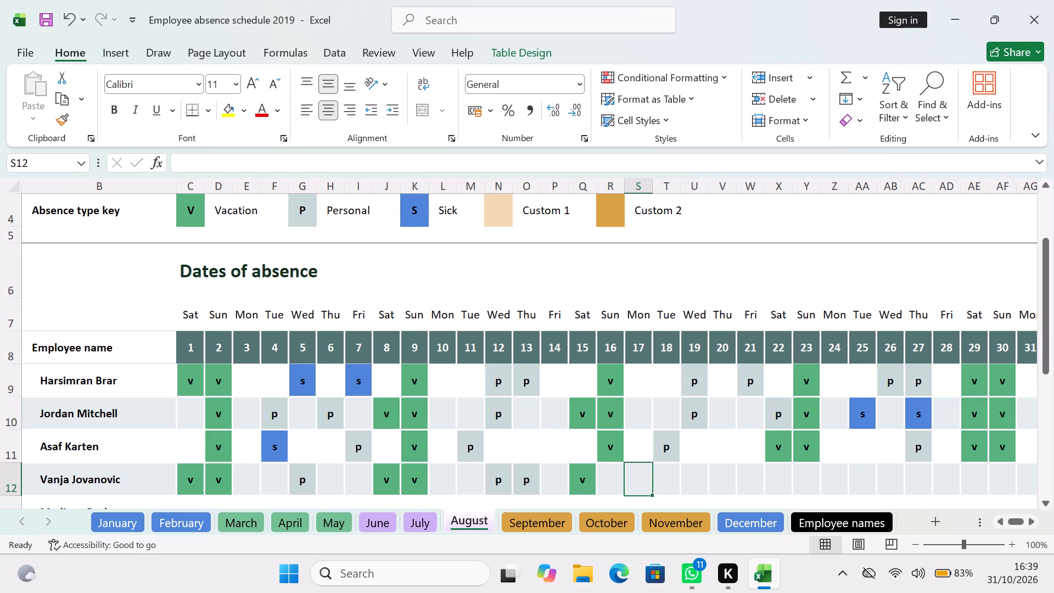
pyautogui.press('Left')
pyautogui.press('v')
pyautogui.press('Right')
pyautogui.press('Right')
pyautogui.press('Right')
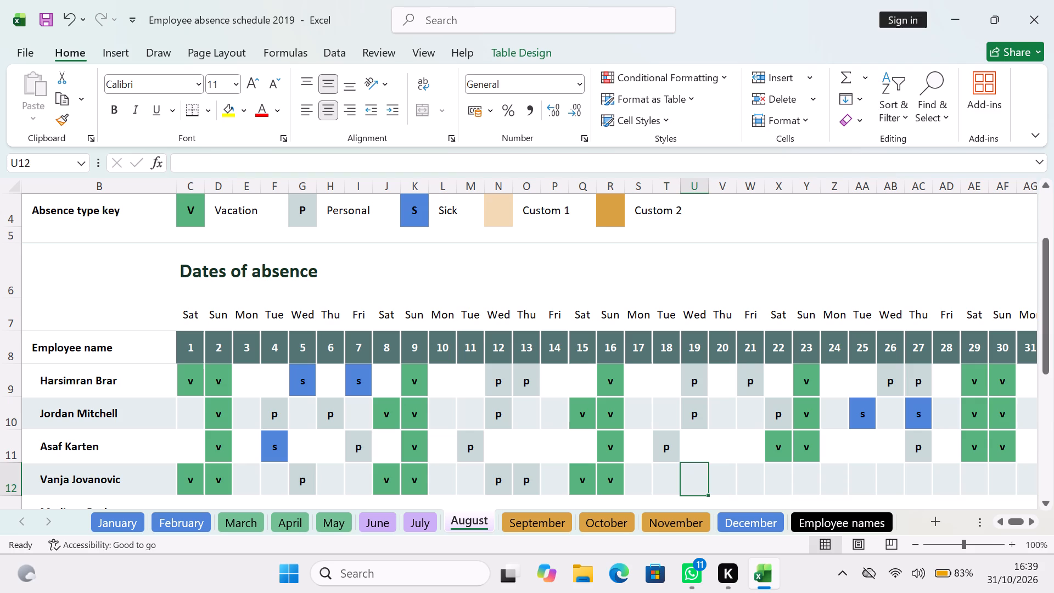
# Enter p on days 19 and 21 in the fourth employee row of August.
pyautogui.press('p')
pyautogui.press('Right')
pyautogui.press('Right')
pyautogui.press('v')
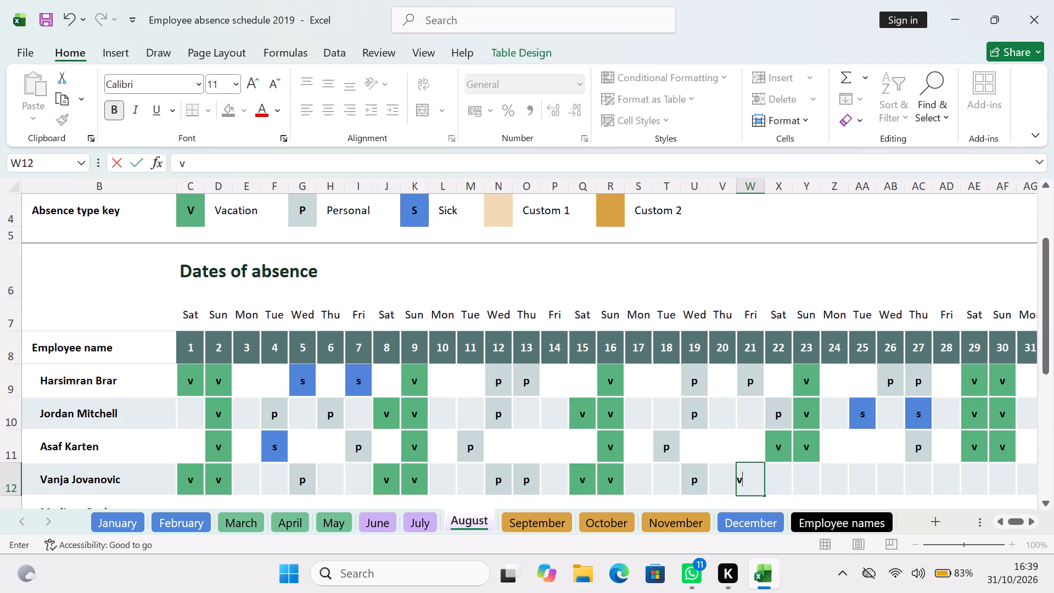
pyautogui.press('BackSpace')
pyautogui.press('p')
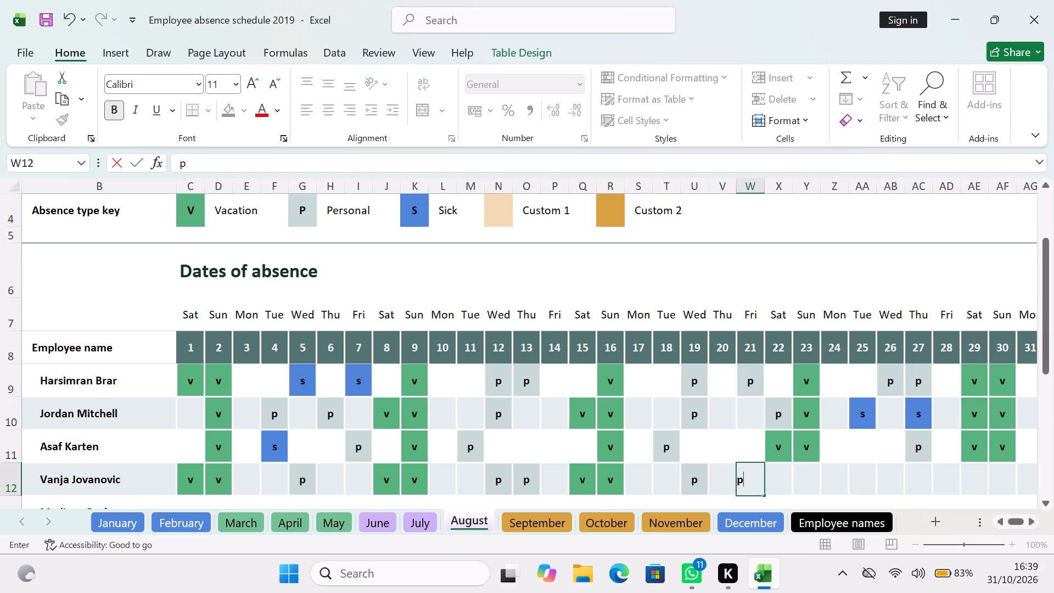
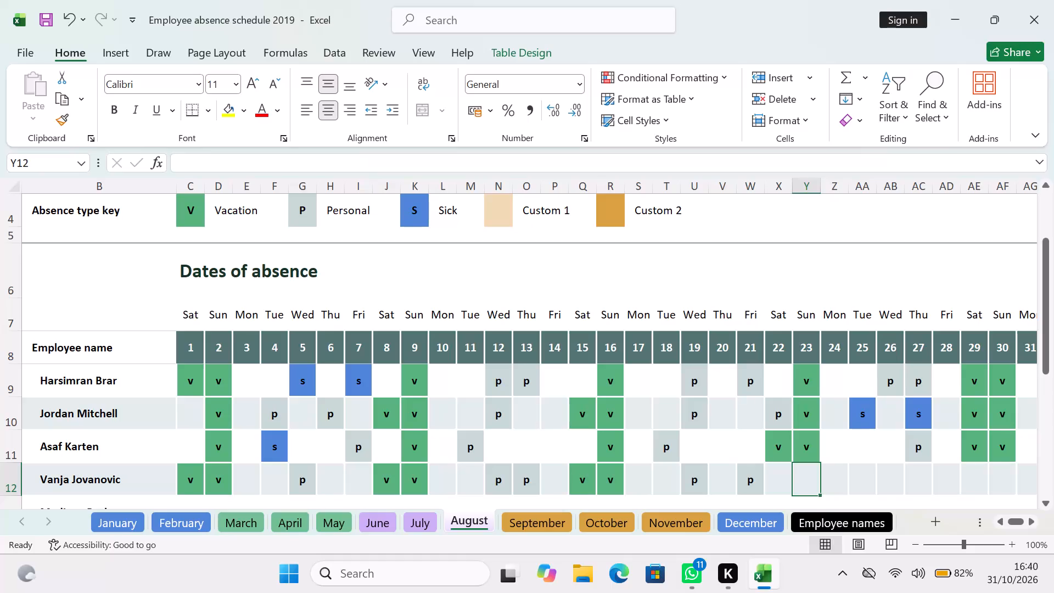
# Enter v on day 23 and p on day 26 in the fourth employee row of August.
pyautogui.press('v')
pyautogui.press('Right')
pyautogui.press('Right')
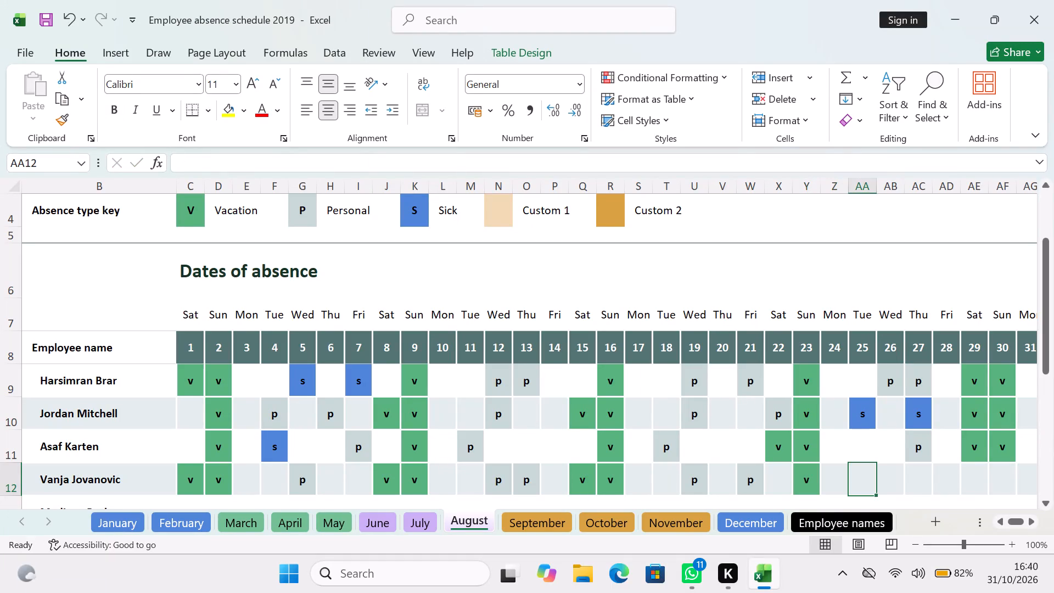
pyautogui.press('Right')
pyautogui.press('p')
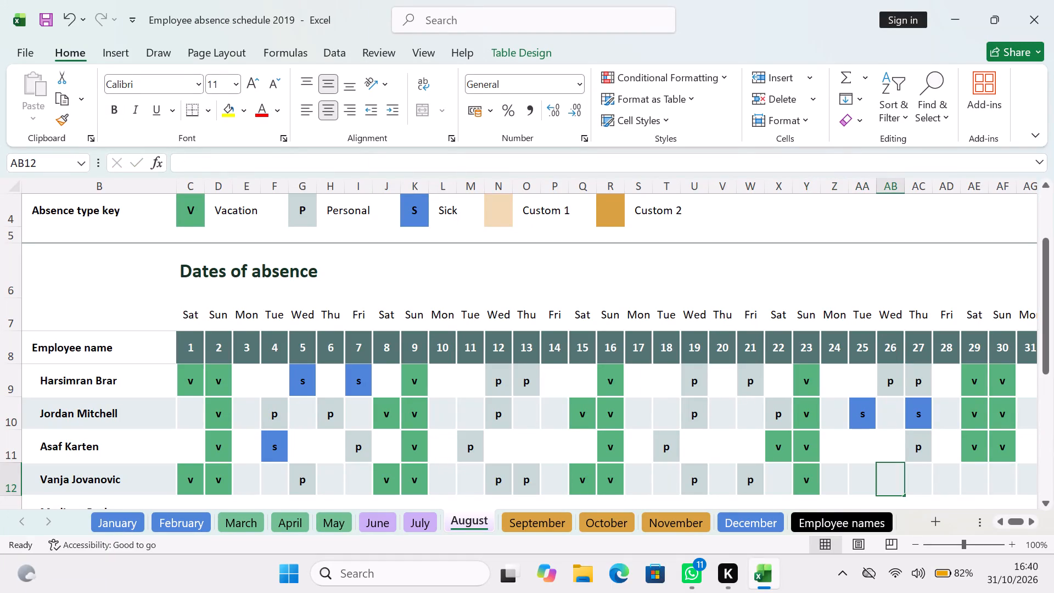
pyautogui.press('Right')
pyautogui.press('Right')
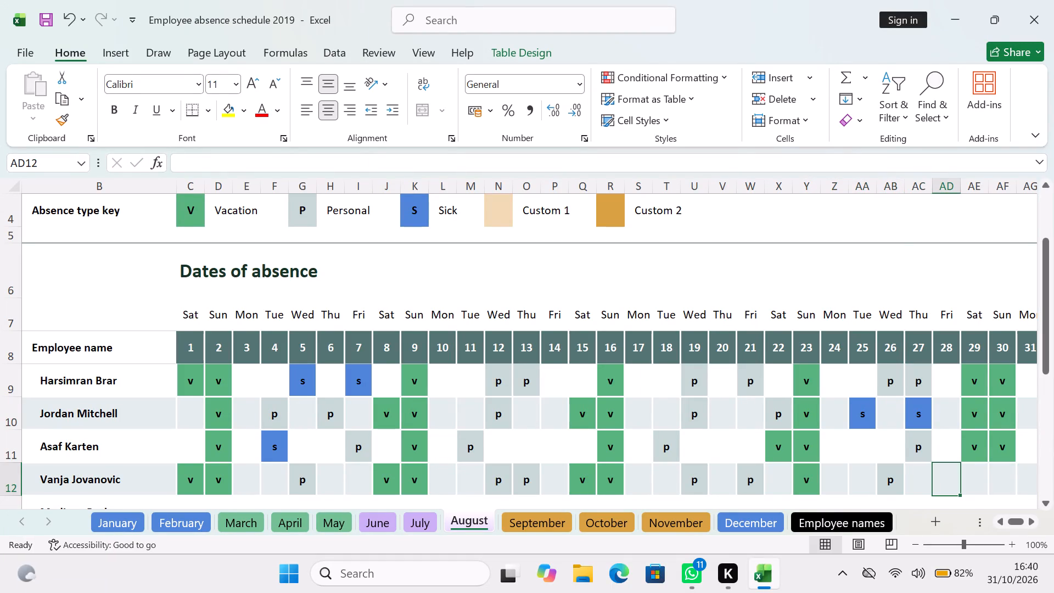
# Enter s on day 28 and v on day 30 in the fourth employee row of August.
pyautogui.press('s')
pyautogui.press('Right')
pyautogui.press('Right')
pyautogui.press('v')
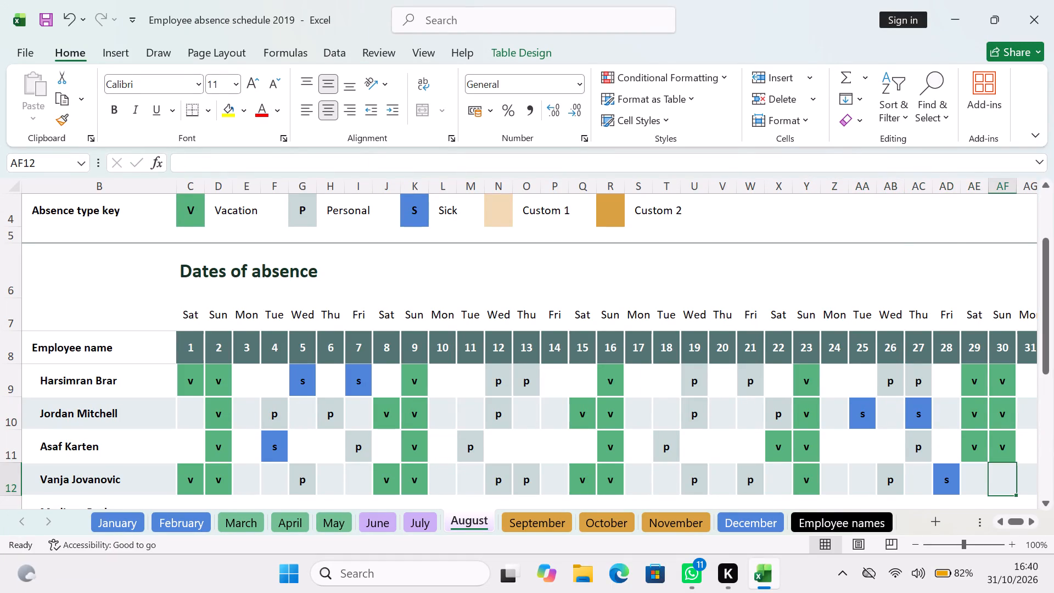
pyautogui.press('Right')
# Enter v on day 2 in the fifth employee row of August.
pyautogui.press('Down')
pyautogui.press('Left')
pyautogui.press('Left')
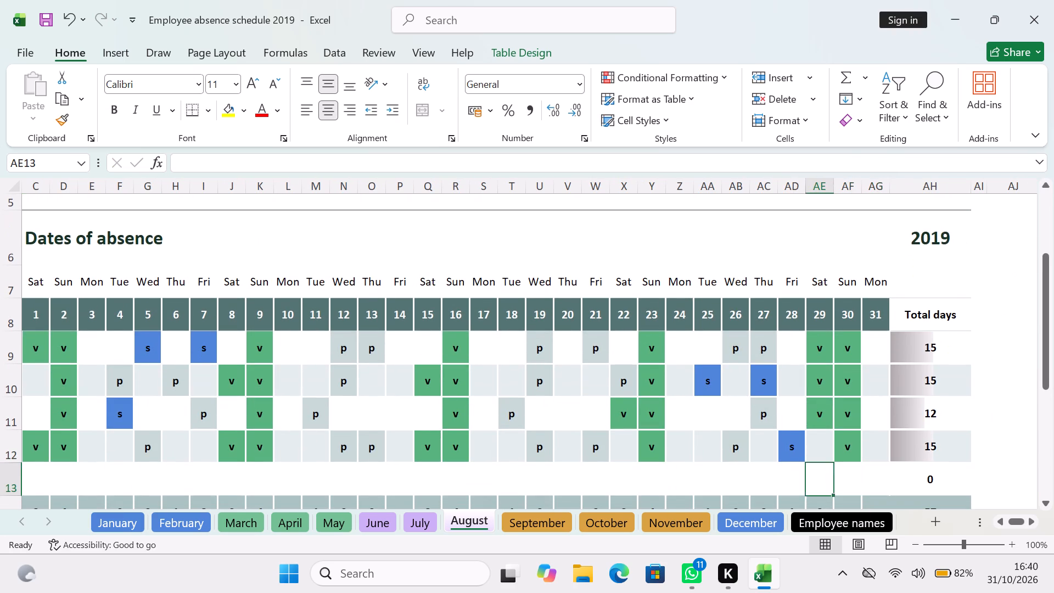
pyautogui.press('Left')
pyautogui.press('Left')
pyautogui.press('Left')
pyautogui.press('Left')
pyautogui.press('Left')
pyautogui.press('Left')
pyautogui.press('Left')
pyautogui.press('Left')
pyautogui.press('Left')
pyautogui.press('Left')
pyautogui.press('Left')
pyautogui.press('Left')
pyautogui.press('Left')
pyautogui.press('Left')
pyautogui.press('Left')
pyautogui.press('Left')
pyautogui.press('Left')
pyautogui.press('Left')
pyautogui.press('Left')
pyautogui.press('Left')
pyautogui.press('Right')
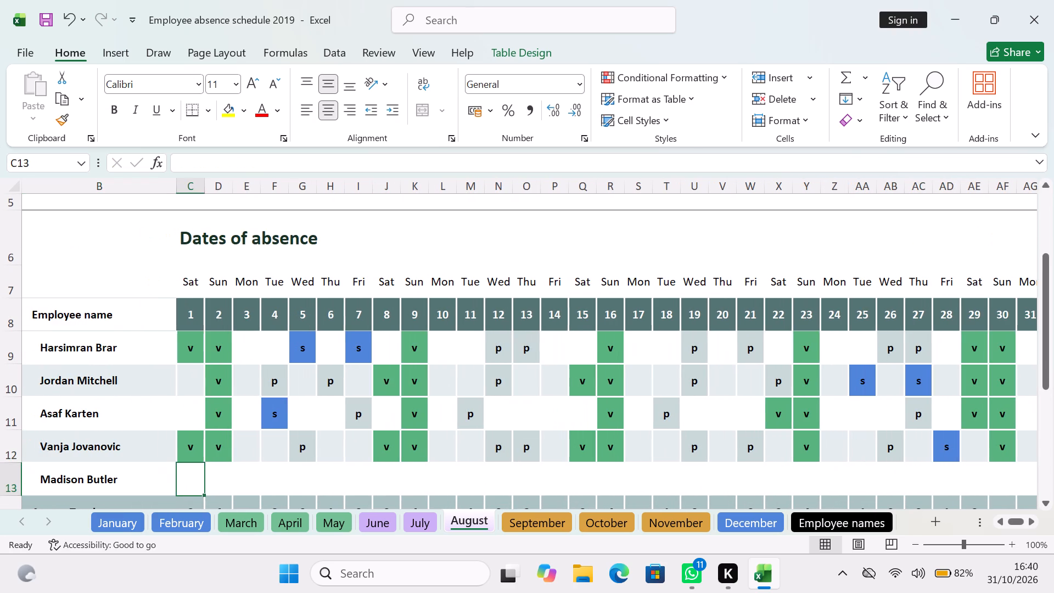
pyautogui.press('Right')
pyautogui.press('v')
pyautogui.press('Right')
# Enter p on days 5 and 7 and v on day 9 in the fifth employee row of August.
pyautogui.press('Right')
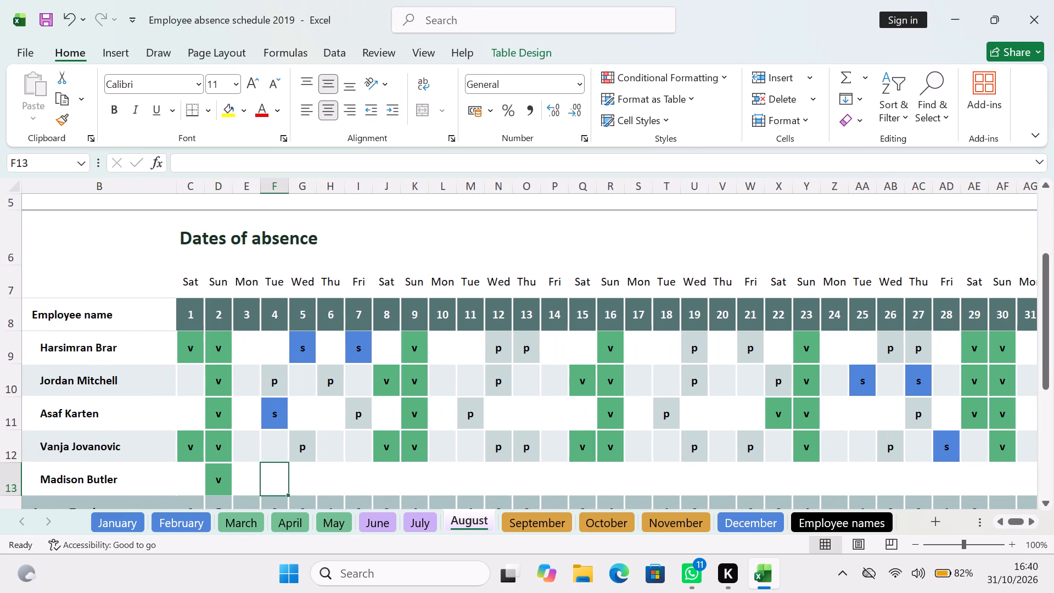
pyautogui.press('Right')
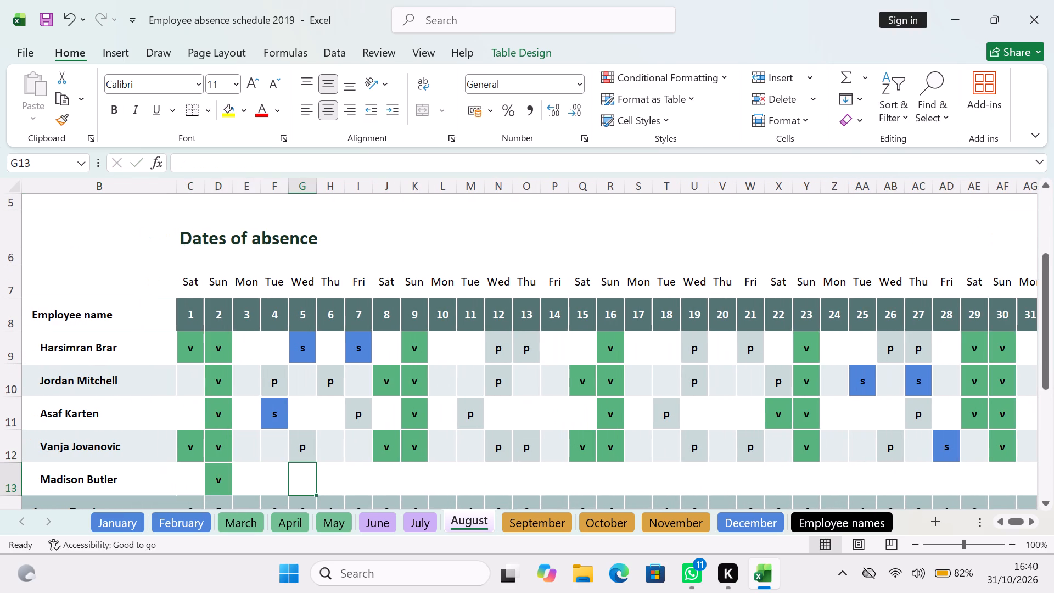
pyautogui.press('p')
pyautogui.press('Right')
pyautogui.press('Right')
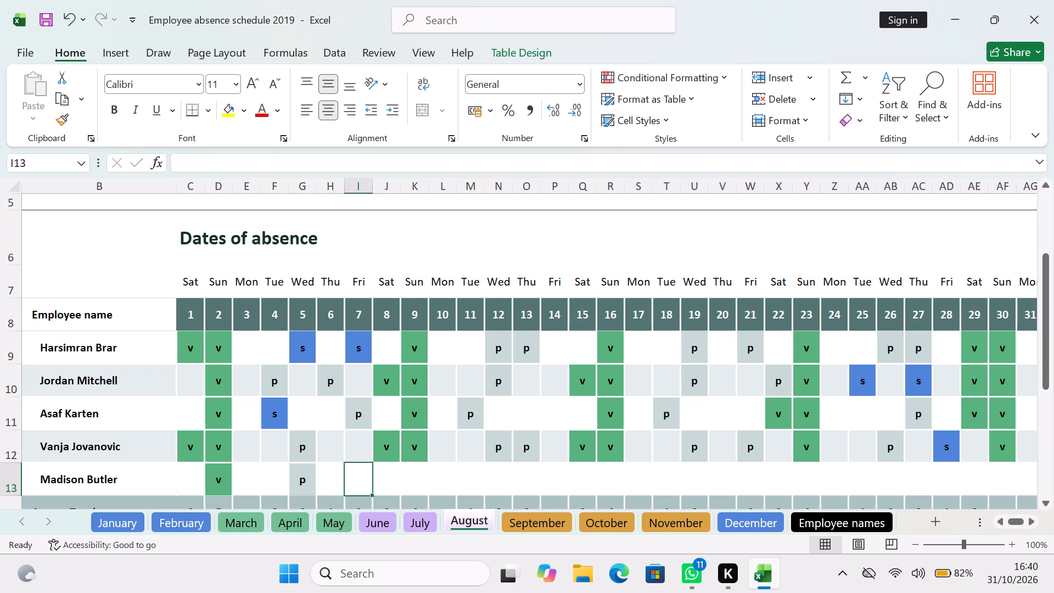
pyautogui.press('p')
pyautogui.press('Right')
pyautogui.press('Right')
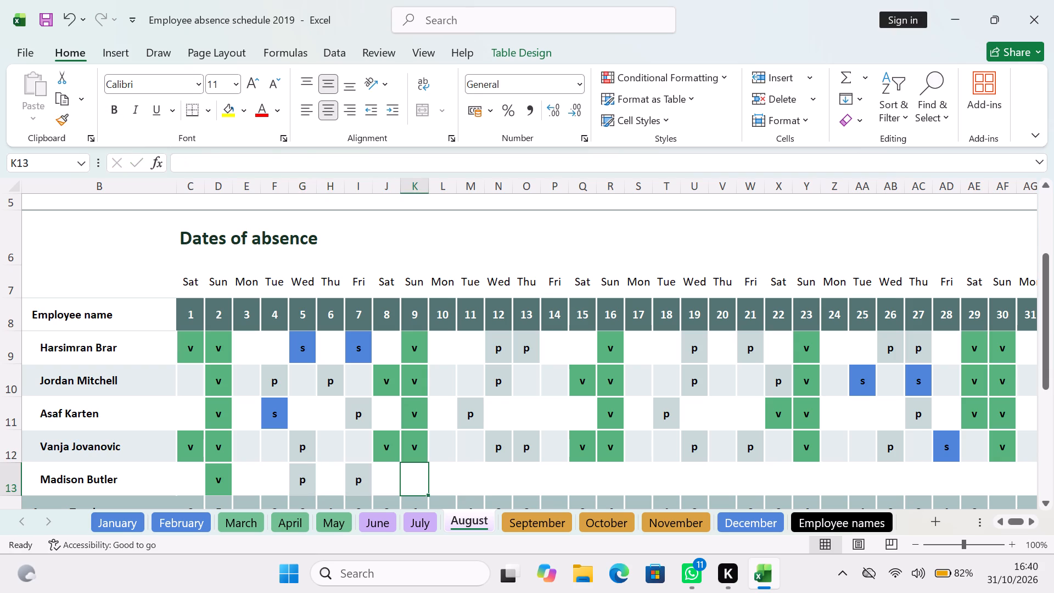
pyautogui.press('v')
pyautogui.press('Right')
pyautogui.press('Right')
pyautogui.press('Right')
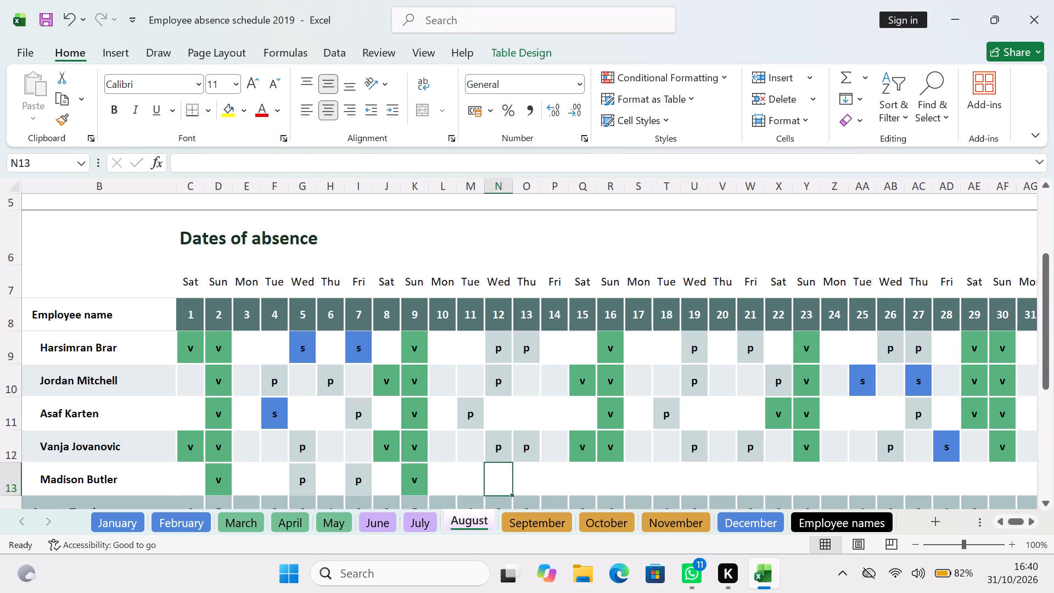
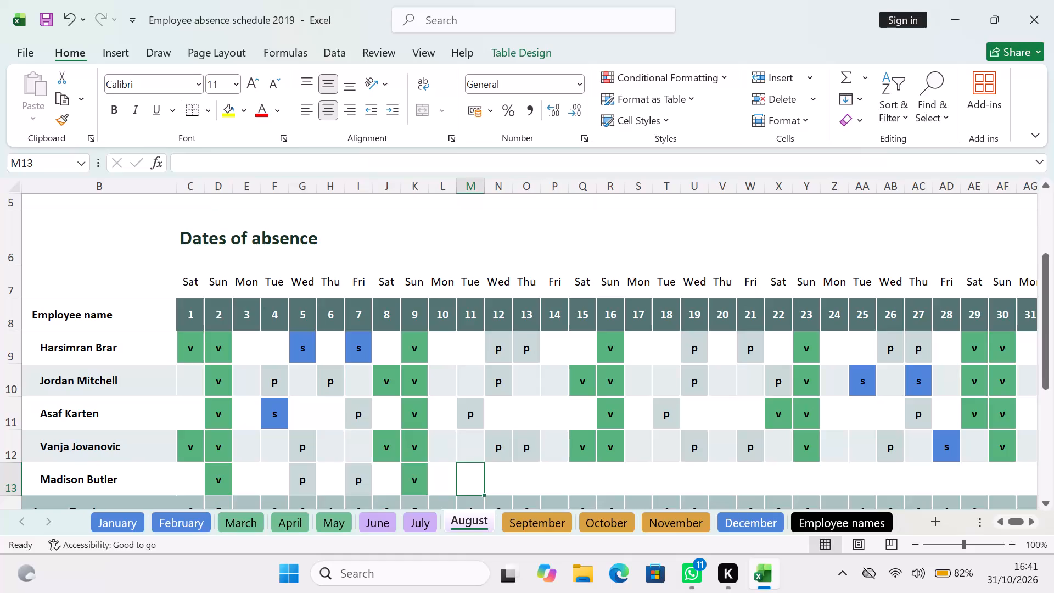
# Enter p on days 11 and 14 and v on days 15 and 16 in the fifth employee row of August.
pyautogui.press('p')
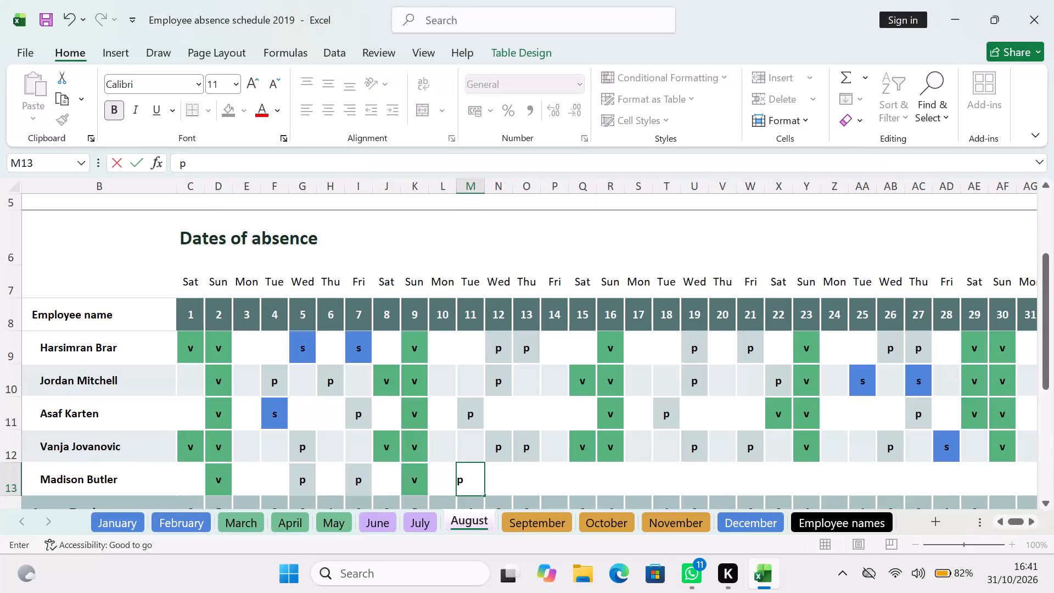
pyautogui.press('Right')
pyautogui.press('Right')
pyautogui.press('Right')
pyautogui.press('p')
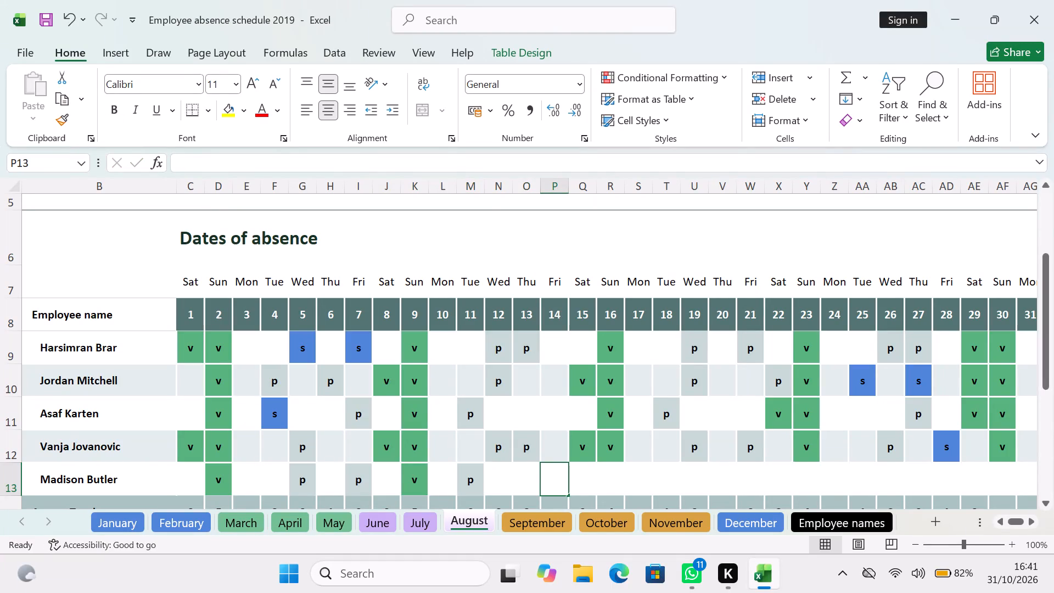
pyautogui.press('Right')
pyautogui.press('Right')
pyautogui.press('Left')
pyautogui.press('v')
pyautogui.press('Right')
pyautogui.press('v')
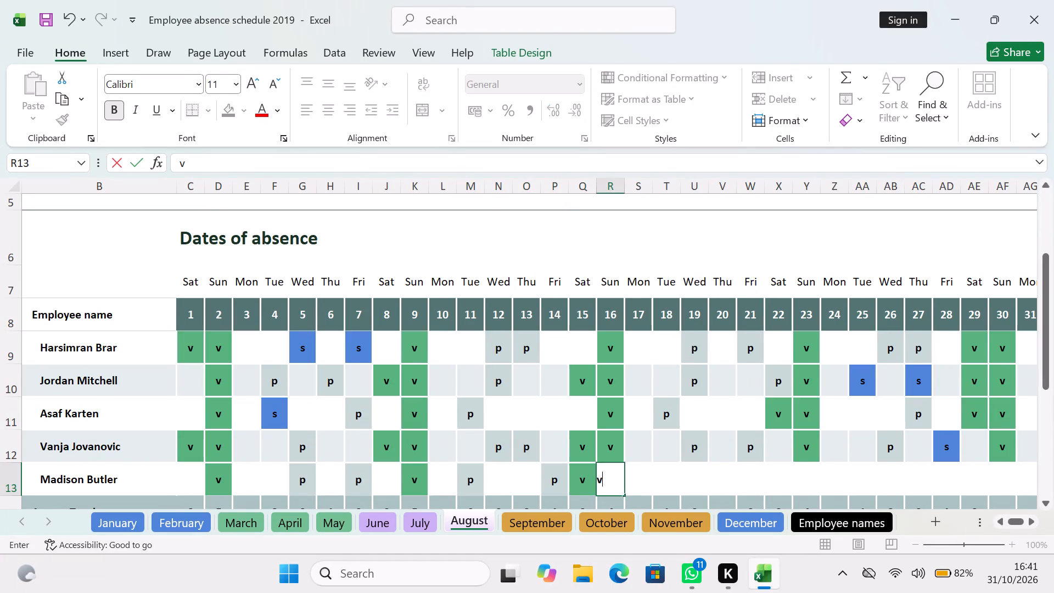
pyautogui.press('Right')
# Enter p on days 18 and 20 in the fifth employee row of August.
pyautogui.press('Right')
pyautogui.press('Right')
pyautogui.press('Left')
pyautogui.press('Left')
pyautogui.press('Right')
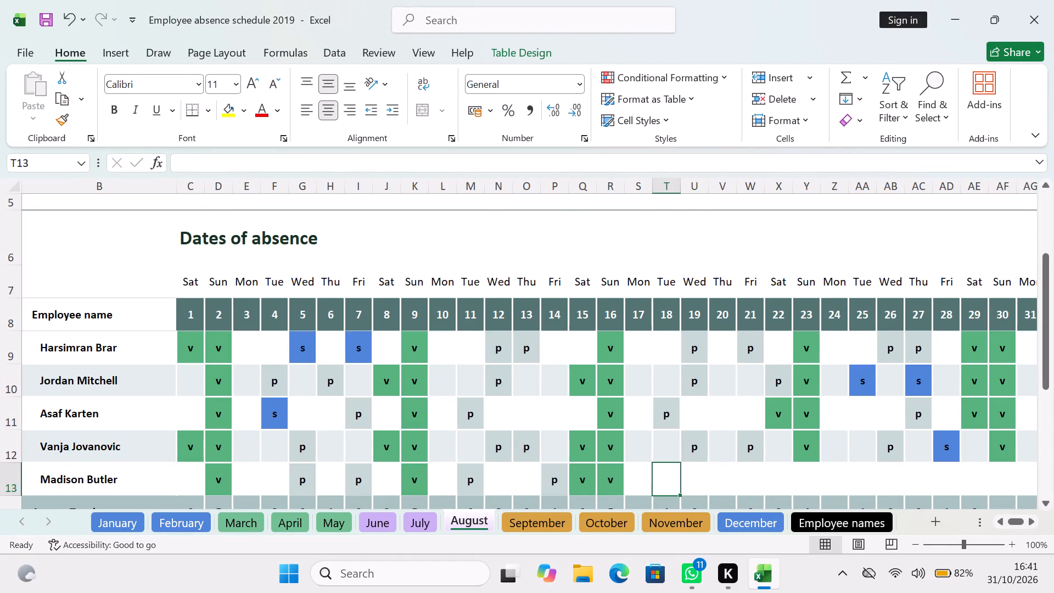
pyautogui.press('p')
pyautogui.press('Right')
pyautogui.press('Right')
pyautogui.press('Right')
pyautogui.press('Left')
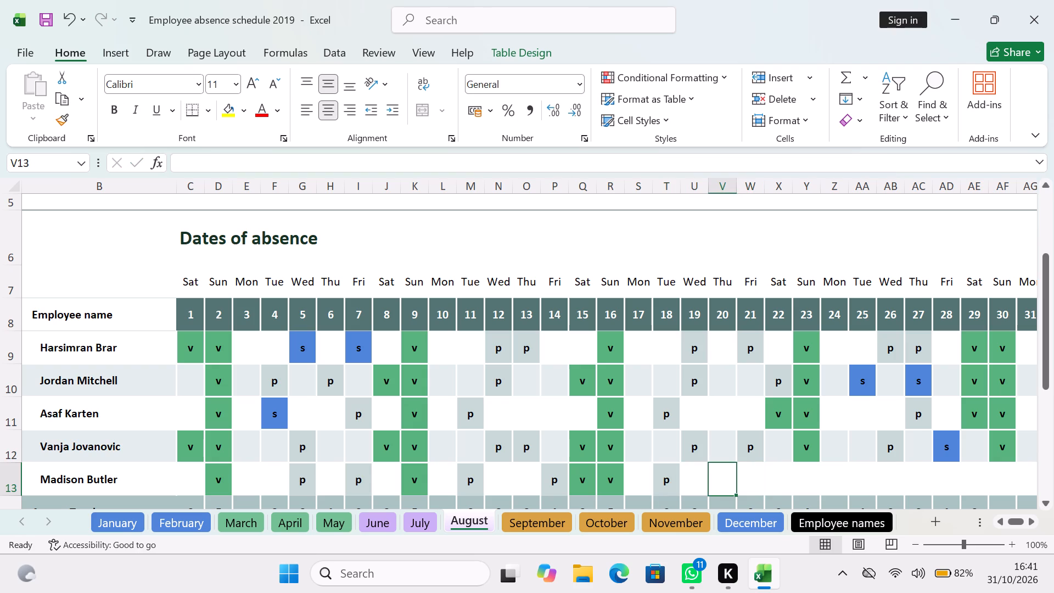
pyautogui.press('p')
pyautogui.press('Right')
# Enter p on day 21 and v on day 23 in the fifth employee row of August.
pyautogui.press('Right')
pyautogui.press('Left')
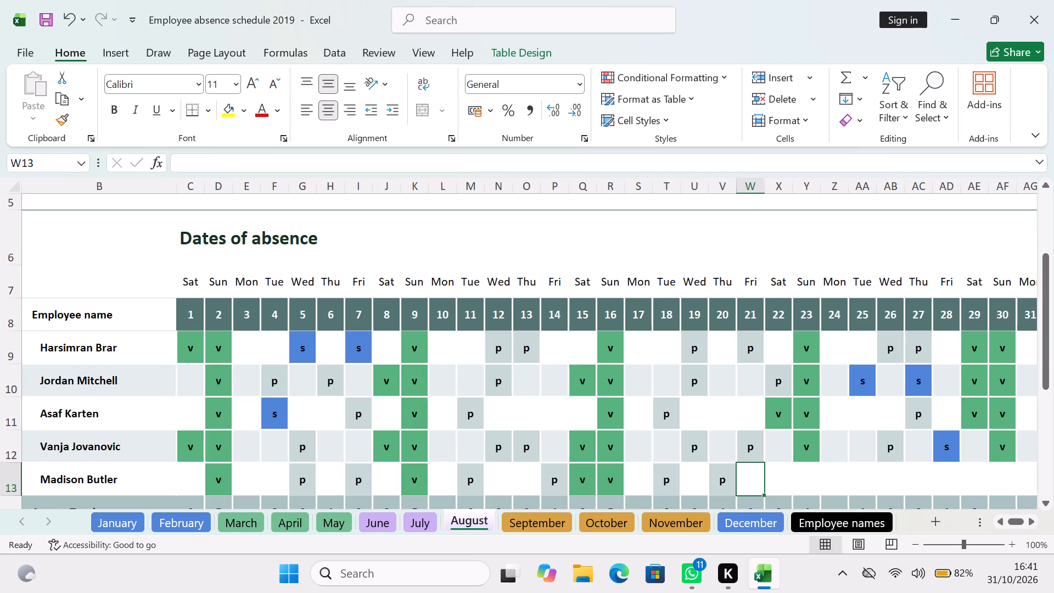
pyautogui.press('p')
pyautogui.press('Right')
pyautogui.press('Right')
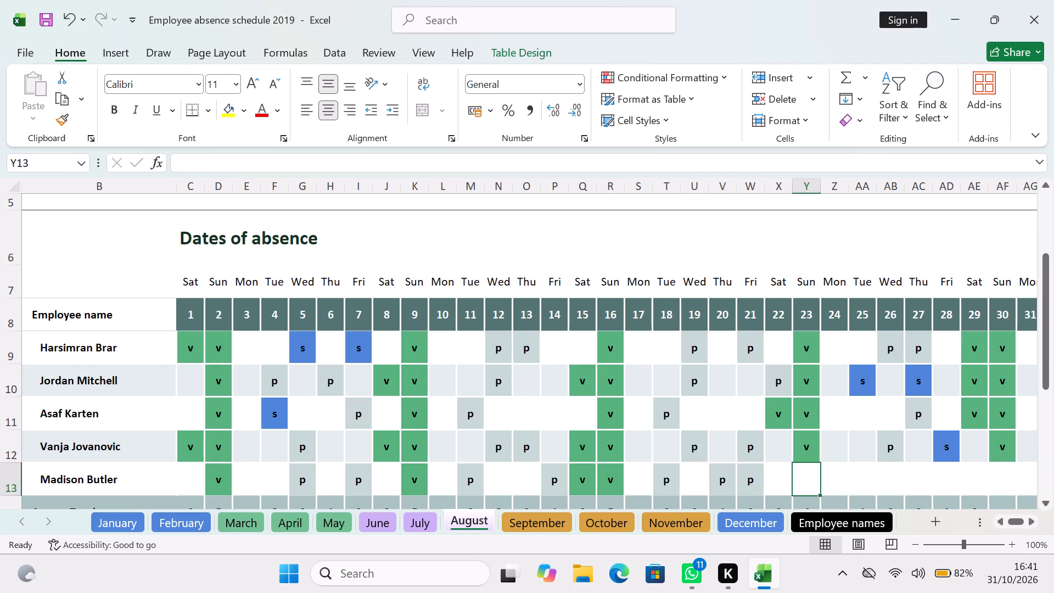
pyautogui.press('v')
pyautogui.press('Right')
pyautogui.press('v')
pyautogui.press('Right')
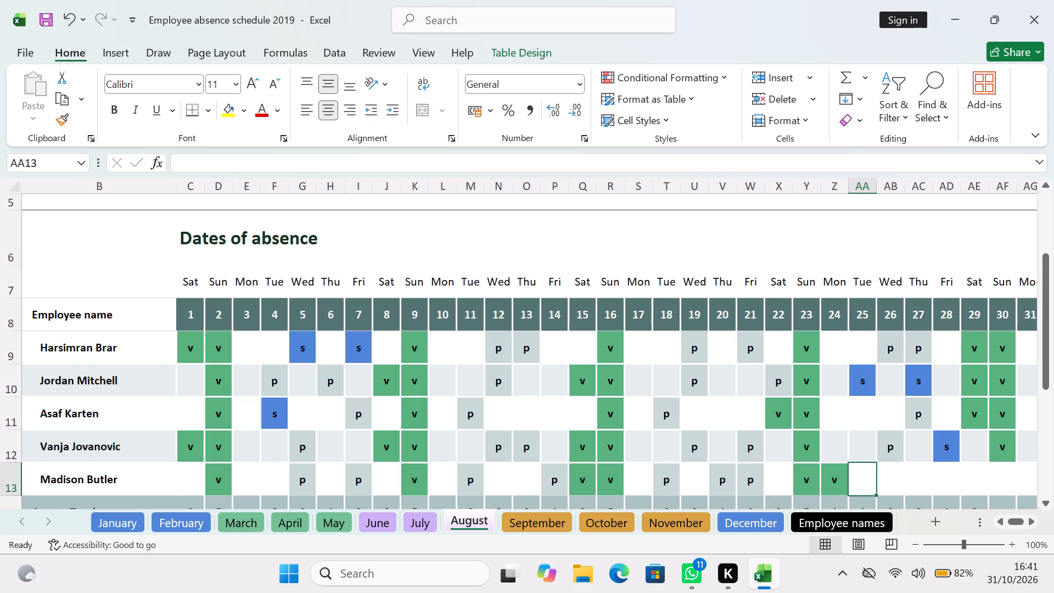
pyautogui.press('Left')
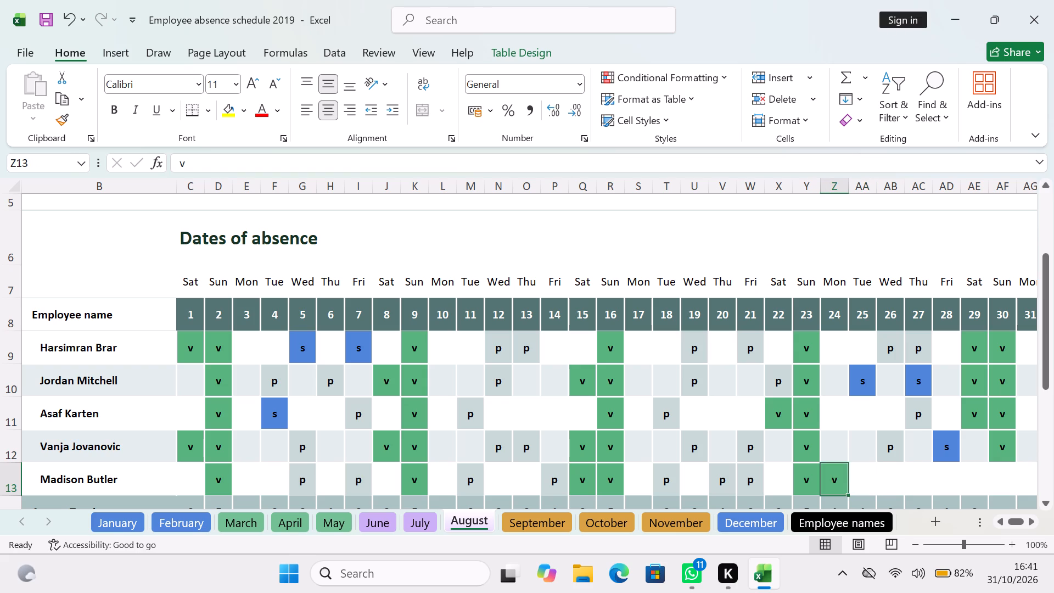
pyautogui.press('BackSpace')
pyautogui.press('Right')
# Enter p on days 25 and 28 and v on days 29 and 30 in the fifth employee row of August.
pyautogui.press('Right')
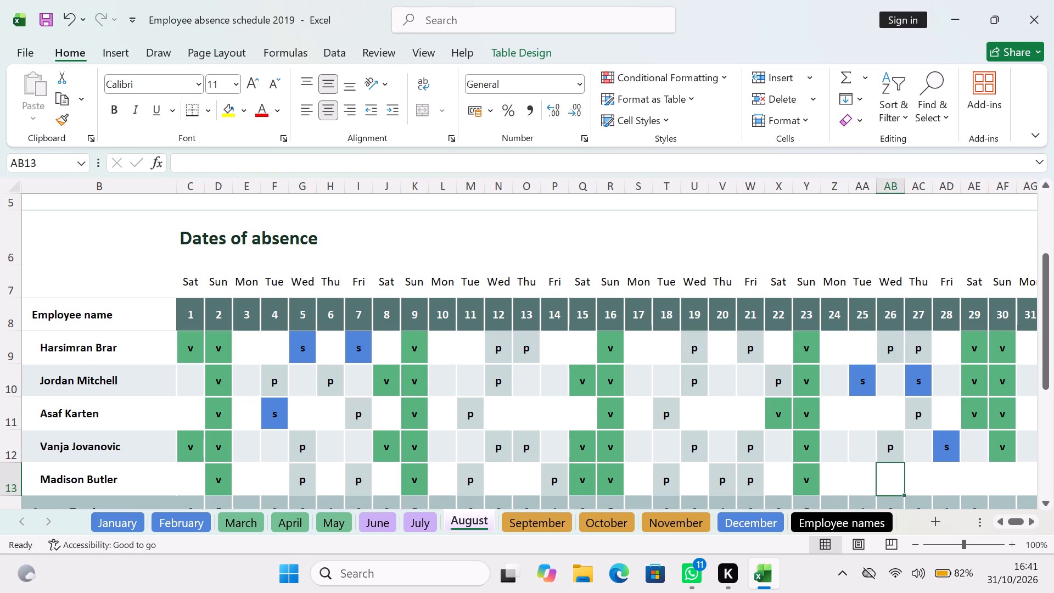
pyautogui.press('Left')
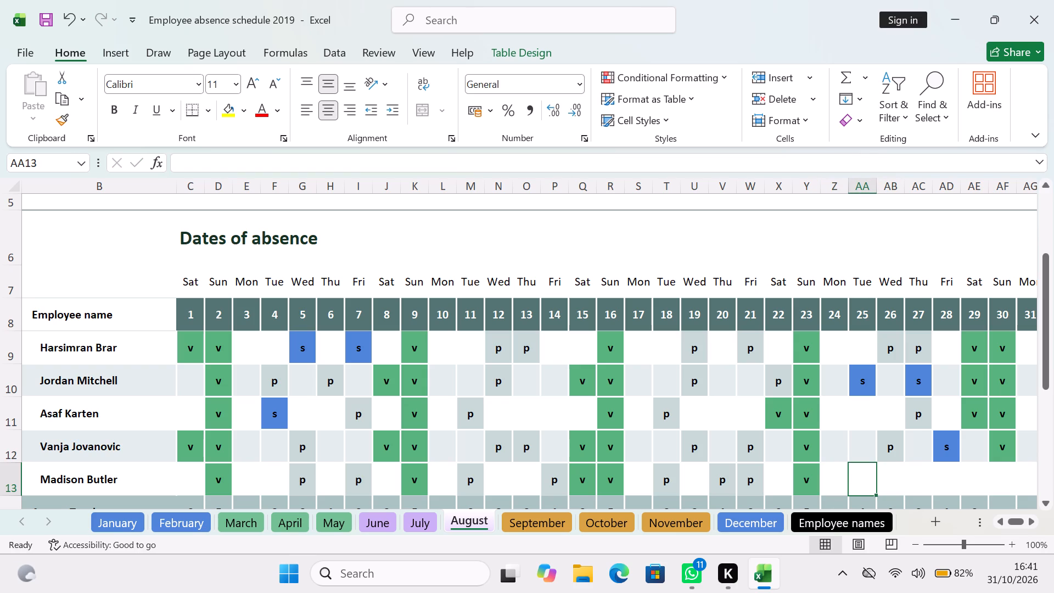
pyautogui.press('p')
pyautogui.press('Right')
pyautogui.press('Right')
pyautogui.press('Right')
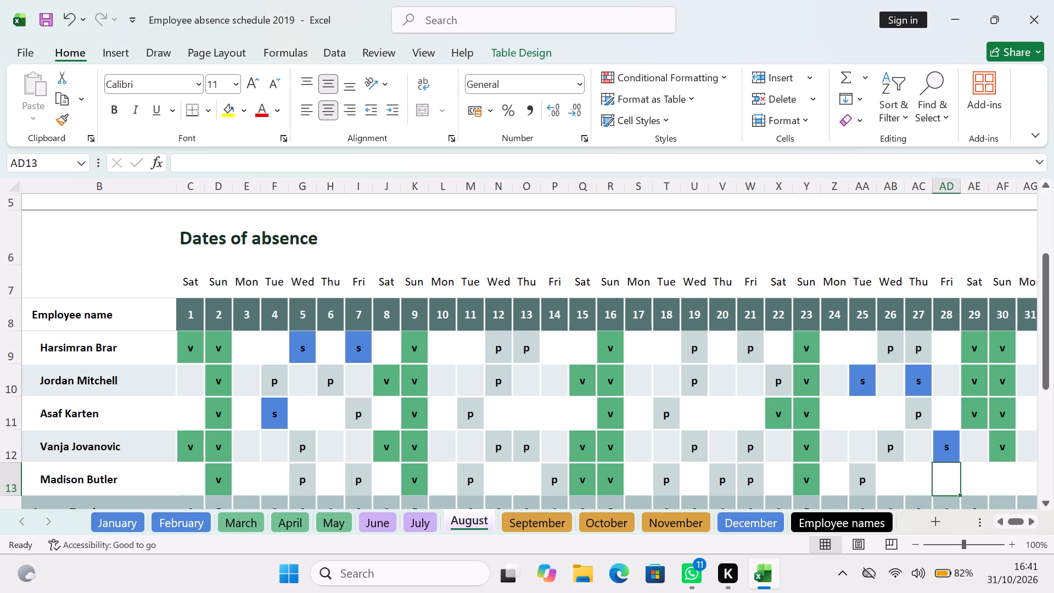
pyautogui.press('p')
pyautogui.press('Right')
pyautogui.press('v')
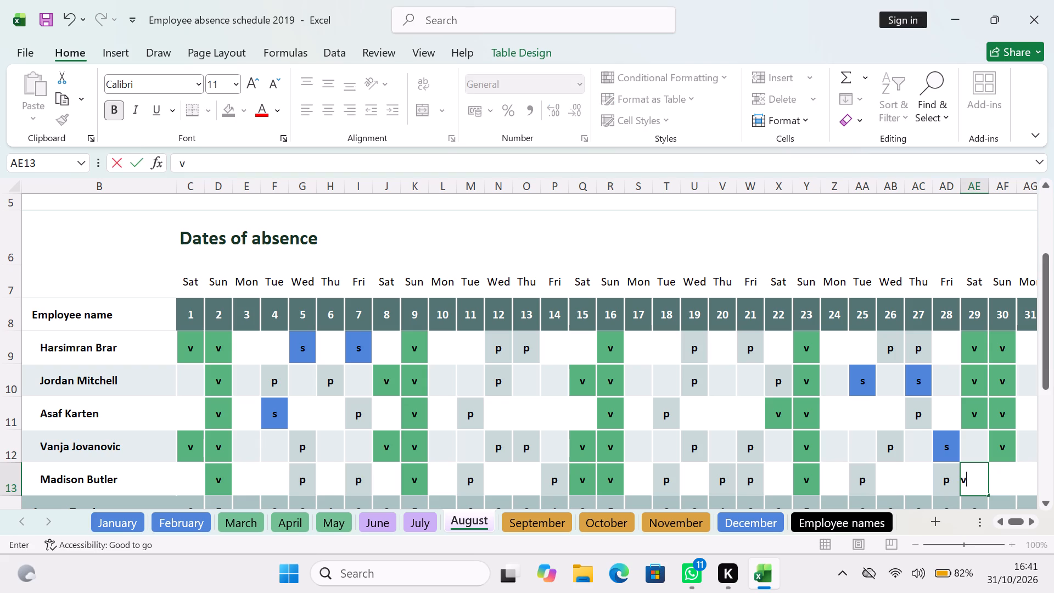
pyautogui.press('Right')
pyautogui.press('v')
pyautogui.press('Right')
# Set the August Total row's function for day 3 to Count.
pyautogui.press('Down')
pyautogui.press('Left')
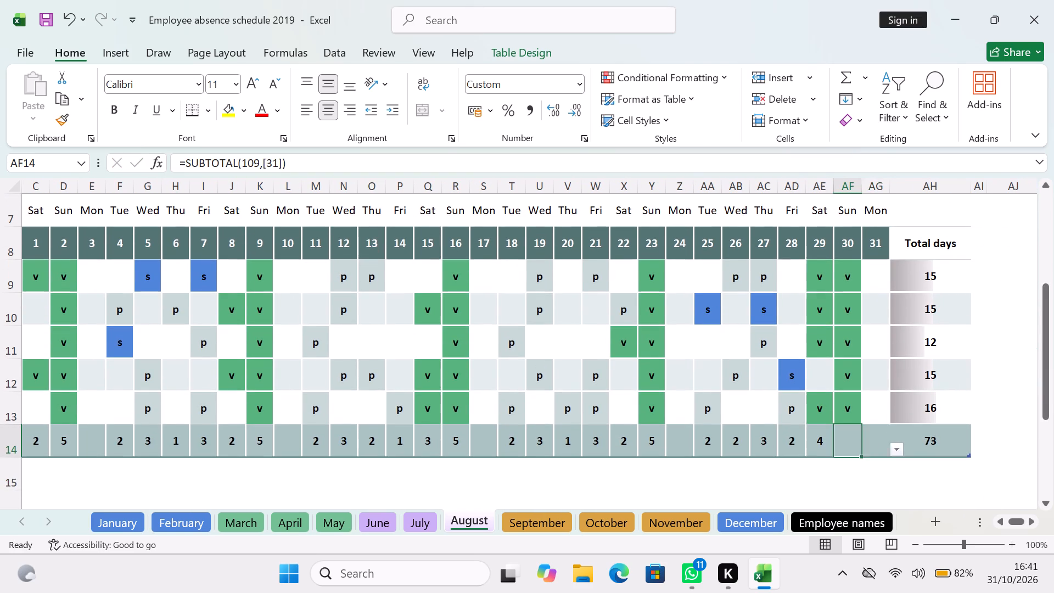
pyautogui.press('Left')
pyautogui.press('Left')
pyautogui.press('Left')
pyautogui.press('Left')
pyautogui.press('Left')
pyautogui.press('Left')
pyautogui.press('Left')
pyautogui.press('Left')
pyautogui.press('Left')
pyautogui.press('Left')
pyautogui.press('Left')
pyautogui.press('Left')
pyautogui.press('Left')
pyautogui.press('Left')
pyautogui.press('Left')
pyautogui.press('Left')
pyautogui.press('Left')
pyautogui.press('Left')
pyautogui.press('Left')
pyautogui.press('Left')
pyautogui.press('Left')
pyautogui.press('Left')
pyautogui.press('Left')
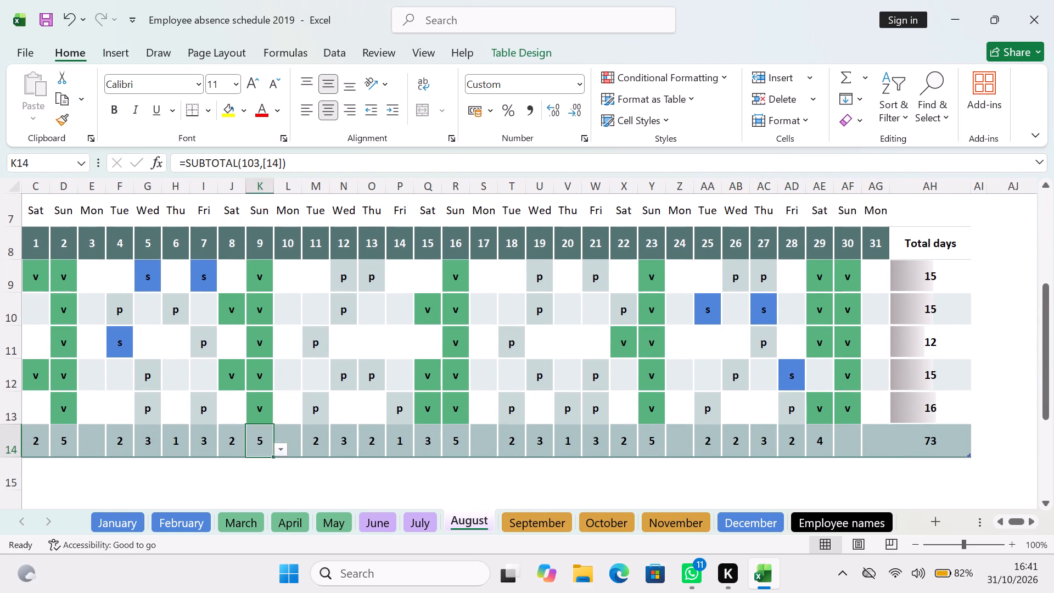
pyautogui.press('Right')
pyautogui.press('Right')
pyautogui.press('Right')
pyautogui.press('Right')
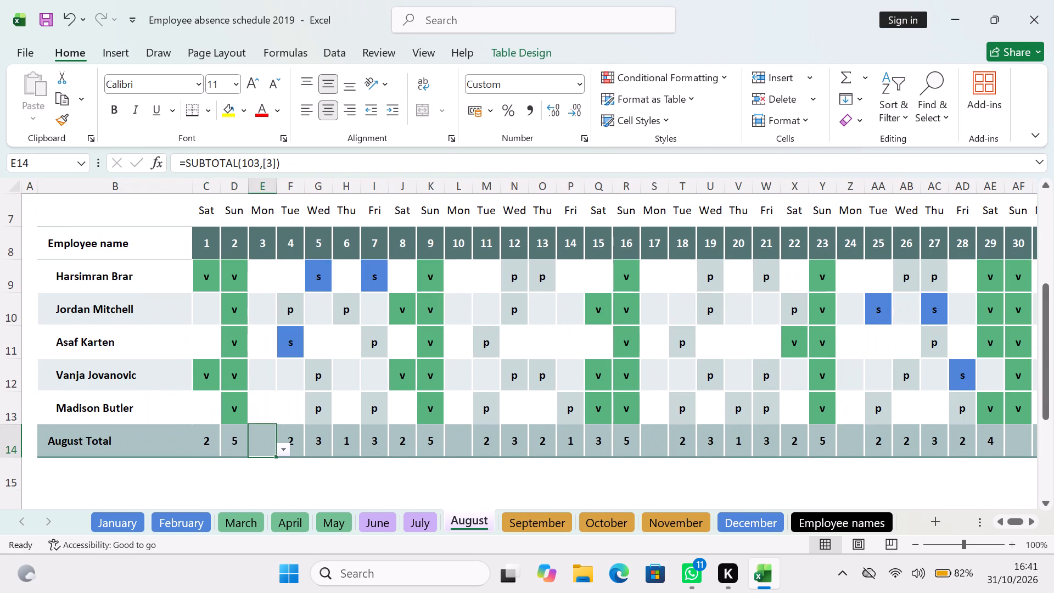
pyautogui.click(291, 450)
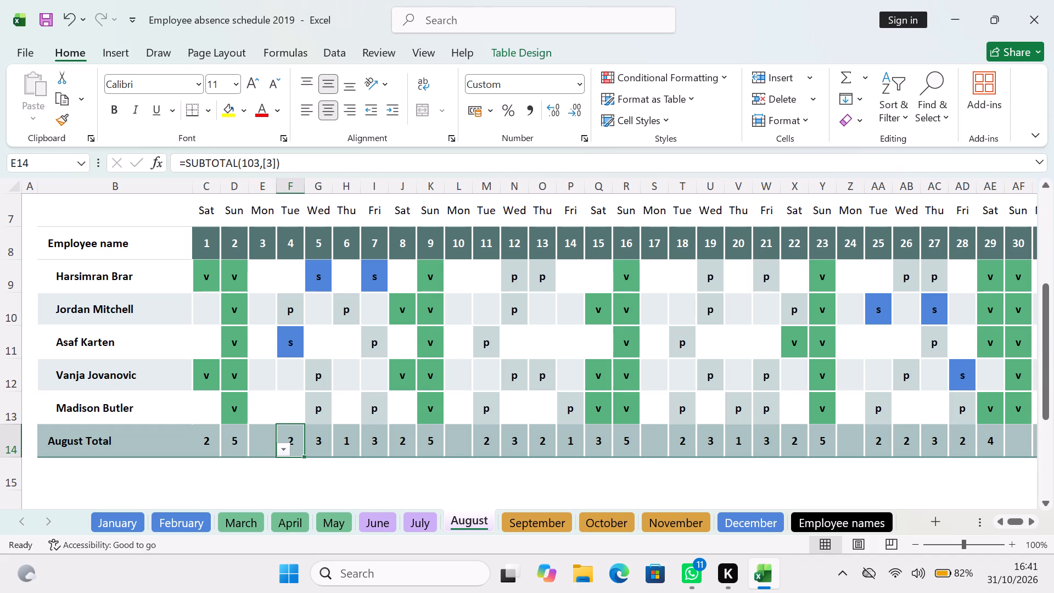
pyautogui.click(267, 449)
pyautogui.click(279, 450)
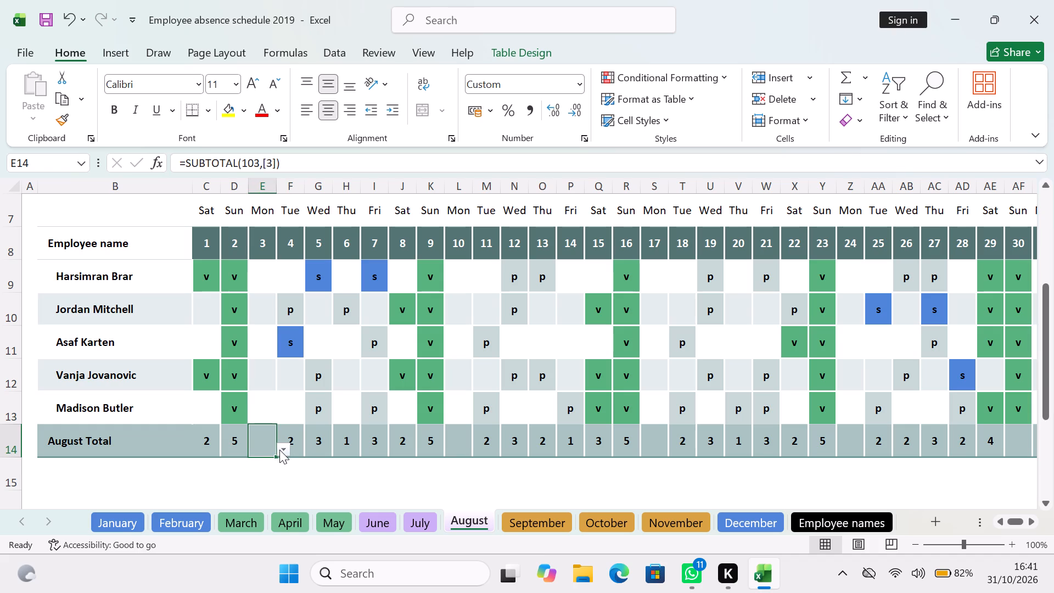
pyautogui.click(283, 334)
# Set the August Total row's function to Count for days 10, 17 and 24.
pyautogui.click(459, 444)
pyautogui.click(478, 449)
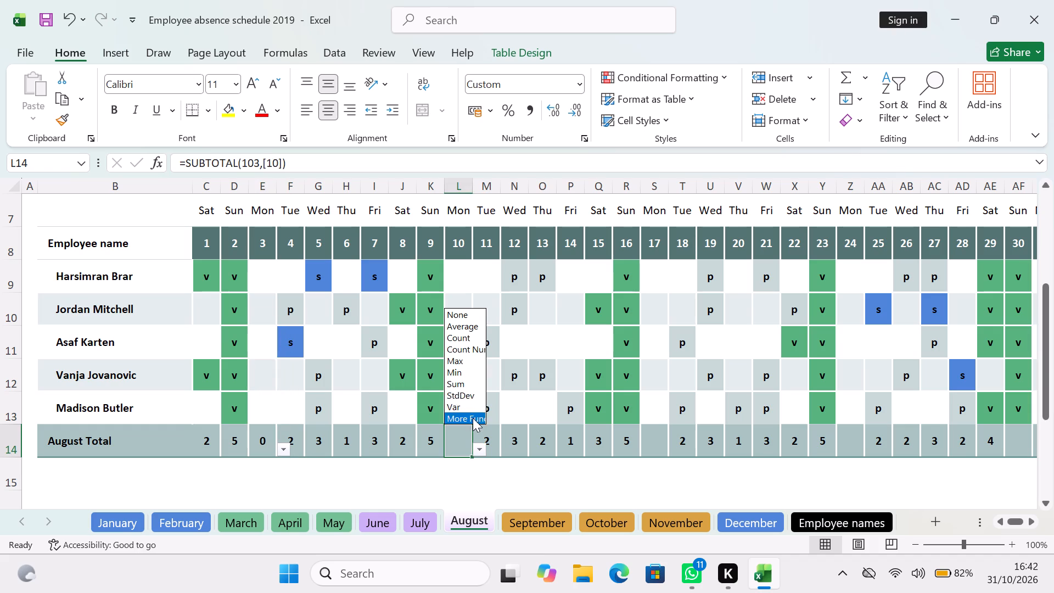
pyautogui.click(463, 340)
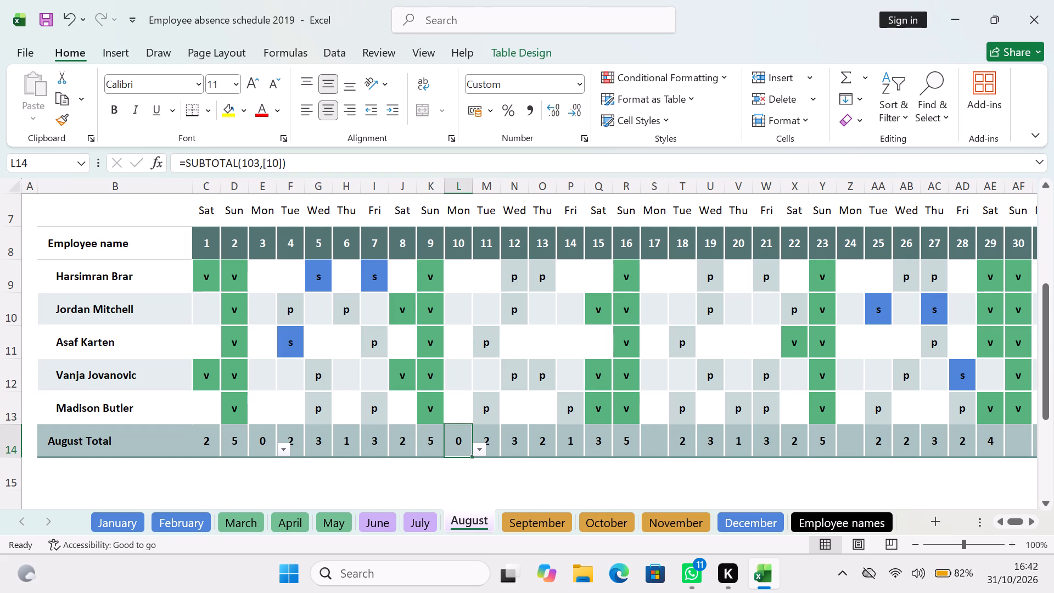
pyautogui.click(659, 445)
pyautogui.click(681, 452)
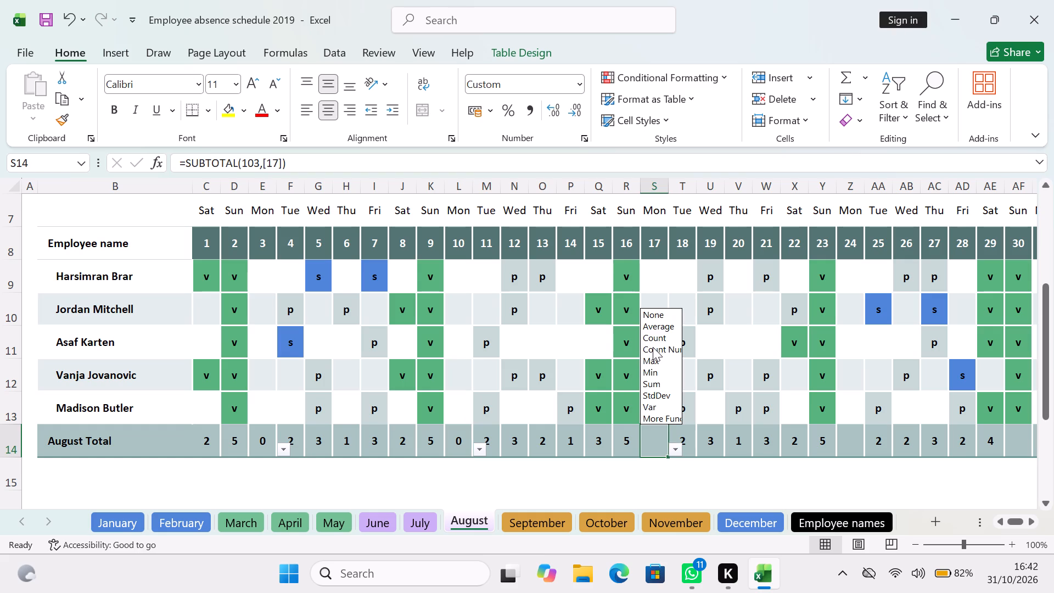
pyautogui.click(652, 339)
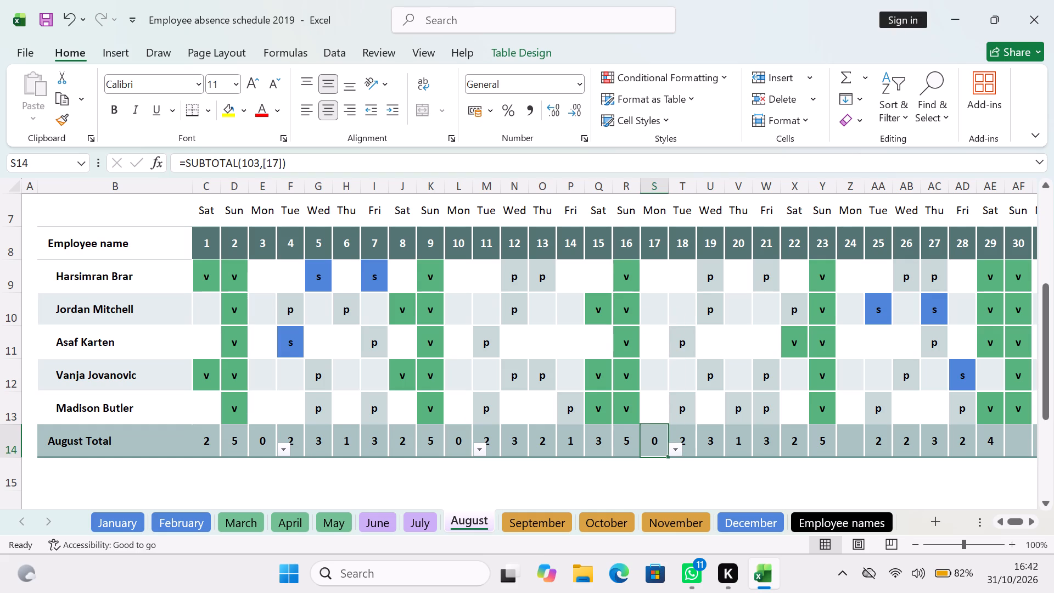
pyautogui.click(851, 445)
pyautogui.click(872, 448)
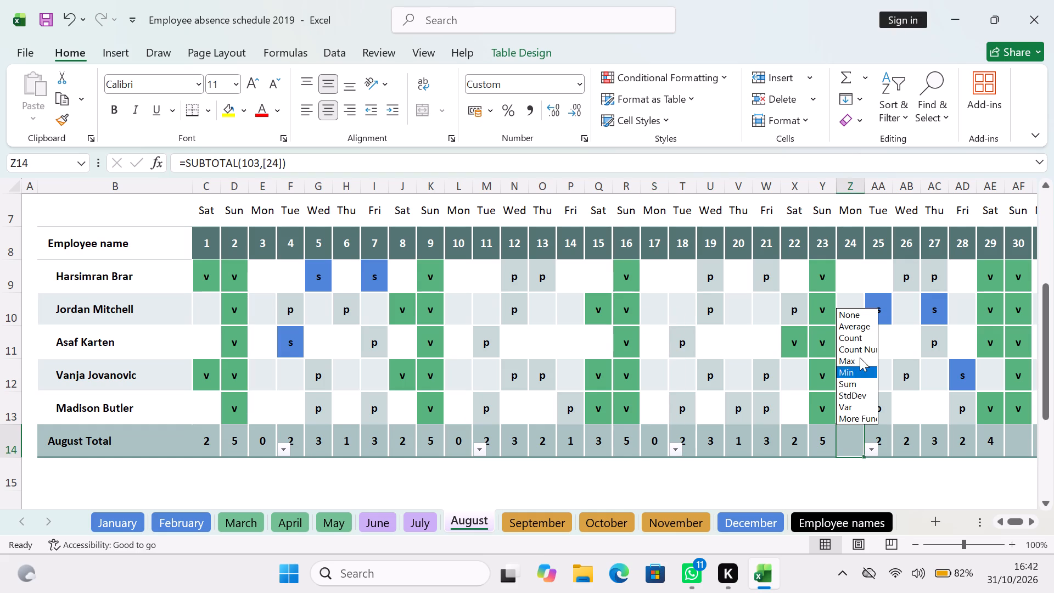
pyautogui.click(856, 338)
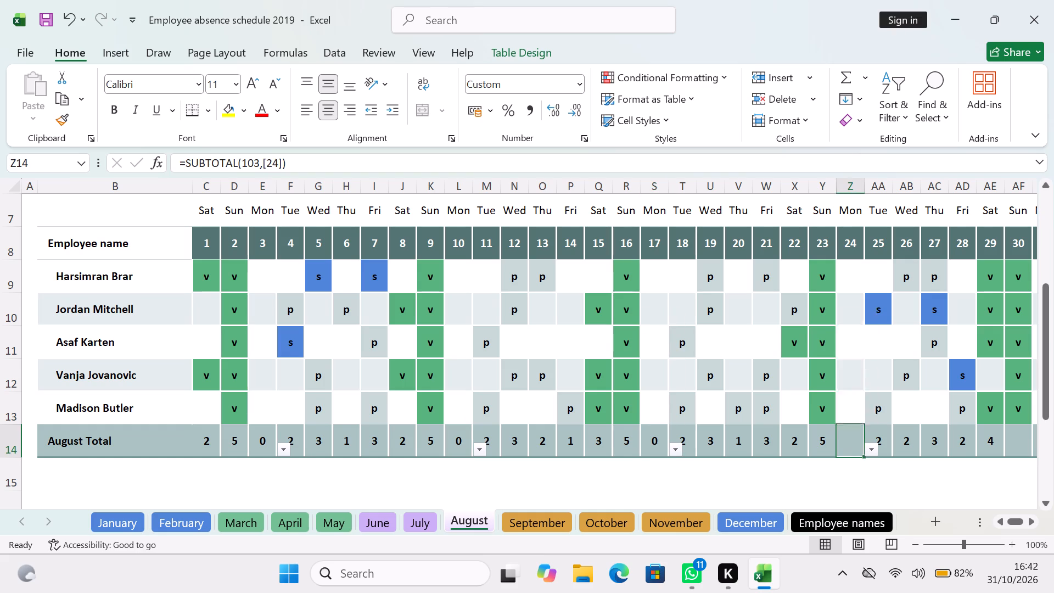
# Set the August Total row's function for day 30 to Count.
pyautogui.press('Right')
pyautogui.press('Right')
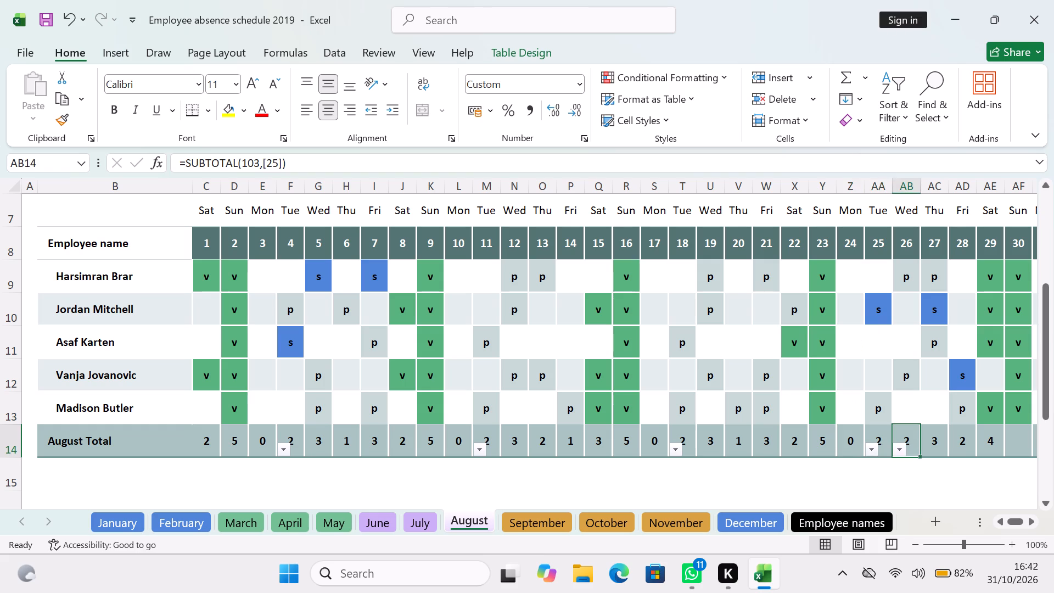
pyautogui.press('Right')
pyautogui.press('Right')
pyautogui.press('Right')
pyautogui.press('Right')
pyautogui.press('Right')
pyautogui.press('Right')
pyautogui.click(848, 449)
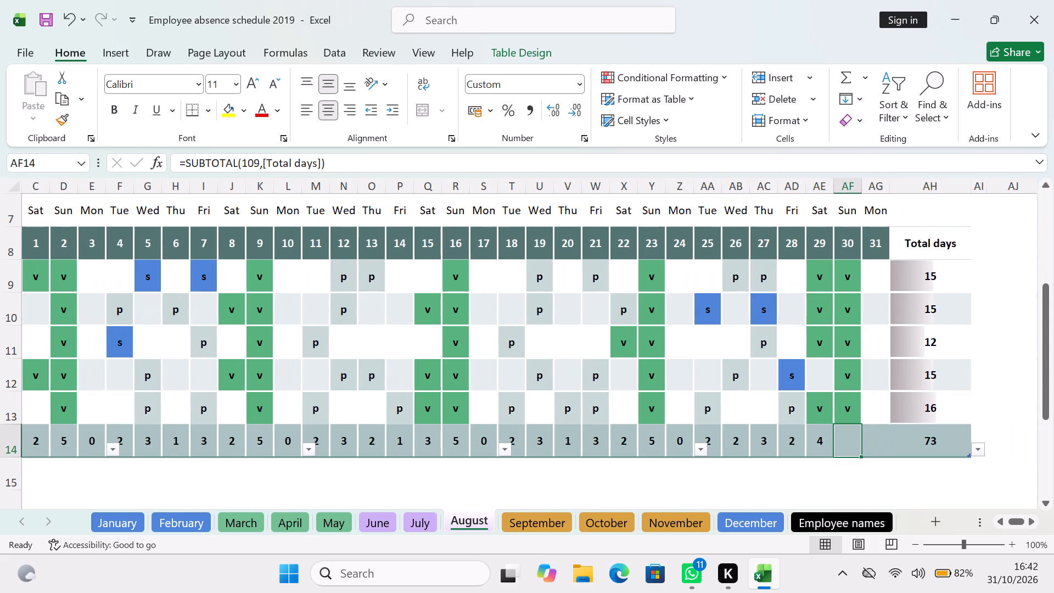
pyautogui.click(867, 454)
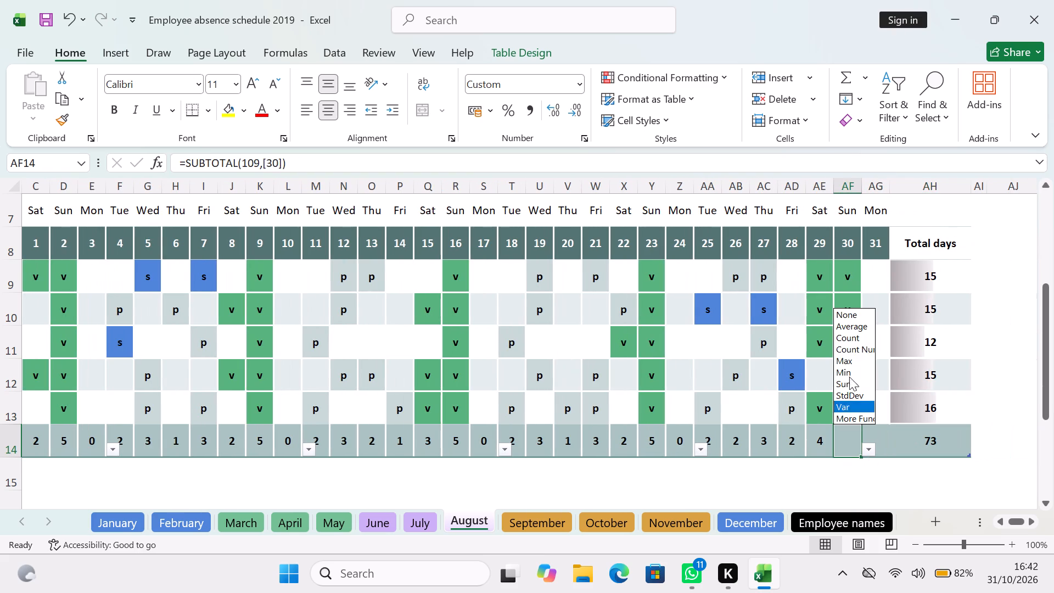
pyautogui.click(849, 336)
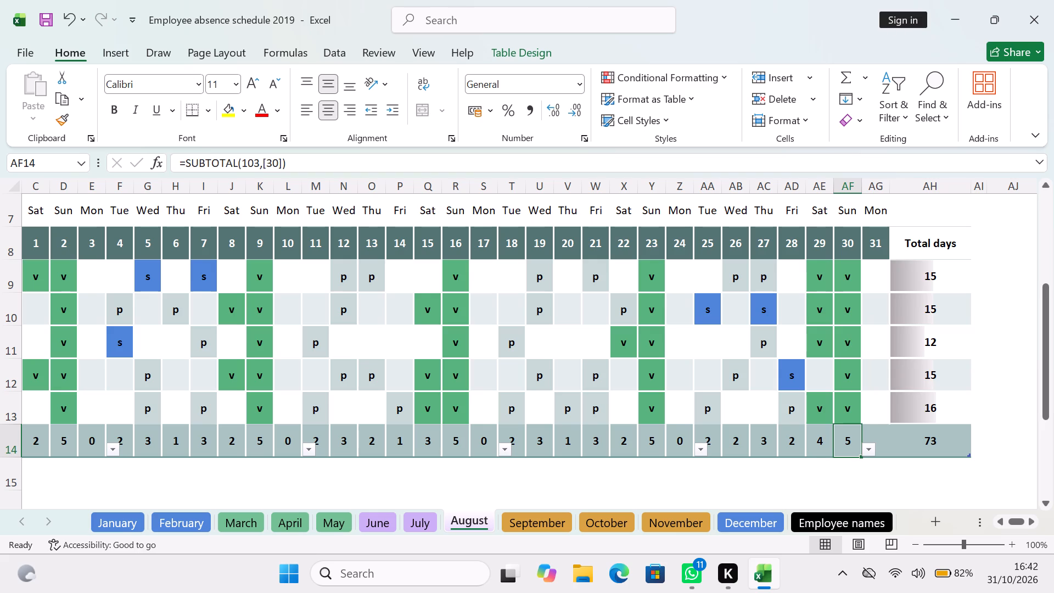
# Review the August Total row across the days of the month for missing counts.
pyautogui.press('Left')
pyautogui.press('Left')
pyautogui.press('Left')
pyautogui.press('Left')
pyautogui.press('Left')
pyautogui.press('Left')
pyautogui.press('Left')
pyautogui.press('Left')
pyautogui.press('Left')
pyautogui.press('Left')
pyautogui.press('Left')
pyautogui.press('Left')
pyautogui.press('Left')
pyautogui.press('Left')
pyautogui.press('Left')
pyautogui.press('Left')
pyautogui.press('Left')
pyautogui.press('Left')
pyautogui.press('Left')
pyautogui.press('Left')
pyautogui.press('Right')
pyautogui.press('Right')
pyautogui.press('Right')
pyautogui.press('Right')
pyautogui.press('Right')
pyautogui.press('Right')
pyautogui.press('Right')
pyautogui.press('Right')
pyautogui.press('Right')
pyautogui.press('Right')
pyautogui.press('Right')
pyautogui.press('Right')
pyautogui.press('Right')
pyautogui.press('Right')
pyautogui.press('Right')
pyautogui.press('Right')
pyautogui.press('Right')
pyautogui.press('Right')
pyautogui.press('Right')
pyautogui.press('Right')
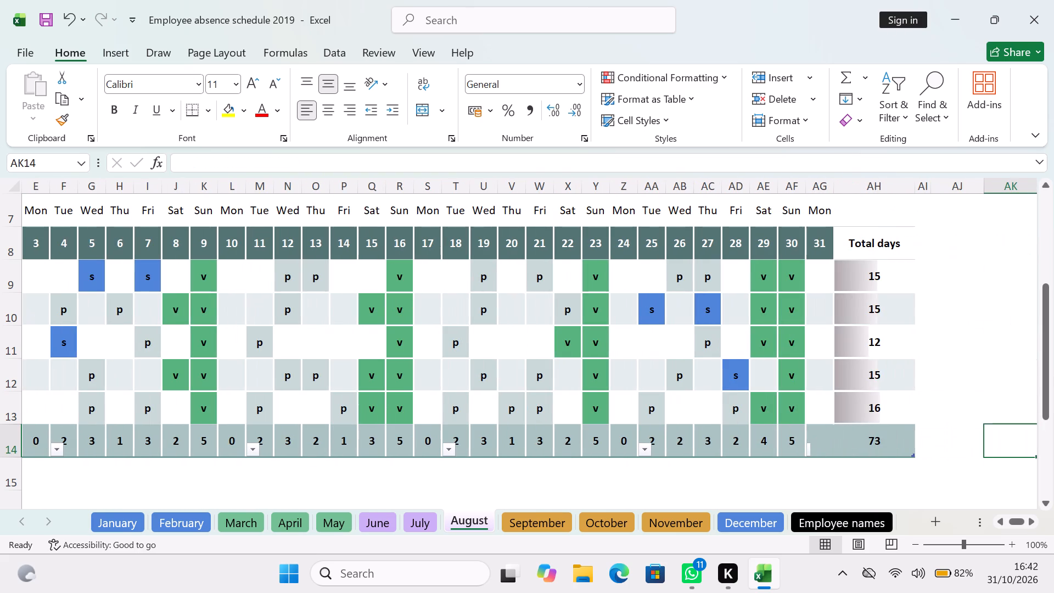
# Apply blue data bars to the Total days values of all five employees in August.
pyautogui.moveTo(862, 264); pyautogui.dragTo(877, 312)
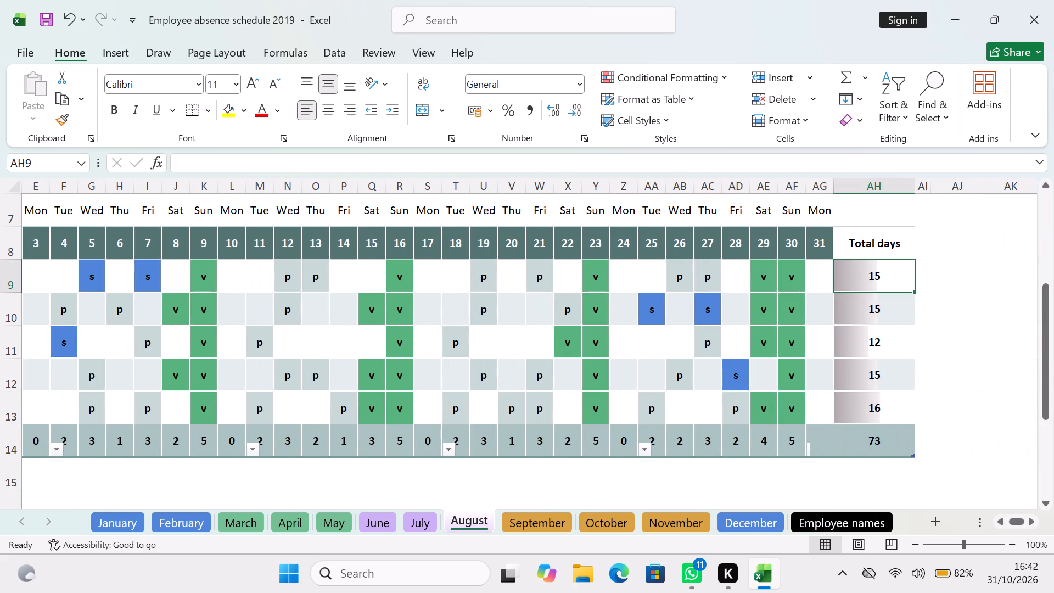
pyautogui.moveTo(877, 312); pyautogui.dragTo(880, 400)
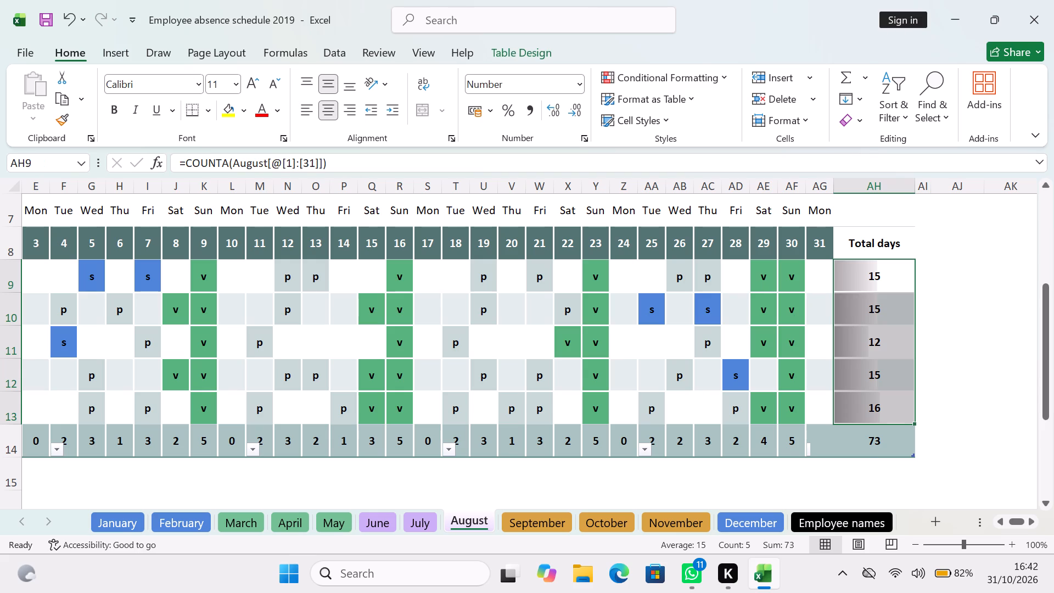
pyautogui.rightClick(869, 387)
pyautogui.click(805, 291)
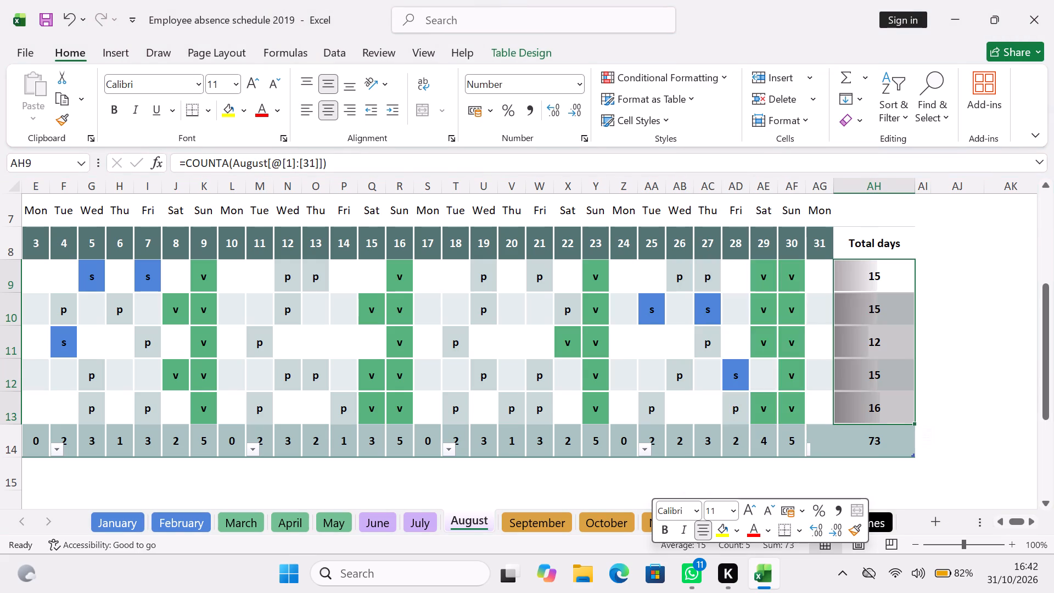
pyautogui.click(721, 335)
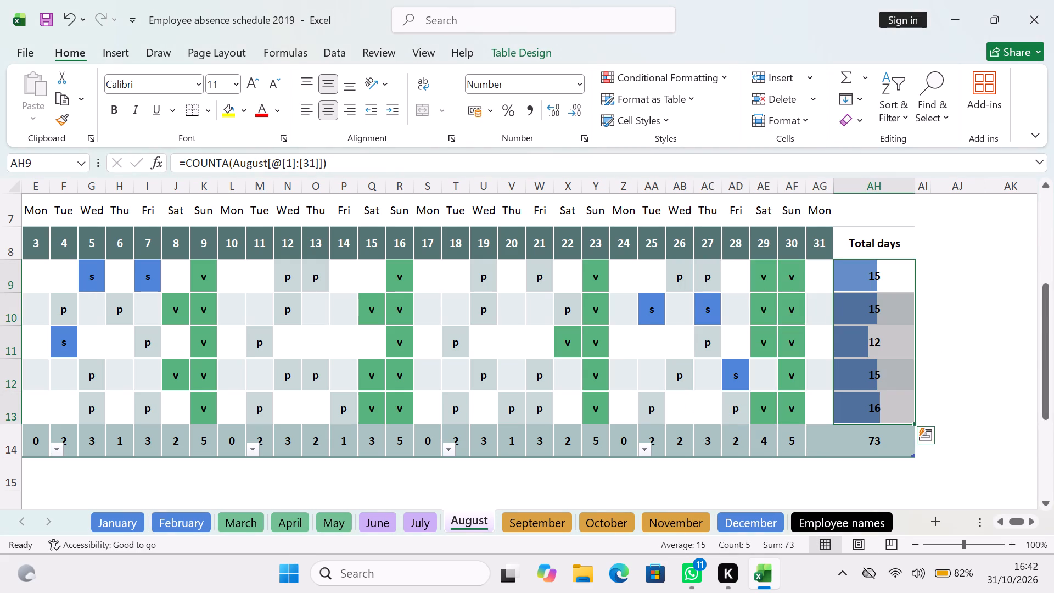
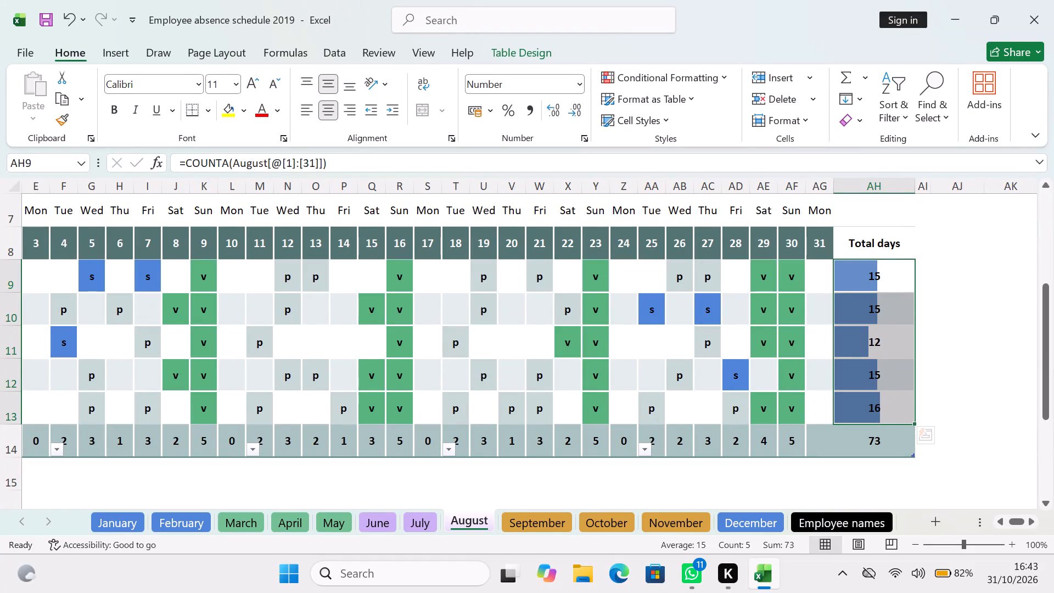
# Review the August schedule from the year heading through the employee rows and along the August Total row.
pyautogui.press('Up')
pyautogui.press('Up')
pyautogui.press('Up')
pyautogui.press('Up')
pyautogui.press('Down')
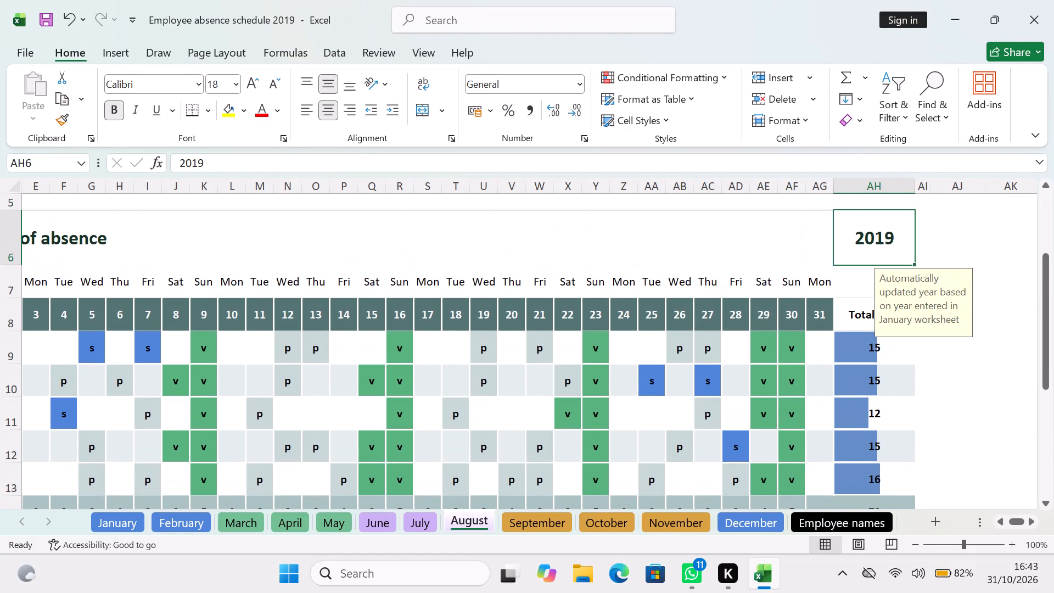
pyautogui.press('Left')
pyautogui.press('Left')
pyautogui.press('Right')
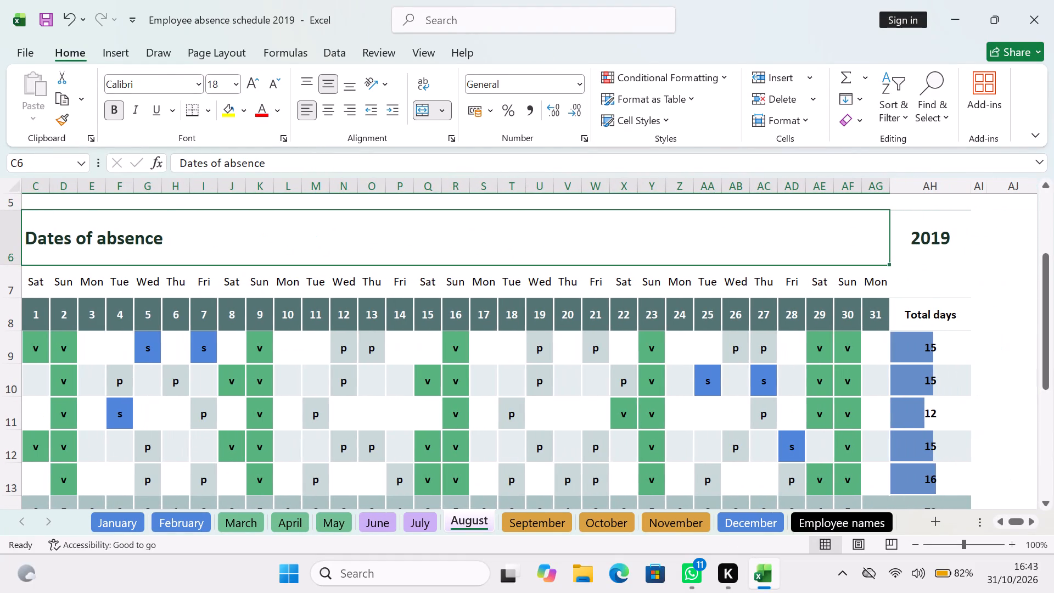
pyautogui.press('Left')
pyautogui.press('Down')
pyautogui.press('Down')
pyautogui.press('Down')
pyautogui.press('Down')
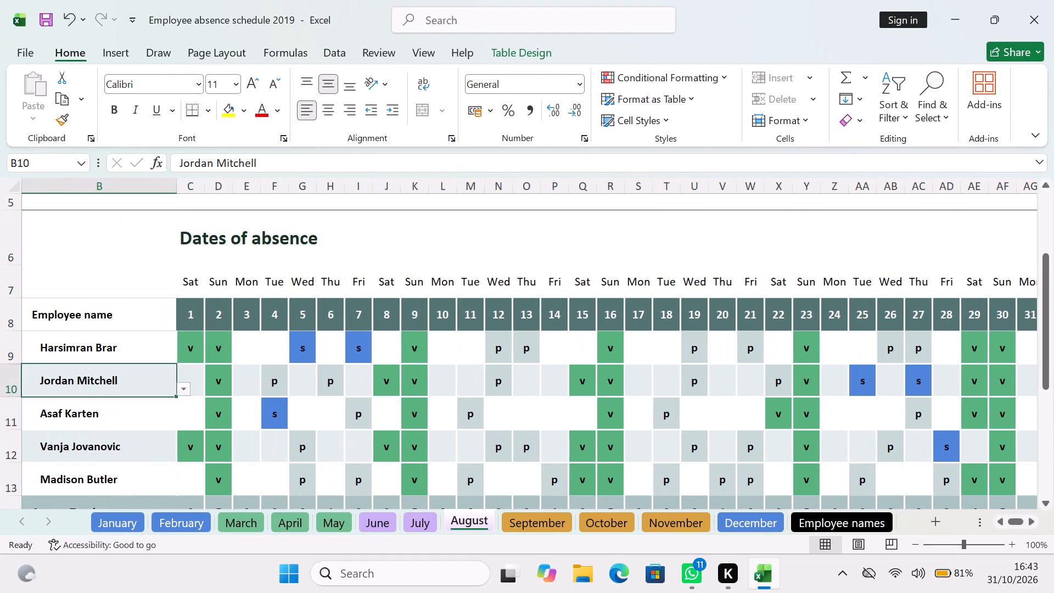
pyautogui.press('Down')
pyautogui.press('Down')
pyautogui.press('Down')
pyautogui.press('Down')
pyautogui.press('Right')
pyautogui.press('Right')
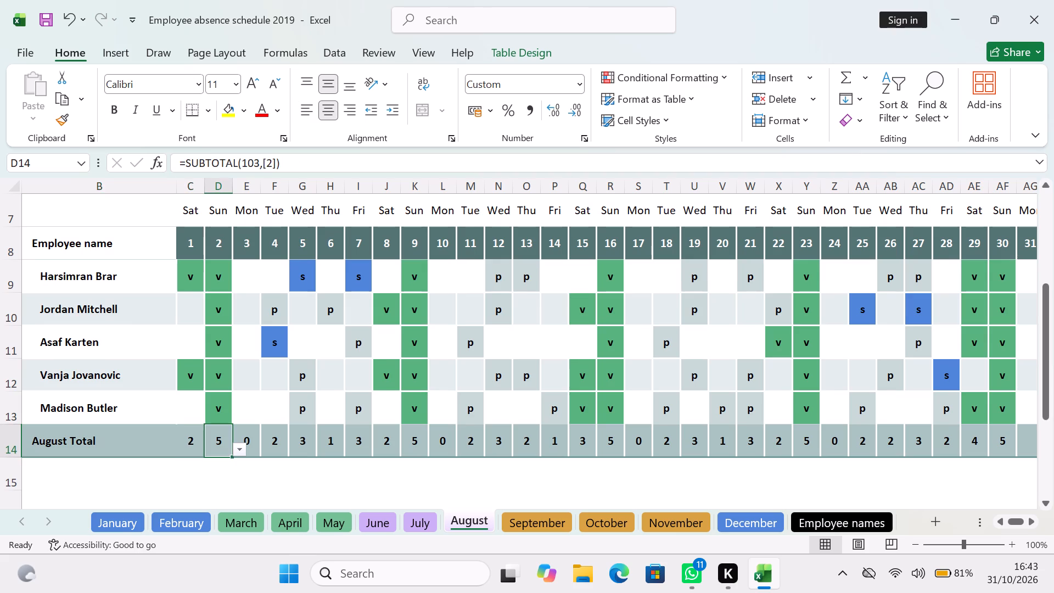
pyautogui.press('Right')
pyautogui.press('Right')
pyautogui.press('Right')
pyautogui.press('Right')
pyautogui.press('Right')
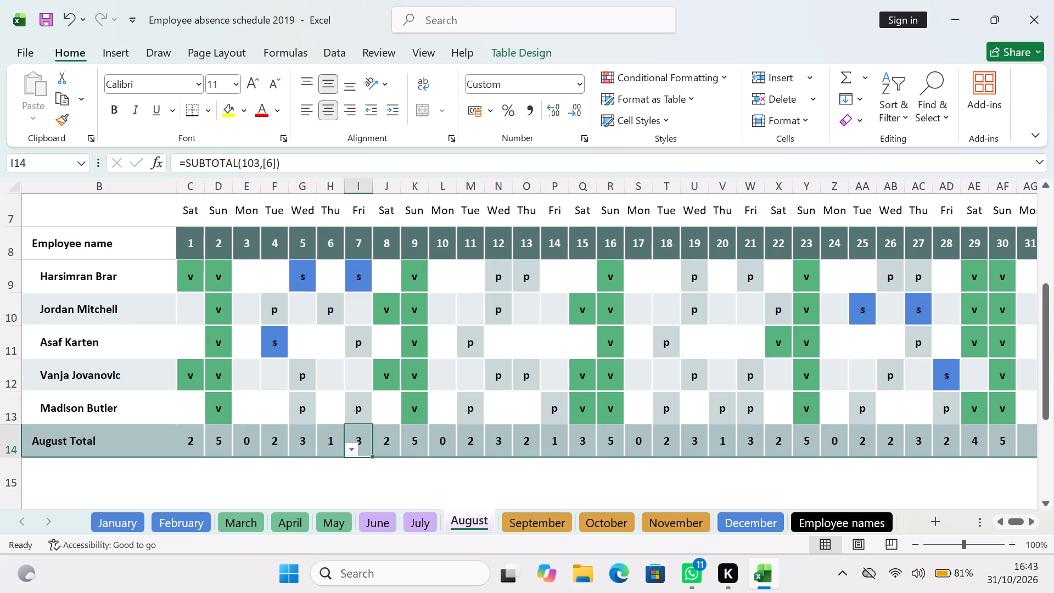
pyautogui.press('Right')
pyautogui.press('Right')
pyautogui.press('Right')
pyautogui.press('Right')
pyautogui.press('Right')
pyautogui.press('Right')
pyautogui.press('Right')
pyautogui.press('Right')
pyautogui.press('Right')
pyautogui.press('Right')
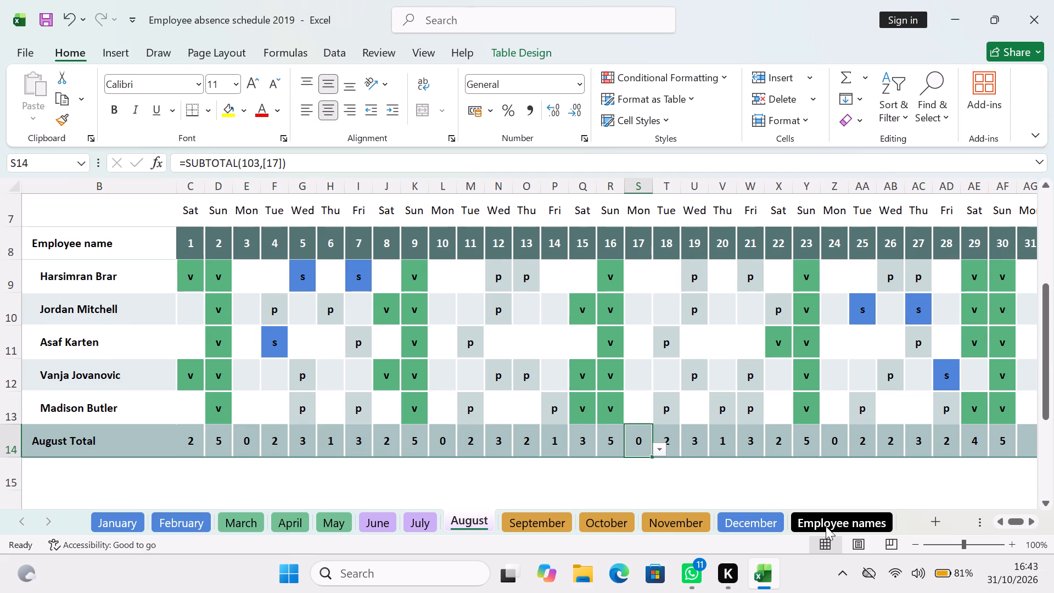
# Check the employee names list and compare the June, July, August and September sheets.
pyautogui.click(842, 513)
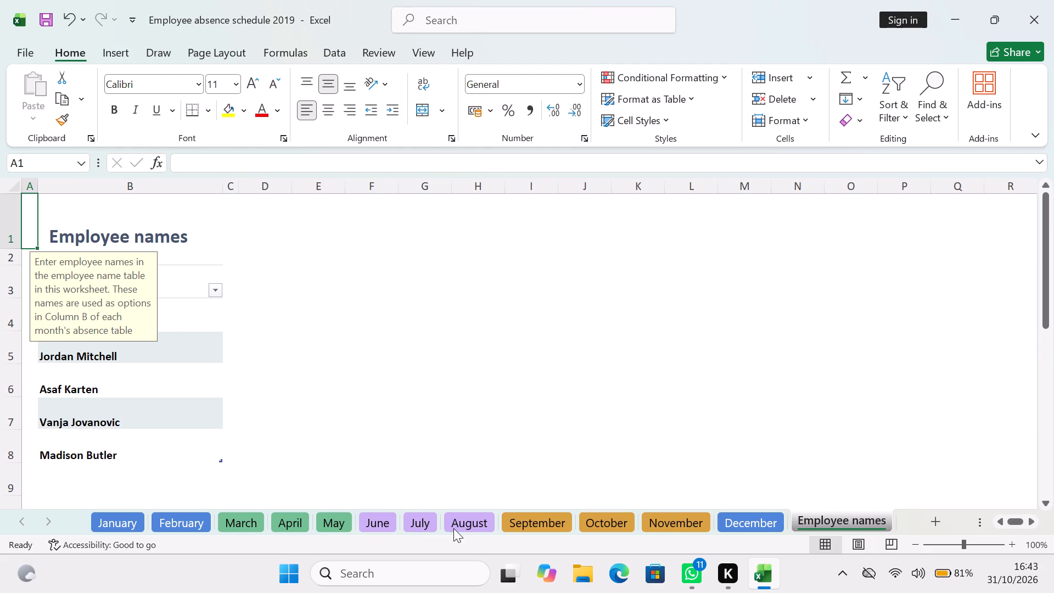
pyautogui.moveTo(408, 508); pyautogui.dragTo(409, 528)
pyautogui.click(409, 528)
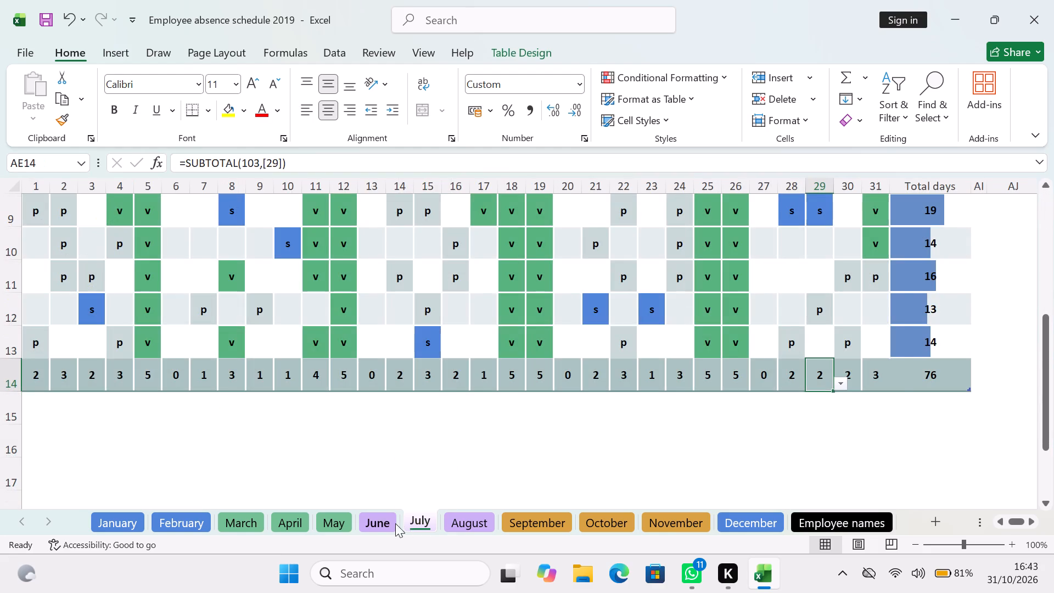
pyautogui.click(394, 522)
pyautogui.click(414, 525)
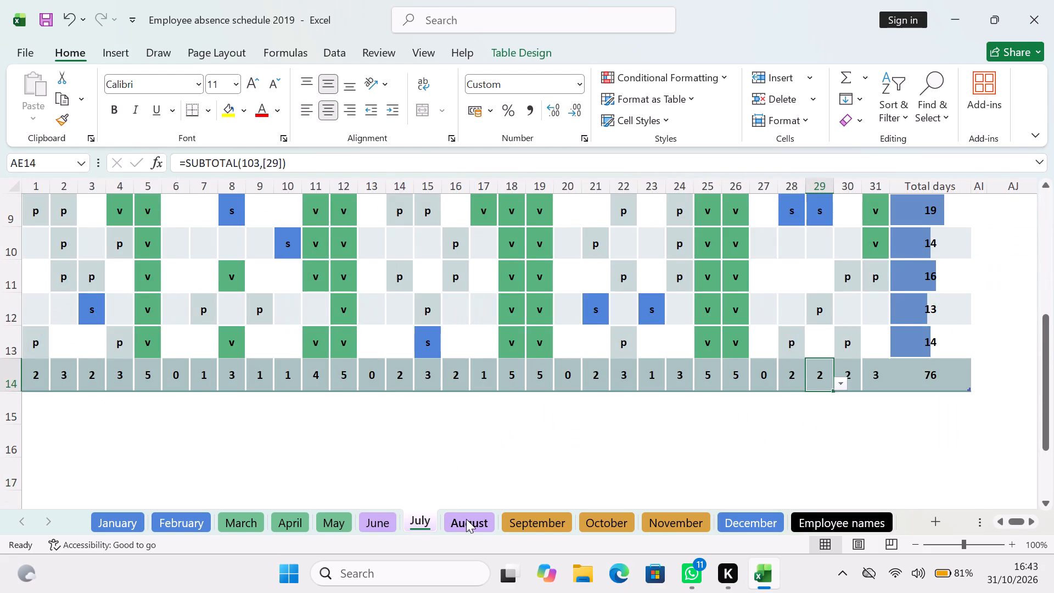
pyautogui.click(466, 519)
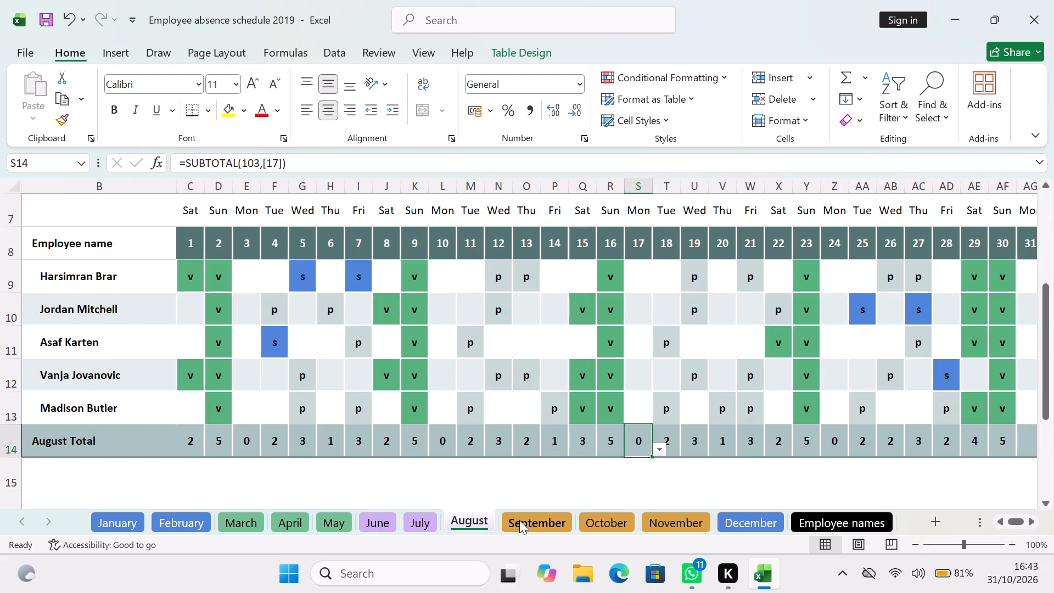
pyautogui.click(519, 519)
pyautogui.click(471, 520)
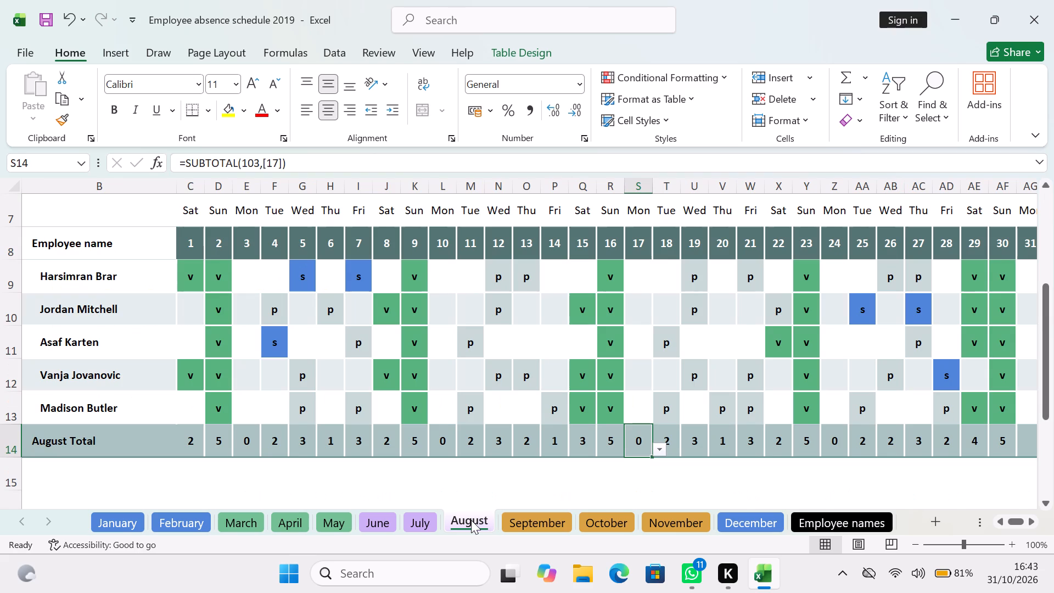
# Review the whole August sheet once more, from the title and absence type key down to its Total row.
pyautogui.press('Up')
pyautogui.press('Up')
pyautogui.press('Up')
pyautogui.press('Up')
pyautogui.press('Up')
pyautogui.press('Up')
pyautogui.press('Up')
pyautogui.press('Up')
pyautogui.press('Up')
pyautogui.press('Up')
pyautogui.press('Up')
pyautogui.press('Up')
pyautogui.press('Up')
pyautogui.press('Up')
pyautogui.press('Right')
pyautogui.press('Right')
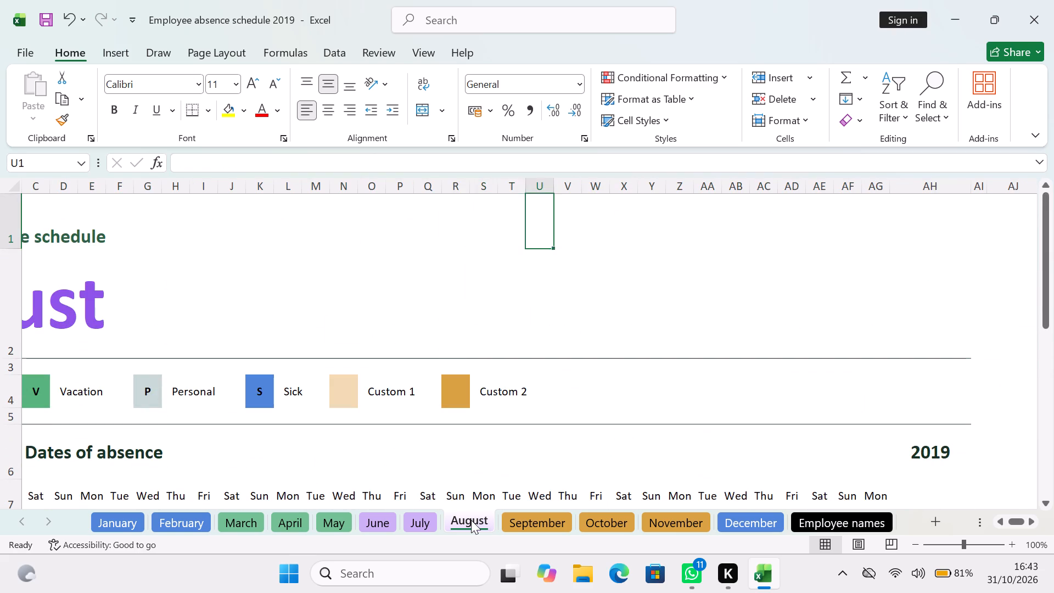
pyautogui.press('Down')
pyautogui.press('Down')
pyautogui.press('Down')
pyautogui.press('Down')
pyautogui.press('Down')
pyautogui.press('Down')
pyautogui.press('Down')
pyautogui.press('Down')
pyautogui.press('Down')
pyautogui.press('Down')
pyautogui.press('Down')
pyautogui.press('Down')
pyautogui.press('Down')
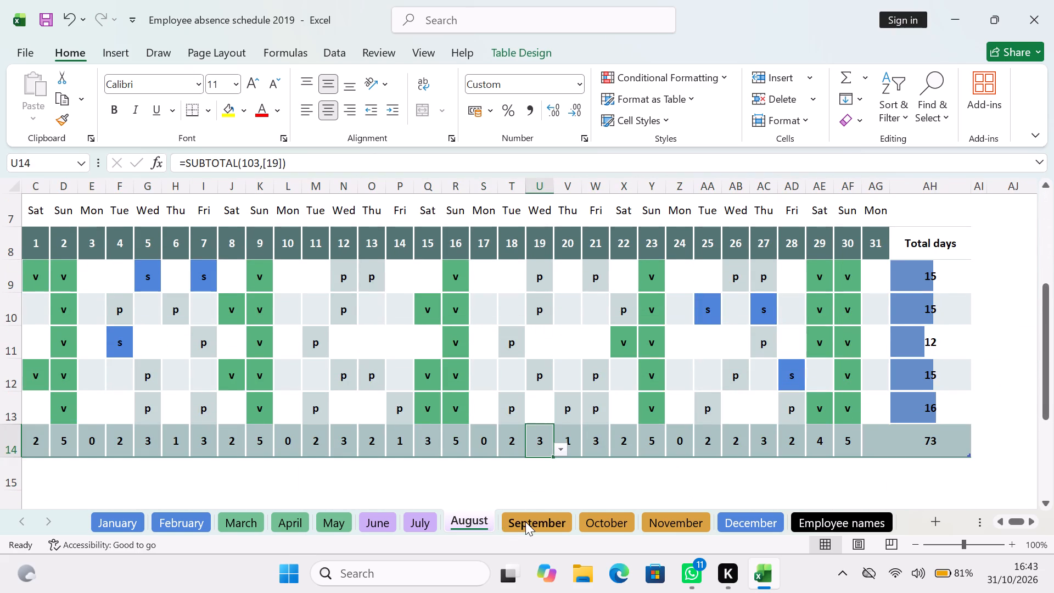
# Open the September schedule and go to the day 1 cell of the first employee's row.
pyautogui.click(525, 522)
pyautogui.click(525, 344)
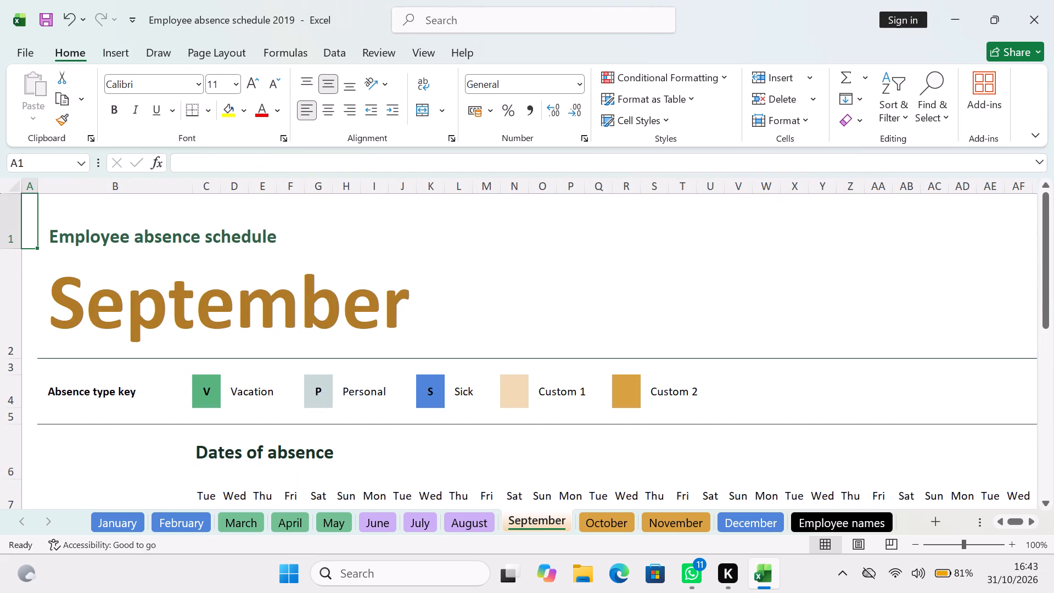
pyautogui.press('Down')
pyautogui.press('Down')
pyautogui.press('Down')
pyautogui.press('Down')
pyautogui.press('Down')
pyautogui.press('Down')
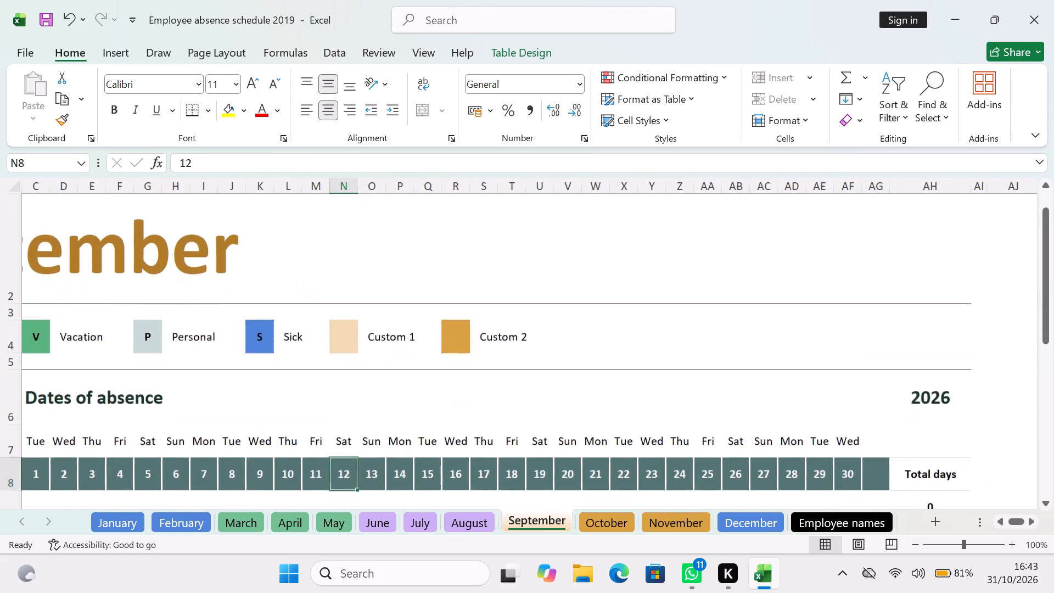
pyautogui.press('Down')
pyautogui.press('Left')
pyautogui.press('Left')
pyautogui.press('Left')
pyautogui.press('Left')
pyautogui.press('Left')
pyautogui.press('Left')
pyautogui.press('Left')
pyautogui.press('Left')
pyautogui.press('Left')
pyautogui.press('Left')
pyautogui.press('Left')
pyautogui.press('Left')
pyautogui.press('Left')
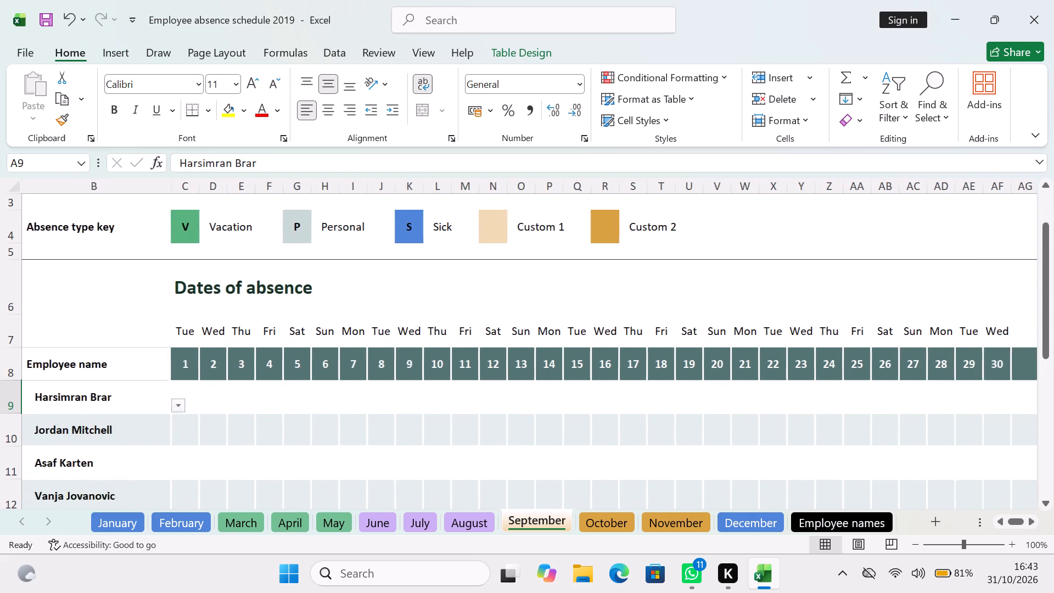
pyautogui.press('Right')
pyautogui.press('Right')
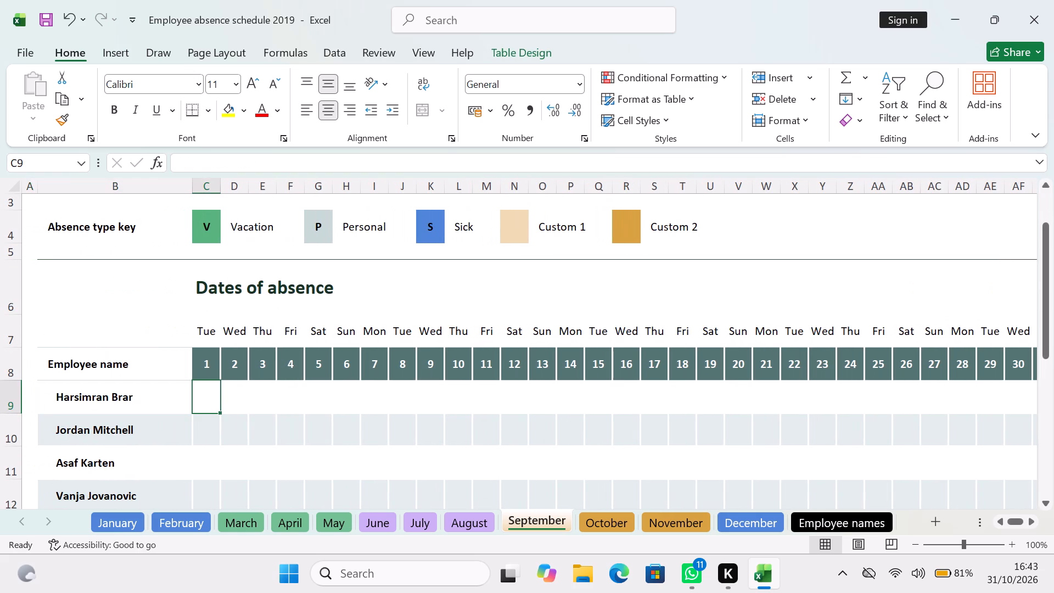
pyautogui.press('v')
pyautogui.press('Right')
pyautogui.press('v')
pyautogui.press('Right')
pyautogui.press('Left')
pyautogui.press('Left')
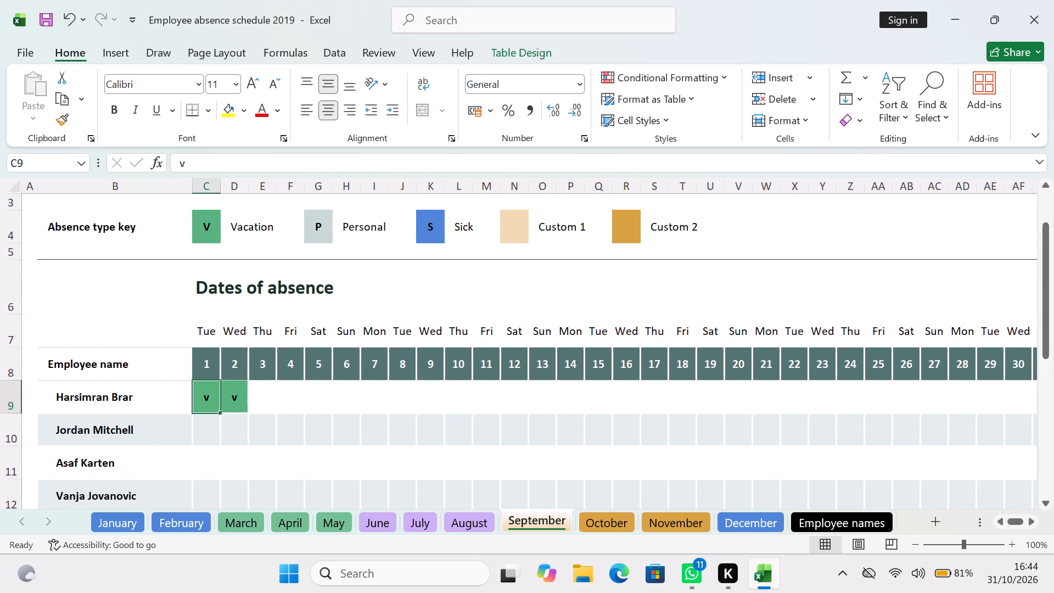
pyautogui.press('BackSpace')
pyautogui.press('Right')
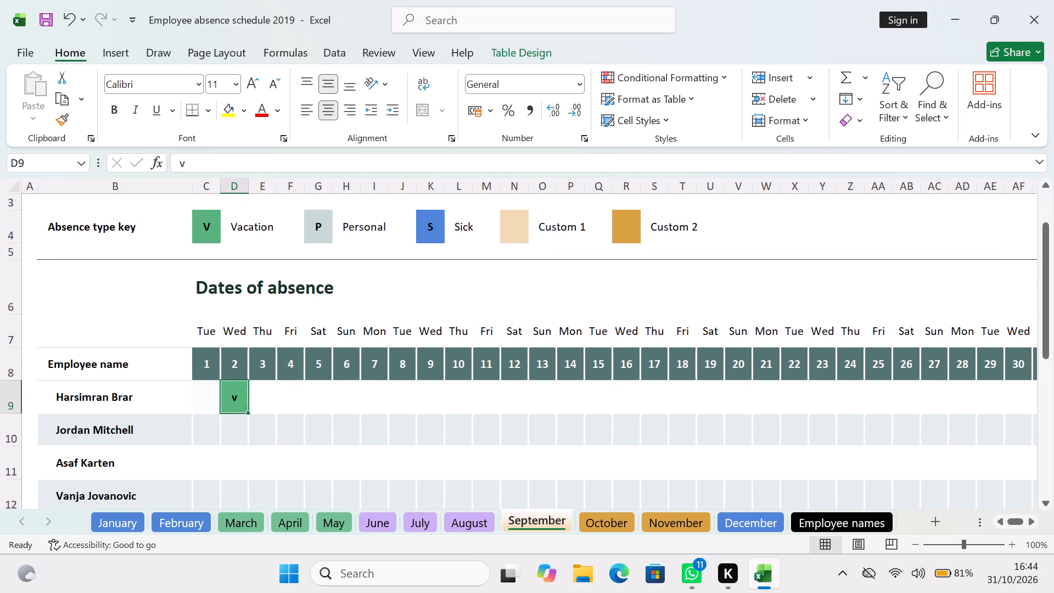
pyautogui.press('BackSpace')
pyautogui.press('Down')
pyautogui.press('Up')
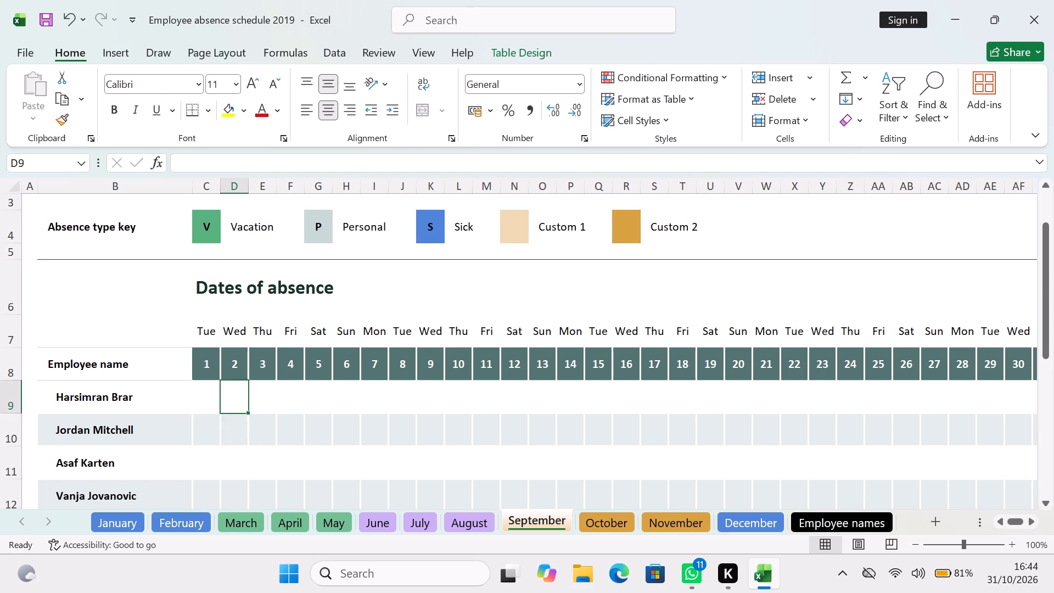
# In the first employee's September row, enter s for day 2 and v for days 5 and 6.
pyautogui.press('Left')
pyautogui.press('Right')
pyautogui.press('Right')
pyautogui.press('Left')
pyautogui.press('s')
pyautogui.press('Right')
pyautogui.press('Right')
pyautogui.press('Right')
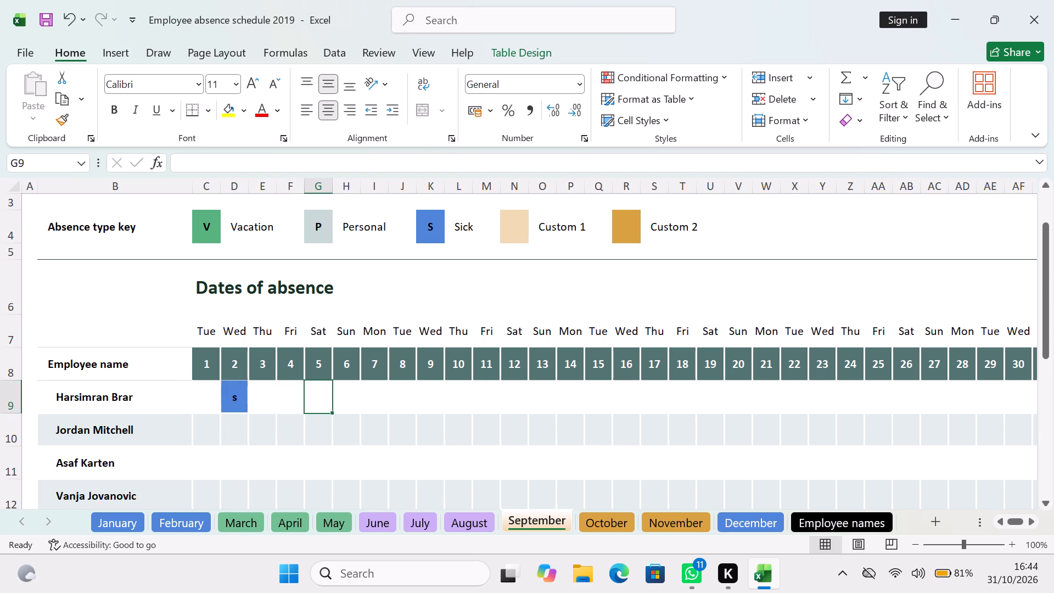
pyautogui.press('v')
pyautogui.press('Right')
pyautogui.press('v')
pyautogui.press('Right')
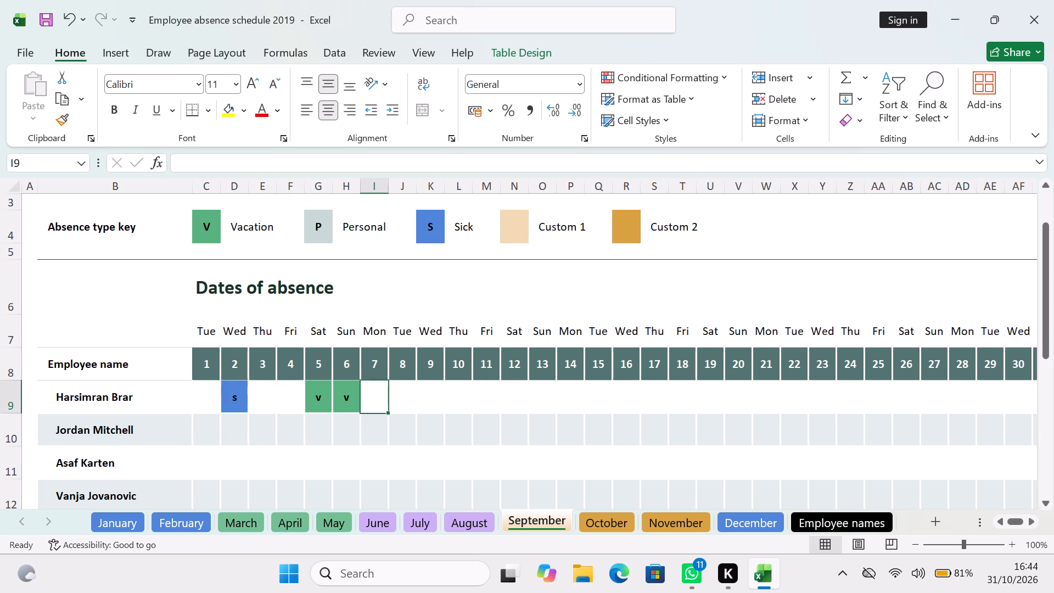
# In the first employee's September row, enter p for days 9 and 10 and v for days 12 and 13.
pyautogui.press('Right')
pyautogui.press('Right')
pyautogui.press('p')
pyautogui.press('Right')
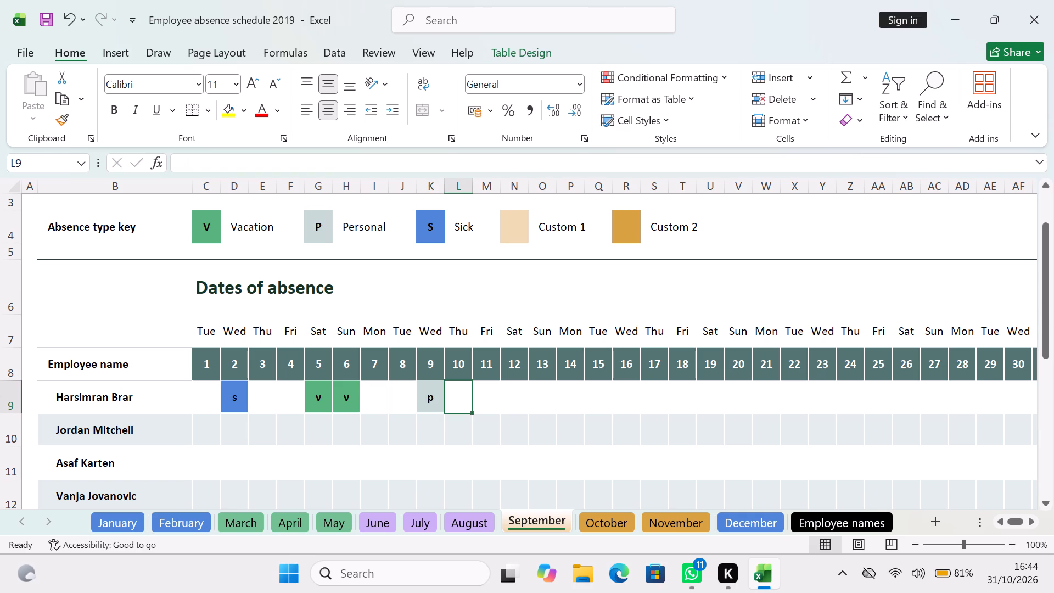
pyautogui.press('p')
pyautogui.press('Right')
pyautogui.press('Right')
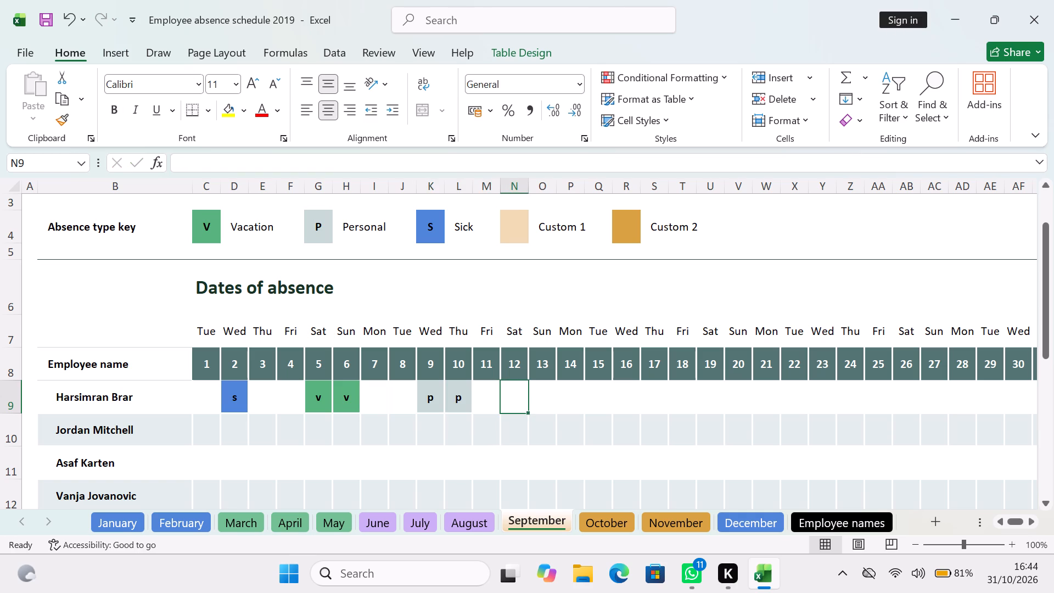
pyautogui.press('v')
pyautogui.press('Right')
pyautogui.press('v')
pyautogui.press('Right')
# In the first employee's September row, enter p for days 16 and 18 and v for days 19 and 20.
pyautogui.press('Right')
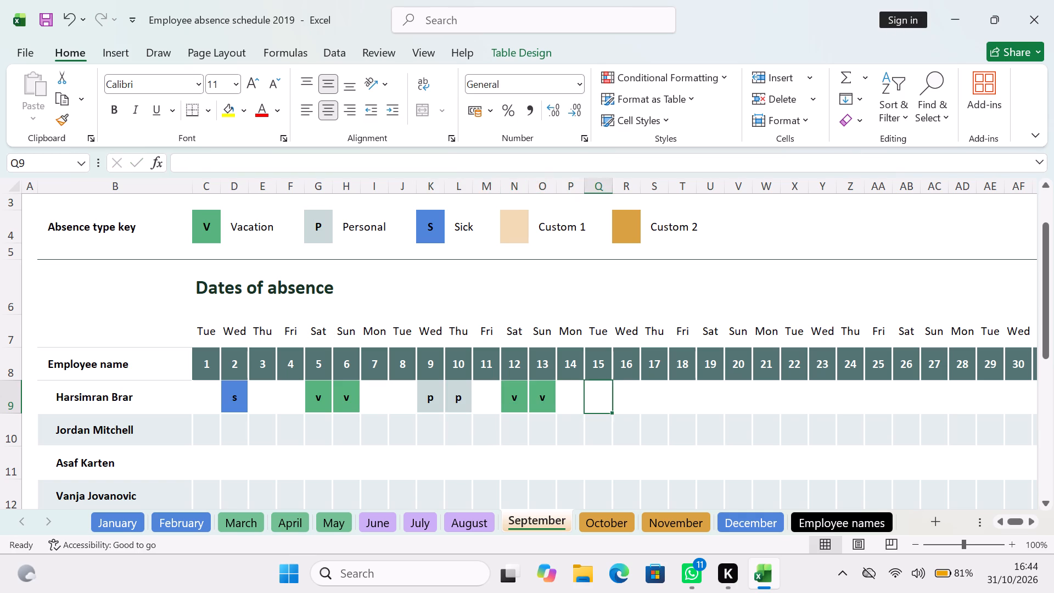
pyautogui.press('Right')
pyautogui.press('p')
pyautogui.press('Right')
pyautogui.press('Right')
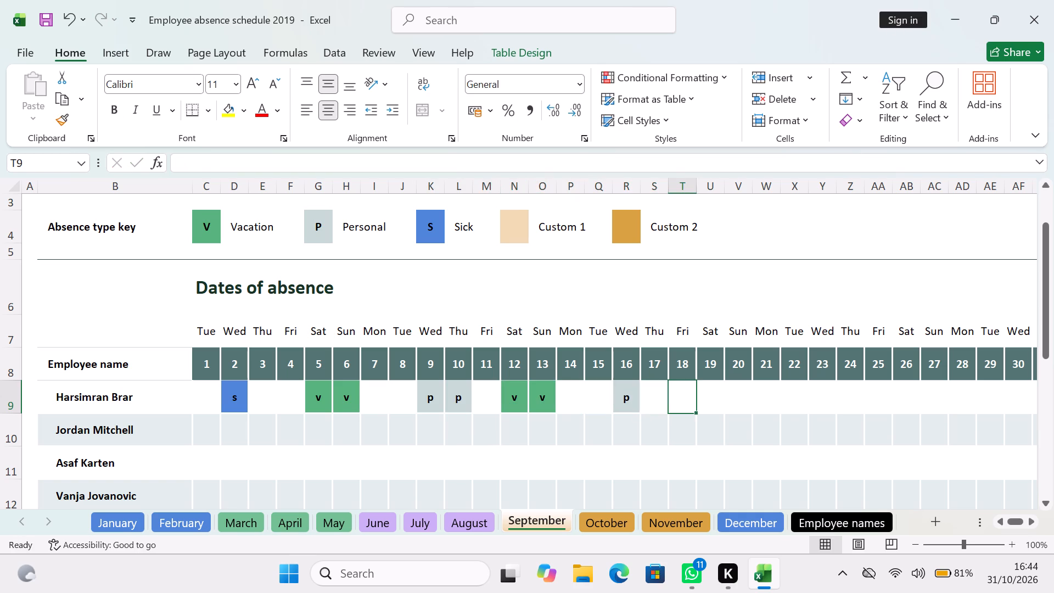
pyautogui.press('p')
pyautogui.press('Right')
pyautogui.press('Right')
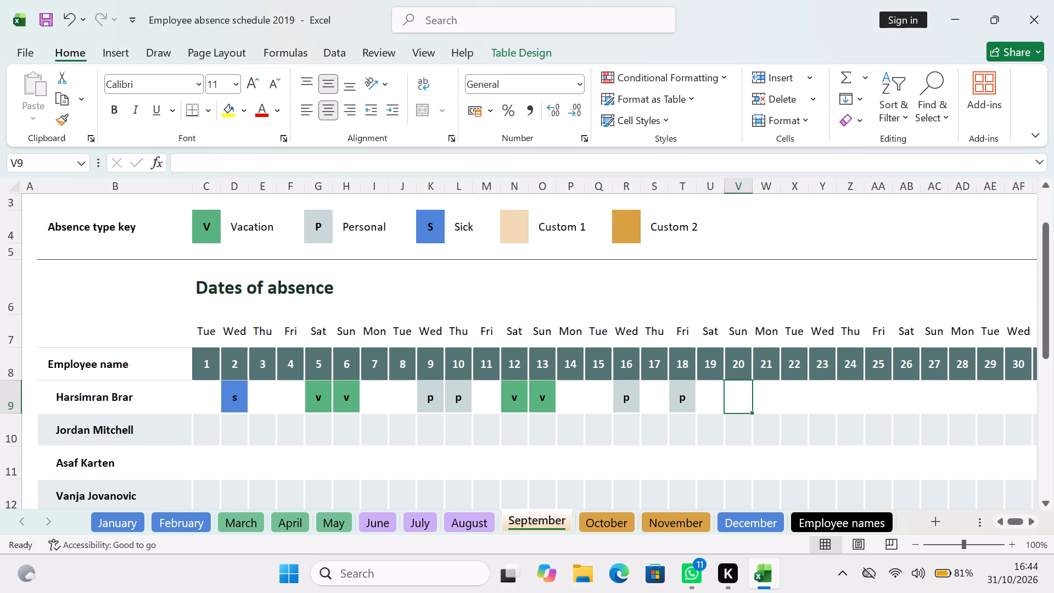
pyautogui.press('Left')
pyautogui.press('v')
pyautogui.press('Right')
pyautogui.press('v')
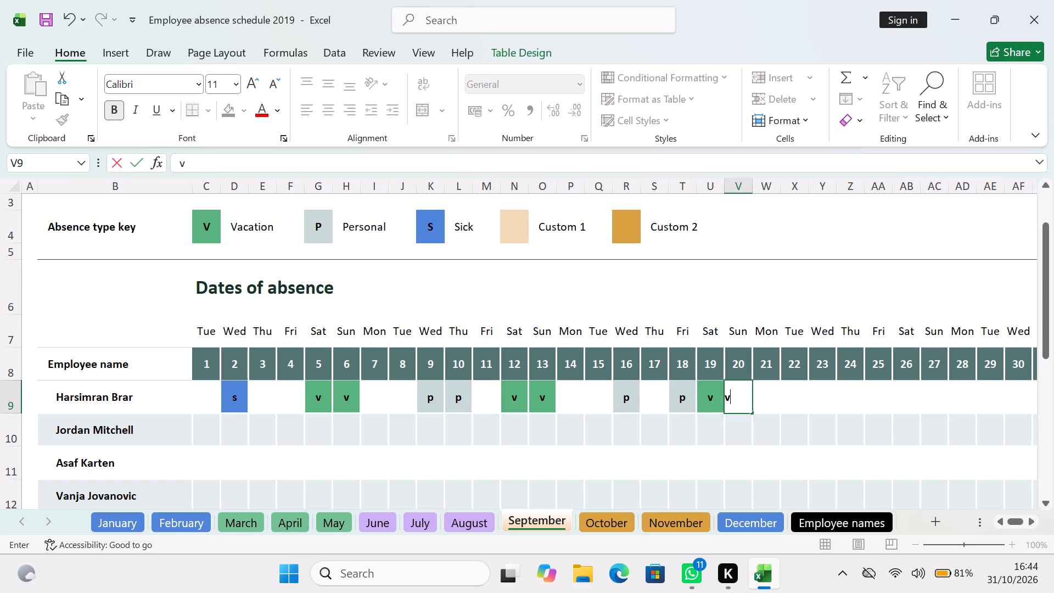
pyautogui.press('Right')
# In the first employee's September row, enter p for days 22 and 24 and v for days 26 and 27.
pyautogui.press('Right')
pyautogui.press('p')
pyautogui.press('Right')
pyautogui.press('Right')
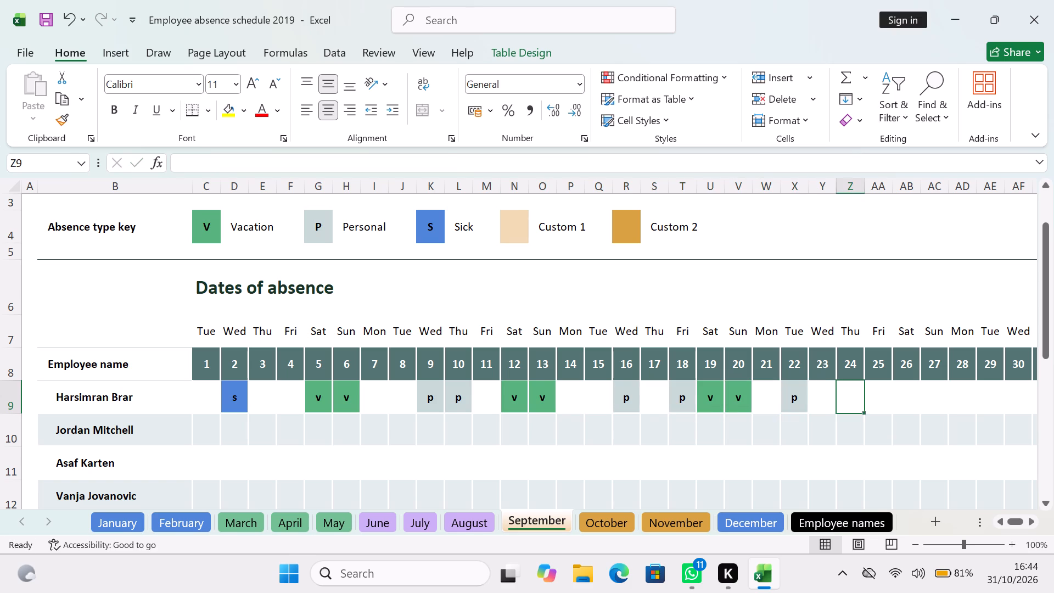
pyautogui.press('v')
pyautogui.press('Right')
pyautogui.press('Left')
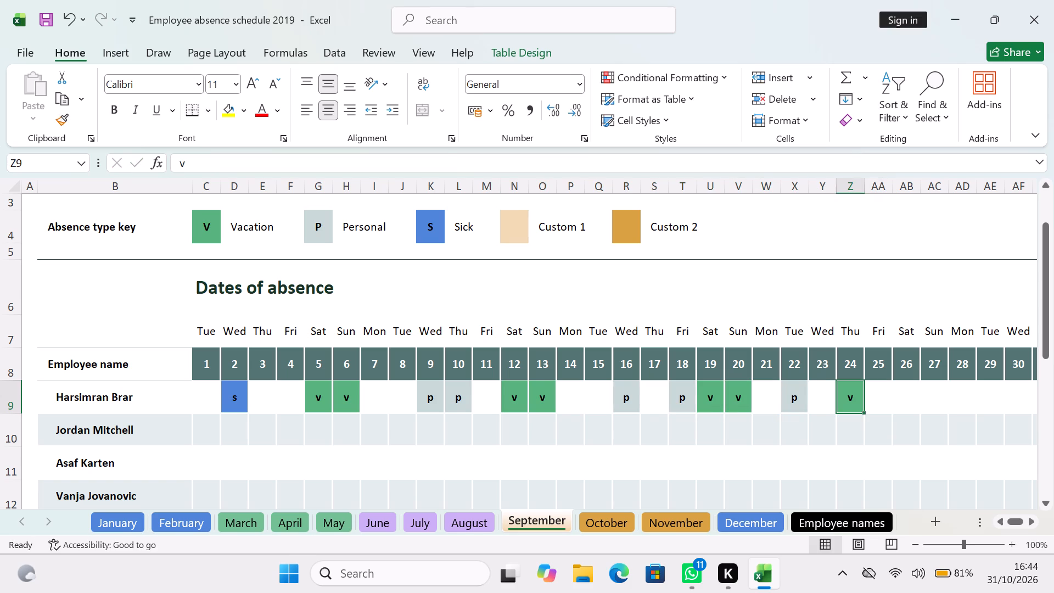
pyautogui.press('BackSpace')
pyautogui.press('p')
pyautogui.press('Right')
pyautogui.press('Right')
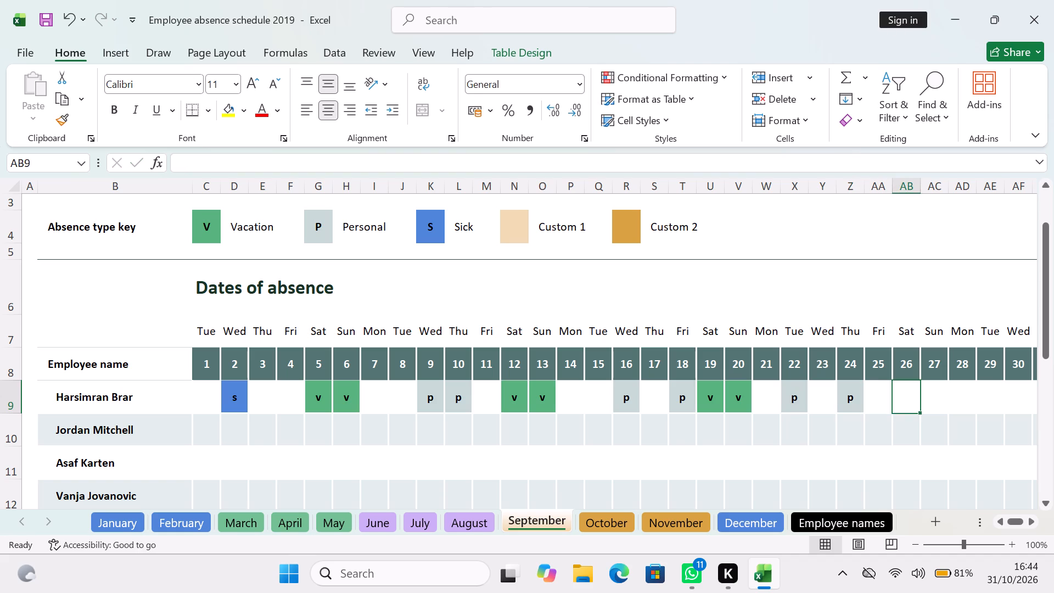
pyautogui.press('v')
pyautogui.press('Right')
pyautogui.press('v')
pyautogui.press('Right')
pyautogui.press('Right')
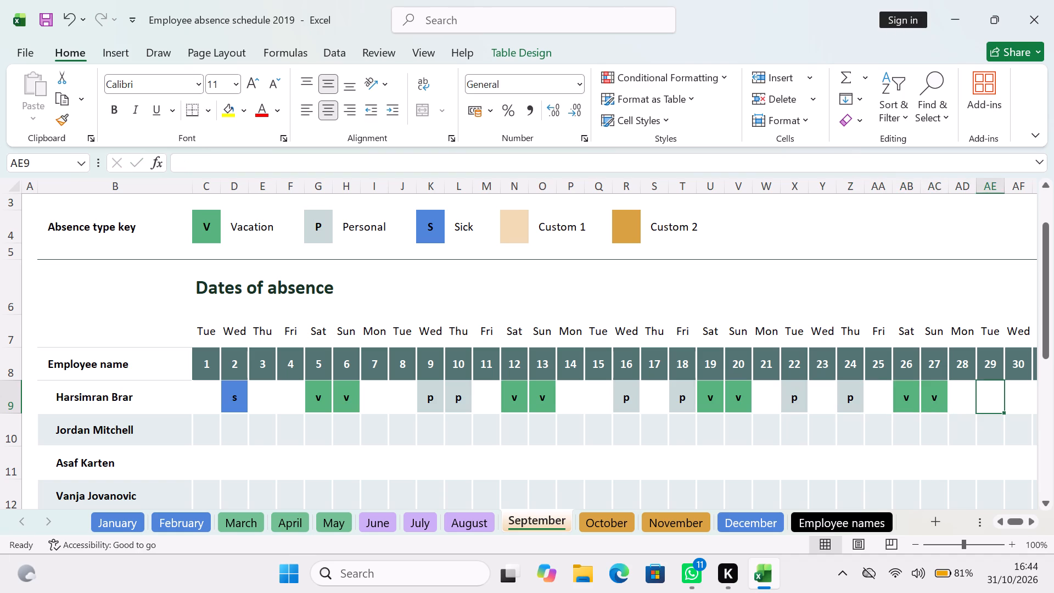
# In the first employee's September row, enter s for day 30.
pyautogui.press('Right')
pyautogui.press('Right')
pyautogui.press('Left')
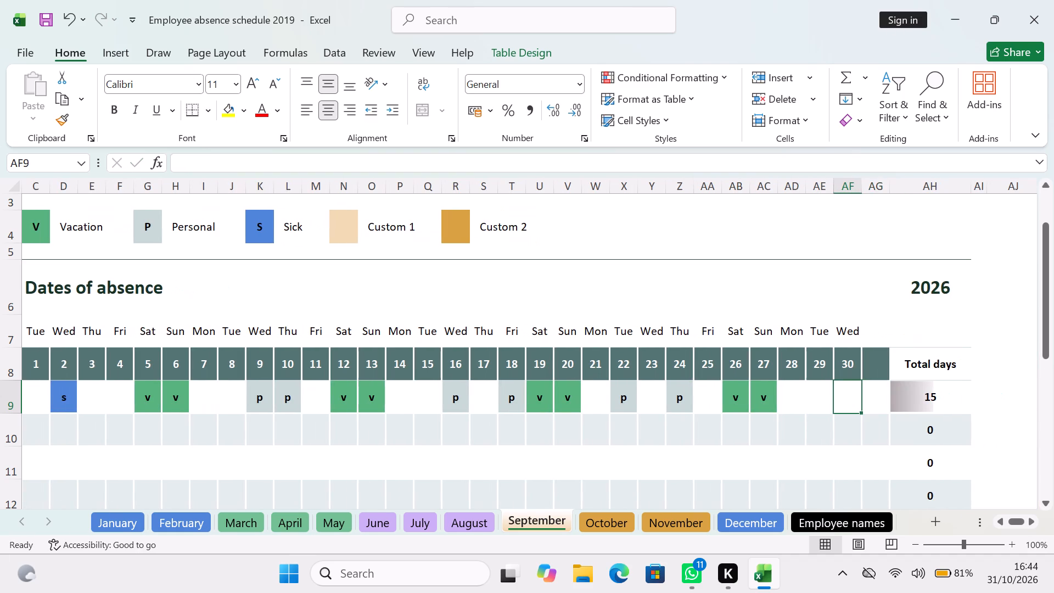
pyautogui.press('s')
pyautogui.press('Down')
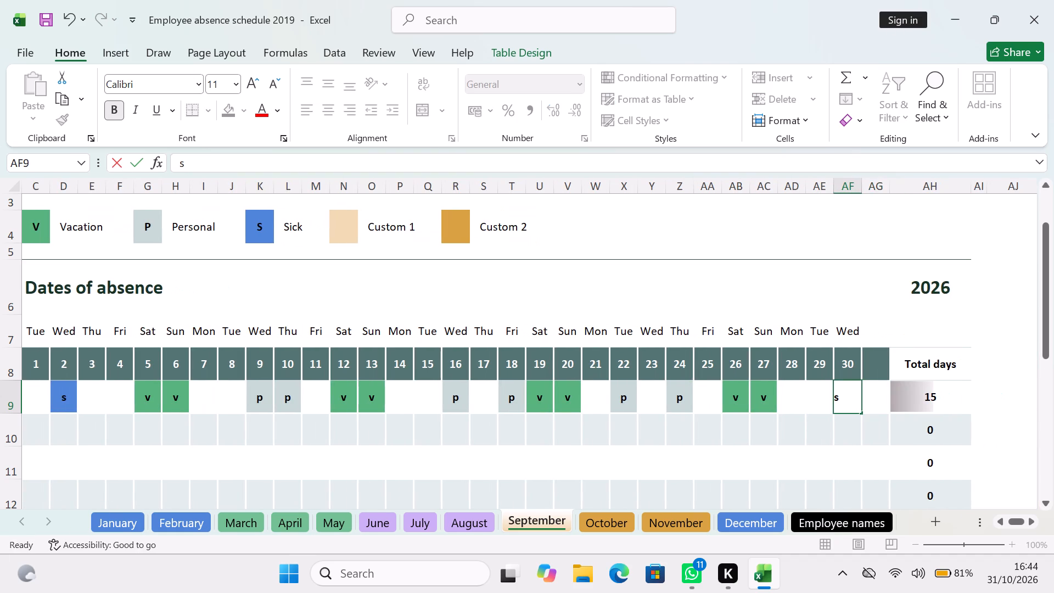
# Go to day 1 in the second employee's September row to start that employee's absence codes.
pyautogui.press('Left')
pyautogui.press('Left')
pyautogui.press('Left')
pyautogui.press('Left')
pyautogui.press('Left')
pyautogui.press('Left')
pyautogui.press('Left')
pyautogui.press('Left')
pyautogui.press('Left')
pyautogui.press('Left')
pyautogui.press('Left')
pyautogui.press('Left')
pyautogui.press('Left')
pyautogui.press('Left')
pyautogui.press('Left')
pyautogui.press('Left')
pyautogui.press('Left')
pyautogui.press('Left')
pyautogui.press('Left')
pyautogui.press('Left')
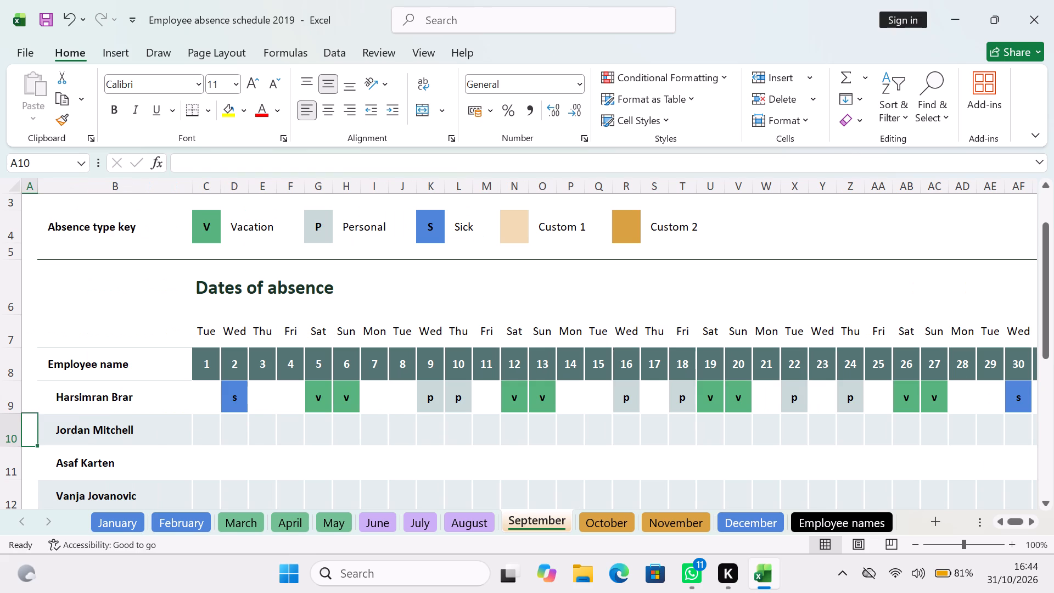
pyautogui.press('Right')
pyautogui.press('Right')
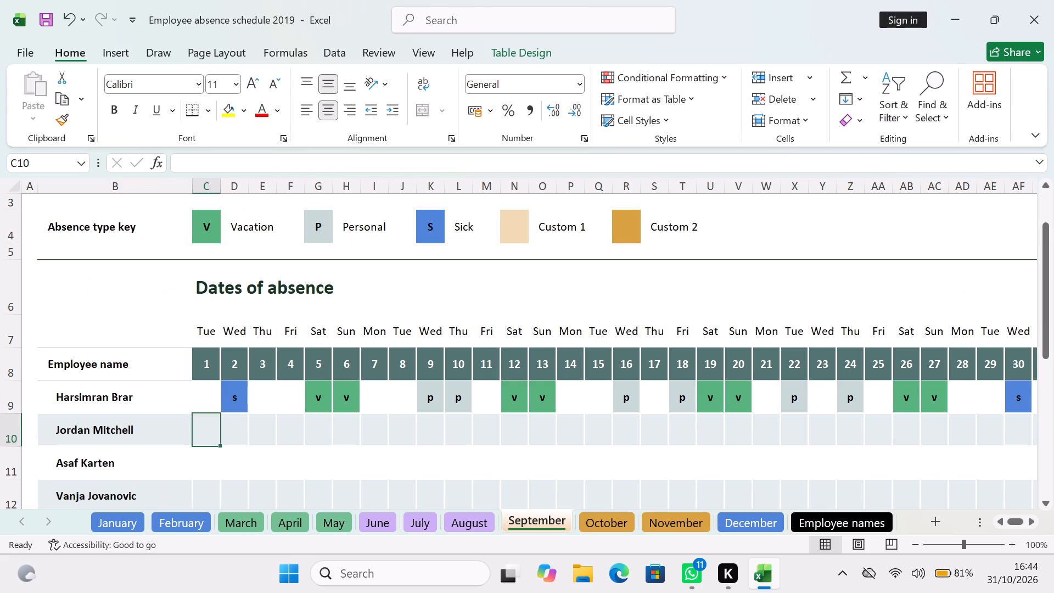
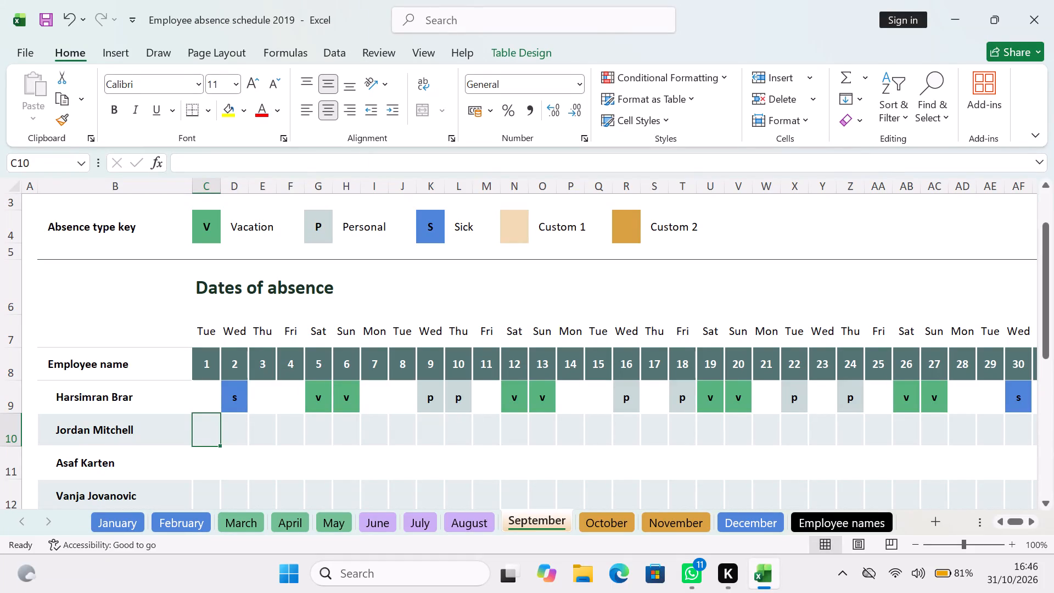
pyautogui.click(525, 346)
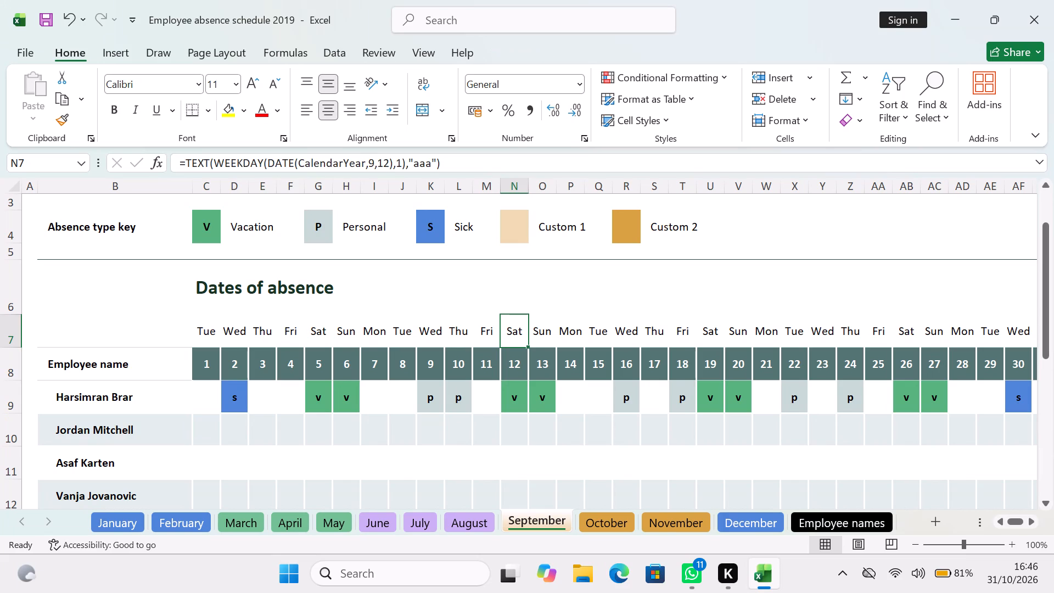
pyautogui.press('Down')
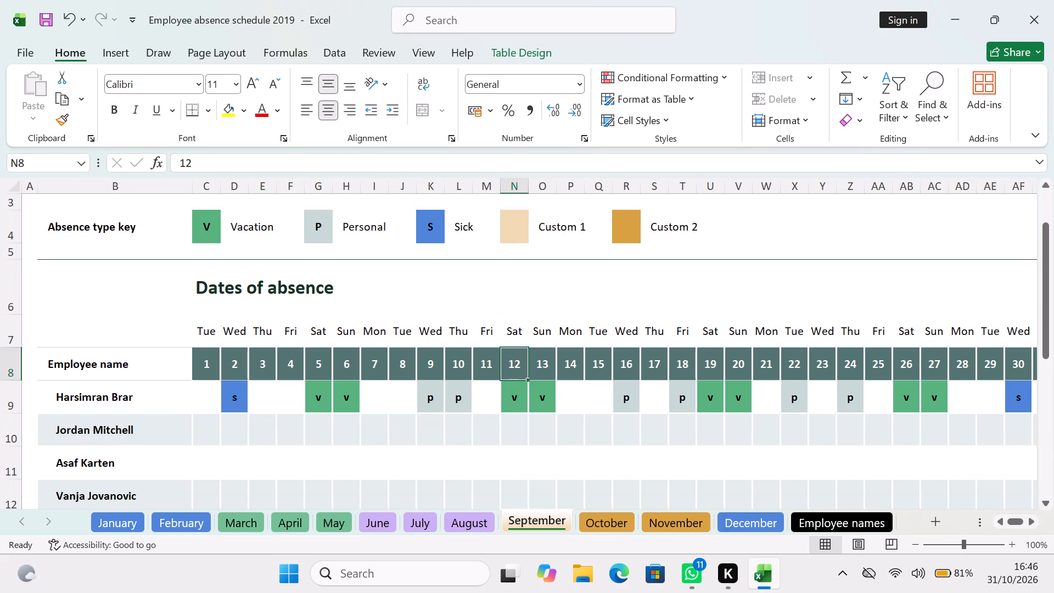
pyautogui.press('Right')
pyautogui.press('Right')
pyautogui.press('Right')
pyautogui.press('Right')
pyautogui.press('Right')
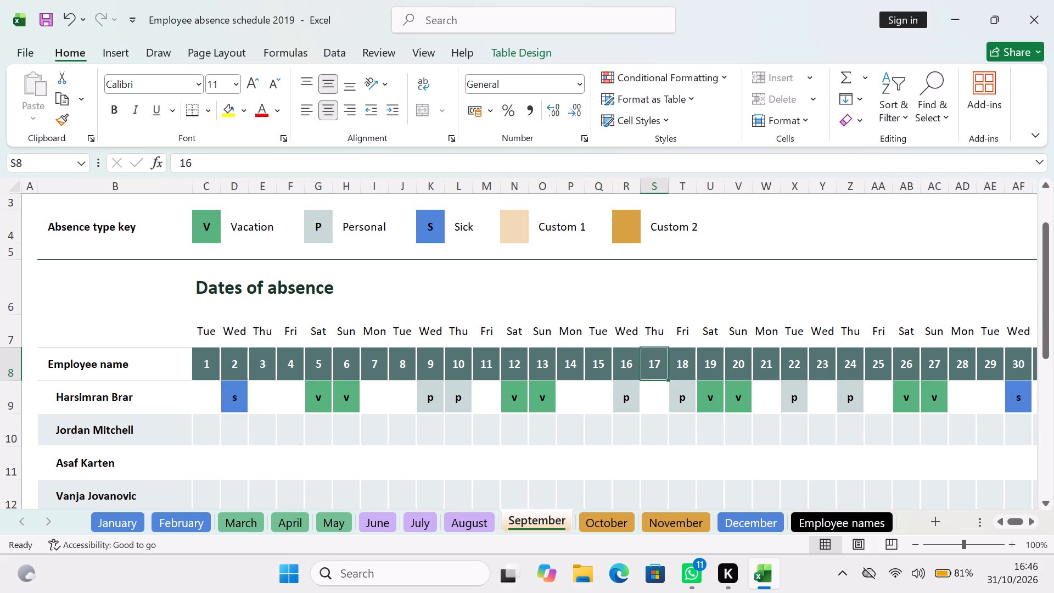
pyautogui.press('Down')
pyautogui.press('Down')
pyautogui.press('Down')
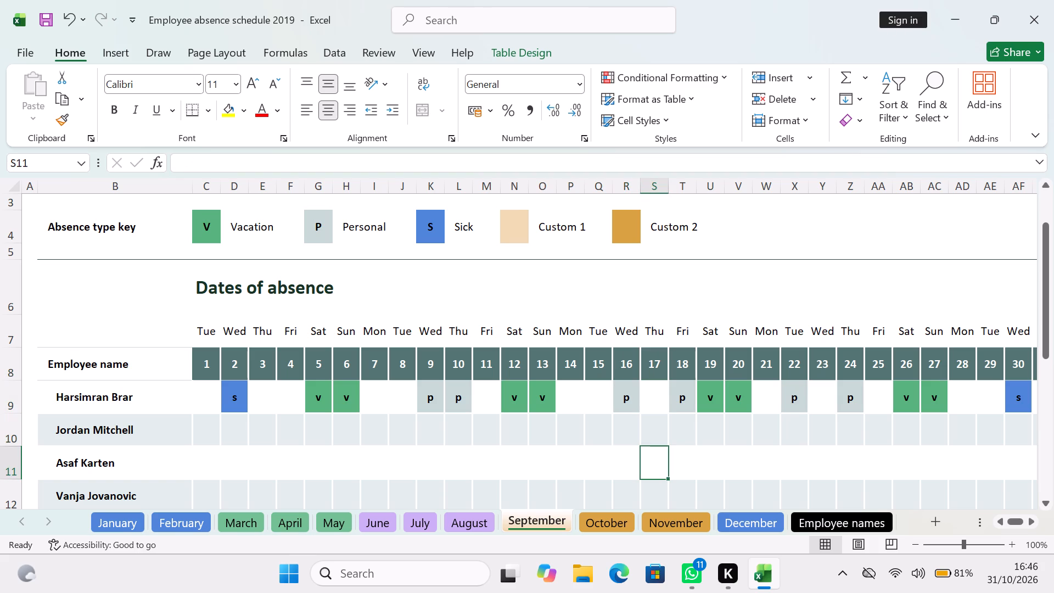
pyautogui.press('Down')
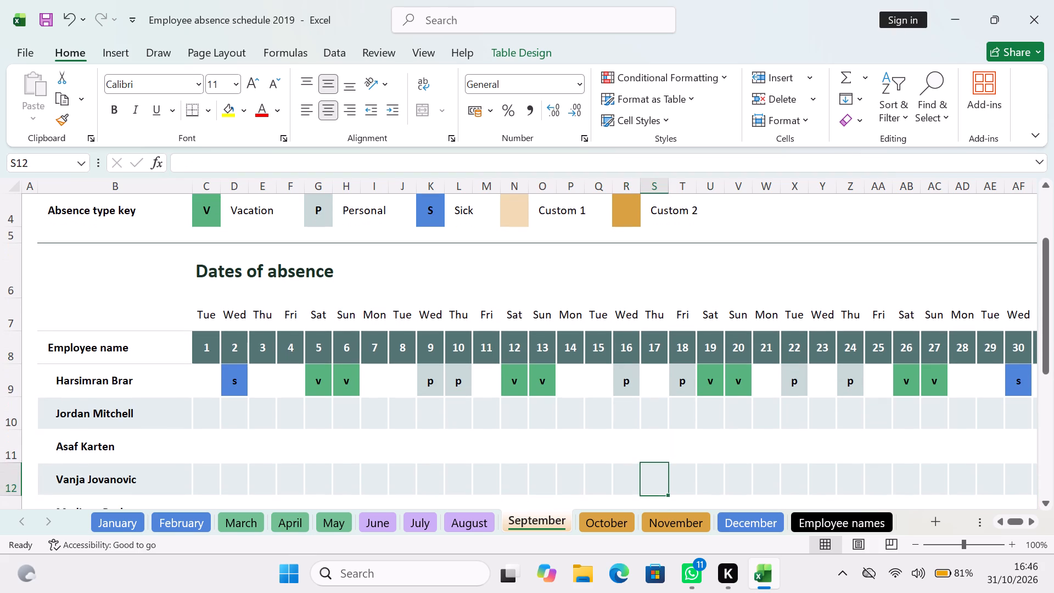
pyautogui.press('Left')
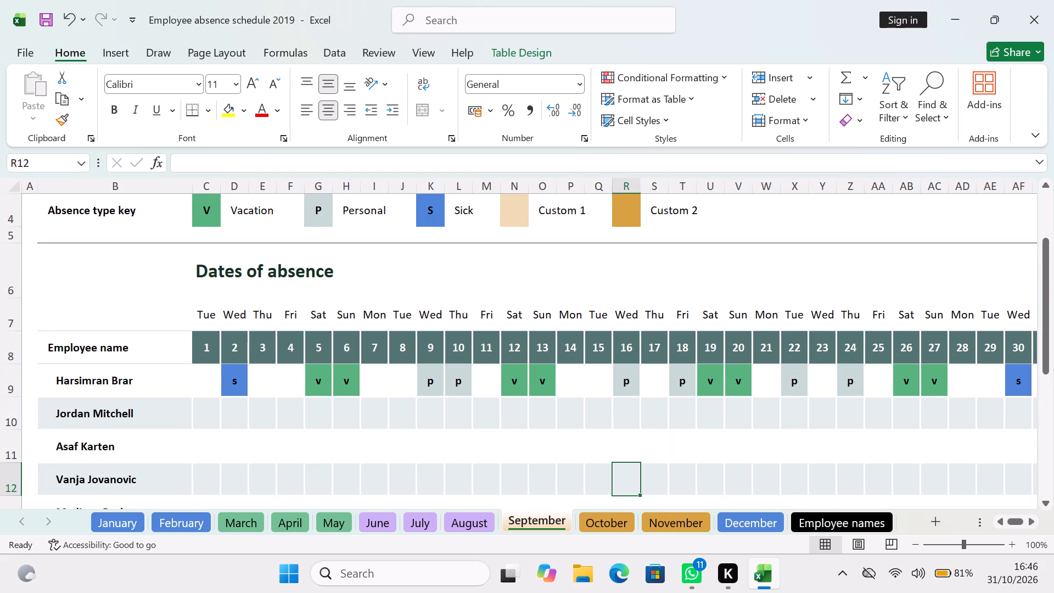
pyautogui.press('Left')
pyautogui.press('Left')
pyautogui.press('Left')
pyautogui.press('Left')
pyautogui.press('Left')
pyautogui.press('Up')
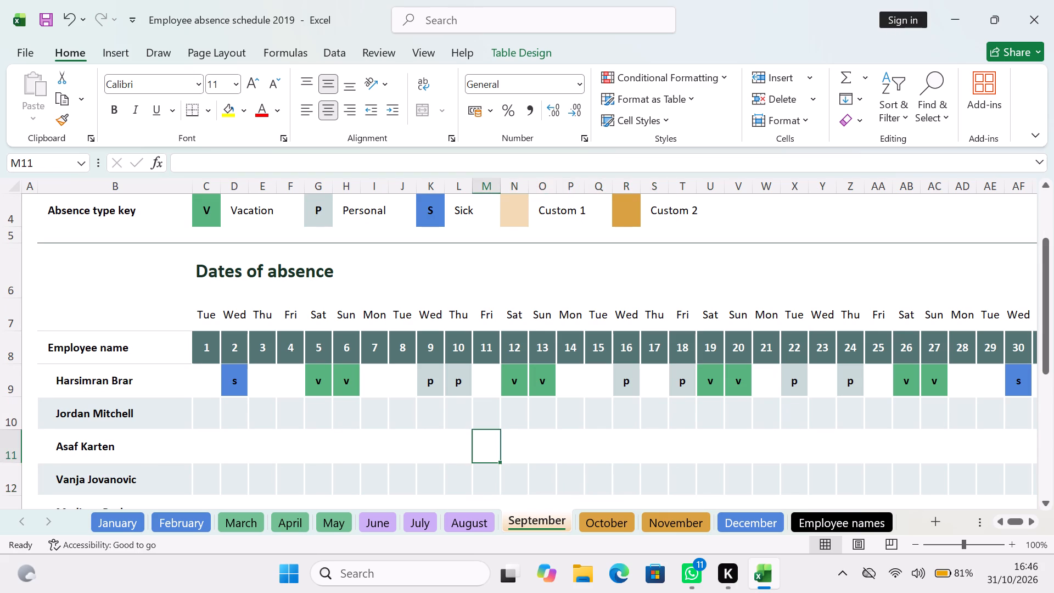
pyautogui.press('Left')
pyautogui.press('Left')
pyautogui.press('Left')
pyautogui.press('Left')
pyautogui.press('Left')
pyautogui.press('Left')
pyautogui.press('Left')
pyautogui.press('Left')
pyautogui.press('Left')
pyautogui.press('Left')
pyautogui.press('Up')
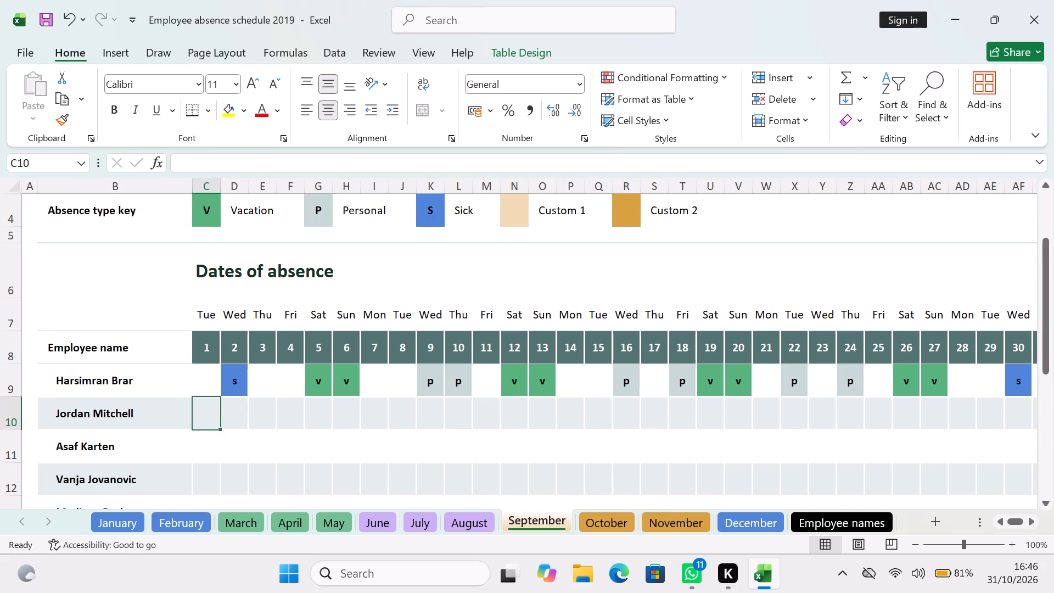
# For the row 10 employee, enter p on September 3, v on September 5 and 6, and s on September 8.
pyautogui.press('Right')
pyautogui.press('Right')
pyautogui.press('p')
pyautogui.press('Right')
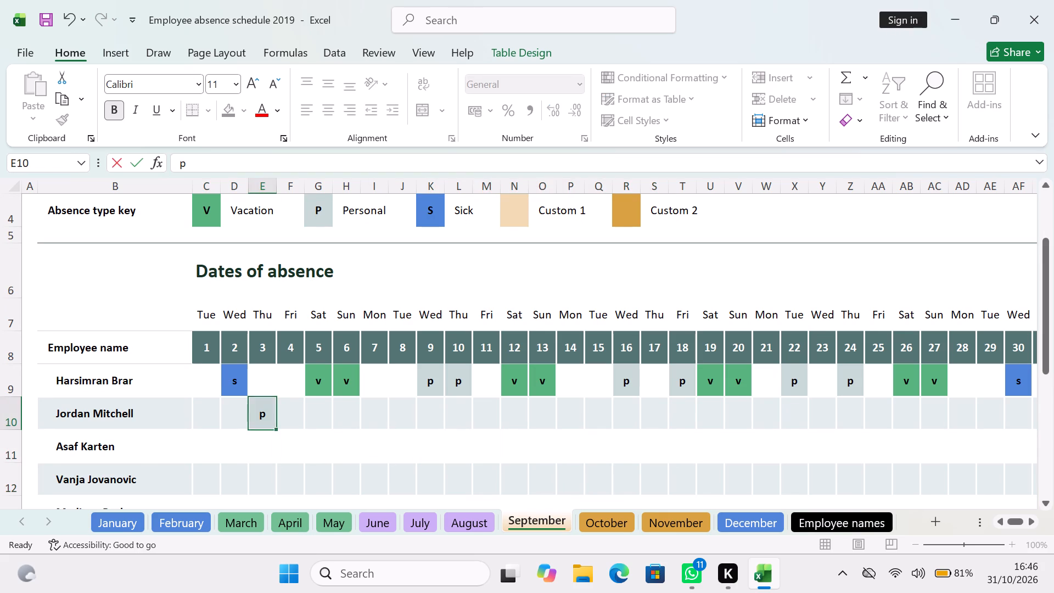
pyautogui.press('Right')
pyautogui.press('v')
pyautogui.press('Right')
pyautogui.press('v')
pyautogui.press('Right')
pyautogui.press('Right')
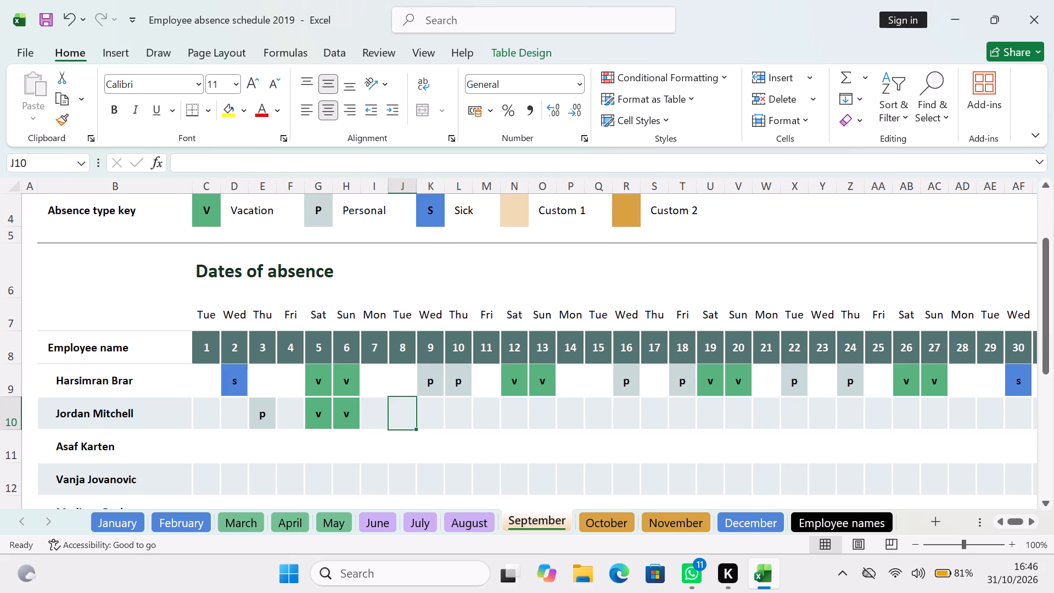
pyautogui.press('Right')
pyautogui.press('Left')
pyautogui.press('s')
pyautogui.press('Right')
# In row 10, mark v on September 12 and 13, and p on September 15.
pyautogui.press('Right')
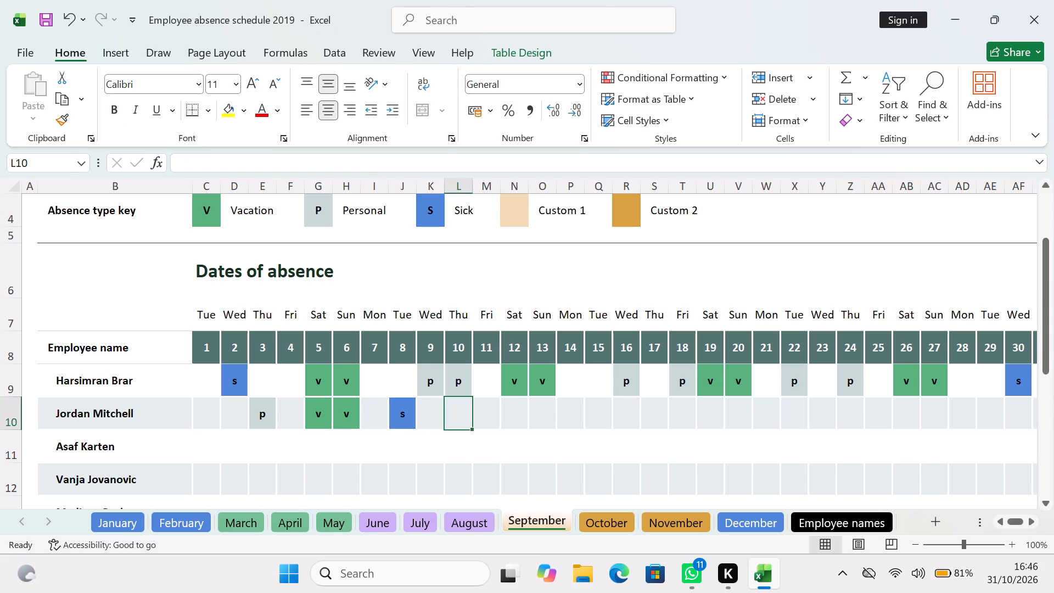
pyautogui.press('Right')
pyautogui.press('Right')
pyautogui.press('v')
pyautogui.press('Right')
pyautogui.press('v')
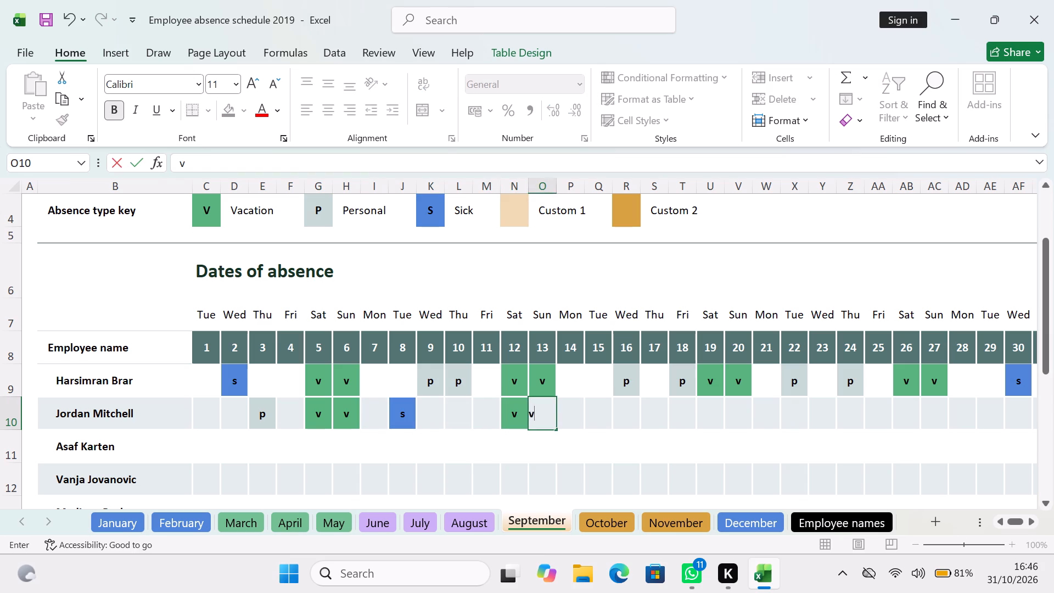
pyautogui.press('Right')
pyautogui.press('Right')
pyautogui.press('p')
pyautogui.press('Right')
# In row 10, mark v on September 19 and 20, and s on September 23.
pyautogui.press('Right')
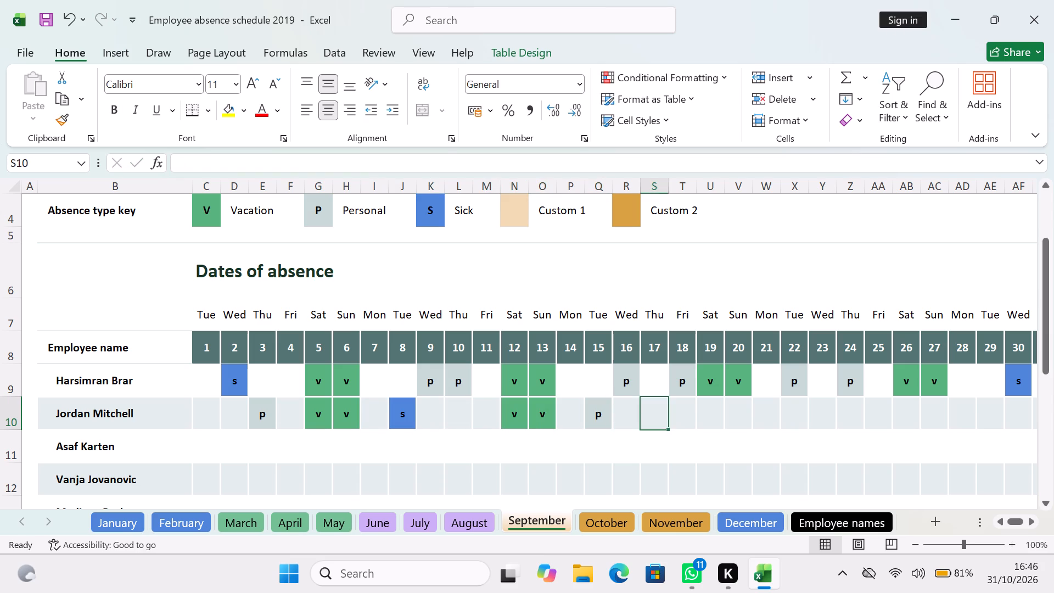
pyautogui.press('Right')
pyautogui.press('Right')
pyautogui.press('v')
pyautogui.press('Right')
pyautogui.press('v')
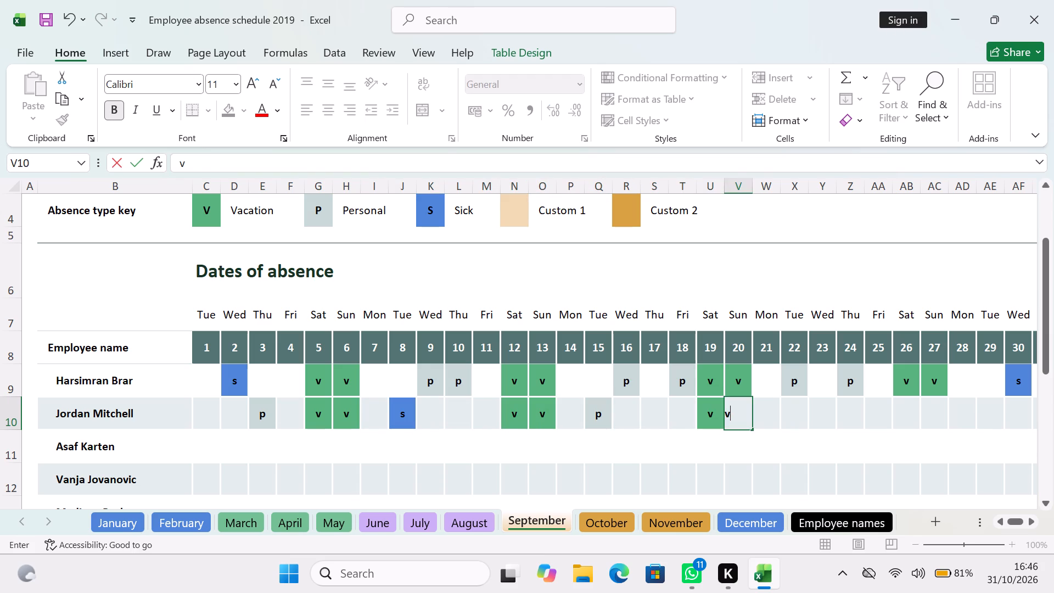
pyautogui.press('Right')
pyautogui.press('Right')
pyautogui.press('Right')
pyautogui.press('s')
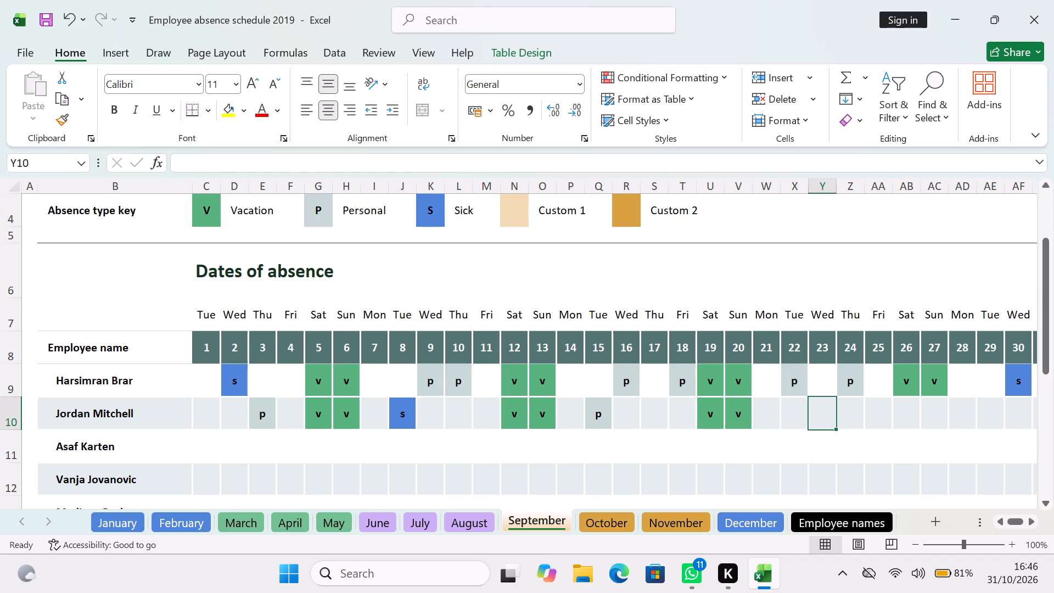
pyautogui.press('Right')
# Complete row 10's absences with v on September 26, 27 and 29.
pyautogui.press('Right')
pyautogui.press('Right')
pyautogui.press('s')
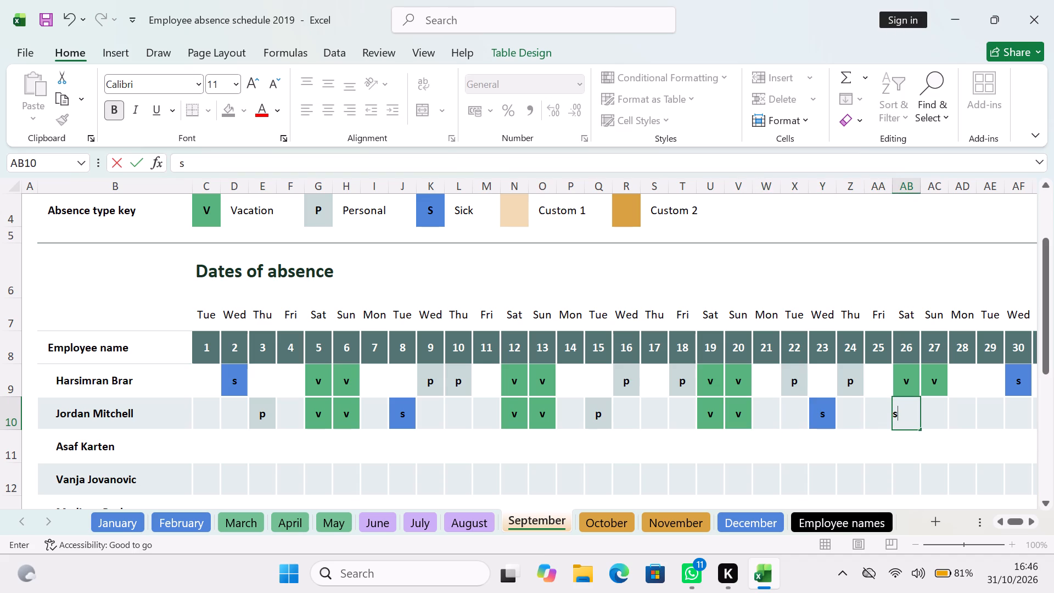
pyautogui.press('BackSpace')
pyautogui.press('v')
pyautogui.press('Right')
pyautogui.press('v')
pyautogui.press('Right')
pyautogui.press('Right')
pyautogui.press('Right')
pyautogui.press('Right')
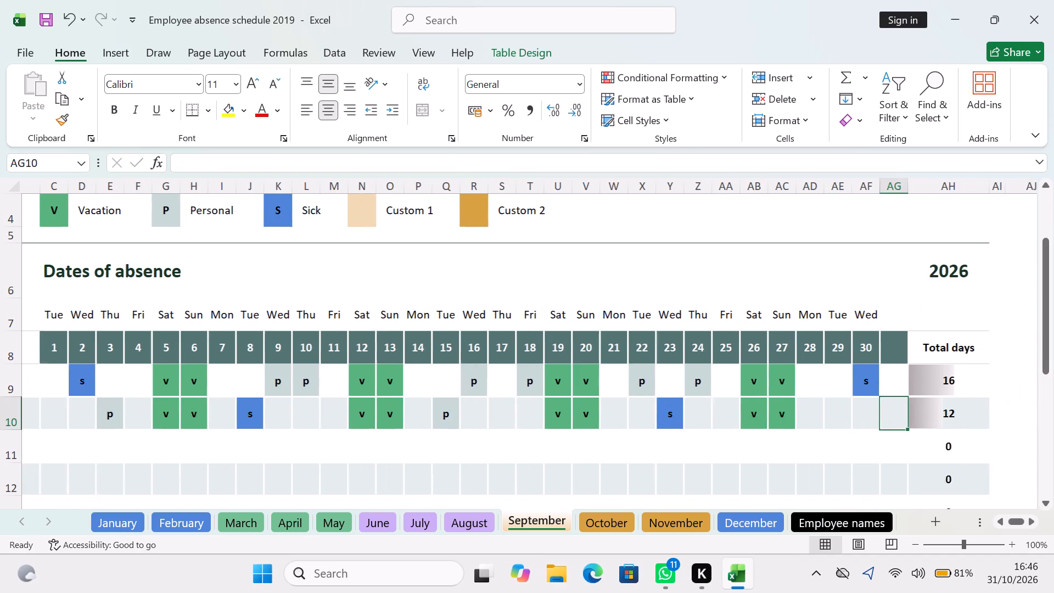
pyautogui.press('Left')
pyautogui.press('Left')
pyautogui.press('v')
pyautogui.press('Down')
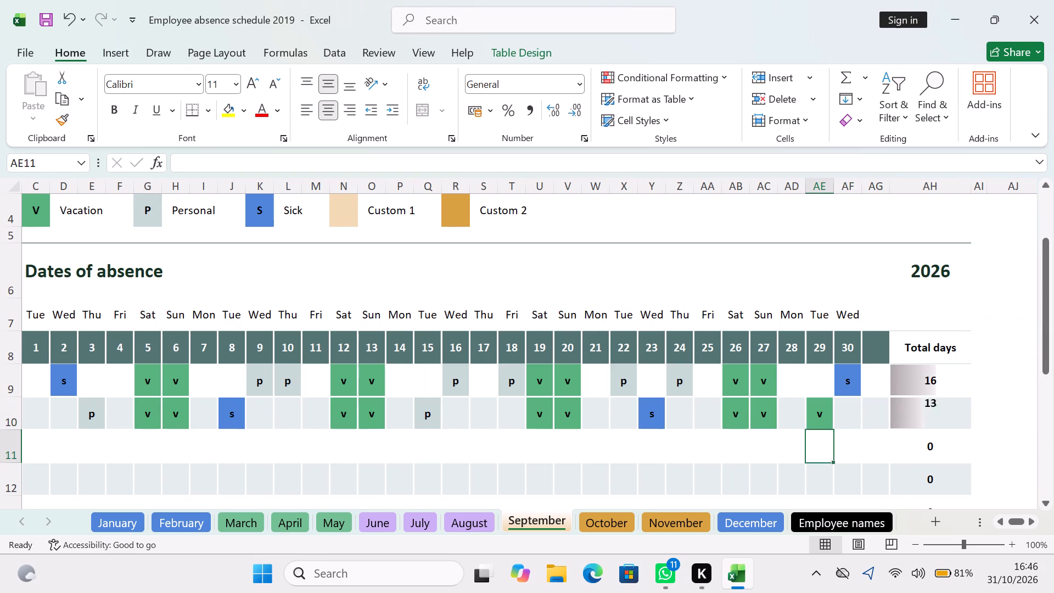
# For the row 11 employee, enter p on September 3 and v on September 6.
pyautogui.press('Left')
pyautogui.press('Left')
pyautogui.press('Left')
pyautogui.press('Left')
pyautogui.press('Left')
pyautogui.press('Left')
pyautogui.press('Left')
pyautogui.press('Left')
pyautogui.press('Left')
pyautogui.press('Left')
pyautogui.press('Left')
pyautogui.press('Left')
pyautogui.press('Left')
pyautogui.press('Left')
pyautogui.press('Left')
pyautogui.press('Left')
pyautogui.press('Left')
pyautogui.press('Left')
pyautogui.press('Left')
pyautogui.press('Left')
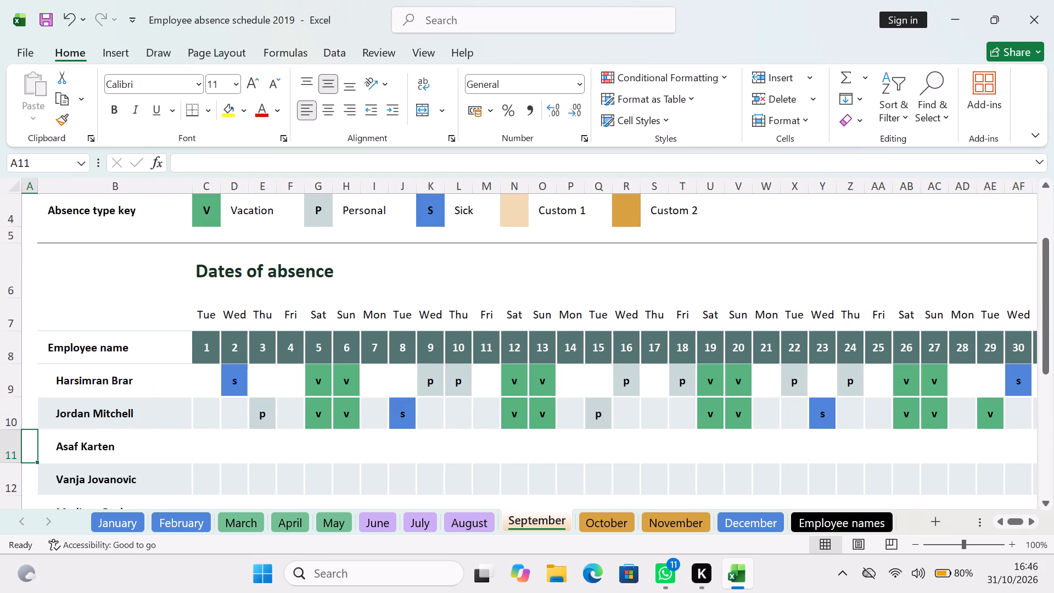
pyautogui.press('Right')
pyautogui.press('Right')
pyautogui.press('Right')
pyautogui.press('Left')
pyautogui.press('Right')
pyautogui.press('Right')
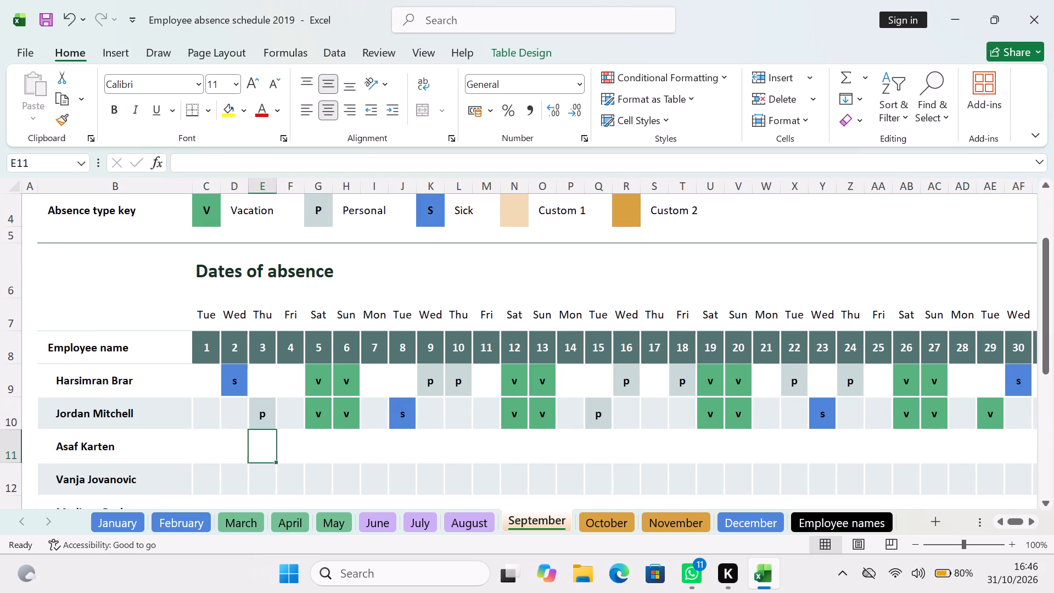
pyautogui.press('p')
pyautogui.press('Right')
pyautogui.press('Right')
pyautogui.press('Right')
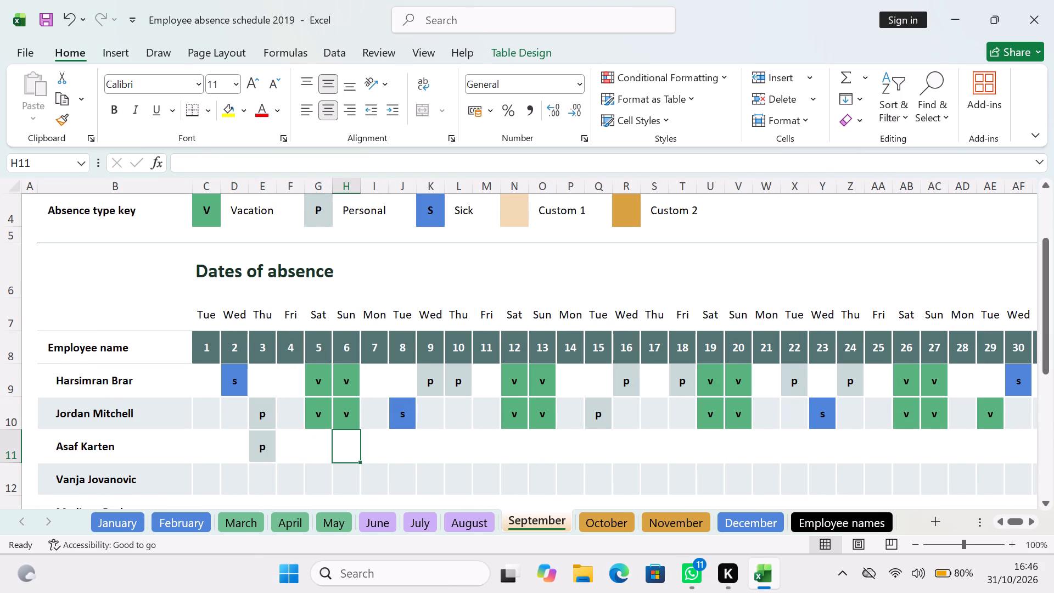
pyautogui.press('v')
pyautogui.press('Right')
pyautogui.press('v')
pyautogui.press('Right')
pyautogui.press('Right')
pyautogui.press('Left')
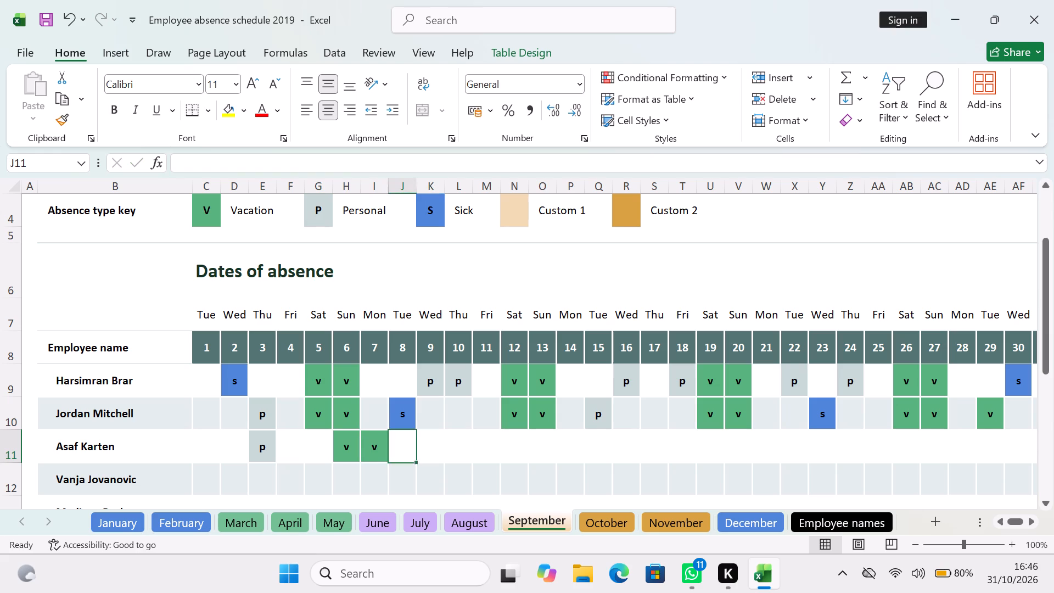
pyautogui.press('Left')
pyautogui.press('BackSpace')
# In row 11, mark p on September 10 and v on September 13.
pyautogui.press('Right')
pyautogui.press('Right')
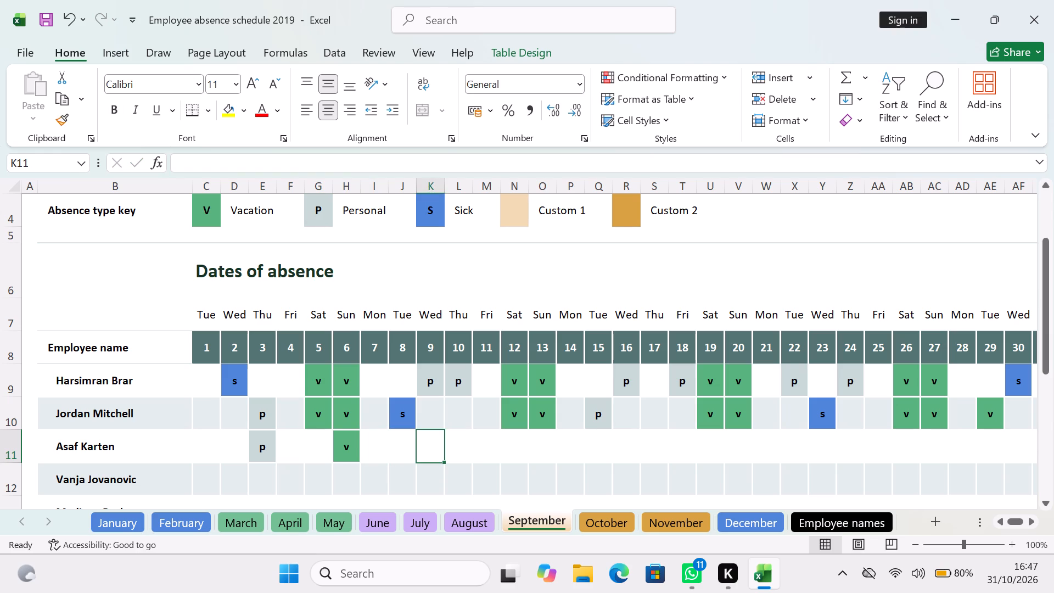
pyautogui.press('Right')
pyautogui.press('p')
pyautogui.press('Right')
pyautogui.press('Right')
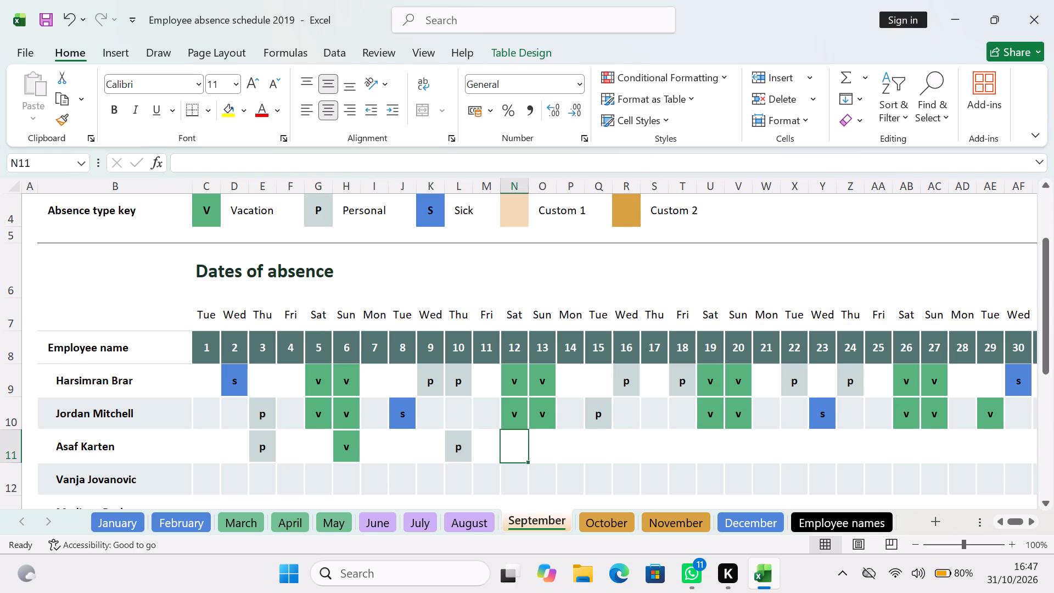
pyautogui.press('Right')
pyautogui.press('v')
pyautogui.press('Right')
# In row 11, mark p on September 17 and v on September 20.
pyautogui.press('Left')
pyautogui.press('Left')
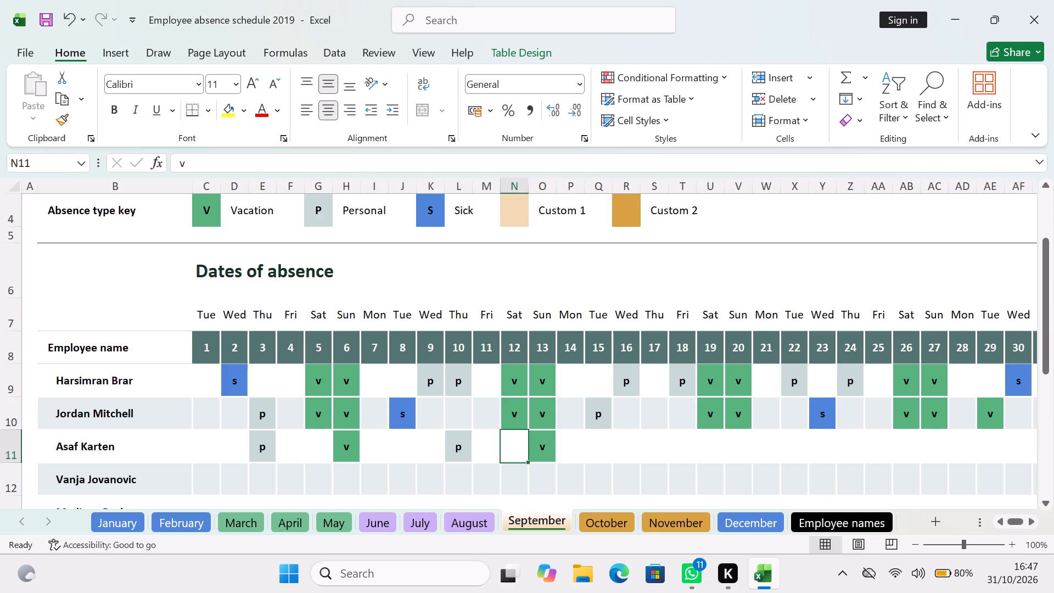
pyautogui.press('Right')
pyautogui.press('Right')
pyautogui.press('Right')
pyautogui.press('Right')
pyautogui.press('Right')
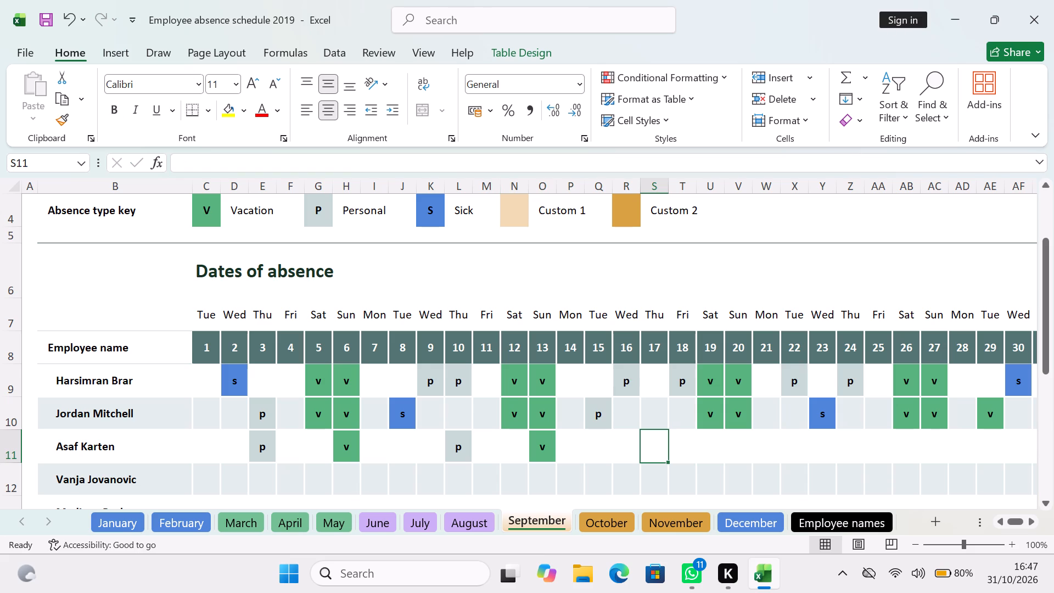
pyautogui.press('p')
pyautogui.press('Right')
pyautogui.press('Right')
pyautogui.press('Right')
pyautogui.press('v')
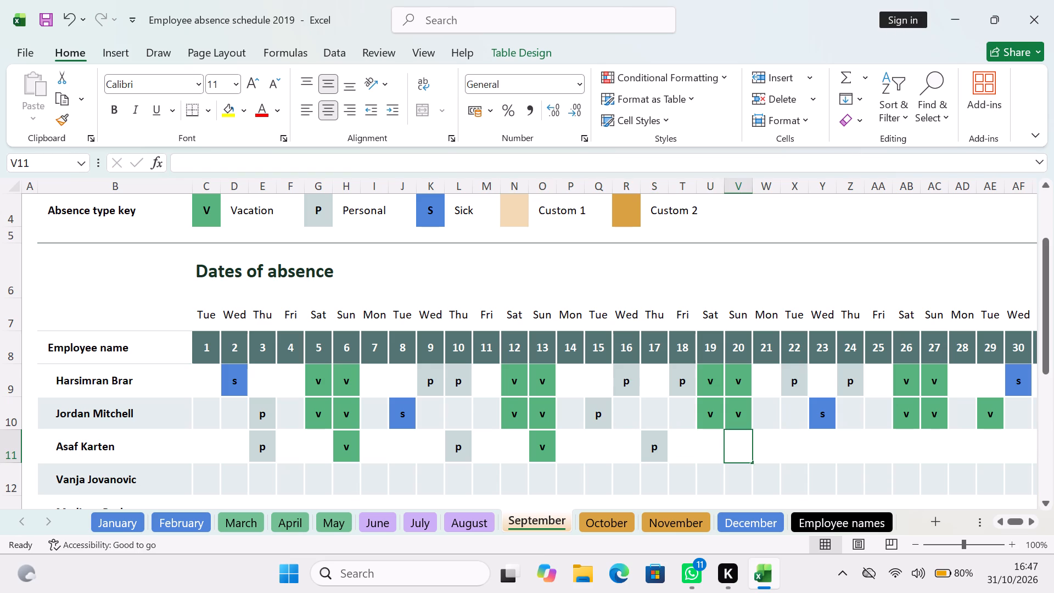
pyautogui.press('Right')
# In row 11, mark p on September 24 and v on September 26 and 27.
pyautogui.press('Right')
pyautogui.press('Right')
pyautogui.press('Right')
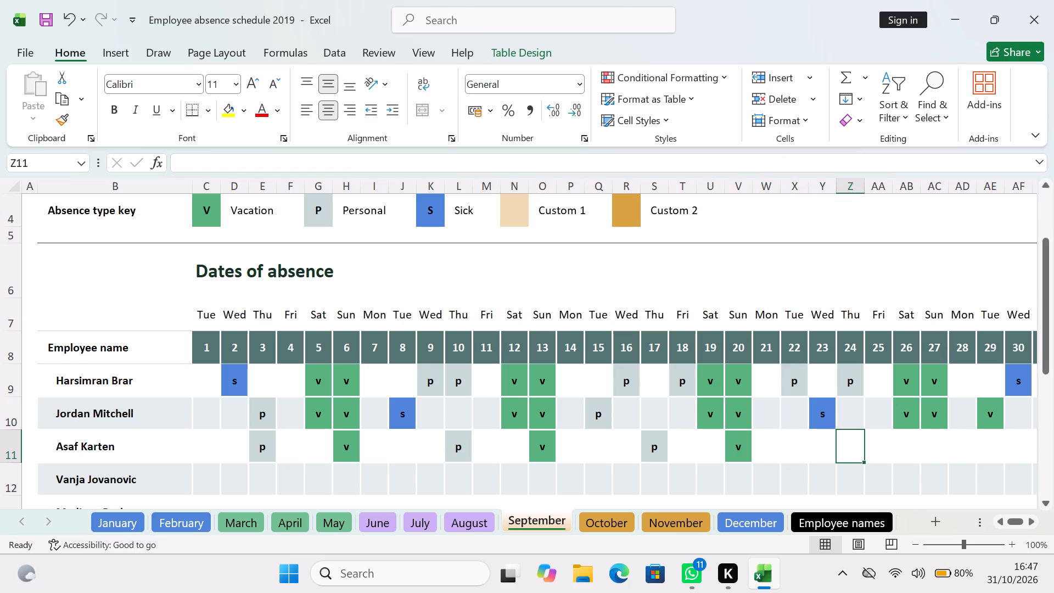
pyautogui.press('p')
pyautogui.press('Right')
pyautogui.press('Right')
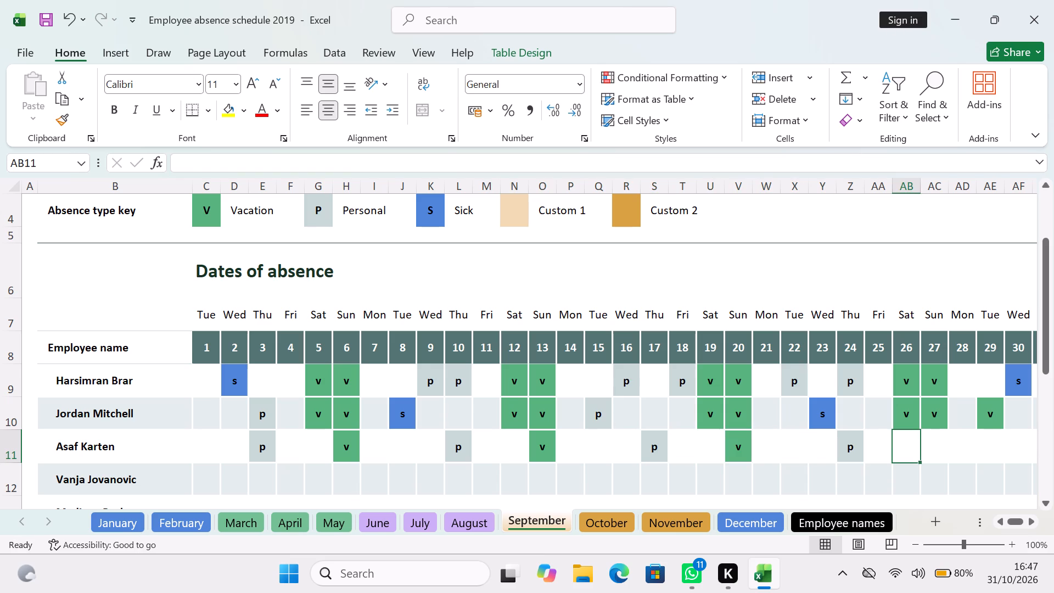
pyautogui.press('v')
pyautogui.press('Right')
pyautogui.press('v')
pyautogui.press('Right')
# Complete row 11's absences with p on September 30.
pyautogui.press('Right')
pyautogui.press('Right')
pyautogui.press('Right')
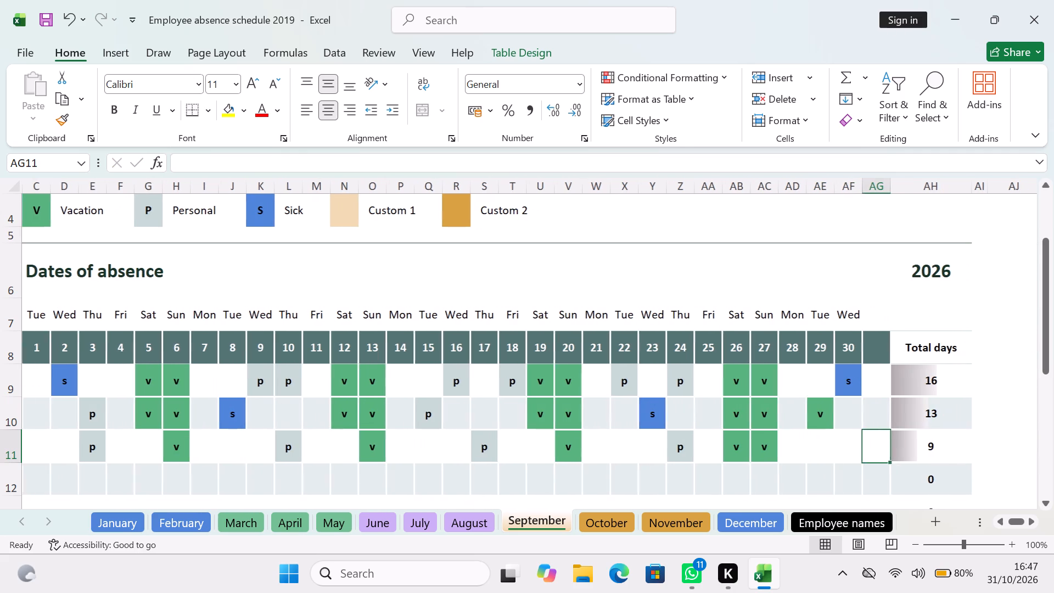
pyautogui.press('Left')
pyautogui.press('p')
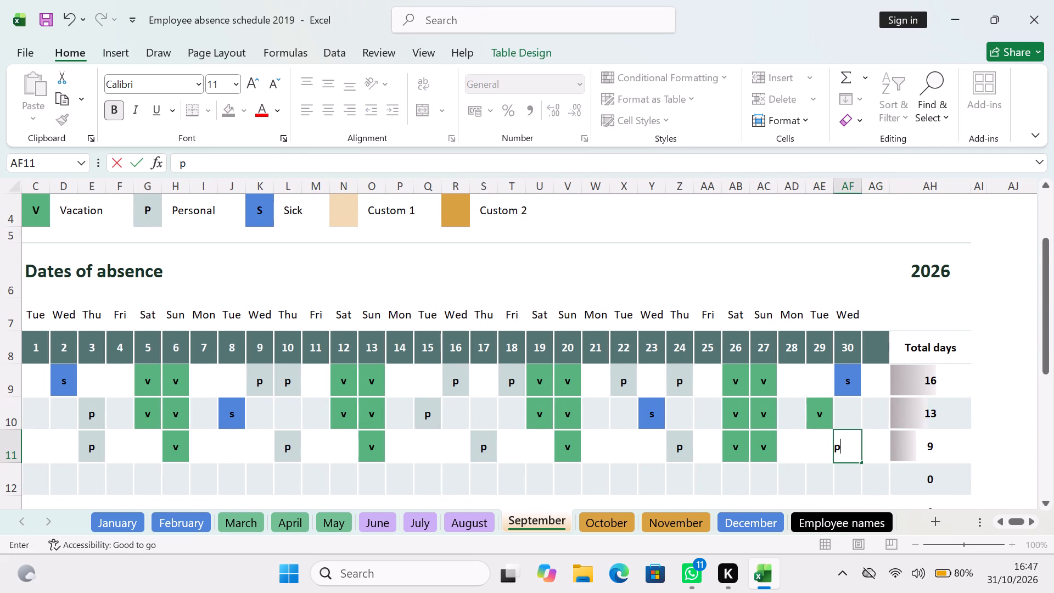
pyautogui.press('Right')
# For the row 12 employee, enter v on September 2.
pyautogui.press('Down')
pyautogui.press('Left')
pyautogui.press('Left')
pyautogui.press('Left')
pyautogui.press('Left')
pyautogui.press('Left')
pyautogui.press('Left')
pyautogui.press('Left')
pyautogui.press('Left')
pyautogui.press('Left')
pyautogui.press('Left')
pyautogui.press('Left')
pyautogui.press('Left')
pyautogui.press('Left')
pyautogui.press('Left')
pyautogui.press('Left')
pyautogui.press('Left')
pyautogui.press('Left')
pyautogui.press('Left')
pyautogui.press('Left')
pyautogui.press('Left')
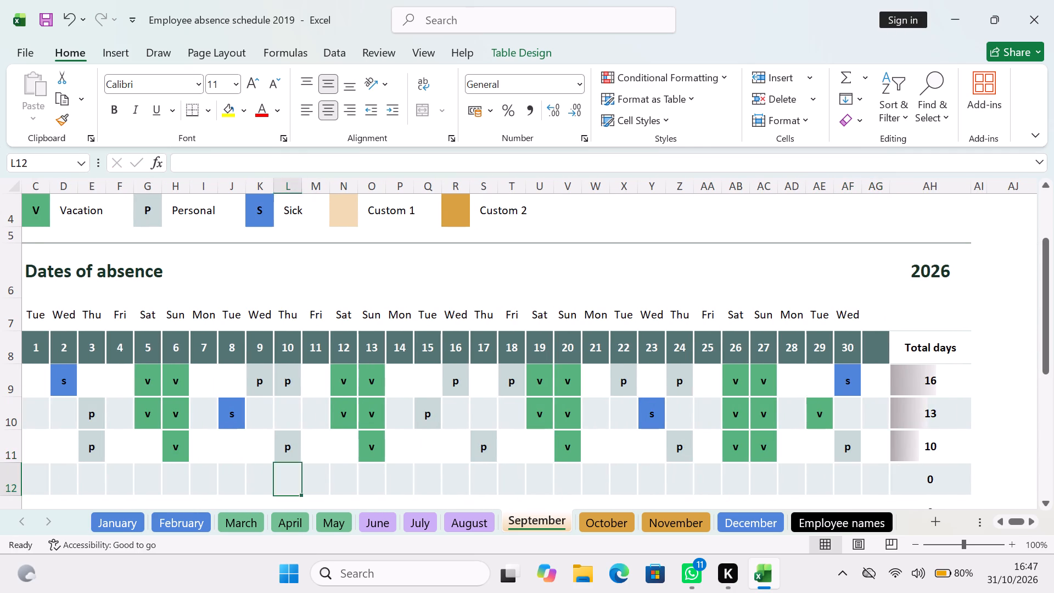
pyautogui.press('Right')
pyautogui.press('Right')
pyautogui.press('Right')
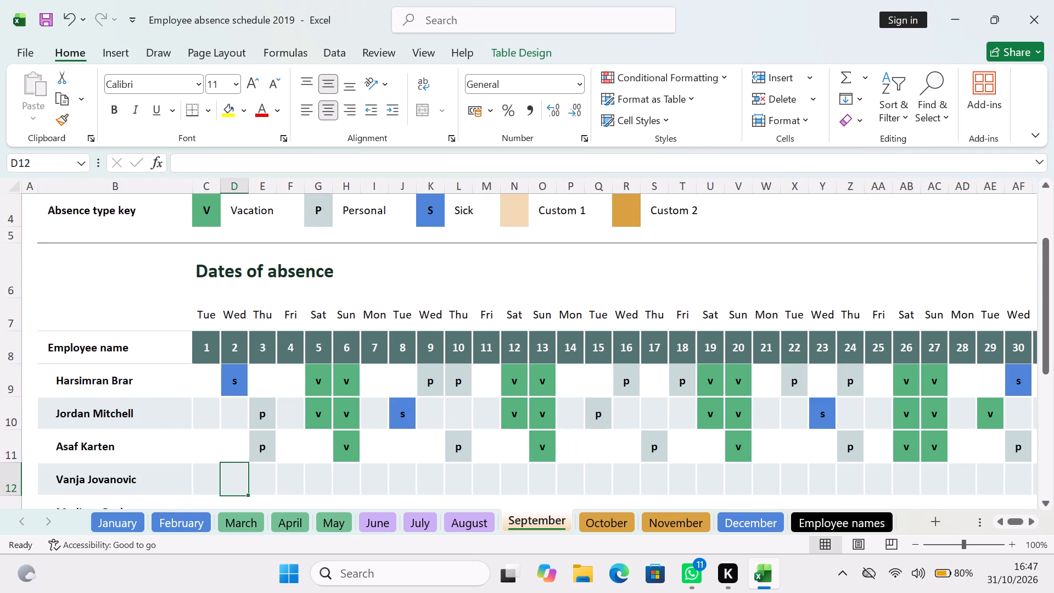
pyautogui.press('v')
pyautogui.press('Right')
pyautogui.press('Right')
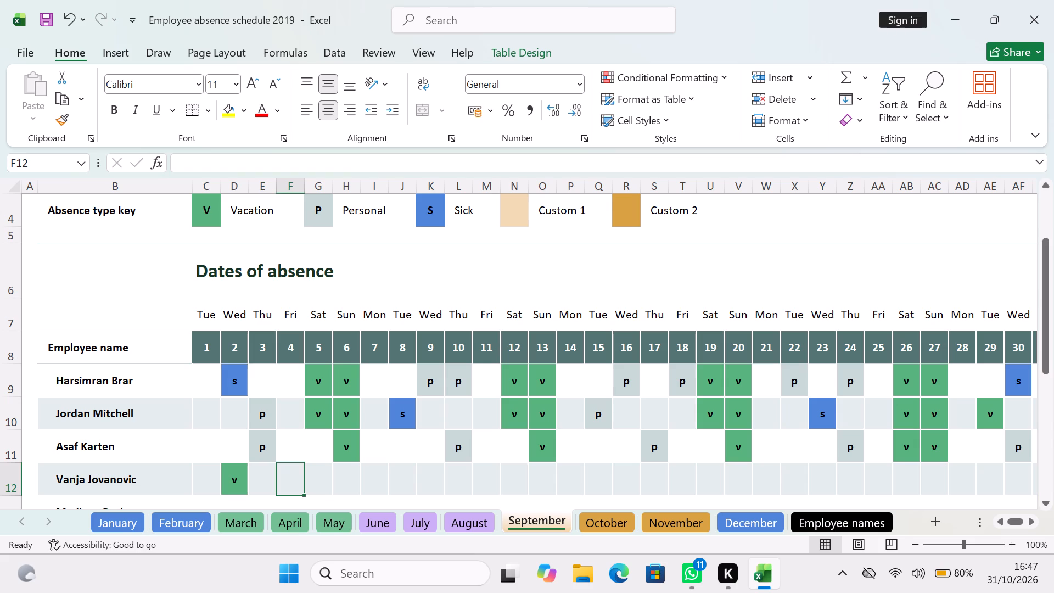
# Change the row 12 employee's September 2 code to s.
pyautogui.press('Left')
pyautogui.press('Left')
pyautogui.press('BackSpace')
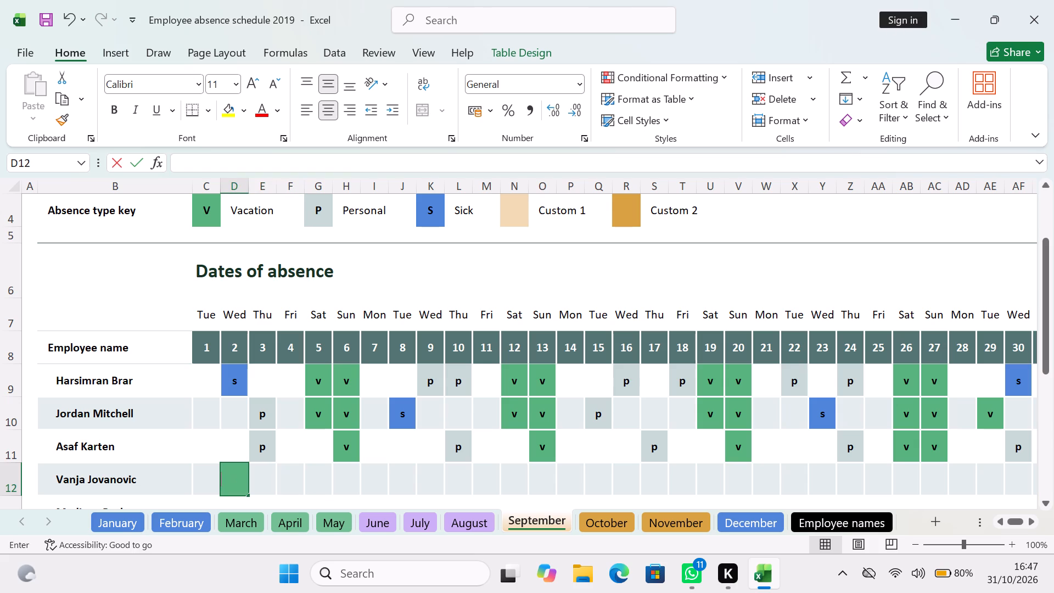
pyautogui.press('s')
pyautogui.press('Right')
# In row 12, mark v on September 5 and 6 and p on September 9.
pyautogui.press('Right')
pyautogui.press('Right')
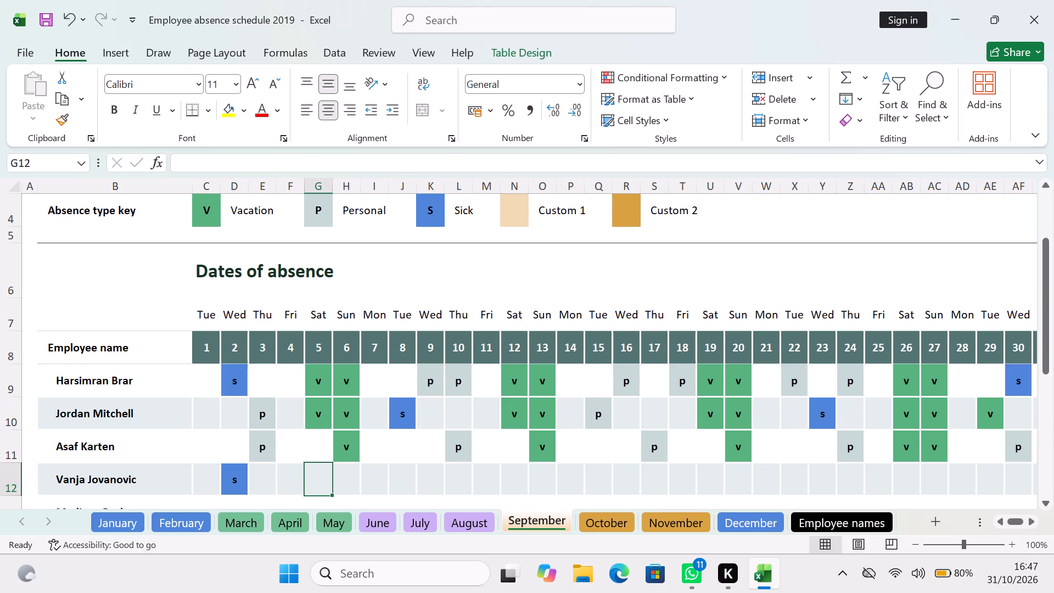
pyautogui.press('v')
pyautogui.press('Right')
pyautogui.press('v')
pyautogui.press('Right')
pyautogui.press('Right')
pyautogui.press('Right')
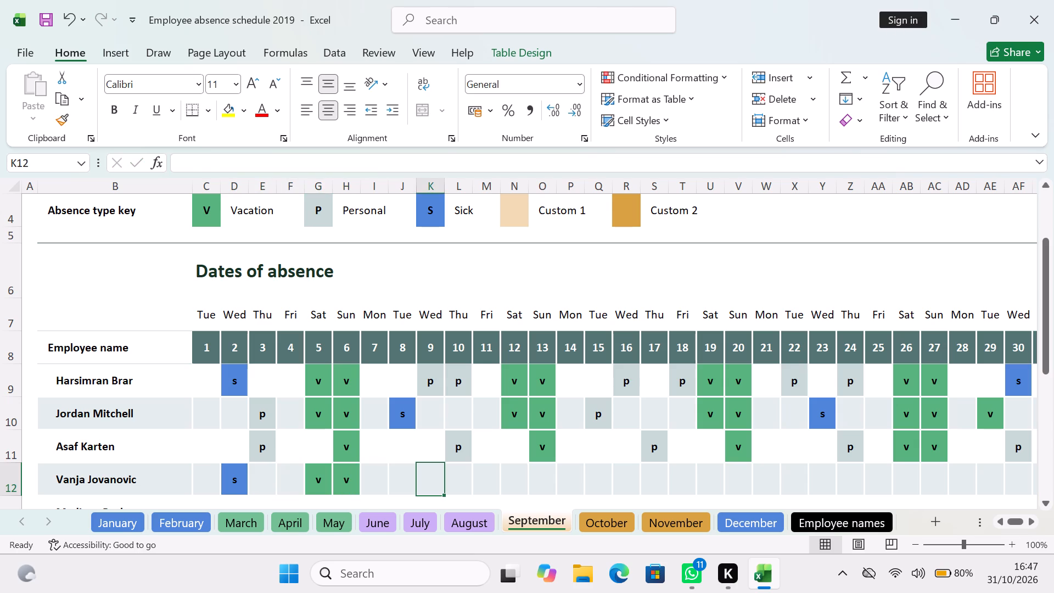
pyautogui.press('Right')
pyautogui.press('Left')
pyautogui.press('p')
pyautogui.press('Right')
# In row 12, mark v on September 12 and 13.
pyautogui.press('Right')
pyautogui.press('Right')
pyautogui.press('Right')
pyautogui.press('Left')
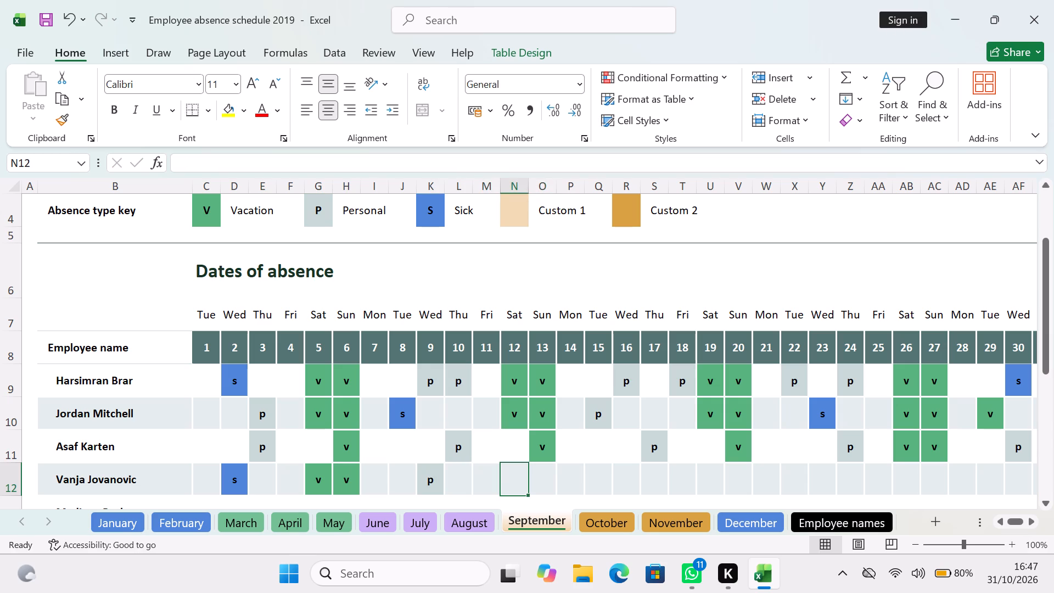
pyautogui.press('v')
pyautogui.press('Right')
pyautogui.press('Right')
pyautogui.press('Left')
pyautogui.press('v')
pyautogui.press('Right')
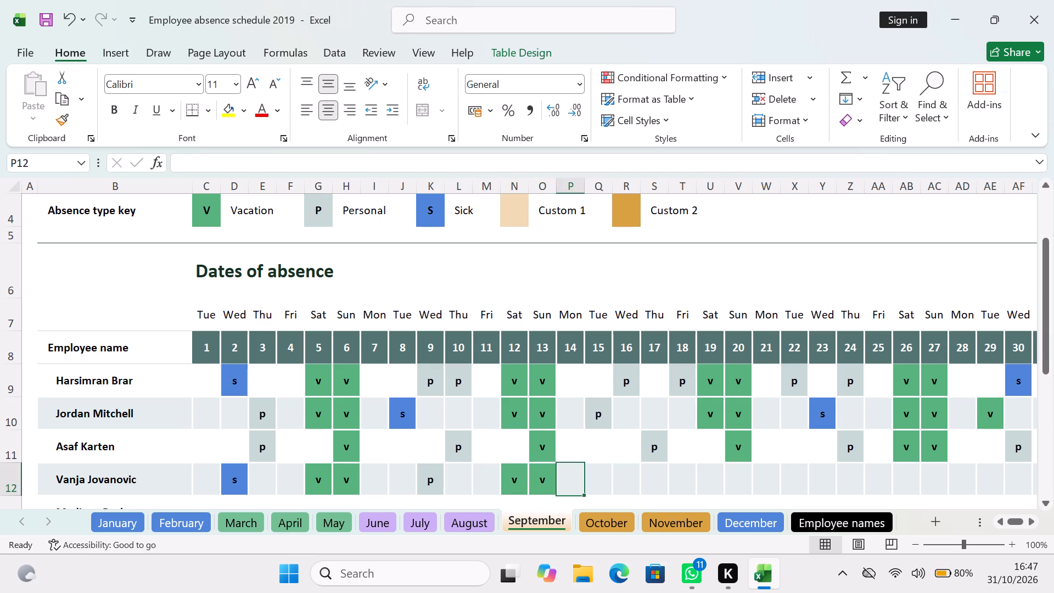
# In row 12, mark p on September 15 and September 18.
pyautogui.press('Right')
pyautogui.press('Right')
pyautogui.press('Right')
pyautogui.press('Left')
pyautogui.press('Left')
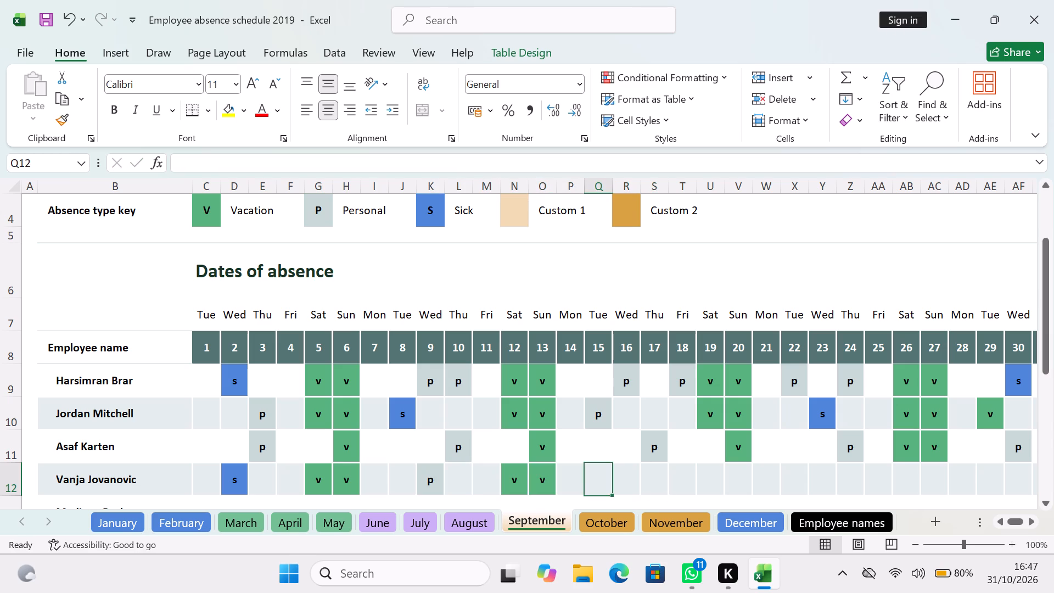
pyautogui.press('p')
pyautogui.press('Right')
pyautogui.press('Right')
pyautogui.press('Right')
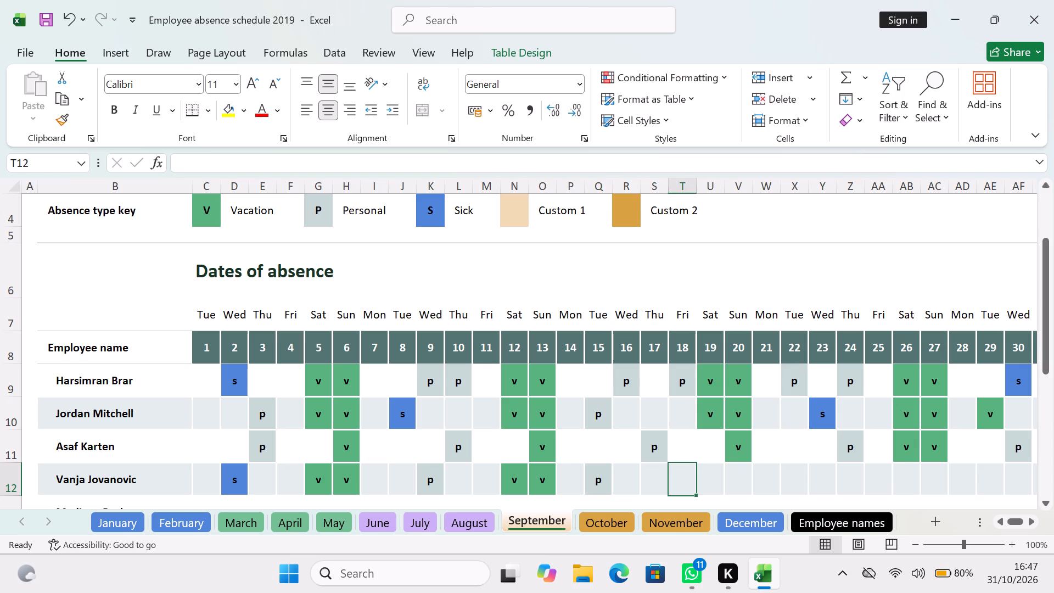
pyautogui.press('p')
pyautogui.press('Right')
# In row 12, mark v on September 19 and 20.
pyautogui.press('Right')
pyautogui.press('Left')
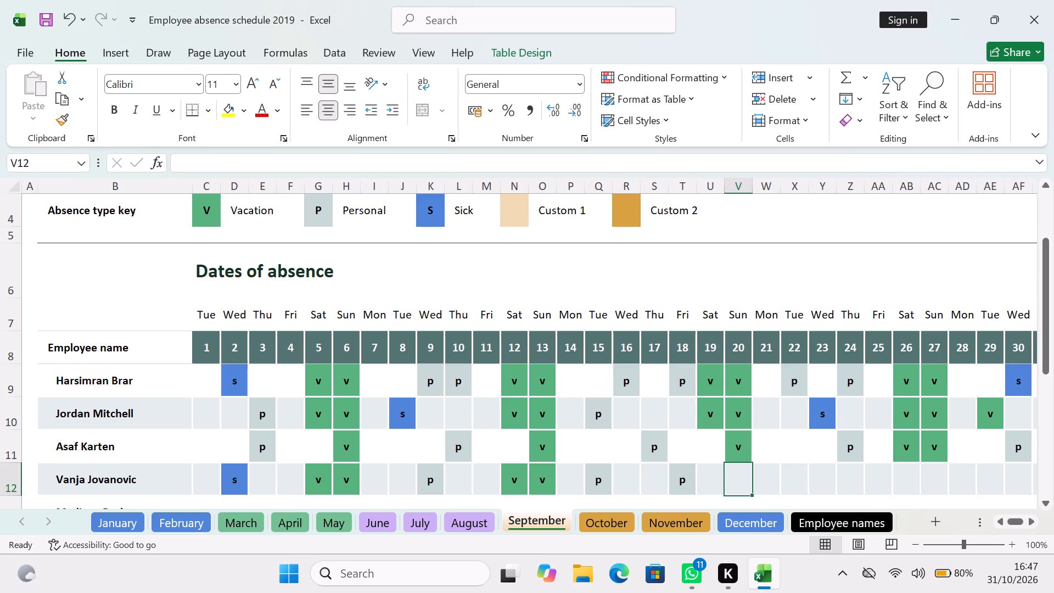
pyautogui.press('v')
pyautogui.press('Right')
pyautogui.press('v')
pyautogui.press('Right')
# In row 12, mark p on September 22 and September 25.
pyautogui.press('Right')
pyautogui.press('Right')
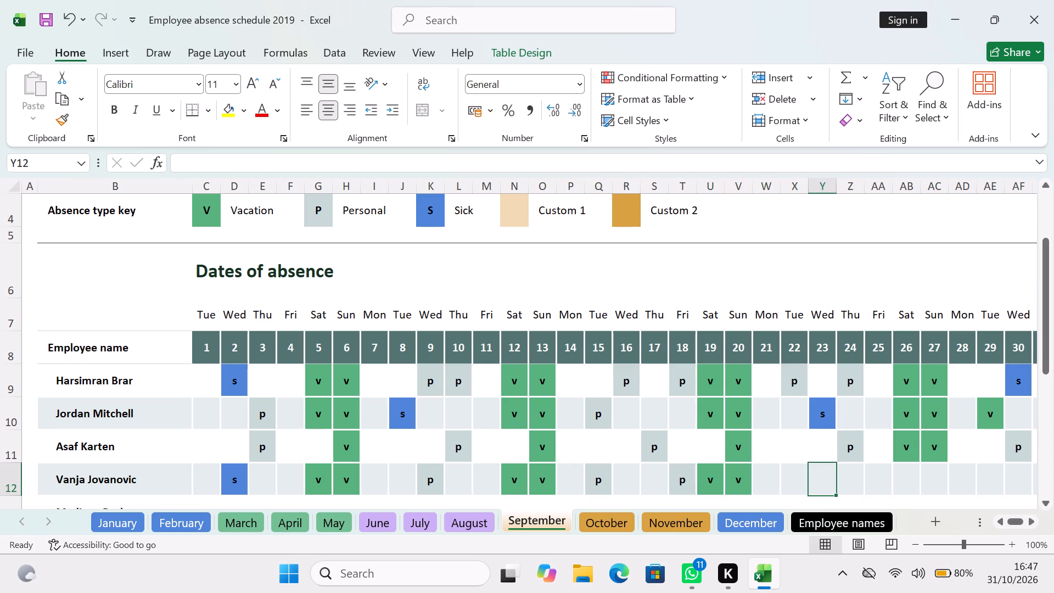
pyautogui.press('Left')
pyautogui.press('Left')
pyautogui.press('Right')
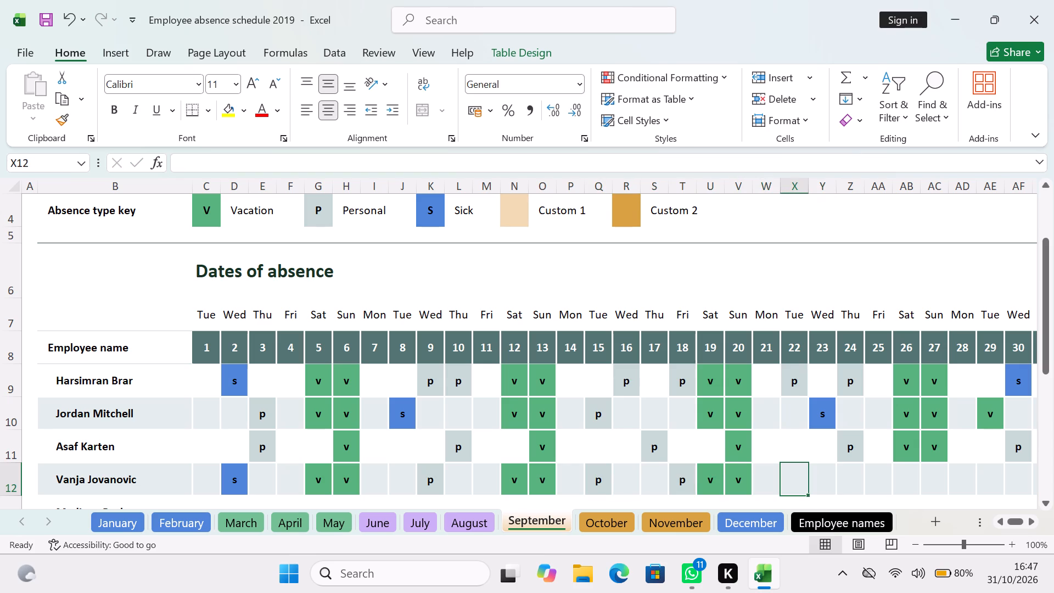
pyautogui.press('p')
pyautogui.press('Right')
pyautogui.press('Right')
pyautogui.press('Right')
pyautogui.press('Right')
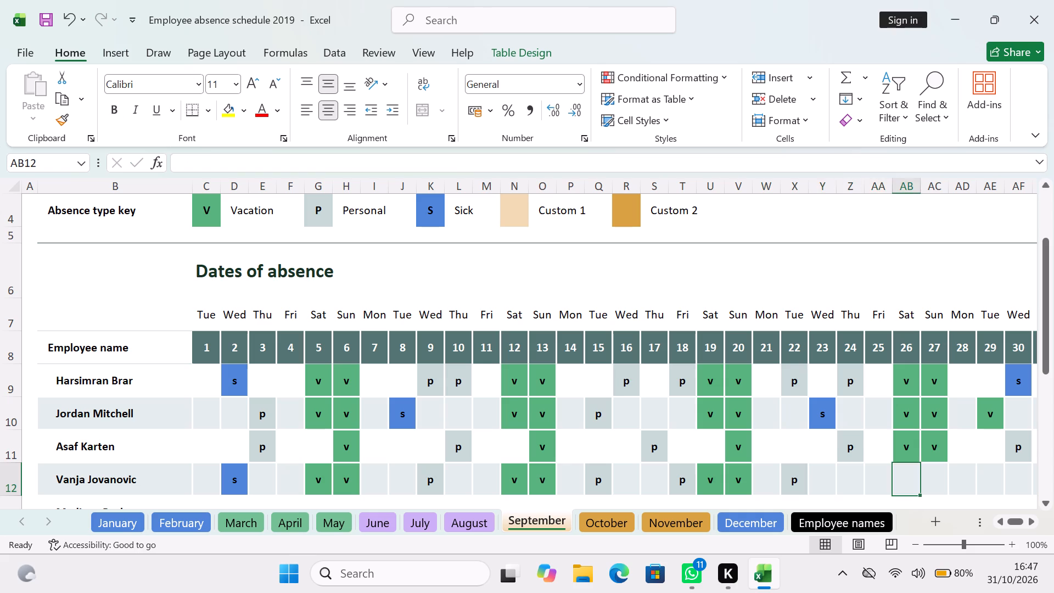
pyautogui.press('Left')
pyautogui.press('p')
pyautogui.press('Right')
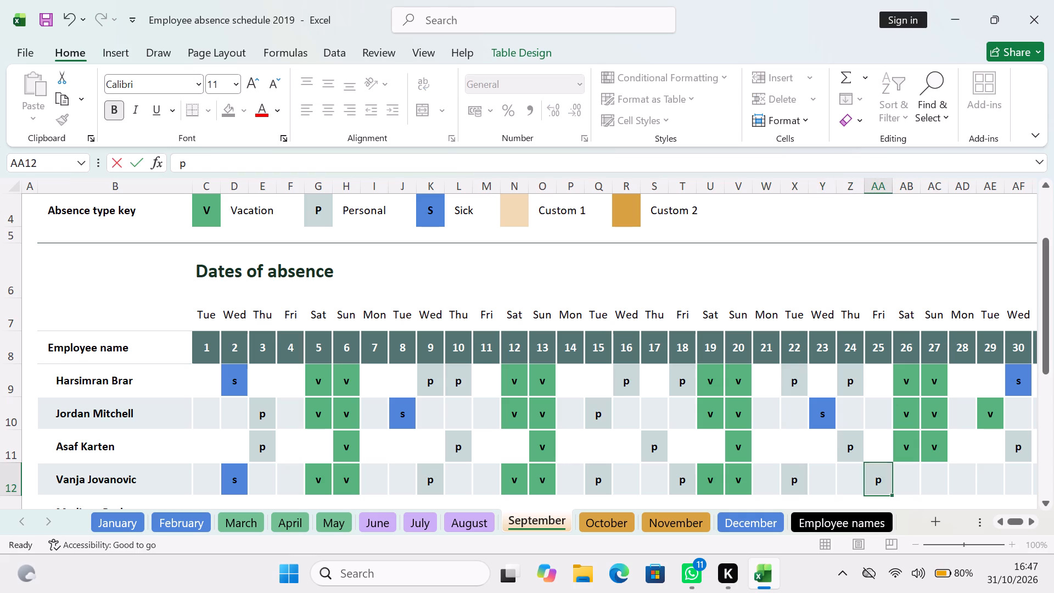
# In row 12, mark v on September 26 and 27.
pyautogui.press('Right')
pyautogui.press('Left')
pyautogui.press('v')
pyautogui.press('Right')
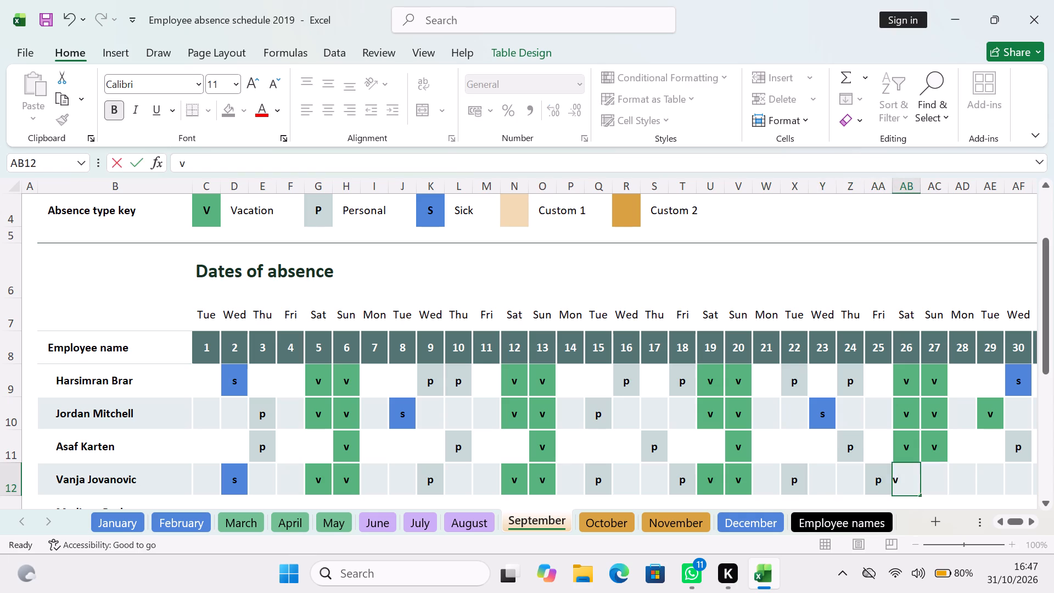
pyautogui.press('v')
pyautogui.press('Right')
# Complete row 12's absences with p on September 30.
pyautogui.press('Right')
pyautogui.press('Right')
pyautogui.press('Right')
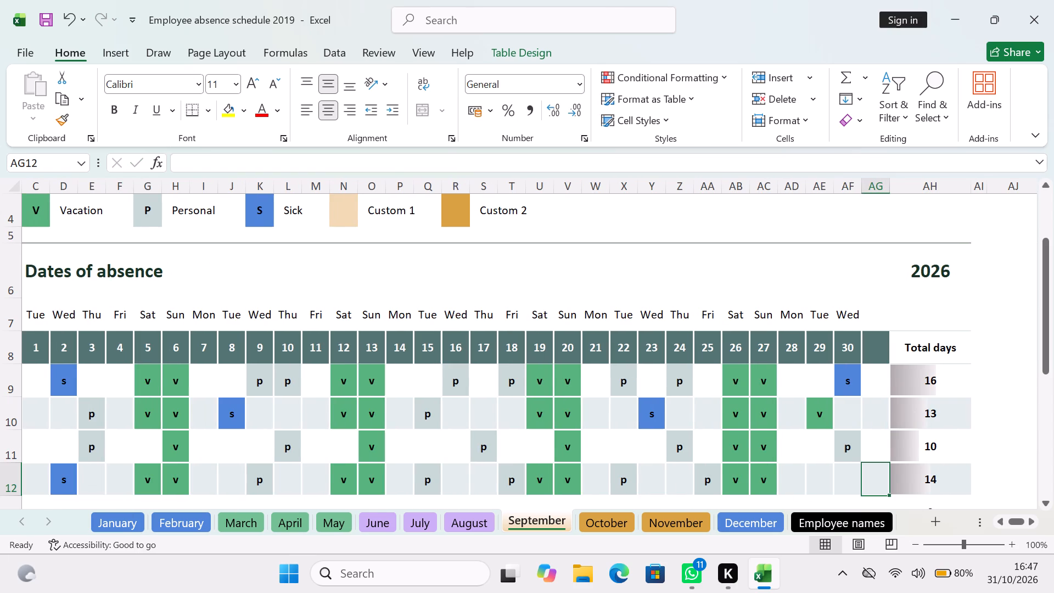
pyautogui.press('Down')
pyautogui.press('Left')
pyautogui.press('Up')
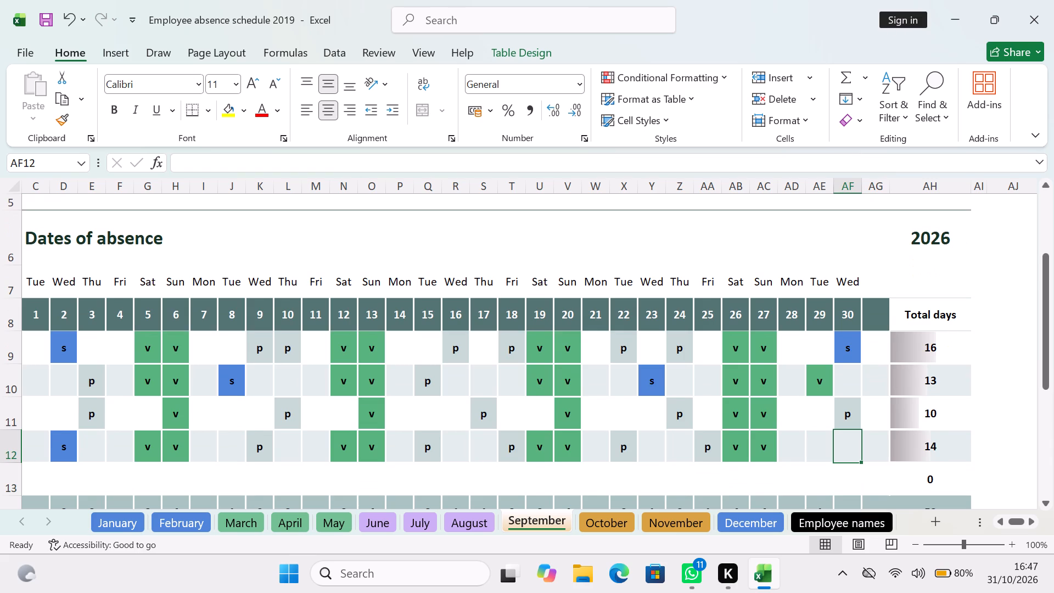
pyautogui.press('Left')
pyautogui.press('Right')
pyautogui.press('p')
pyautogui.press('Right')
# For the row 13 employee, enter p on September 3 and v on September 6.
pyautogui.press('Down')
pyautogui.press('Left')
pyautogui.press('Left')
pyautogui.press('Left')
pyautogui.press('Left')
pyautogui.press('Left')
pyautogui.press('Left')
pyautogui.press('Left')
pyautogui.press('Left')
pyautogui.press('Left')
pyautogui.press('Left')
pyautogui.press('Left')
pyautogui.press('Left')
pyautogui.press('Left')
pyautogui.press('Left')
pyautogui.press('Left')
pyautogui.press('Left')
pyautogui.press('Left')
pyautogui.press('Left')
pyautogui.press('Left')
pyautogui.press('Left')
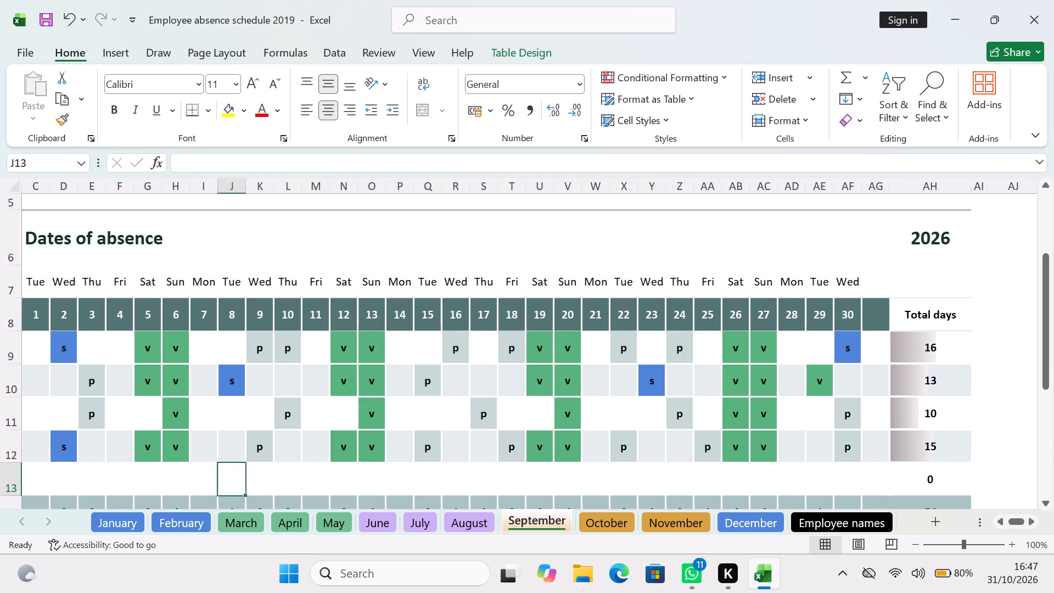
pyautogui.press('Right')
pyautogui.press('Right')
pyautogui.press('Right')
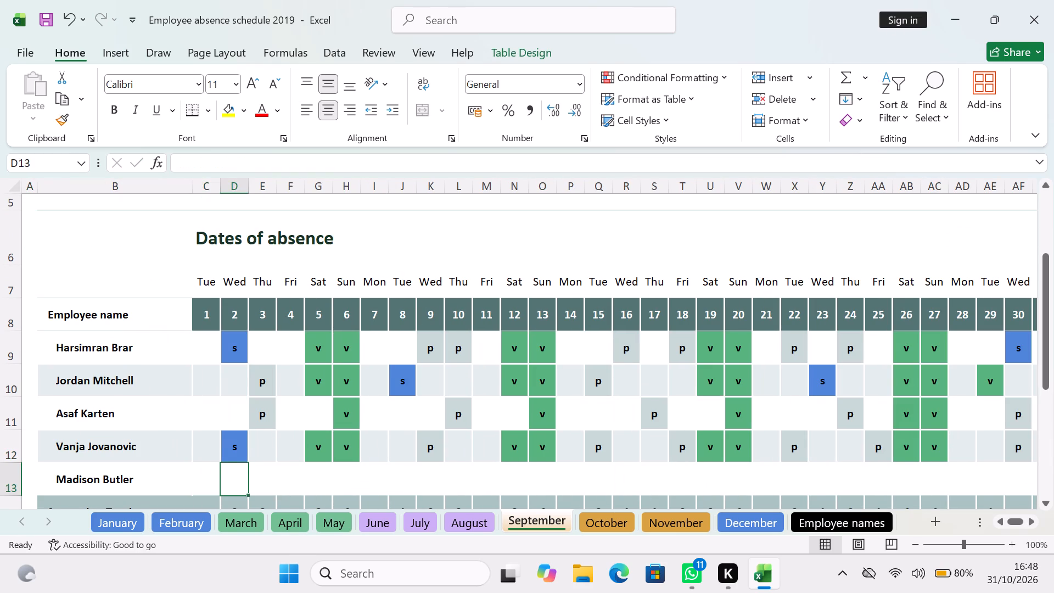
pyautogui.press('Right')
pyautogui.press('p')
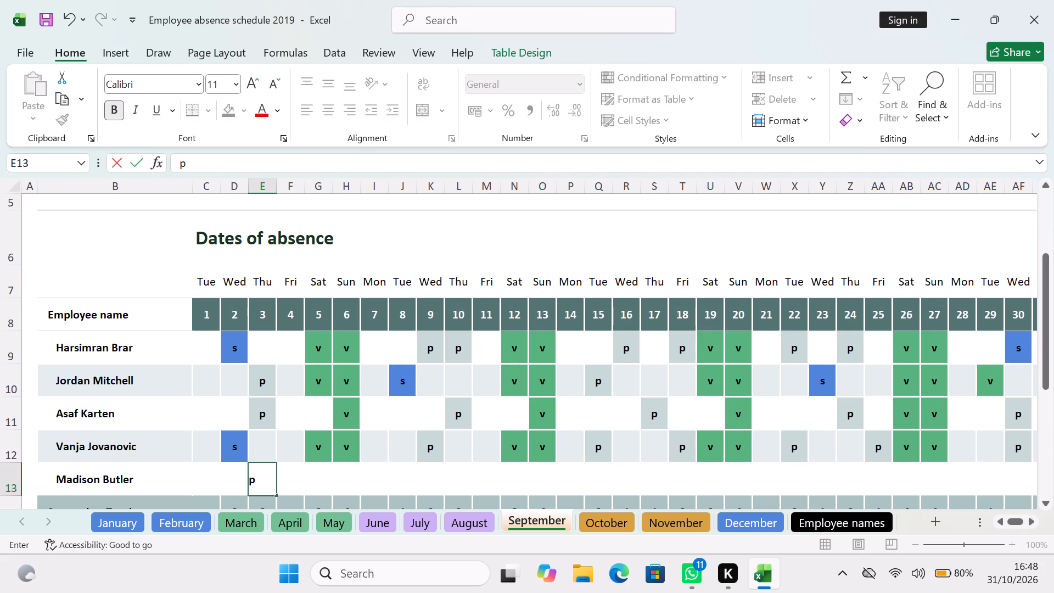
pyautogui.press('Right')
pyautogui.press('Right')
pyautogui.press('Right')
pyautogui.press('v')
pyautogui.press('Right')
# In row 13, mark v on September 12 and 13.
pyautogui.press('Right')
pyautogui.press('Right')
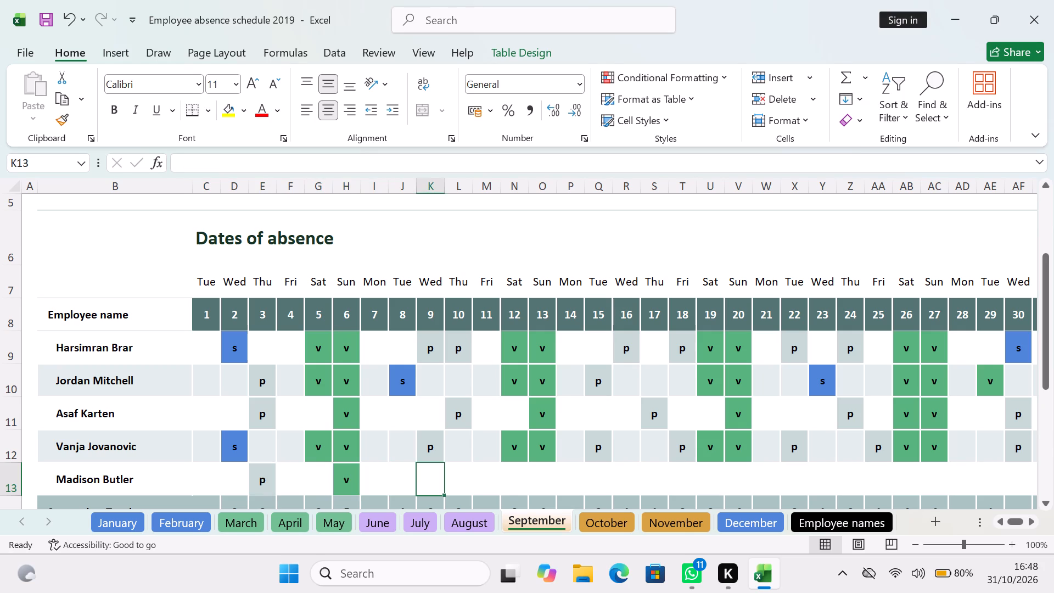
pyautogui.press('Right')
pyautogui.press('Right')
pyautogui.press('Right')
pyautogui.press('v')
pyautogui.press('Right')
pyautogui.press('v')
pyautogui.press('Right')
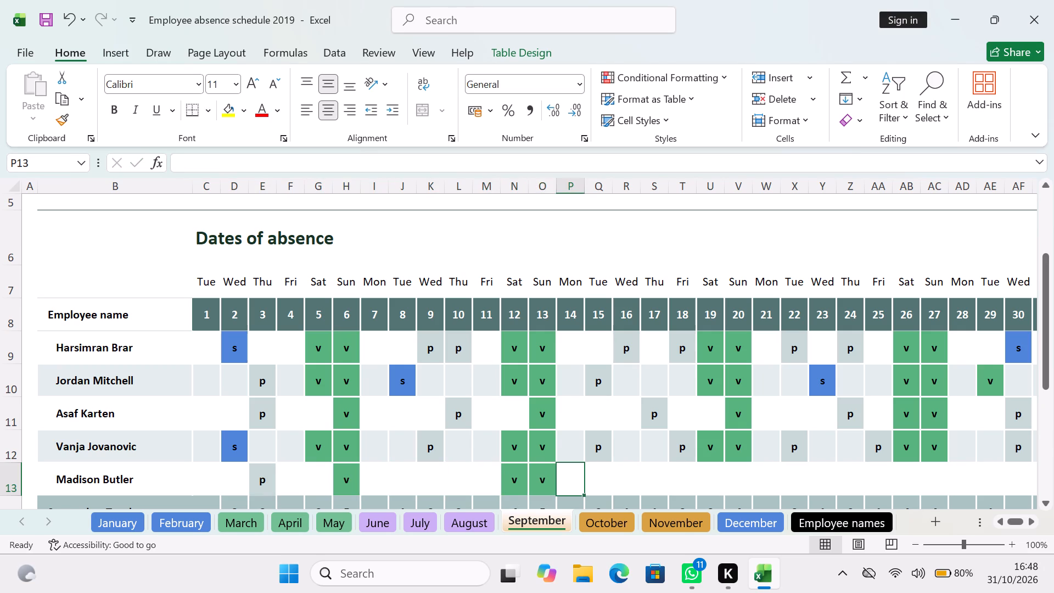
# In row 13, enter p on September 11 and September 7.
pyautogui.press('Left')
pyautogui.press('Left')
pyautogui.press('Left')
pyautogui.press('Left')
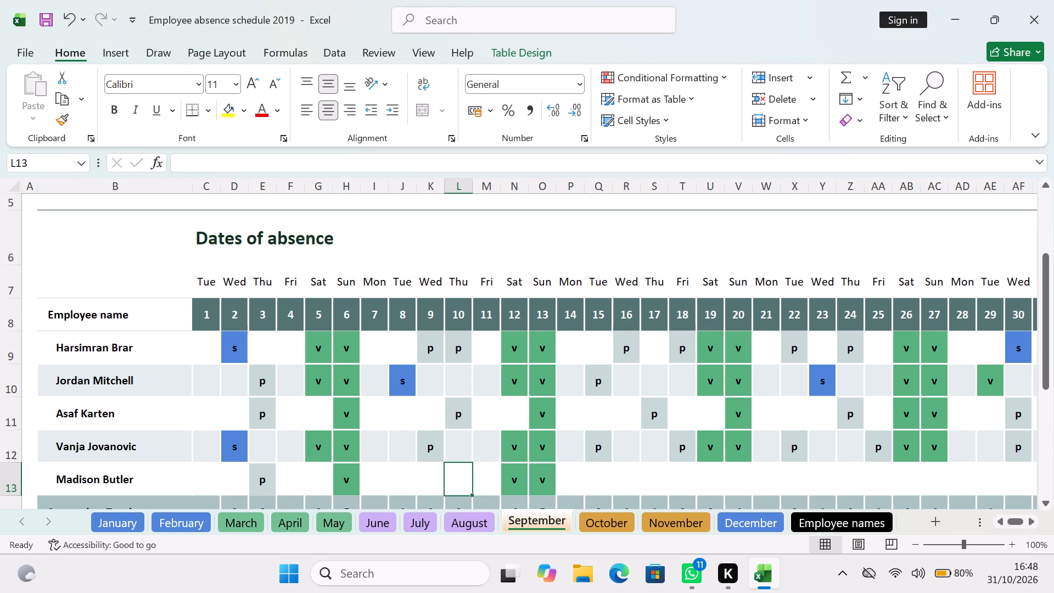
pyautogui.press('Right')
pyautogui.press('p')
pyautogui.press('Left')
pyautogui.press('Left')
pyautogui.press('Left')
pyautogui.press('Left')
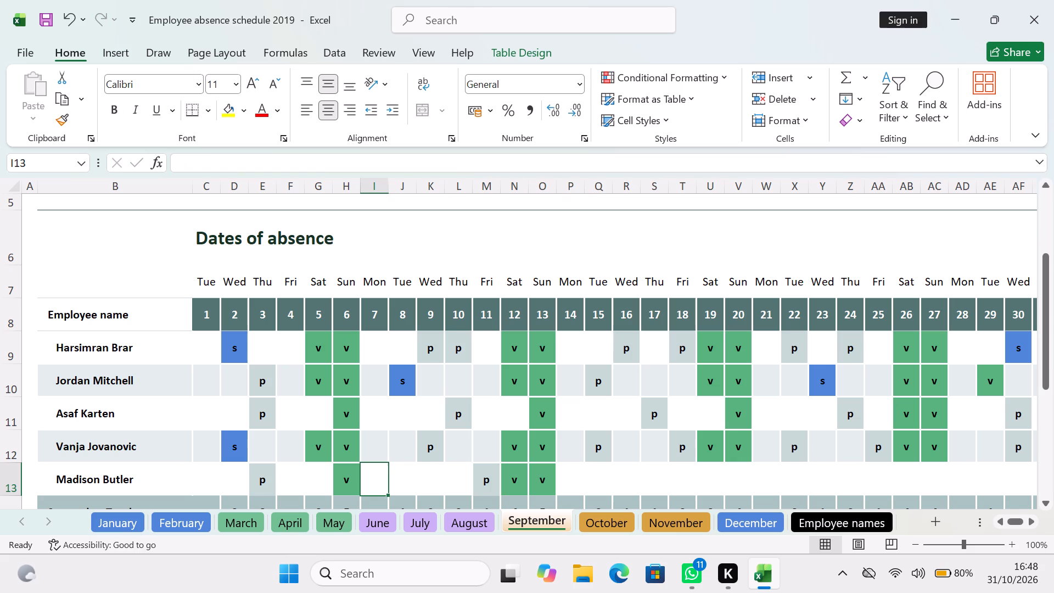
pyautogui.press('p')
# In row 13, mark p on September 14 and 16.
pyautogui.press('Right')
pyautogui.press('Right')
pyautogui.press('Right')
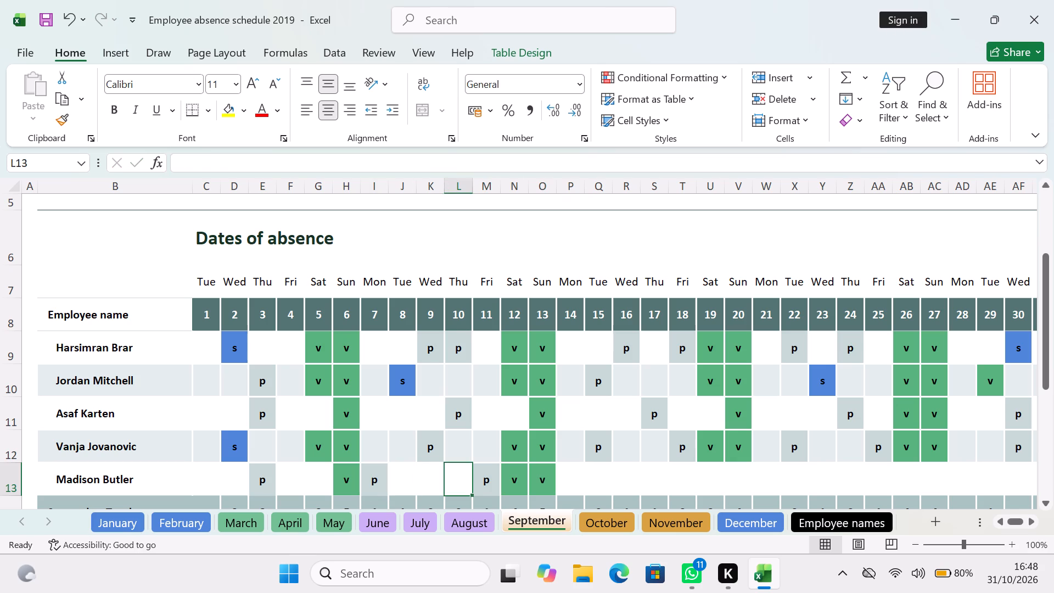
pyautogui.press('Right')
pyautogui.press('Right')
pyautogui.press('Right')
pyautogui.press('Right')
pyautogui.press('Right')
pyautogui.press('Right')
pyautogui.press('Left')
pyautogui.press('Left')
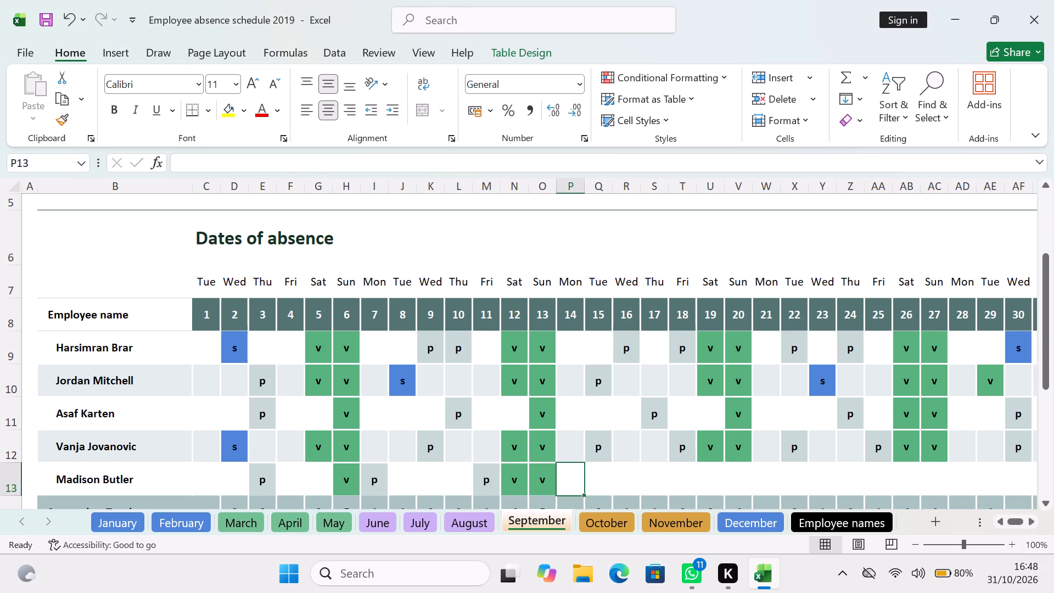
pyautogui.press('p')
pyautogui.press('Right')
pyautogui.press('Right')
pyautogui.press('Right')
pyautogui.press('Right')
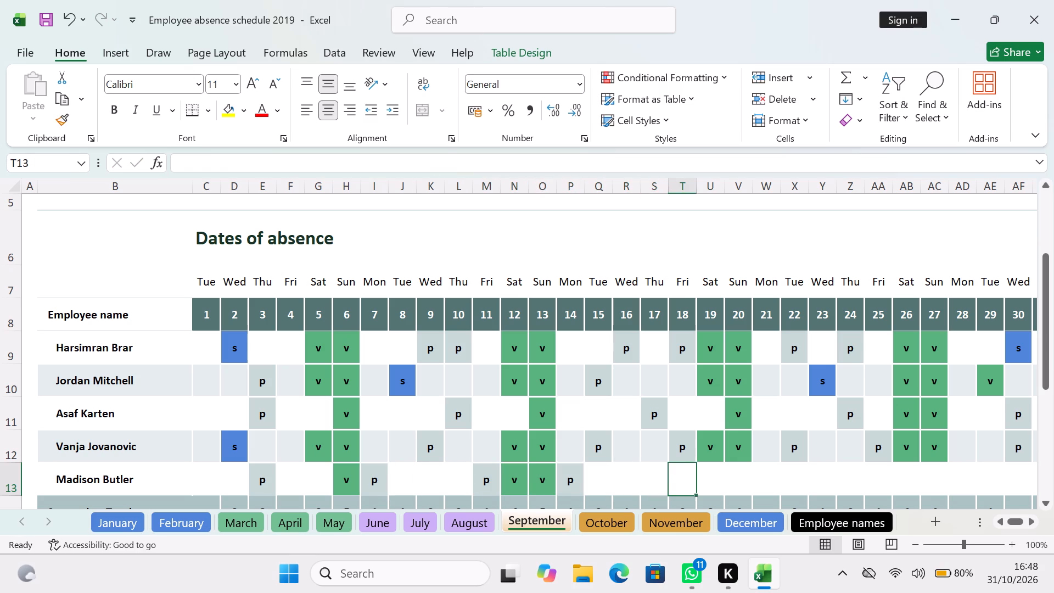
pyautogui.press('Left')
pyautogui.press('Left')
pyautogui.press('p')
# In row 13, mark v on September 19 and 20.
pyautogui.press('Right')
pyautogui.press('Right')
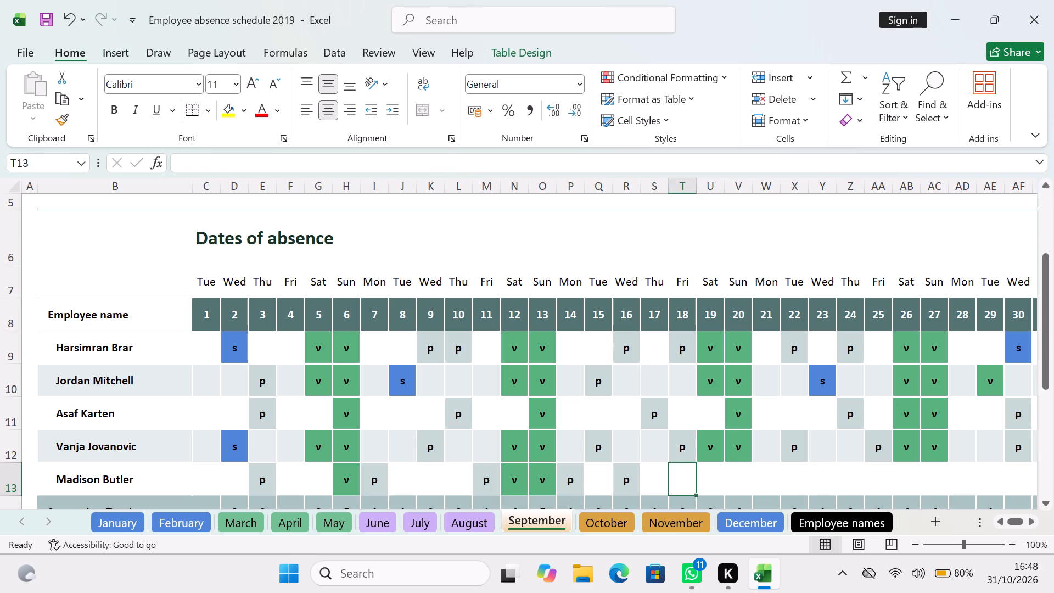
pyautogui.press('Right')
pyautogui.press('v')
pyautogui.press('Right')
pyautogui.press('v')
# In row 13, enter p on September 21 and 24.
pyautogui.press('Right')
pyautogui.press('Right')
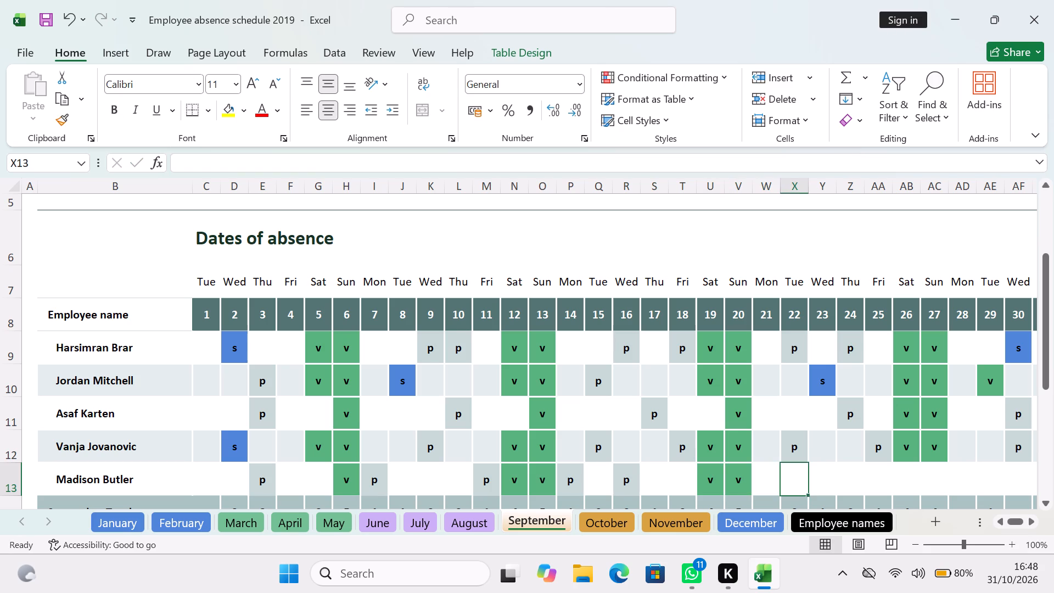
pyautogui.press('Right')
pyautogui.press('Left')
pyautogui.press('Right')
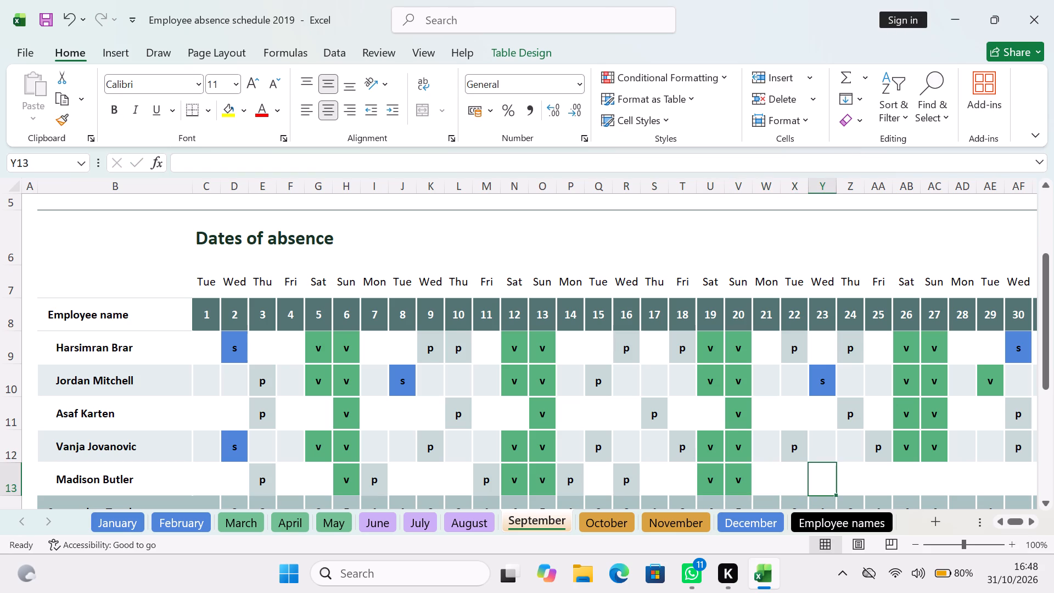
pyautogui.press('Left')
pyautogui.press('Left')
pyautogui.press('p')
pyautogui.press('Right')
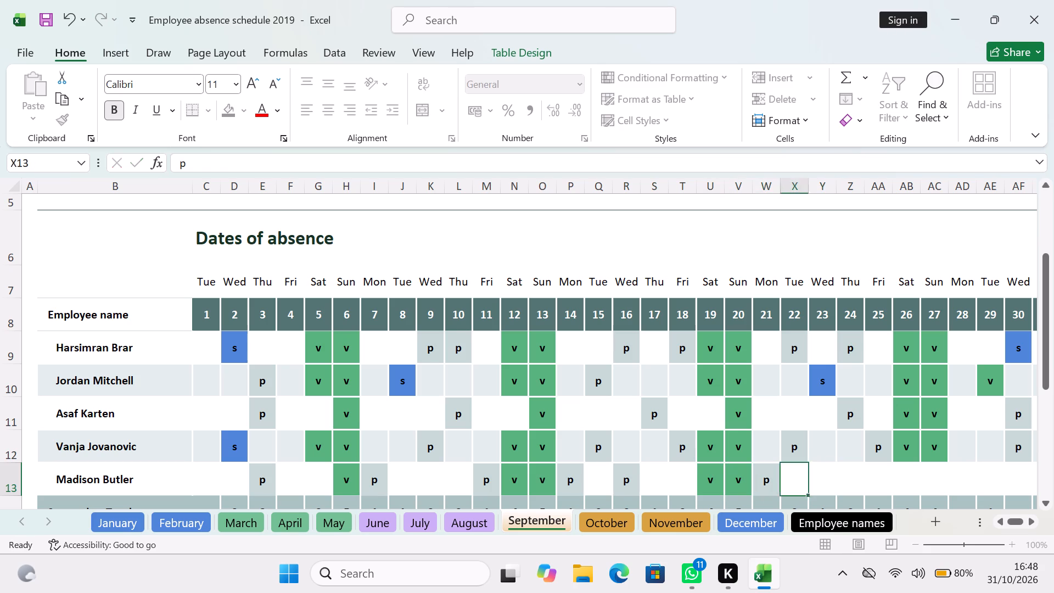
pyautogui.press('Right')
pyautogui.press('Right')
pyautogui.press('p')
# In row 13, mark v on September 26 and 27.
pyautogui.press('Right')
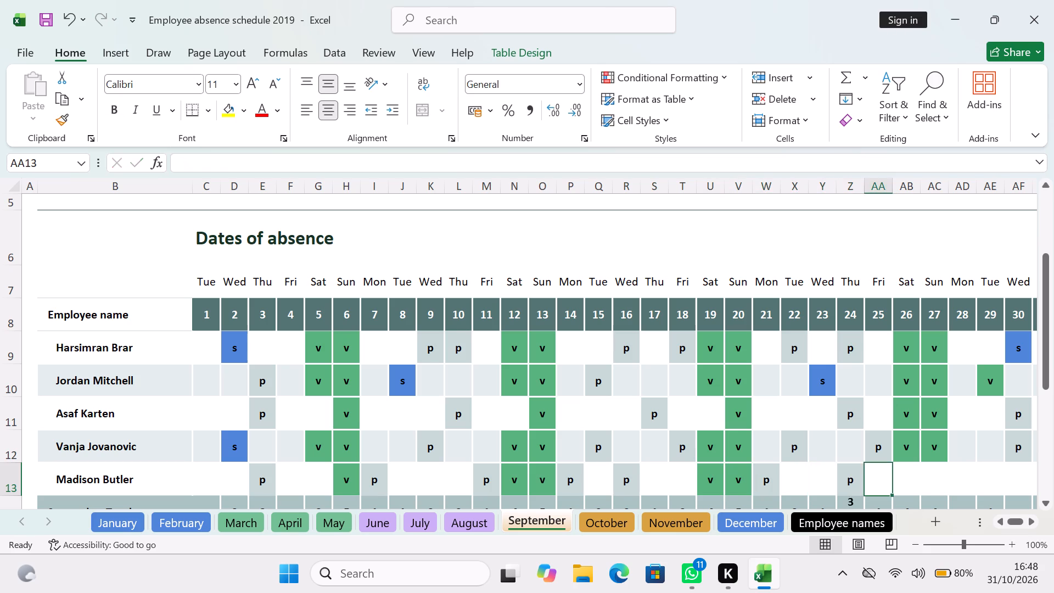
pyautogui.press('Right')
pyautogui.press('v')
pyautogui.press('Right')
pyautogui.press('v')
# Complete row 13's absences with v on September 29 and p on September 30.
pyautogui.press('Right')
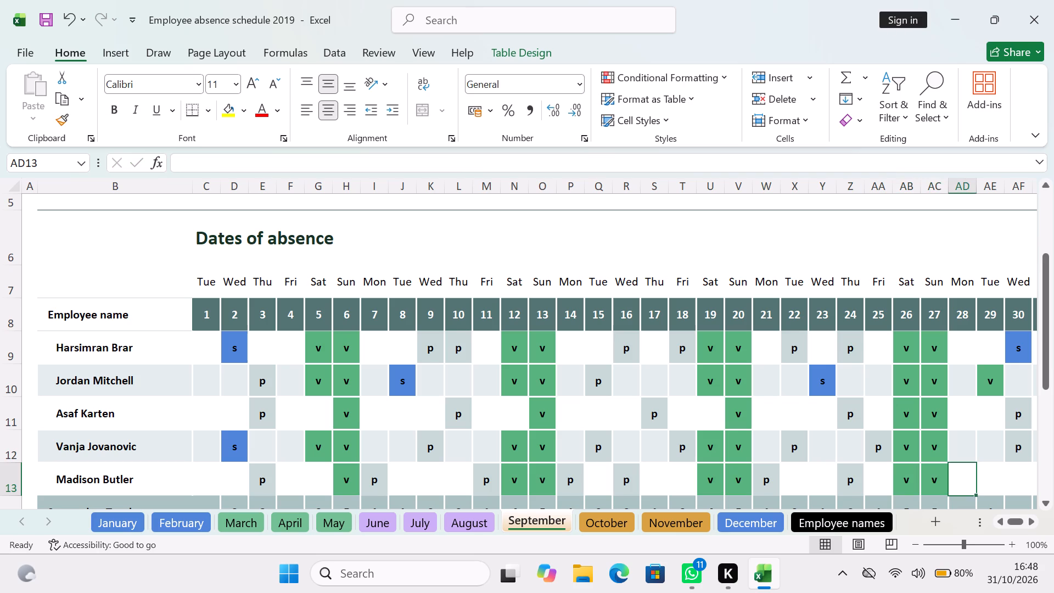
pyautogui.press('Right')
pyautogui.press('v')
pyautogui.press('Right')
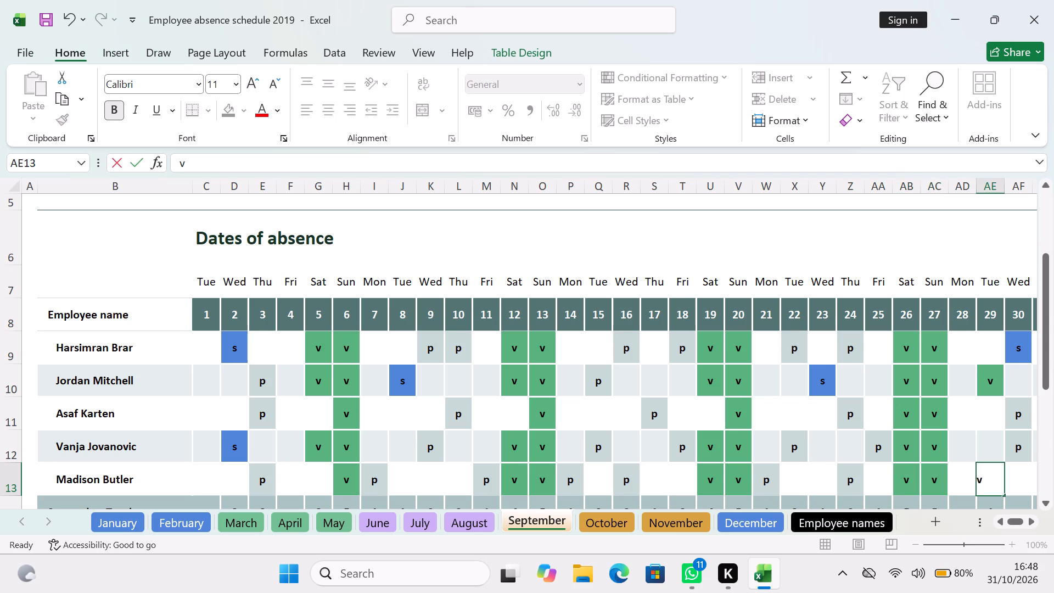
pyautogui.press('p')
pyautogui.press('Right')
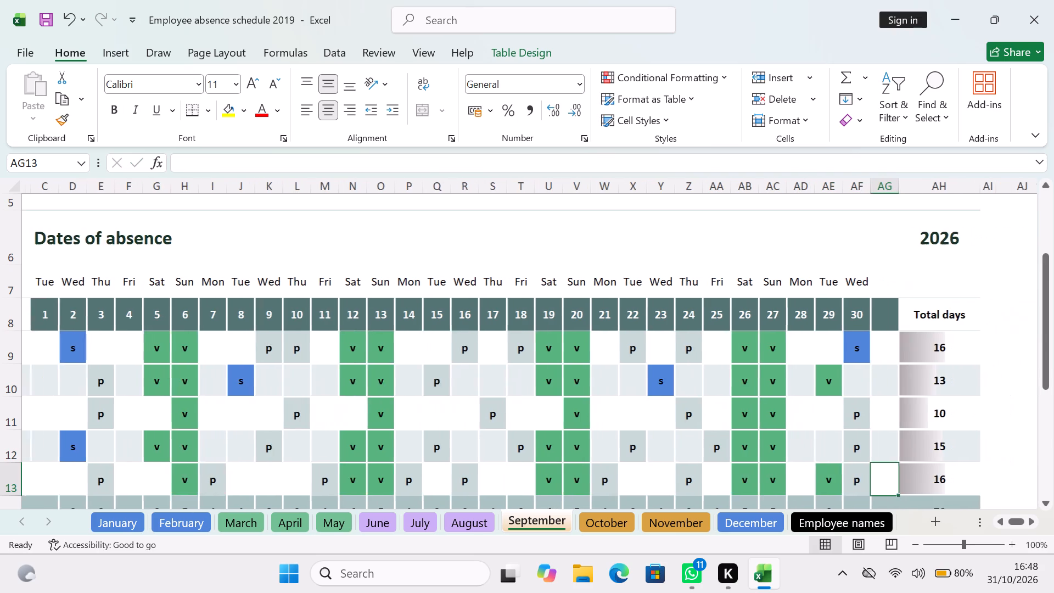
# In the September Total row, set the September 1 total to Count and the September 4 total to Count Numbers.
pyautogui.press('Down')
pyautogui.press('Left')
pyautogui.press('Left')
pyautogui.press('Left')
pyautogui.press('Left')
pyautogui.press('Left')
pyautogui.press('Left')
pyautogui.press('Left')
pyautogui.press('Left')
pyautogui.press('Left')
pyautogui.press('Left')
pyautogui.press('Left')
pyautogui.press('Left')
pyautogui.press('Left')
pyautogui.press('Left')
pyautogui.press('Left')
pyautogui.press('Left')
pyautogui.press('Left')
pyautogui.press('Left')
pyautogui.press('Left')
pyautogui.press('Left')
pyautogui.press('Left')
pyautogui.press('Left')
pyautogui.press('Left')
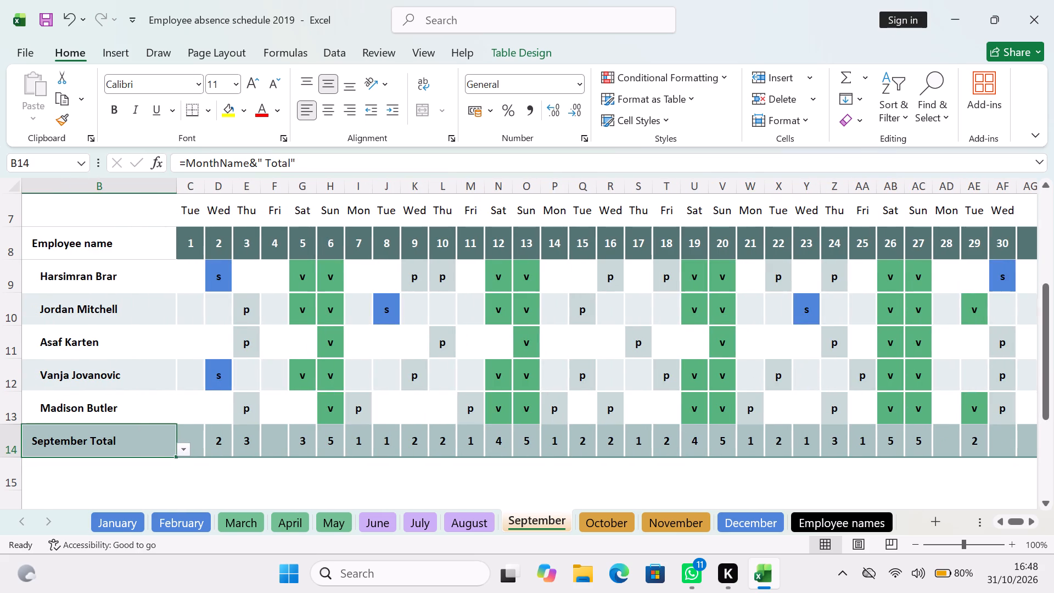
pyautogui.click(195, 437)
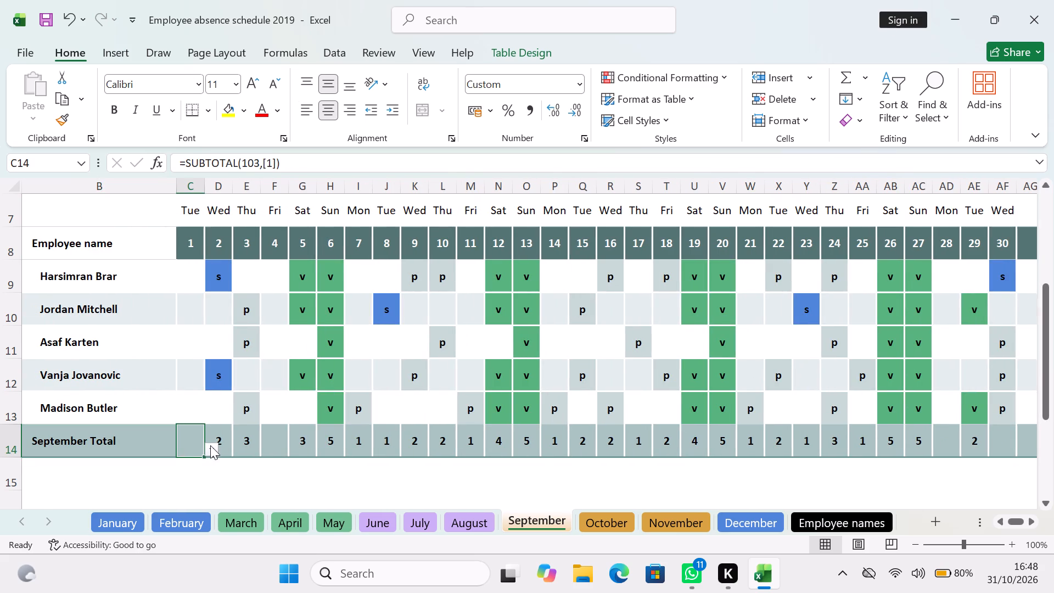
pyautogui.click(215, 447)
pyautogui.click(194, 335)
pyautogui.click(272, 434)
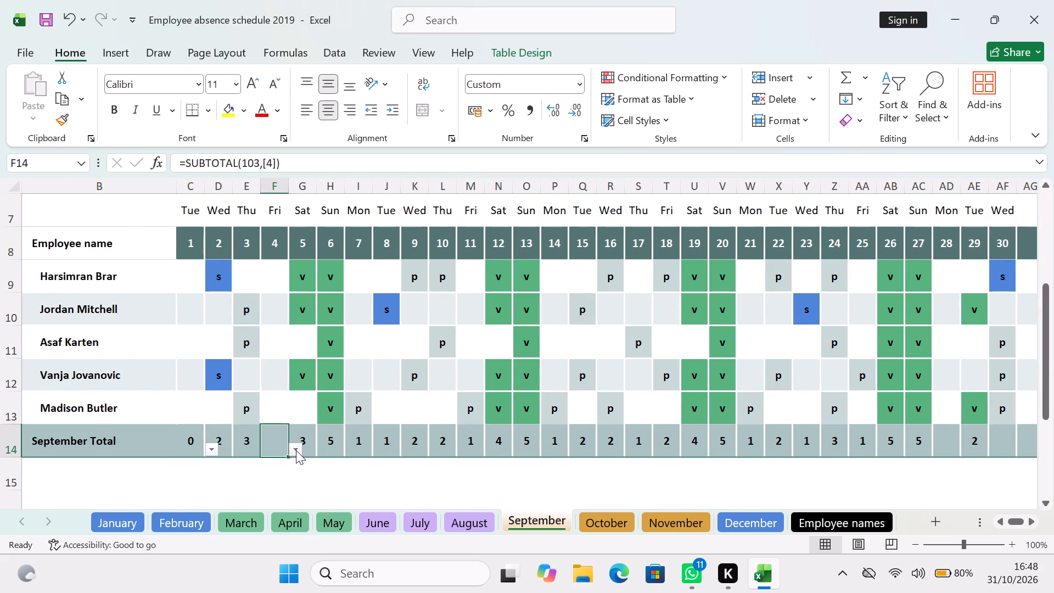
pyautogui.click(296, 450)
pyautogui.click(274, 344)
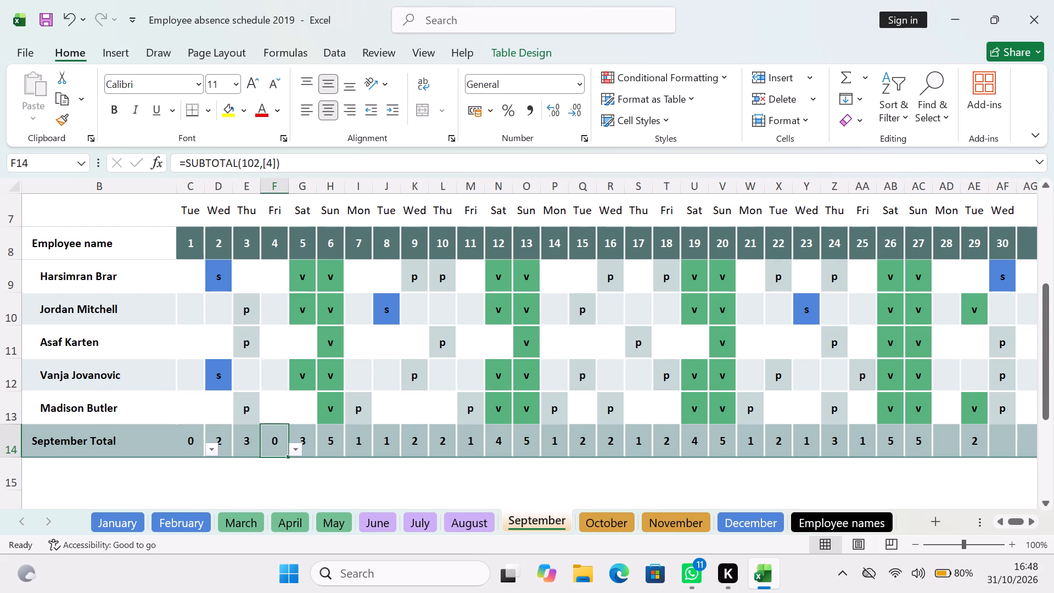
# In the September Total row, set the totals for September 28 and September 30 to Count.
pyautogui.press('Right')
pyautogui.press('Right')
pyautogui.press('Right')
pyautogui.press('Right')
pyautogui.press('Right')
pyautogui.press('Right')
pyautogui.press('Right')
pyautogui.press('Right')
pyautogui.press('Right')
pyautogui.press('Right')
pyautogui.press('Right')
pyautogui.press('Right')
pyautogui.press('Right')
pyautogui.press('Right')
pyautogui.press('Right')
pyautogui.press('Right')
pyautogui.press('Right')
pyautogui.press('Right')
pyautogui.press('Right')
pyautogui.press('Right')
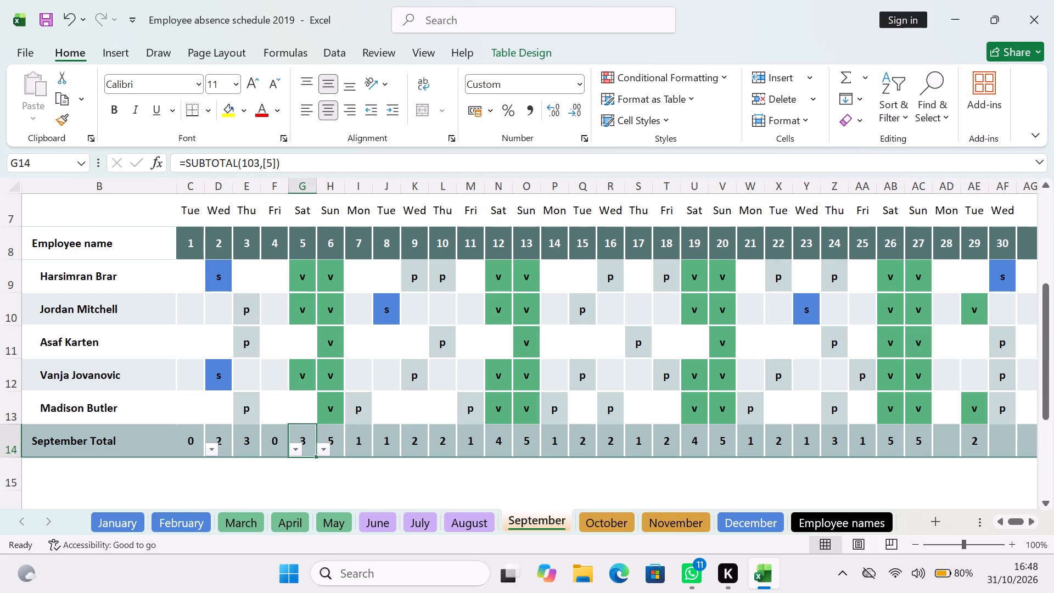
pyautogui.press('Right')
pyautogui.press('Left')
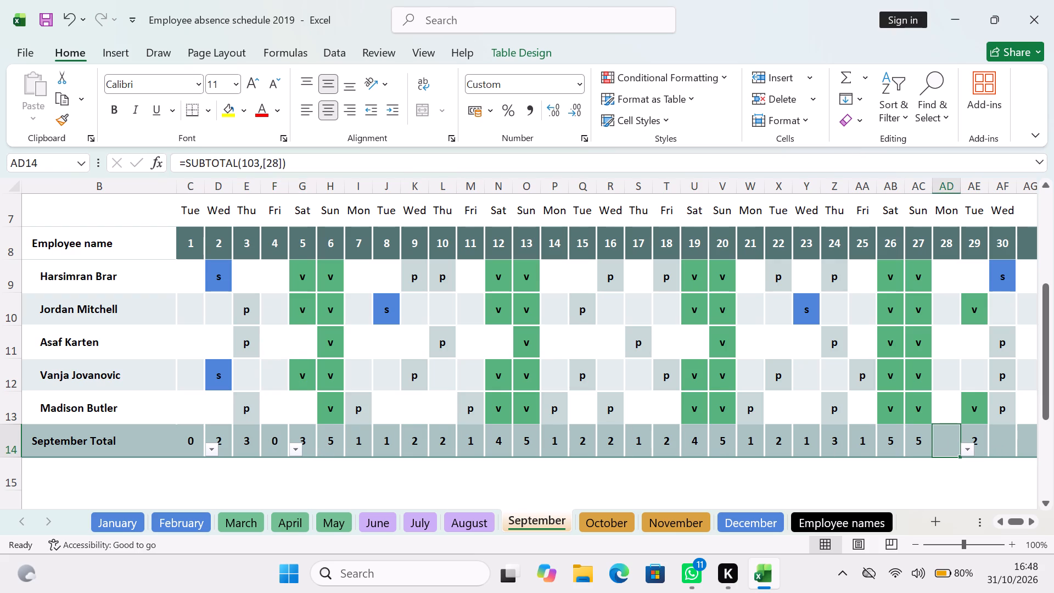
pyautogui.click(966, 449)
pyautogui.click(949, 340)
pyautogui.click(995, 434)
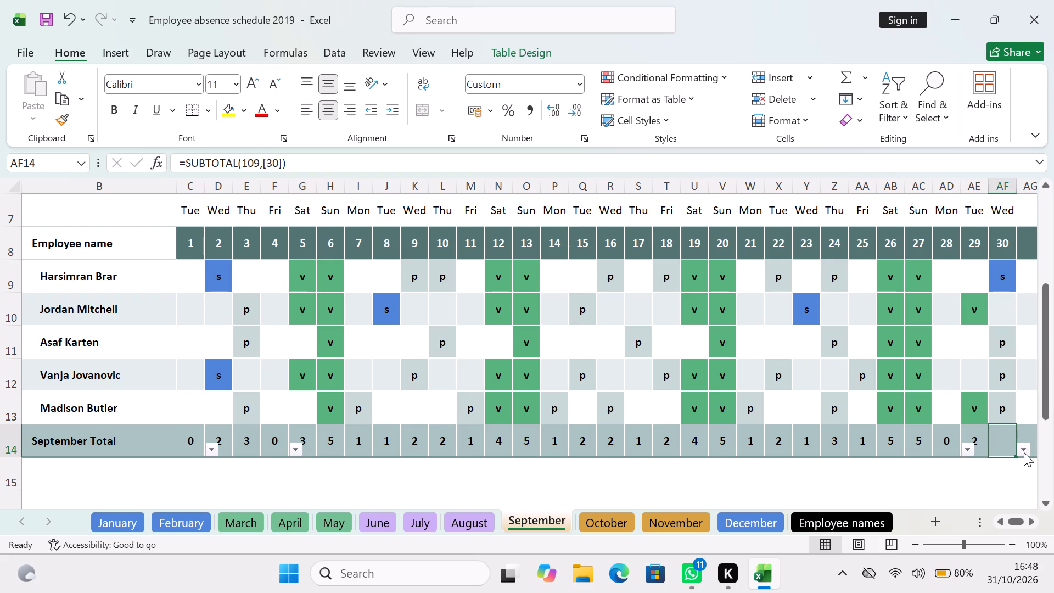
pyautogui.click(1024, 452)
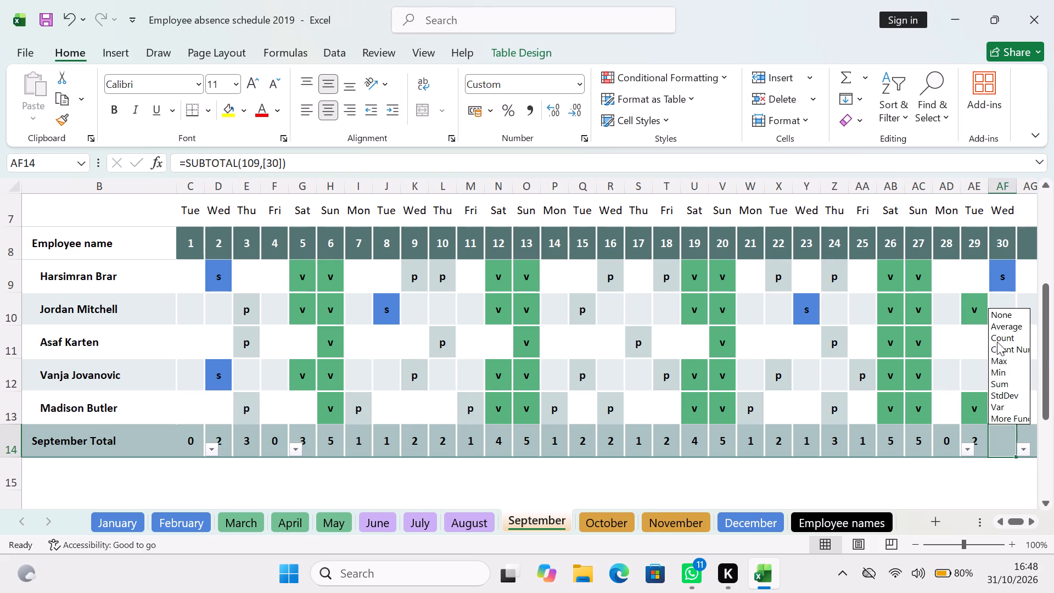
pyautogui.click(997, 342)
pyautogui.press('Right')
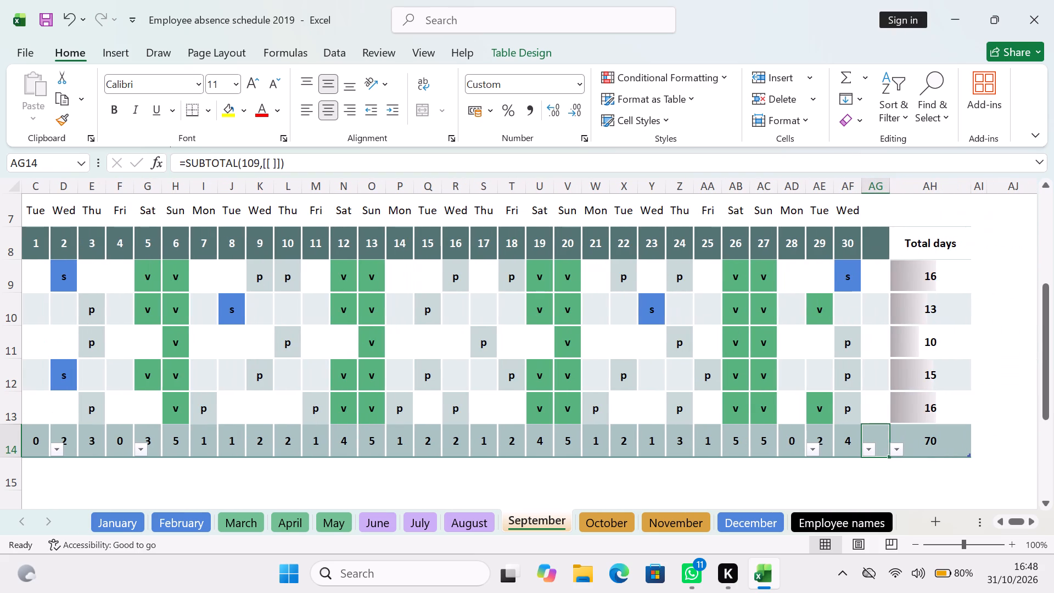
pyautogui.press('Left')
# Apply blue data bars to the employees' Total days values in AH9:AH13 using Quick Analysis.
pyautogui.moveTo(934, 275); pyautogui.dragTo(935, 276)
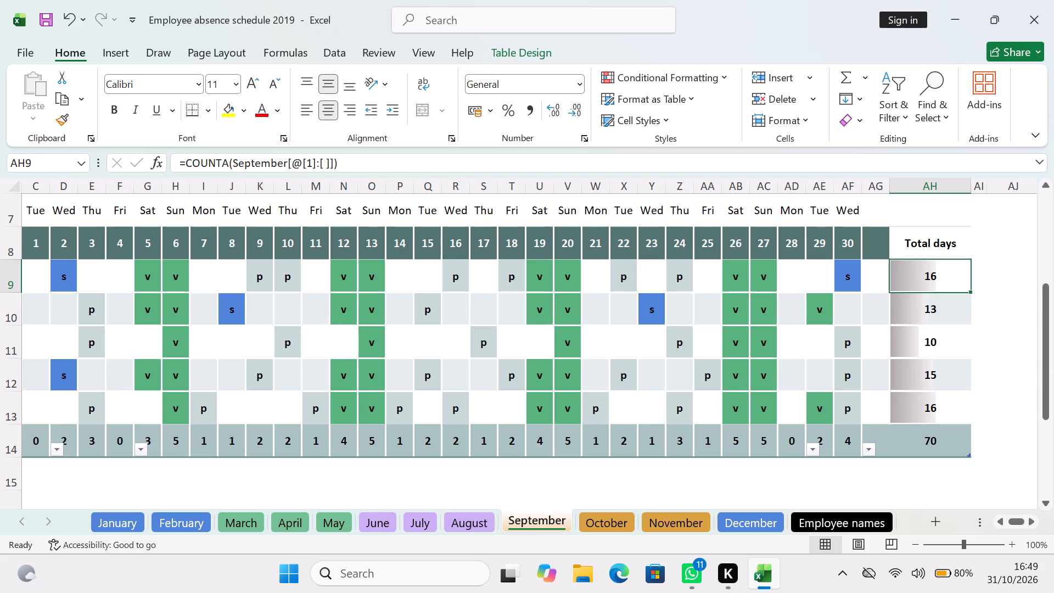
pyautogui.moveTo(935, 276); pyautogui.dragTo(950, 402)
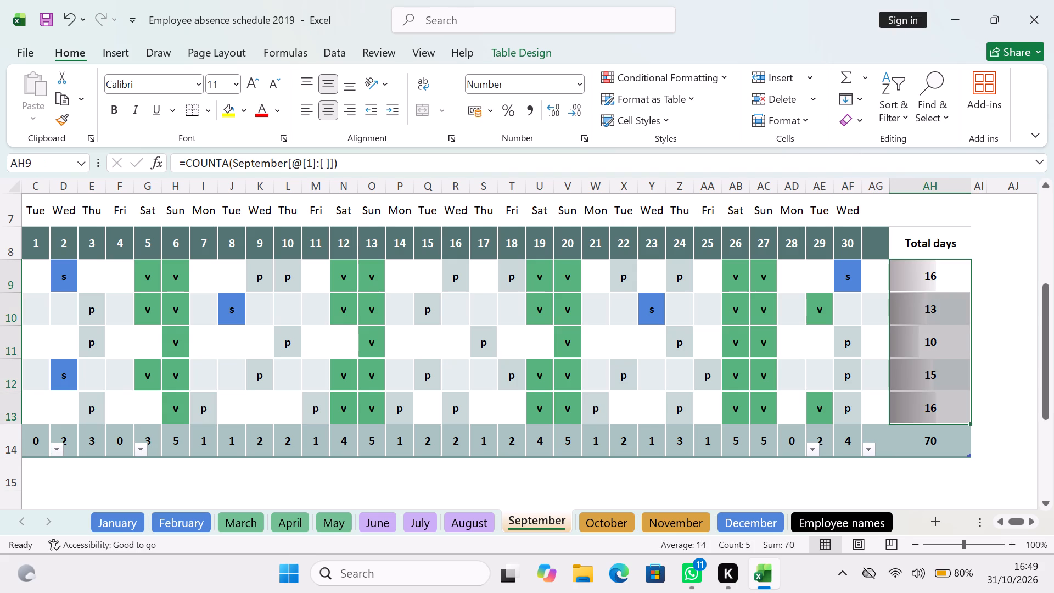
pyautogui.rightClick(950, 402)
pyautogui.click(860, 289)
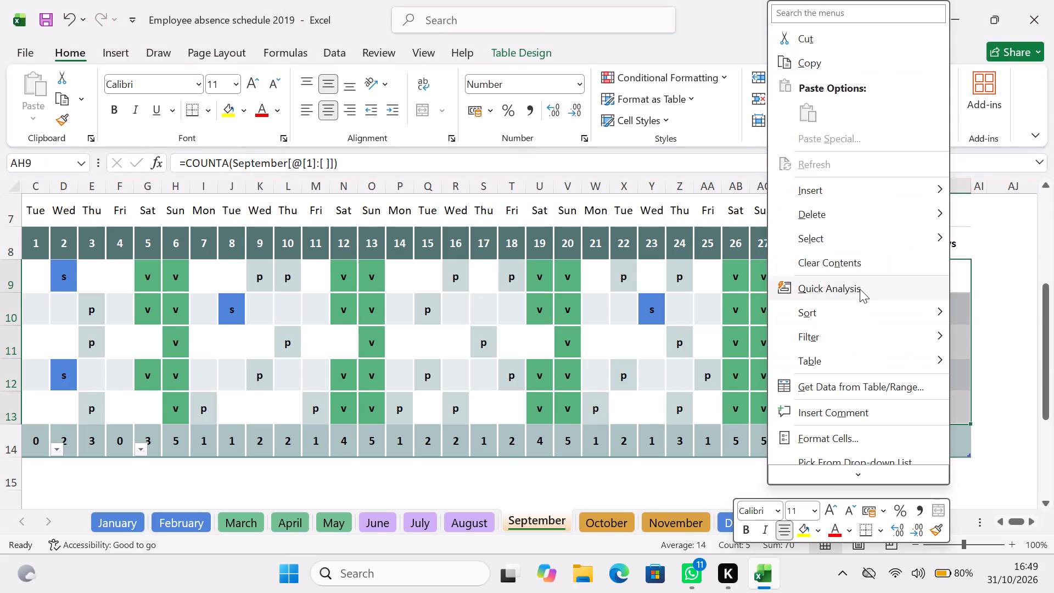
pyautogui.click(721, 349)
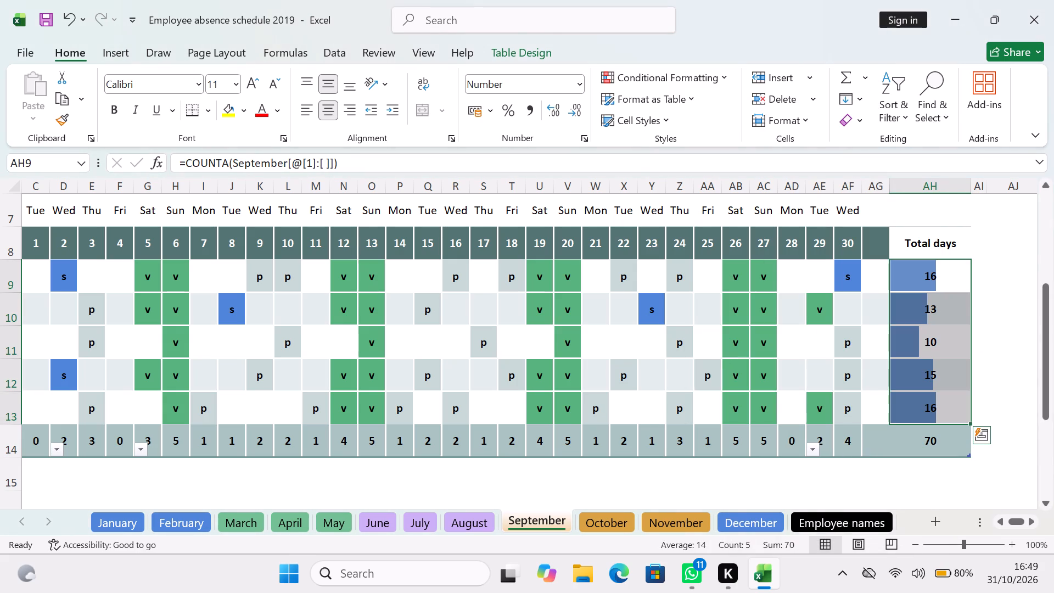
# Save the workbook.
pyautogui.click(49, 8)
pyautogui.click(49, 8)
pyautogui.click(49, 8)
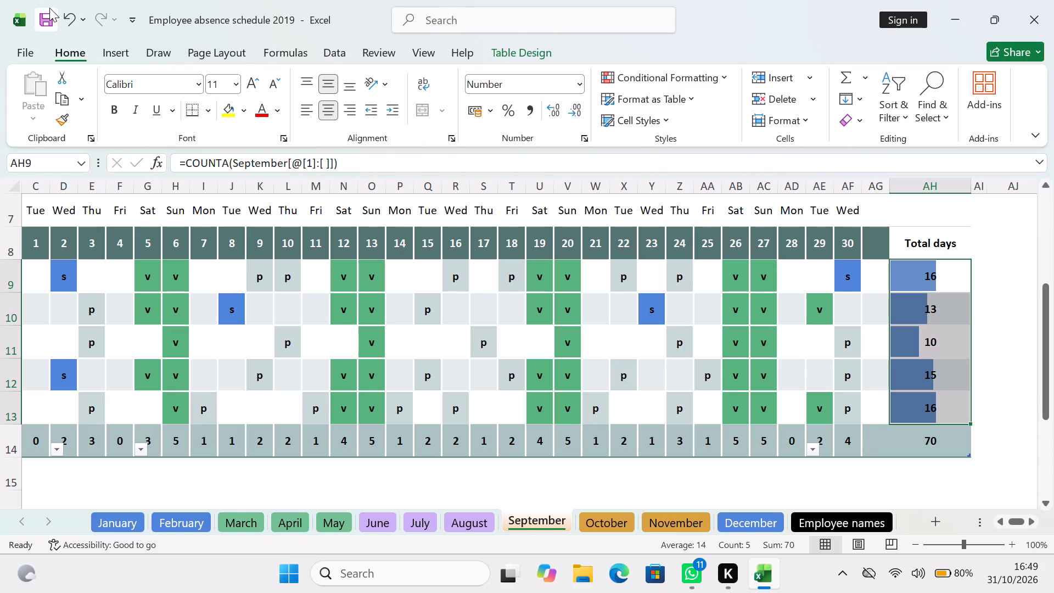
pyautogui.click(49, 8)
pyautogui.click(49, 8)
# Switch to the Kuro app.
pyautogui.click(729, 569)
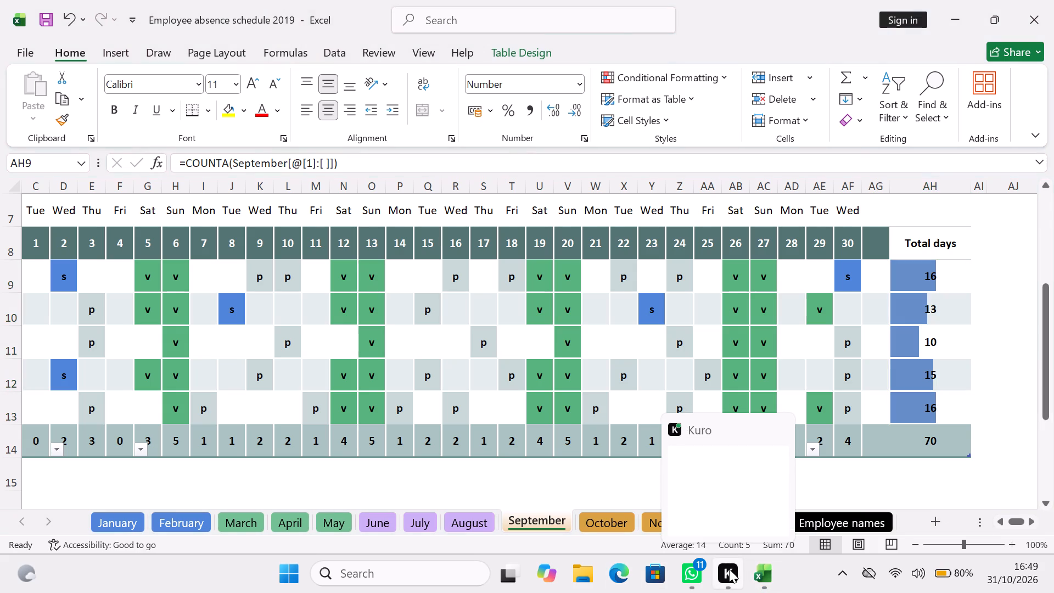
pyautogui.click(728, 549)
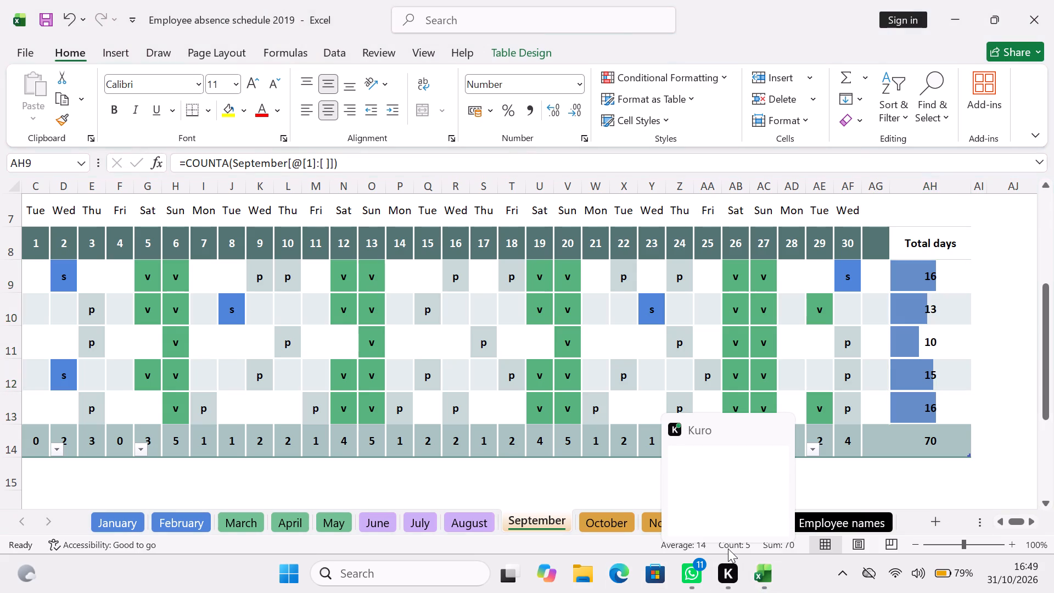
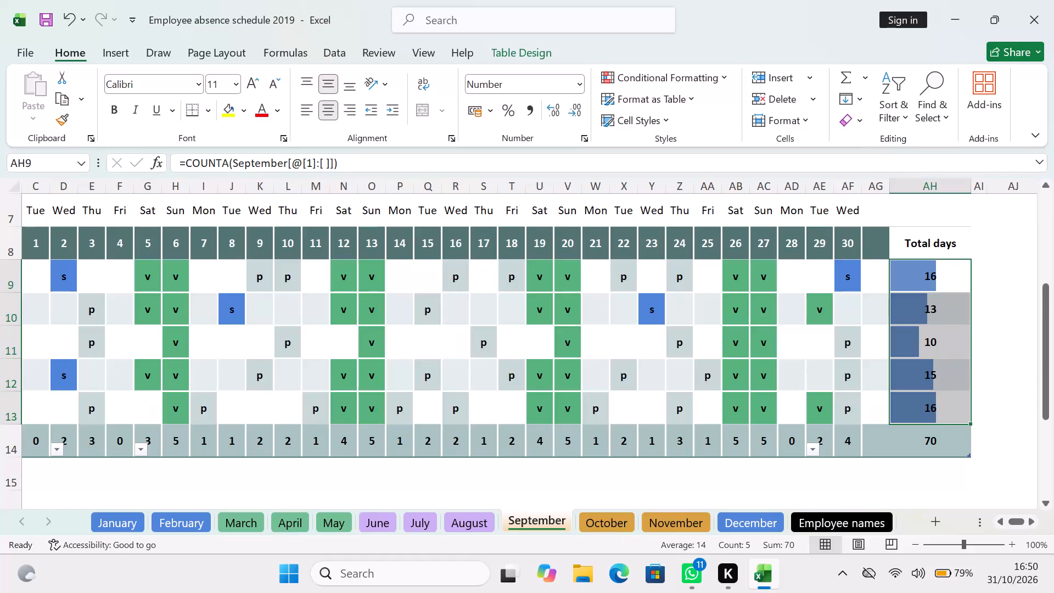
# Set the year above the September sheet's Total days column to 2019.
pyautogui.press('Up')
pyautogui.press('Up')
pyautogui.press('Up')
pyautogui.press('Up')
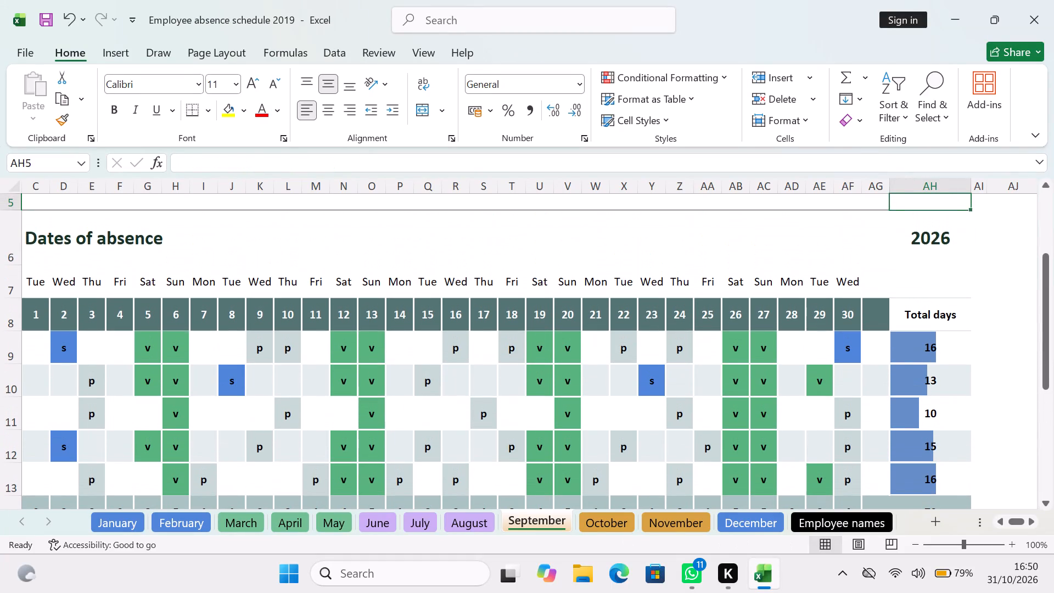
pyautogui.press('Down')
pyautogui.press('BackSpace')
pyautogui.write('2019')
pyautogui.press('Down')
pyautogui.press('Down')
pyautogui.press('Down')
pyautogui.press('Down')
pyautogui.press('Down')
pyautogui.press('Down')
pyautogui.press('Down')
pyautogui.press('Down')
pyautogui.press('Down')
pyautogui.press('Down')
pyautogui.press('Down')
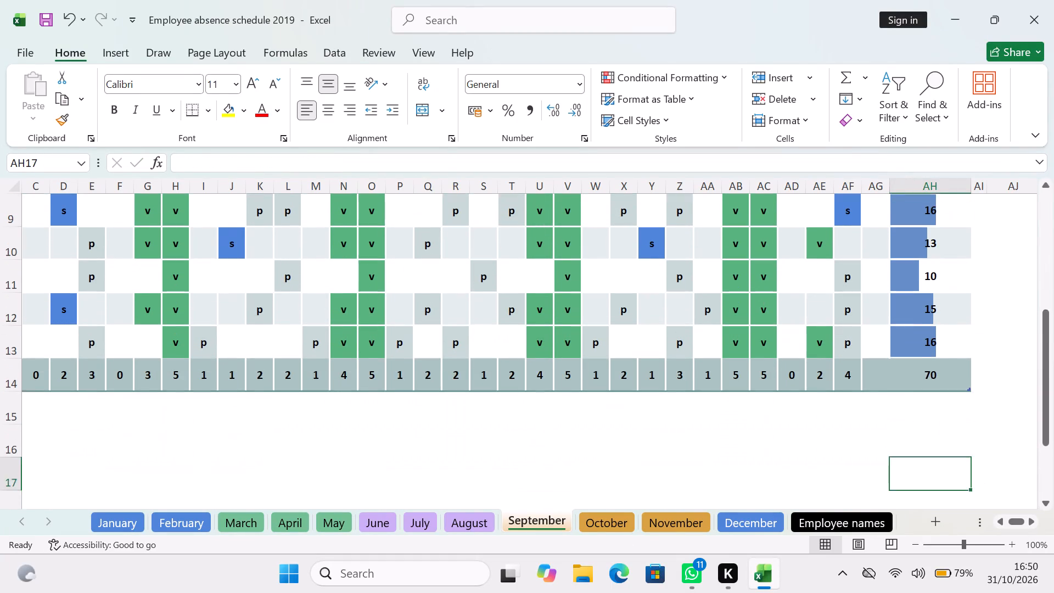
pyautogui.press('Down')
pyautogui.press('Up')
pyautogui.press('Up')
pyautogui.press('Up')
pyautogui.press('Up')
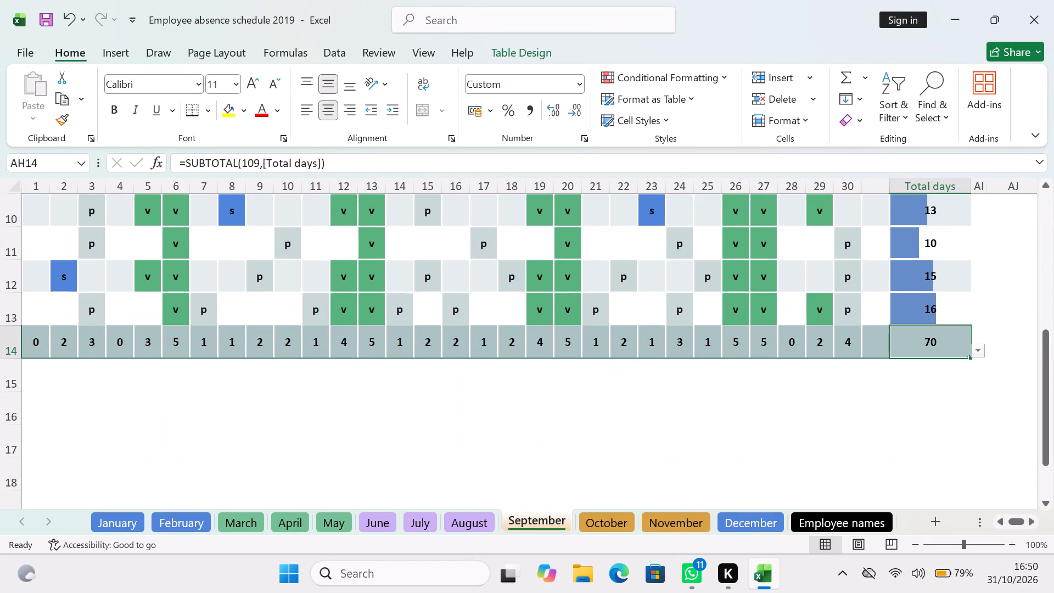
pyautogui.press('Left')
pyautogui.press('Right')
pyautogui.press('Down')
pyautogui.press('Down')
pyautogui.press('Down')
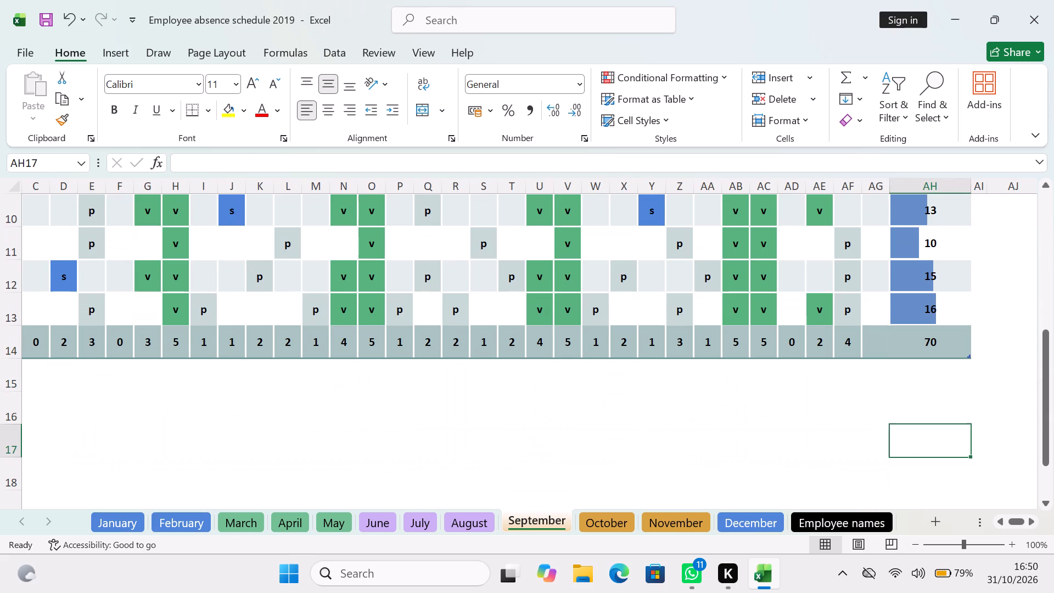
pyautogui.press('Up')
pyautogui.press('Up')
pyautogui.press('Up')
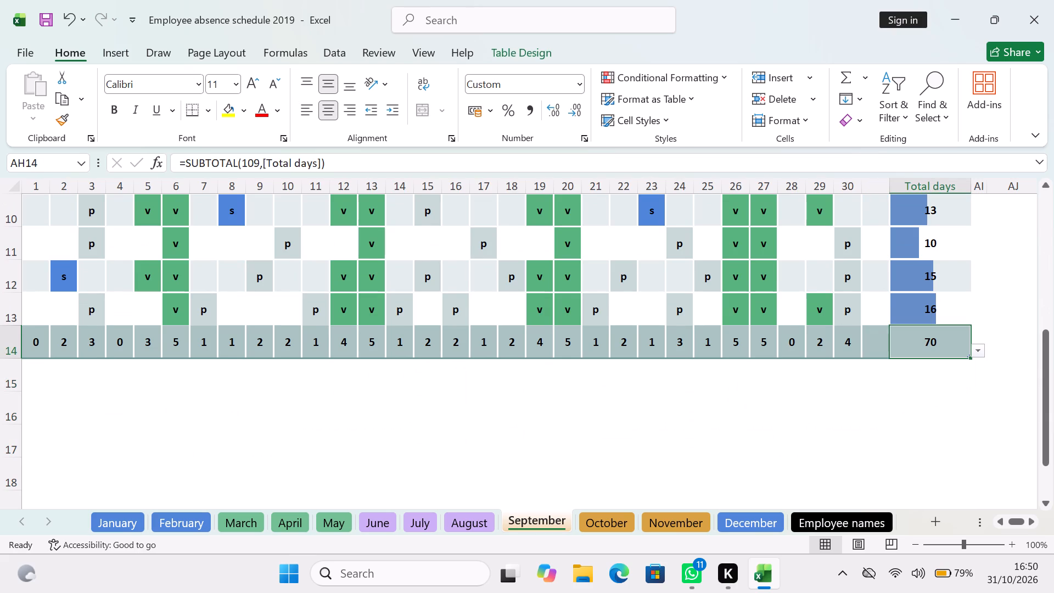
# On the October sheet, set the year in AH6 above the Total days column to 2019.
pyautogui.click(587, 514)
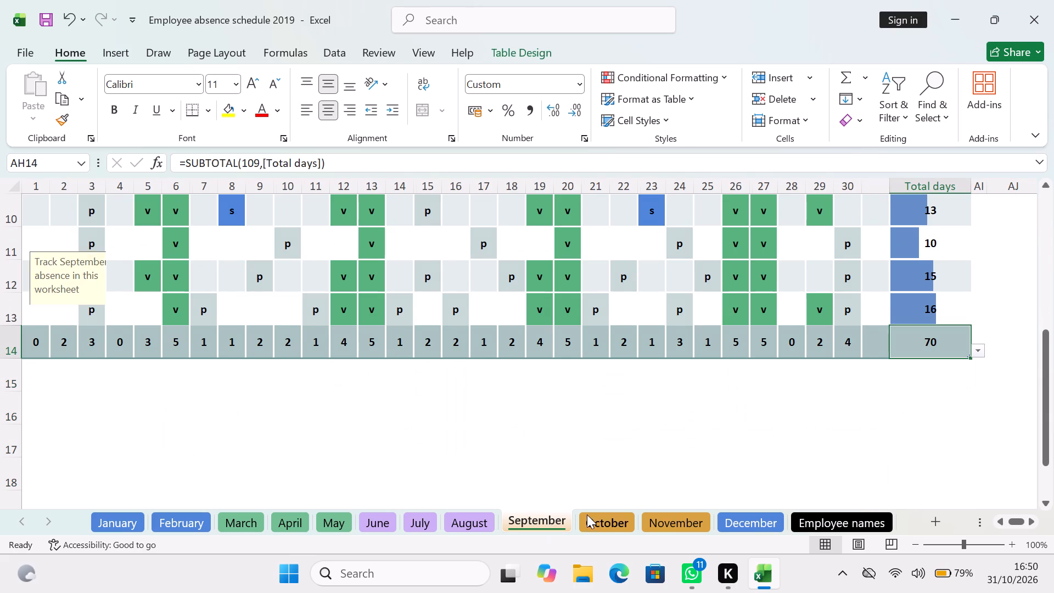
pyautogui.press('Up')
pyautogui.press('Up')
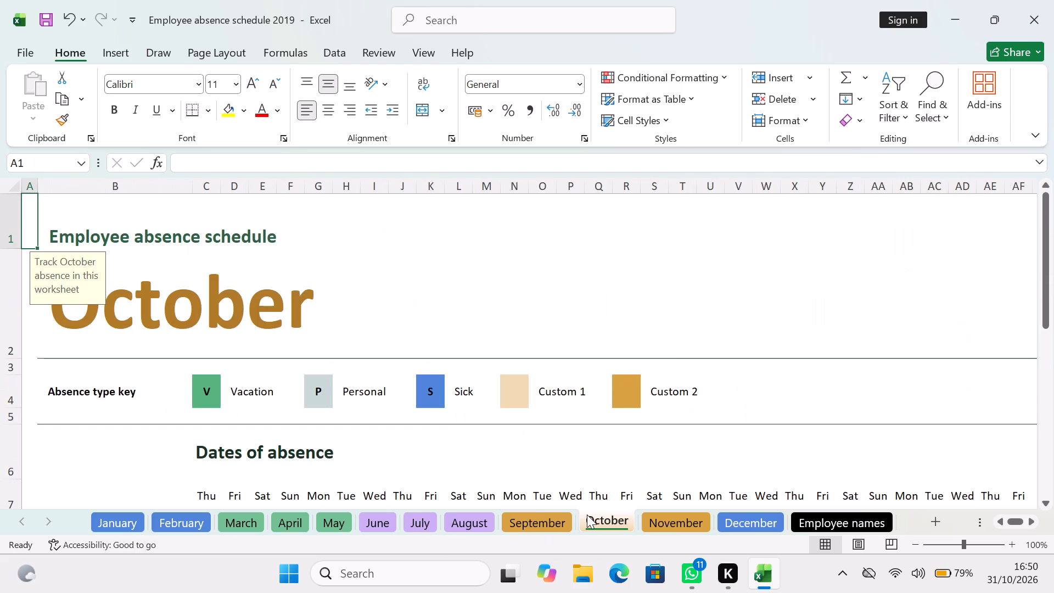
pyautogui.press('Down')
pyautogui.press('Down')
pyautogui.press('Down')
pyautogui.press('Down')
pyautogui.press('Right')
pyautogui.press('Right')
pyautogui.press('Right')
pyautogui.press('Down')
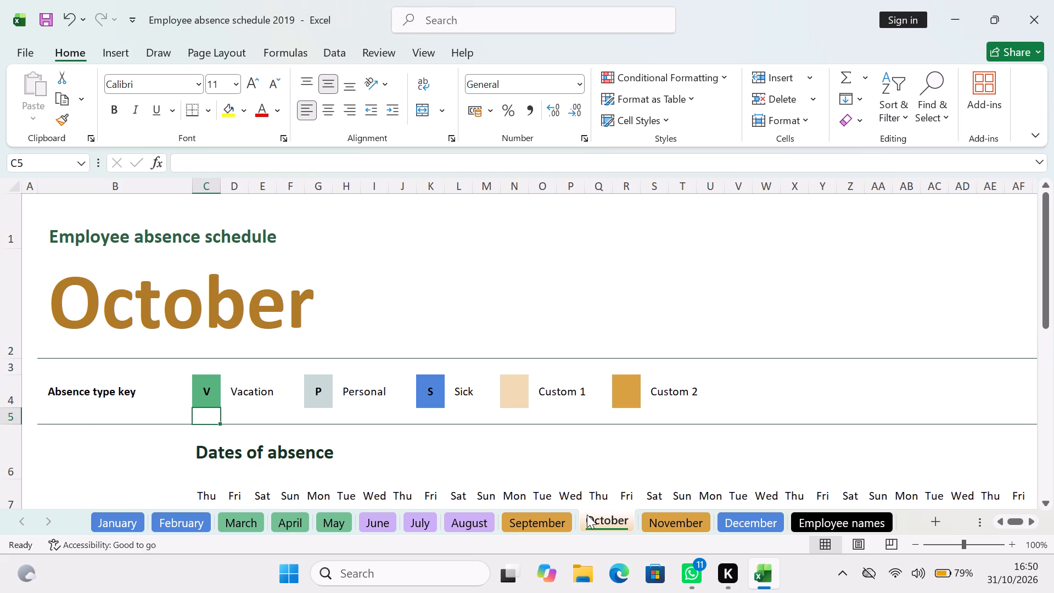
pyautogui.press('Down')
pyautogui.press('Right')
pyautogui.press('Right')
pyautogui.press('Right')
pyautogui.press('Right')
pyautogui.press('Right')
pyautogui.press('Right')
pyautogui.press('Right')
pyautogui.press('Right')
pyautogui.press('Right')
pyautogui.press('Right')
pyautogui.press('Right')
pyautogui.press('Right')
pyautogui.press('Right')
pyautogui.press('Right')
pyautogui.press('Right')
pyautogui.press('Right')
pyautogui.press('Right')
pyautogui.press('Right')
pyautogui.press('Right')
pyautogui.press('Right')
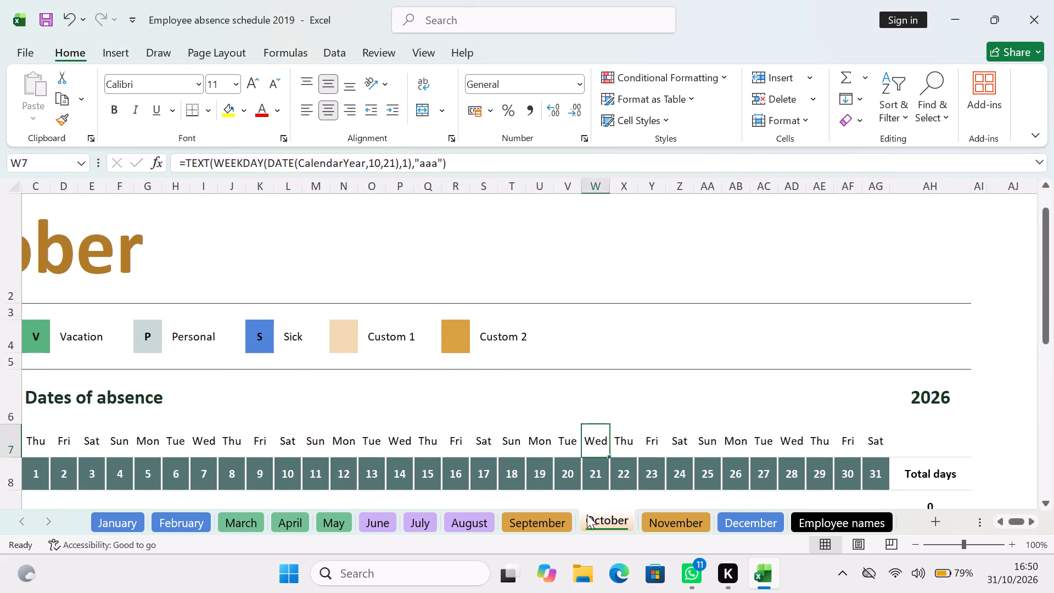
pyautogui.press('Up')
pyautogui.press('Left')
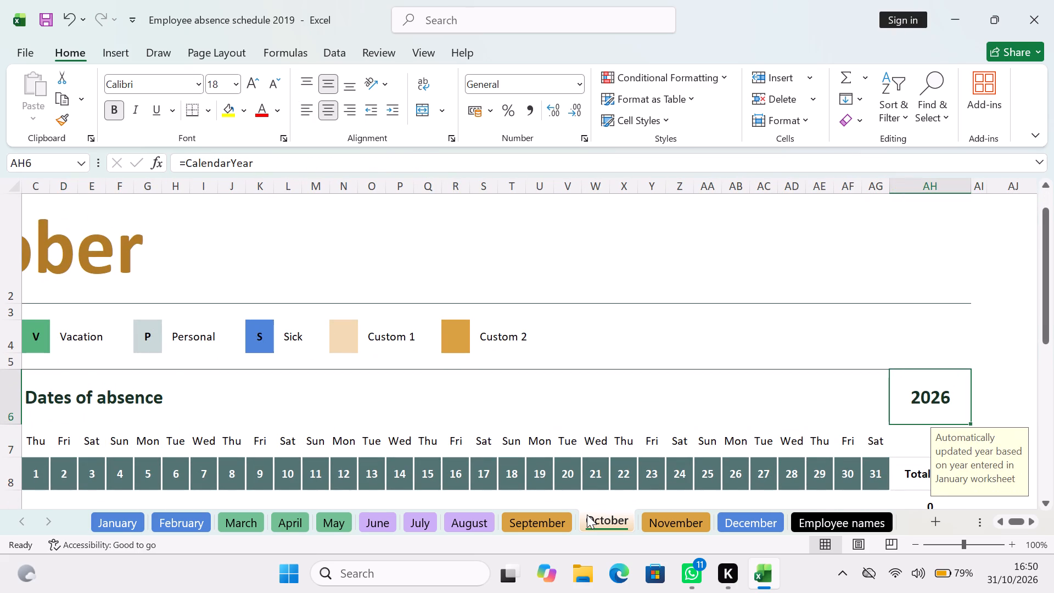
pyautogui.press('BackSpace')
pyautogui.write('2019')
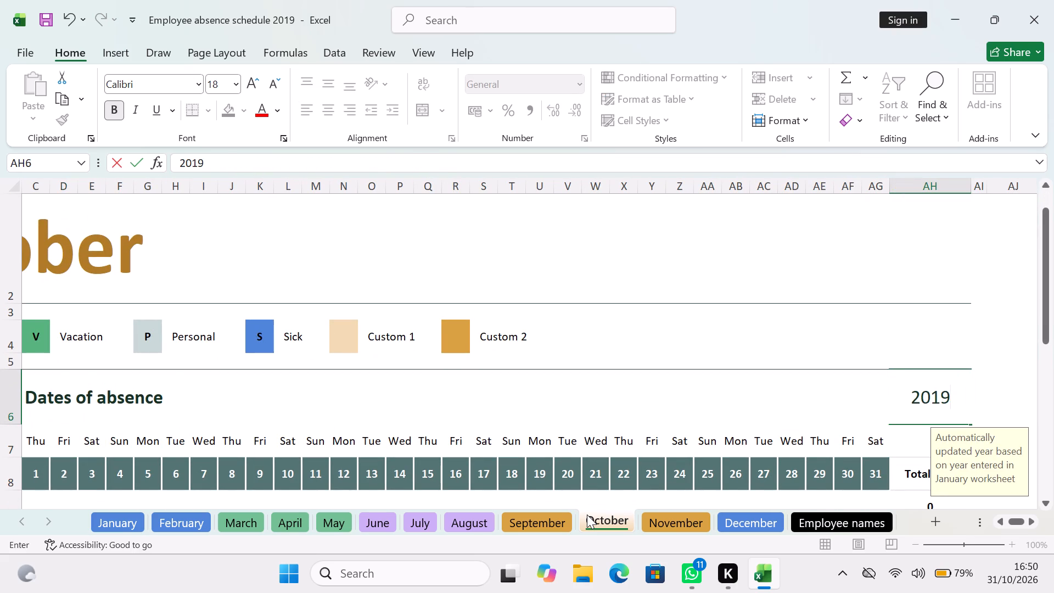
pyautogui.press('Down')
# In the first employee's October row, enter s on day 1, v on days 3 and 4, and p on day 6.
pyautogui.press('Left')
pyautogui.press('Left')
pyautogui.press('Left')
pyautogui.press('Left')
pyautogui.press('Left')
pyautogui.press('Left')
pyautogui.press('Left')
pyautogui.press('Left')
pyautogui.press('Left')
pyautogui.press('Left')
pyautogui.press('Left')
pyautogui.press('Left')
pyautogui.press('Left')
pyautogui.press('Left')
pyautogui.press('Left')
pyautogui.press('Left')
pyautogui.press('Left')
pyautogui.press('Left')
pyautogui.press('Left')
pyautogui.press('Left')
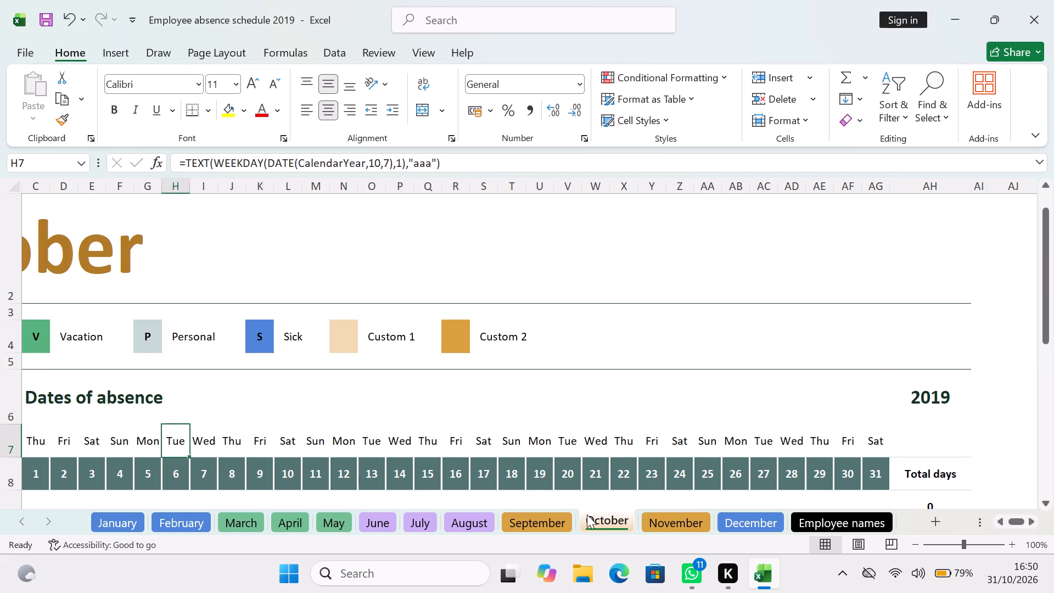
pyautogui.press('Right')
pyautogui.press('Right')
pyautogui.press('Down')
pyautogui.press('Down')
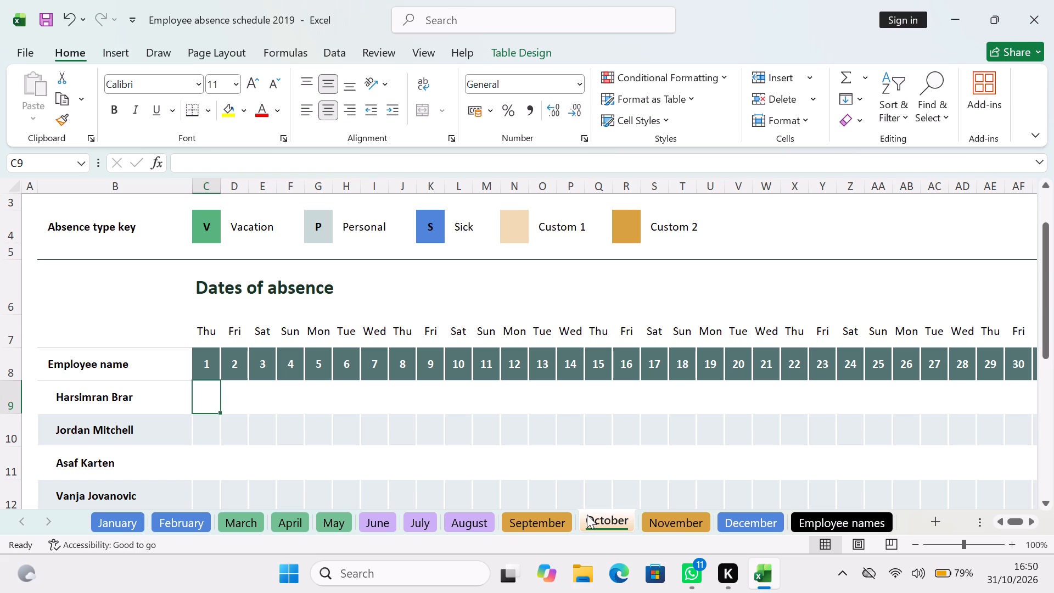
pyautogui.press('s')
pyautogui.press('Right')
pyautogui.press('Right')
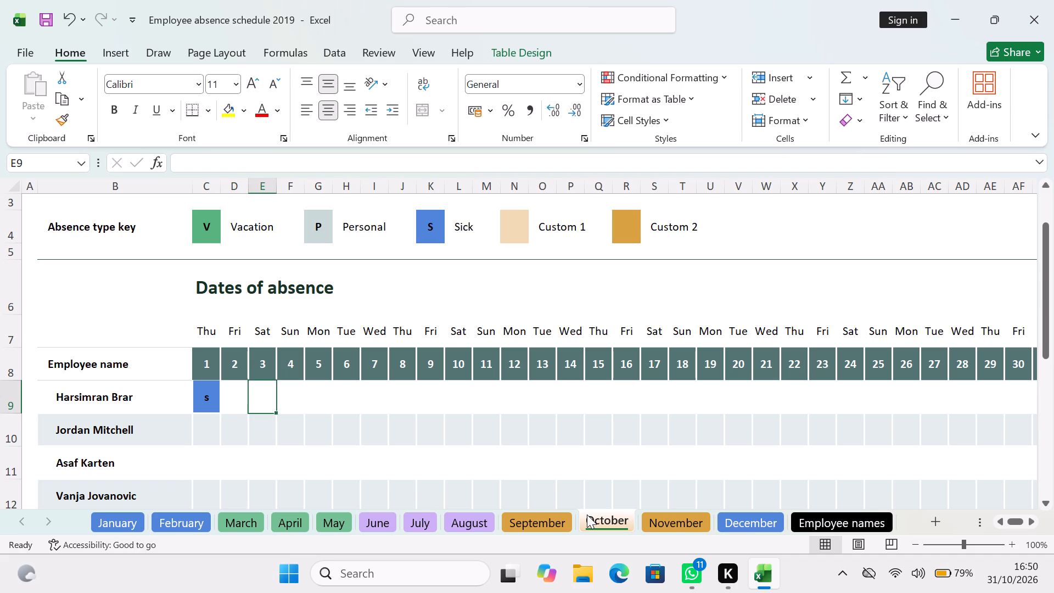
pyautogui.press('v')
pyautogui.press('Right')
pyautogui.press('v')
pyautogui.press('Right')
pyautogui.press('Right')
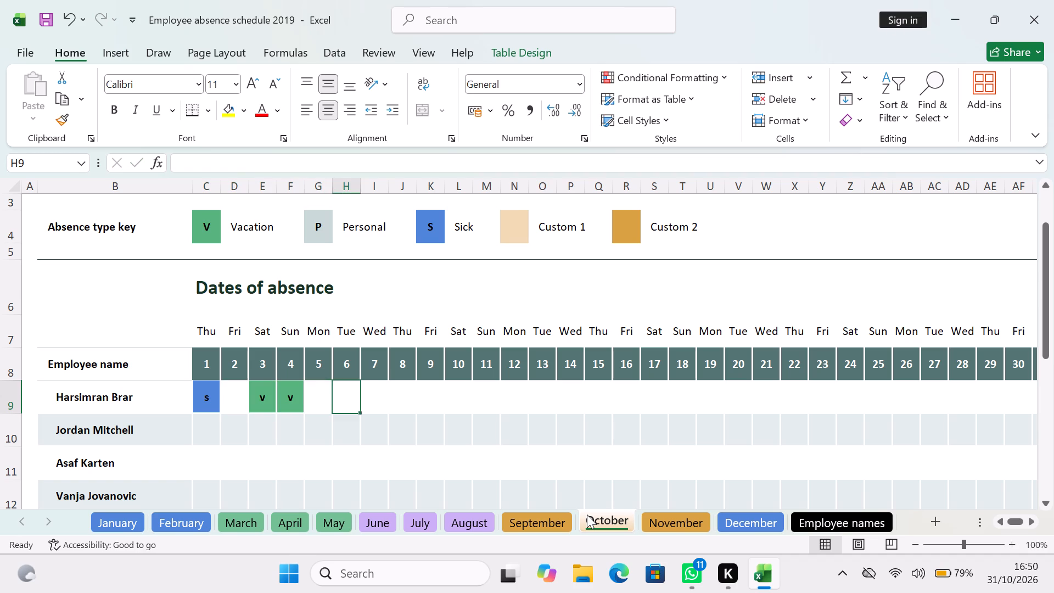
pyautogui.press('Right')
pyautogui.press('Left')
pyautogui.press('p')
pyautogui.press('Right')
# In the first employee's October row, enter v on days 10 and 11, and p on days 14 and 15.
pyautogui.press('Right')
pyautogui.press('Right')
pyautogui.press('Right')
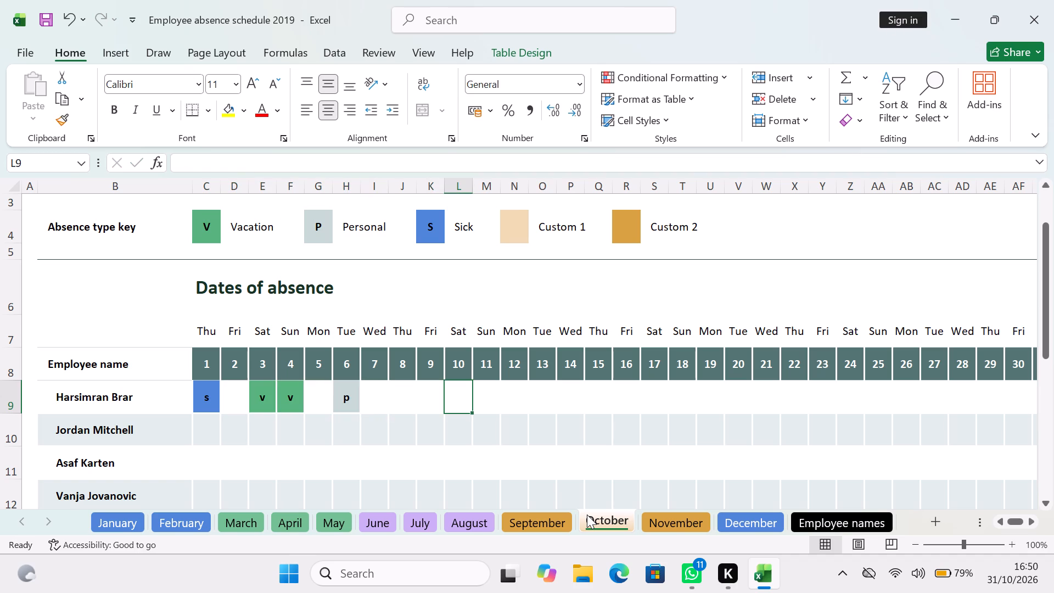
pyautogui.press('v')
pyautogui.press('Right')
pyautogui.press('v')
pyautogui.press('Right')
pyautogui.press('Right')
pyautogui.press('Right')
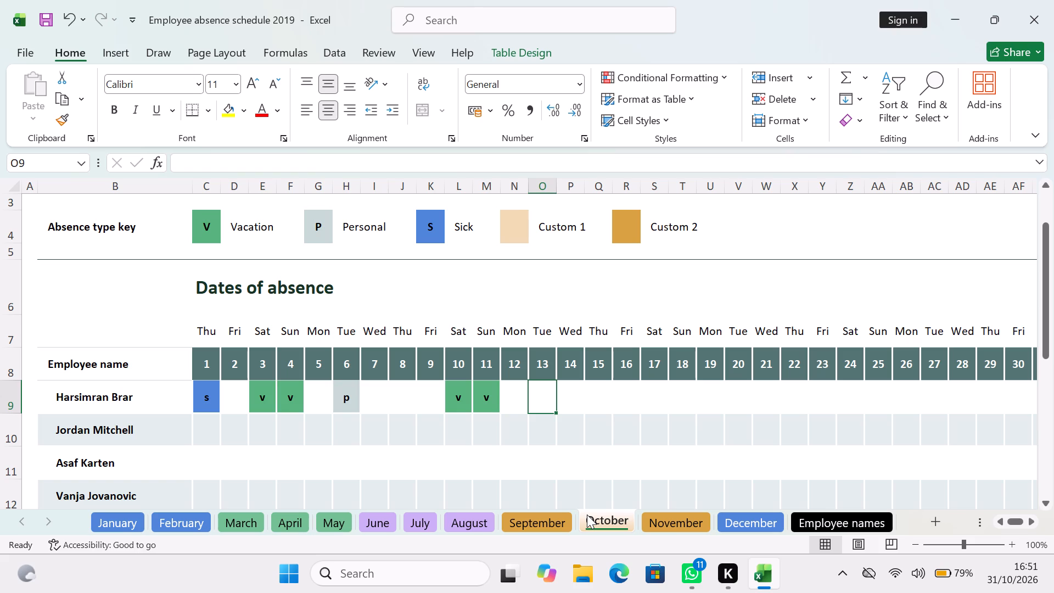
pyautogui.press('p')
pyautogui.press('Right')
pyautogui.press('Right')
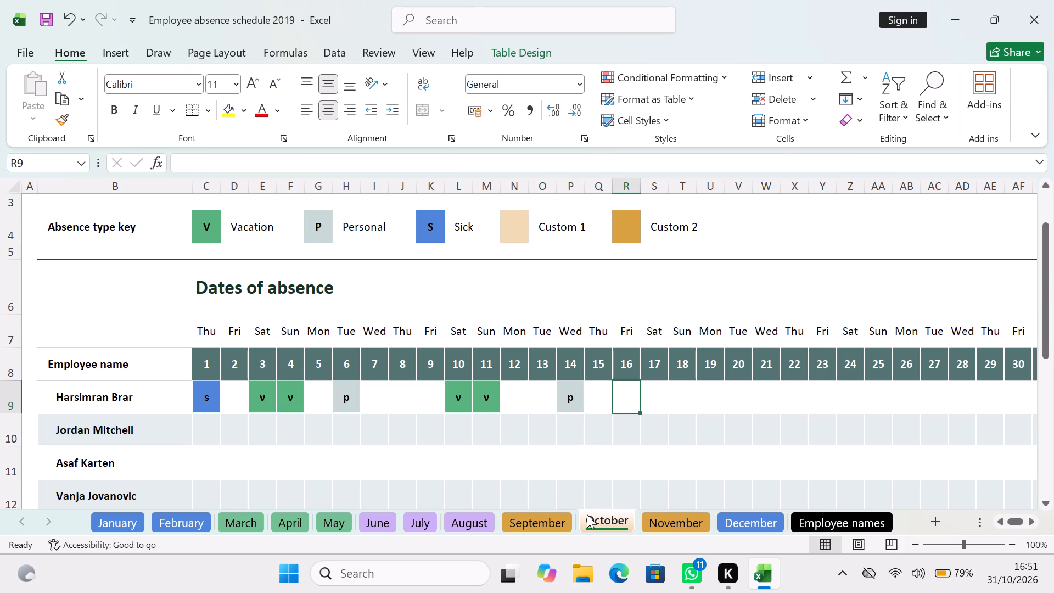
pyautogui.press('Left')
pyautogui.press('p')
pyautogui.press('Right')
# In the first employee's October row, enter v on days 17 and 18, and p on days 20 and 22.
pyautogui.press('Right')
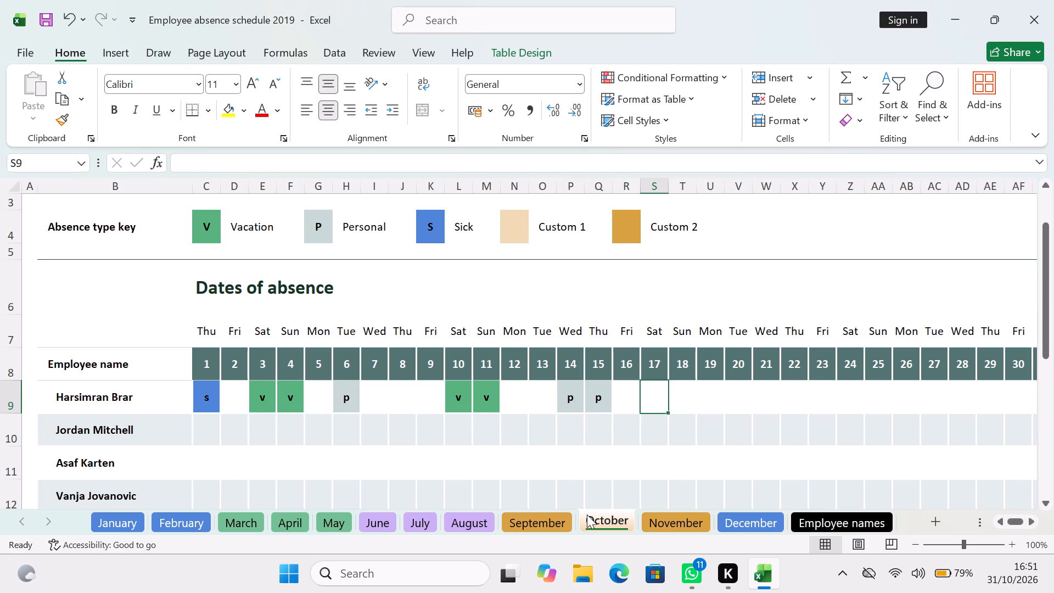
pyautogui.press('v')
pyautogui.press('Right')
pyautogui.press('v')
pyautogui.press('Right')
pyautogui.press('Right')
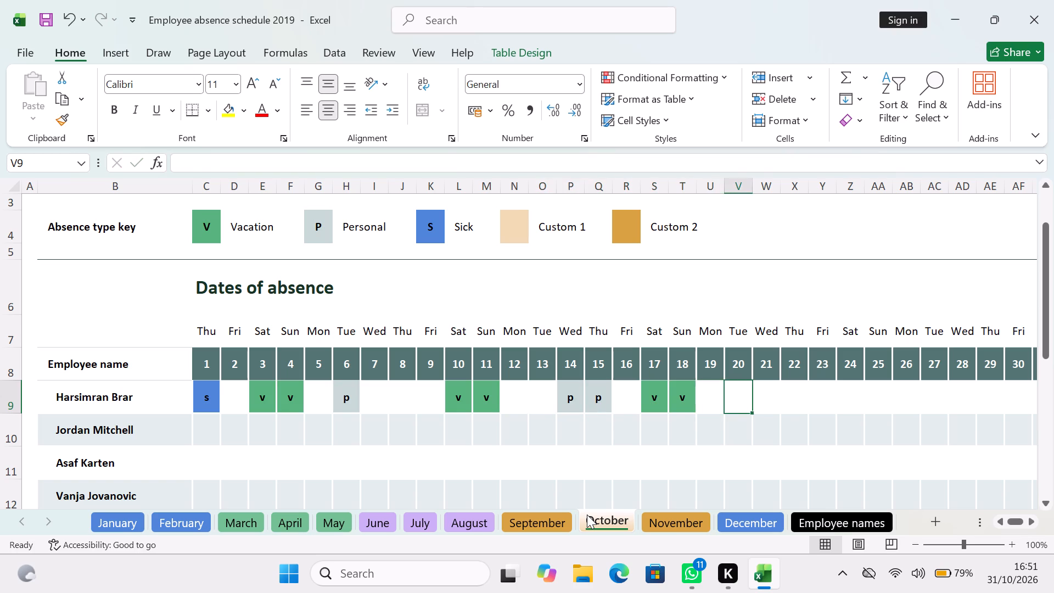
pyautogui.press('Right')
pyautogui.press('Left')
pyautogui.press('p')
pyautogui.press('Right')
pyautogui.press('Right')
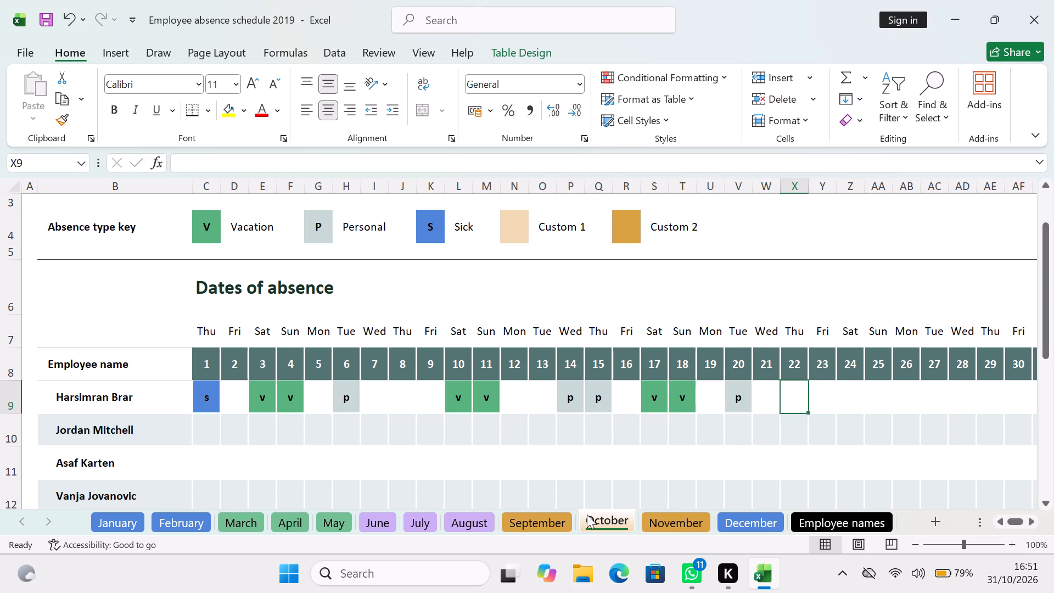
pyautogui.press('Left')
pyautogui.press('Right')
pyautogui.press('p')
pyautogui.press('Right')
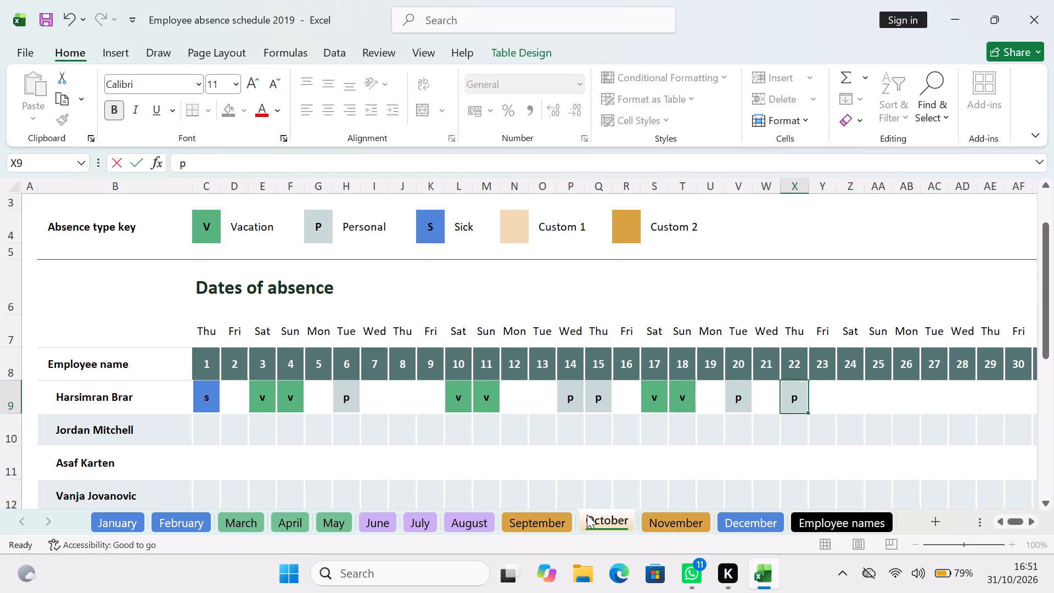
# In the first employee's October row, enter v on days 24 and 25, s on day 28, and v on day 31.
pyautogui.press('Right')
pyautogui.press('v')
pyautogui.press('Right')
pyautogui.press('v')
pyautogui.press('Right')
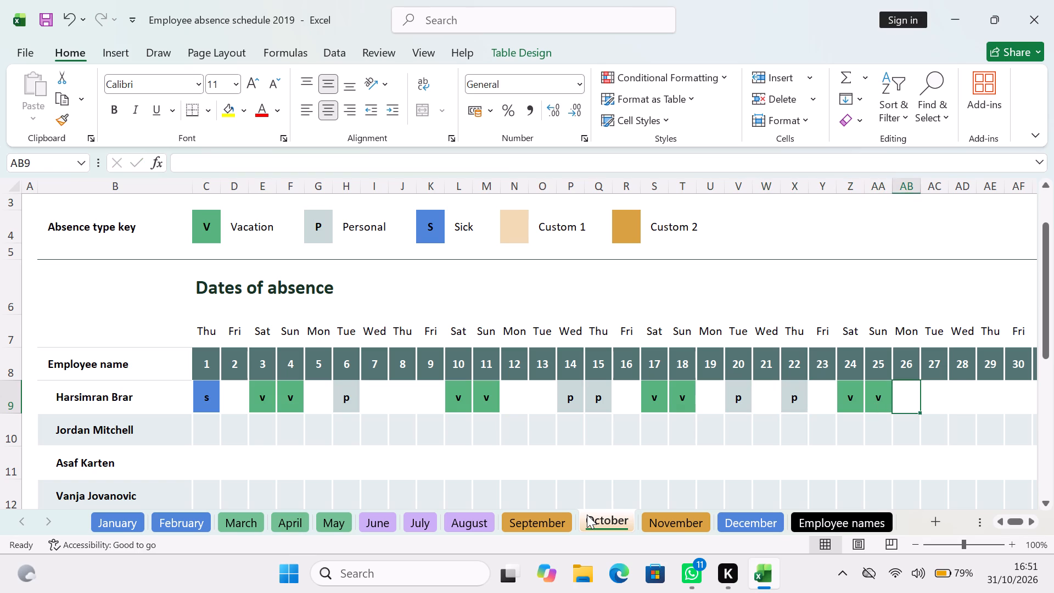
pyautogui.press('Right')
pyautogui.press('Right')
pyautogui.press('Right')
pyautogui.press('Left')
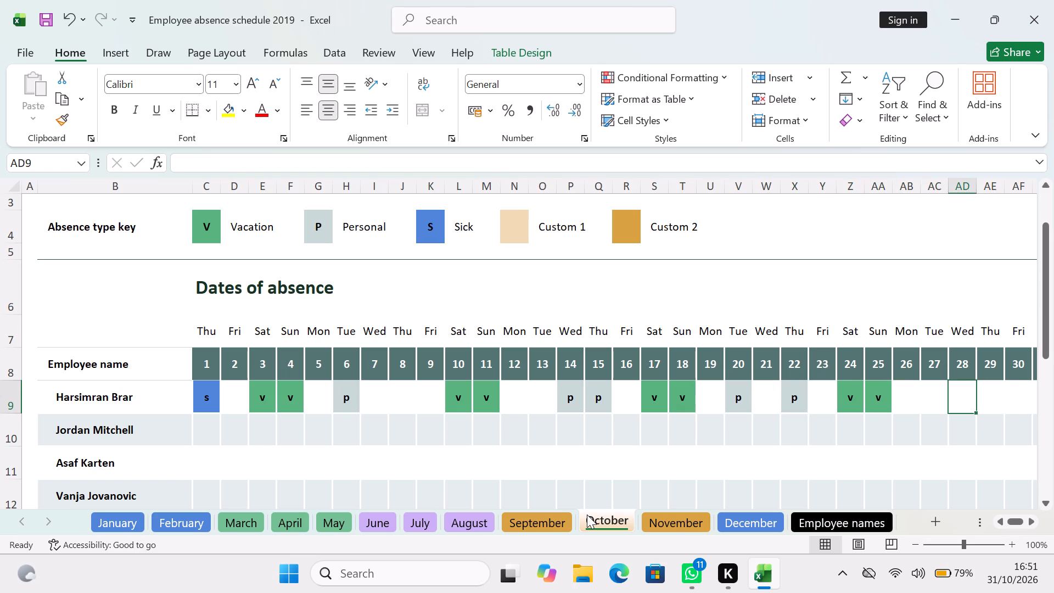
pyautogui.press('s')
pyautogui.press('Right')
pyautogui.press('Right')
pyautogui.press('Right')
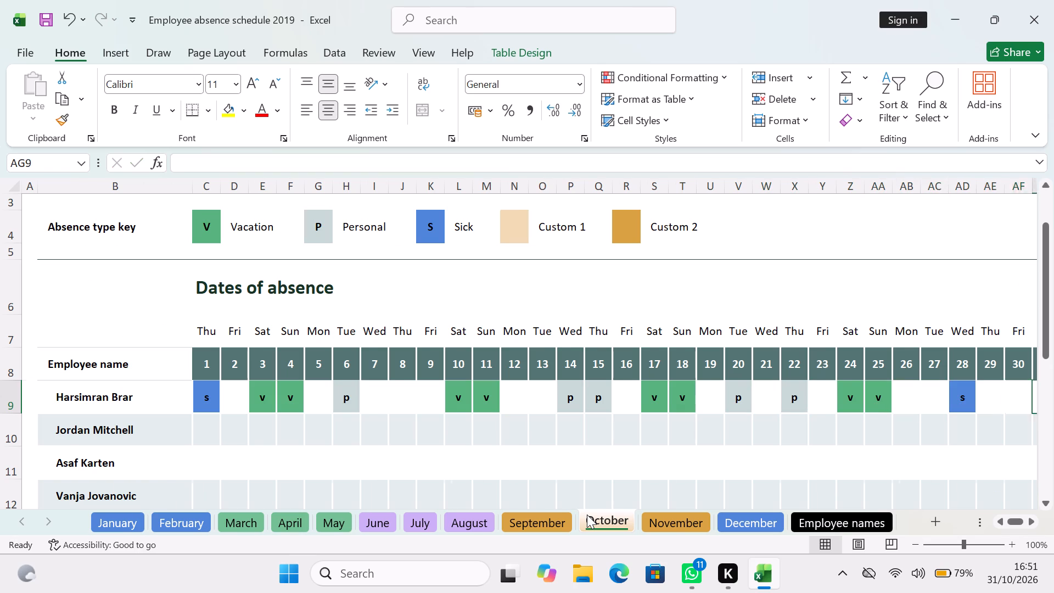
pyautogui.press('Left')
pyautogui.press('Right')
pyautogui.press('v')
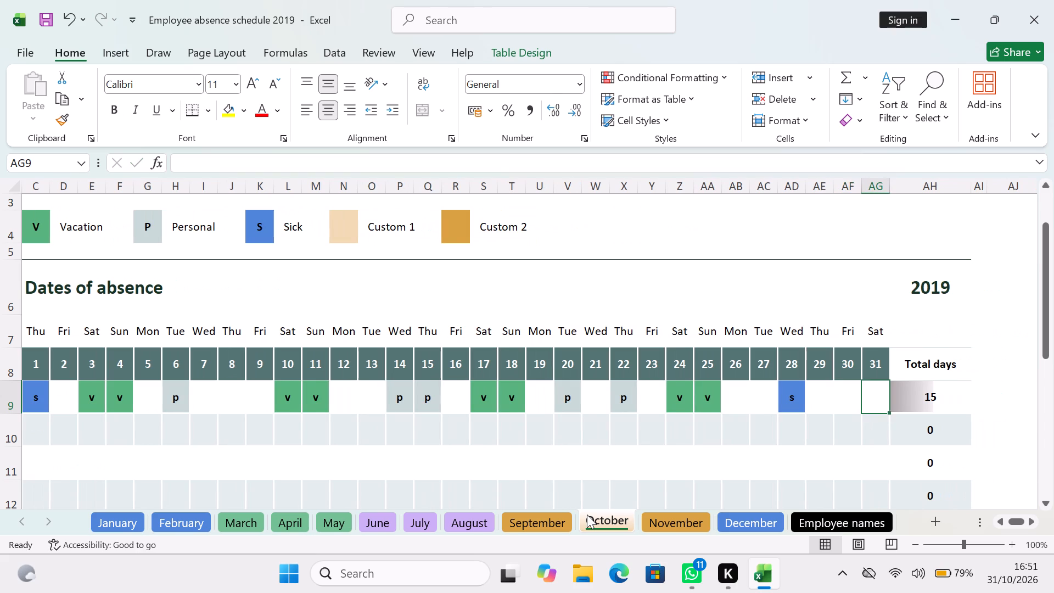
pyautogui.press('Down')
# Go to the day 1 cell of the second employee's October row, ready for absence code entry.
pyautogui.press('Left')
pyautogui.press('Left')
pyautogui.press('Left')
pyautogui.press('Left')
pyautogui.press('Left')
pyautogui.press('Left')
pyautogui.press('Down')
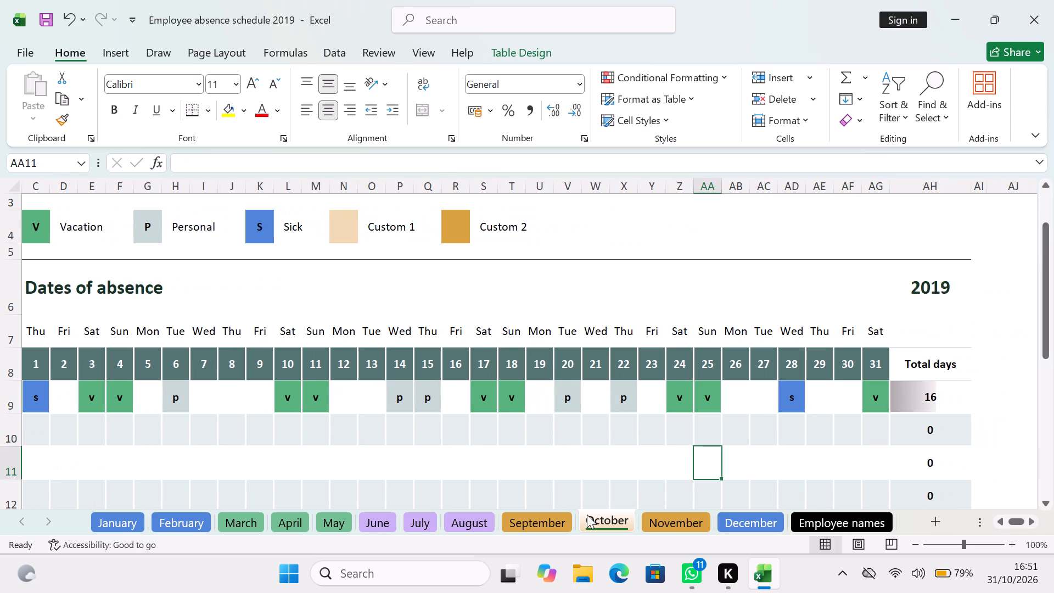
pyautogui.press('Up')
pyautogui.press('Left')
pyautogui.press('Left')
pyautogui.press('Left')
pyautogui.press('Left')
pyautogui.press('Left')
pyautogui.press('Left')
pyautogui.press('Left')
pyautogui.press('Left')
pyautogui.press('Left')
pyautogui.press('Left')
pyautogui.press('Left')
pyautogui.press('Left')
pyautogui.press('Left')
pyautogui.press('Left')
pyautogui.press('Left')
pyautogui.press('Left')
pyautogui.press('Left')
pyautogui.press('Left')
pyautogui.press('Left')
pyautogui.press('Left')
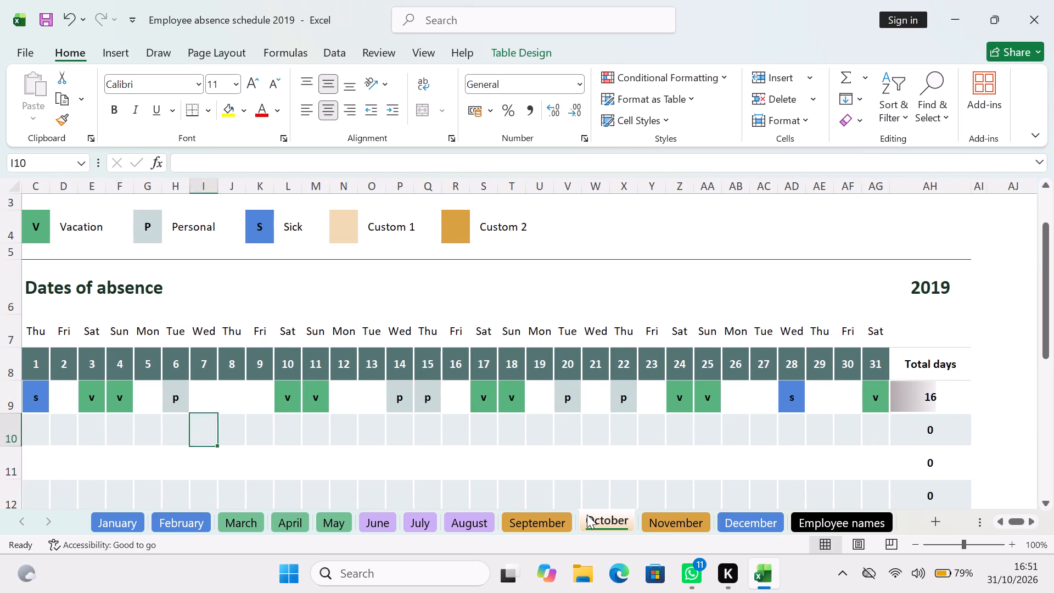
pyautogui.press('Right')
pyautogui.press('Right')
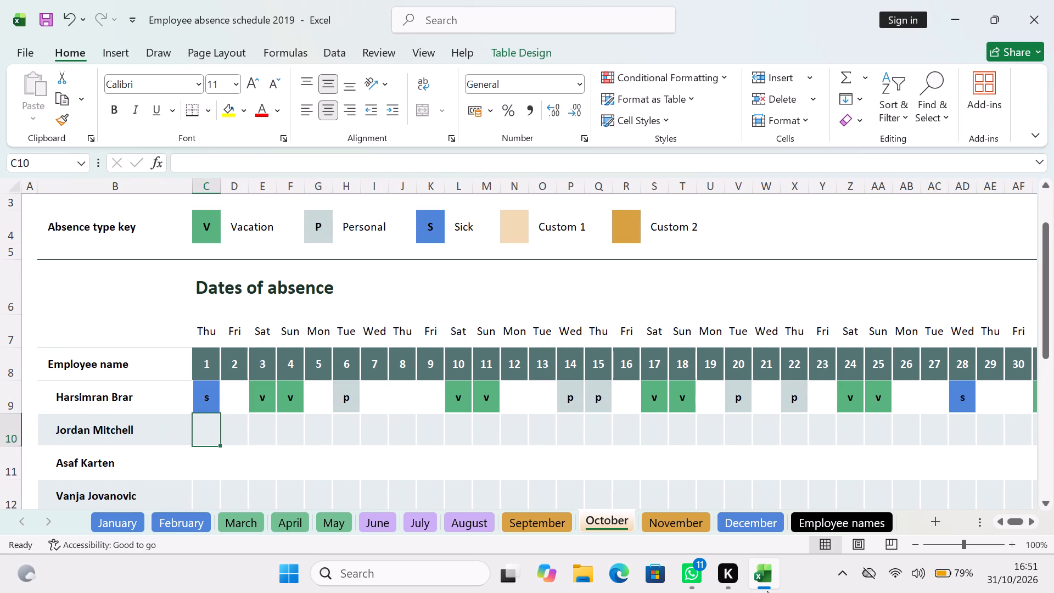
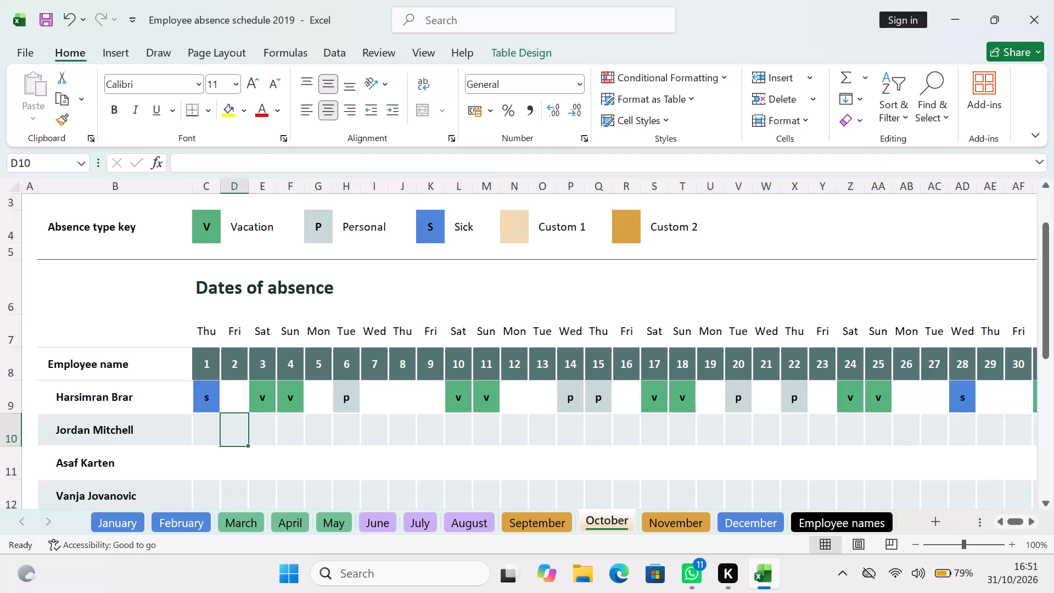
# In the second employee's October row, enter p on day 2, v on day 4, and s on day 8.
pyautogui.press('p')
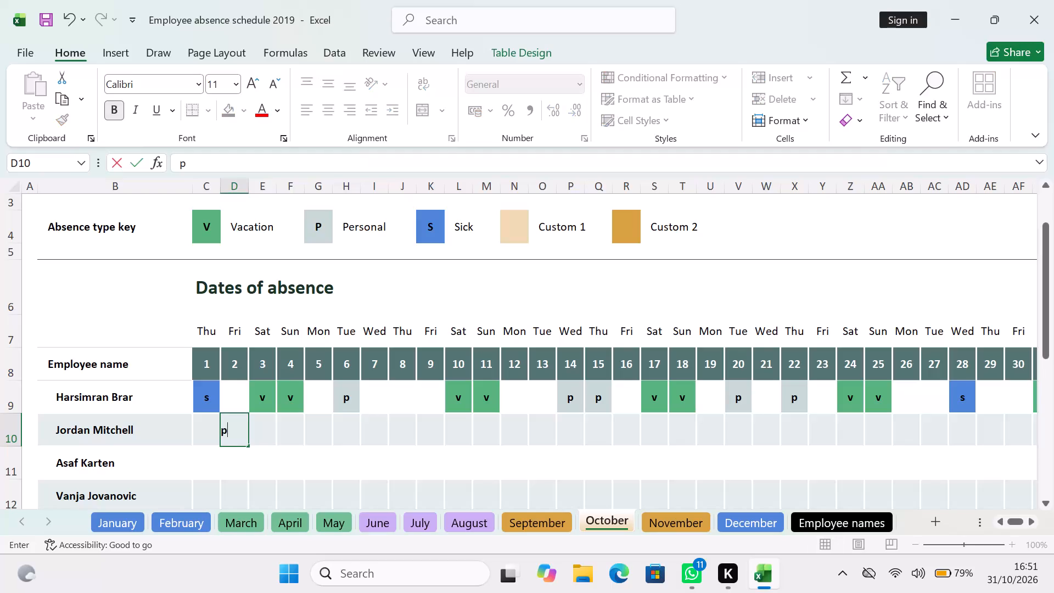
pyautogui.press('Right')
pyautogui.press('Right')
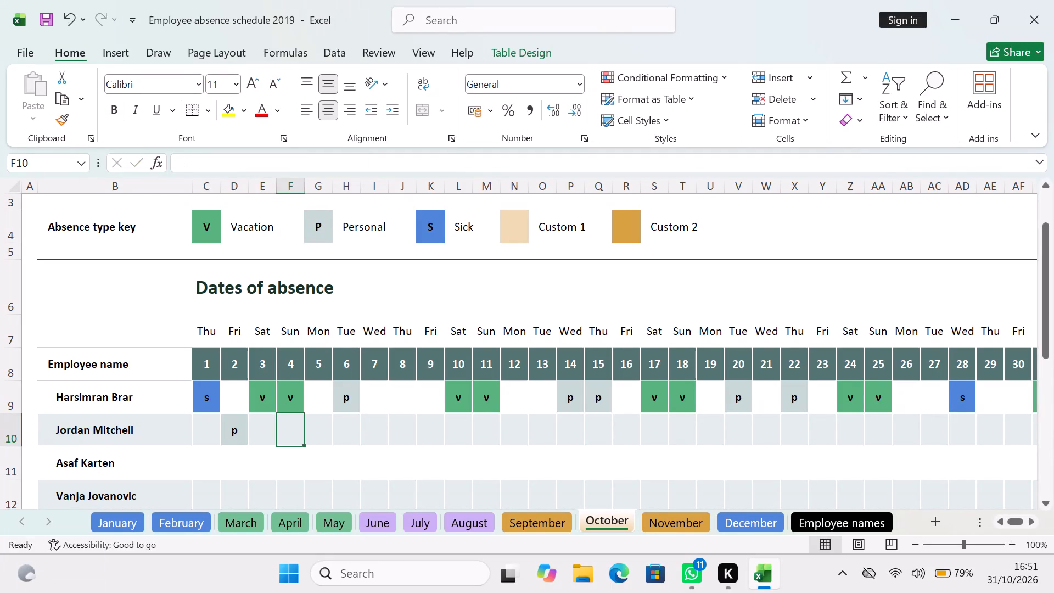
pyautogui.press('Left')
pyautogui.press('Right')
pyautogui.press('v')
pyautogui.press('Right')
pyautogui.press('Right')
pyautogui.press('Right')
pyautogui.press('Right')
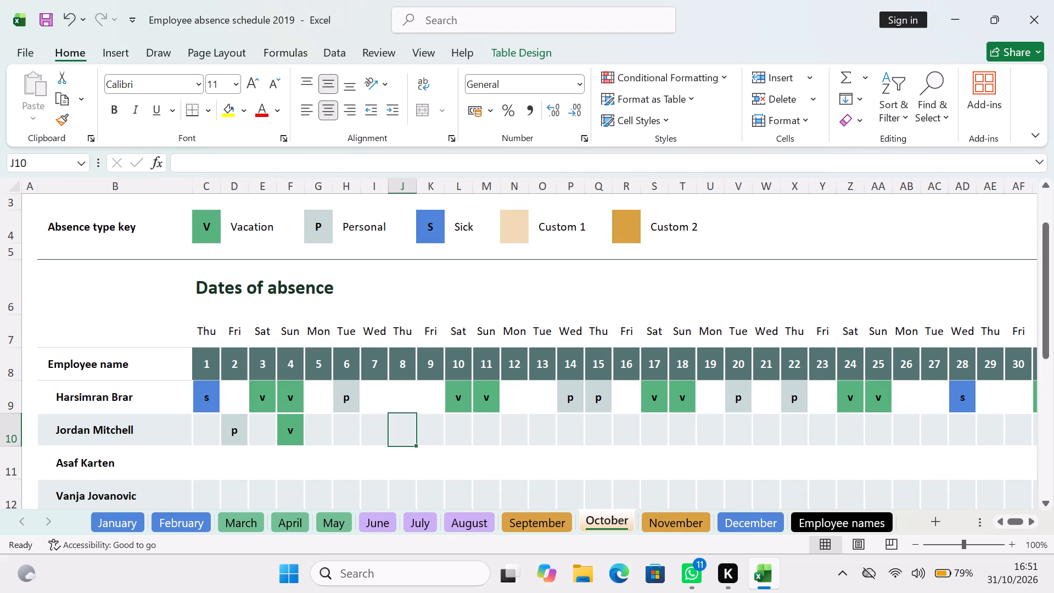
pyautogui.press('s')
pyautogui.press('Right')
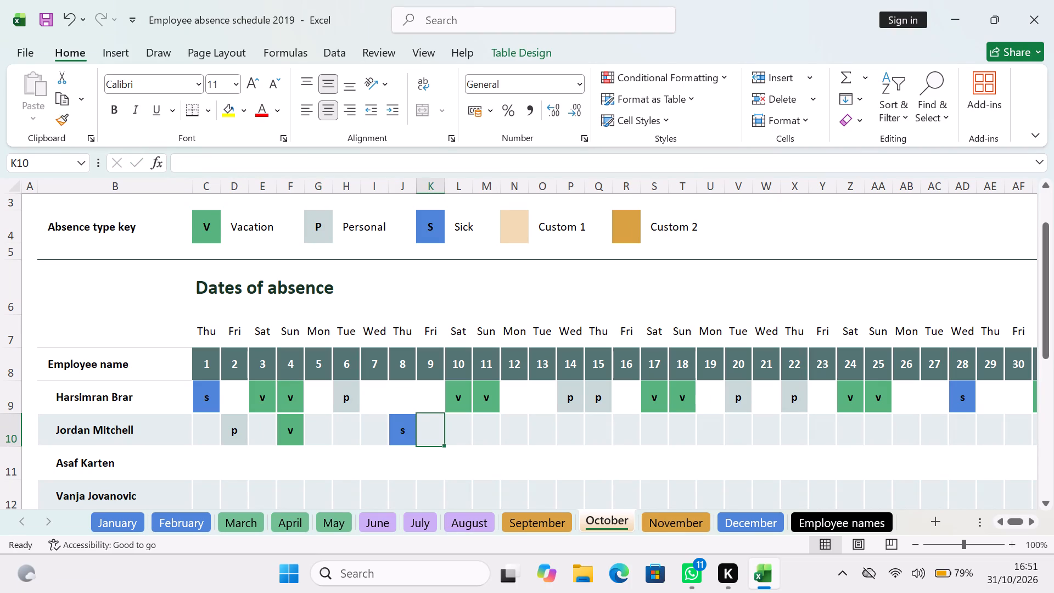
# In the second employee's October row, enter v on days 10 and 11.
pyautogui.press('Right')
pyautogui.press('Right')
pyautogui.press('Left')
pyautogui.press('Right')
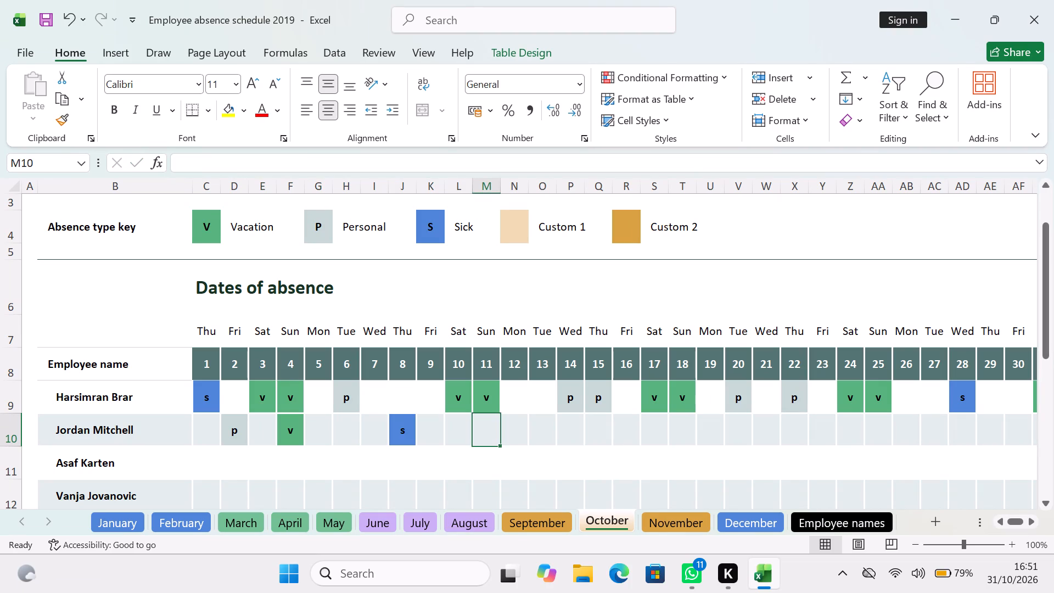
pyautogui.press('Left')
pyautogui.press('v')
pyautogui.press('Right')
pyautogui.press('v')
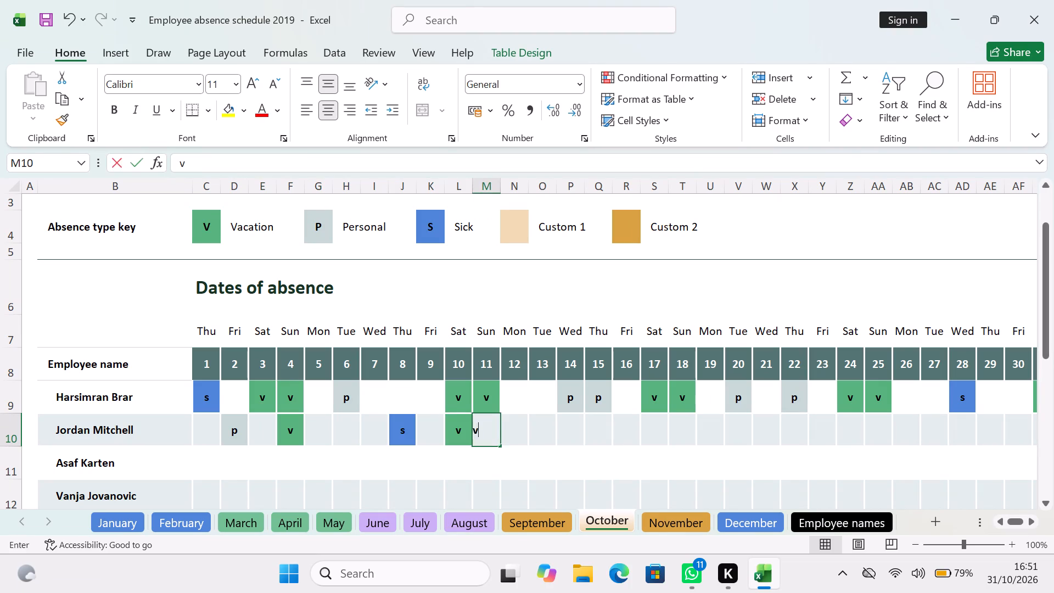
pyautogui.press('Right')
pyautogui.press('Right')
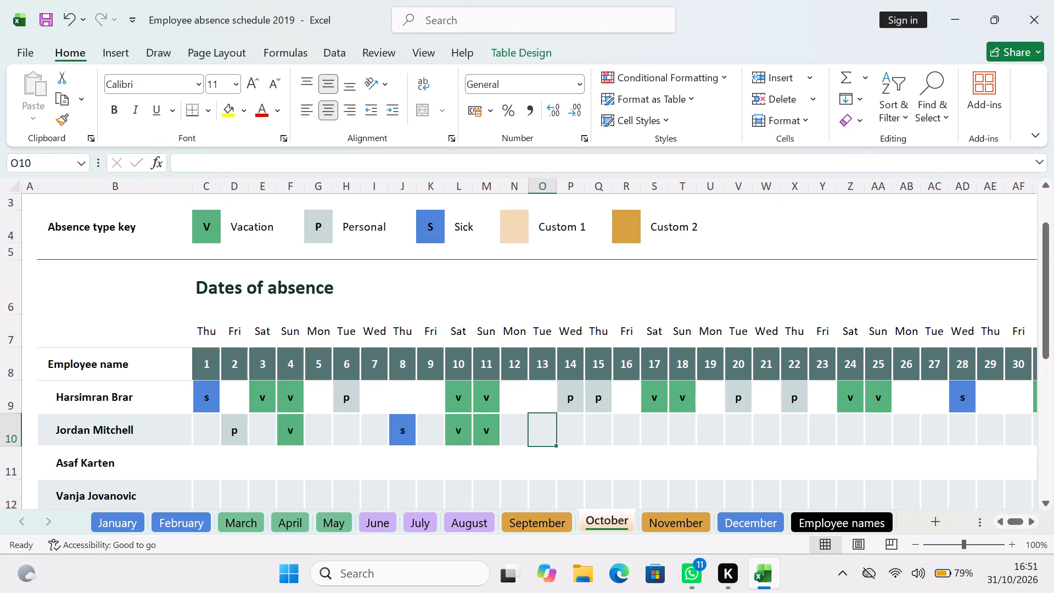
# In the second employee's October row, enter s on day 13 and p on day 16.
pyautogui.press('s')
pyautogui.press('Right')
pyautogui.press('Right')
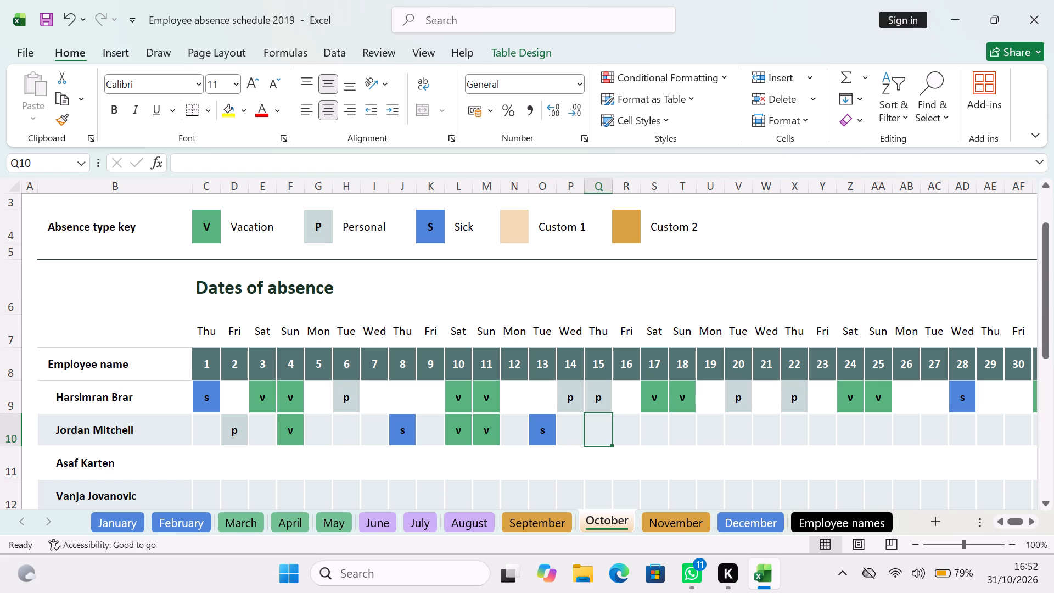
pyautogui.press('Right')
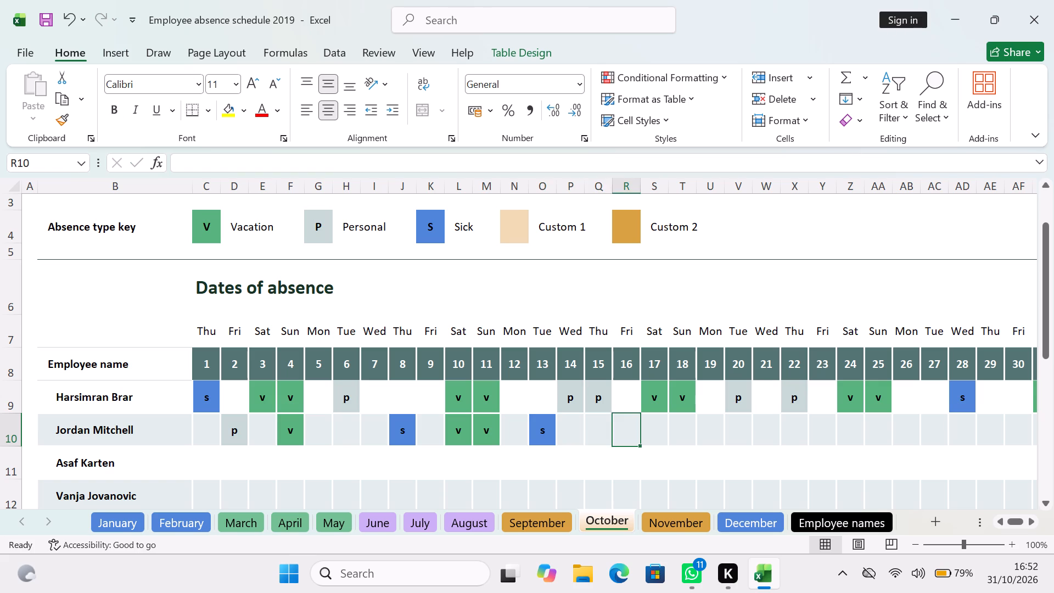
pyautogui.press('p')
pyautogui.press('Right')
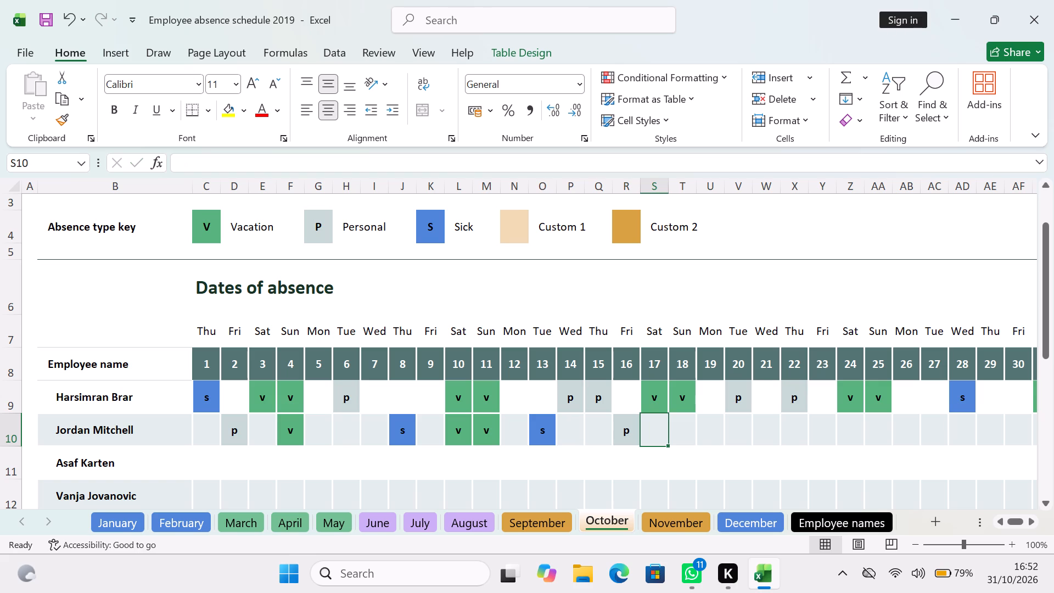
pyautogui.press('Right')
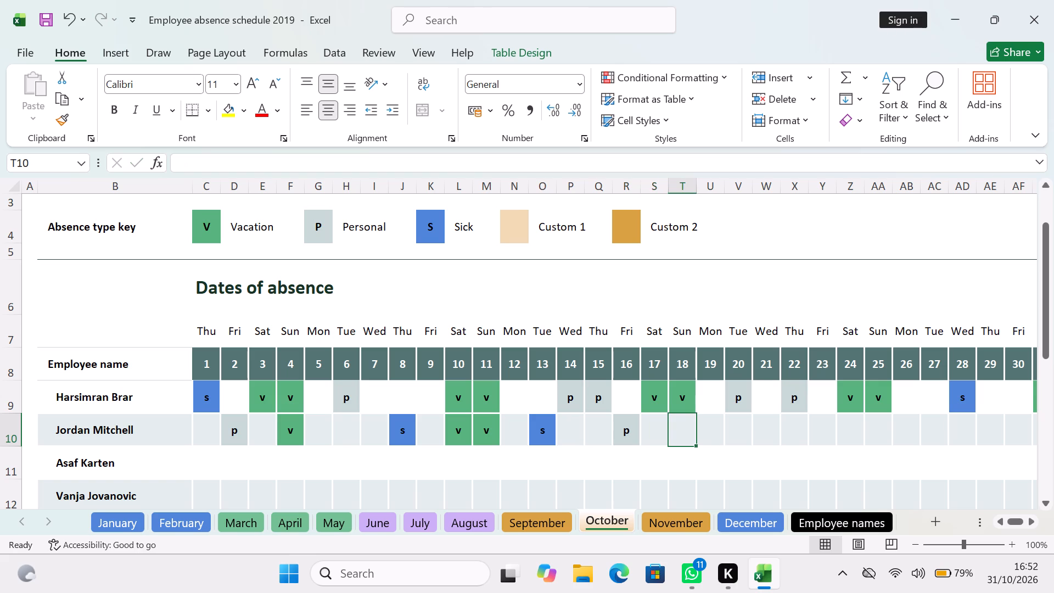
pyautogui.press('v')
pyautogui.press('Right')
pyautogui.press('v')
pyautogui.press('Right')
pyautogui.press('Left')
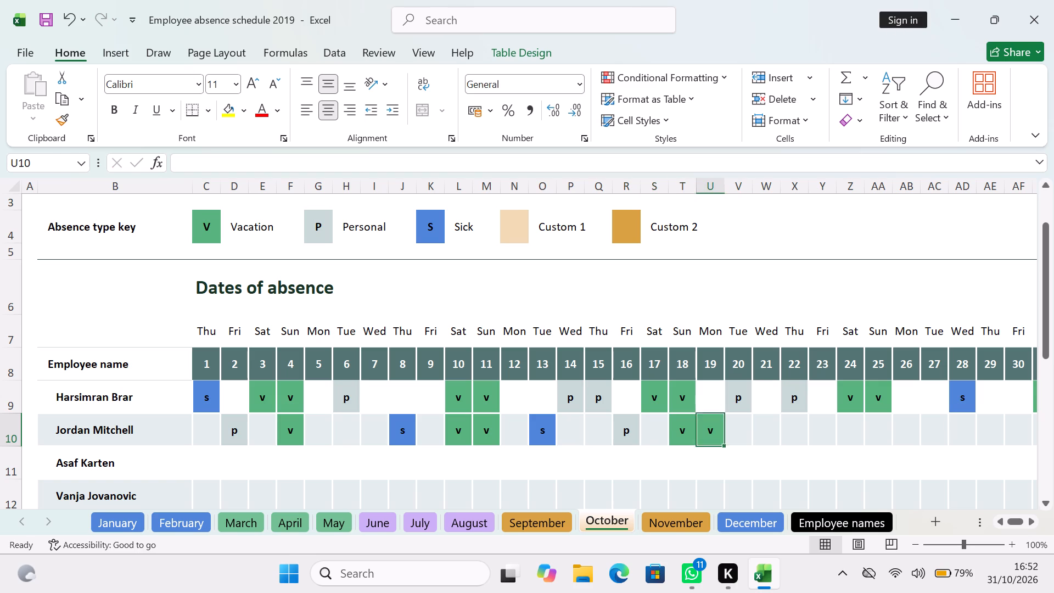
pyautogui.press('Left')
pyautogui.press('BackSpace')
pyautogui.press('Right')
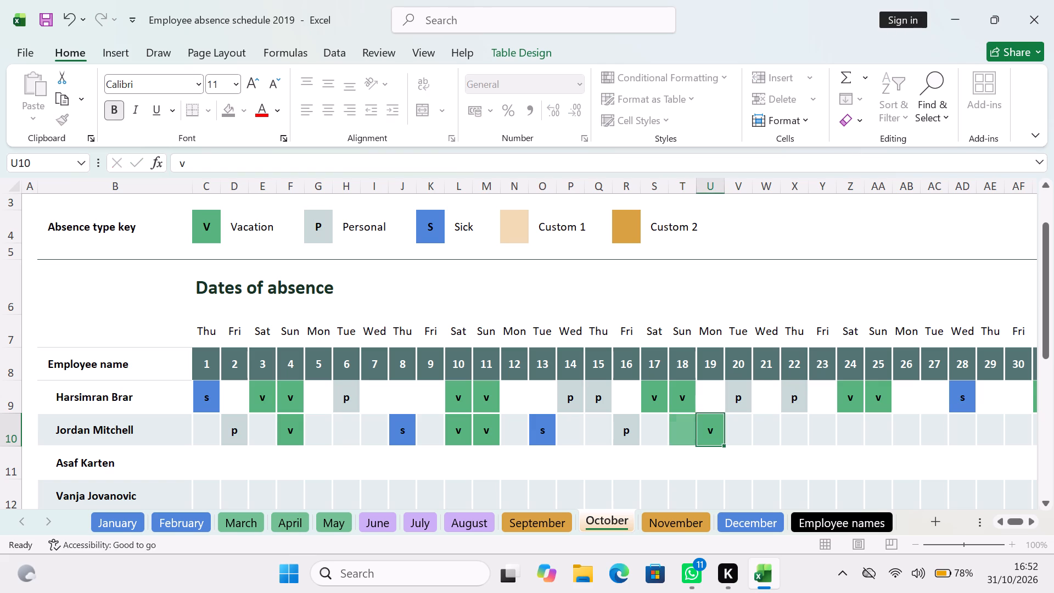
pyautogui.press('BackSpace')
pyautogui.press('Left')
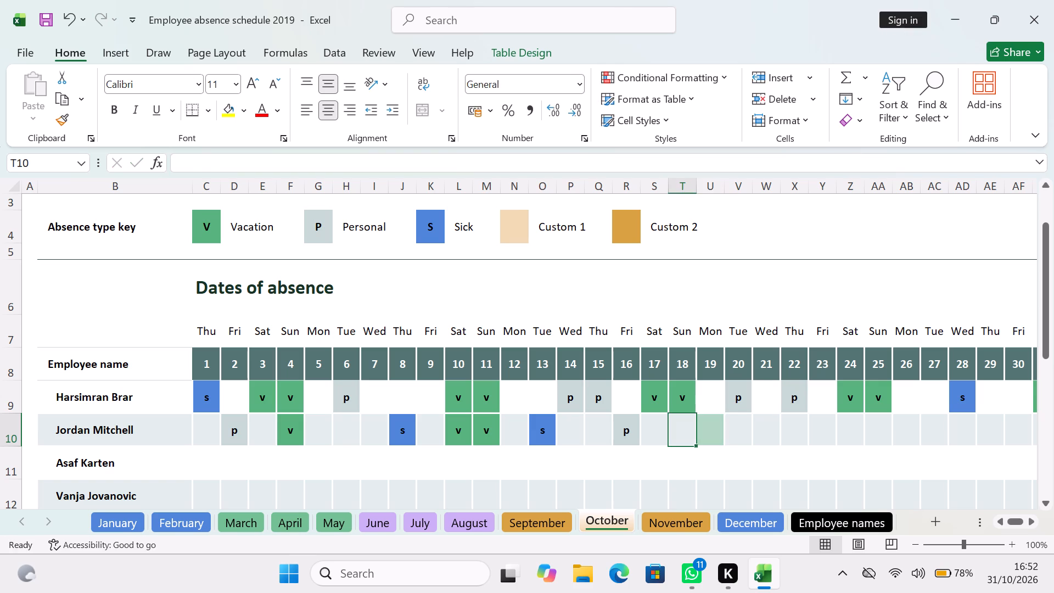
# In the second employee's October row, enter v on day 18 and s on day 21.
pyautogui.press('v')
pyautogui.press('Right')
pyautogui.press('Right')
pyautogui.press('Right')
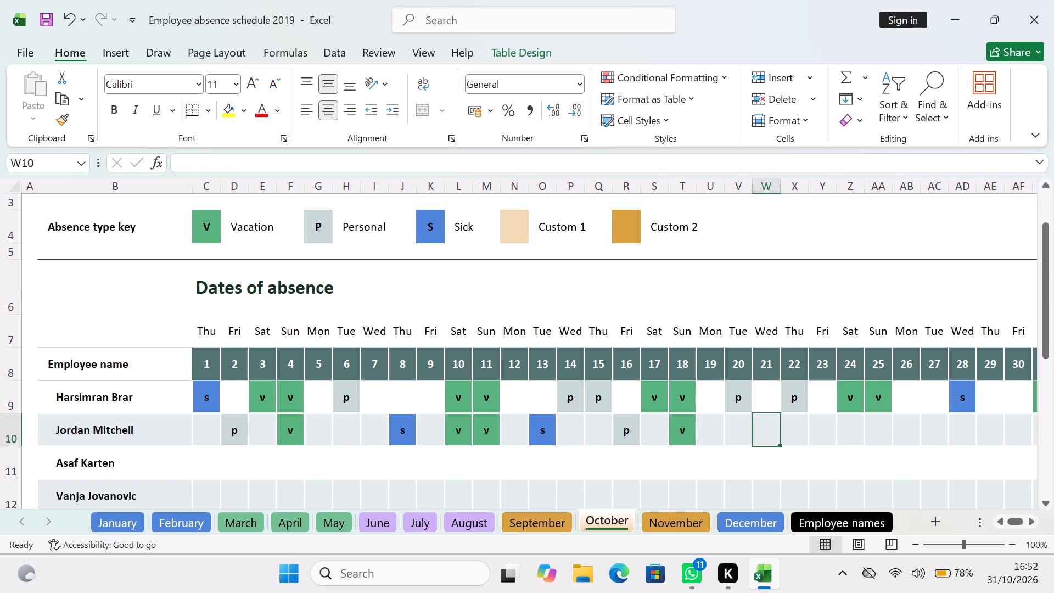
pyautogui.press('s')
pyautogui.press('Right')
pyautogui.press('Right')
pyautogui.press('Right')
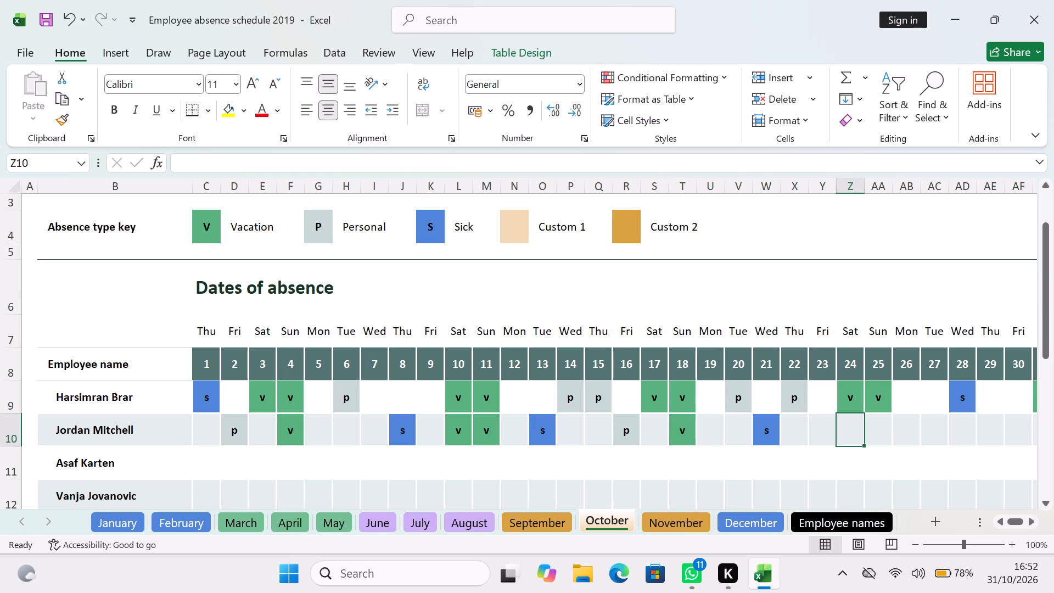
# In the second employee's October row, enter v on days 24 and 25.
pyautogui.press('v')
pyautogui.press('Right')
pyautogui.press('v')
pyautogui.press('Right')
pyautogui.press('Right')
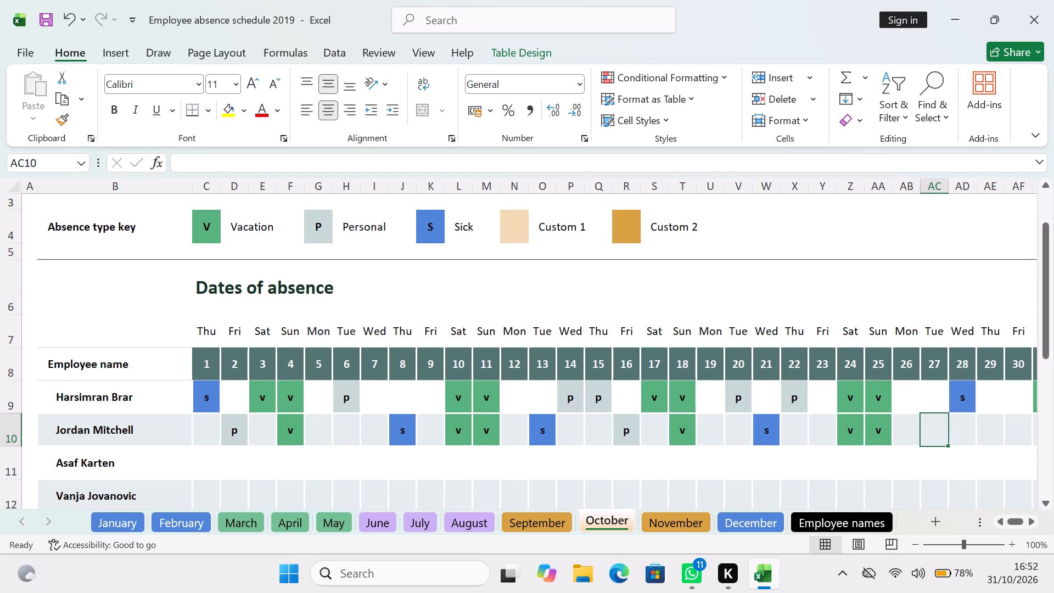
# In the second employee's October row, enter p on day 30 and v on day 31.
pyautogui.press('Right')
pyautogui.press('Right')
pyautogui.press('Right')
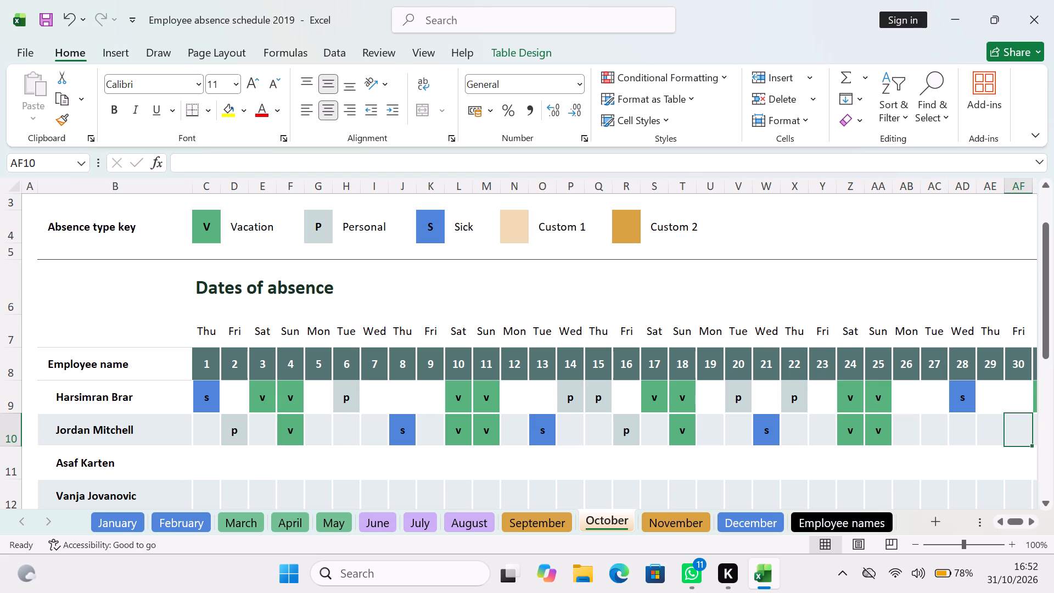
pyautogui.press('p')
pyautogui.press('Right')
pyautogui.press('Down')
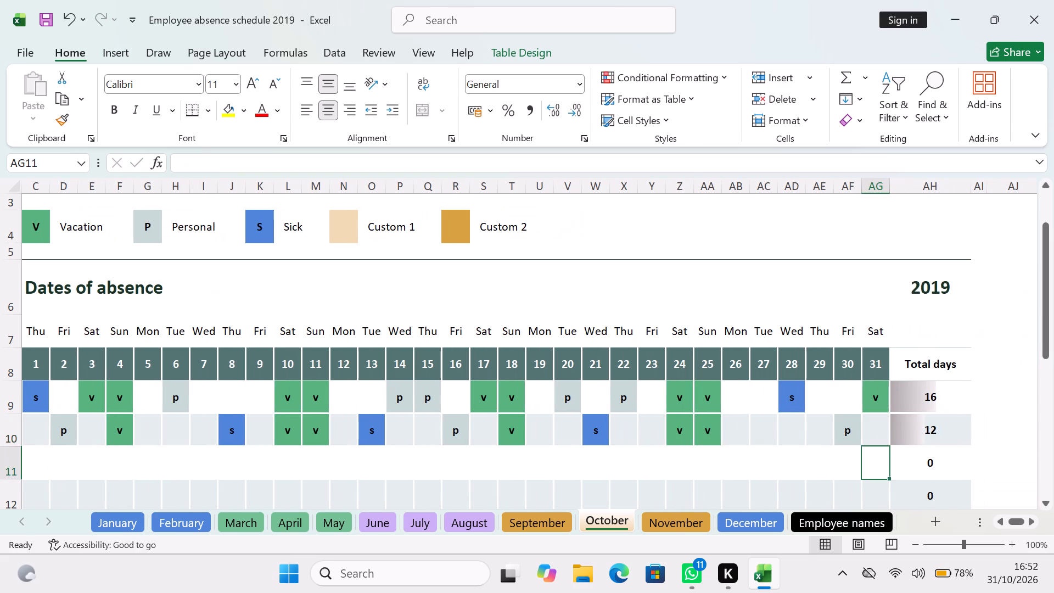
pyautogui.press('Left')
pyautogui.press('Up')
pyautogui.press('Right')
pyautogui.press('v')
pyautogui.press('Down')
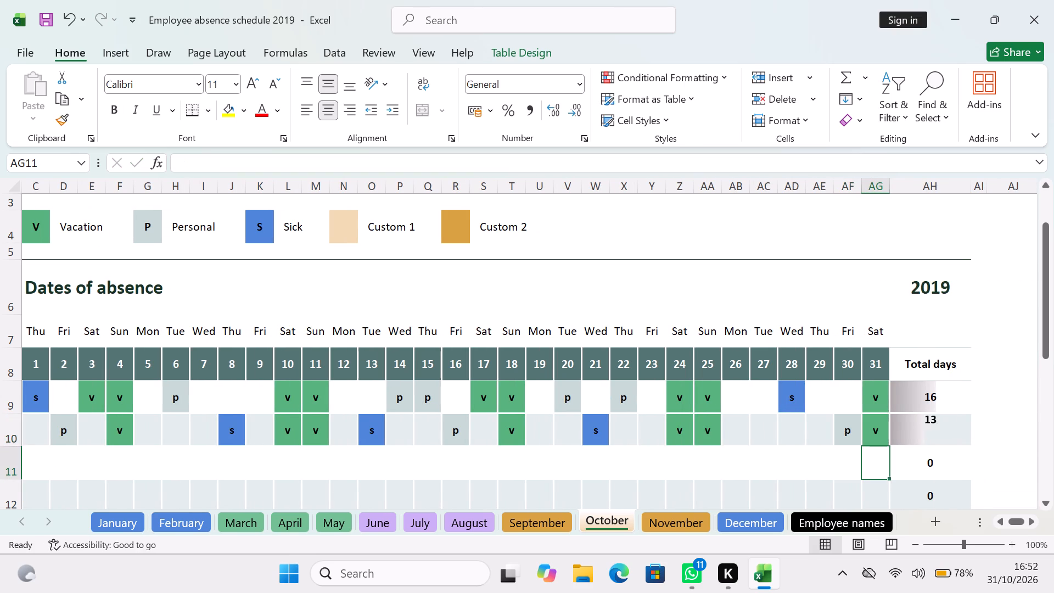
# In the third employee's October row, enter p on day 1 and v on days 3 and 4.
pyautogui.press('Left')
pyautogui.press('Left')
pyautogui.press('Left')
pyautogui.press('Left')
pyautogui.press('Left')
pyautogui.press('Left')
pyautogui.press('Left')
pyautogui.press('Left')
pyautogui.press('Left')
pyautogui.press('Left')
pyautogui.press('Left')
pyautogui.press('Left')
pyautogui.press('Left')
pyautogui.press('Left')
pyautogui.press('Left')
pyautogui.press('Left')
pyautogui.press('Left')
pyautogui.press('Left')
pyautogui.press('Left')
pyautogui.press('Left')
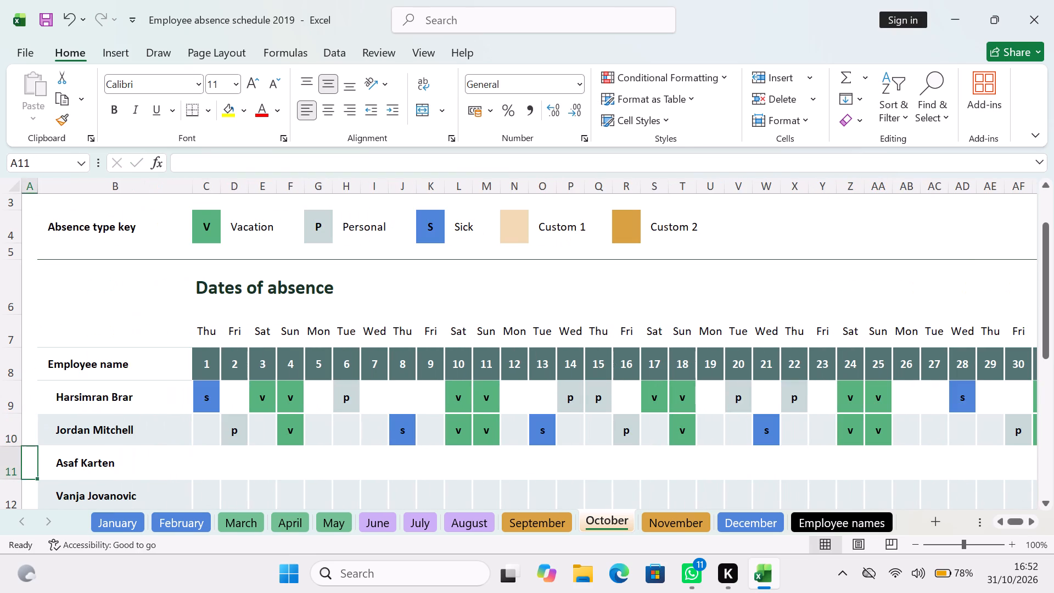
pyautogui.press('Right')
pyautogui.press('Right')
pyautogui.press('Right')
pyautogui.press('Right')
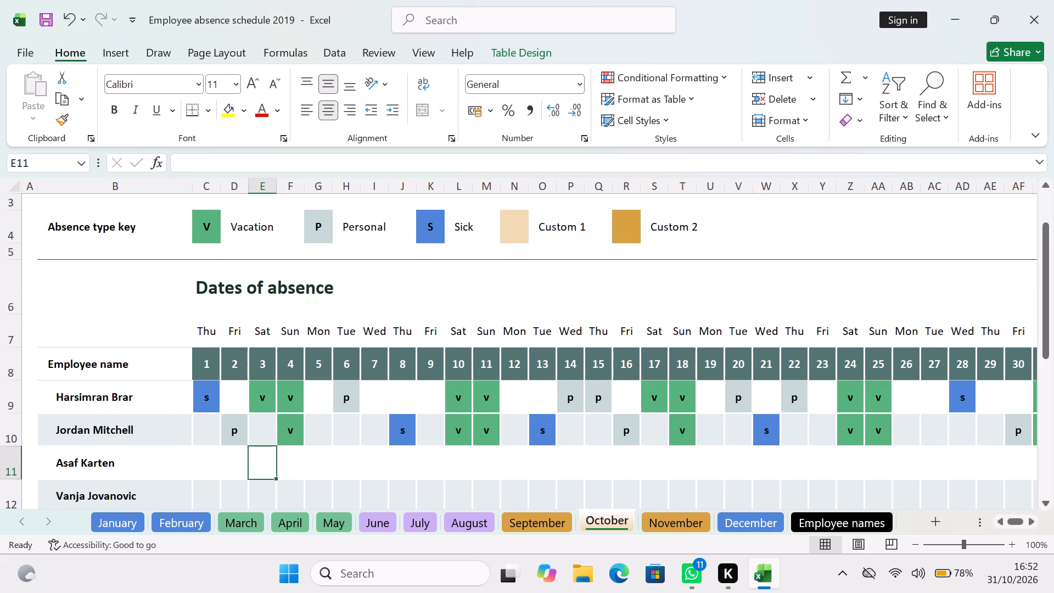
pyautogui.press('Left')
pyautogui.press('Left')
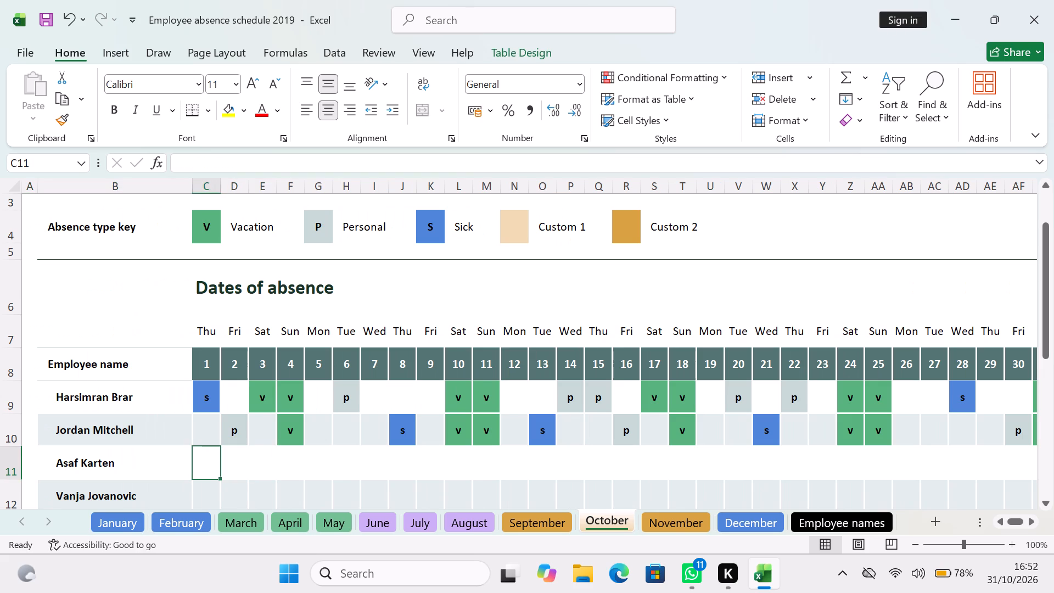
pyautogui.press('p')
pyautogui.press('Right')
pyautogui.press('Right')
pyautogui.press('v')
pyautogui.press('Right')
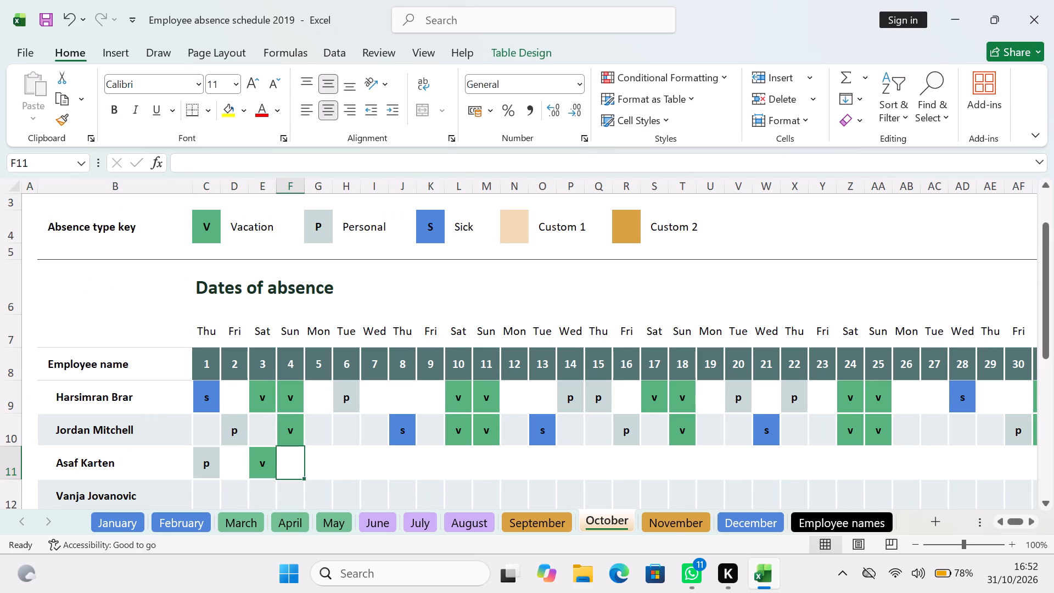
pyautogui.press('v')
pyautogui.press('Right')
# In the third employee's October row, enter p on day 7 and v on days 10 and 11.
pyautogui.press('Right')
pyautogui.press('Right')
pyautogui.press('p')
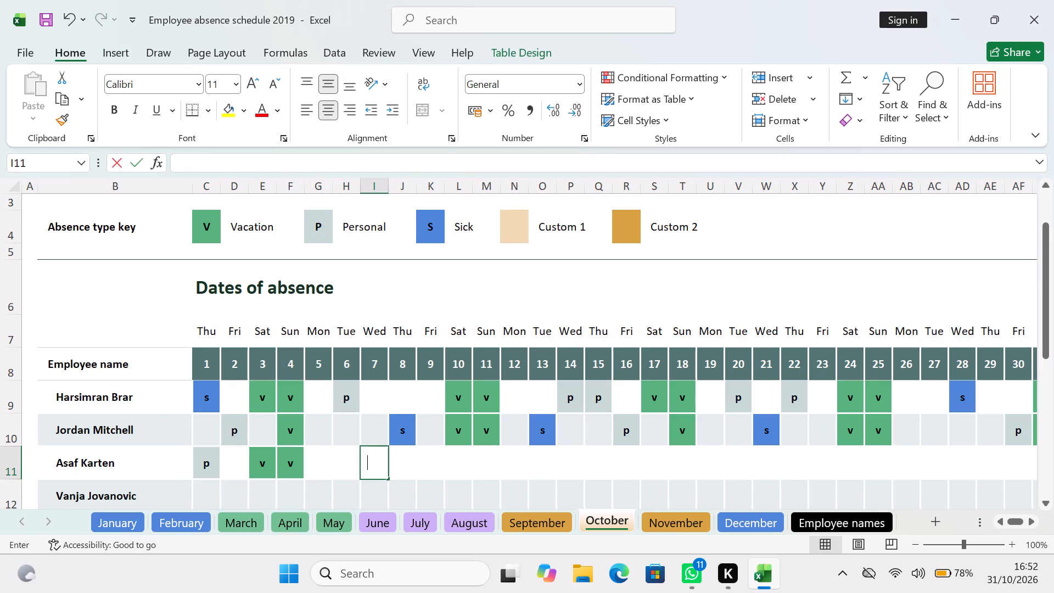
pyautogui.press('Right')
pyautogui.press('Right')
pyautogui.press('Right')
pyautogui.press('v')
pyautogui.press('Right')
pyautogui.press('v')
pyautogui.press('Right')
# In the third employee's October row, enter p on days 14 and 16.
pyautogui.press('Right')
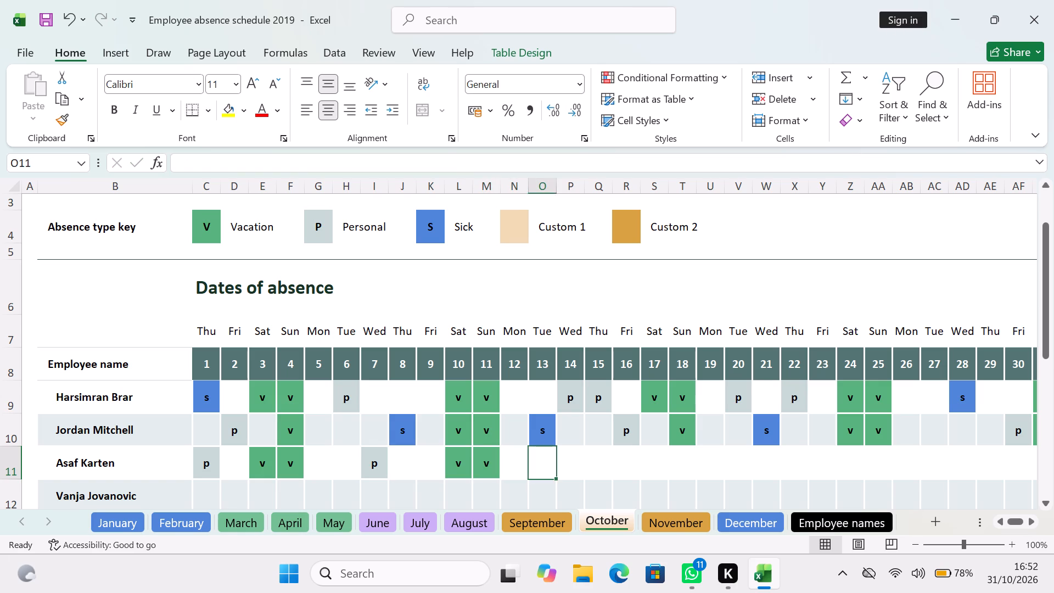
pyautogui.press('Right')
pyautogui.press('p')
pyautogui.press('Right')
pyautogui.press('Right')
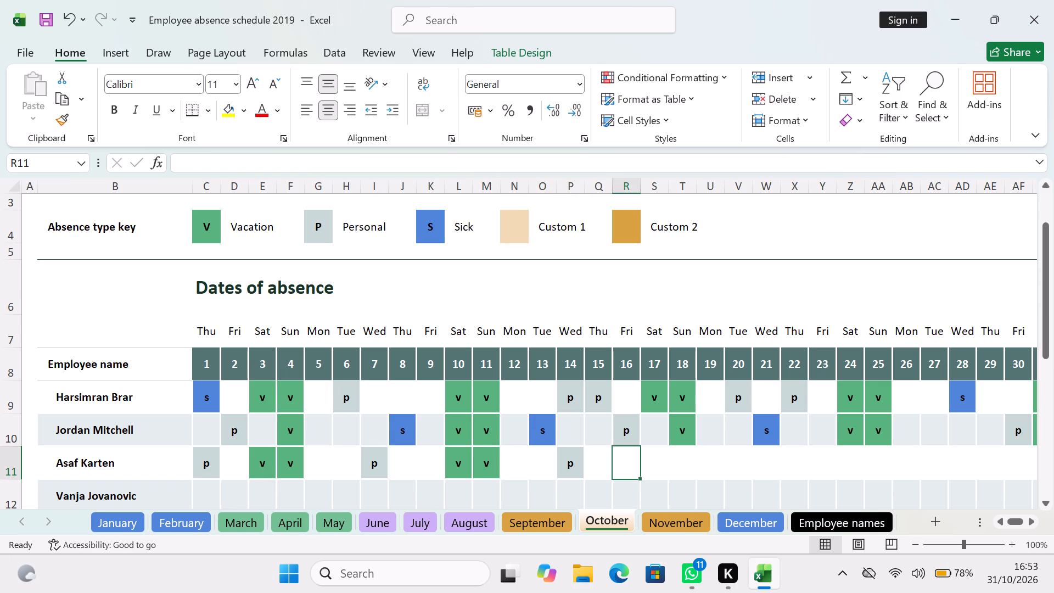
pyautogui.press('p')
pyautogui.press('Right')
# In the third employee's October row, enter v on days 17 and 18, keeping day 19 blank.
pyautogui.press('v')
pyautogui.press('Right')
pyautogui.press('Right')
pyautogui.press('v')
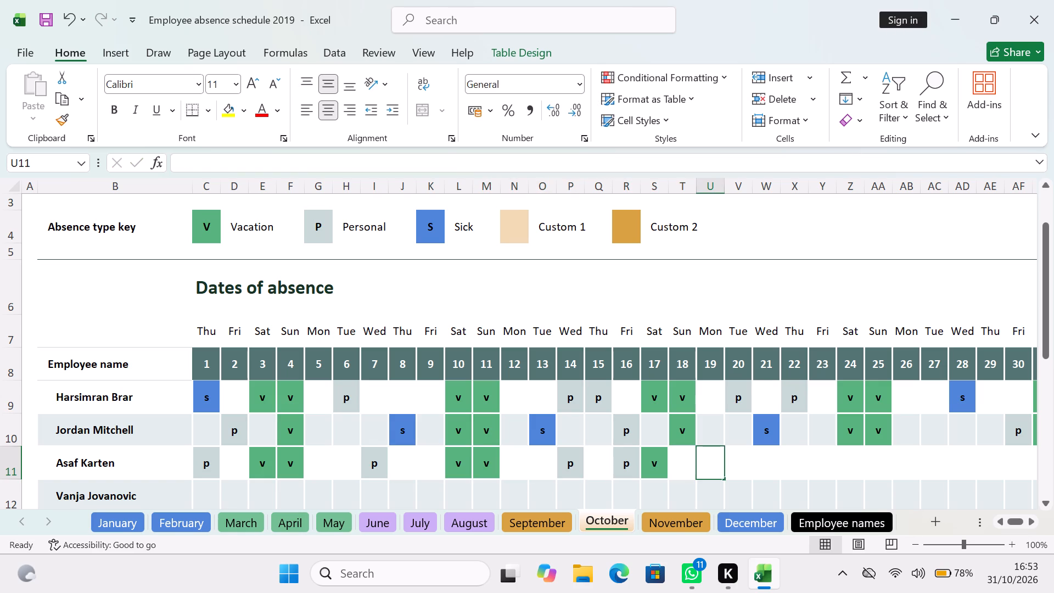
pyautogui.press('Left')
pyautogui.press('Right')
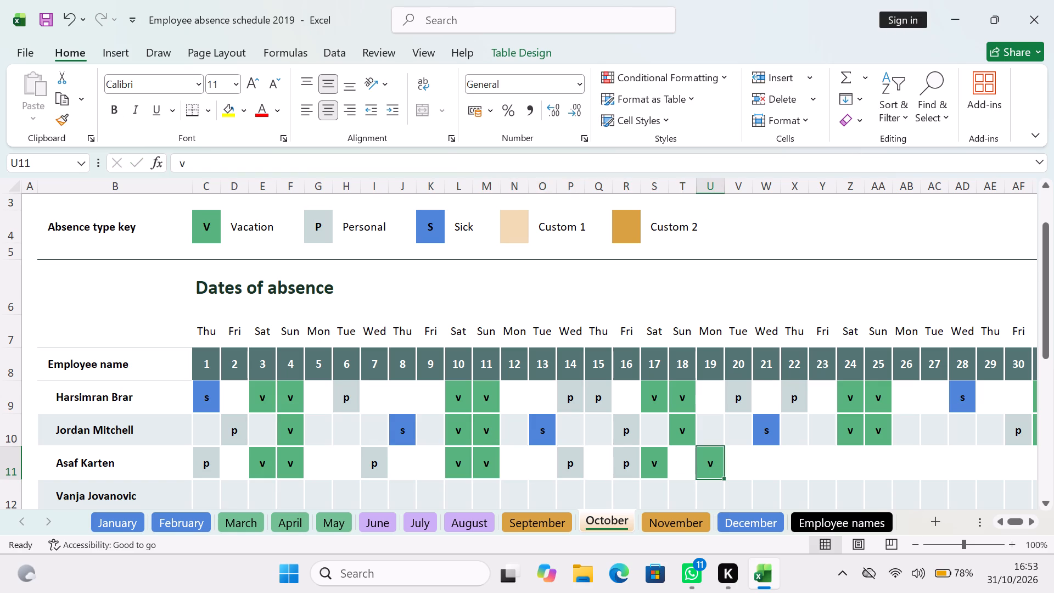
pyautogui.press('BackSpace')
pyautogui.press('Left')
pyautogui.press('v')
pyautogui.press('Right')
# In the third employee's October row, enter p on days 20 and 22.
pyautogui.press('Right')
pyautogui.press('Right')
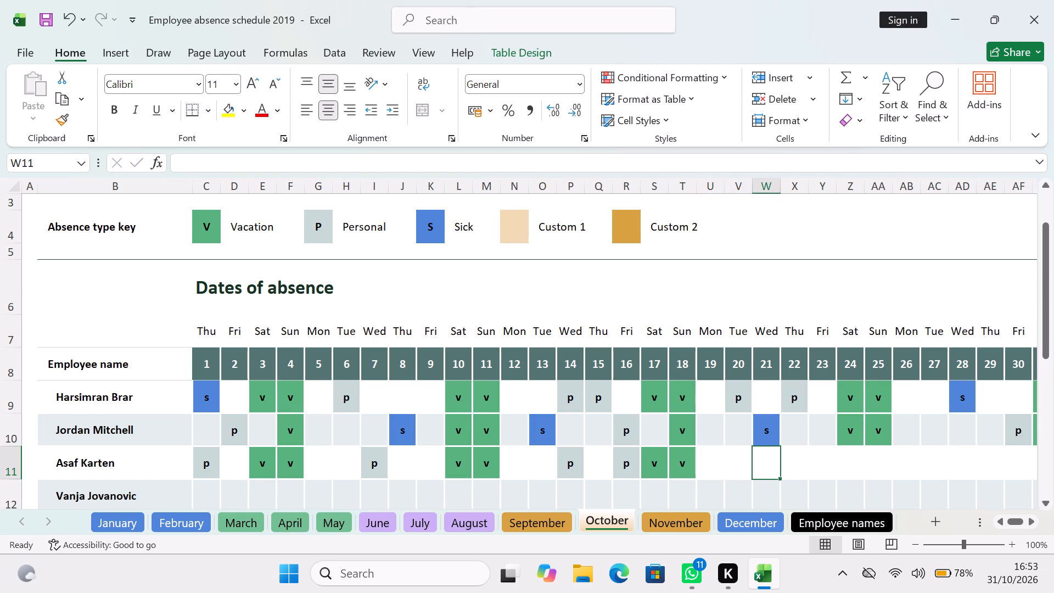
pyautogui.press('Left')
pyautogui.press('p')
pyautogui.press('Right')
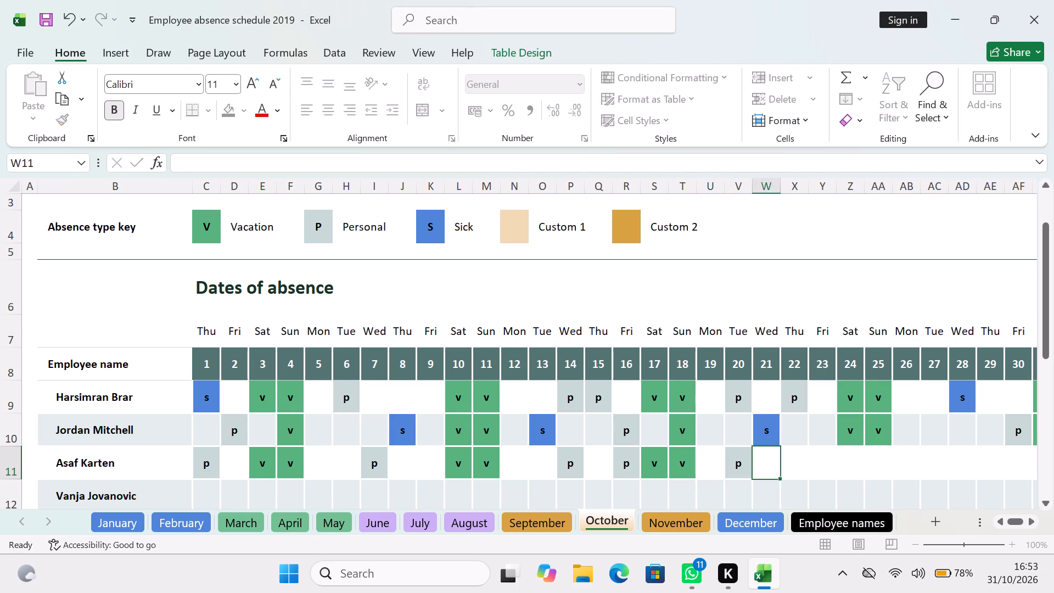
pyautogui.press('Right')
pyautogui.press('v')
pyautogui.press('Right')
pyautogui.press('Left')
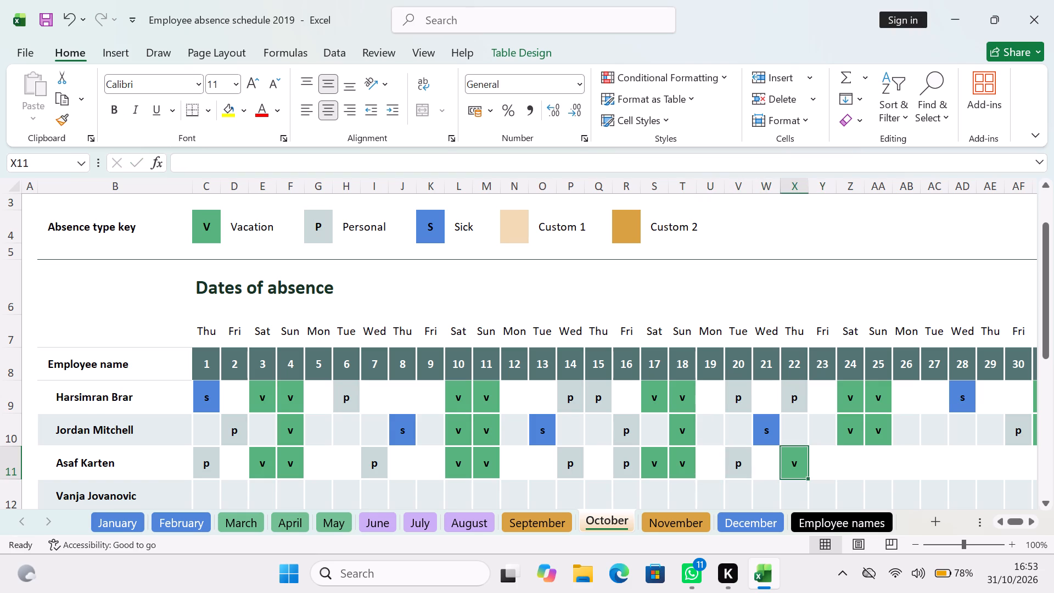
pyautogui.press('BackSpace')
pyautogui.press('p')
pyautogui.press('Right')
# In the third employee's October row, enter v on days 24 and 25, keeping day 23 blank.
pyautogui.press('Right')
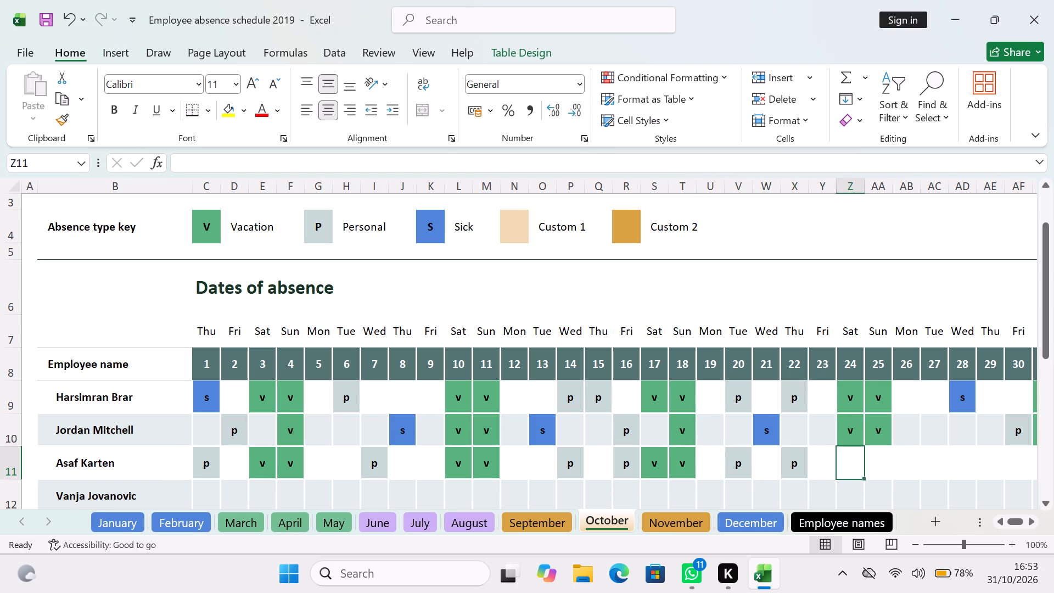
pyautogui.press('Right')
pyautogui.press('v')
pyautogui.press('Left')
pyautogui.press('v')
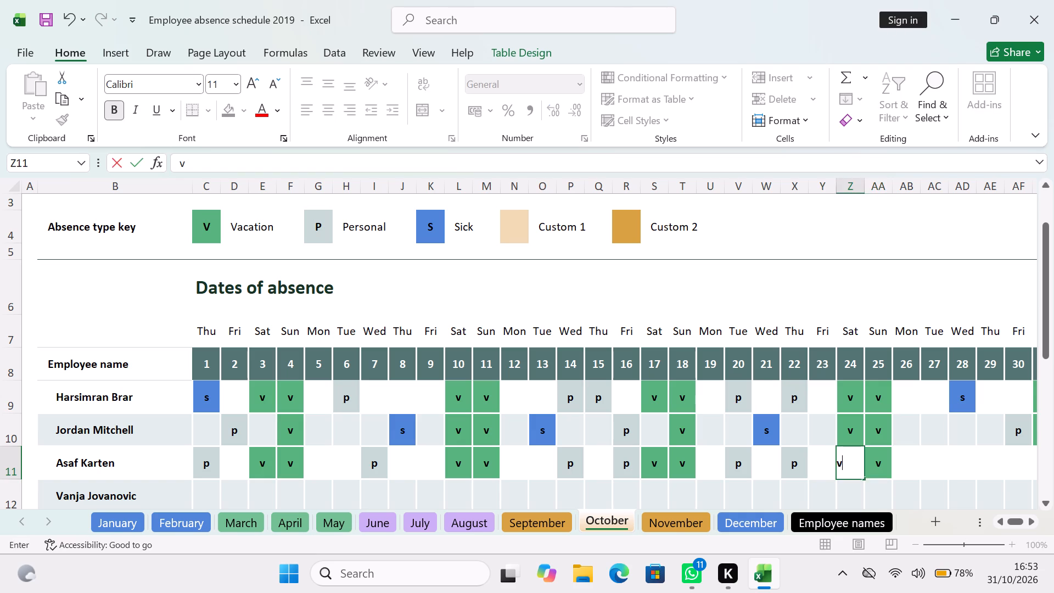
pyautogui.press('Right')
# In the third employee's October row, enter p on day 28.
pyautogui.press('Right')
pyautogui.press('Right')
pyautogui.press('Right')
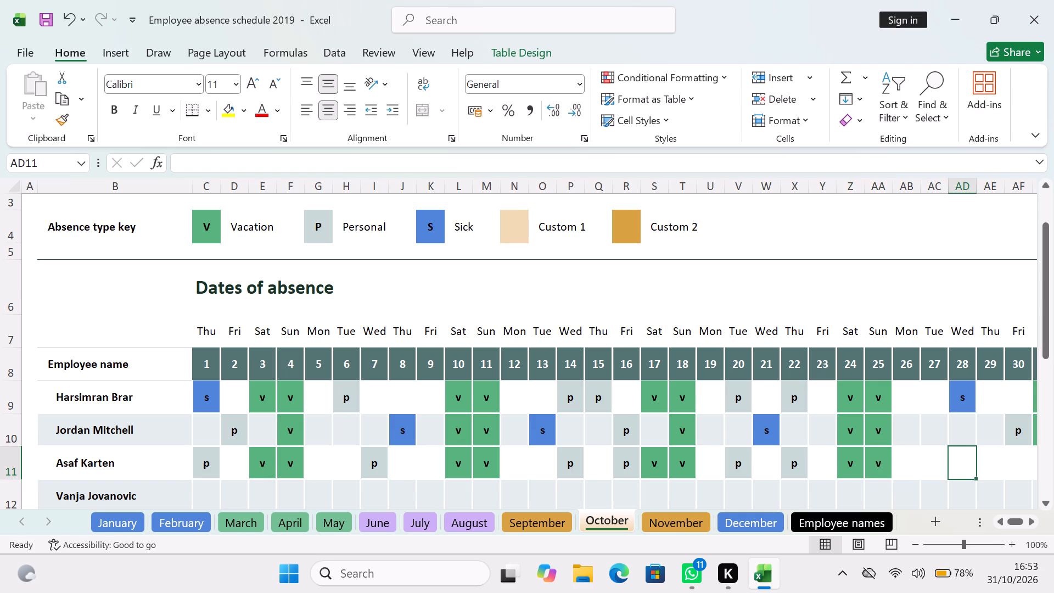
pyautogui.press('p')
pyautogui.press('Right')
# In the third employee's October row, enter p on day 30 and v on day 31.
pyautogui.press('Right')
pyautogui.press('Right')
pyautogui.press('Right')
pyautogui.press('Left')
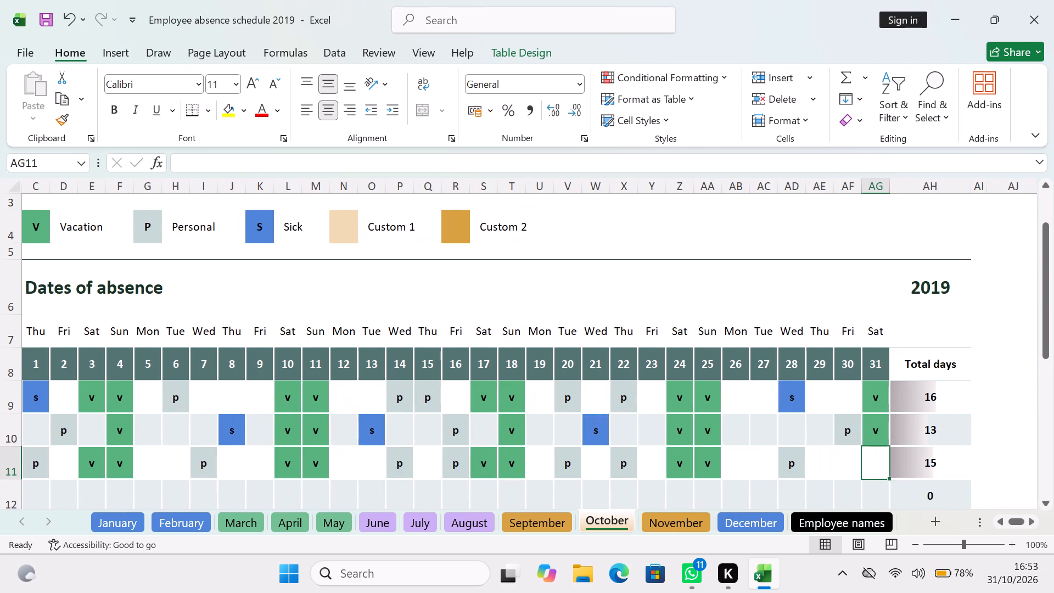
pyautogui.press('Left')
pyautogui.write('p\\')
pyautogui.press('Right')
pyautogui.press('Left')
pyautogui.press('BackSpace')
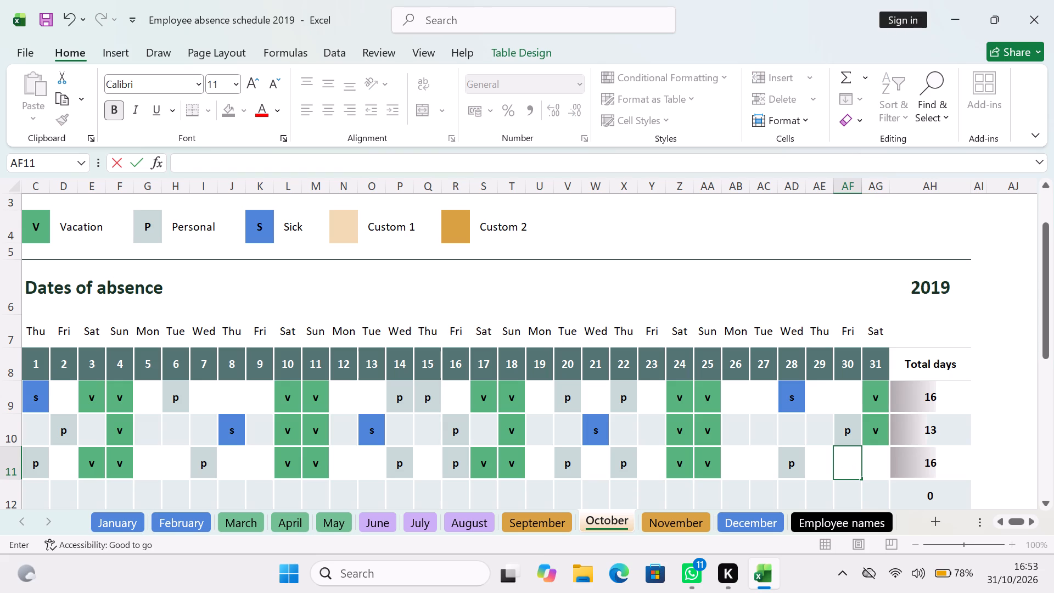
pyautogui.press('p')
pyautogui.press('Right')
pyautogui.press('v')
pyautogui.press('Down')
# Go to the day 1 cell in the fourth employee's October row.
pyautogui.press('Up')
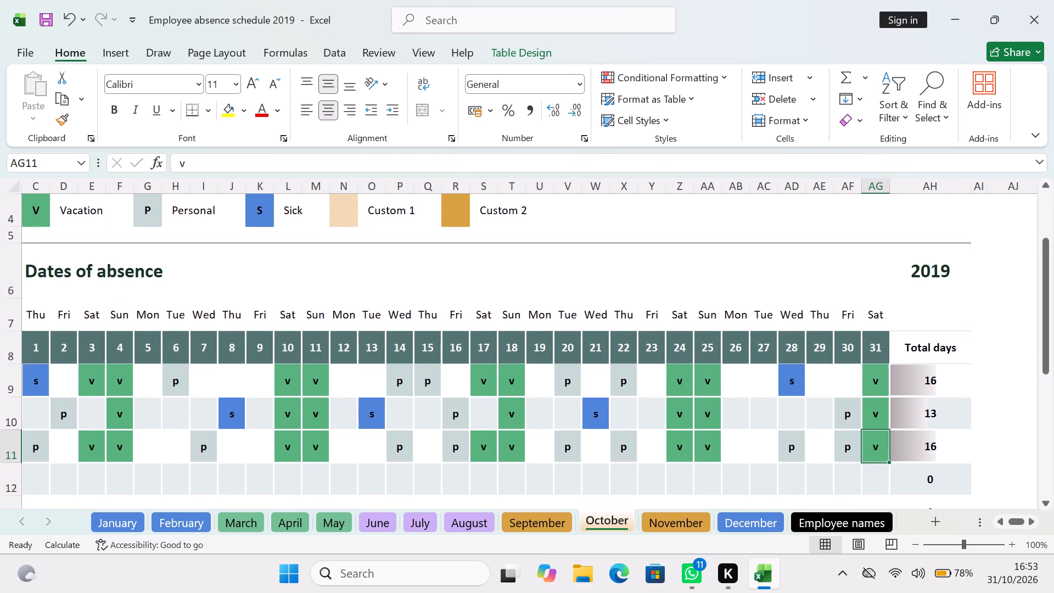
pyautogui.press('Left')
pyautogui.press('Left')
pyautogui.press('Left')
pyautogui.press('Left')
pyautogui.press('Left')
pyautogui.press('Left')
pyautogui.press('Left')
pyautogui.press('Left')
pyautogui.press('Left')
pyautogui.press('Left')
pyautogui.press('Left')
pyautogui.press('Left')
pyautogui.press('Left')
pyautogui.press('Left')
pyautogui.press('Left')
pyautogui.press('Left')
pyautogui.press('Left')
pyautogui.press('Left')
pyautogui.press('Left')
pyautogui.press('Left')
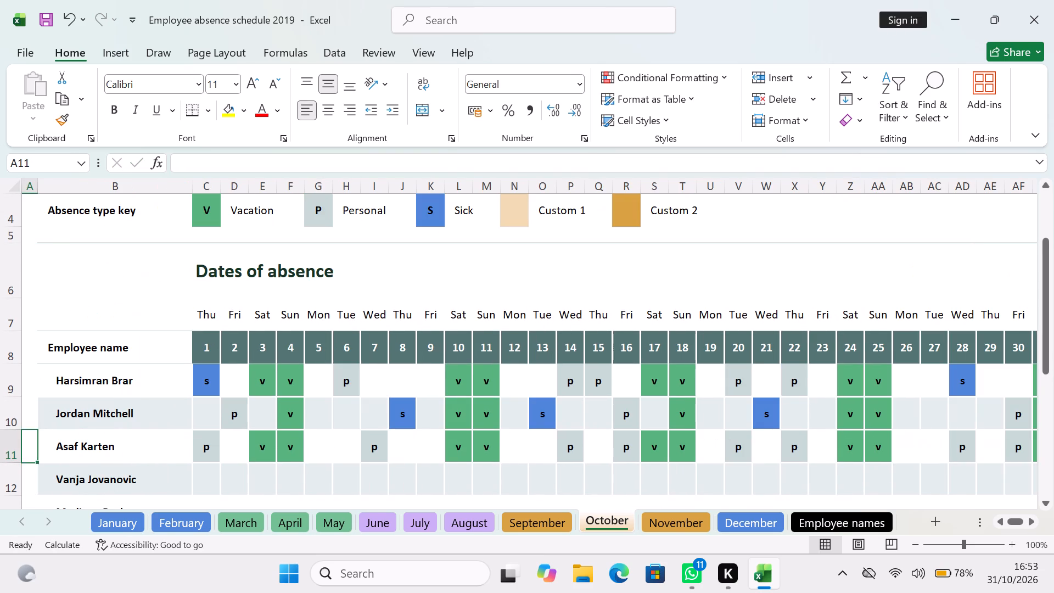
pyautogui.press('Down')
pyautogui.press('Right')
pyautogui.press('Right')
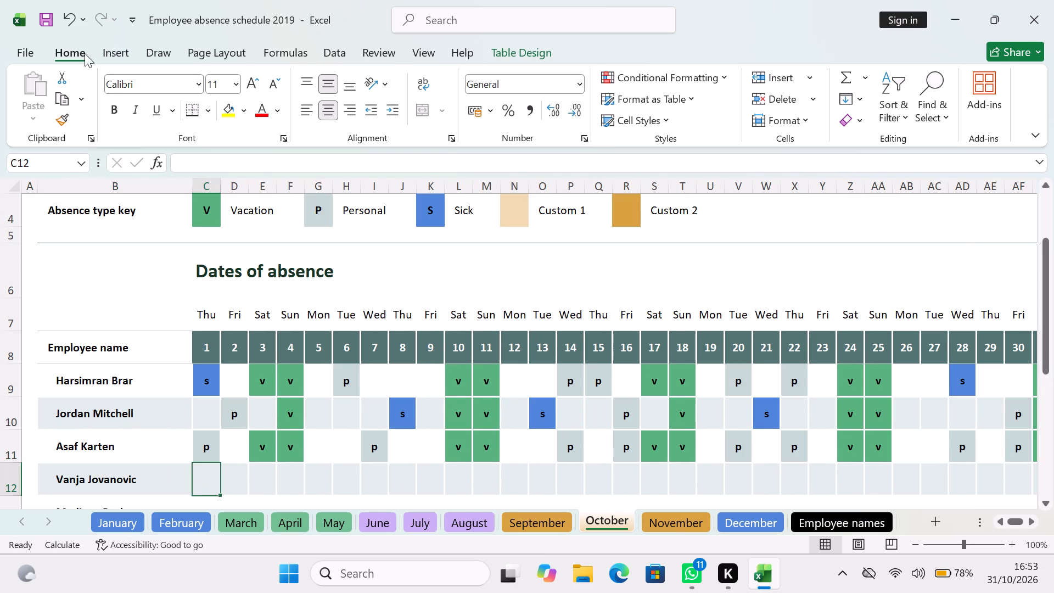
# Save the absence schedule workbook.
pyautogui.click(46, 19)
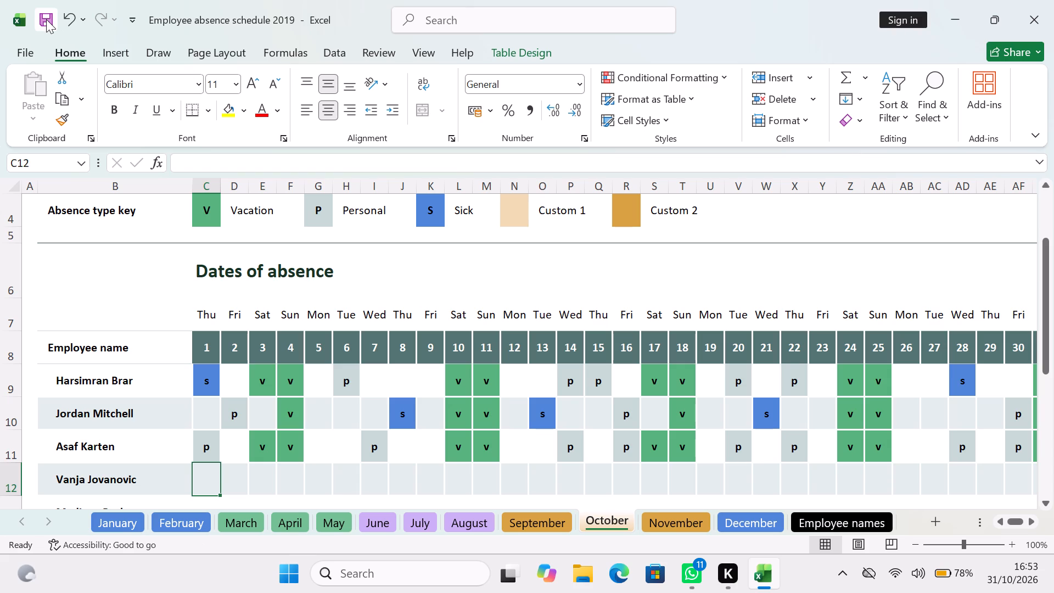
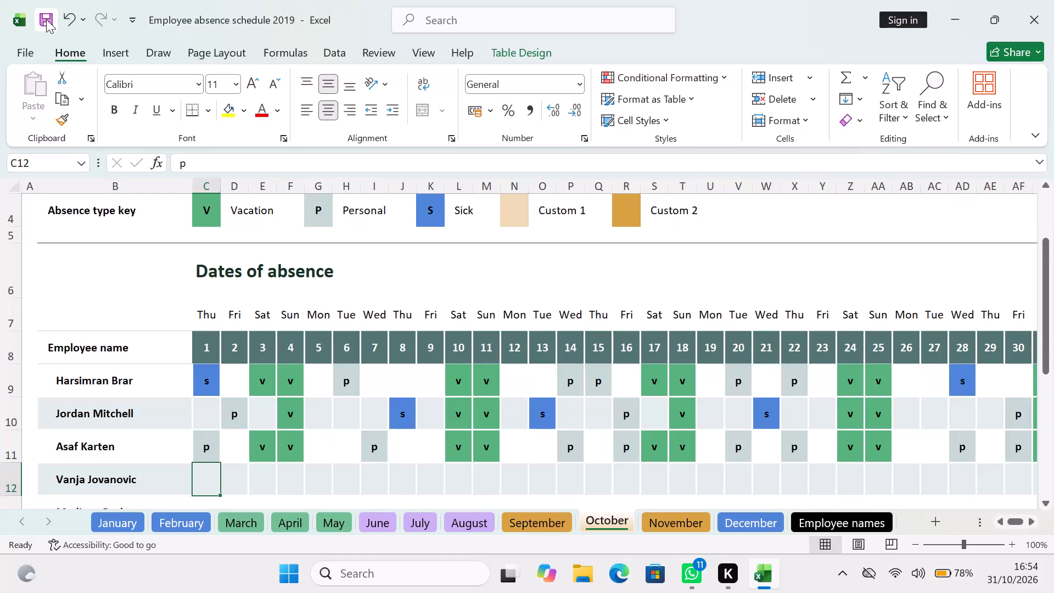
# In the fourth employee's October row, enter p on days 2 and 6 and v on day 4.
pyautogui.press('Right')
pyautogui.press('p')
pyautogui.press('Right')
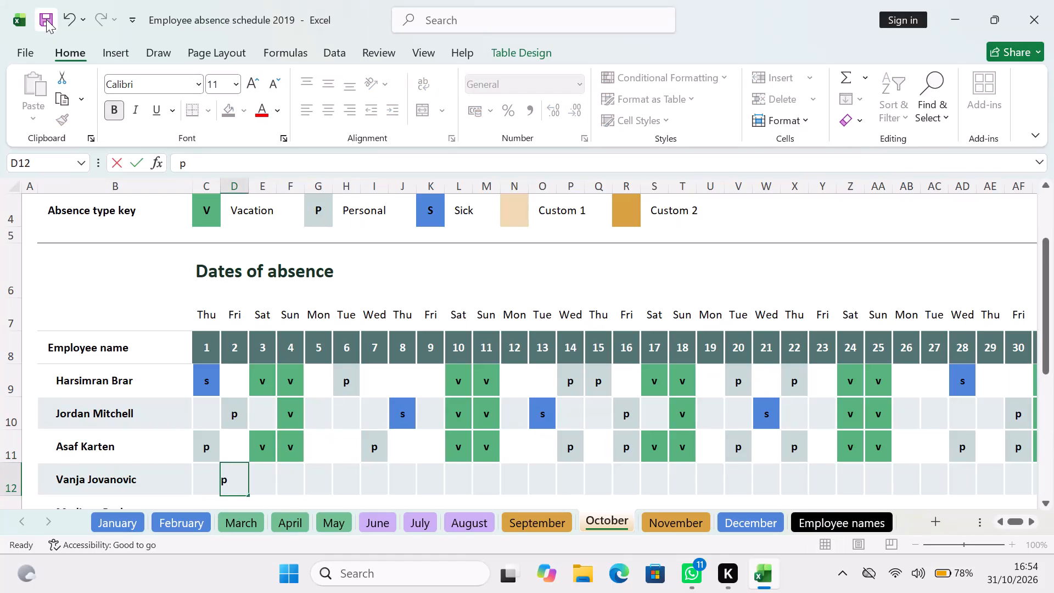
pyautogui.press('Right')
pyautogui.press('v')
pyautogui.press('Right')
pyautogui.press('Right')
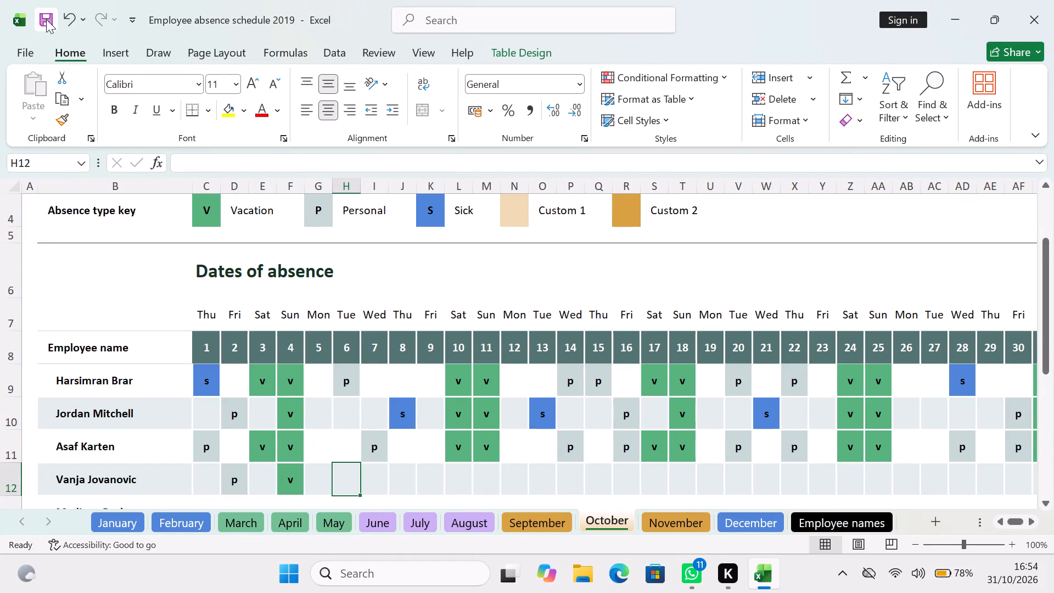
pyautogui.press('p')
pyautogui.press('Right')
# In the fourth employee's October row, enter v on days 10 and 11, leaving day 12 empty.
pyautogui.press('Right')
pyautogui.press('Right')
pyautogui.press('Right')
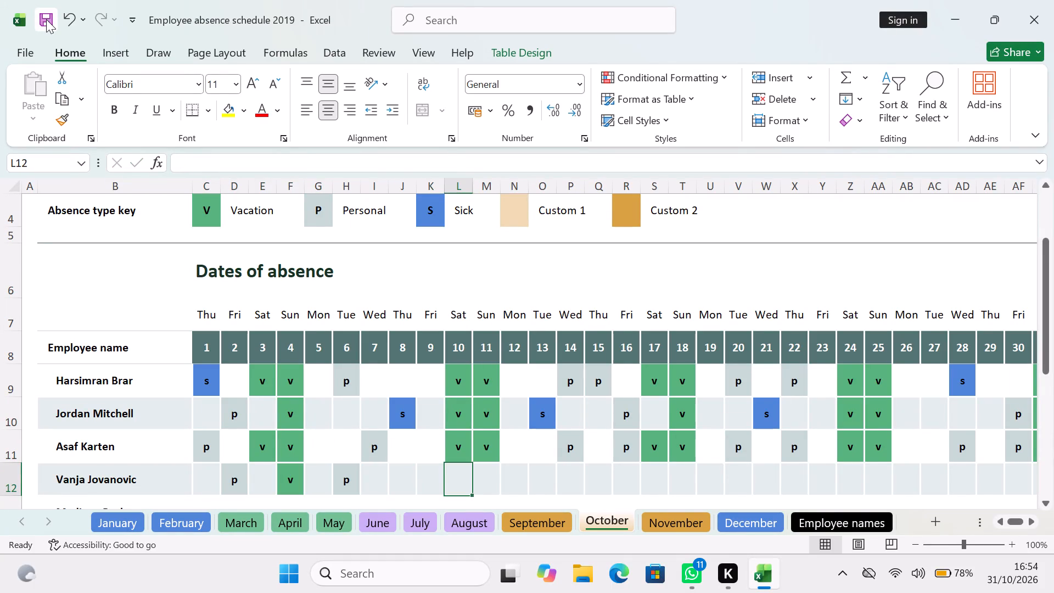
pyautogui.press('v')
pyautogui.press('Right')
pyautogui.press('Right')
pyautogui.press('v')
pyautogui.press('Right')
pyautogui.press('Left')
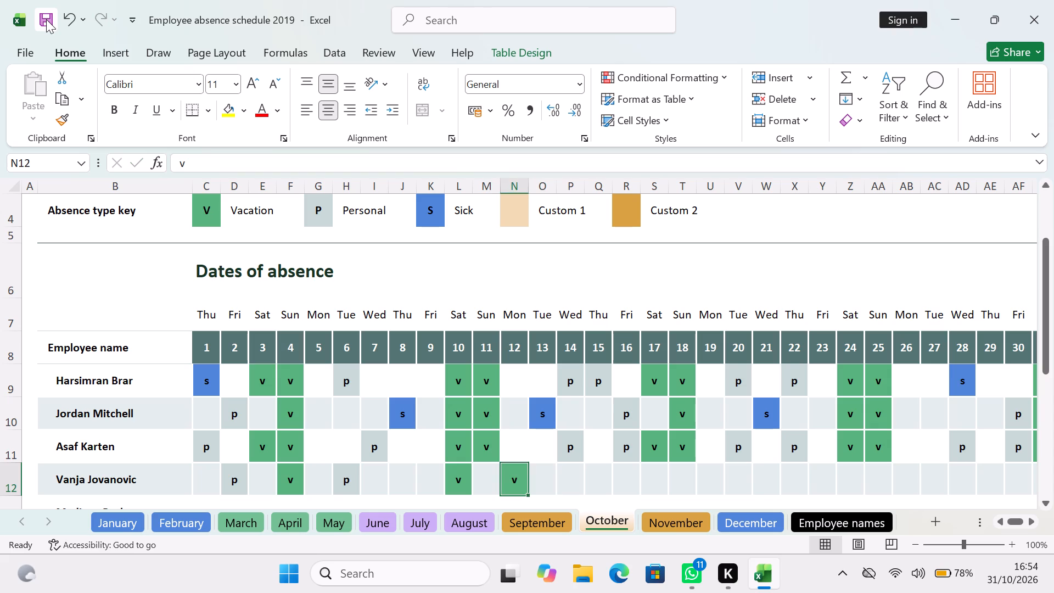
pyautogui.press('BackSpace')
pyautogui.press('Left')
pyautogui.press('v')
pyautogui.press('Right')
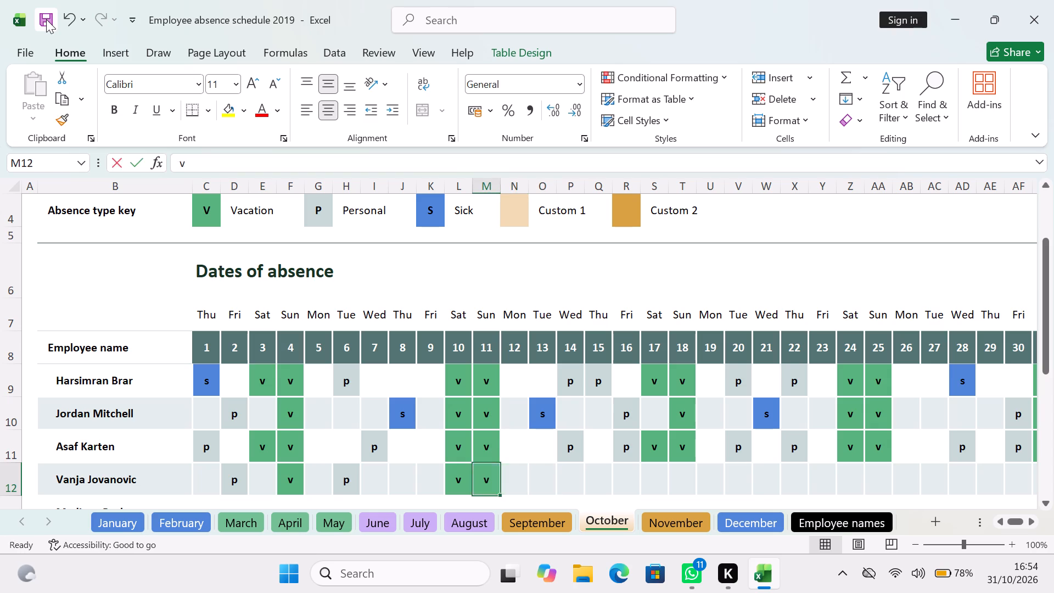
# In the fourth employee's October row, enter p on day 12 and s on day 15.
pyautogui.press('Right')
pyautogui.press('Left')
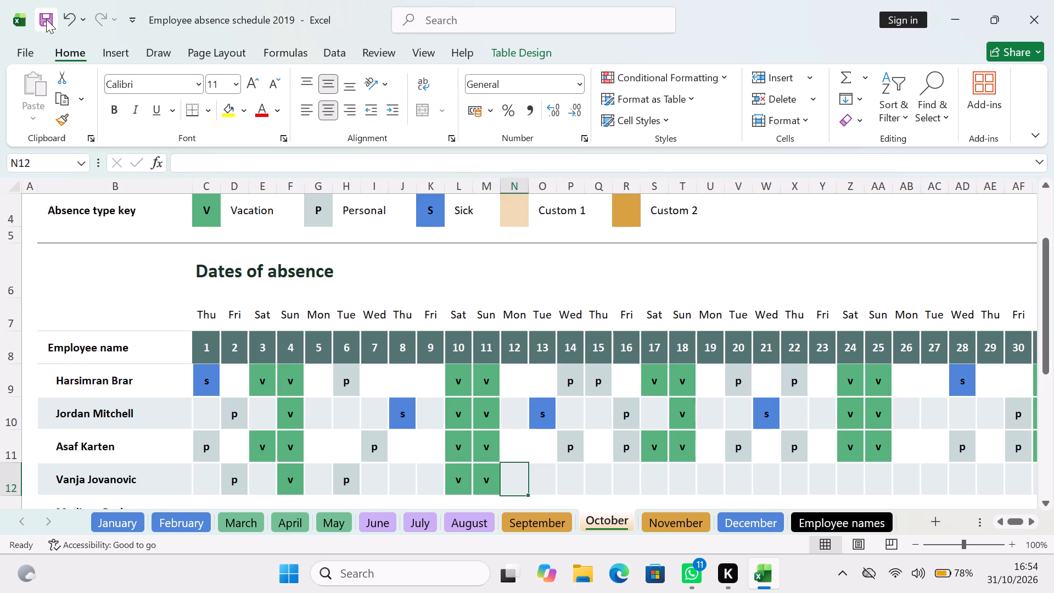
pyautogui.press('p')
pyautogui.press('Right')
pyautogui.press('Right')
pyautogui.press('Right')
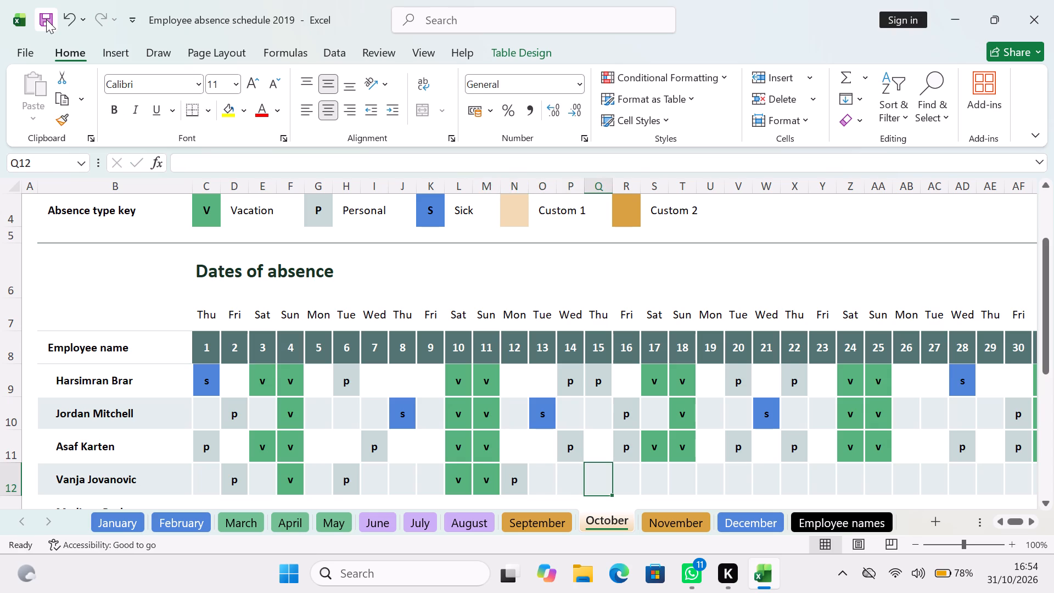
pyautogui.press('s')
pyautogui.press('Right')
# In the fourth employee's October row, enter v on day 18 and p on day 23.
pyautogui.press('Right')
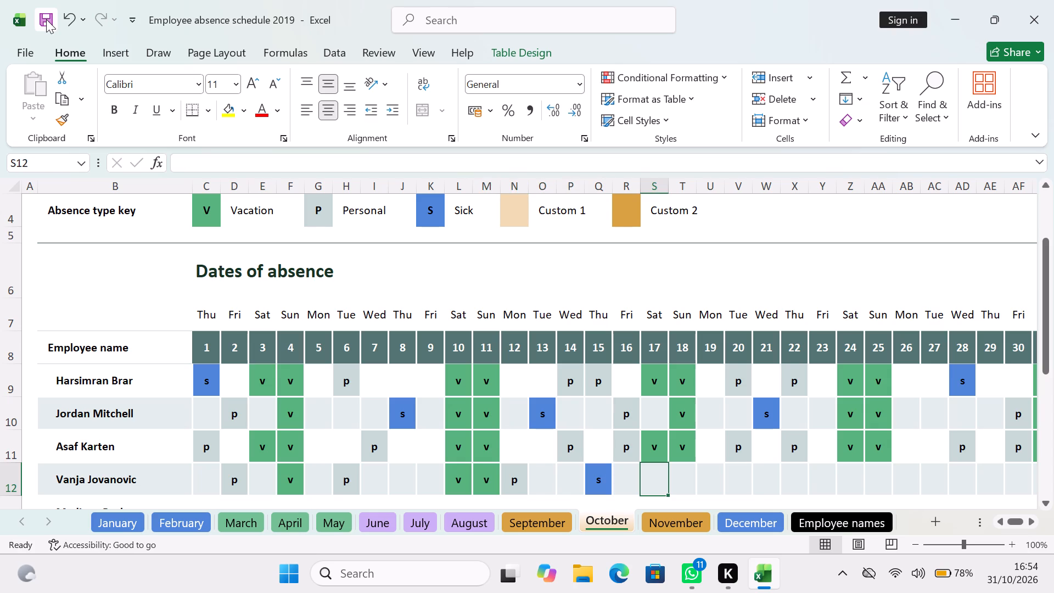
pyautogui.press('Right')
pyautogui.press('v')
pyautogui.press('Right')
pyautogui.press('Right')
pyautogui.press('Right')
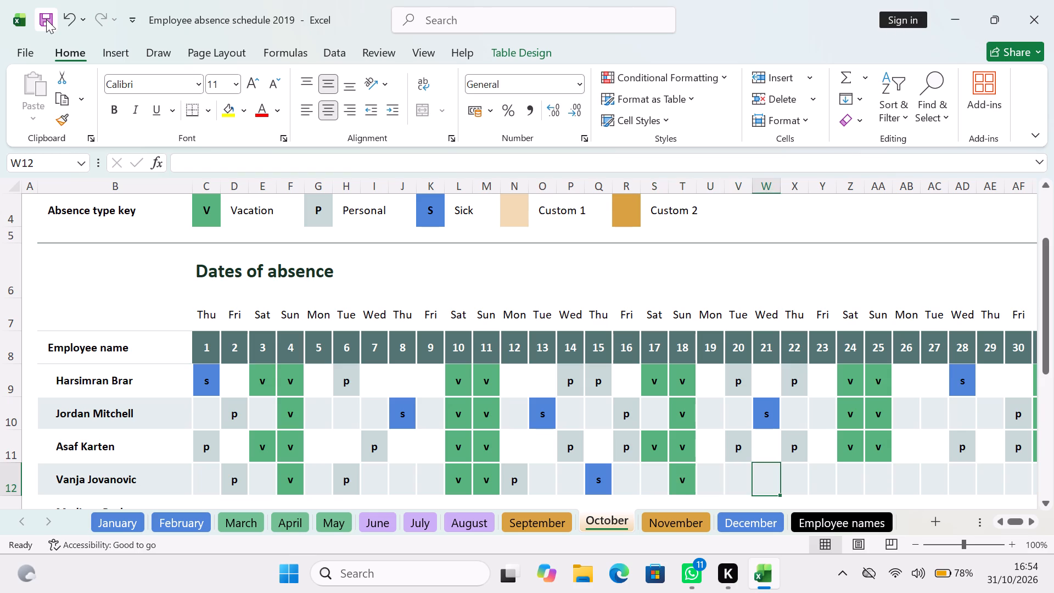
pyautogui.press('Left')
pyautogui.press('Right')
pyautogui.press('Right')
pyautogui.press('Right')
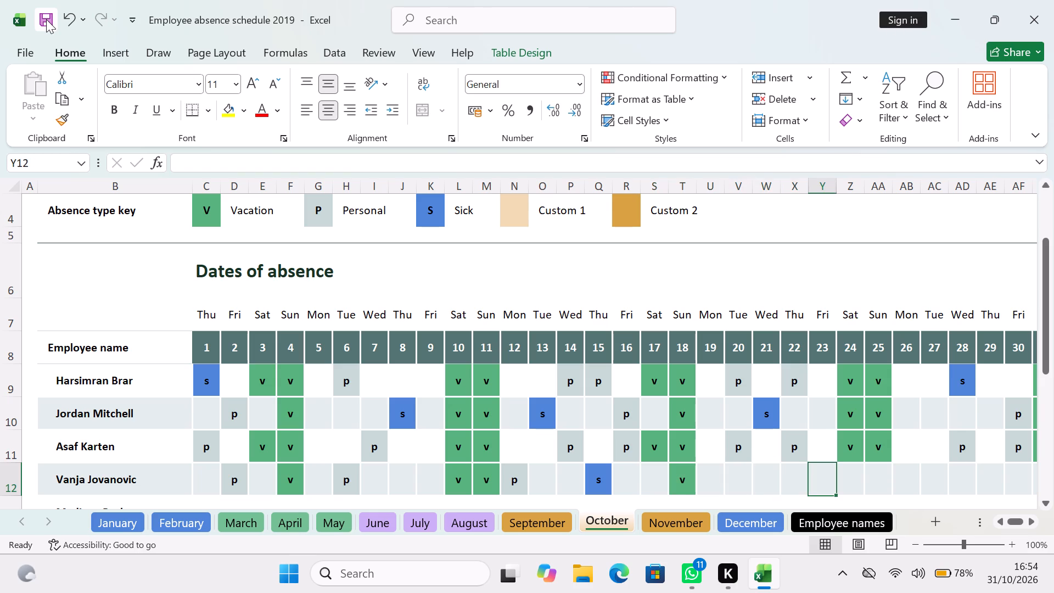
pyautogui.press('p')
pyautogui.press('Right')
# In the fourth employee's October row, enter v on day 25 and s on day 27.
pyautogui.press('Right')
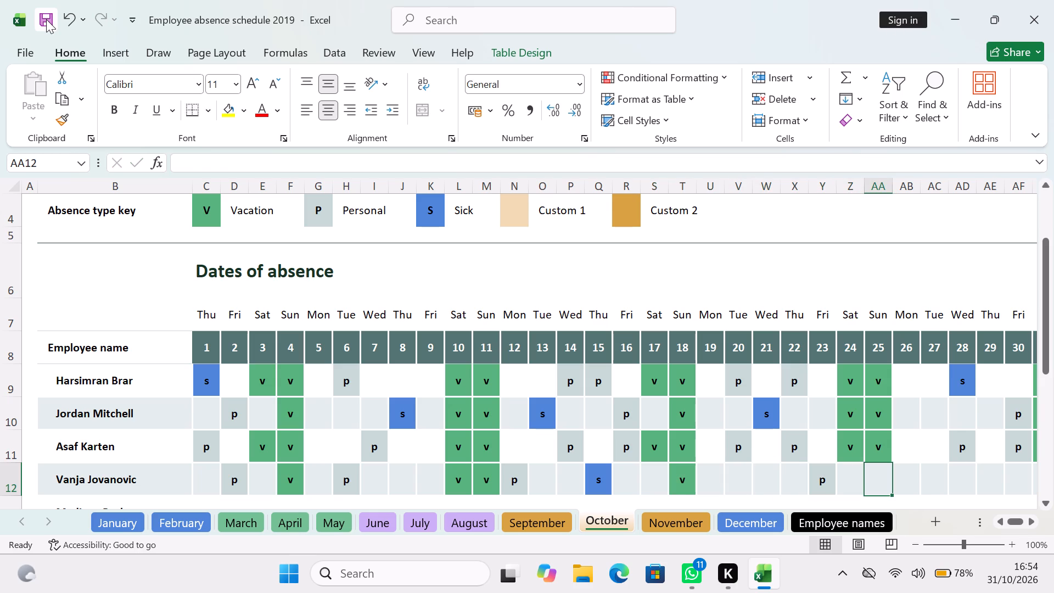
pyautogui.press('v')
pyautogui.press('Right')
pyautogui.press('Right')
pyautogui.press('Right')
pyautogui.press('Right')
pyautogui.press('Left')
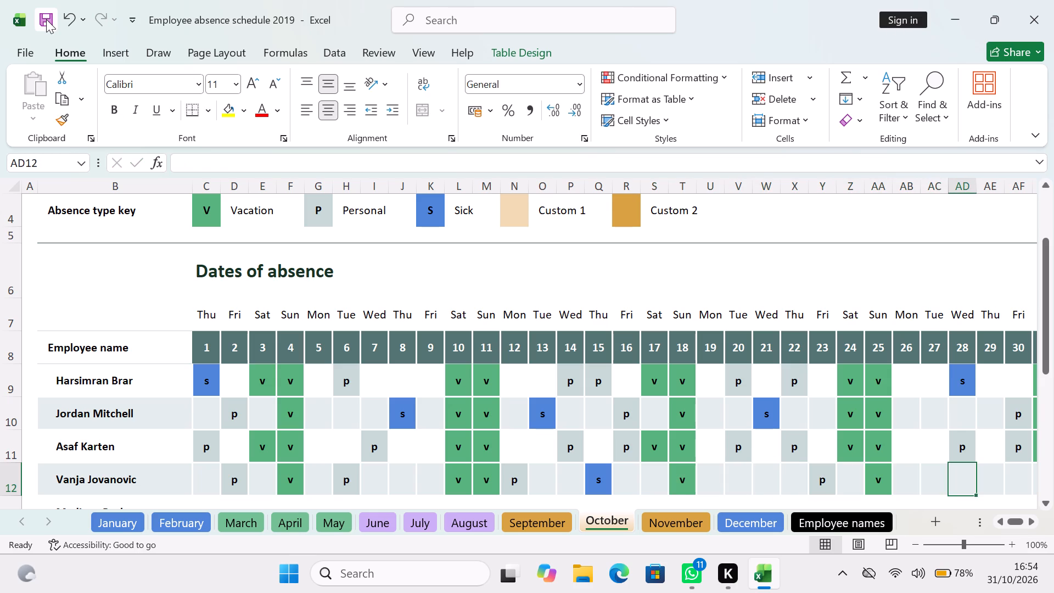
pyautogui.press('Left')
pyautogui.press('s')
pyautogui.press('Right')
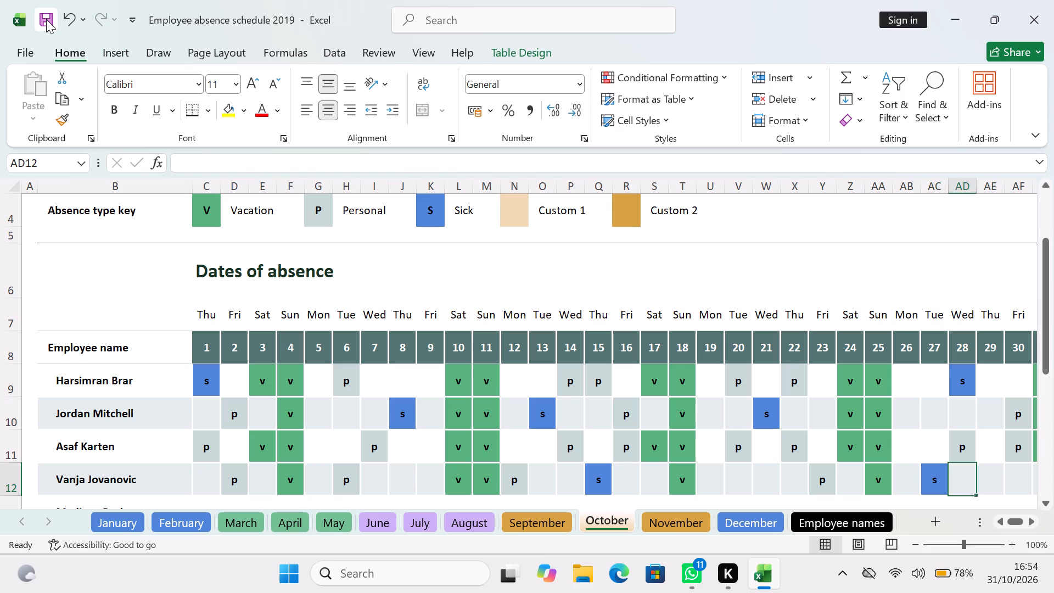
# Finish the fourth employee's October row by entering v on day 31.
pyautogui.press('Right')
pyautogui.press('Right')
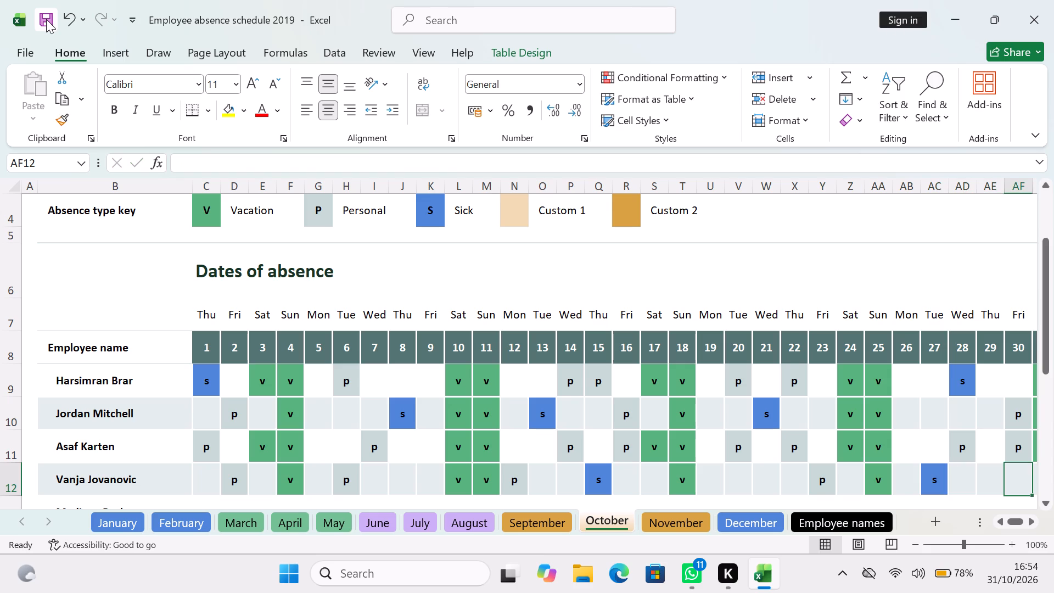
pyautogui.press('Right')
pyautogui.press('v')
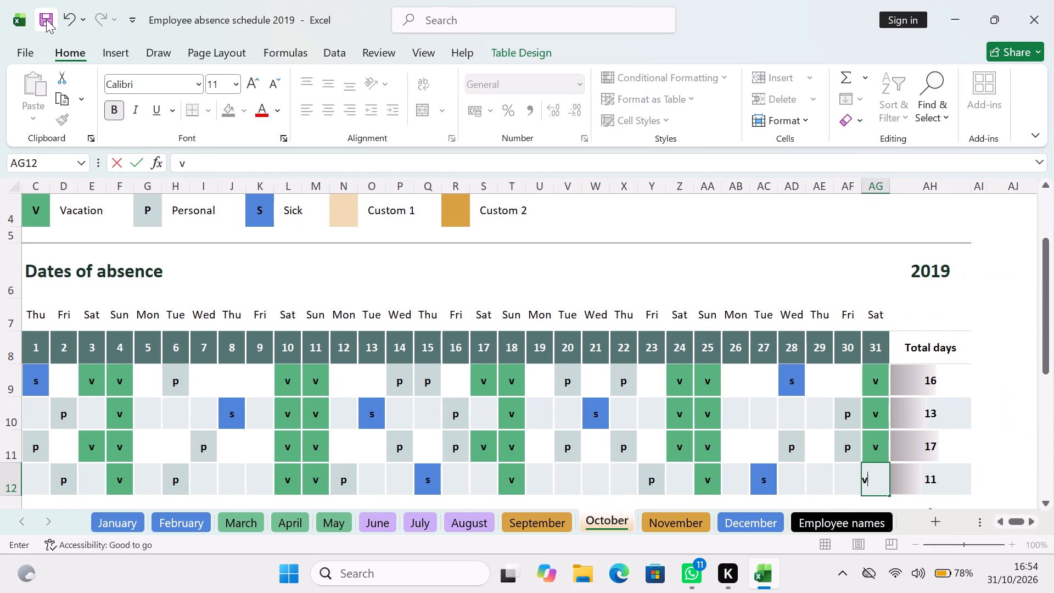
pyautogui.press('Down')
# In the fifth employee's October row, enter v on days 3 and 4.
pyautogui.press('Left')
pyautogui.press('Left')
pyautogui.press('Left')
pyautogui.press('Left')
pyautogui.press('Left')
pyautogui.press('Left')
pyautogui.press('Left')
pyautogui.press('Left')
pyautogui.press('Left')
pyautogui.press('Left')
pyautogui.press('Left')
pyautogui.press('Left')
pyautogui.press('Left')
pyautogui.press('Left')
pyautogui.press('Left')
pyautogui.press('Left')
pyautogui.press('Left')
pyautogui.press('Left')
pyautogui.press('Left')
pyautogui.press('Left')
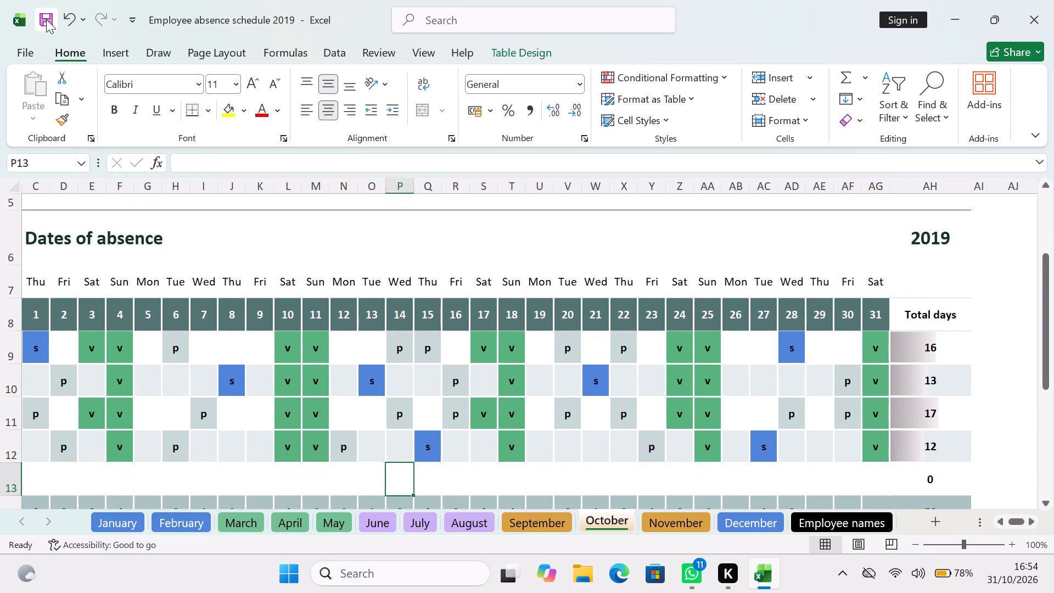
pyautogui.press('Right')
pyautogui.press('Right')
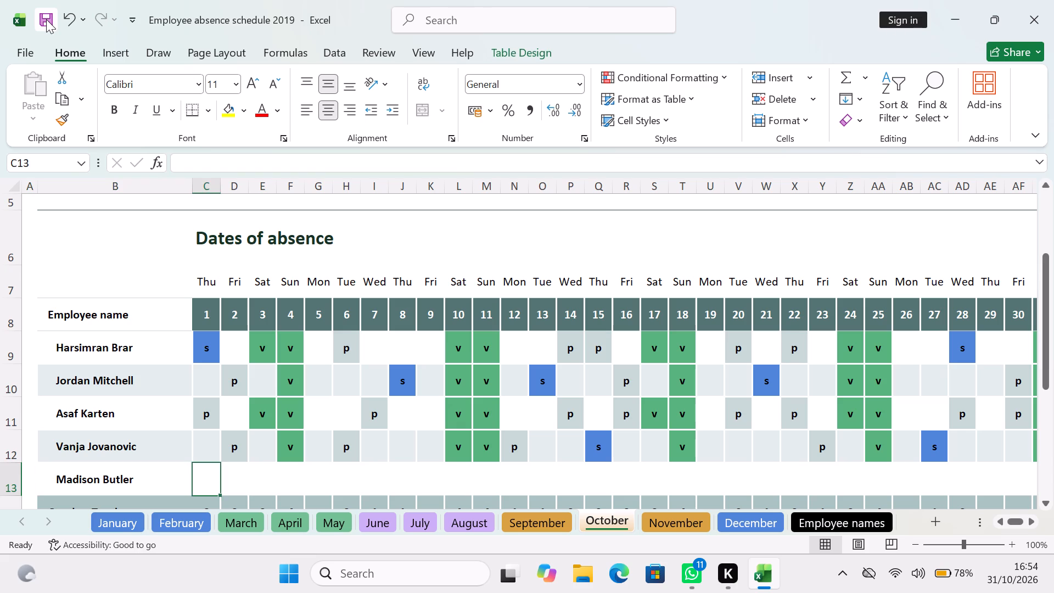
pyautogui.press('Left')
pyautogui.press('Right')
pyautogui.press('Right')
pyautogui.press('Right')
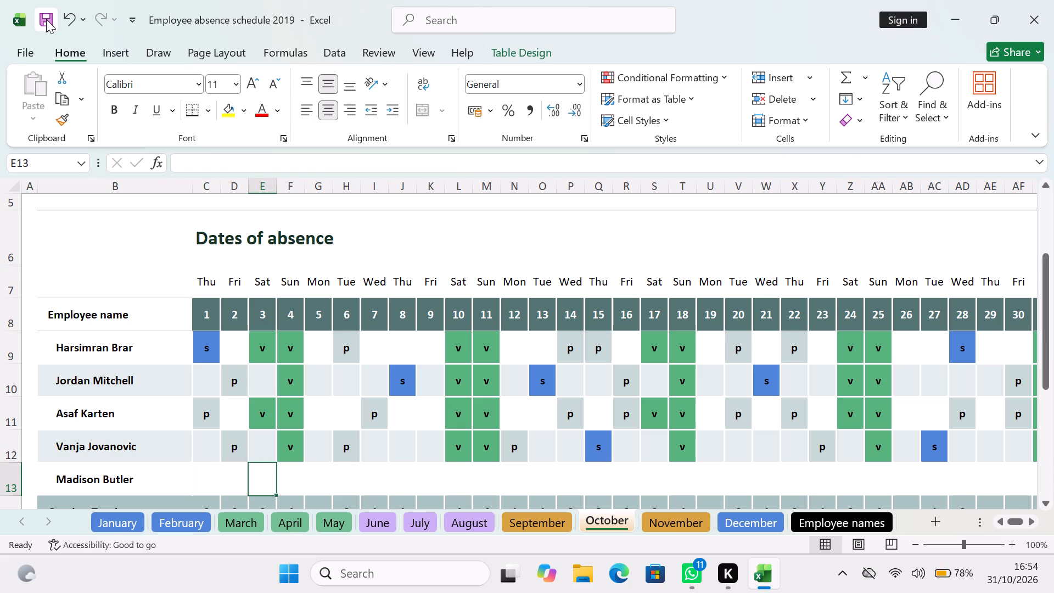
pyautogui.press('v')
pyautogui.press('Right')
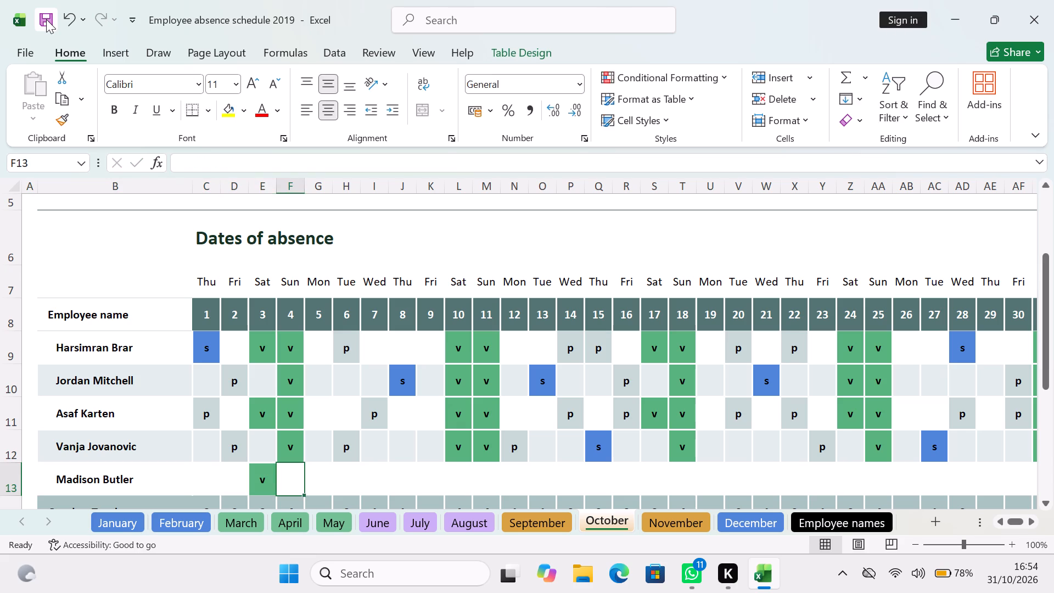
pyautogui.press('v')
pyautogui.press('Right')
# In the fifth employee's October row, enter s on days 7 and 9.
pyautogui.press('Right')
pyautogui.press('Right')
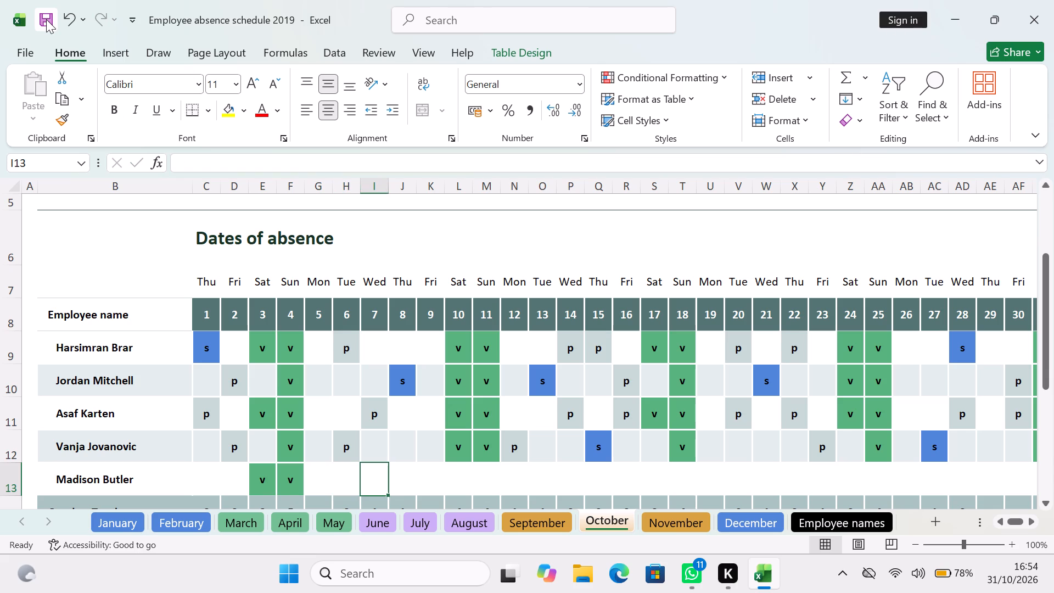
pyautogui.press('Left')
pyautogui.press('Right')
pyautogui.press('s')
pyautogui.press('Right')
pyautogui.press('Right')
pyautogui.press('s')
pyautogui.press('Right')
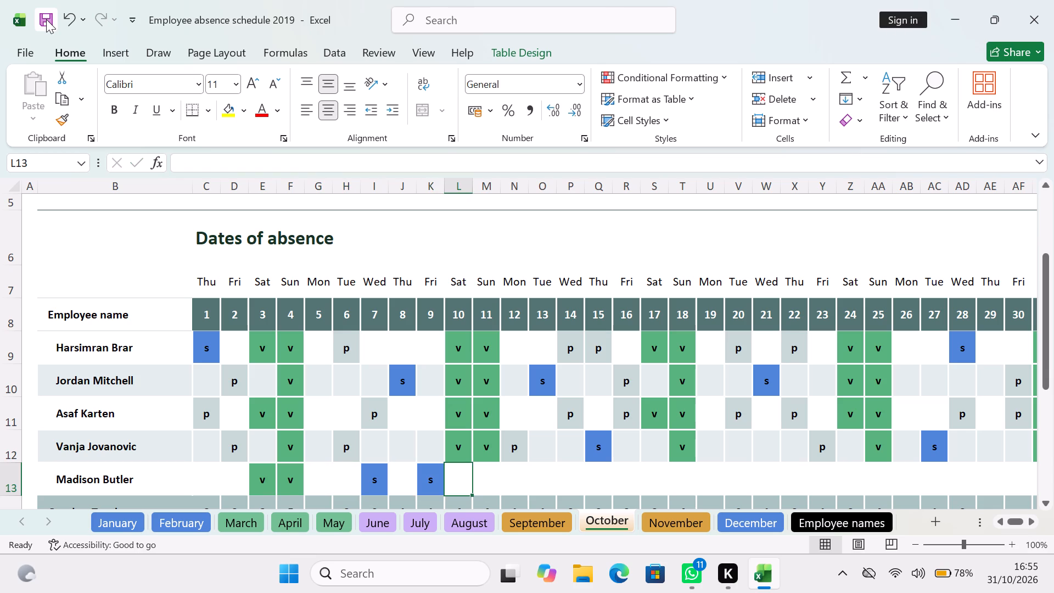
# In the fifth employee's October row, enter v on day 11.
pyautogui.press('Right')
pyautogui.press('v')
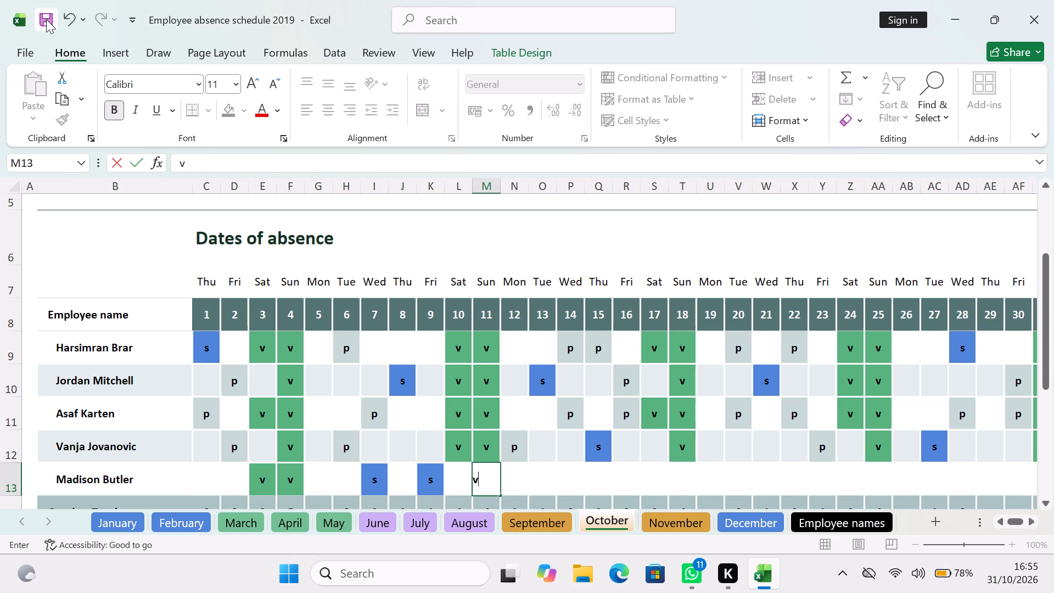
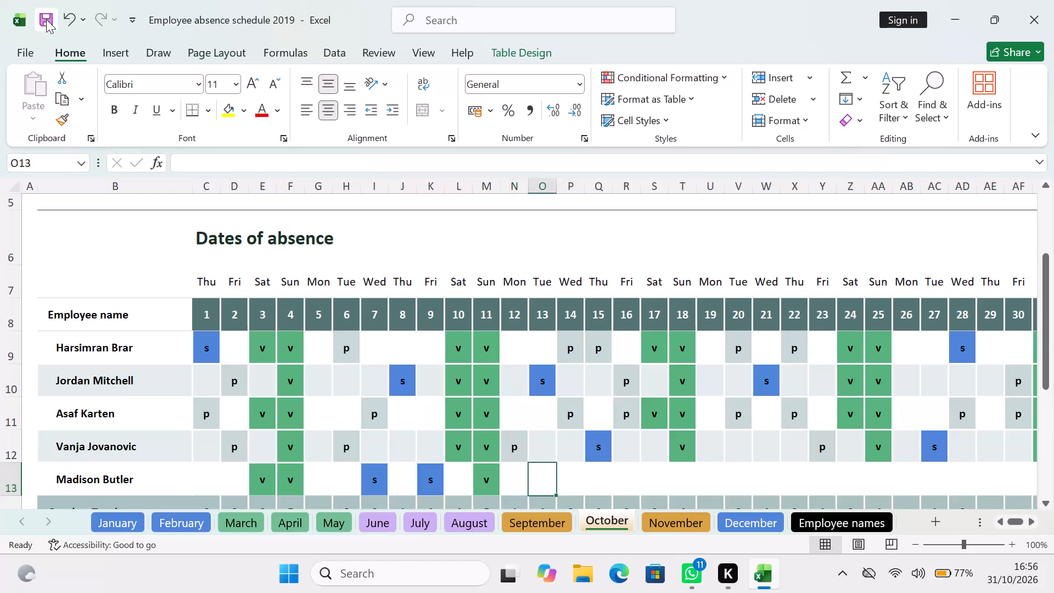
# In the fifth employee's October row, enter p on days 13 and 16.
pyautogui.press('p')
pyautogui.press('Right')
pyautogui.press('Right')
pyautogui.press('Right')
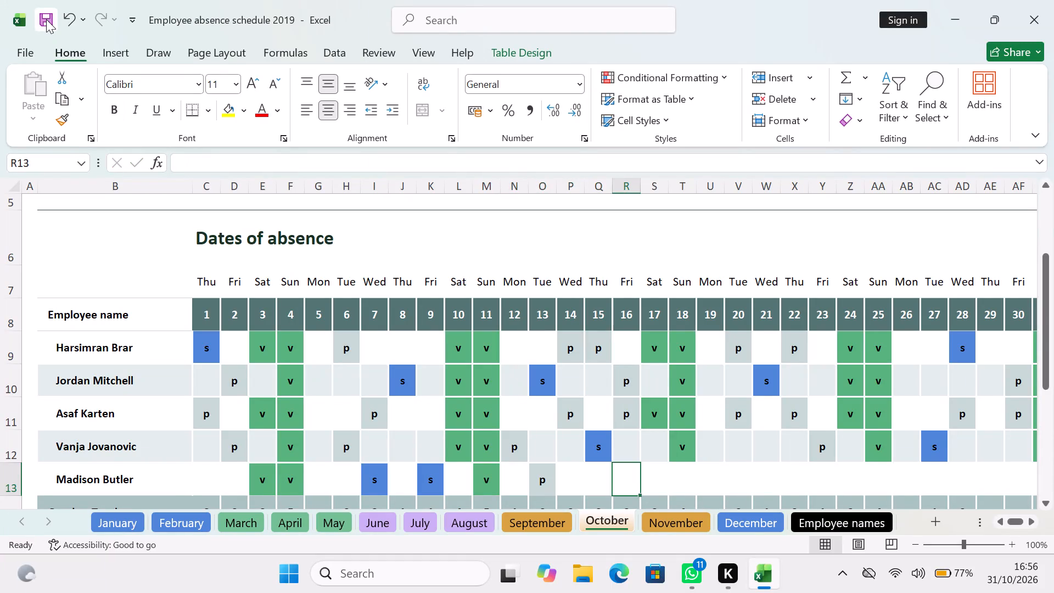
pyautogui.press('p')
pyautogui.press('Right')
pyautogui.press('Right')
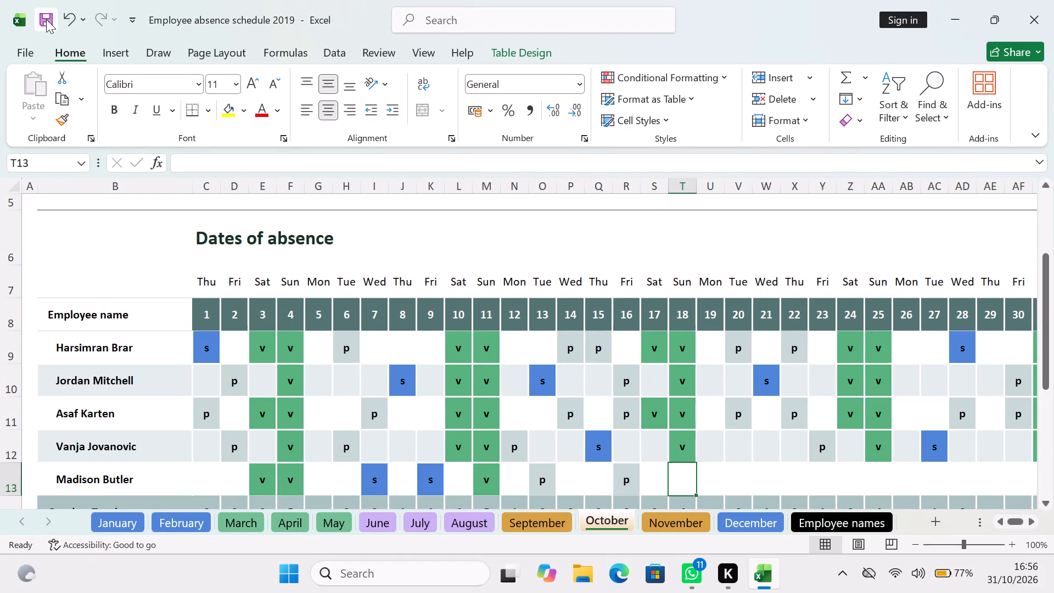
# In the fifth employee's October row, enter v on day 18 and p on days 19 and 22.
pyautogui.press('v')
pyautogui.press('Right')
pyautogui.press('Right')
pyautogui.press('Left')
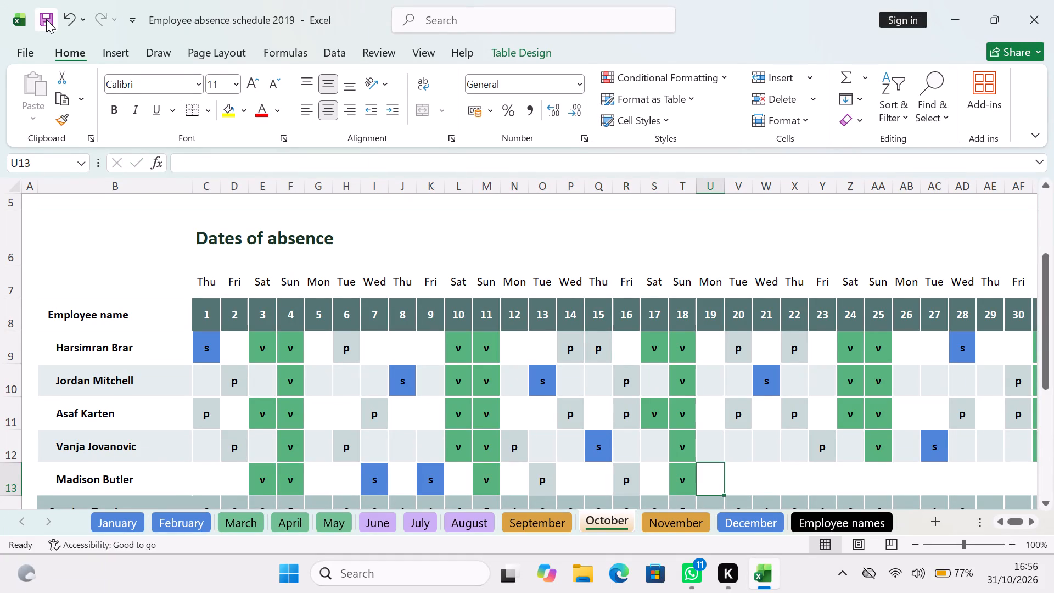
pyautogui.press('p')
pyautogui.press('Right')
pyautogui.press('Right')
pyautogui.press('Right')
pyautogui.press('p')
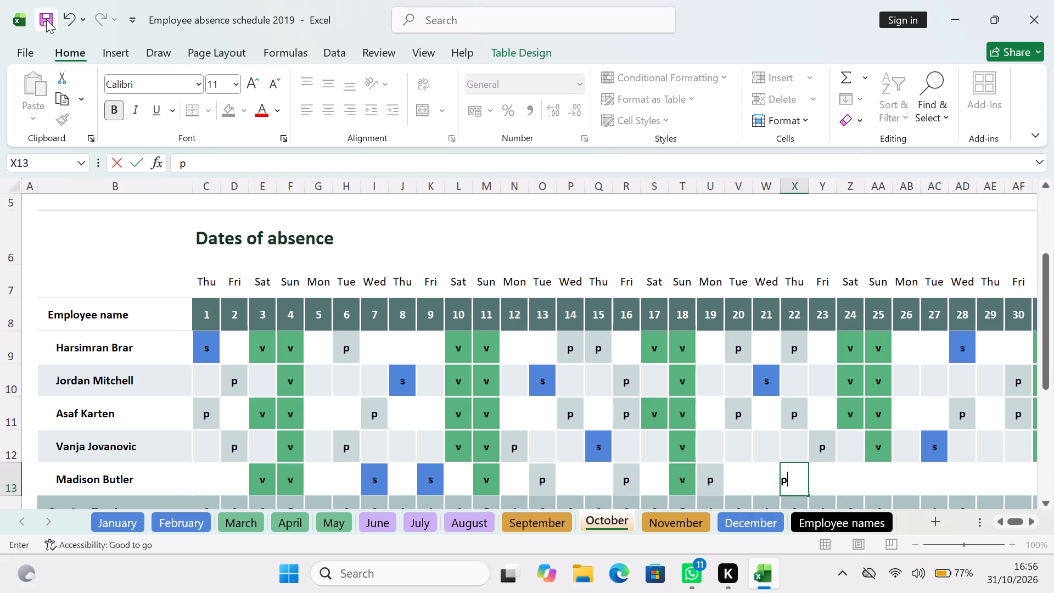
pyautogui.press('Right')
pyautogui.press('Right')
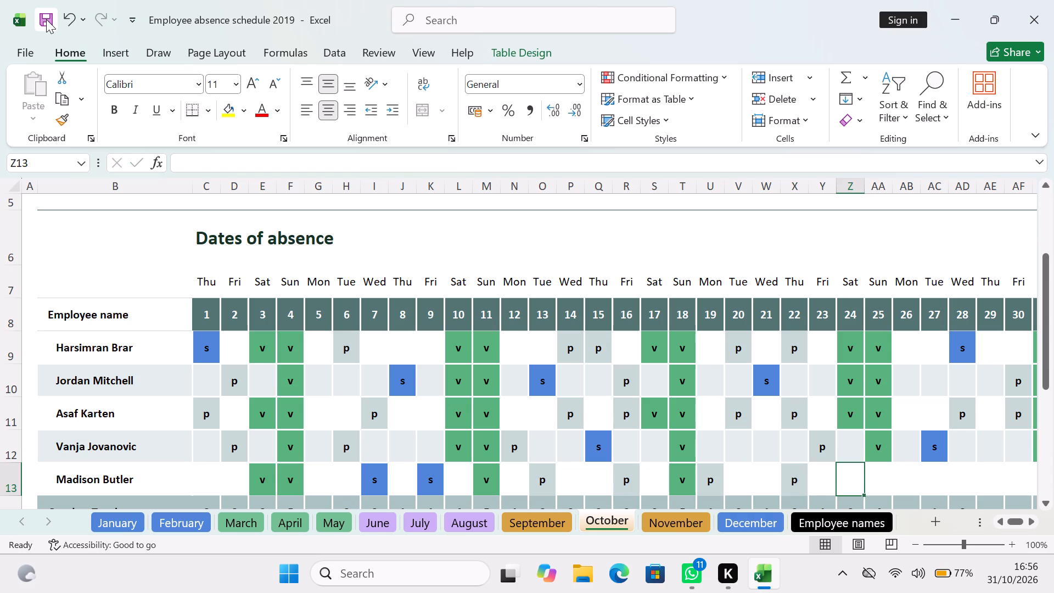
# In the fifth employee's October row, enter v on days 24 and 25.
pyautogui.press('v')
pyautogui.press('Right')
pyautogui.press('v')
pyautogui.press('Right')
pyautogui.press('Right')
pyautogui.press('Right')
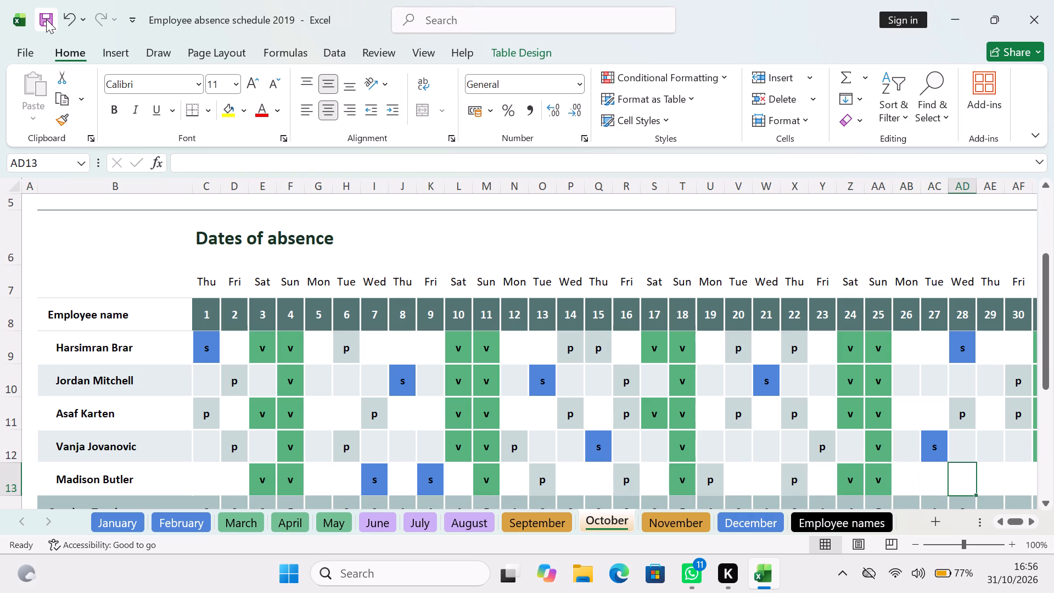
# Finish the fifth employee's October row with p on days 28 and 30 and v on day 31.
pyautogui.press('p')
pyautogui.press('Right')
pyautogui.press('Right')
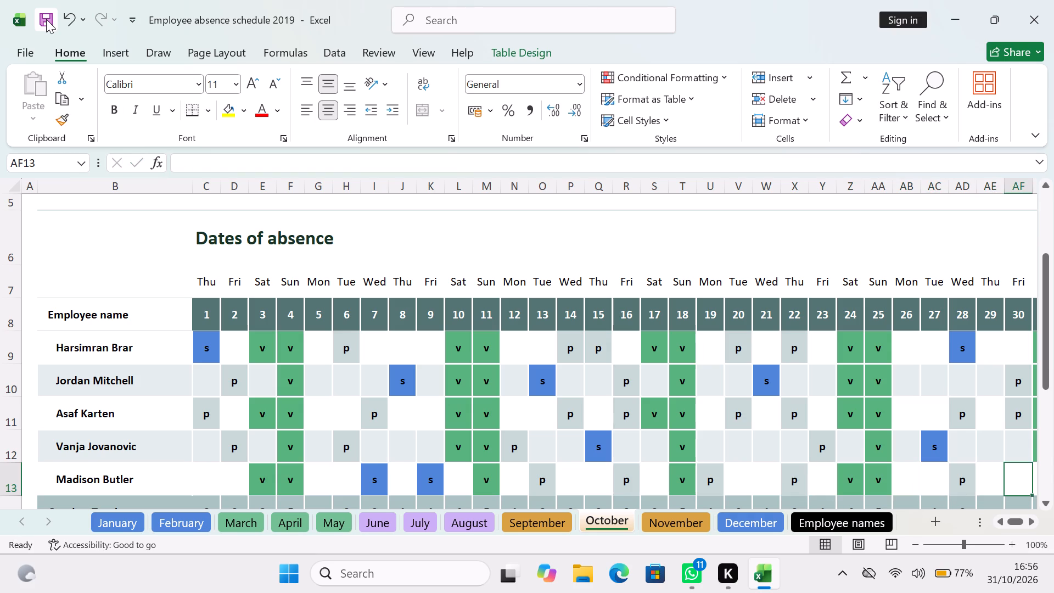
pyautogui.press('p')
pyautogui.press('Right')
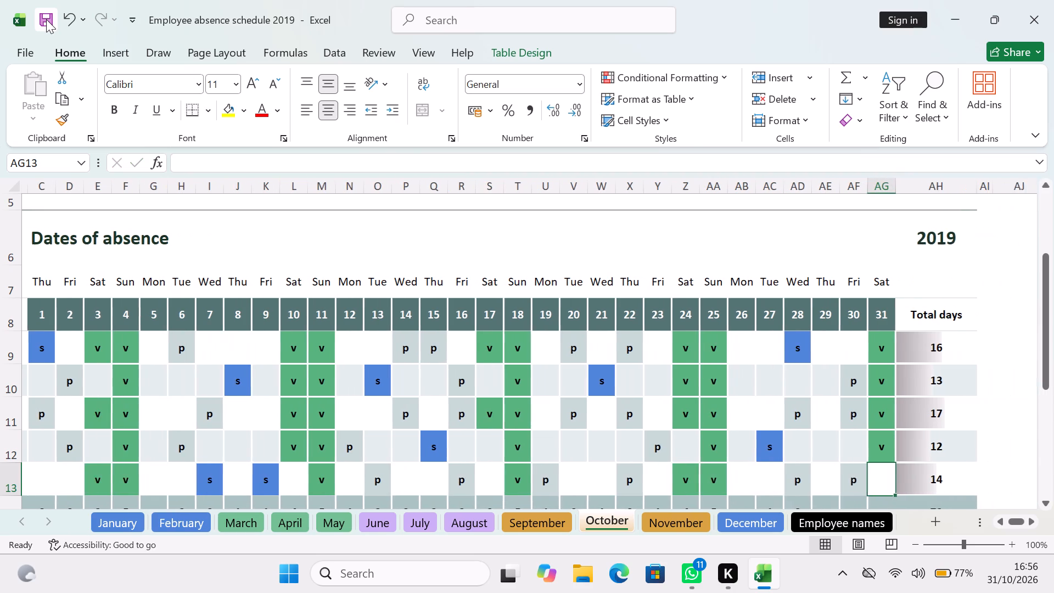
pyautogui.press('v')
pyautogui.press('Down')
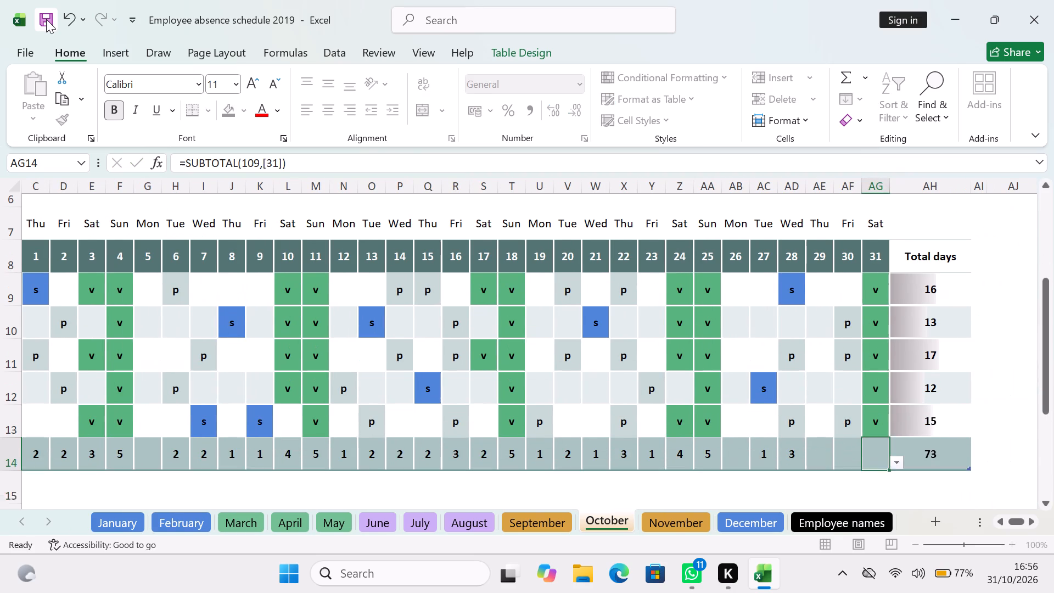
# Set the October Total row's function for day 5 to Count.
pyautogui.press('Left')
pyautogui.press('Left')
pyautogui.press('Left')
pyautogui.press('Left')
pyautogui.press('Left')
pyautogui.press('Left')
pyautogui.press('Left')
pyautogui.press('Left')
pyautogui.press('Left')
pyautogui.press('Left')
pyautogui.press('Left')
pyautogui.press('Left')
pyautogui.press('Left')
pyautogui.press('Left')
pyautogui.press('Left')
pyautogui.press('Left')
pyautogui.press('Left')
pyautogui.press('Left')
pyautogui.press('Left')
pyautogui.press('Left')
pyautogui.press('Left')
pyautogui.press('Left')
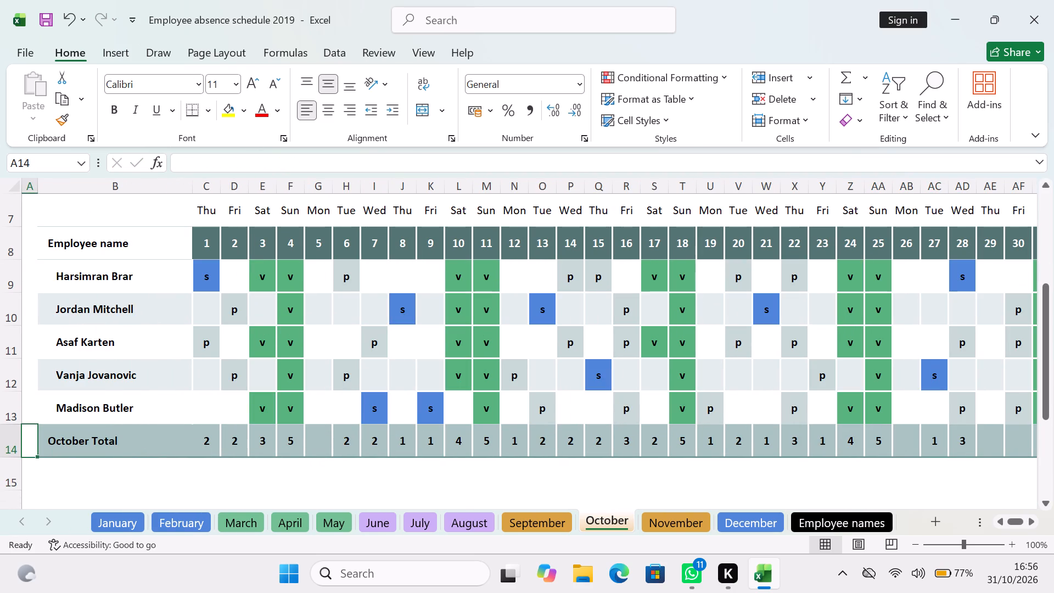
pyautogui.click(323, 430)
pyautogui.click(341, 449)
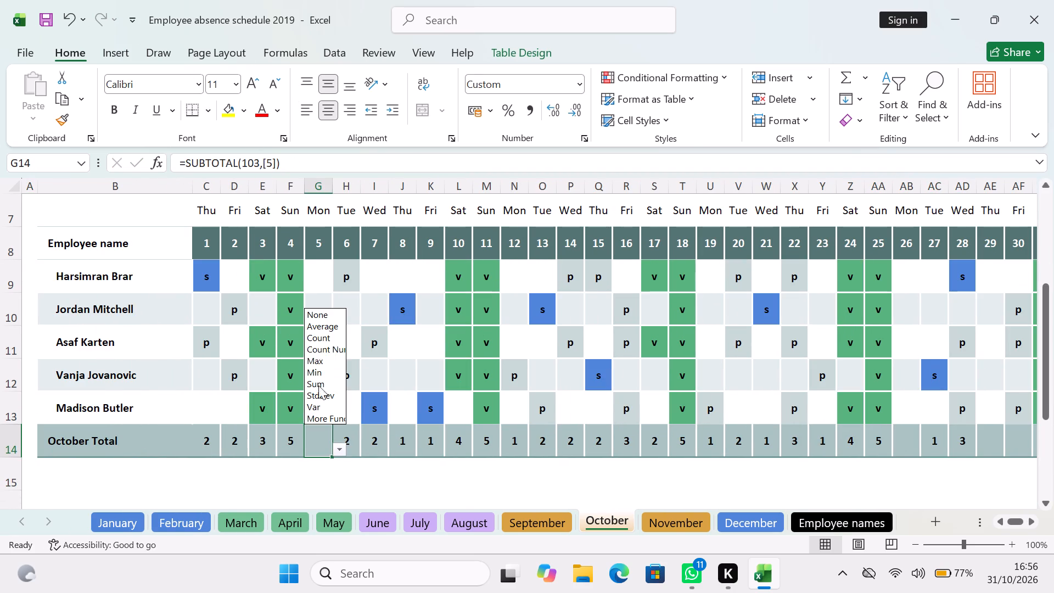
pyautogui.click(329, 339)
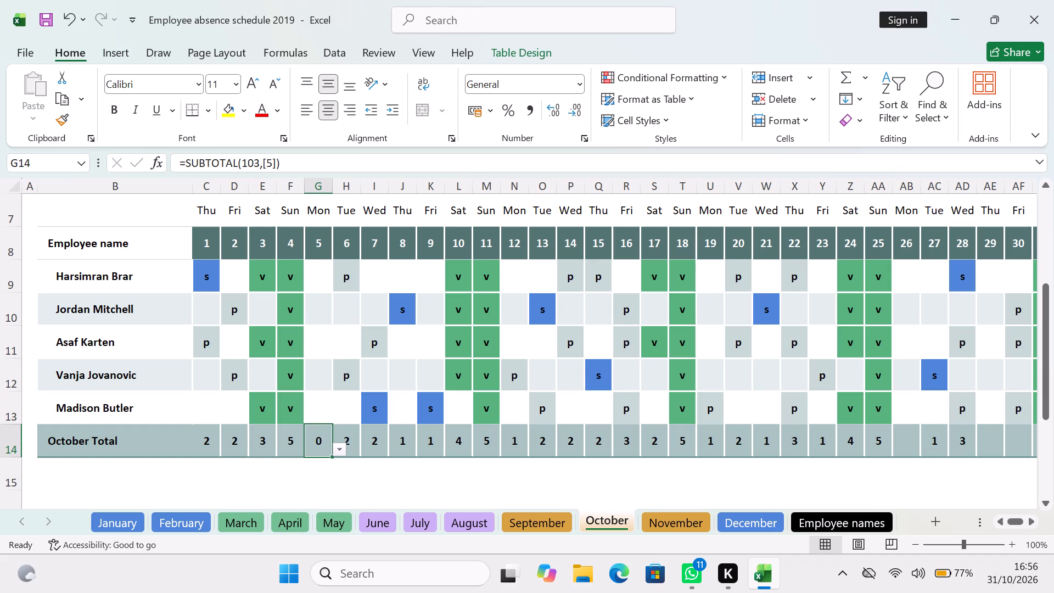
# Set the October Total row's function for days 26 and 29 to Count.
pyautogui.click(902, 444)
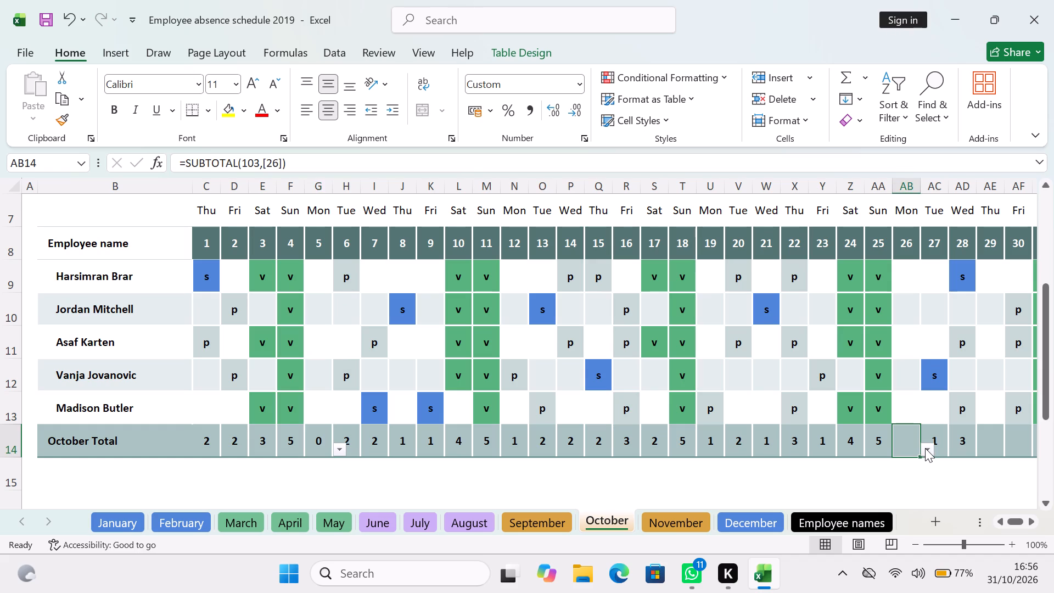
pyautogui.click(925, 448)
pyautogui.click(898, 342)
pyautogui.click(987, 447)
pyautogui.click(1007, 451)
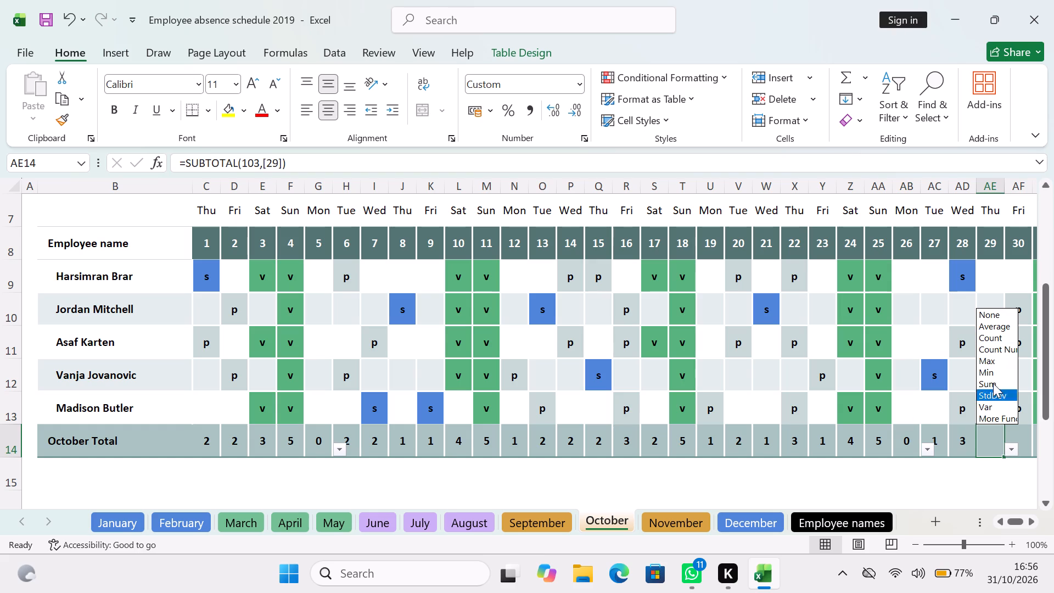
pyautogui.click(988, 338)
# Set the October Total row's function for day 31 to Count.
pyautogui.click(1017, 443)
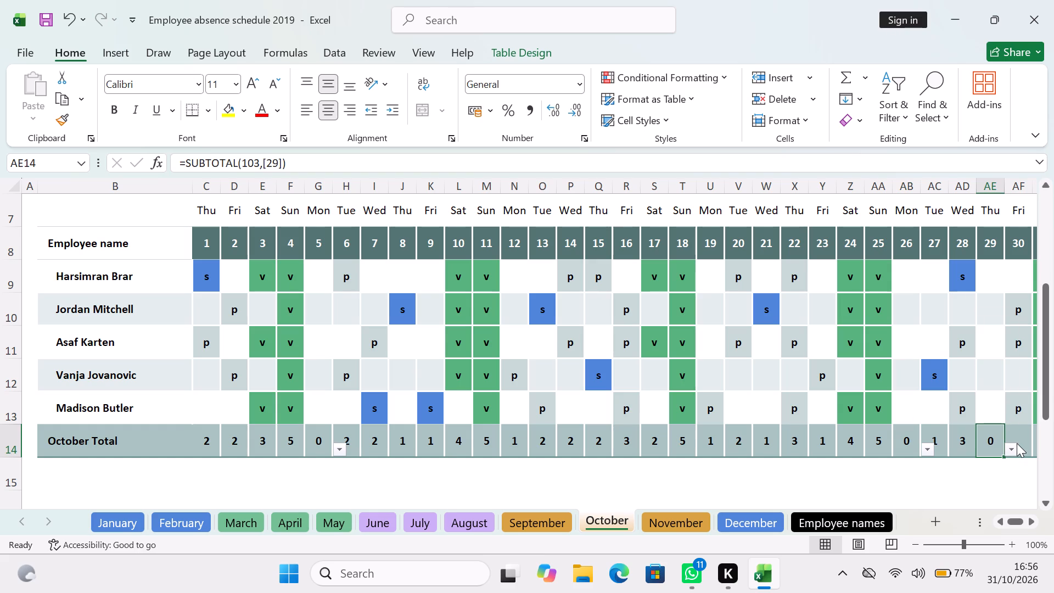
pyautogui.click(1030, 440)
pyautogui.click(1026, 438)
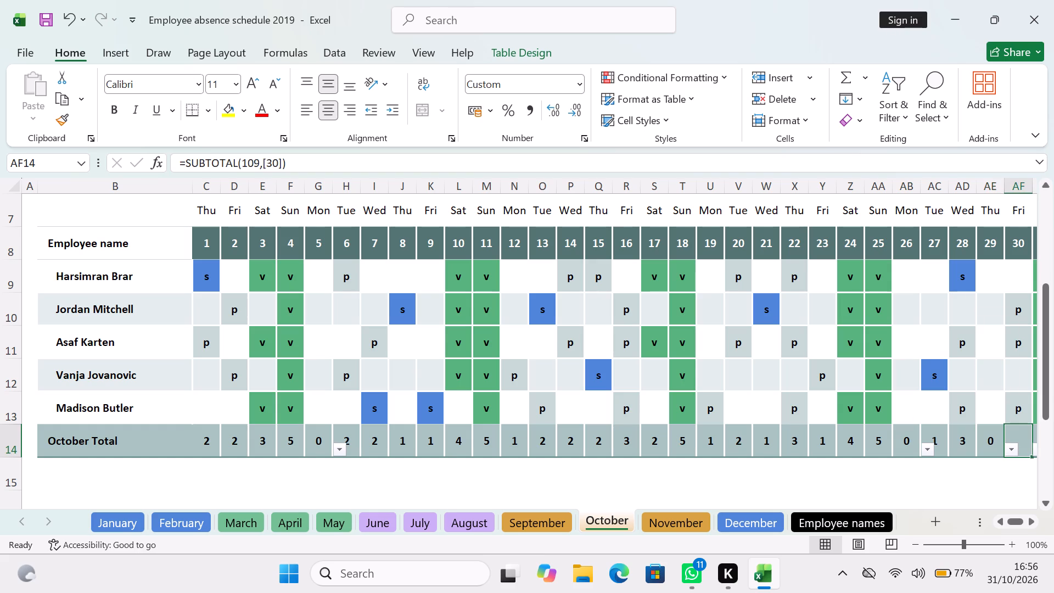
pyautogui.press('Right')
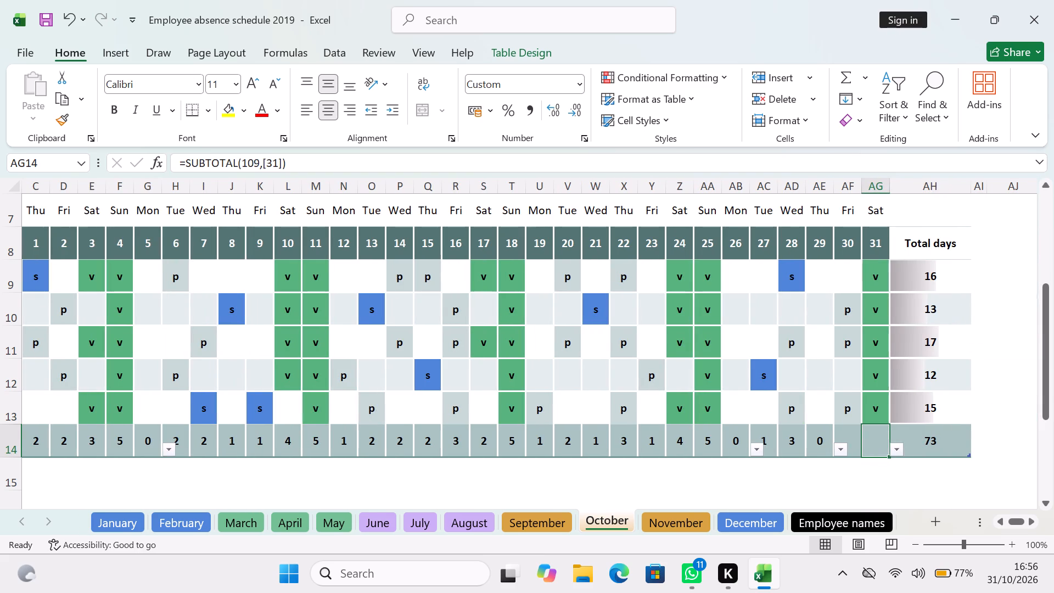
pyautogui.click(893, 450)
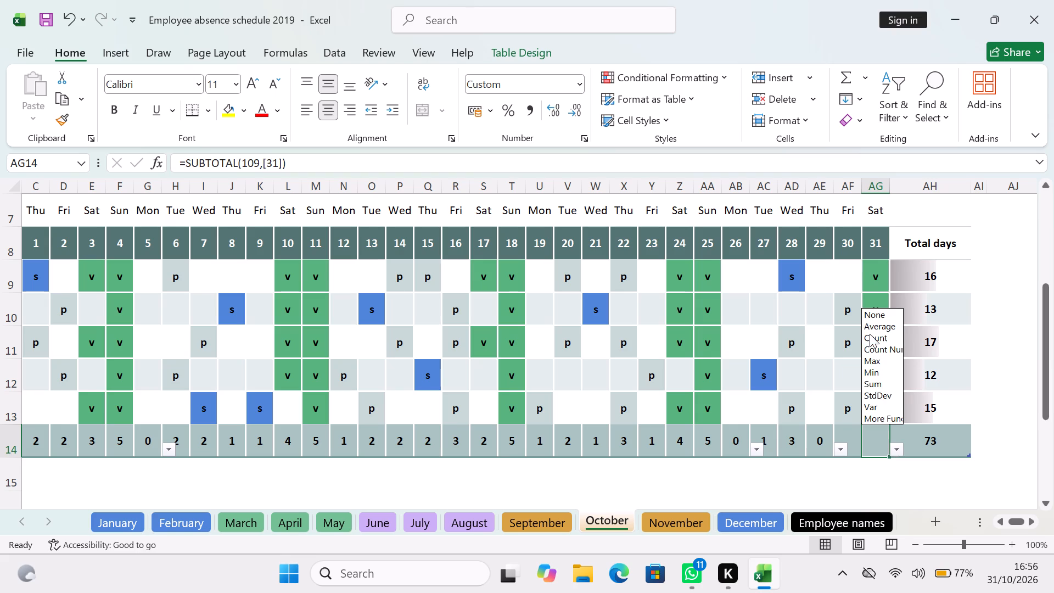
pyautogui.click(871, 337)
# Apply Quick Analysis data bars to the five employees' cells in October's Total days column.
pyautogui.moveTo(911, 268); pyautogui.dragTo(923, 277)
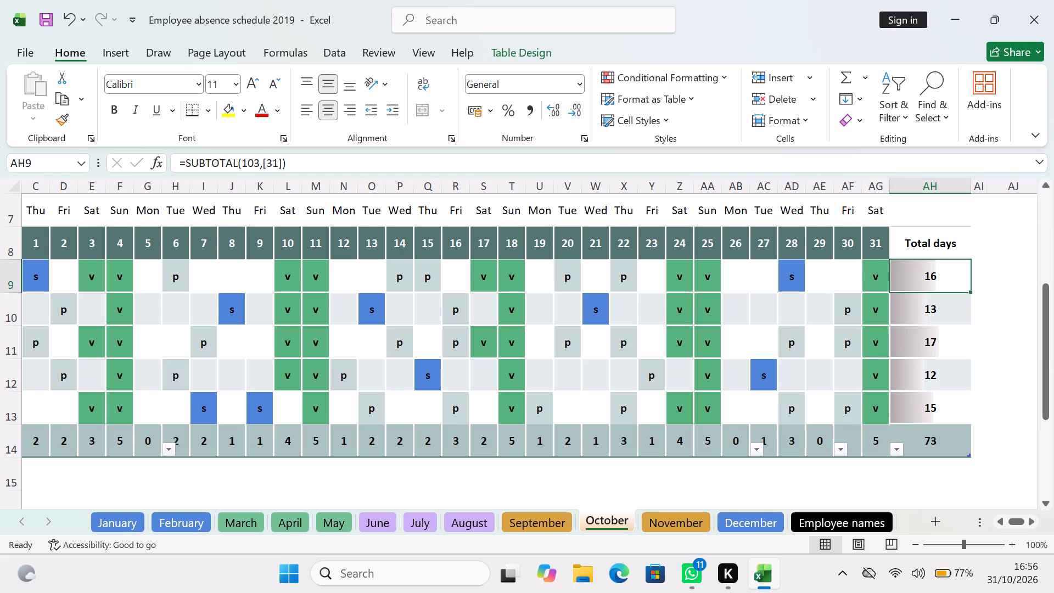
pyautogui.moveTo(923, 277); pyautogui.dragTo(949, 415)
pyautogui.rightClick(949, 415)
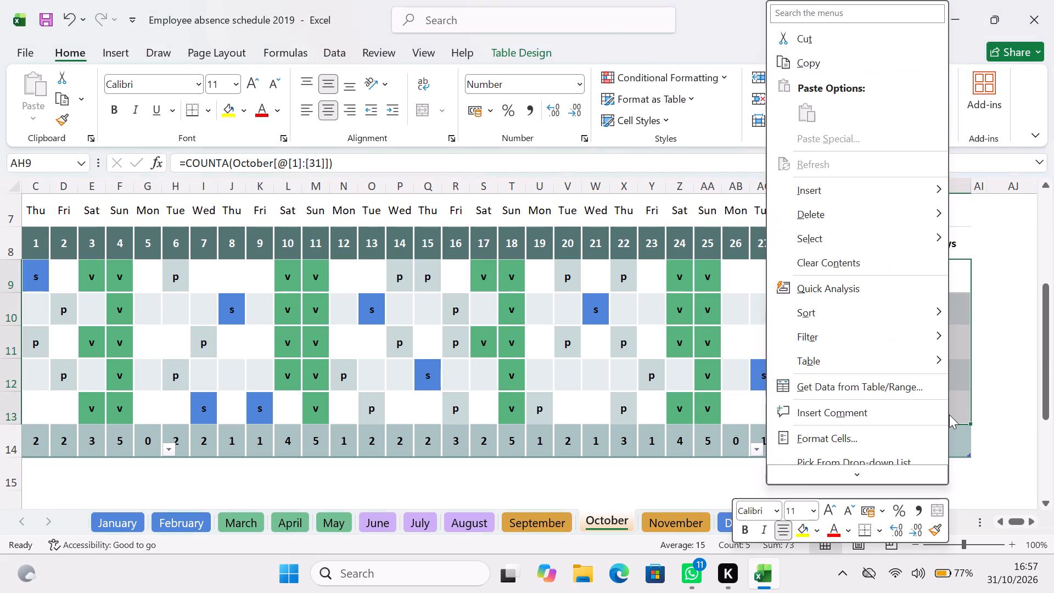
pyautogui.click(817, 282)
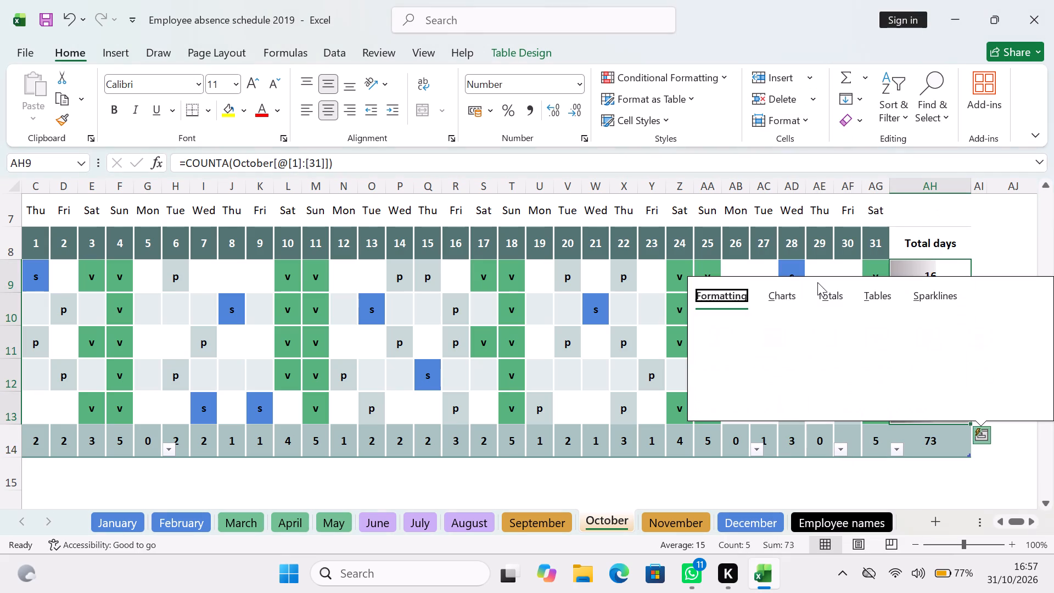
pyautogui.click(739, 344)
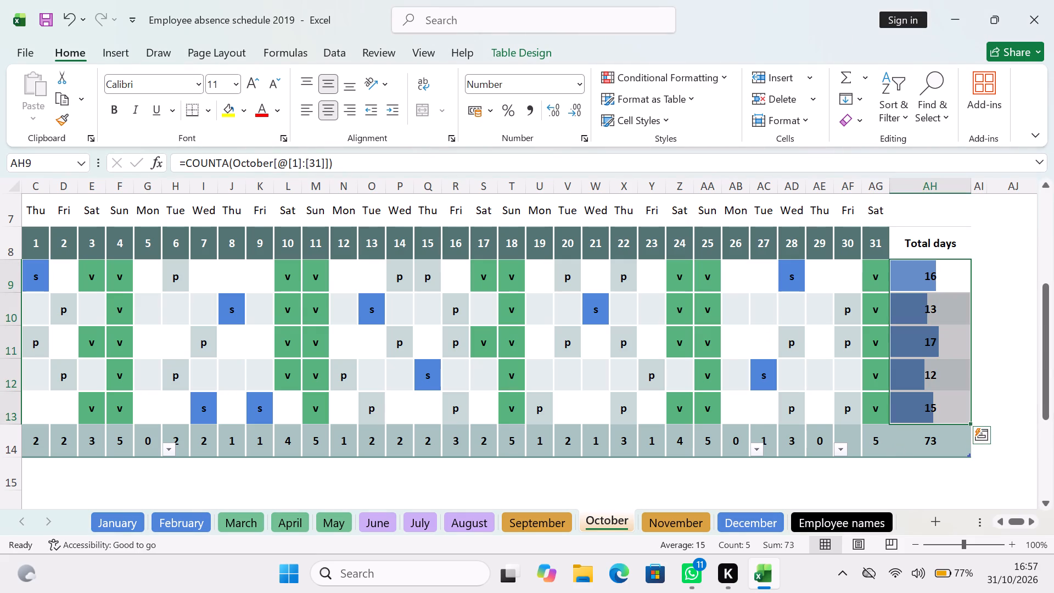
# Review the October sheet's Total days column and total row, glancing at the September and November sheets for comparison.
pyautogui.click(607, 528)
pyautogui.click(558, 518)
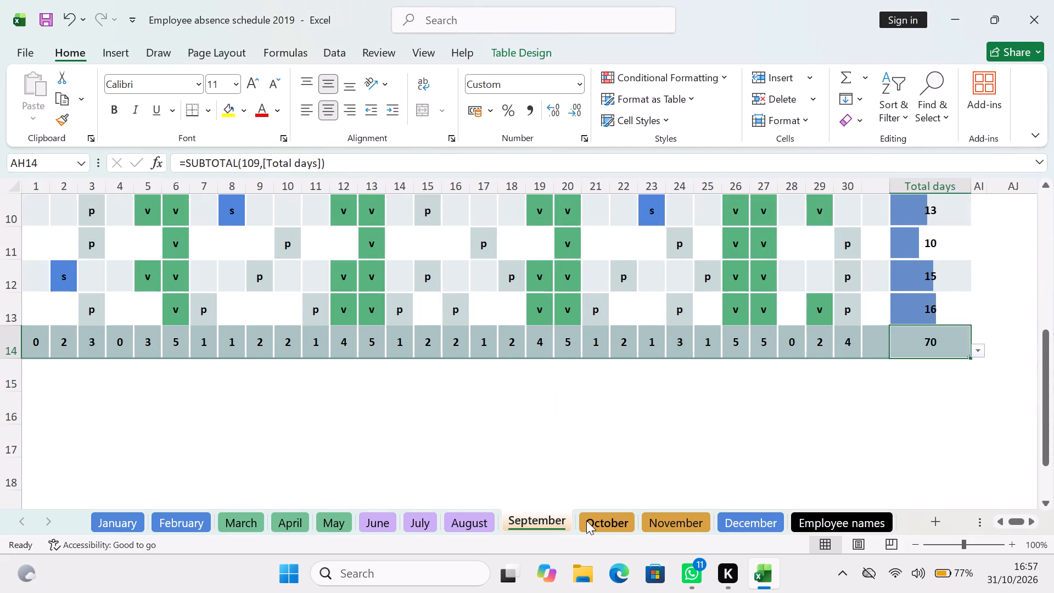
pyautogui.click(586, 521)
pyautogui.press('Up')
pyautogui.press('Up')
pyautogui.press('Up')
pyautogui.press('Up')
pyautogui.press('Up')
pyautogui.press('Up')
pyautogui.press('Up')
pyautogui.press('Up')
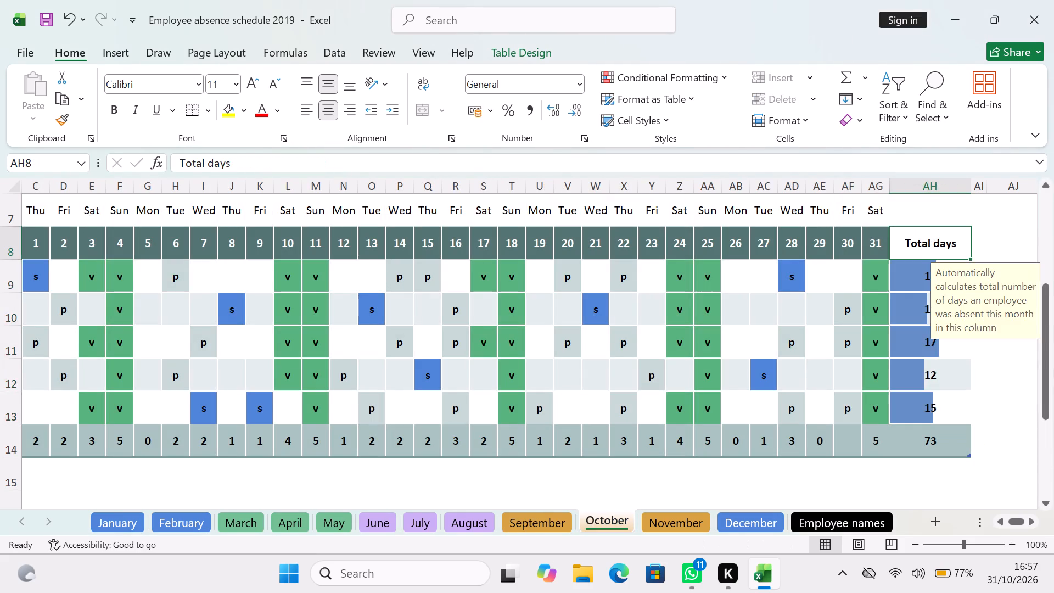
pyautogui.press('Down')
pyautogui.press('Down')
pyautogui.press('Down')
pyautogui.press('Down')
pyautogui.press('Down')
pyautogui.press('Down')
pyautogui.press('Down')
pyautogui.press('Down')
pyautogui.press('Down')
pyautogui.press('Down')
pyautogui.press('Down')
pyautogui.press('Down')
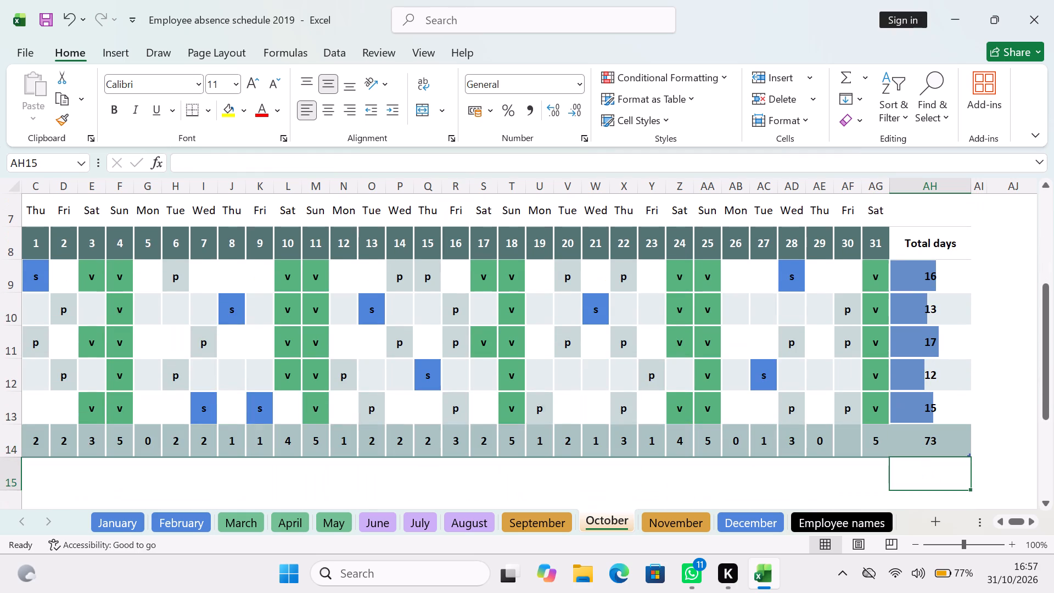
pyautogui.click(685, 521)
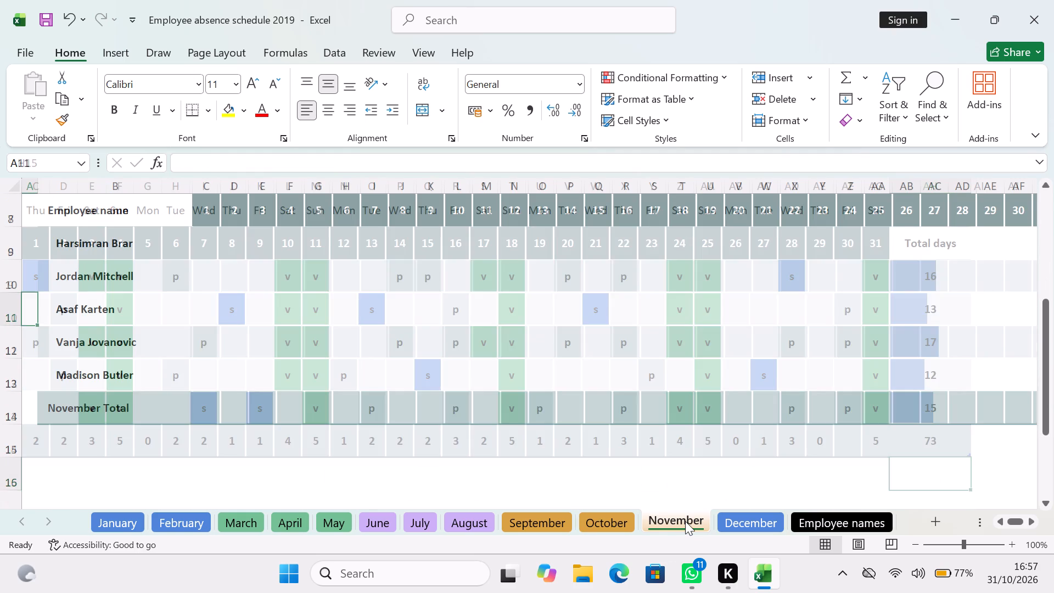
pyautogui.click(624, 518)
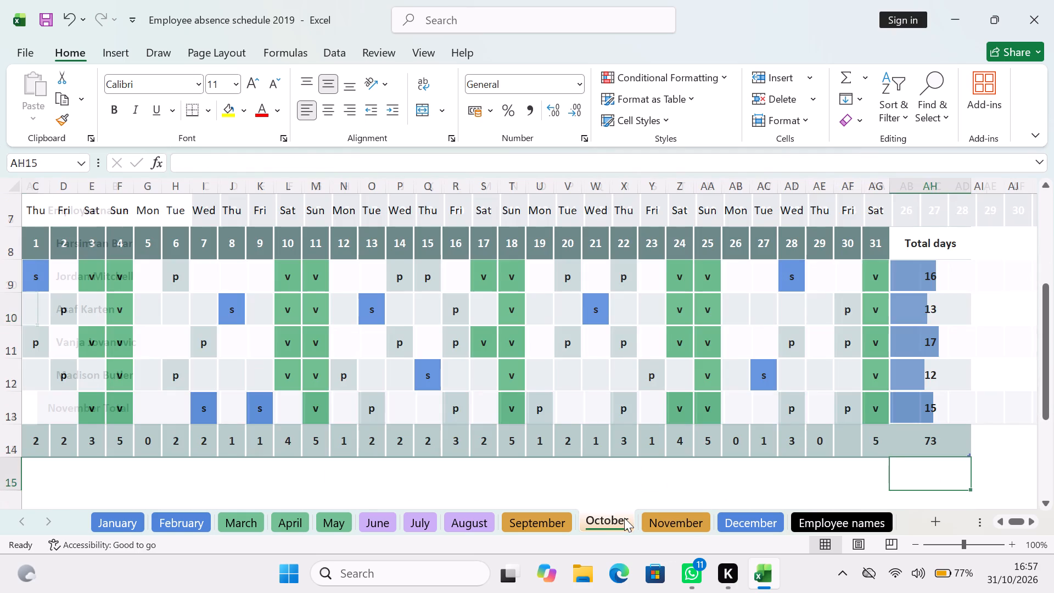
pyautogui.press('Up')
pyautogui.press('Up')
pyautogui.press('Up')
pyautogui.press('Up')
pyautogui.press('Up')
pyautogui.press('Up')
pyautogui.press('Up')
pyautogui.press('Up')
pyautogui.press('Up')
pyautogui.press('Down')
pyautogui.press('Down')
pyautogui.press('Down')
pyautogui.press('Down')
pyautogui.press('Down')
pyautogui.press('Down')
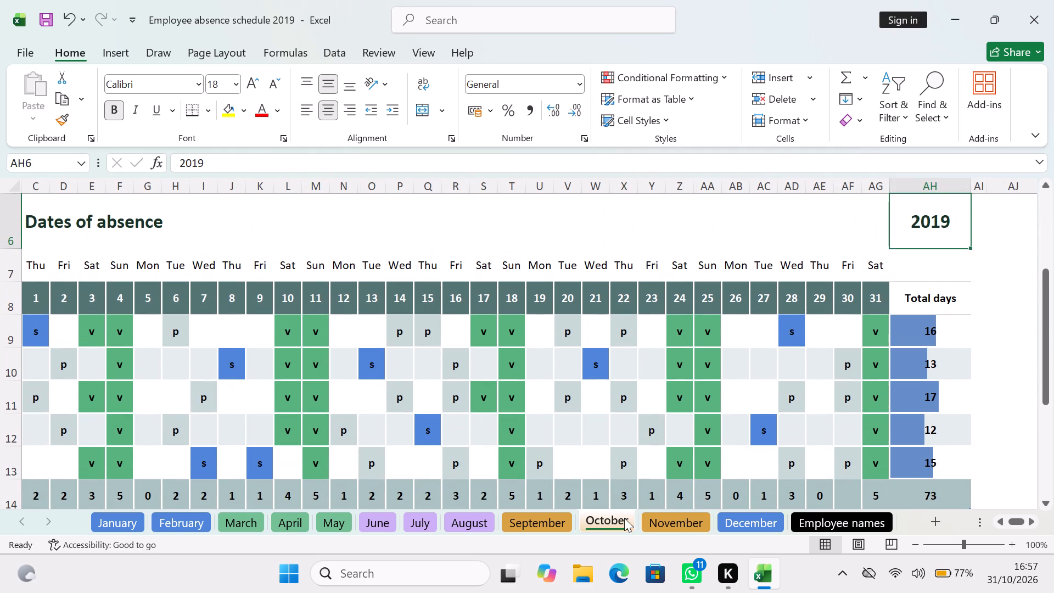
# Switch to the November sheet and save the workbook.
pyautogui.click(676, 524)
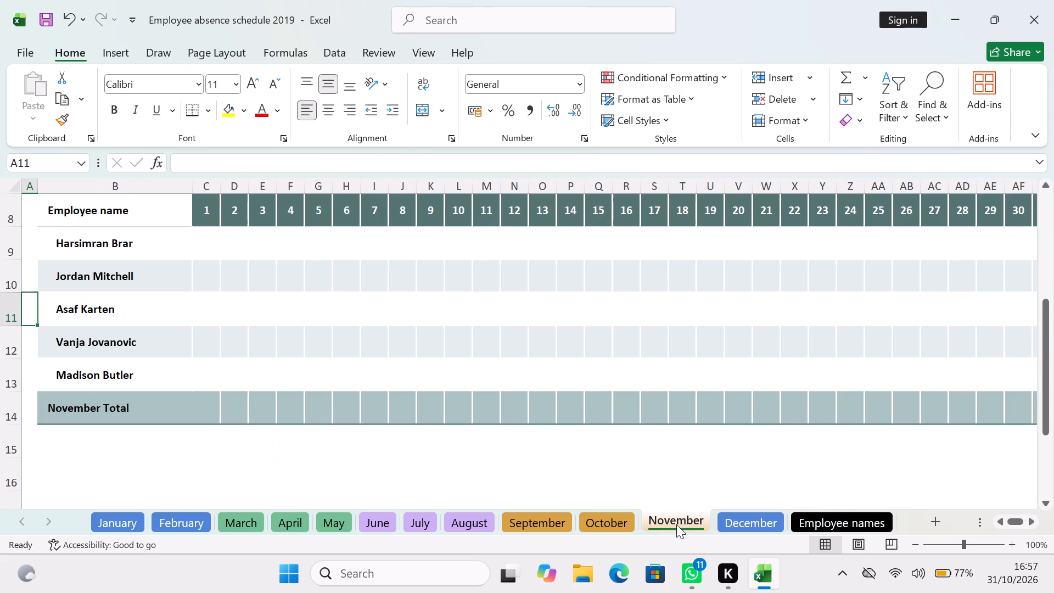
pyautogui.click(42, 16)
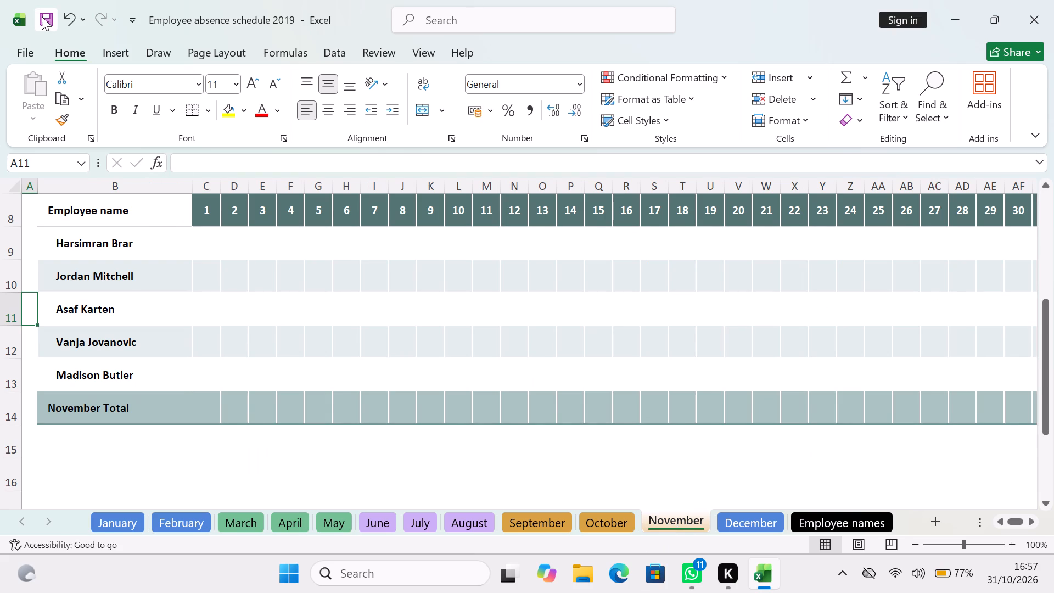
pyautogui.click(42, 16)
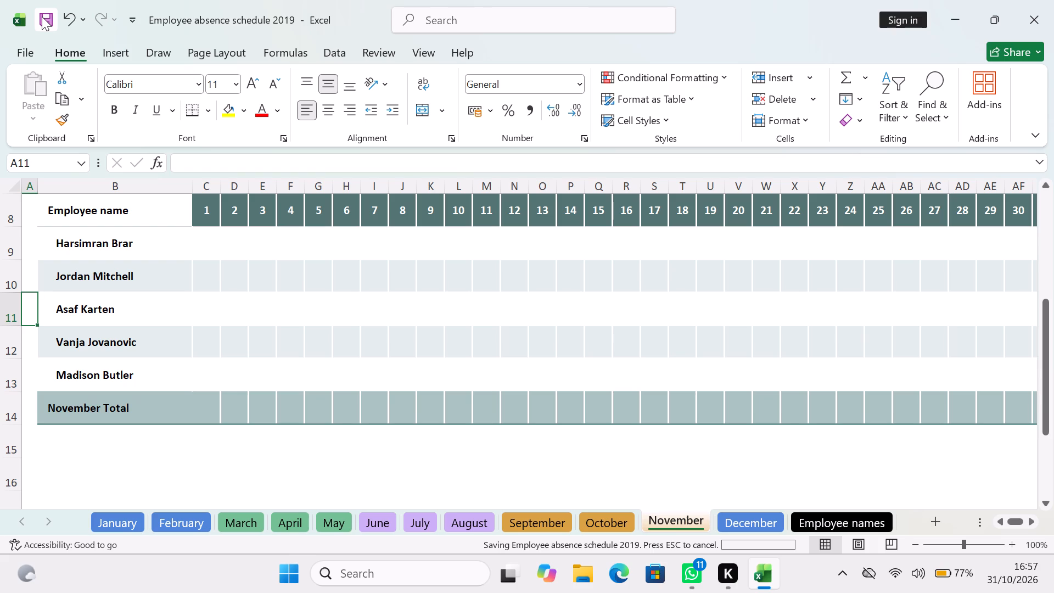
# On the November sheet, enter v on day 1 and s on day 3 for the first employee.
pyautogui.press('Up')
pyautogui.press('Up')
pyautogui.press('Up')
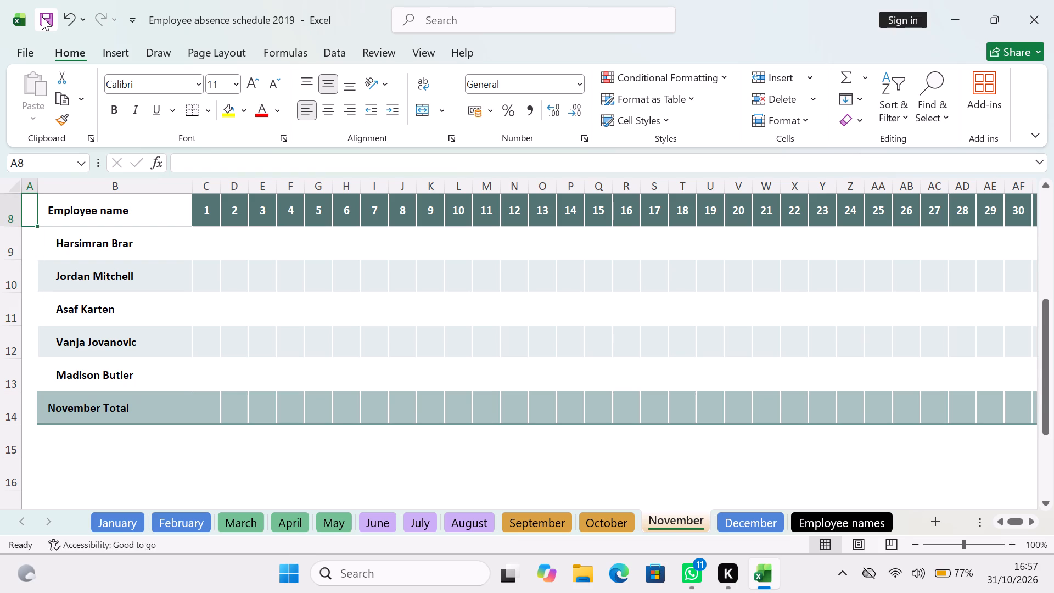
pyautogui.press('Down')
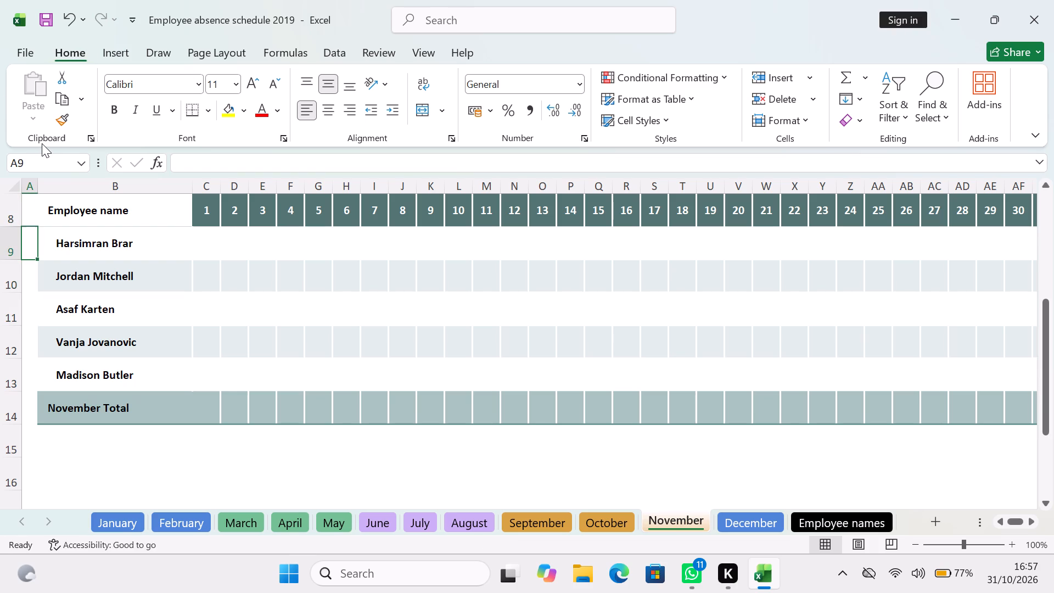
pyautogui.press('Right')
pyautogui.press('Right')
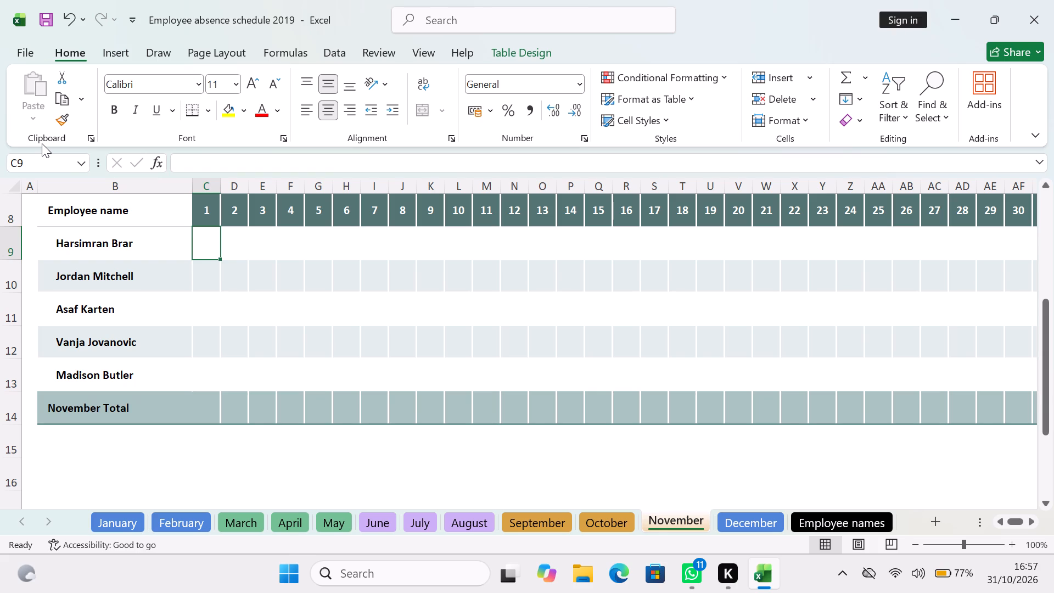
pyautogui.press('Up')
pyautogui.press('Up')
pyautogui.press('Down')
pyautogui.press('Down')
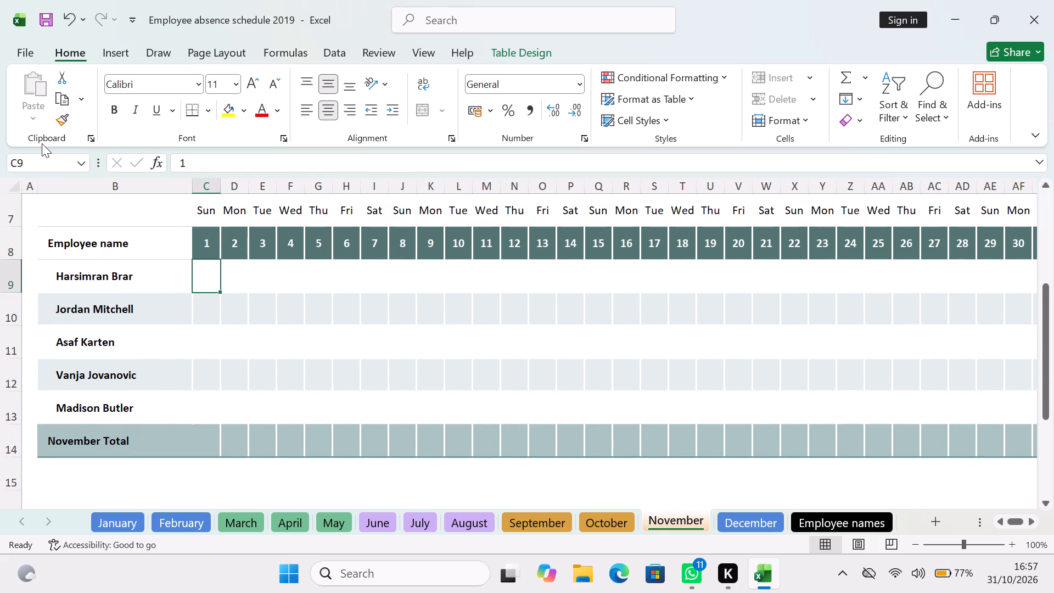
pyautogui.press('Right')
pyautogui.press('Left')
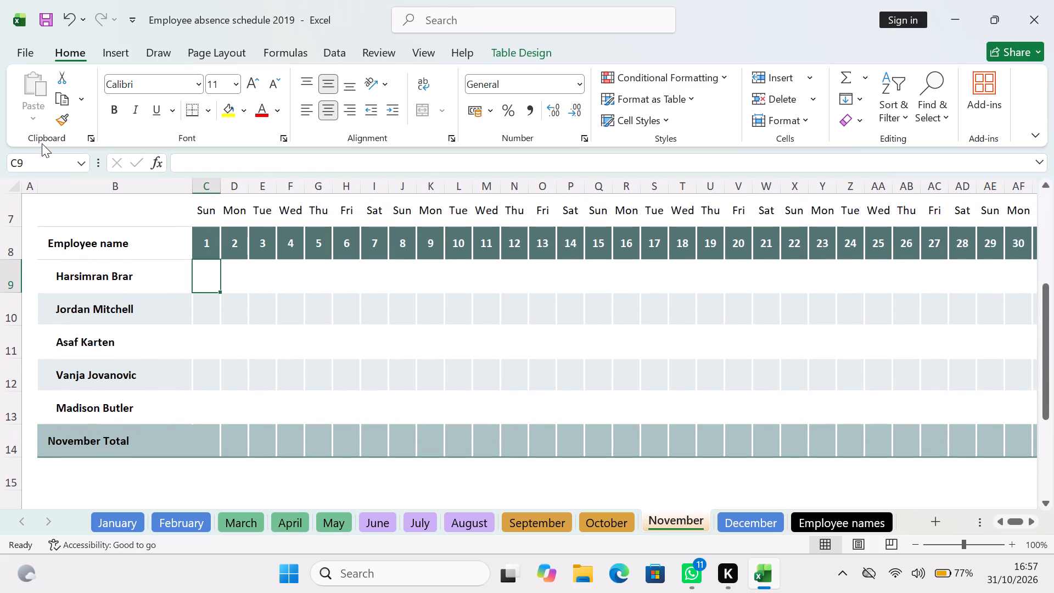
pyautogui.press('c')
pyautogui.press('BackSpace')
pyautogui.press('v')
pyautogui.press('Right')
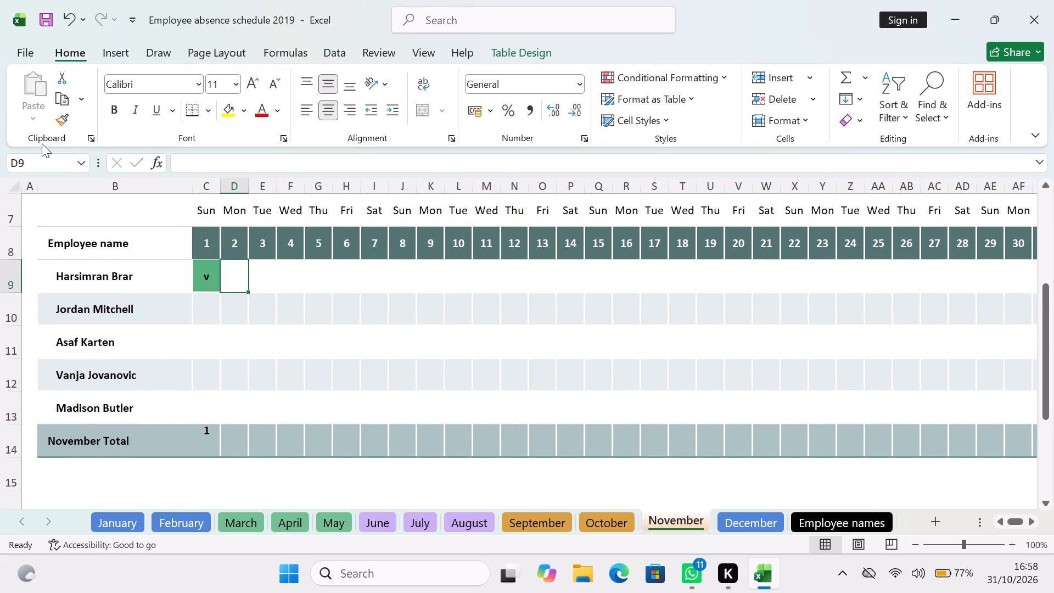
pyautogui.press('Right')
pyautogui.press('s')
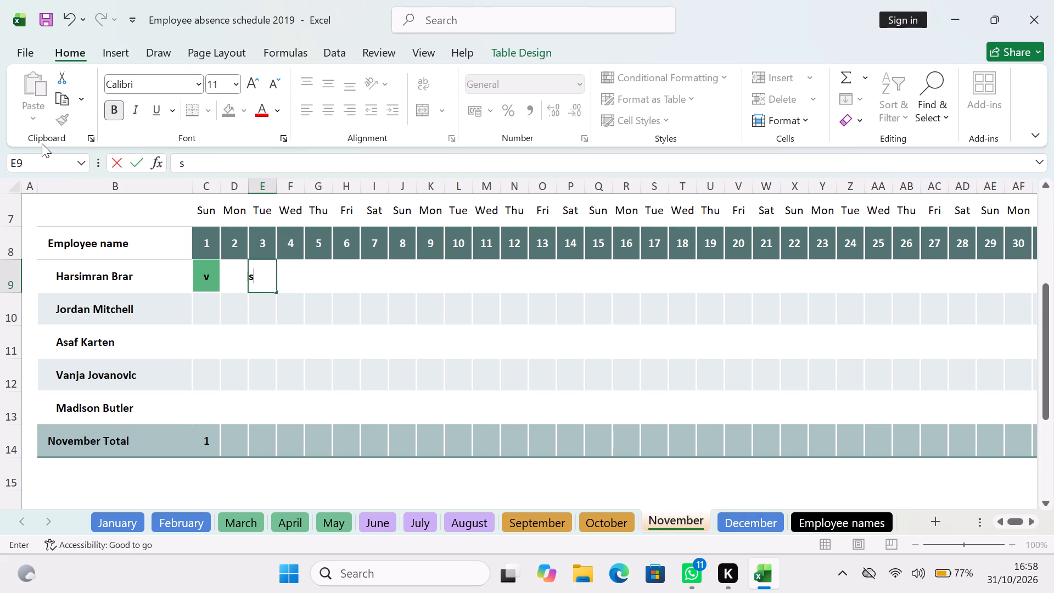
pyautogui.press('Right')
# Enter s on day 6 and v on days 7 and 8 in the first employee's November row.
pyautogui.press('Right')
pyautogui.press('Right')
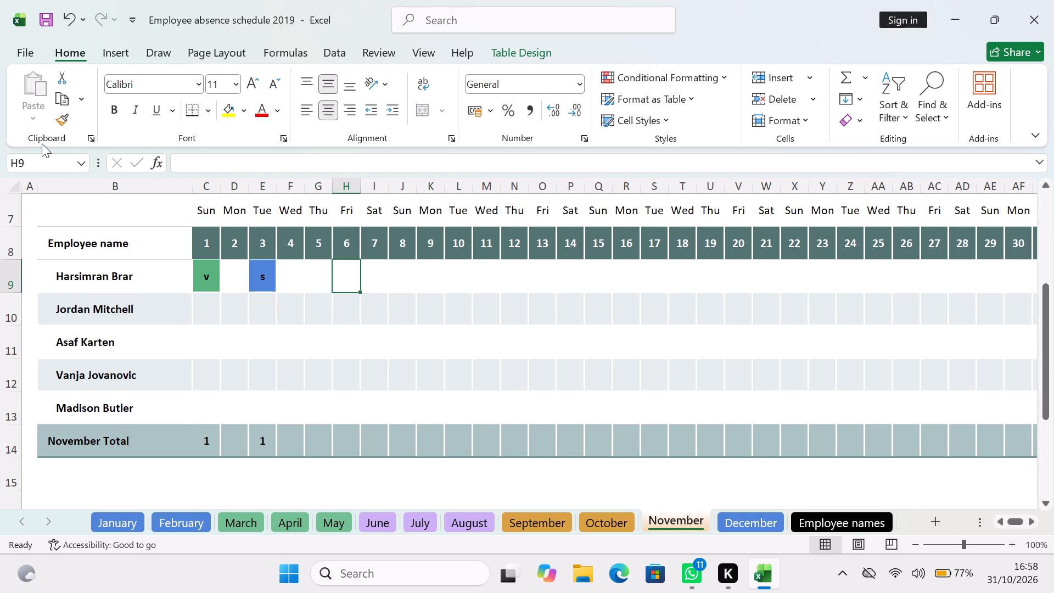
pyautogui.press('v')
pyautogui.press('Right')
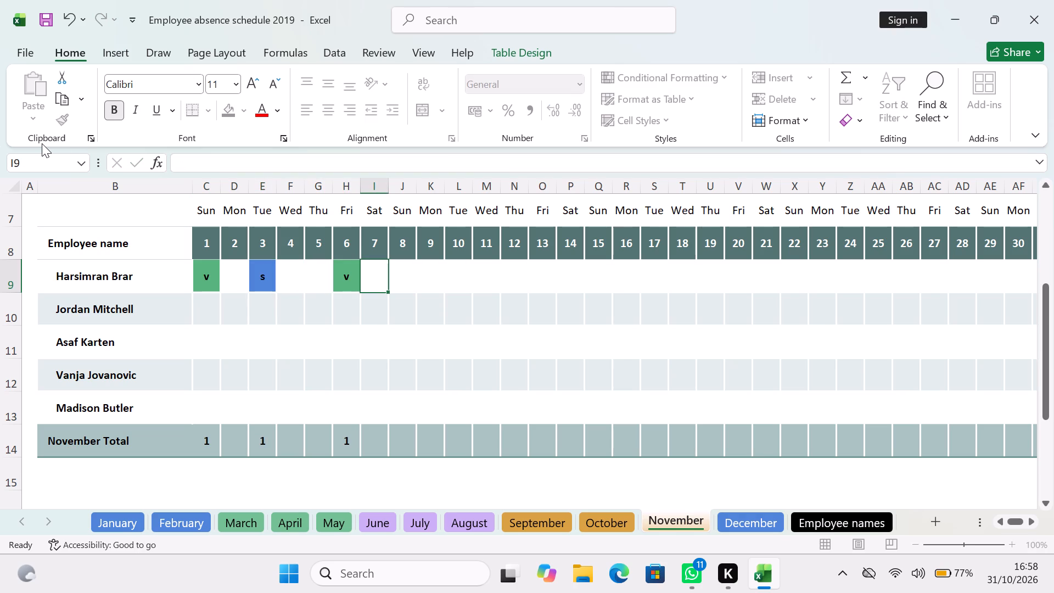
pyautogui.press('Left')
pyautogui.press('BackSpace')
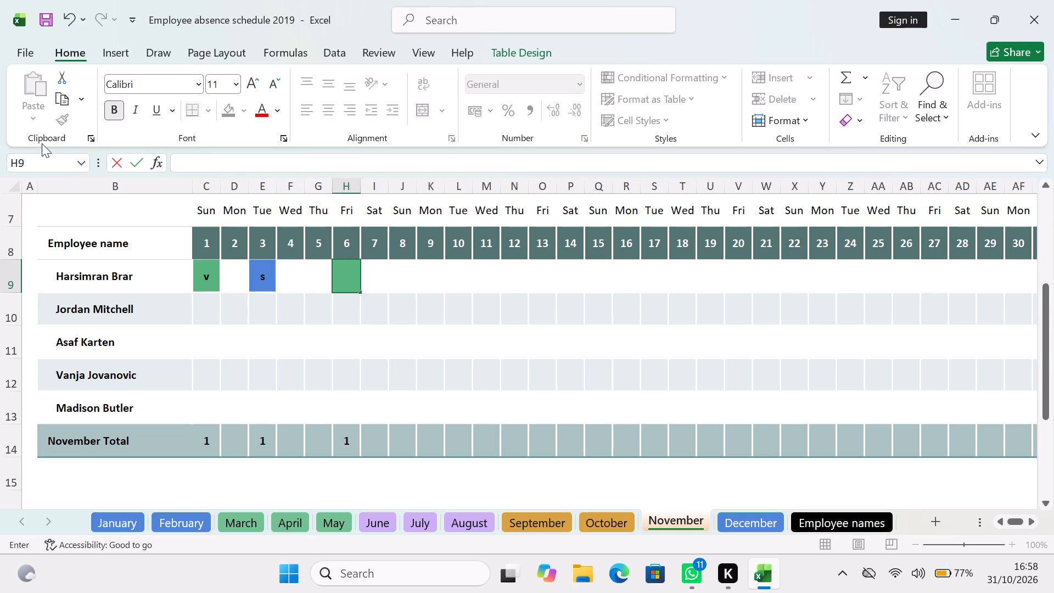
pyautogui.press('s')
pyautogui.press('Right')
pyautogui.press('v')
pyautogui.press('Right')
pyautogui.press('v')
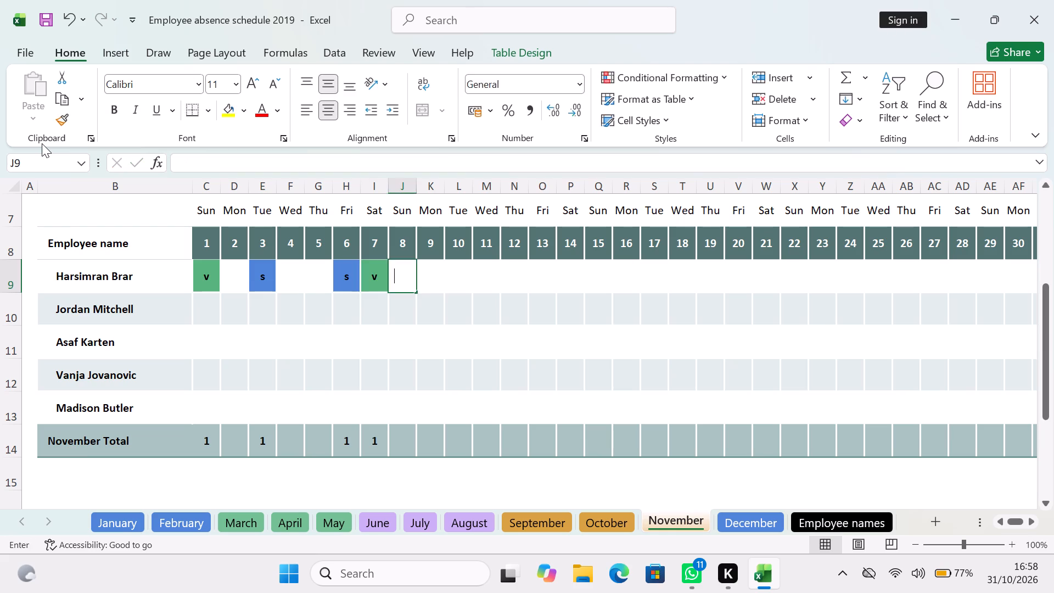
pyautogui.press('Right')
# Enter p on days 10 and 11 and v on days 14 and 15 for the first employee in November.
pyautogui.press('Right')
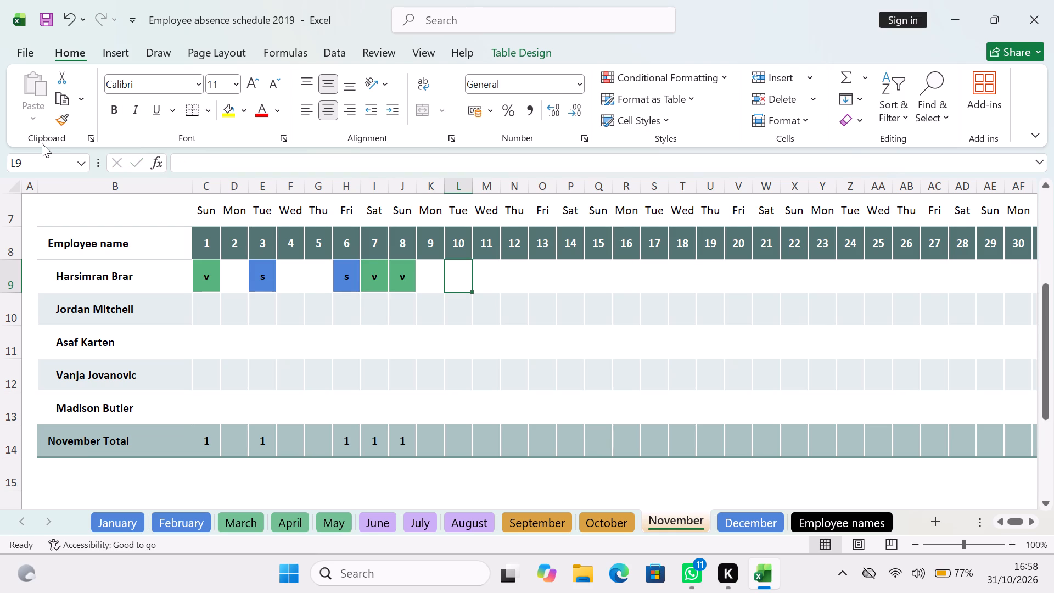
pyautogui.press('p')
pyautogui.press('Right')
pyautogui.press('Right')
pyautogui.press('Left')
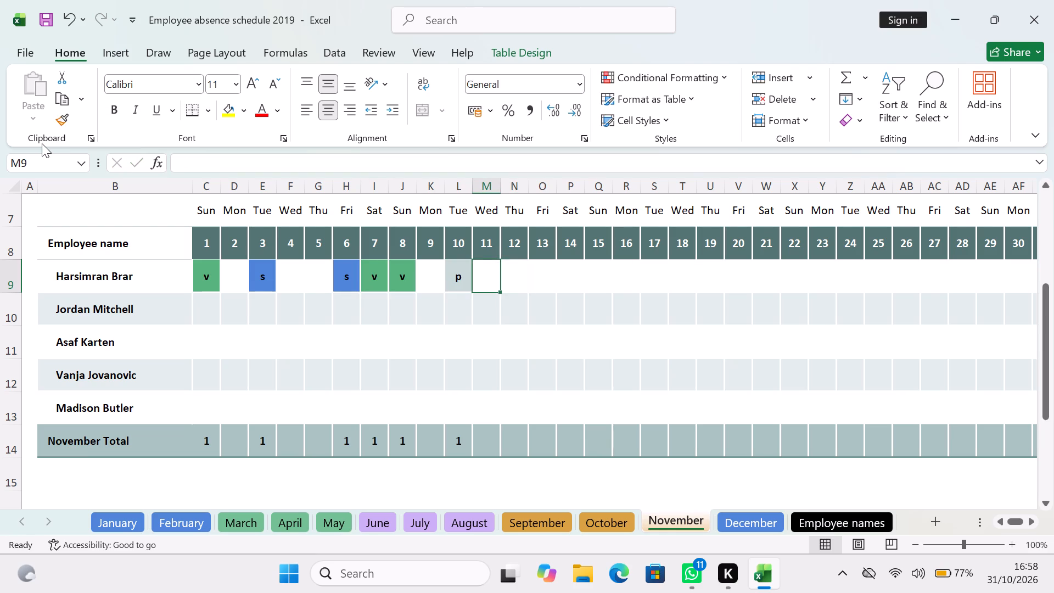
pyautogui.press('p')
pyautogui.press('Right')
pyautogui.press('Right')
pyautogui.press('Right')
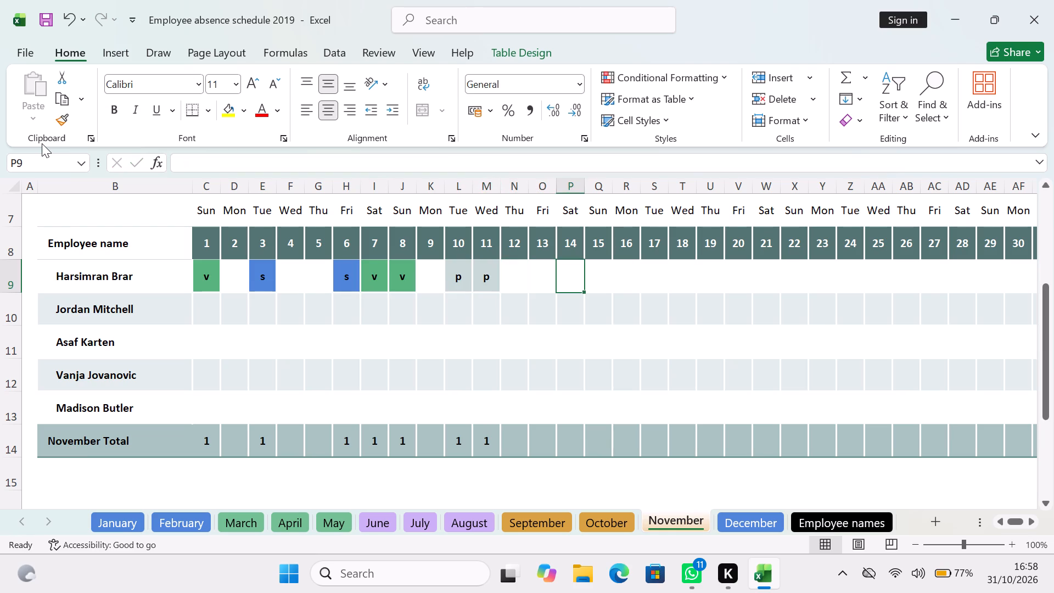
pyautogui.press('v')
pyautogui.press('Right')
pyautogui.press('v')
pyautogui.press('Right')
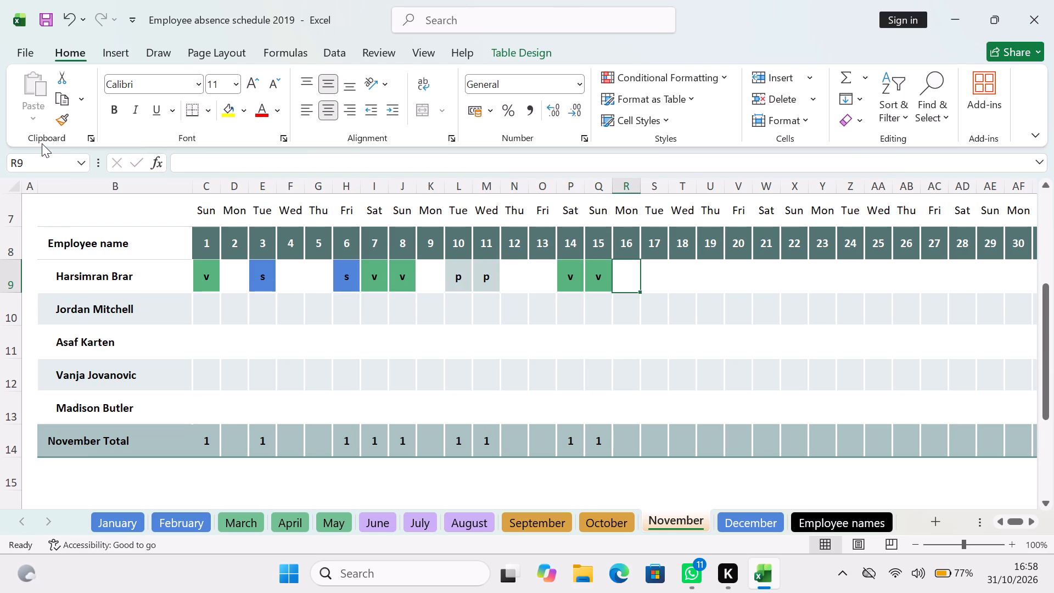
# Enter p on days 18 and 19 and v on days 21 and 22 for the first employee in November.
pyautogui.press('Right')
pyautogui.press('Right')
pyautogui.press('p')
pyautogui.press('Right')
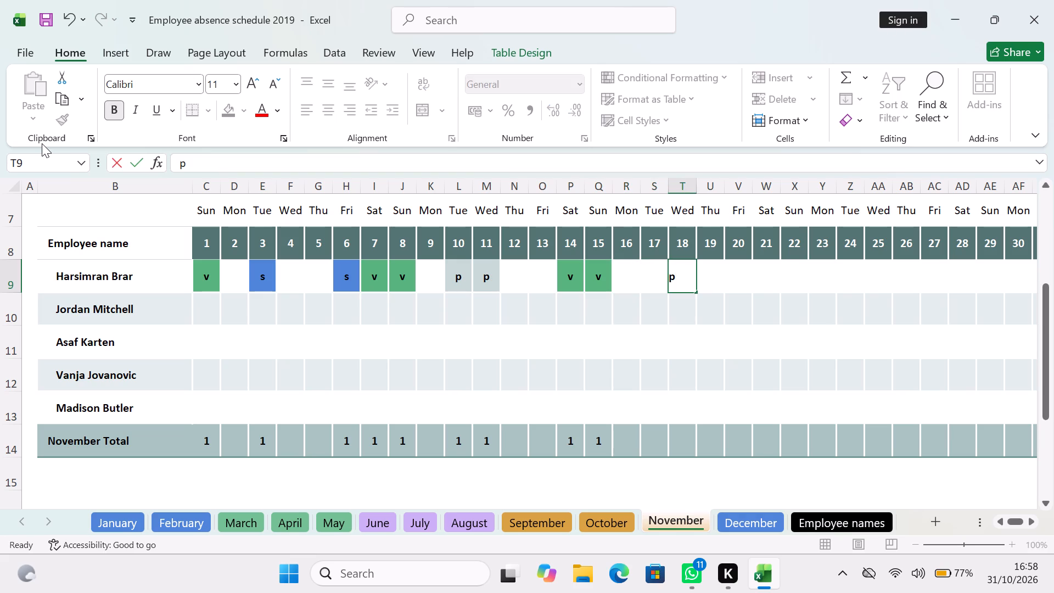
pyautogui.press('Right')
pyautogui.press('Left')
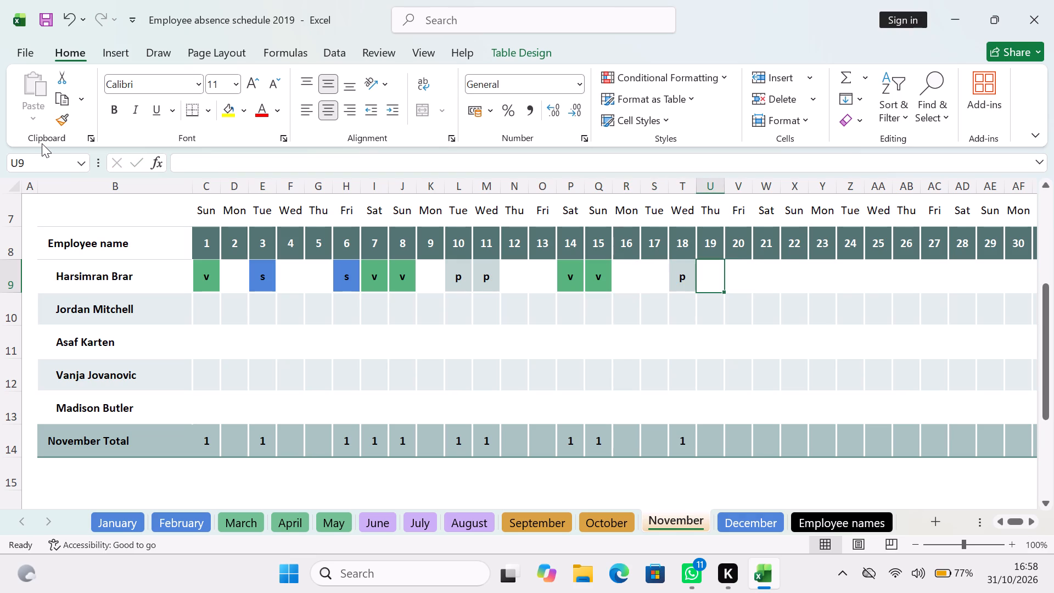
pyautogui.press('p')
pyautogui.press('Right')
pyautogui.press('Right')
pyautogui.press('Down')
pyautogui.press('Left')
pyautogui.press('Up')
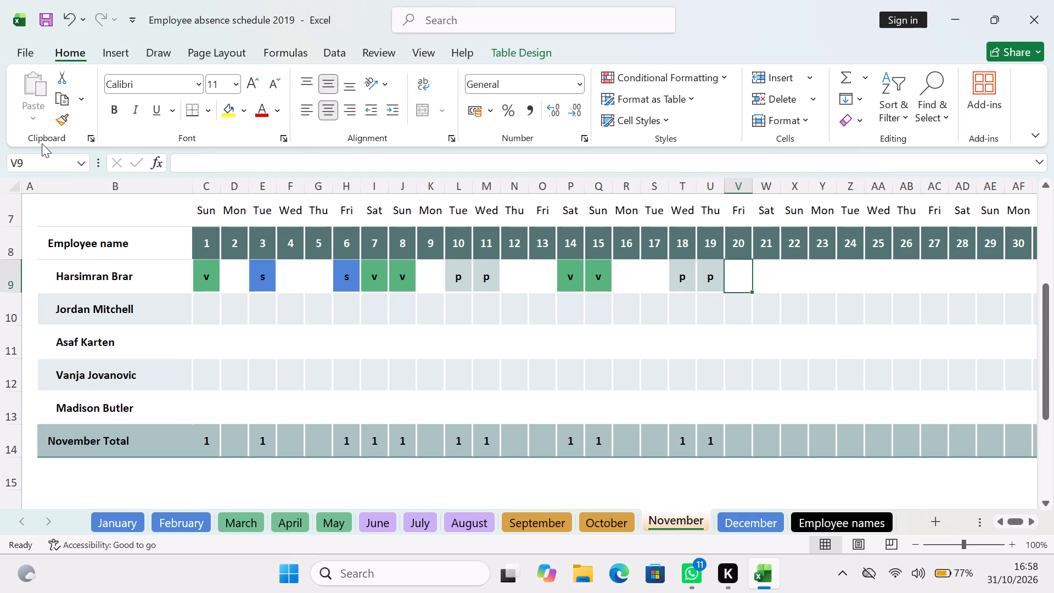
pyautogui.press('Right')
pyautogui.press('v')
pyautogui.press('Right')
pyautogui.press('v')
pyautogui.press('Right')
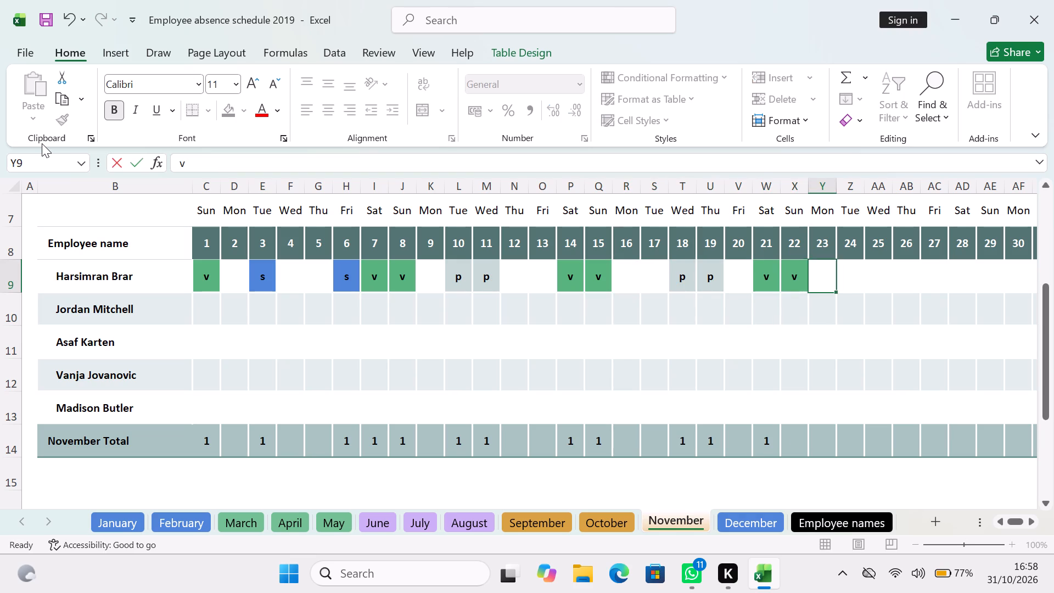
# Enter p on days 24 and 25 and v on days 28 and 29 for the first employee in November.
pyautogui.press('Right')
pyautogui.press('Down')
pyautogui.press('Up')
pyautogui.press('p')
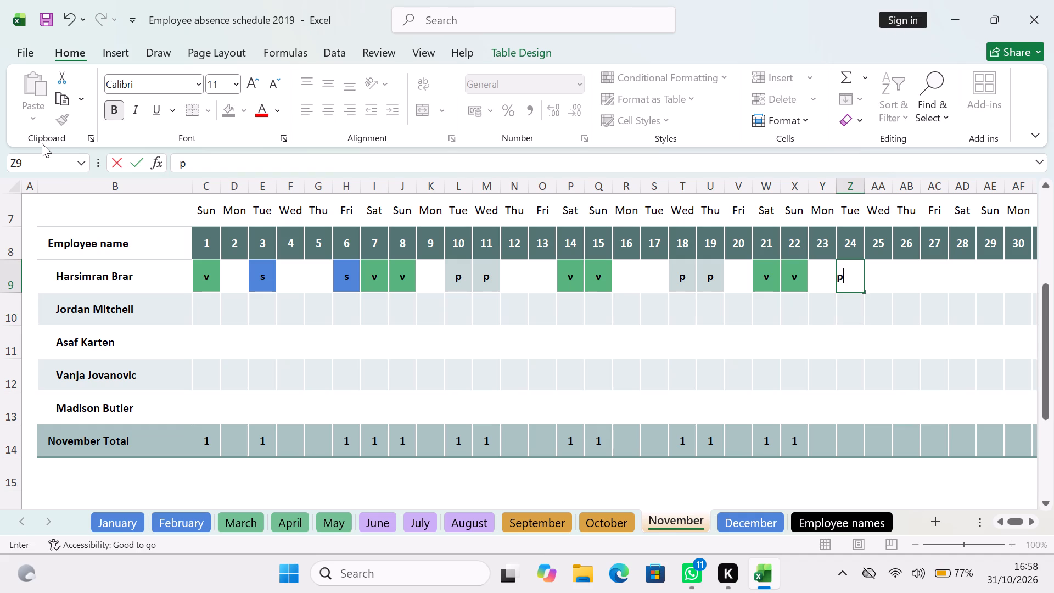
pyautogui.press('Right')
pyautogui.press('p')
pyautogui.press('Right')
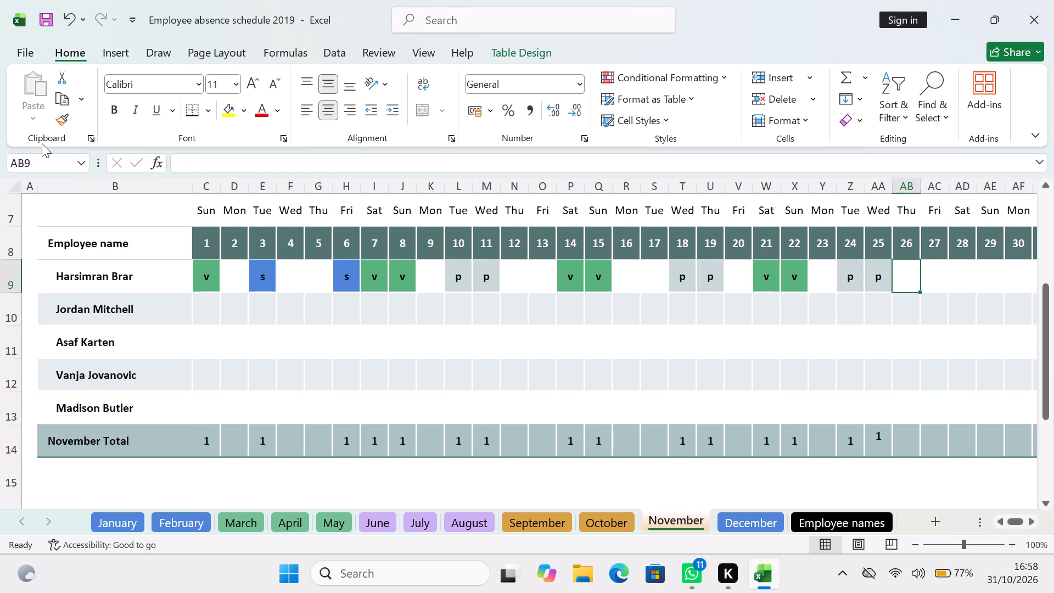
pyautogui.press('Right')
pyautogui.press('Right')
pyautogui.press('v')
pyautogui.press('Right')
pyautogui.press('v')
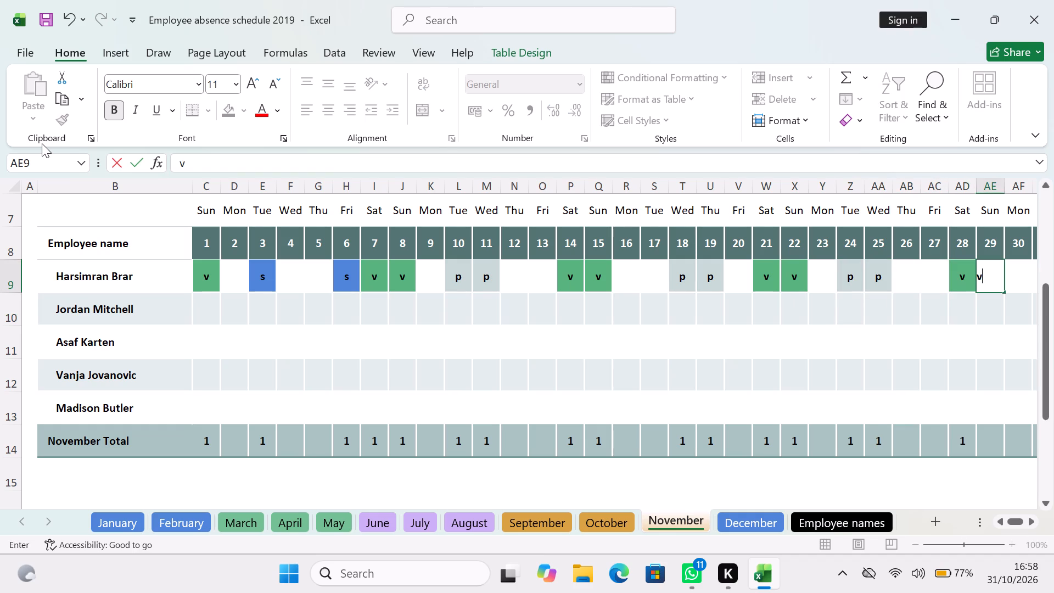
pyautogui.press('Right')
# Enter p on day 30 to finish the first employee's November row.
pyautogui.press('Right')
pyautogui.press('Left')
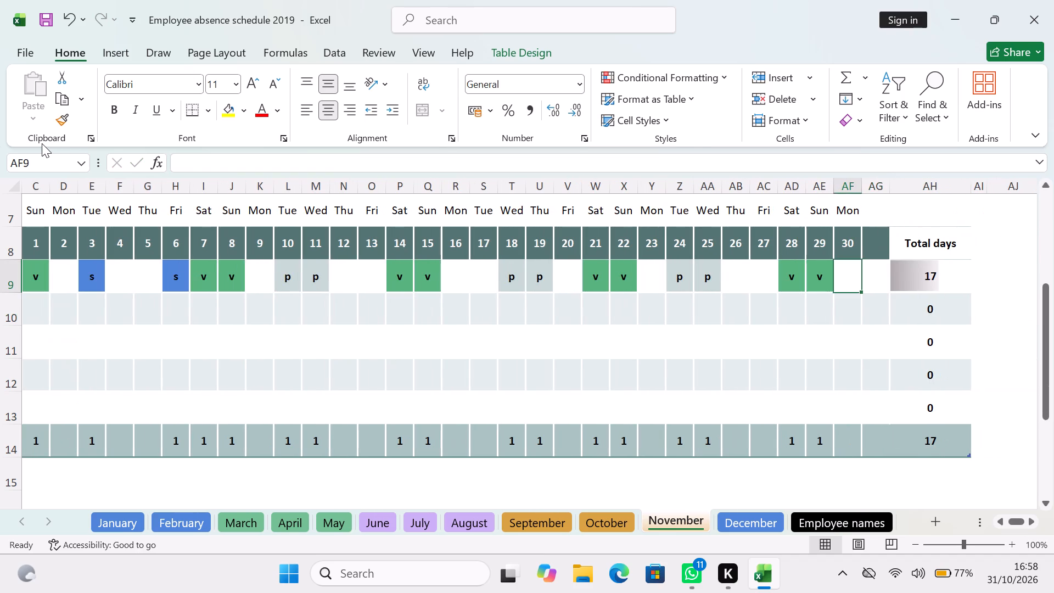
pyautogui.press('Right')
pyautogui.press('Left')
pyautogui.press('p')
pyautogui.press('Down')
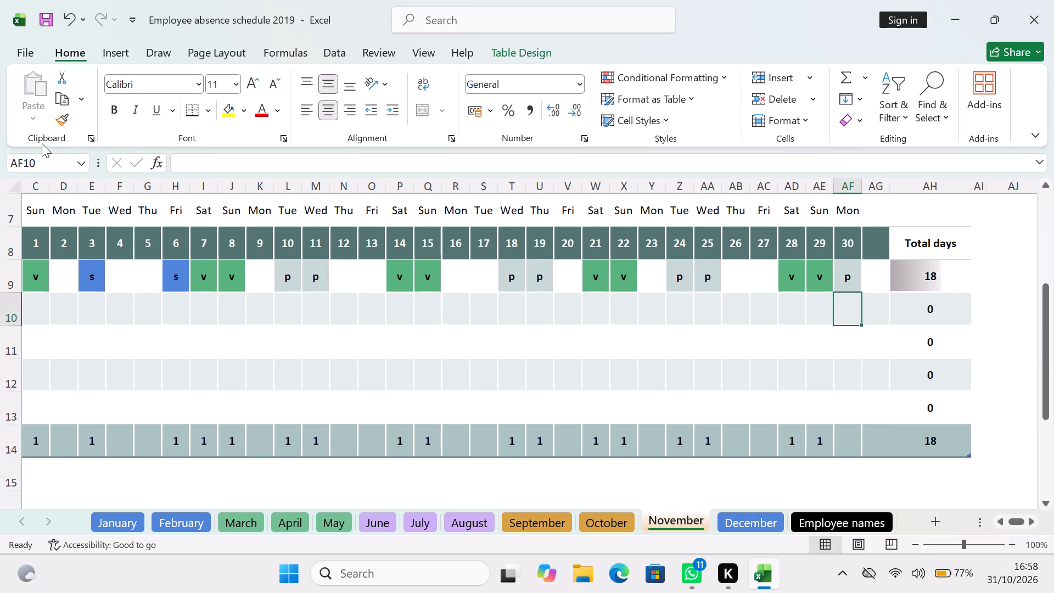
# Enter v on day 1 and p on day 5 in the second employee's November row.
pyautogui.press('Left')
pyautogui.press('Left')
pyautogui.press('Left')
pyautogui.press('Left')
pyautogui.press('Left')
pyautogui.press('Left')
pyautogui.press('Left')
pyautogui.press('Left')
pyautogui.press('Left')
pyautogui.press('Left')
pyautogui.press('Left')
pyautogui.press('Left')
pyautogui.press('Left')
pyautogui.press('Left')
pyautogui.press('Left')
pyautogui.press('Left')
pyautogui.press('Left')
pyautogui.press('Left')
pyautogui.press('Left')
pyautogui.press('Left')
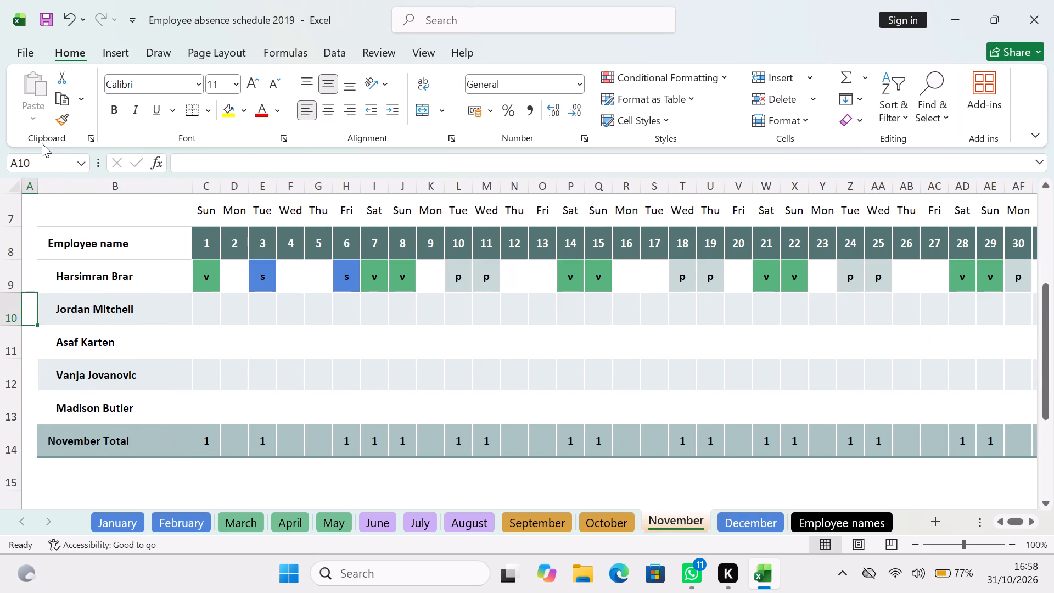
pyautogui.press('Right')
pyautogui.press('Right')
pyautogui.press('Left')
pyautogui.press('Right')
pyautogui.press('Right')
pyautogui.press('Right')
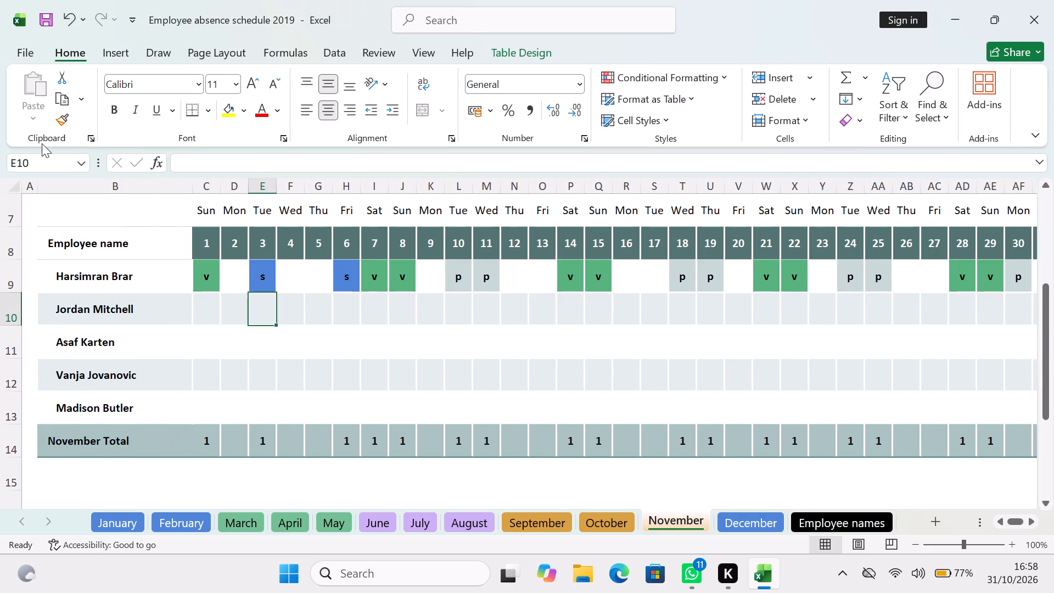
pyautogui.press('Left')
pyautogui.press('Left')
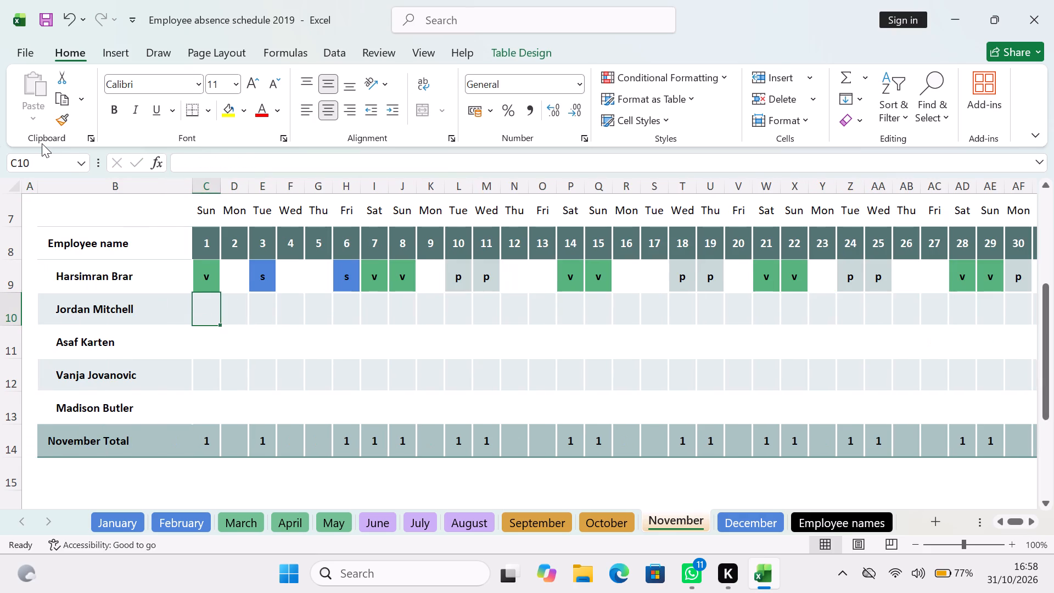
pyautogui.press('c')
pyautogui.press('BackSpace')
pyautogui.press('v')
pyautogui.press('Right')
pyautogui.press('Right')
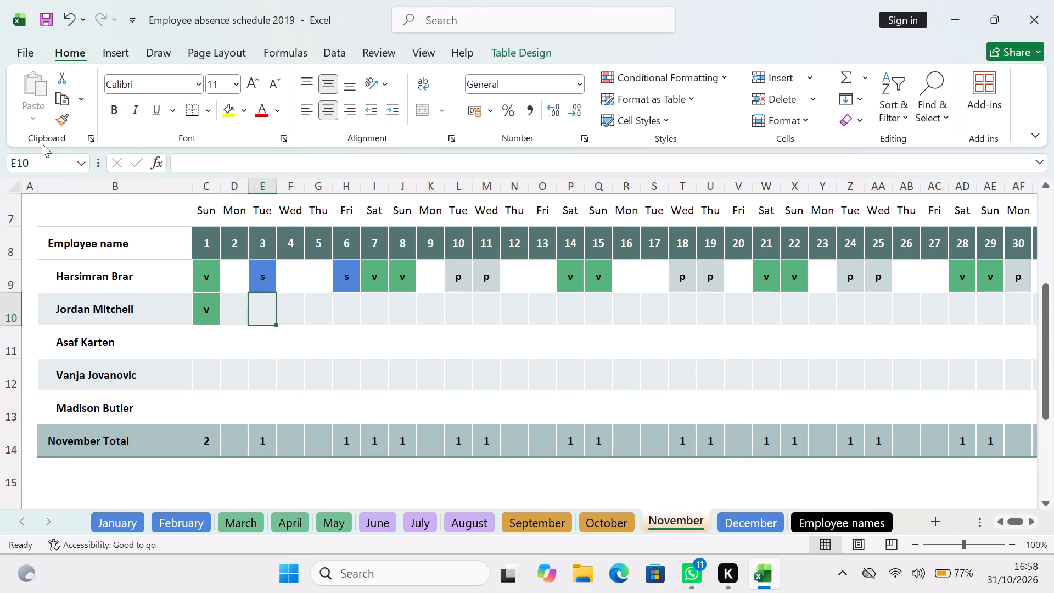
pyautogui.press('Right')
pyautogui.press('Right')
pyautogui.press('Left')
pyautogui.press('Right')
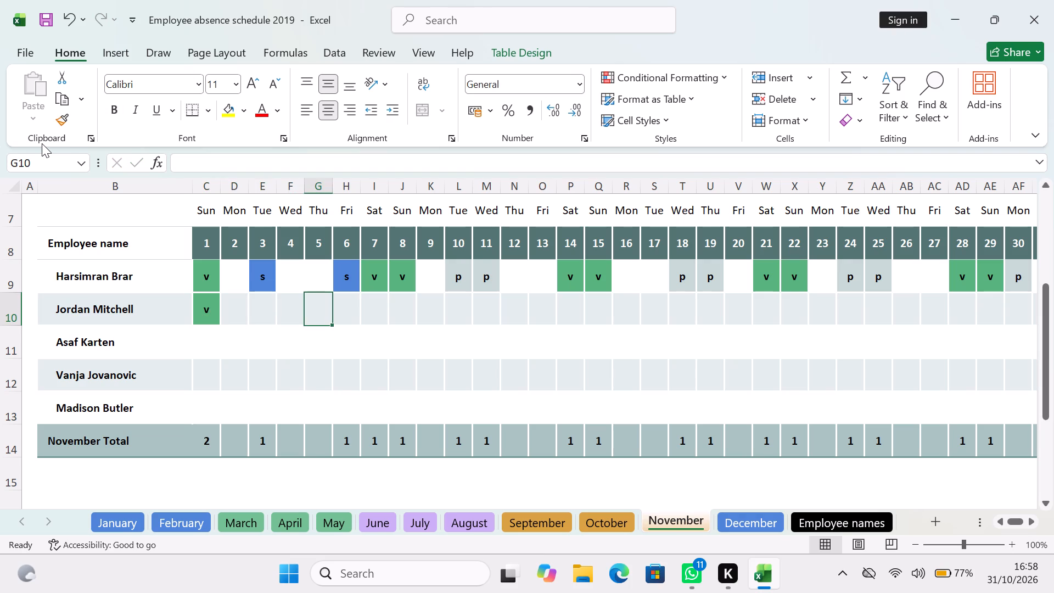
pyautogui.press('p')
pyautogui.press('Right')
# Enter v on days 7 and 8 and p on day 12 for the second employee in November.
pyautogui.press('Right')
pyautogui.press('Right')
pyautogui.press('v')
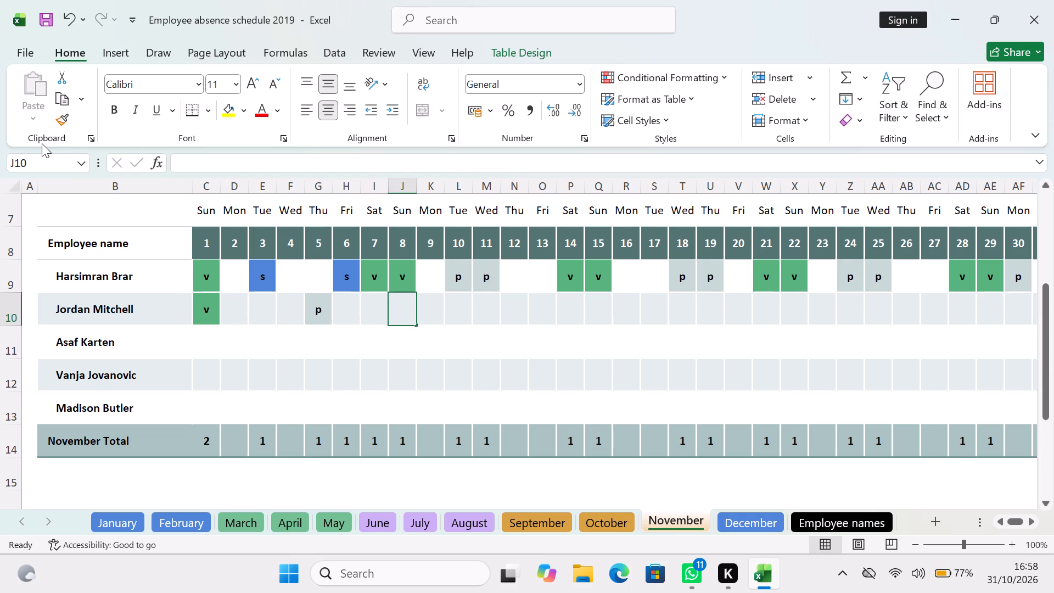
pyautogui.press('Left')
pyautogui.press('v')
pyautogui.press('Right')
pyautogui.press('Right')
pyautogui.press('Right')
pyautogui.press('Right')
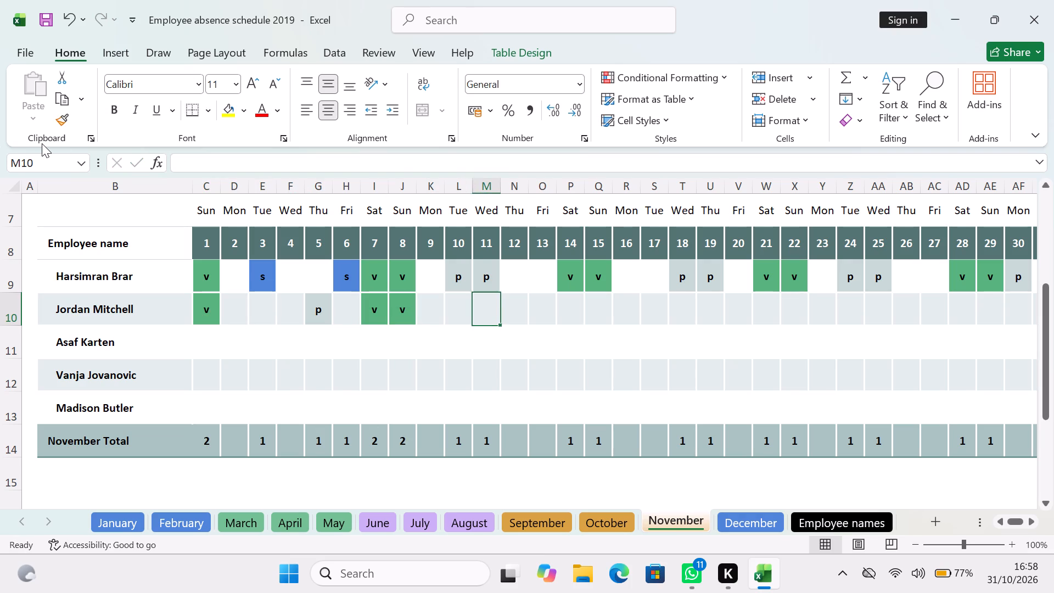
pyautogui.press('Right')
pyautogui.press('p')
pyautogui.press('Right')
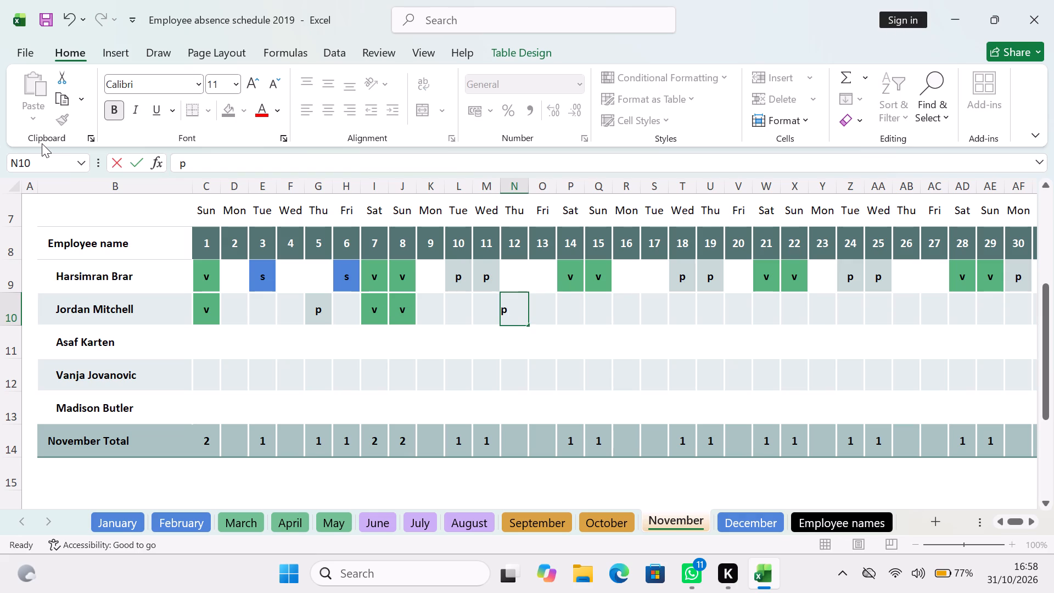
# Enter v on days 14 and 15 and p on day 17 for the second employee in November.
pyautogui.press('Right')
pyautogui.press('v')
pyautogui.press('Right')
pyautogui.press('v')
pyautogui.press('Right')
pyautogui.press('Right')
pyautogui.press('Right')
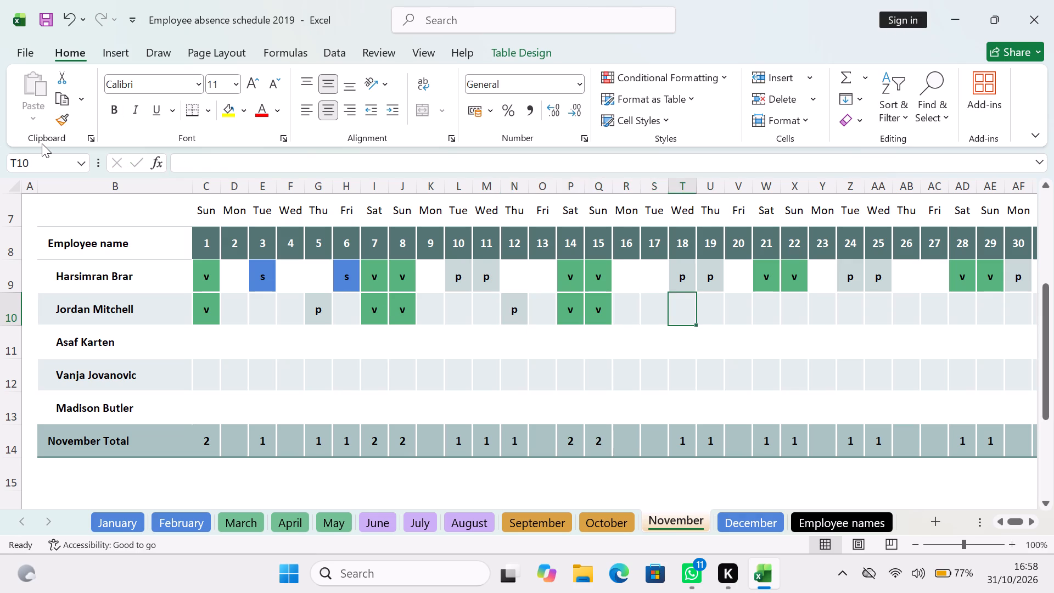
pyautogui.press('Left')
pyautogui.press('p')
pyautogui.press('Right')
# Enter v on days 21 and 22 in the second employee's November row.
pyautogui.press('Right')
pyautogui.press('Right')
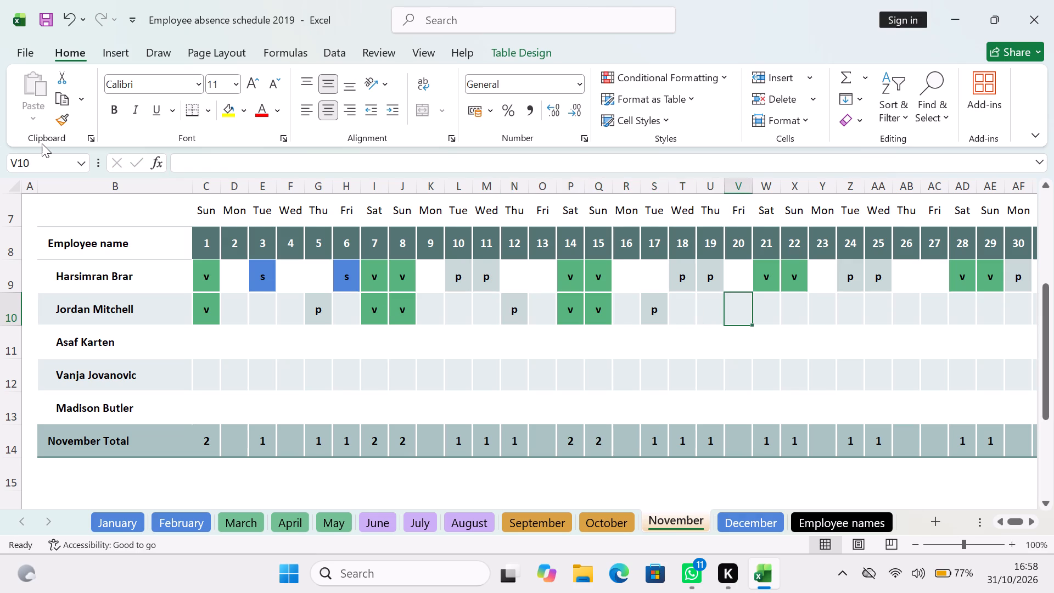
pyautogui.press('Right')
pyautogui.press('v')
pyautogui.press('Right')
pyautogui.press('v')
pyautogui.press('Right')
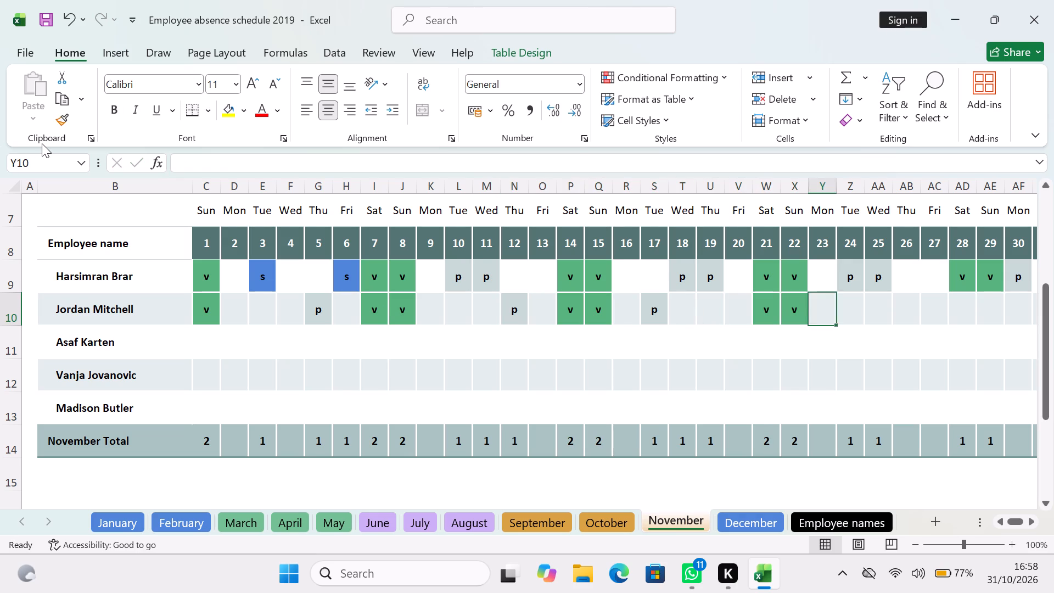
# Enter p on day 26 in the second employee's November row.
pyautogui.press('Right')
pyautogui.press('Right')
pyautogui.press('Right')
pyautogui.press('v')
pyautogui.press('Right')
pyautogui.press('Right')
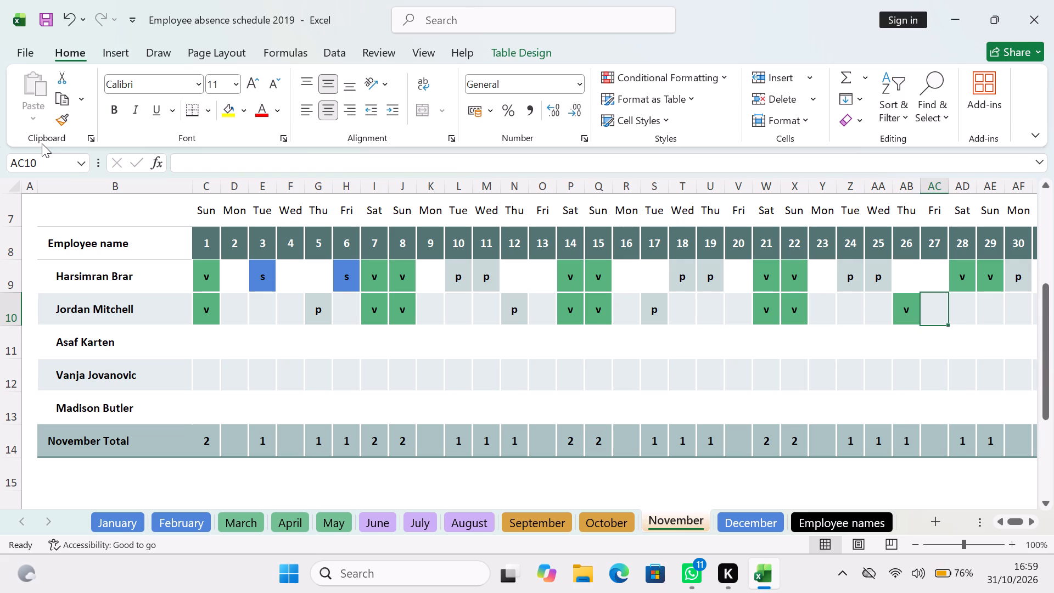
pyautogui.press('Left')
pyautogui.press('Left')
pyautogui.press('BackSpace')
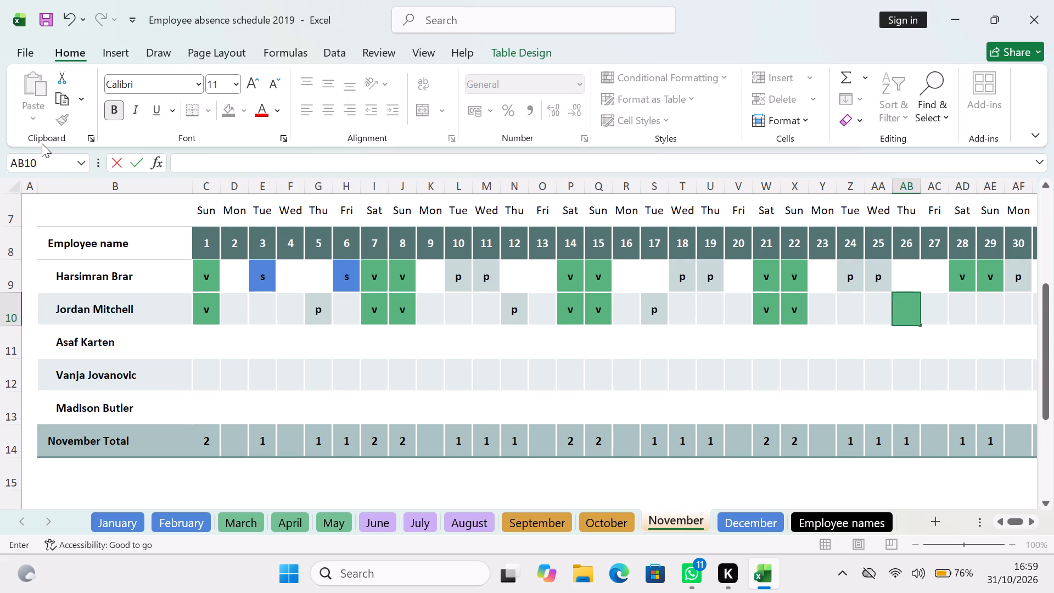
pyautogui.press('p')
pyautogui.press('Right')
pyautogui.press('Right')
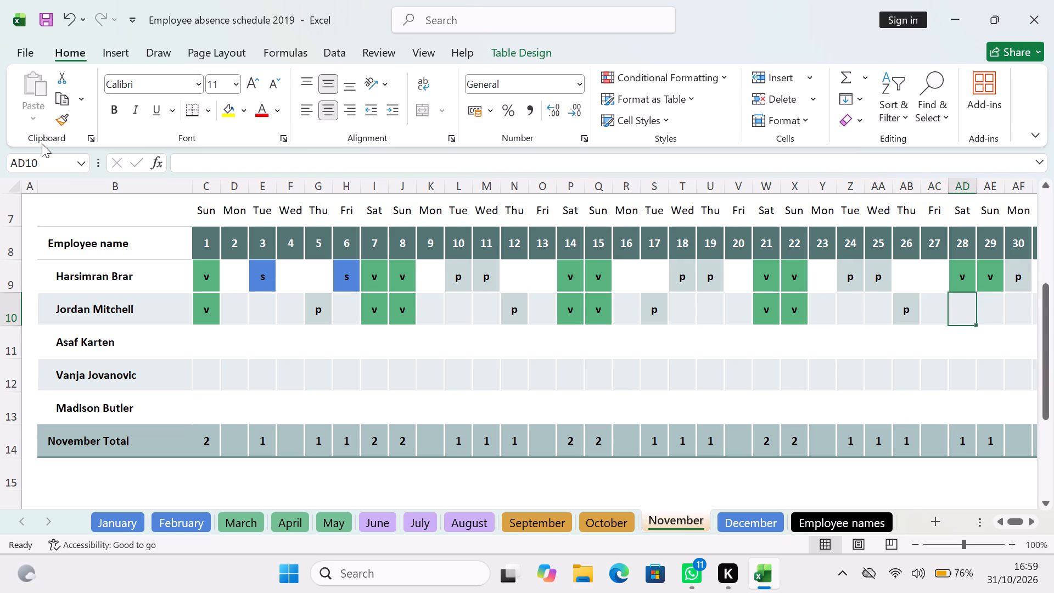
# Enter v on days 28 and 29 and p on day 30 for the second employee in November.
pyautogui.press('v')
pyautogui.press('Right')
pyautogui.press('v')
pyautogui.press('Right')
pyautogui.press('Right')
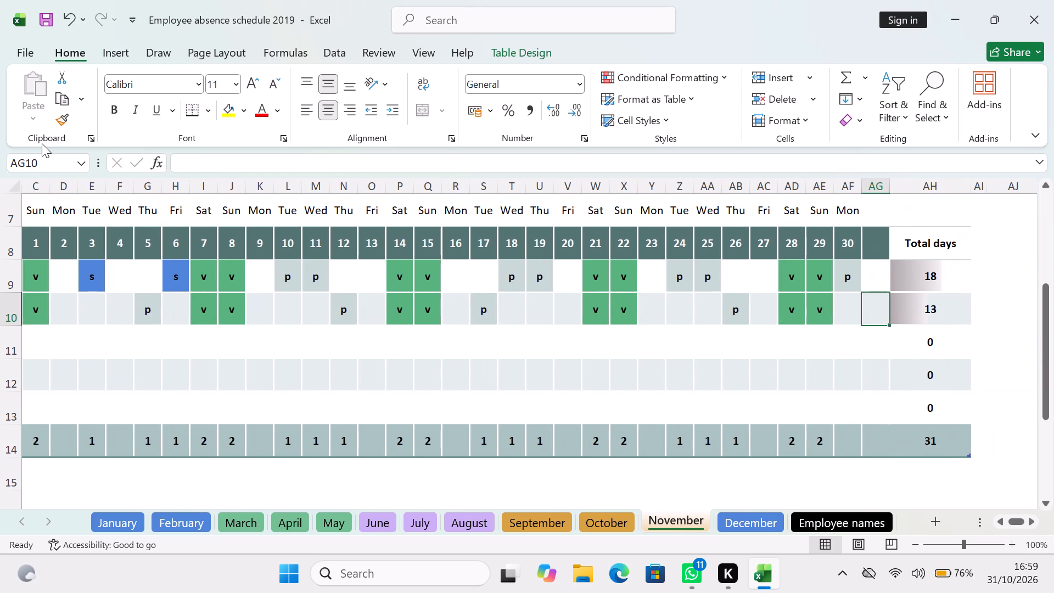
pyautogui.press('Left')
pyautogui.press('p')
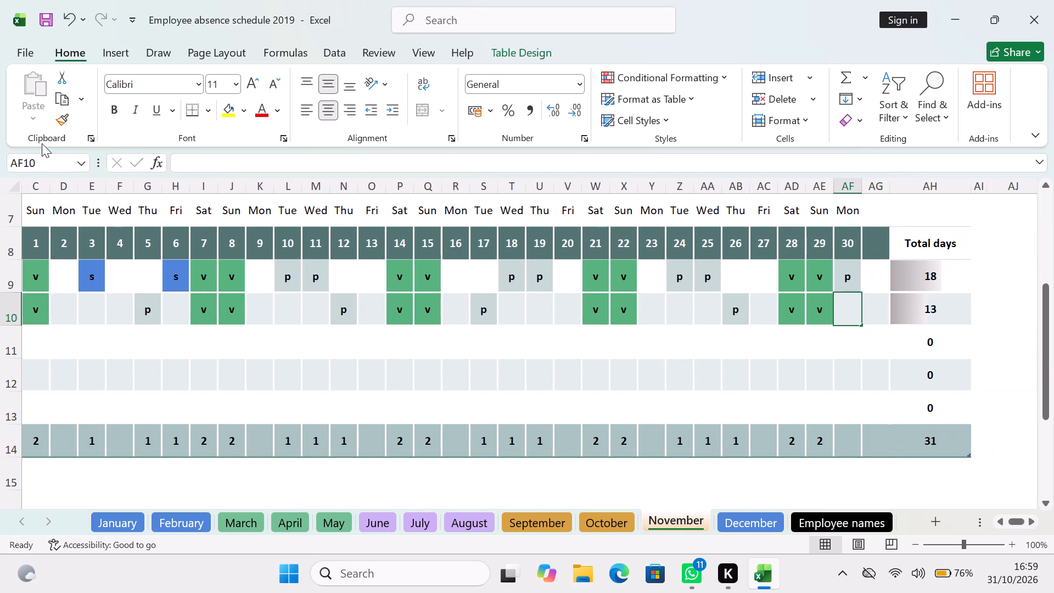
pyautogui.press('Down')
# Enter v on day 1 and p on days 2 and 4 in the third employee's November row.
pyautogui.press('Left')
pyautogui.press('Left')
pyautogui.press('Left')
pyautogui.press('Left')
pyautogui.press('Left')
pyautogui.press('Left')
pyautogui.press('Left')
pyautogui.press('Left')
pyautogui.press('Left')
pyautogui.press('Left')
pyautogui.press('Left')
pyautogui.press('Left')
pyautogui.press('Left')
pyautogui.press('Left')
pyautogui.press('Left')
pyautogui.press('Left')
pyautogui.press('Left')
pyautogui.press('Left')
pyautogui.press('Left')
pyautogui.press('Left')
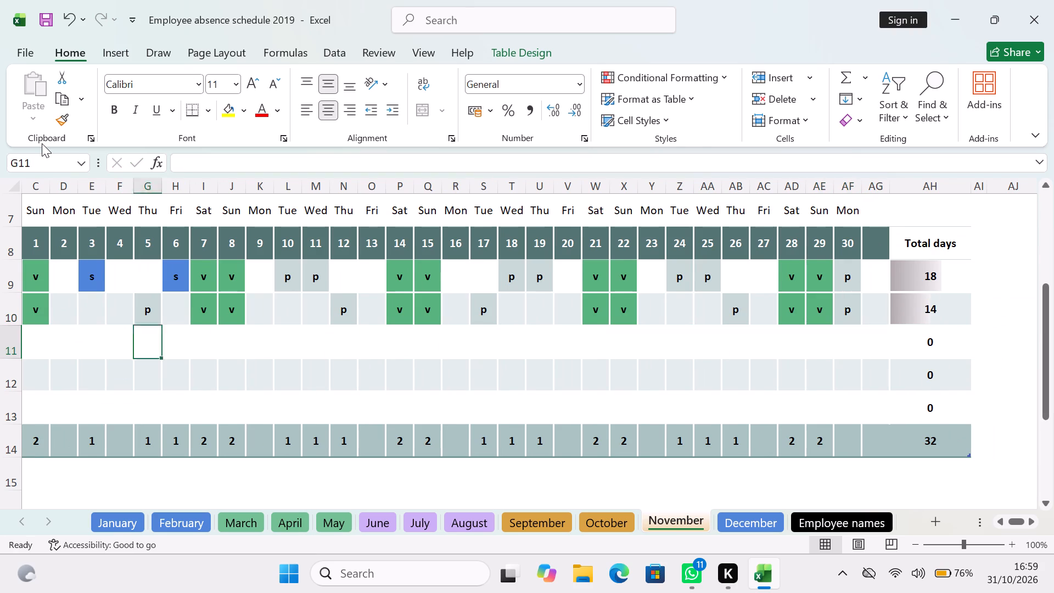
pyautogui.press('Right')
pyautogui.press('Right')
pyautogui.press('Right')
pyautogui.press('Left')
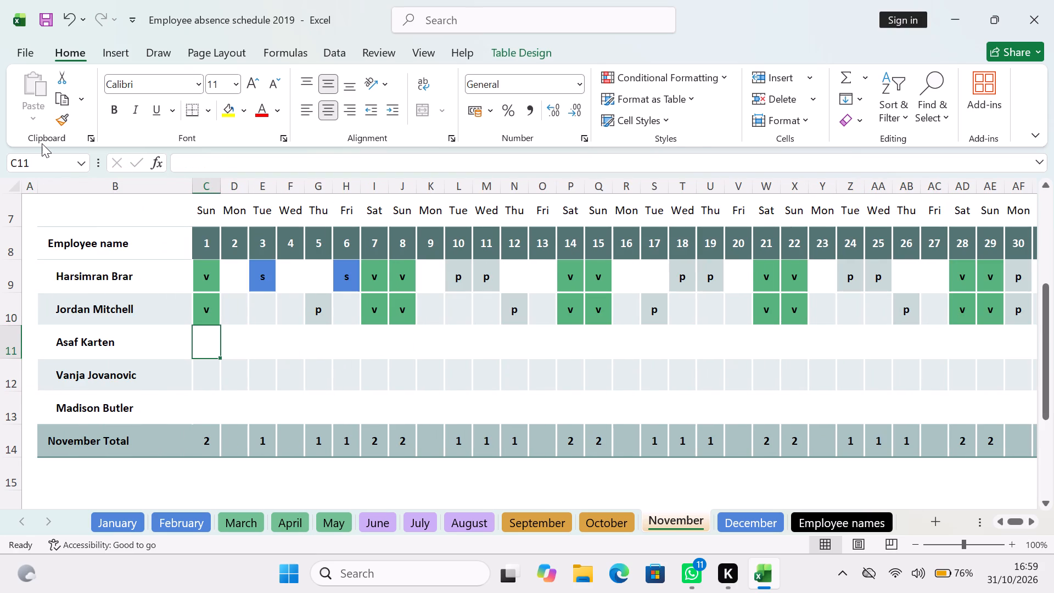
pyautogui.press('v')
pyautogui.press('Right')
pyautogui.press('Right')
pyautogui.press('Left')
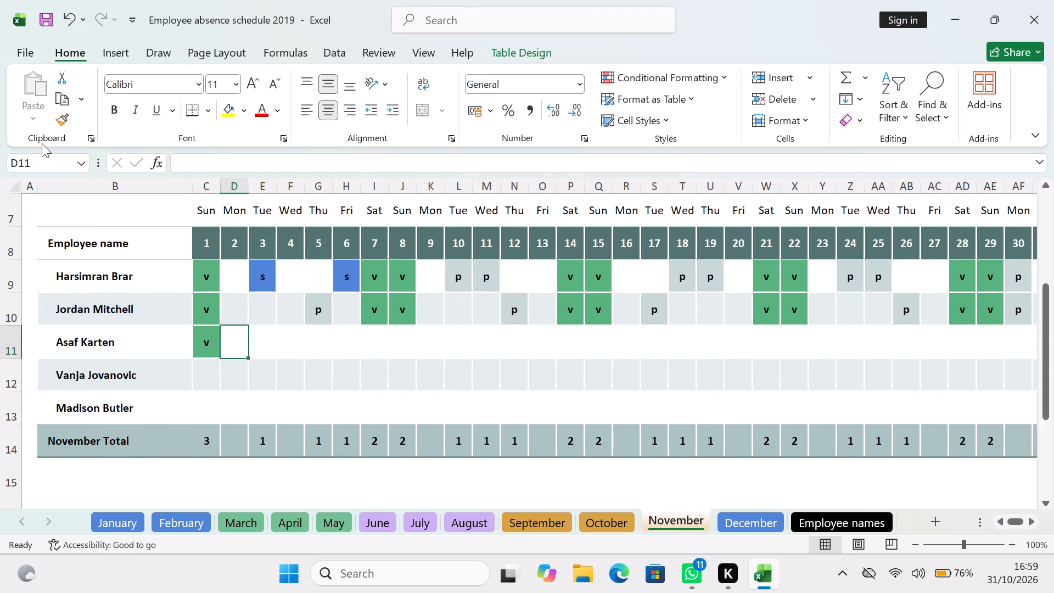
pyautogui.press('p')
pyautogui.press('Right')
pyautogui.press('Right')
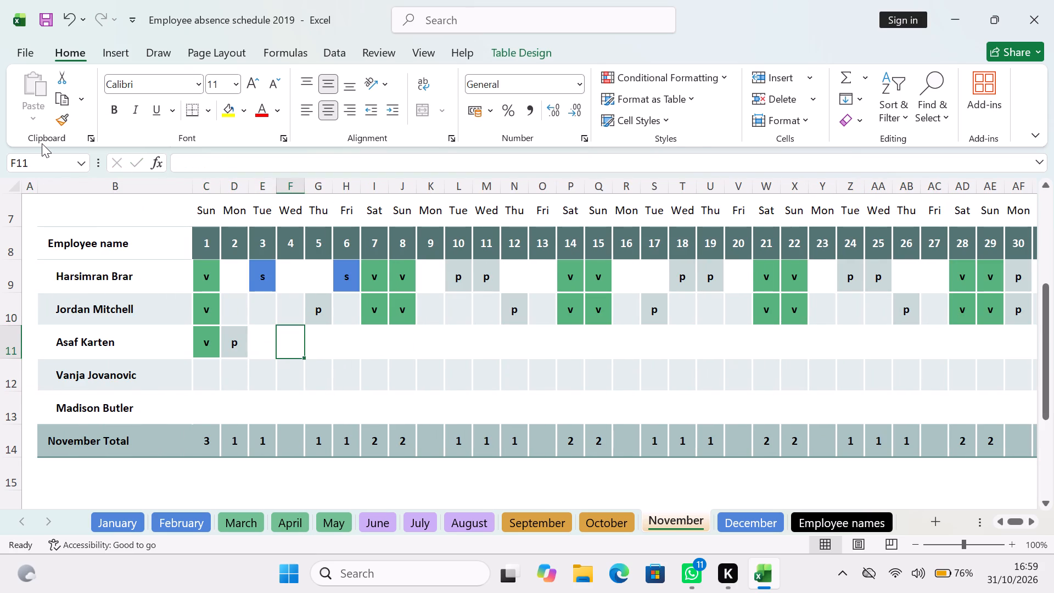
pyautogui.press('p')
pyautogui.press('Right')
# Enter v on days 7 and 8 and p on days 9 and 11 for the third employee in November.
pyautogui.press('Right')
pyautogui.press('Right')
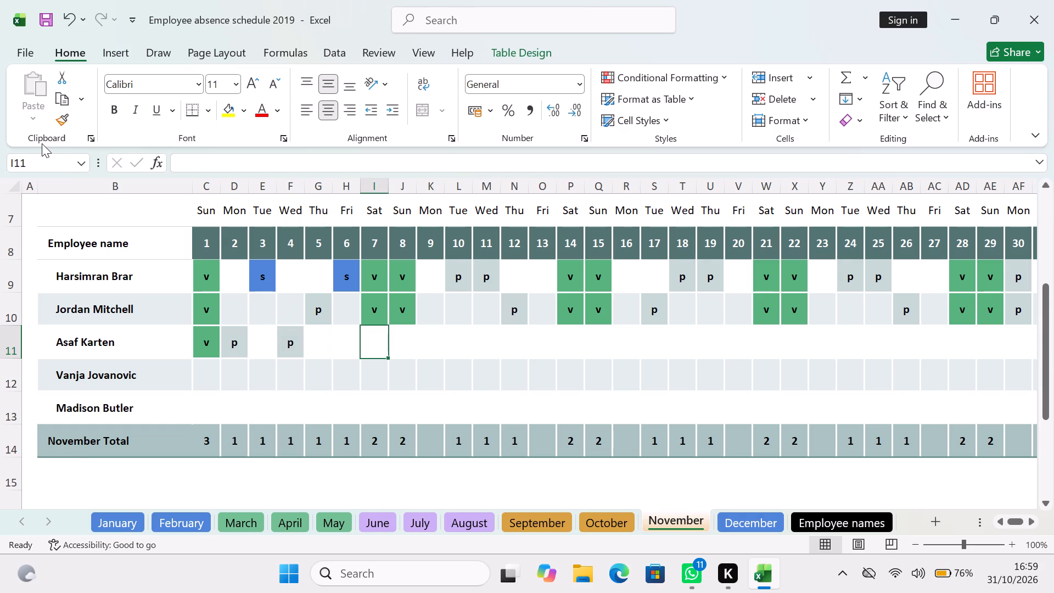
pyautogui.press('v')
pyautogui.press('Right')
pyautogui.press('v')
pyautogui.press('Right')
pyautogui.press('Right')
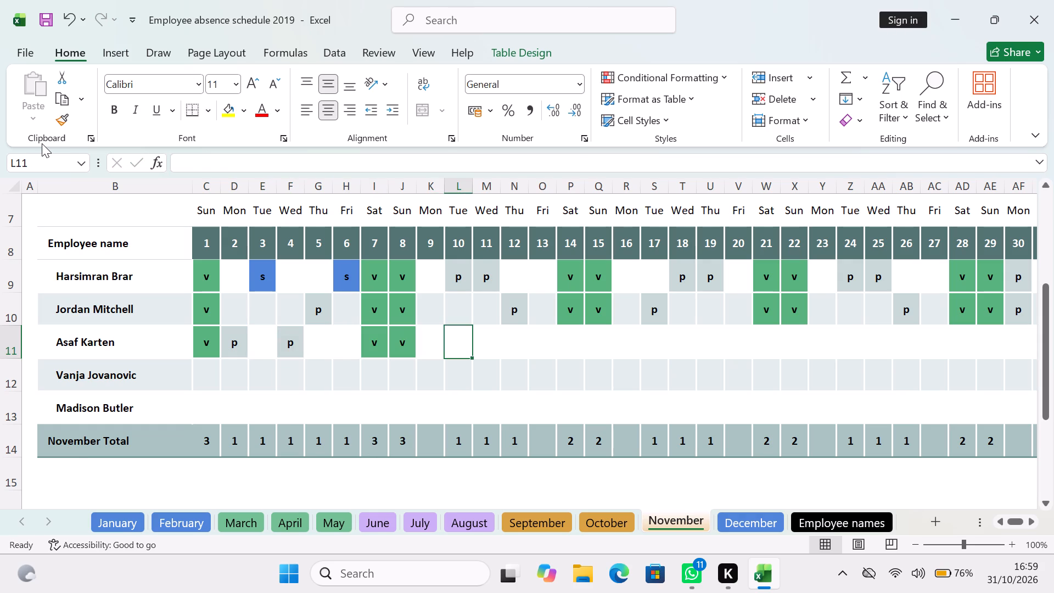
pyautogui.press('Left')
pyautogui.press('p')
pyautogui.press('Right')
pyautogui.press('Right')
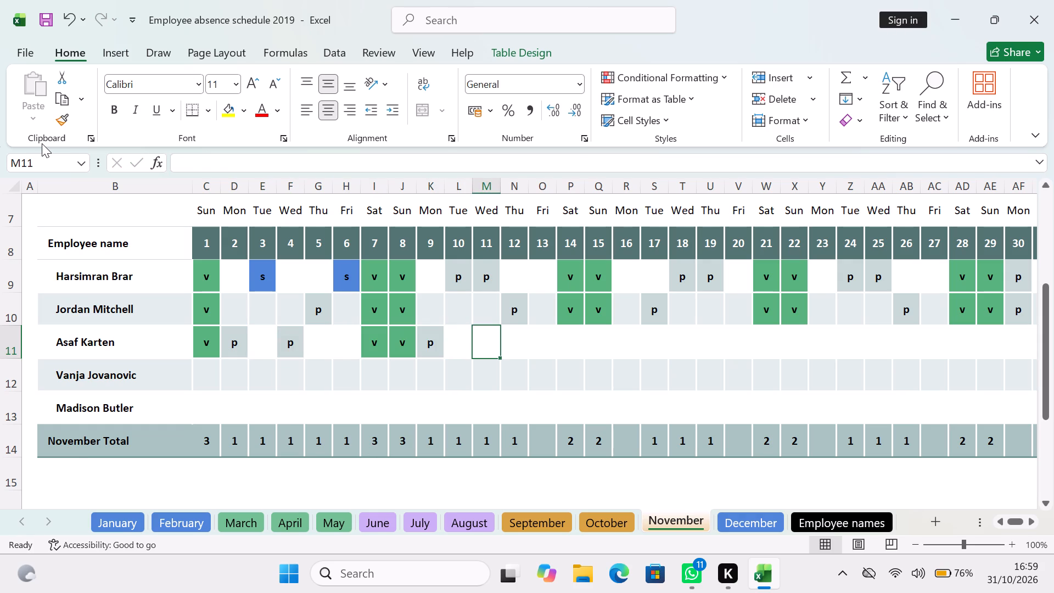
pyautogui.press('p')
pyautogui.press('Right')
# Enter v on days 14 and 15 and p on days 17 and 19 for the third employee in November.
pyautogui.press('Right')
pyautogui.press('Right')
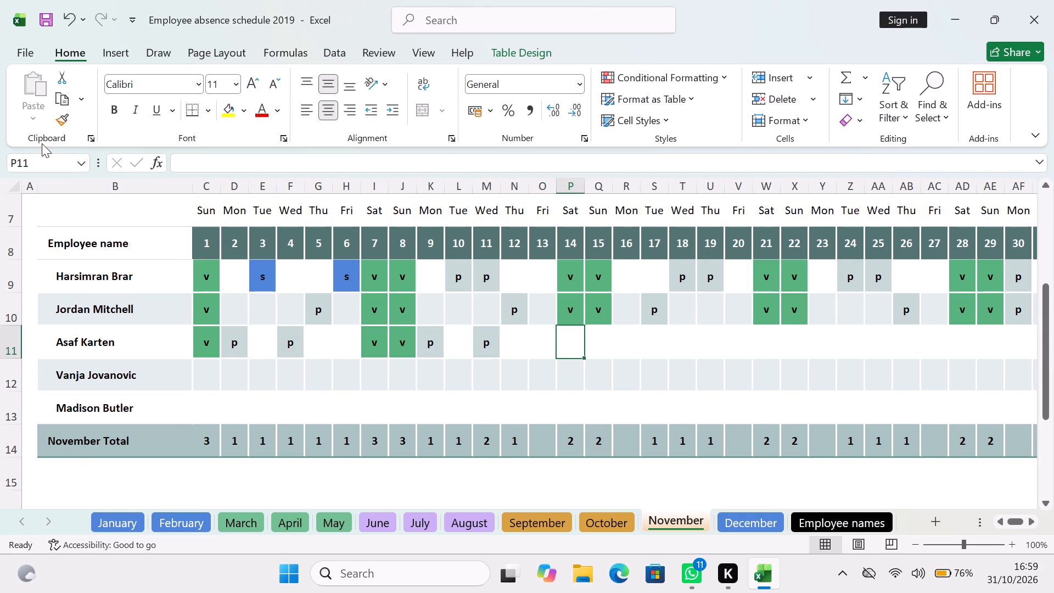
pyautogui.press('v')
pyautogui.press('Right')
pyautogui.press('v')
pyautogui.press('Right')
pyautogui.press('Right')
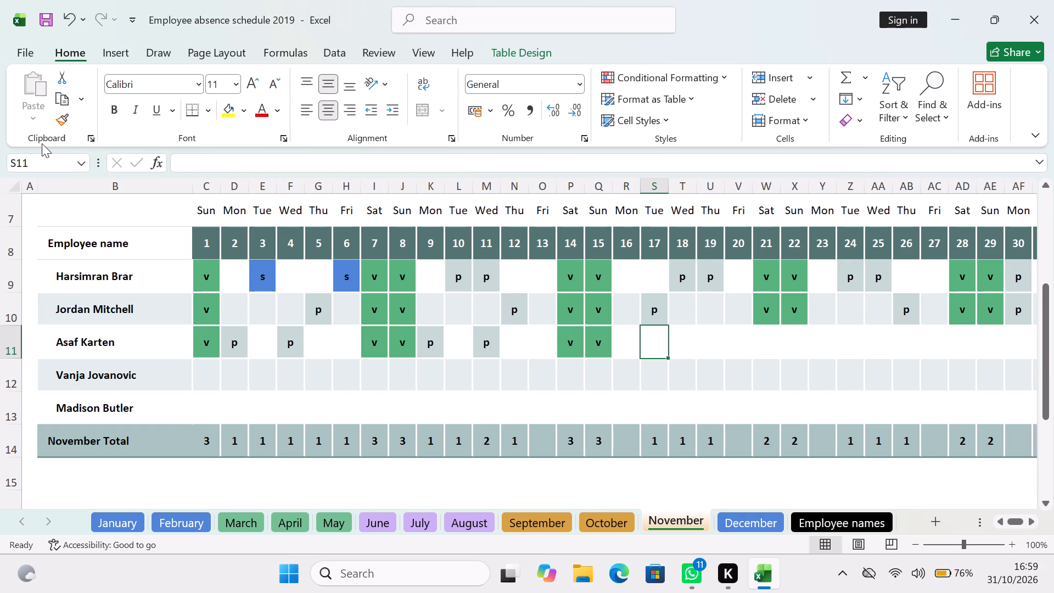
pyautogui.press('p')
pyautogui.press('Right')
pyautogui.press('Right')
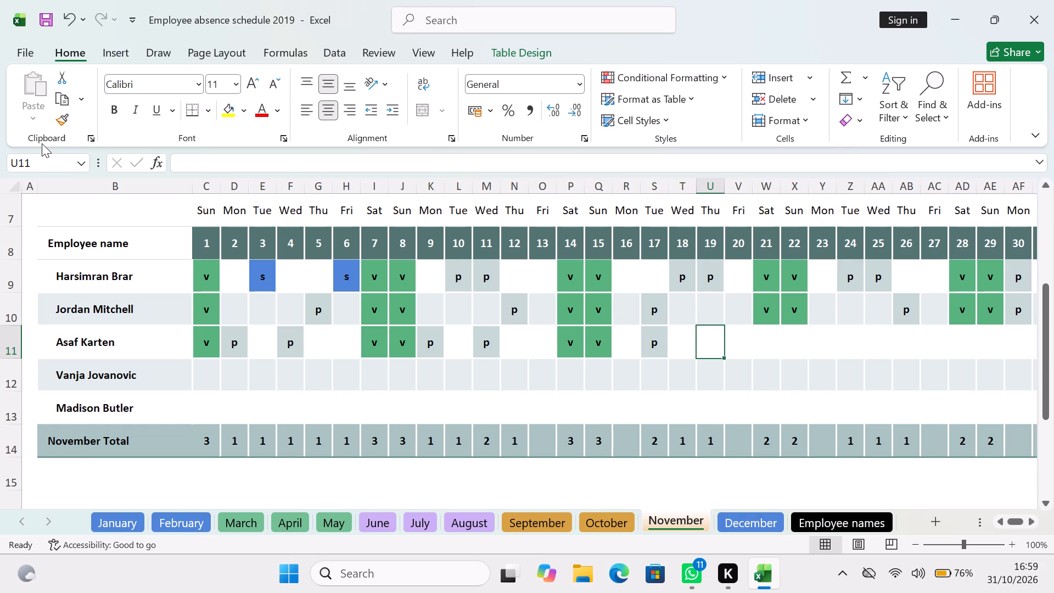
pyautogui.press('p')
pyautogui.press('Right')
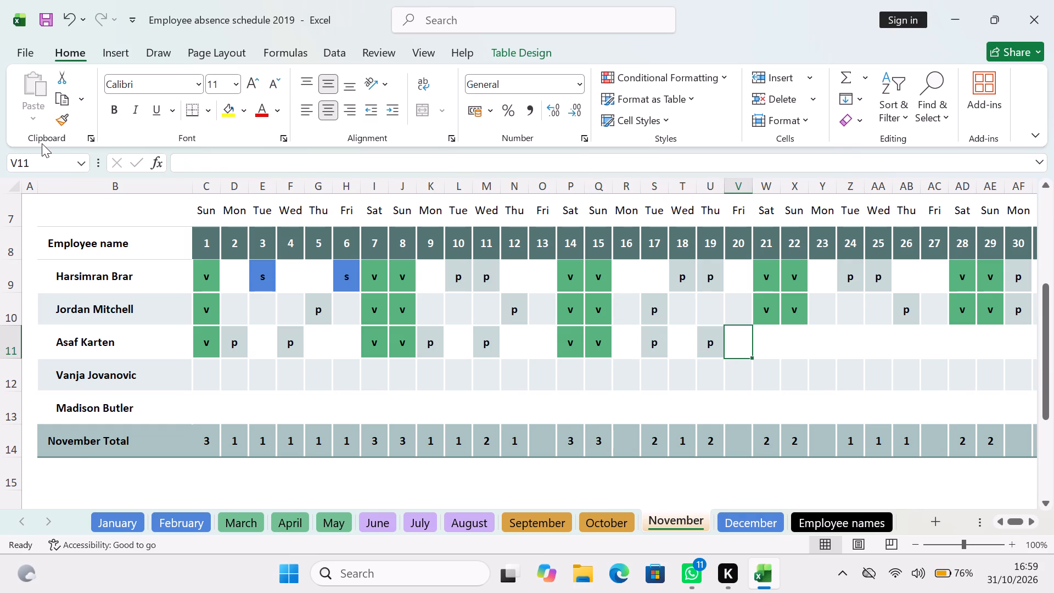
# Enter v on days 21 and 22 and p on days 24 and 26 for the third employee in November.
pyautogui.press('Right')
pyautogui.press('v')
pyautogui.press('Right')
pyautogui.press('v')
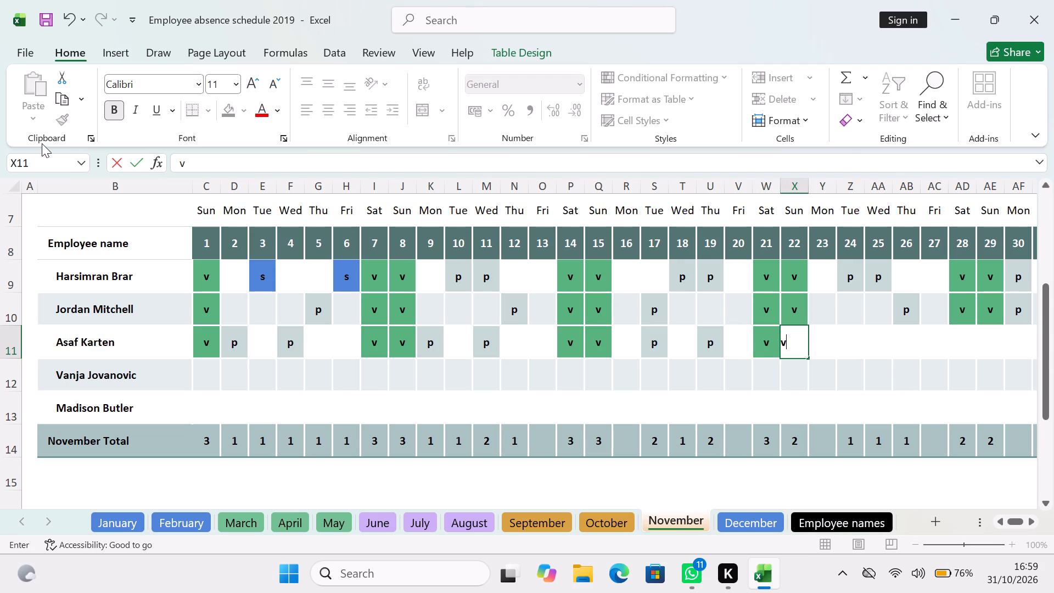
pyautogui.press('Right')
pyautogui.press('Right')
pyautogui.press('p')
pyautogui.press('Right')
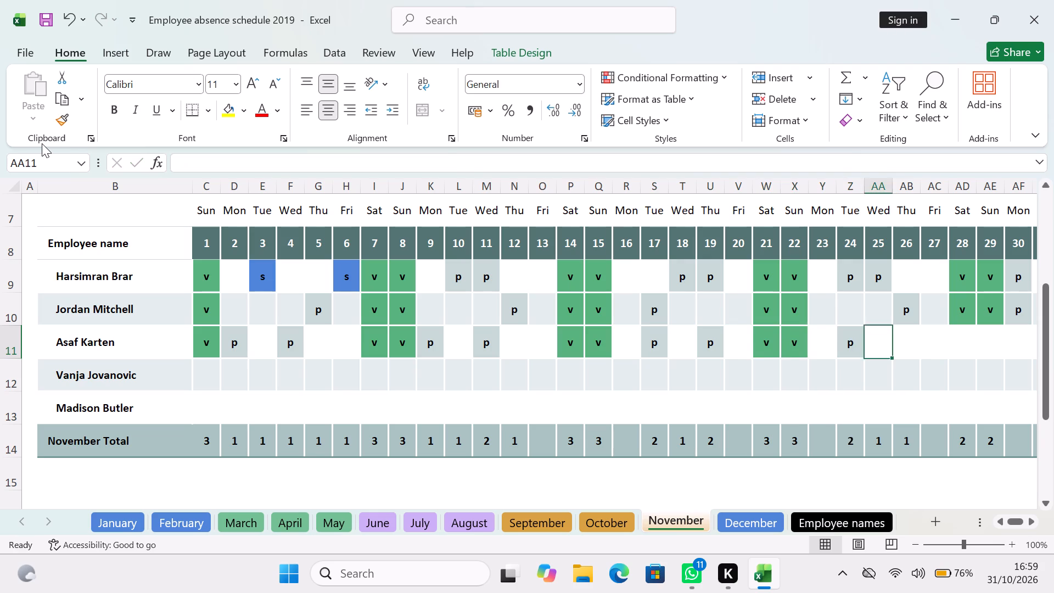
pyautogui.press('Right')
pyautogui.press('p')
pyautogui.press('Right')
# Enter v on days 28 and 29 and s on day 30 for the third employee in November.
pyautogui.press('Right')
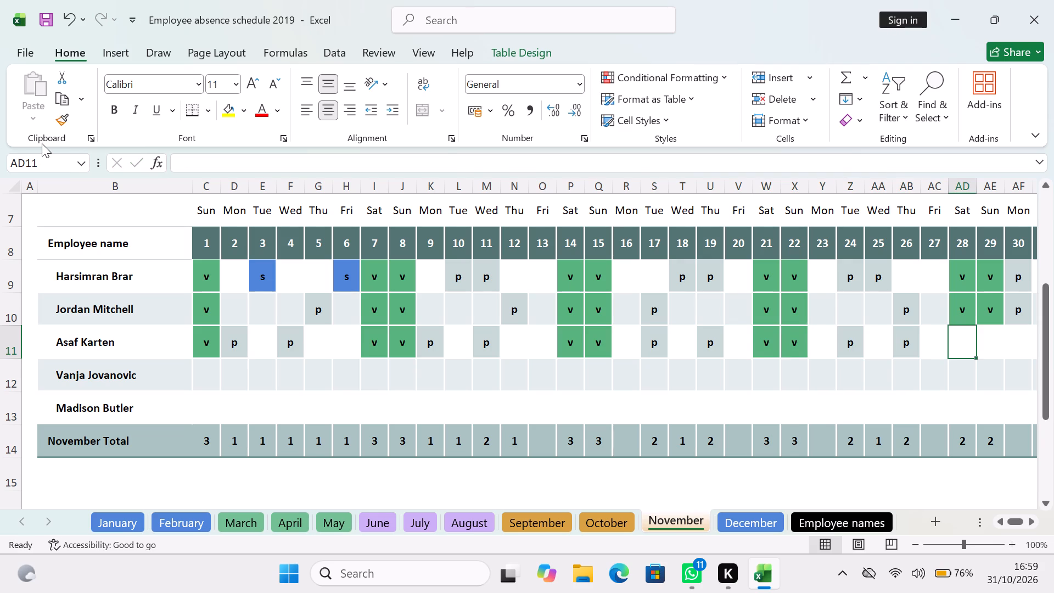
pyautogui.press('v')
pyautogui.press('Right')
pyautogui.press('v')
pyautogui.press('Right')
pyautogui.press('Right')
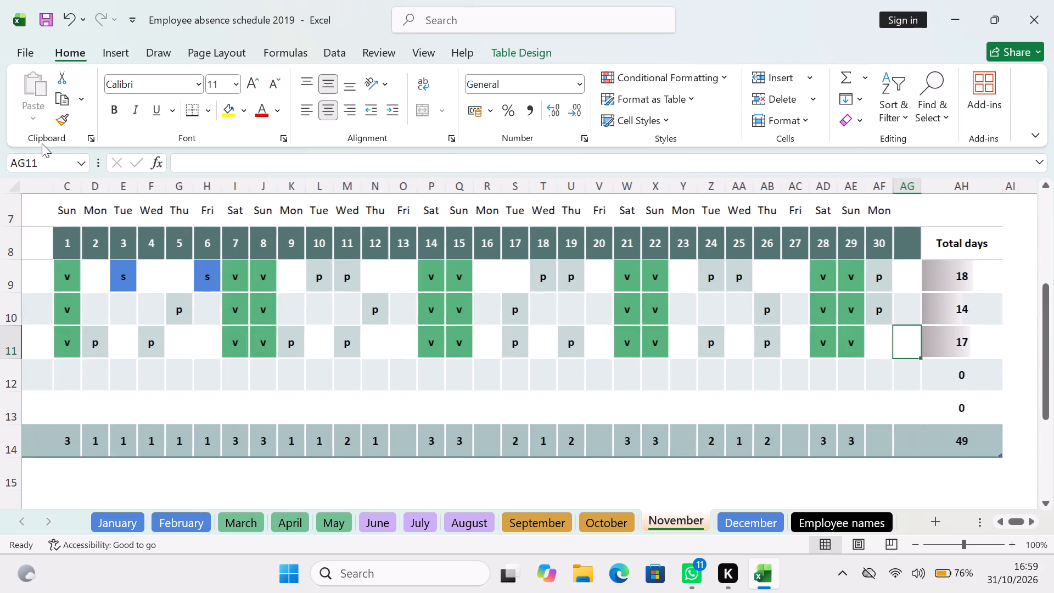
pyautogui.press('Left')
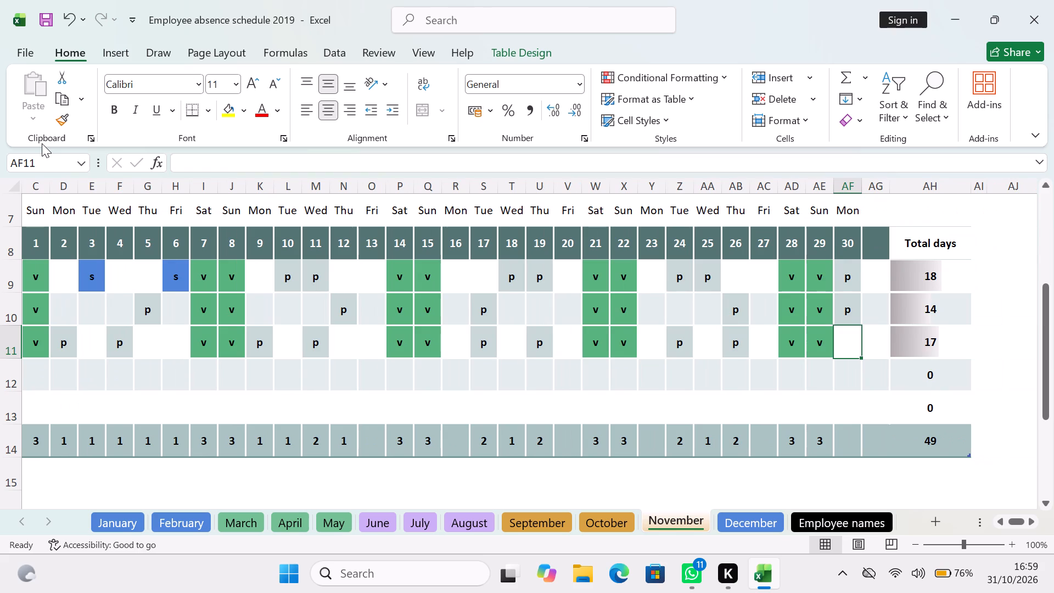
pyautogui.press('s')
pyautogui.press('Right')
# Enter v on day 1 and p on day 5 in the fourth employee's November row.
pyautogui.press('Down')
pyautogui.press('Left')
pyautogui.press('Left')
pyautogui.press('Left')
pyautogui.press('Left')
pyautogui.press('Left')
pyautogui.press('Left')
pyautogui.press('Left')
pyautogui.press('Left')
pyautogui.press('Left')
pyautogui.press('Left')
pyautogui.press('Left')
pyautogui.press('Left')
pyautogui.press('Left')
pyautogui.press('Left')
pyautogui.press('Left')
pyautogui.press('Left')
pyautogui.press('Left')
pyautogui.press('Left')
pyautogui.press('Left')
pyautogui.press('Left')
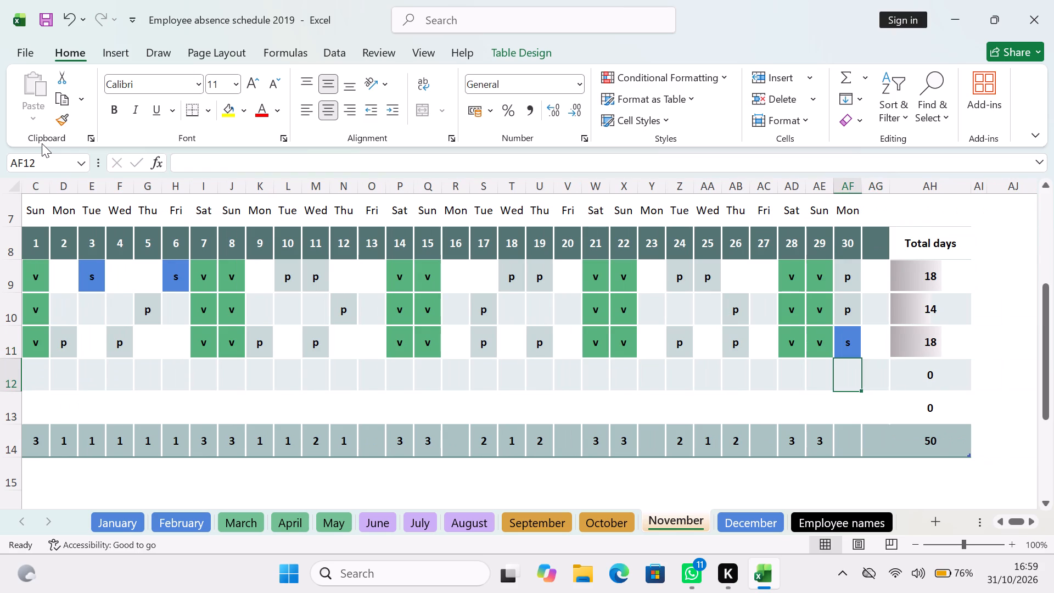
pyautogui.press('Right')
pyautogui.press('Right')
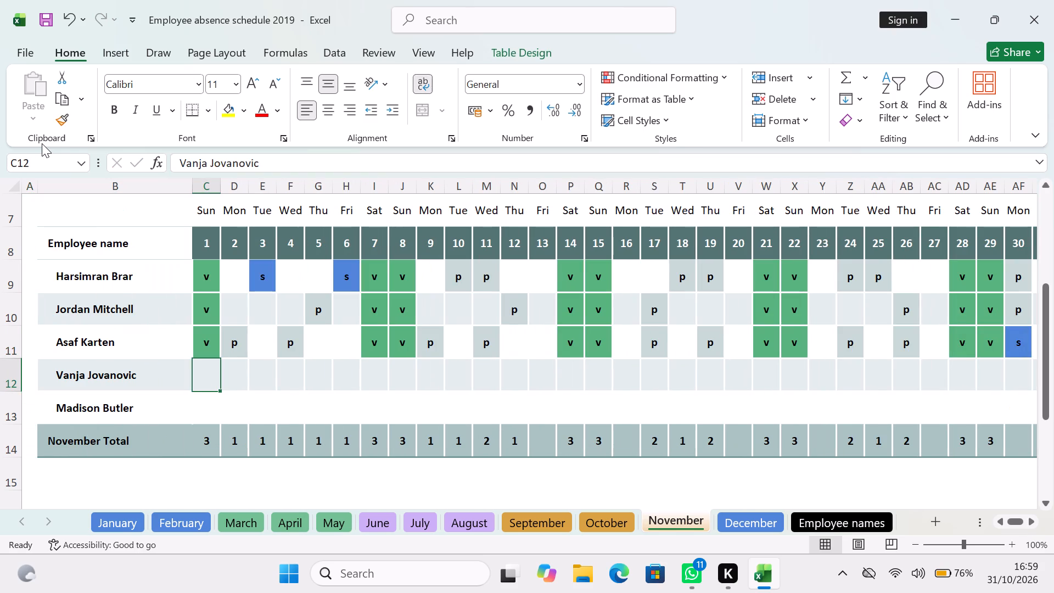
pyautogui.press('v')
pyautogui.press('Right')
pyautogui.press('Right')
pyautogui.press('Right')
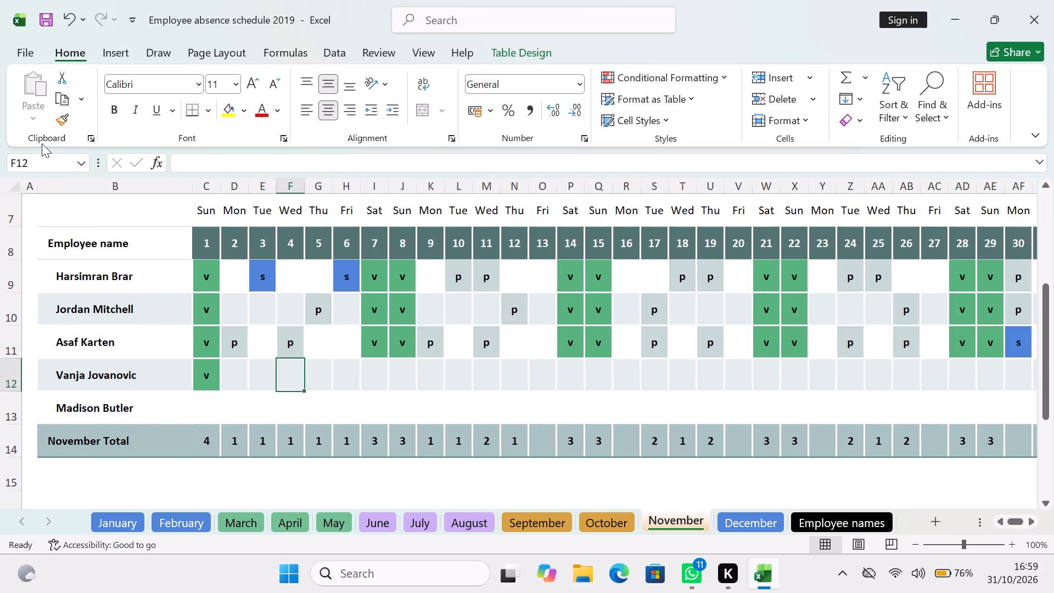
pyautogui.press('Right')
pyautogui.press('p')
pyautogui.press('Right')
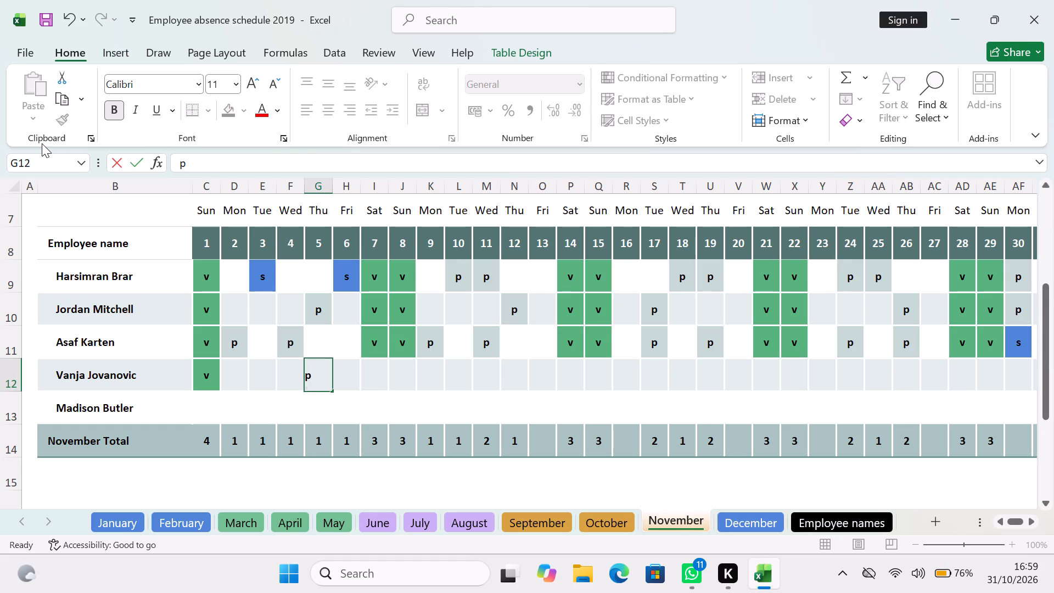
# Enter v on days 7 and 8 and p on days 10 and 13 for the fourth employee in November.
pyautogui.press('Right')
pyautogui.press('v')
pyautogui.press('Right')
pyautogui.press('v')
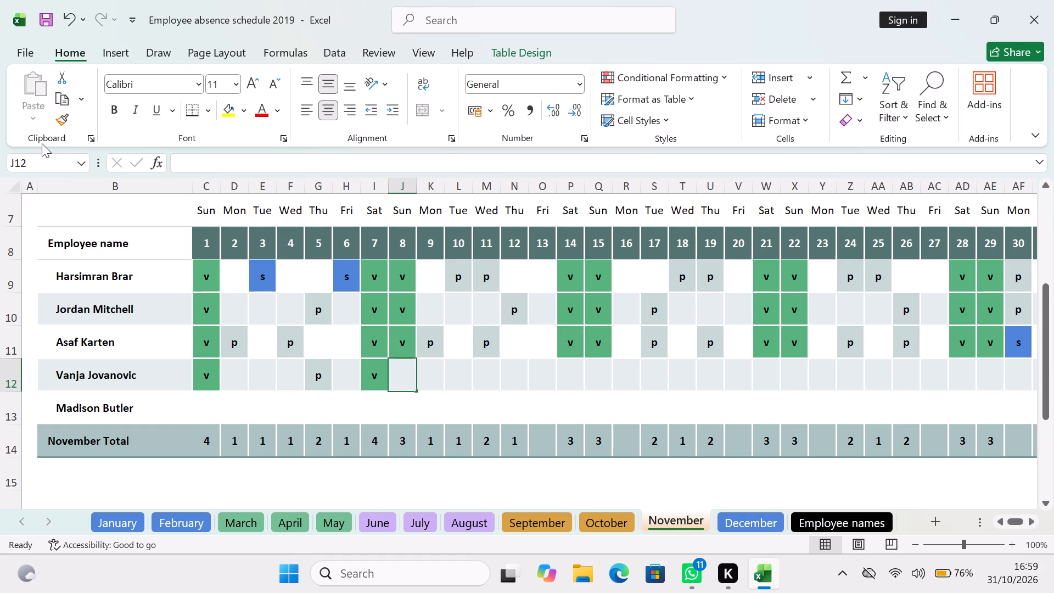
pyautogui.press('Right')
pyautogui.press('Right')
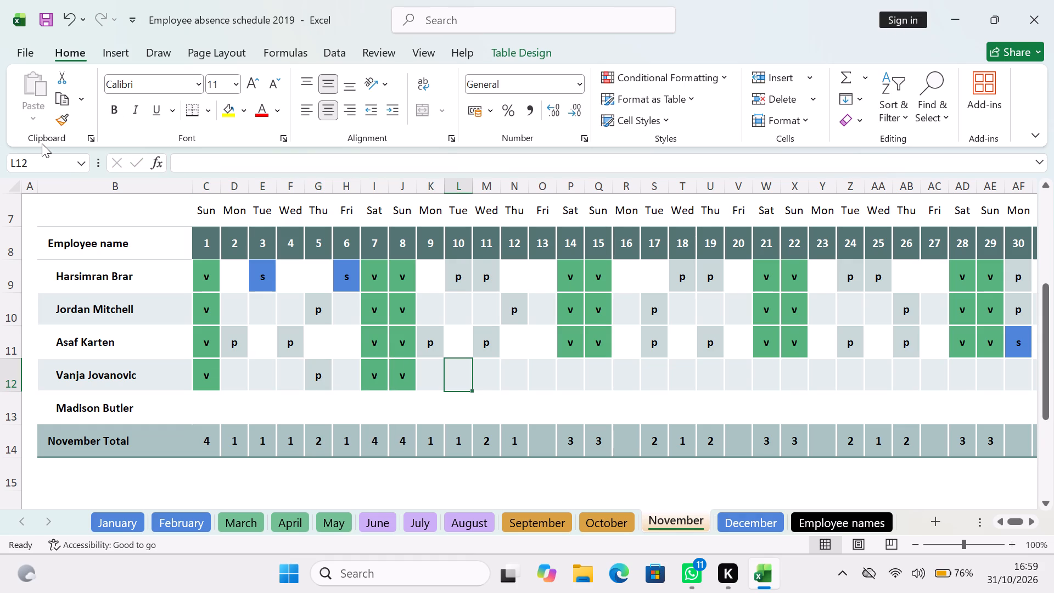
pyautogui.press('p')
pyautogui.press('Right')
pyautogui.press('Right')
pyautogui.press('Right')
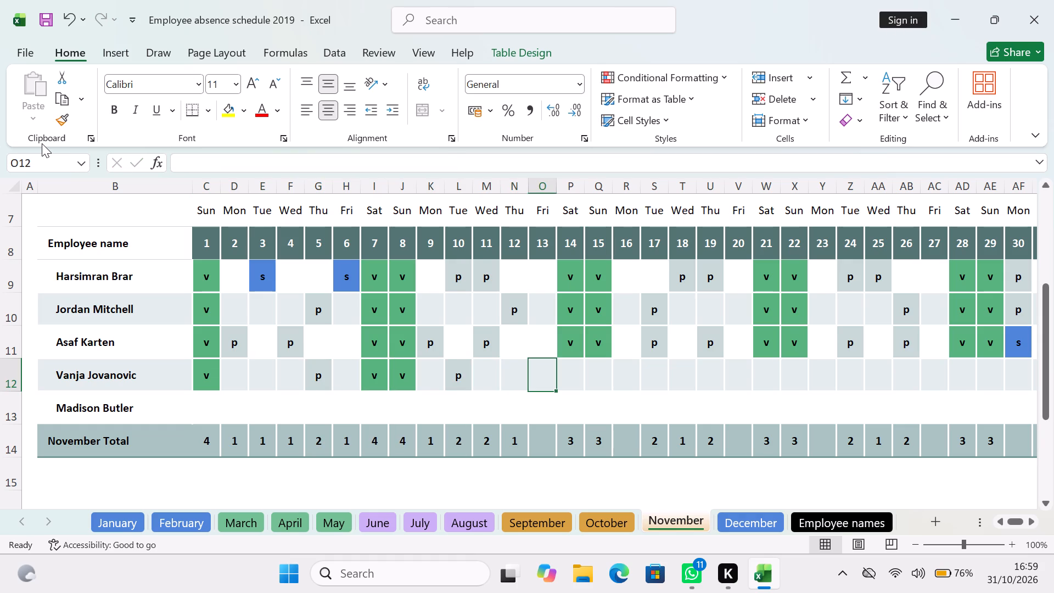
pyautogui.press('p')
pyautogui.press('Right')
# Enter v on days 14 and 15 and p on days 16 and 20 for the fourth employee in November.
pyautogui.press('Right')
pyautogui.press('Left')
pyautogui.press('v')
pyautogui.press('Right')
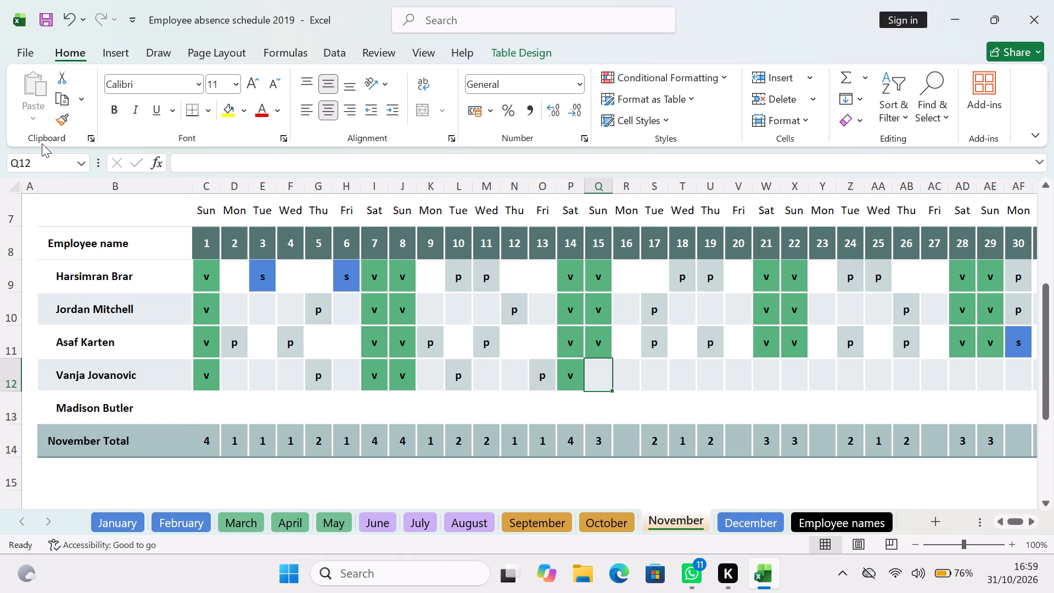
pyautogui.press('v')
pyautogui.press('Right')
pyautogui.press('Right')
pyautogui.press('Right')
pyautogui.press('Left')
pyautogui.press('Left')
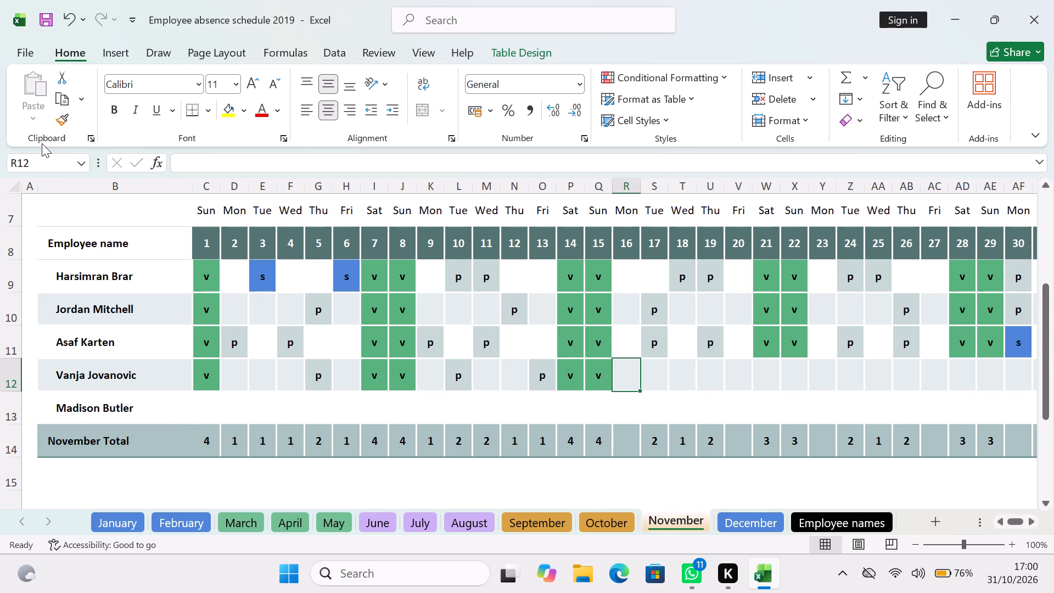
pyautogui.press('p')
pyautogui.press('Right')
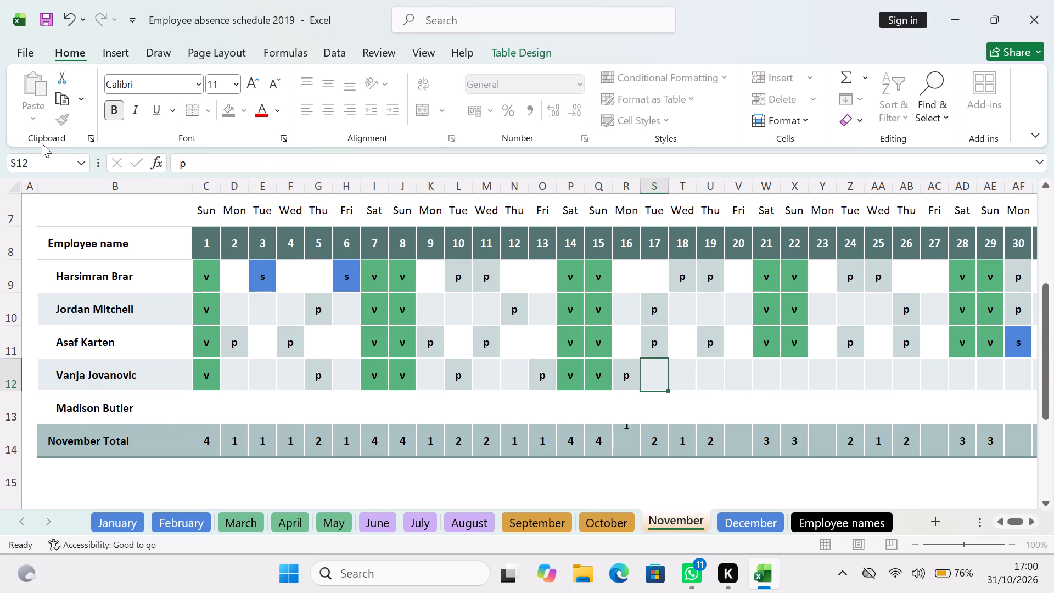
pyautogui.press('Right')
pyautogui.press('Right')
pyautogui.press('Right')
pyautogui.press('p')
pyautogui.press('Right')
pyautogui.press('Right')
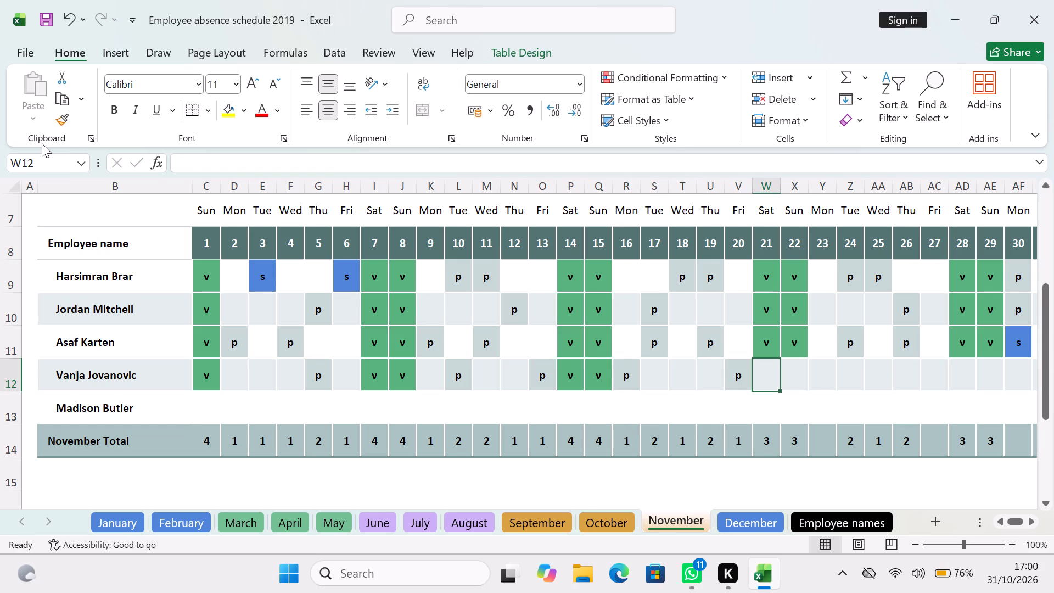
# Enter v on days 21 and 22 and p on day 23 for the fourth employee in November.
pyautogui.press('v')
pyautogui.press('Left')
pyautogui.press('v')
pyautogui.press('Right')
pyautogui.press('Right')
pyautogui.press('Right')
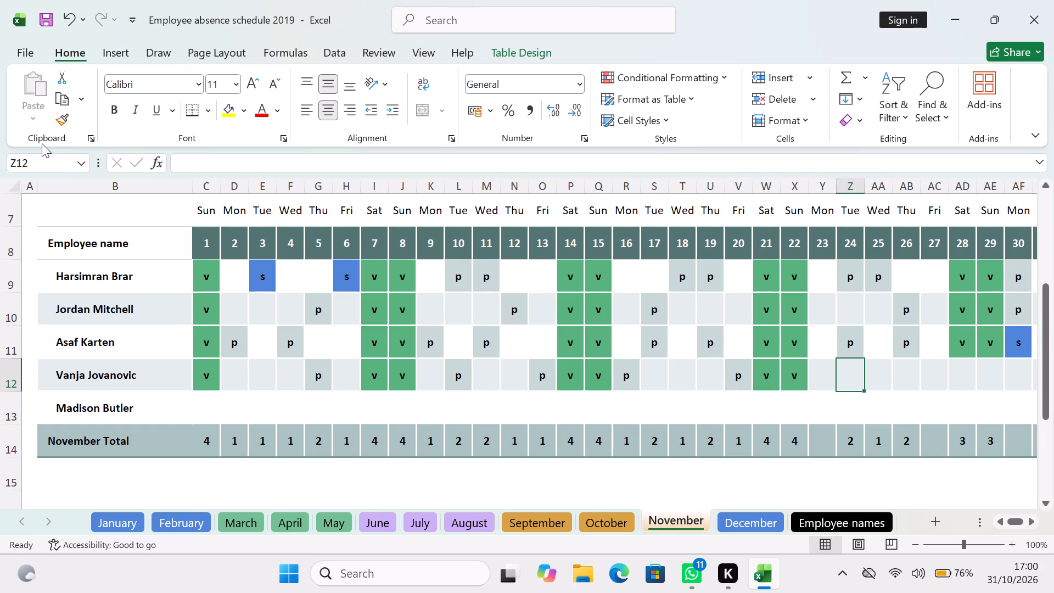
pyautogui.press('Left')
pyautogui.press('p')
pyautogui.press('Right')
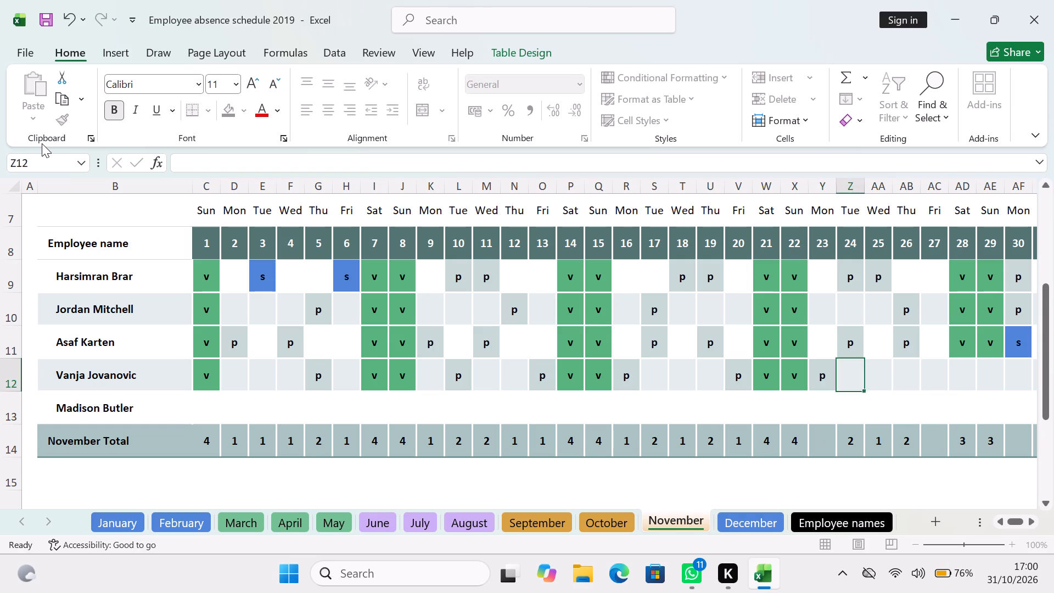
# Enter p on day 27 and v on days 28 and 29 for the fourth employee in November.
pyautogui.press('Right')
pyautogui.press('Right')
pyautogui.press('Right')
pyautogui.press('p')
pyautogui.press('Right')
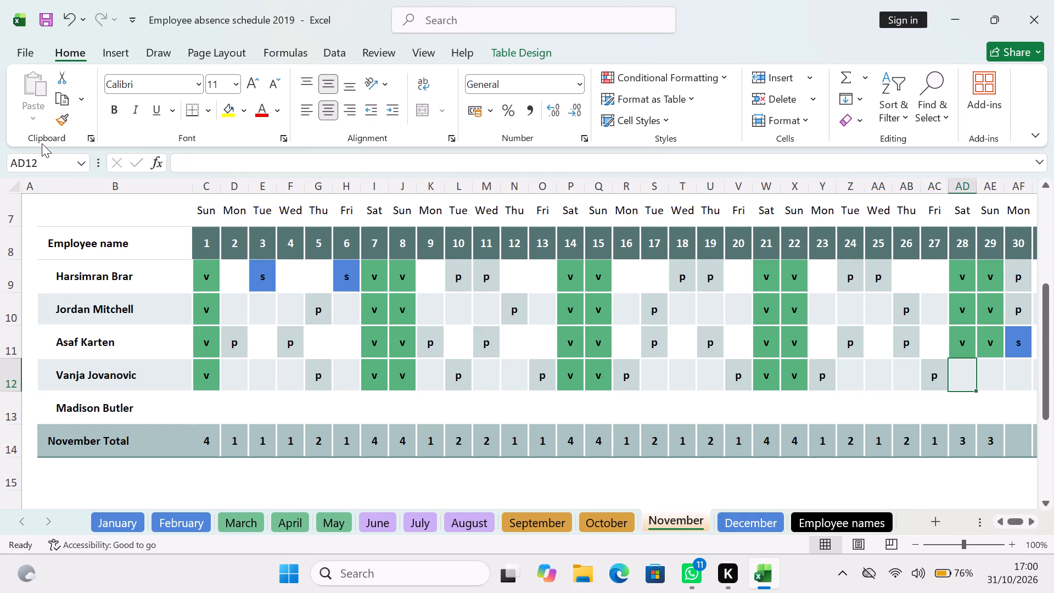
pyautogui.press('Right')
pyautogui.press('v')
pyautogui.press('Left')
pyautogui.press('v')
pyautogui.press('Right')
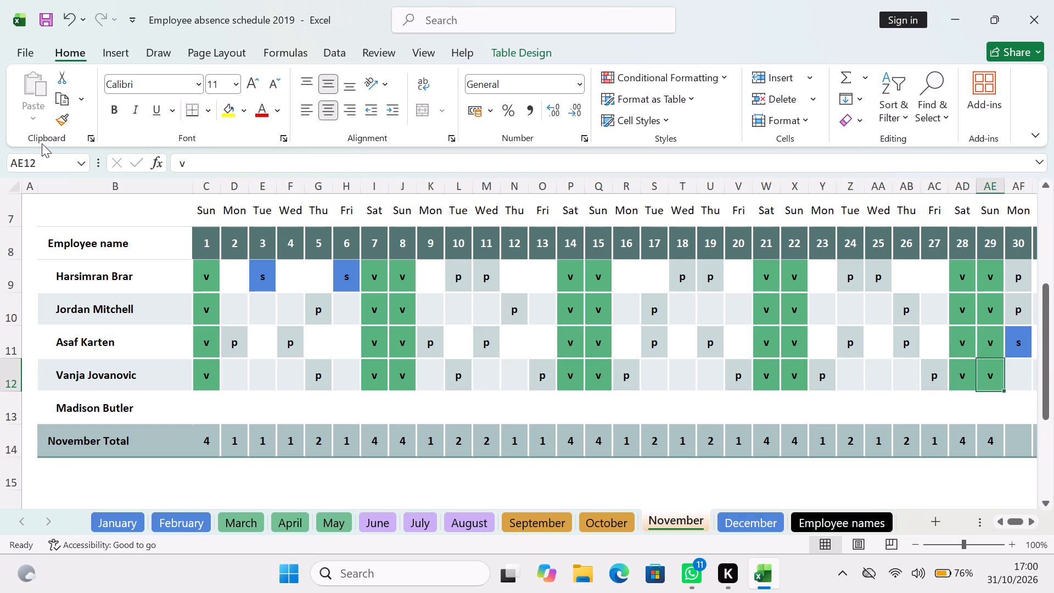
pyautogui.press('Right')
pyautogui.press('Right')
pyautogui.press('Left')
# Enter v on day 1 and p on day 3 in the fifth employee's November row.
pyautogui.press('Down')
pyautogui.press('Left')
pyautogui.press('Left')
pyautogui.press('Left')
pyautogui.press('Left')
pyautogui.press('Left')
pyautogui.press('Left')
pyautogui.press('Left')
pyautogui.press('Left')
pyautogui.press('Left')
pyautogui.press('Left')
pyautogui.press('Left')
pyautogui.press('Left')
pyautogui.press('Left')
pyautogui.press('Left')
pyautogui.press('Left')
pyautogui.press('Left')
pyautogui.press('Left')
pyautogui.press('Left')
pyautogui.press('Left')
pyautogui.press('Left')
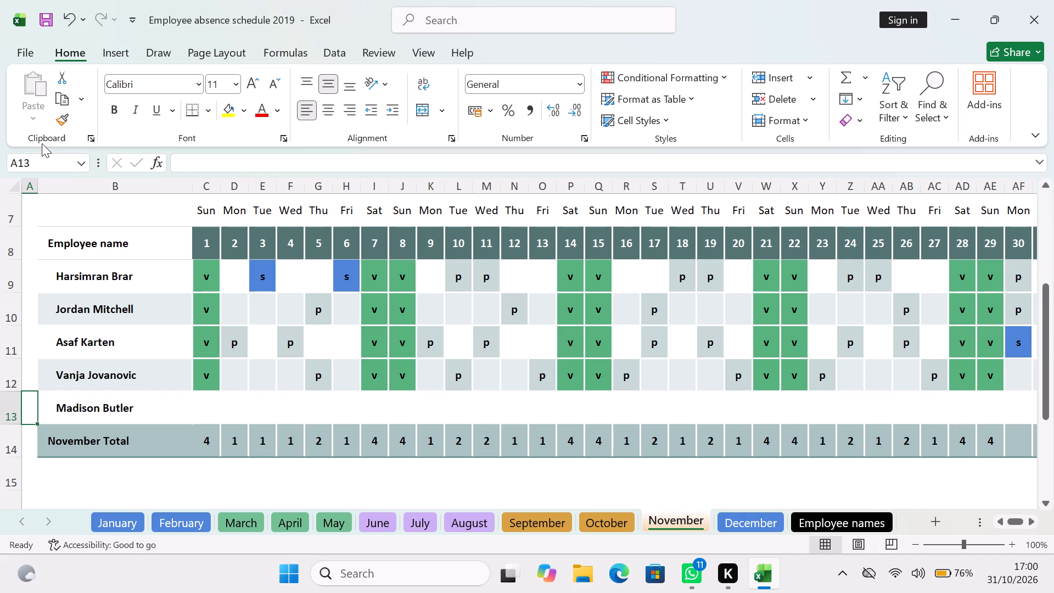
pyautogui.click(209, 402)
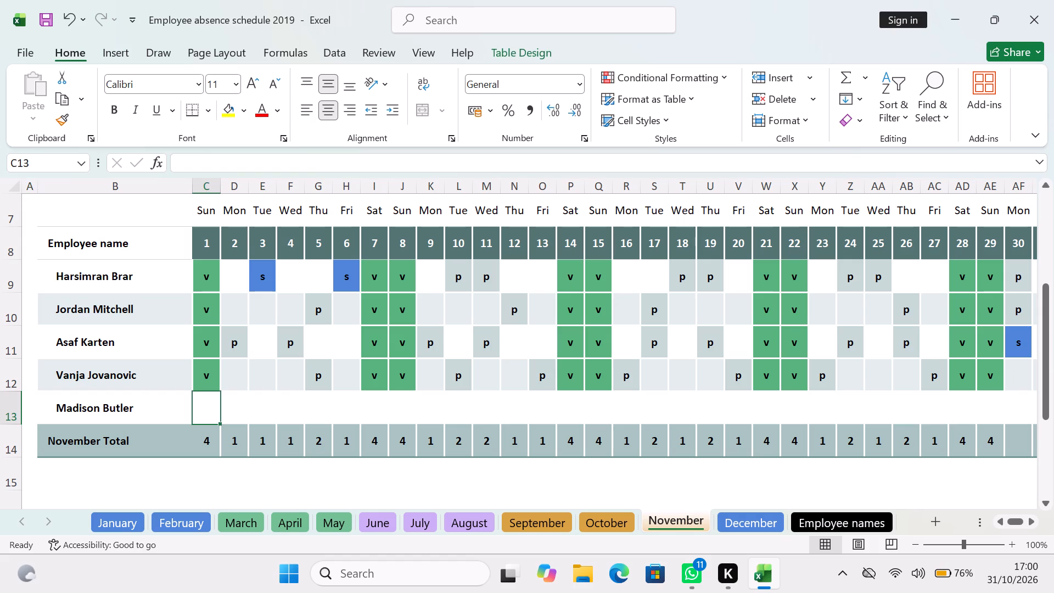
pyautogui.press('v')
pyautogui.press('Right')
pyautogui.press('Right')
pyautogui.press('p')
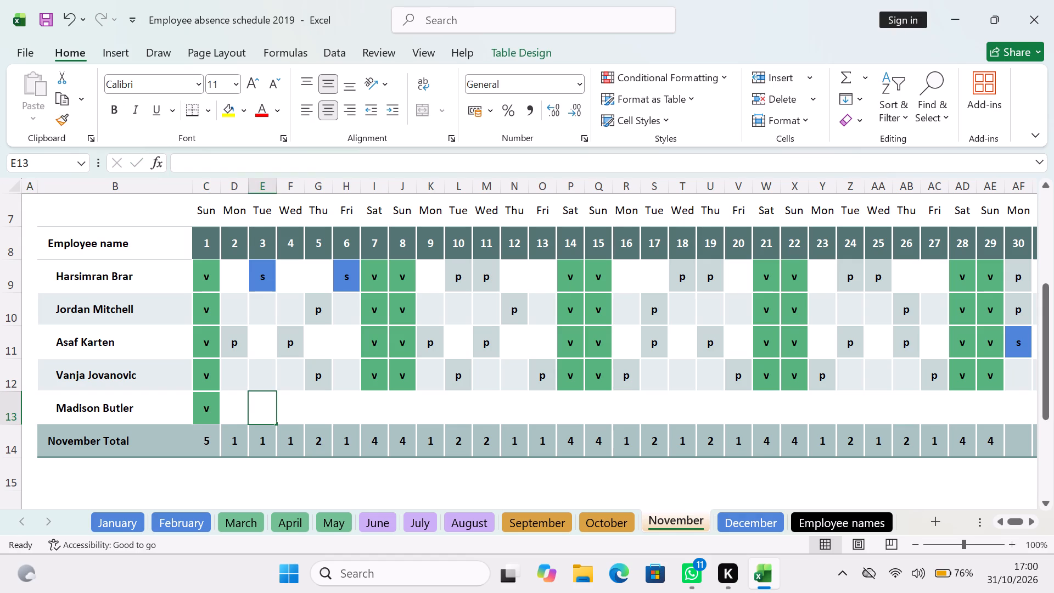
# Enter v on days 7 and 8 for the fifth employee in November.
pyautogui.press('Right')
pyautogui.press('Right')
pyautogui.press('Right')
pyautogui.press('Right')
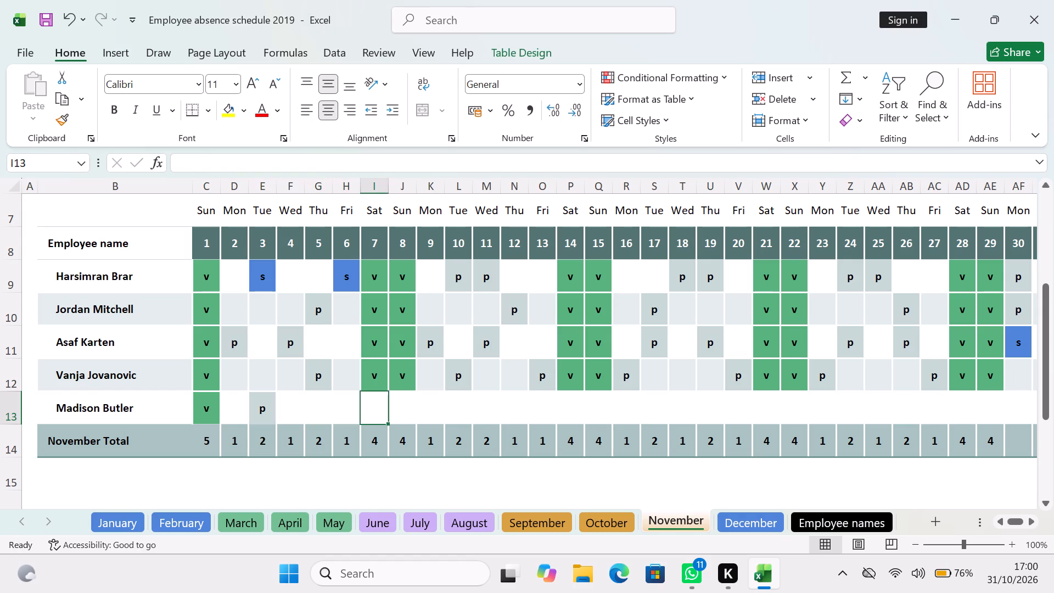
pyautogui.press('v')
pyautogui.press('Right')
pyautogui.press('v')
# Enter p on day 12 for the fifth employee in November.
pyautogui.press('Right')
pyautogui.press('Right')
pyautogui.press('Right')
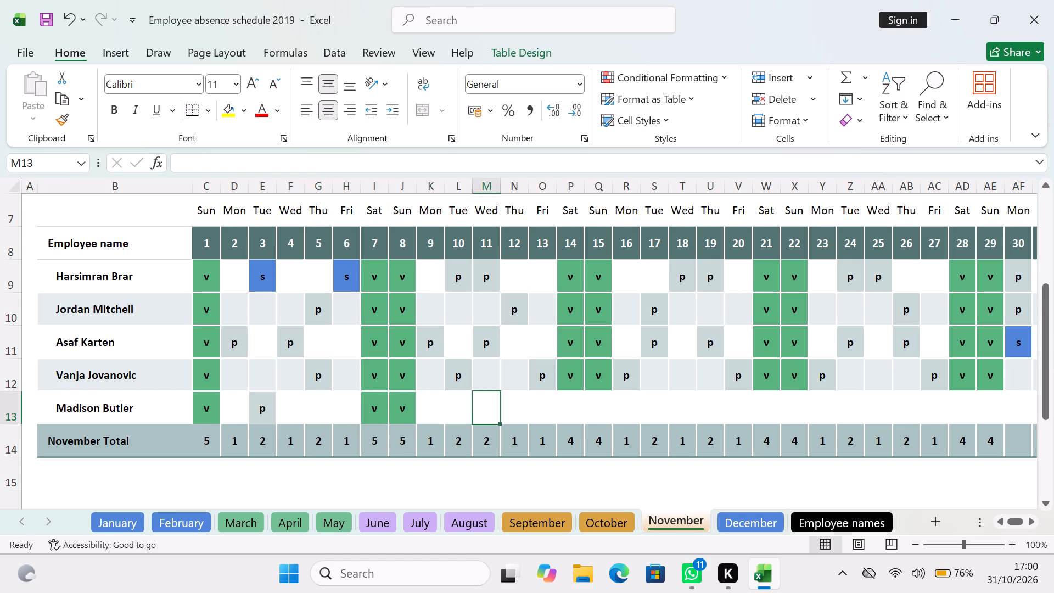
pyautogui.press('Right')
pyautogui.press('v')
pyautogui.press('Right')
pyautogui.press('Right')
pyautogui.press('Left')
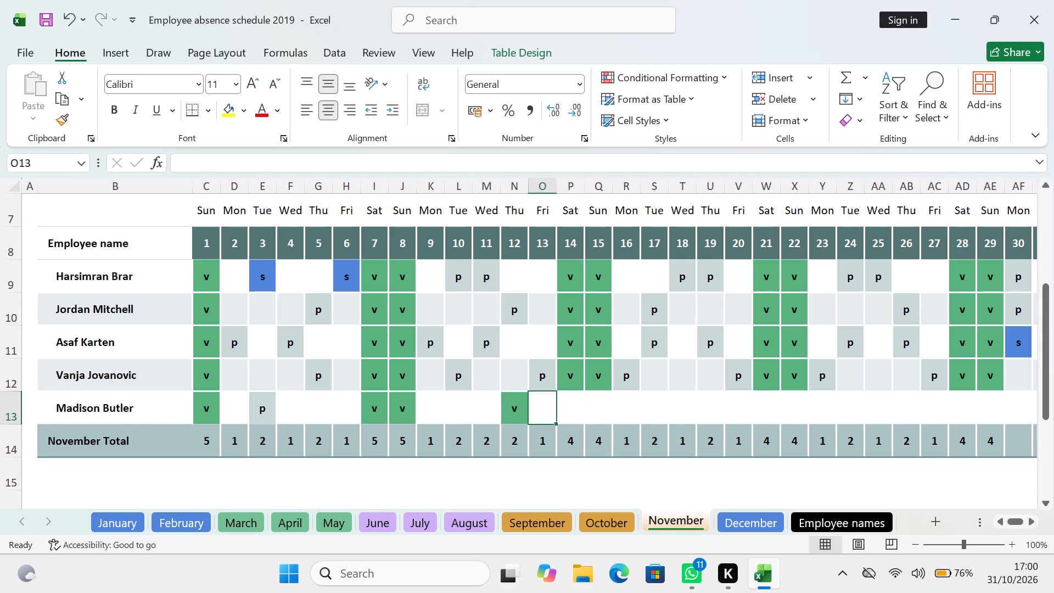
pyautogui.press('Left')
pyautogui.press('BackSpace')
pyautogui.press('p')
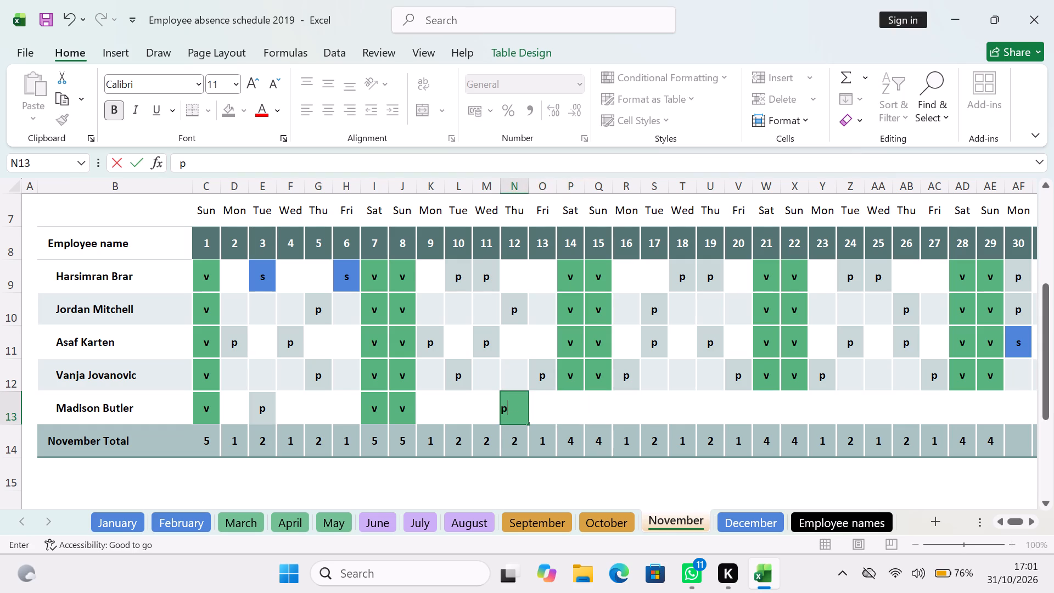
# Enter v on day 15 and p on day 18 for the fifth employee in November.
pyautogui.press('Right')
pyautogui.press('Right')
pyautogui.press('Right')
pyautogui.press('v')
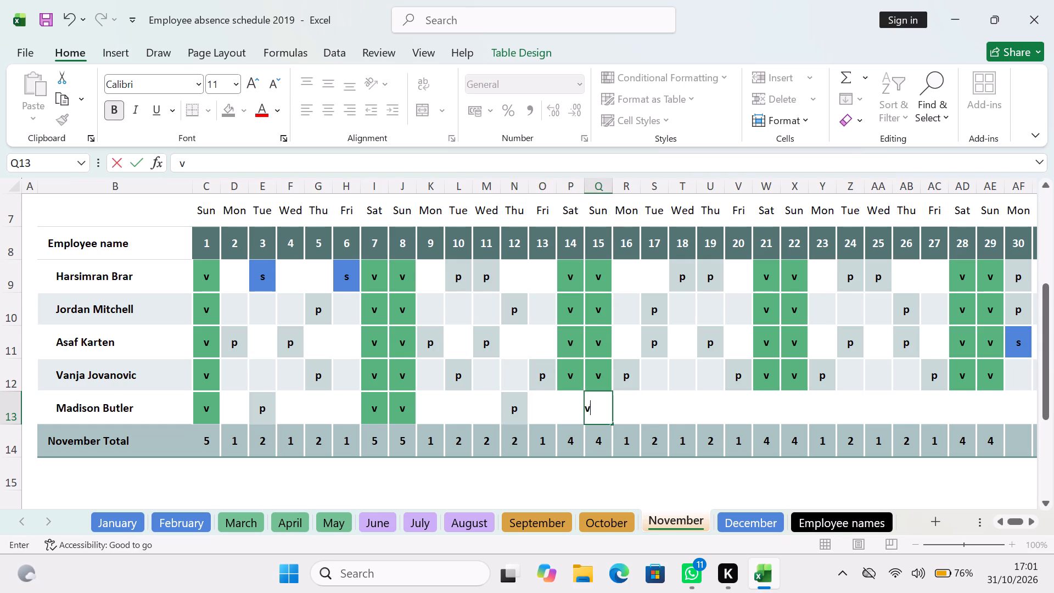
pyautogui.press('Right')
pyautogui.press('Right')
pyautogui.press('Right')
pyautogui.press('Left')
pyautogui.press('Right')
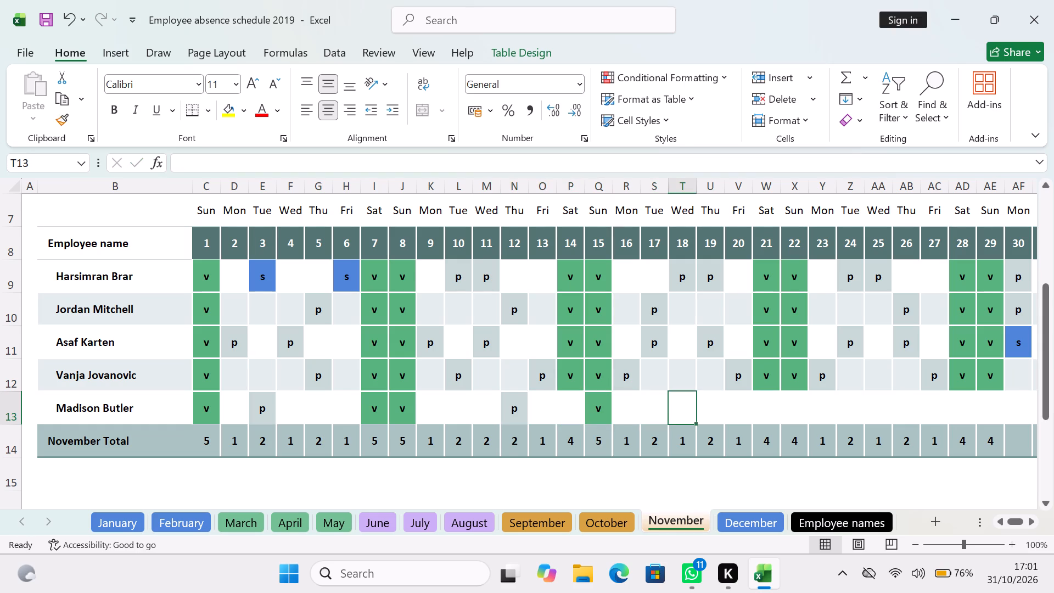
pyautogui.press('p')
# Enter v on day 22 and p on day 25 for the fifth employee in November.
pyautogui.press('Right')
pyautogui.press('Right')
pyautogui.press('Right')
pyautogui.press('Right')
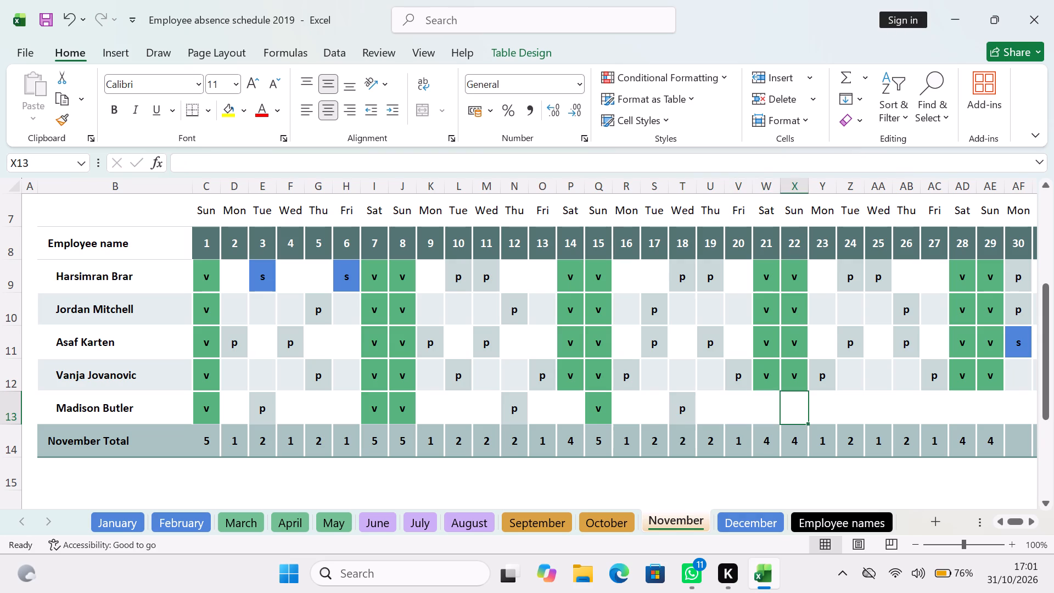
pyautogui.press('v')
pyautogui.press('Right')
pyautogui.press('Right')
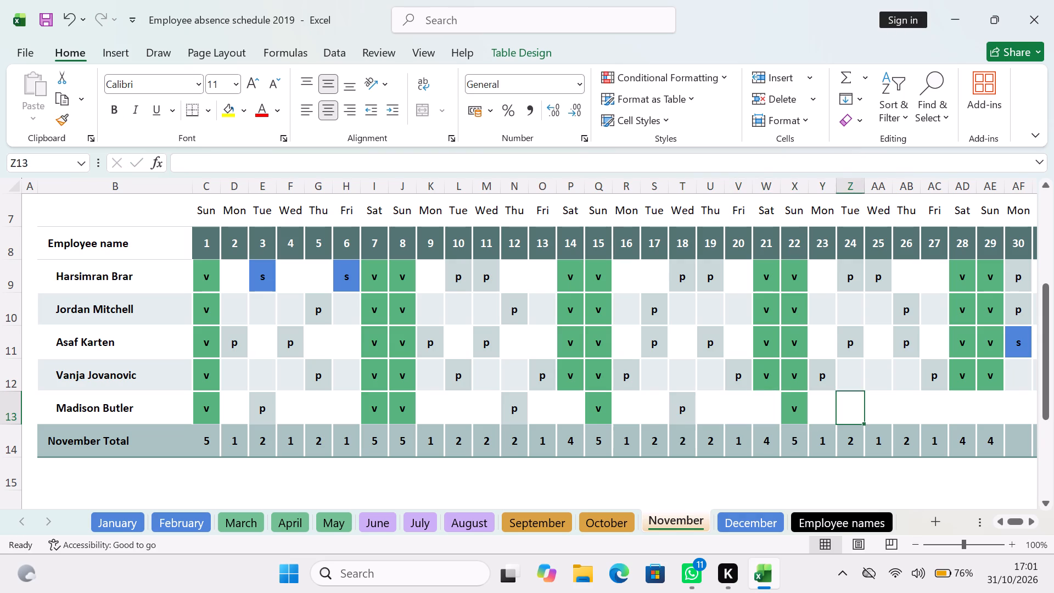
pyautogui.press('Right')
pyautogui.press('p')
# Enter v on days 28 and 29 and s on day 30 for the fifth employee in November.
pyautogui.press('Right')
pyautogui.press('Right')
pyautogui.press('Right')
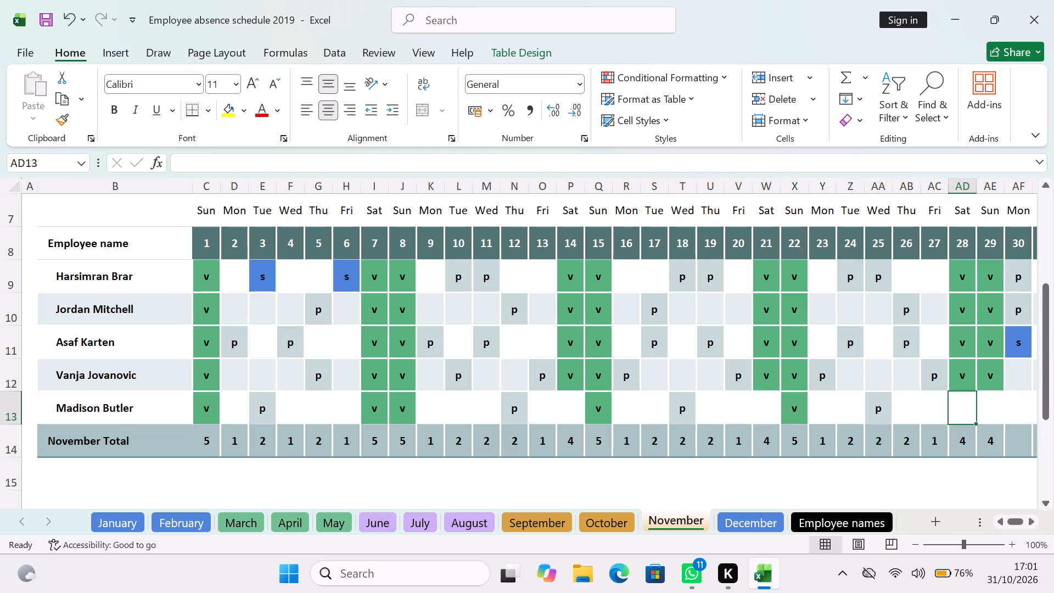
pyautogui.press('v')
pyautogui.press('Right')
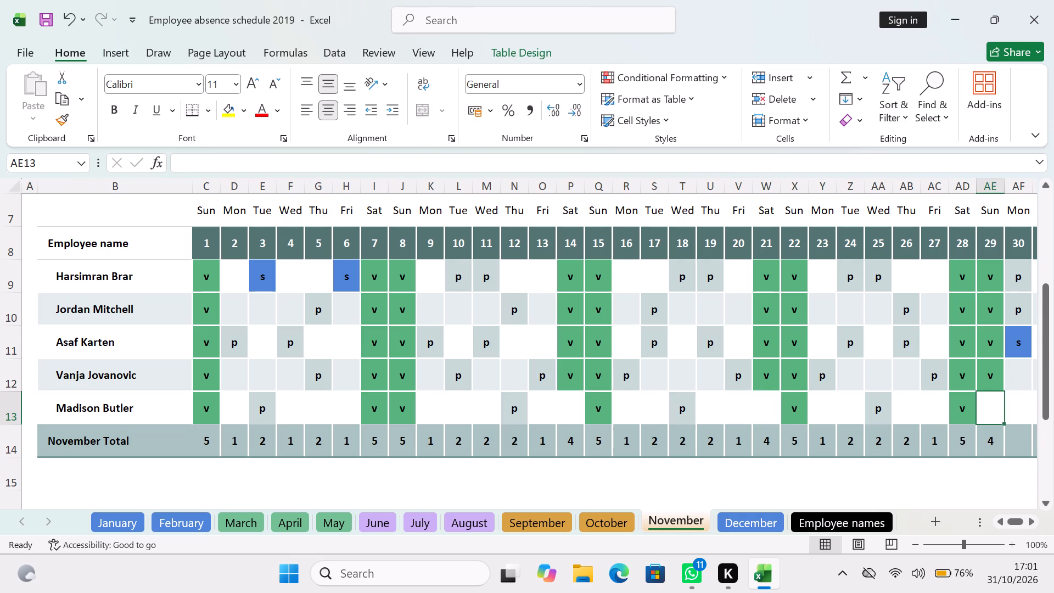
pyautogui.press('v')
pyautogui.press('Right')
pyautogui.press('Right')
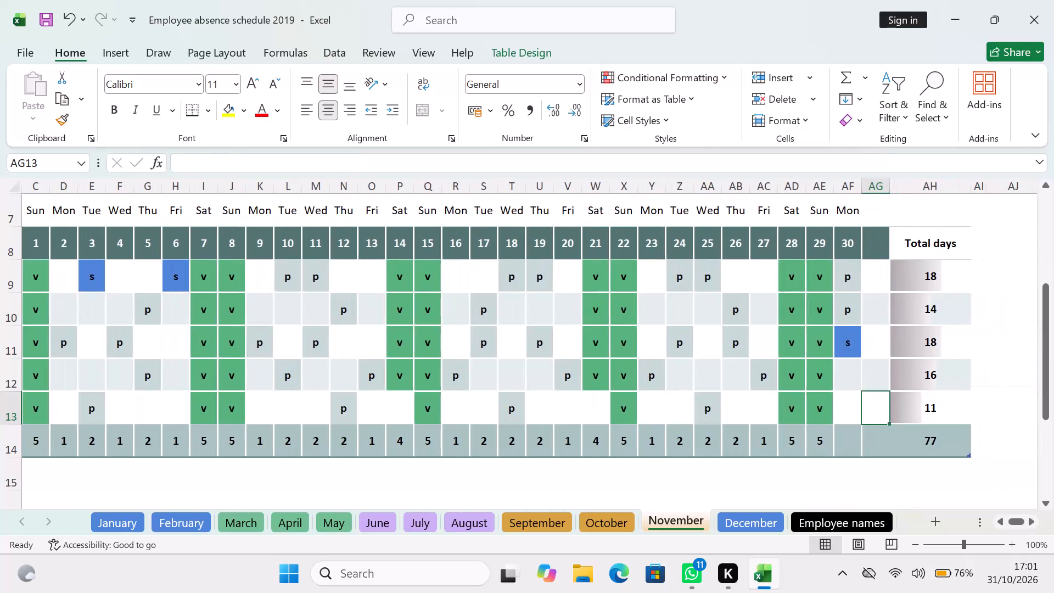
pyautogui.press('Left')
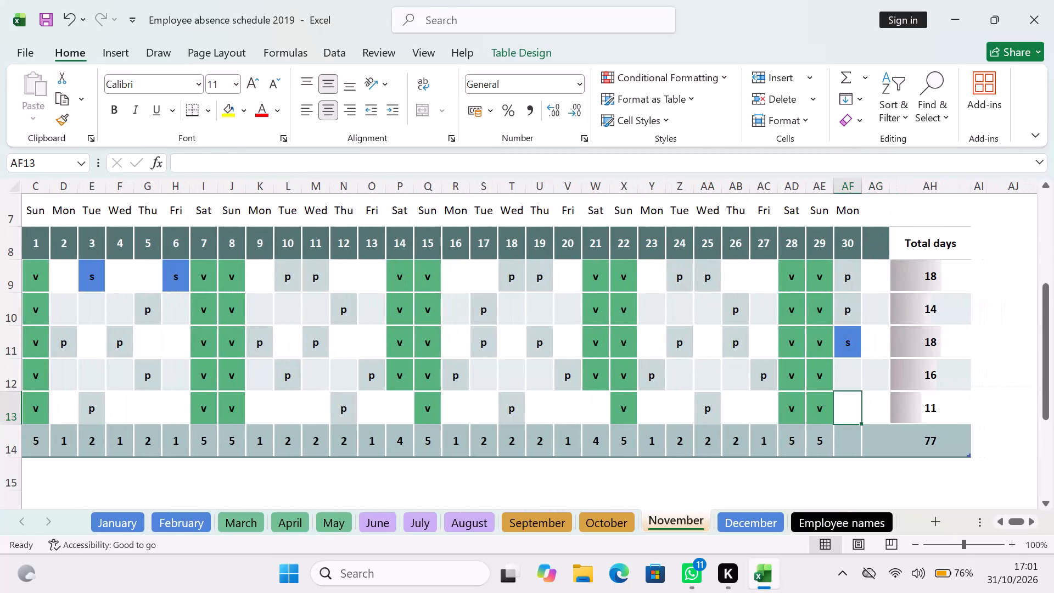
pyautogui.press('s')
pyautogui.press('Right')
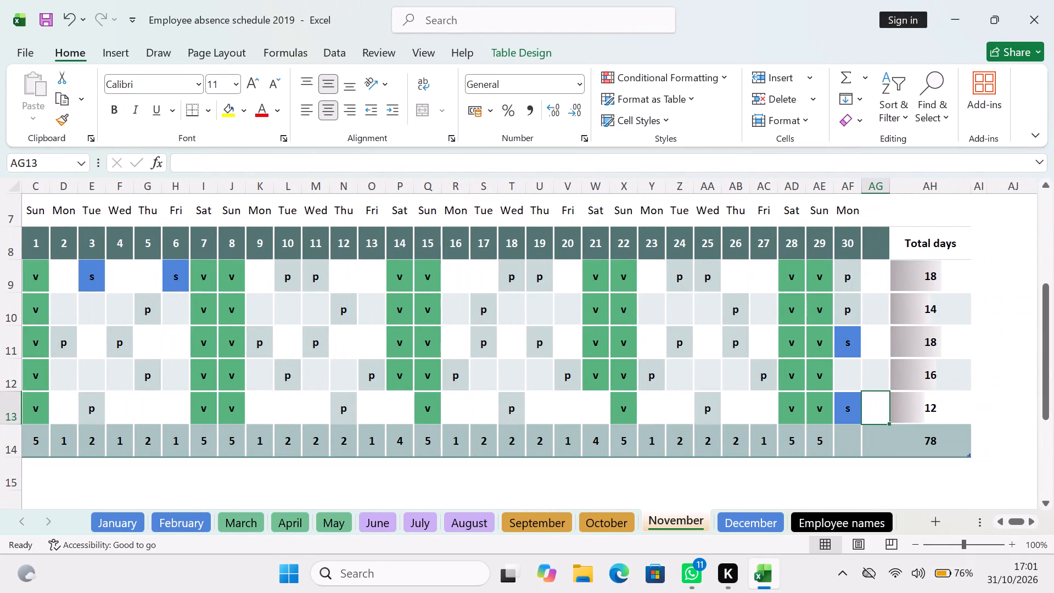
# Set the day 30 cell of the November Total row to count numbers, using SUBTOTAL(102,[30]).
pyautogui.press('Down')
pyautogui.press('Left')
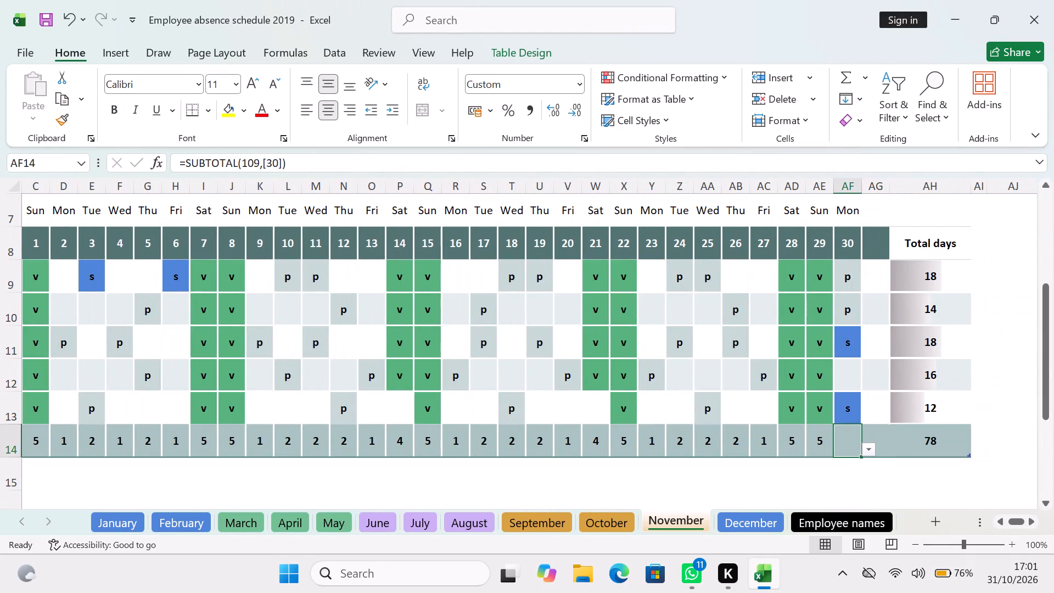
pyautogui.click(873, 447)
pyautogui.click(855, 344)
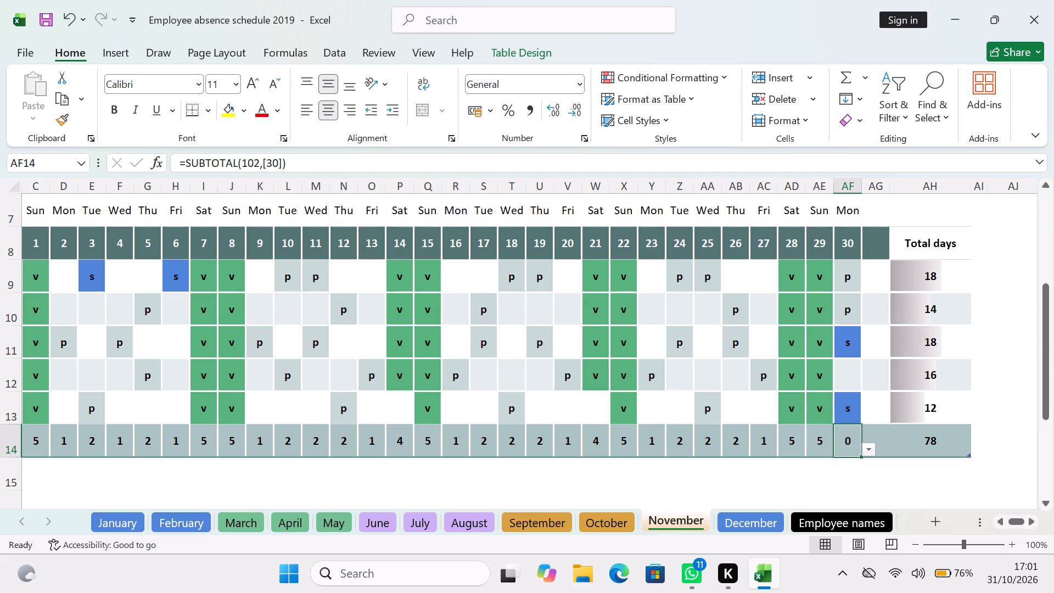
# Examine the November Total row across the days of the month.
pyautogui.press('Left')
pyautogui.press('Left')
pyautogui.press('Left')
pyautogui.press('Left')
pyautogui.press('Left')
pyautogui.press('Left')
pyautogui.press('Left')
pyautogui.press('Left')
pyautogui.press('Left')
pyautogui.press('Left')
pyautogui.press('Left')
pyautogui.press('Left')
pyautogui.press('Left')
pyautogui.press('Left')
pyautogui.press('Left')
pyautogui.press('Left')
pyautogui.press('Left')
pyautogui.press('Left')
pyautogui.press('Left')
pyautogui.press('Left')
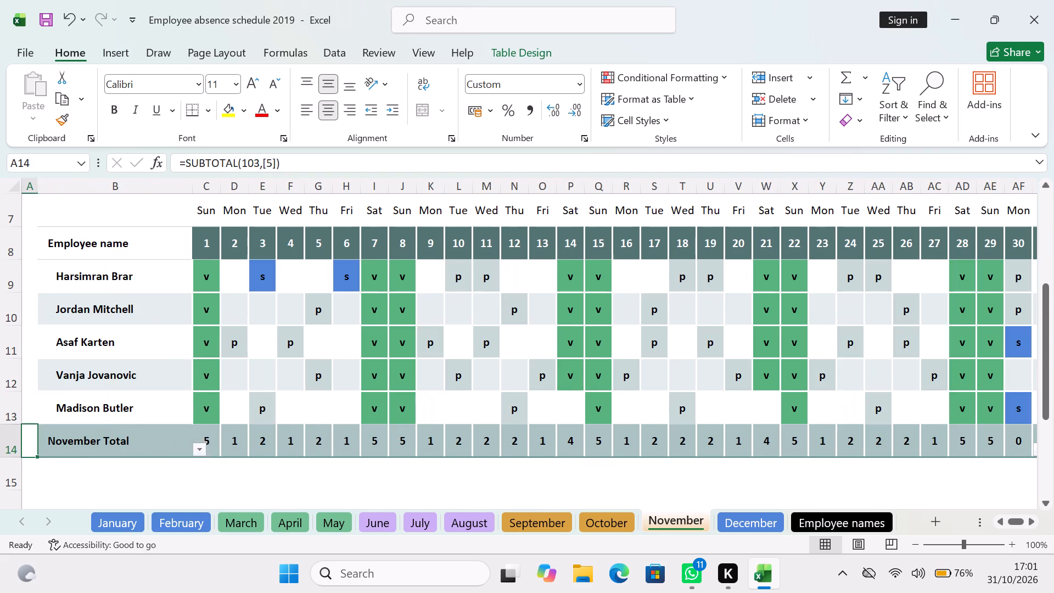
pyautogui.press('Right')
pyautogui.press('Right')
pyautogui.press('Right')
pyautogui.press('Right')
pyautogui.press('Right')
pyautogui.press('Right')
pyautogui.press('Right')
pyautogui.press('Right')
pyautogui.press('Right')
pyautogui.press('Right')
pyautogui.press('Right')
pyautogui.press('Right')
pyautogui.press('Right')
pyautogui.press('Right')
pyautogui.press('Right')
pyautogui.press('Right')
pyautogui.press('Right')
pyautogui.press('Right')
pyautogui.press('Right')
pyautogui.press('Right')
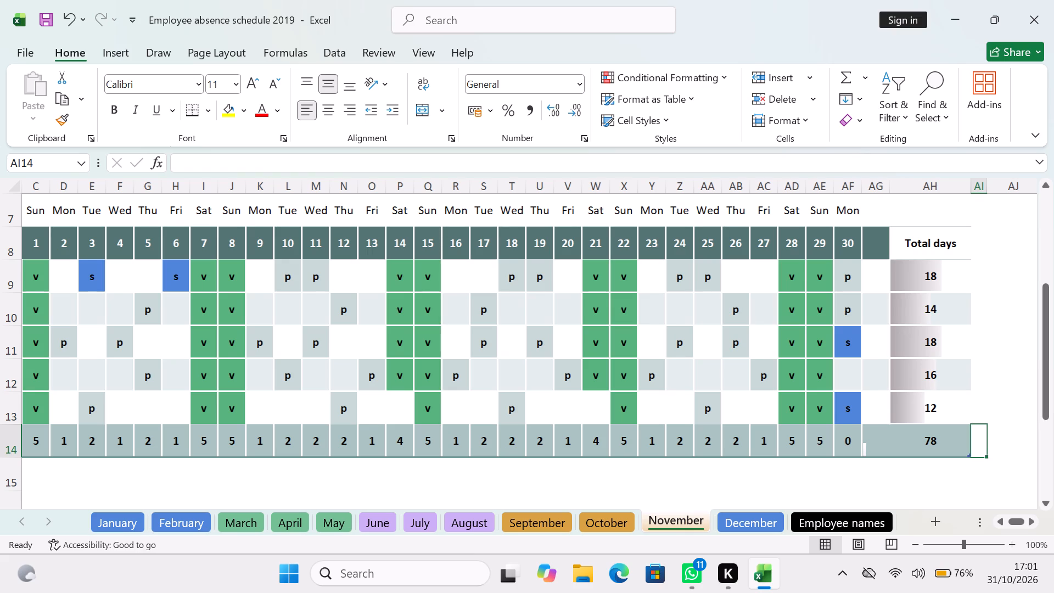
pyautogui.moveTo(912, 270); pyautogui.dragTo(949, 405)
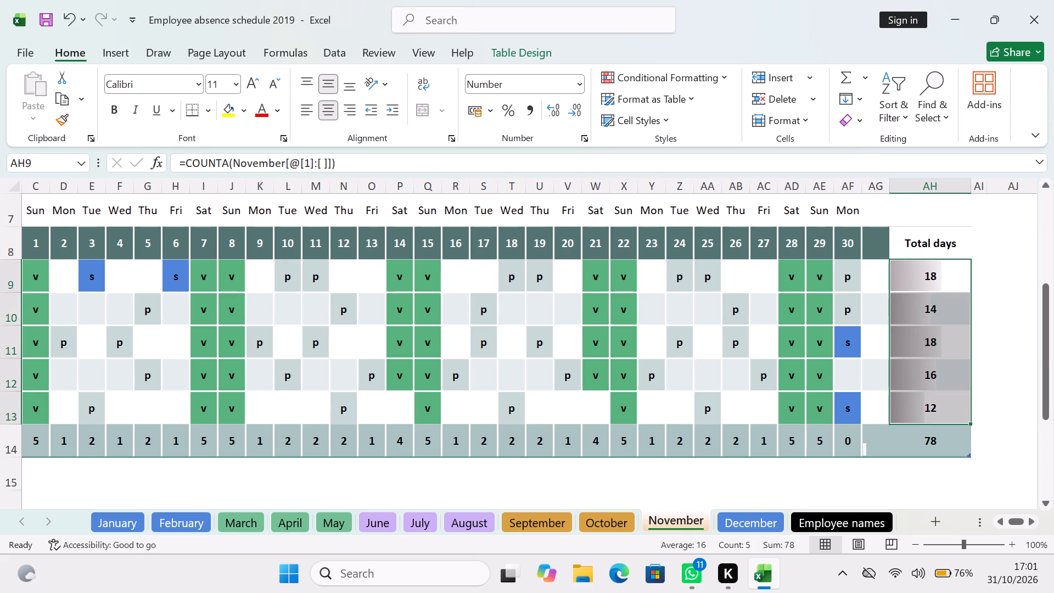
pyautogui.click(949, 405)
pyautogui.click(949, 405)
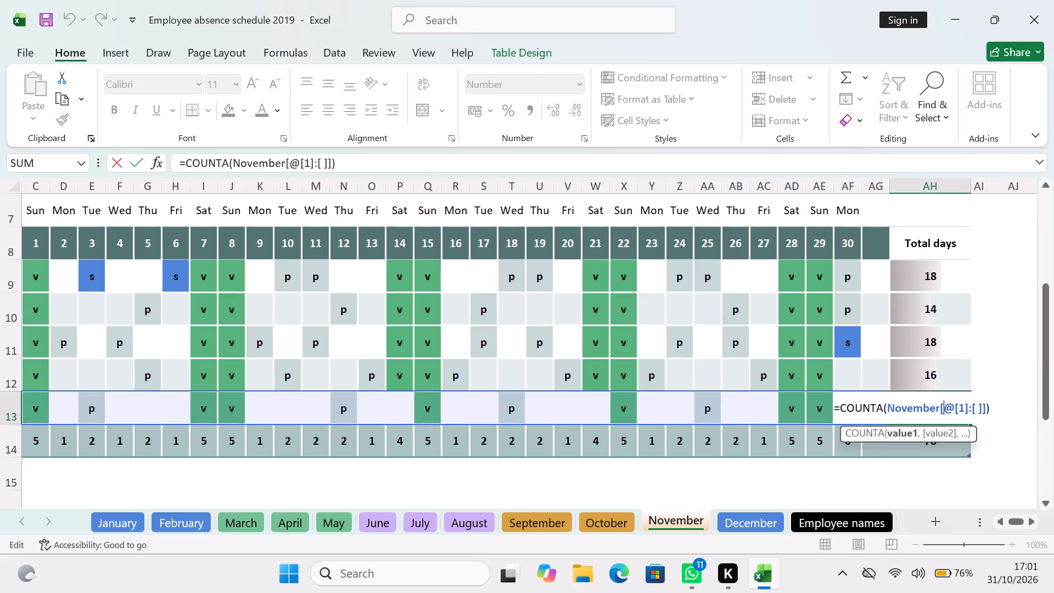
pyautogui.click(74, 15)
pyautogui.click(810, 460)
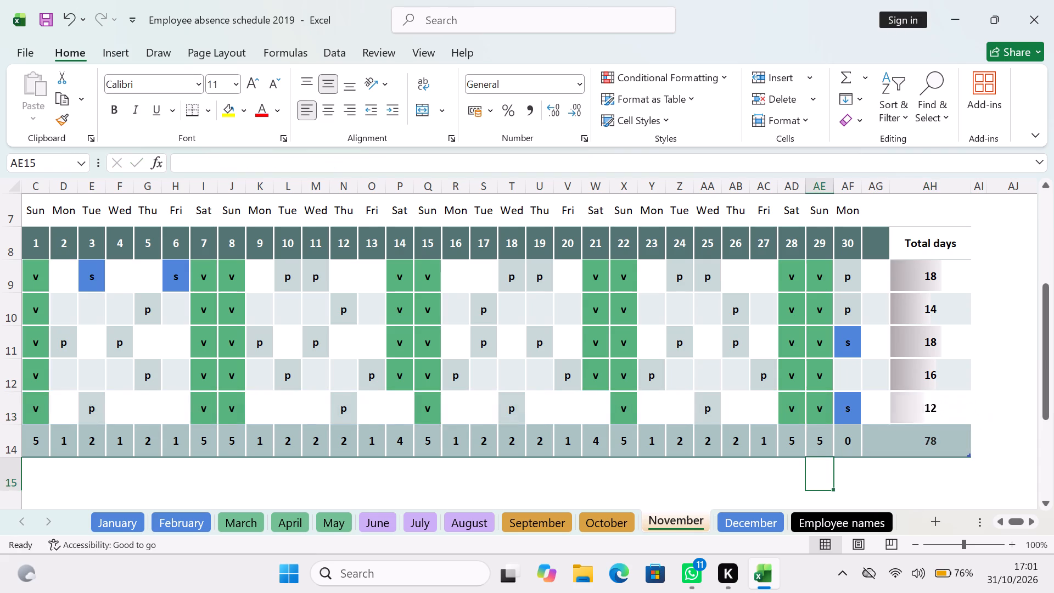
# Apply blue data bars to the five employees' Total days cells on the November sheet with Quick Analysis.
pyautogui.moveTo(912, 266); pyautogui.dragTo(937, 293)
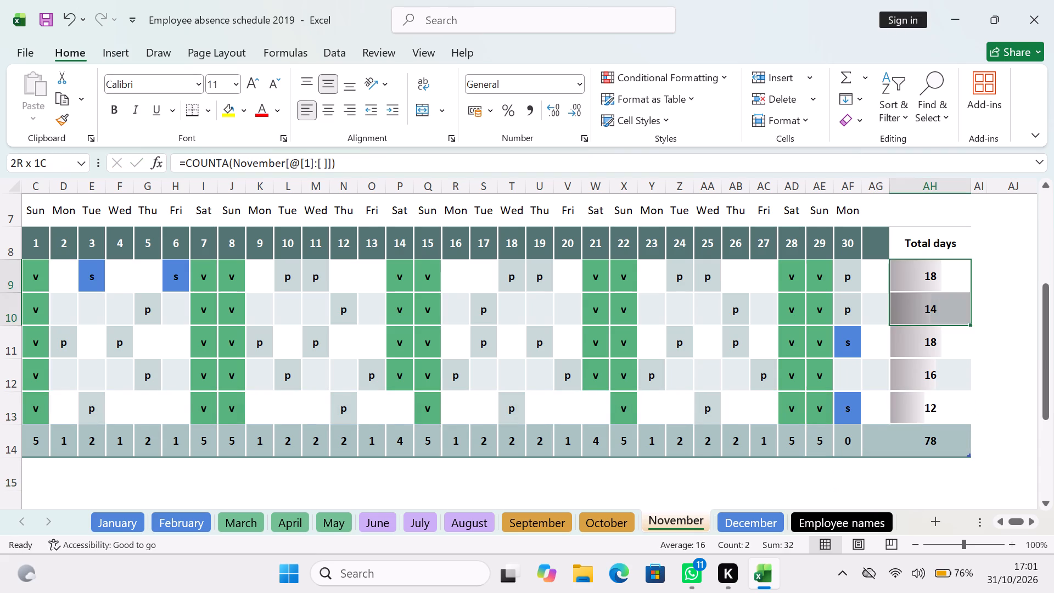
pyautogui.moveTo(937, 293); pyautogui.dragTo(945, 400)
pyautogui.rightClick(945, 400)
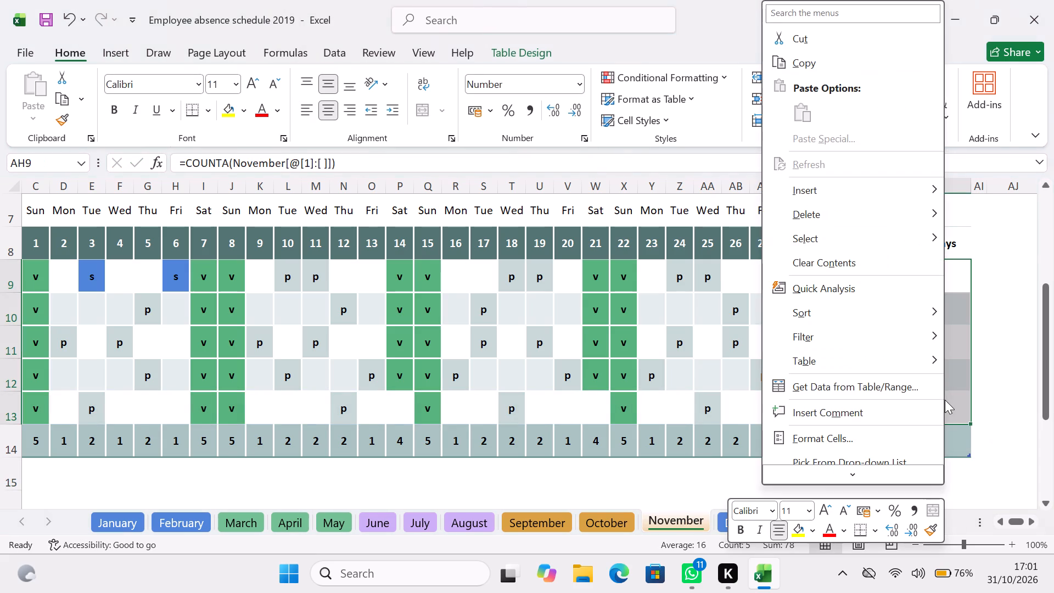
pyautogui.click(841, 297)
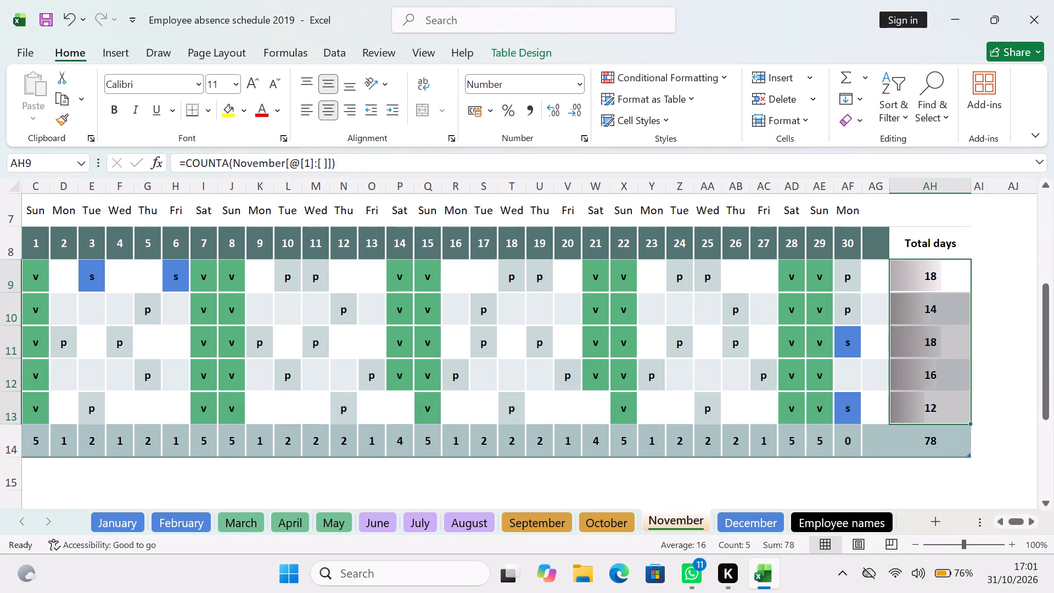
pyautogui.click(730, 332)
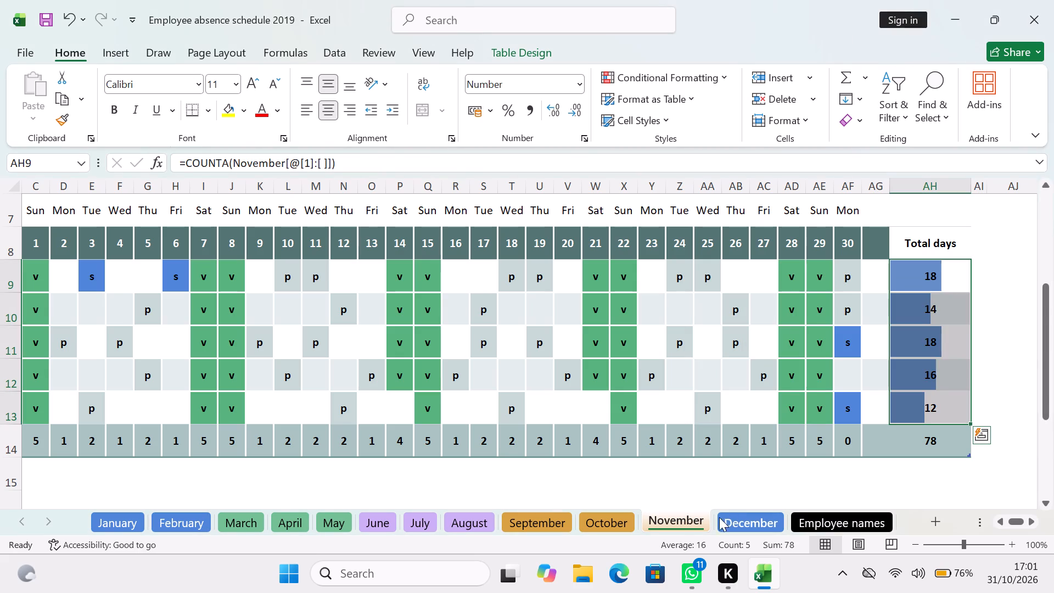
# Switch to the October sheet to view its absence table and totals.
pyautogui.click(683, 515)
pyautogui.click(627, 514)
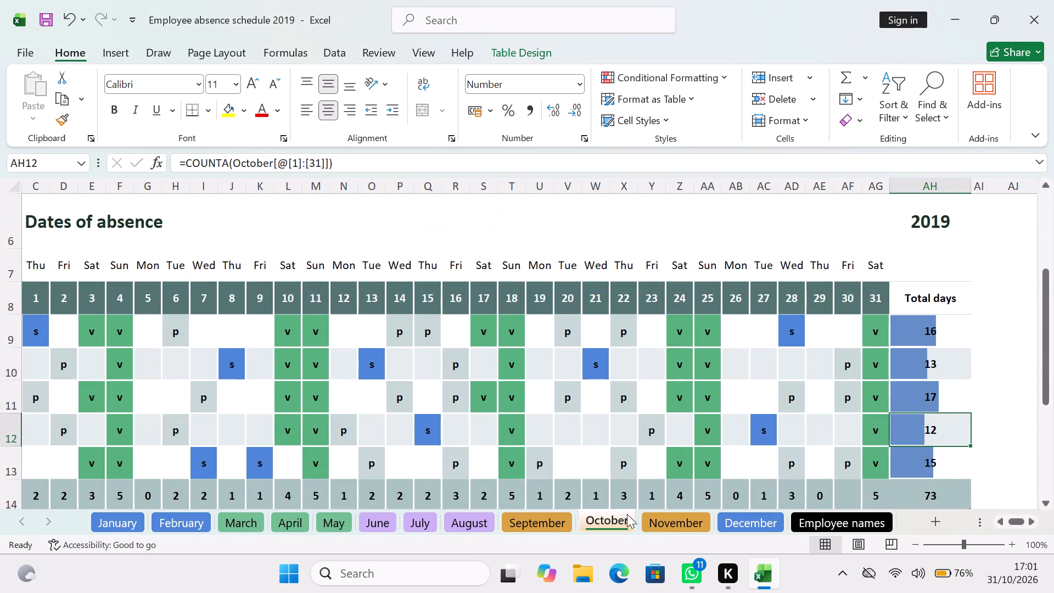
# Return to the November sheet and set the year beside the Dates of absence heading to 2019.
pyautogui.click(665, 518)
pyautogui.press('Up')
pyautogui.press('Up')
pyautogui.press('Up')
pyautogui.press('Up')
pyautogui.press('Up')
pyautogui.press('Up')
pyautogui.press('Up')
pyautogui.press('Up')
pyautogui.press('Up')
pyautogui.press('Up')
pyautogui.press('Up')
pyautogui.press('Up')
pyautogui.press('Up')
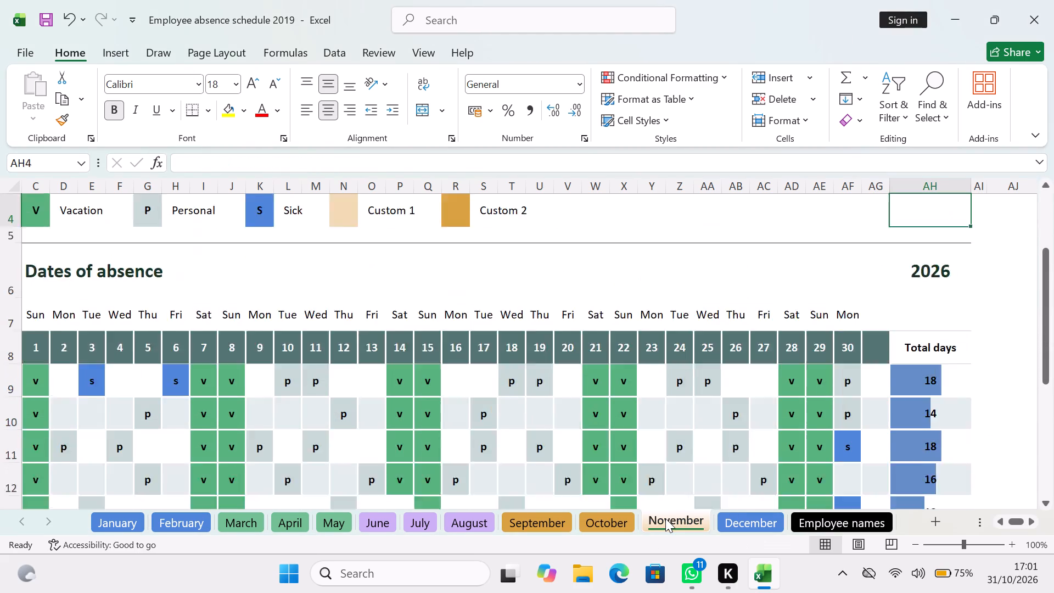
pyautogui.press('Down')
pyautogui.press('Down')
pyautogui.press('Down')
pyautogui.press('Down')
pyautogui.press('Down')
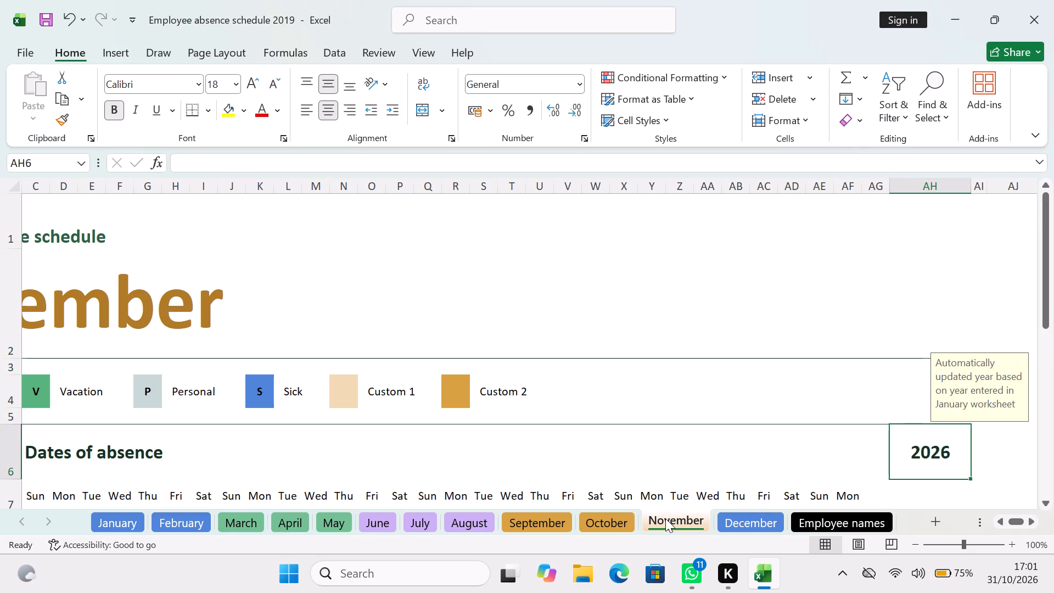
pyautogui.press('BackSpace')
pyautogui.press('BackSpace')
pyautogui.write('2019')
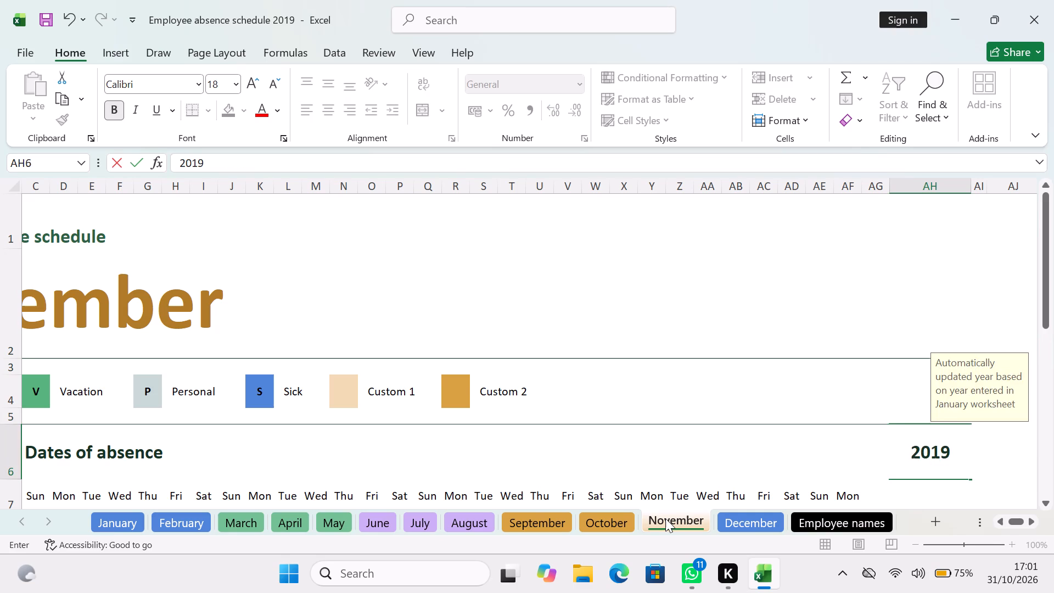
pyautogui.press('Down')
# Examine the November absence table, from the Total days column across the daily totals to the employee names.
pyautogui.press('Down')
pyautogui.press('Down')
pyautogui.press('Down')
pyautogui.press('Down')
pyautogui.press('Down')
pyautogui.press('Down')
pyautogui.press('Down')
pyautogui.press('Down')
pyautogui.press('Down')
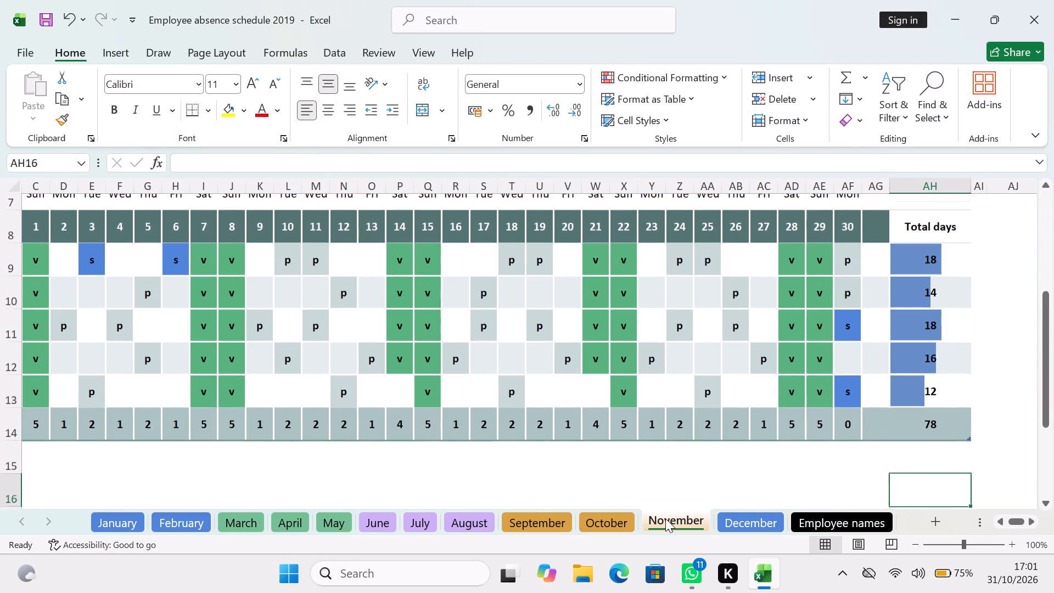
pyautogui.press('Up')
pyautogui.press('Up')
pyautogui.press('Down')
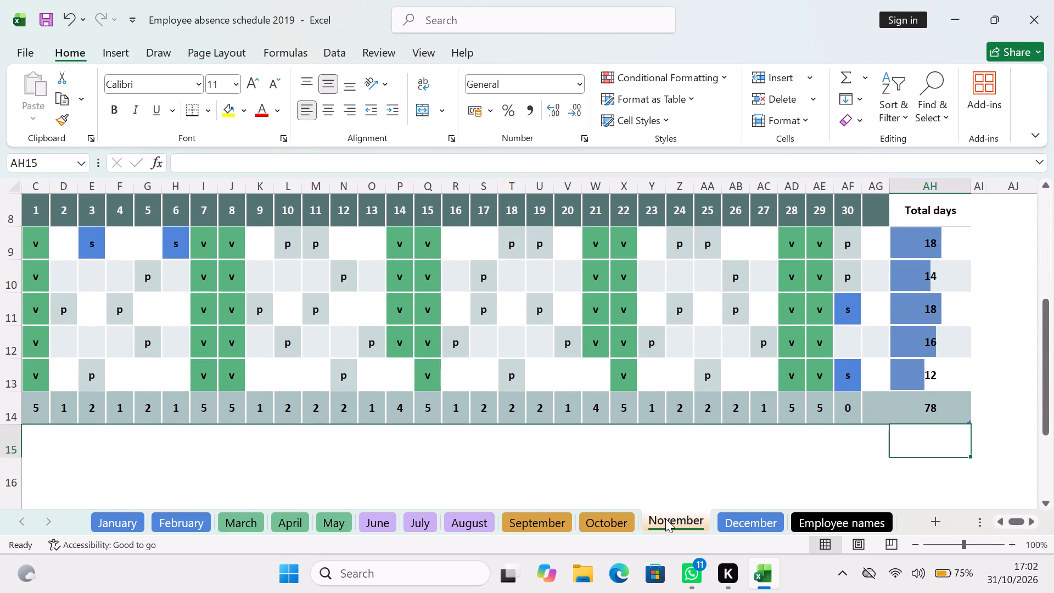
pyautogui.press('Left')
pyautogui.press('Left')
pyautogui.press('Left')
pyautogui.press('Left')
pyautogui.press('Left')
pyautogui.press('Left')
pyautogui.press('Left')
pyautogui.press('Left')
pyautogui.press('Left')
pyautogui.press('Left')
pyautogui.press('Left')
pyautogui.press('Left')
pyautogui.press('Left')
pyautogui.press('Left')
pyautogui.press('Left')
pyautogui.press('Left')
pyautogui.press('Left')
pyautogui.press('Left')
pyautogui.press('Left')
pyautogui.press('Left')
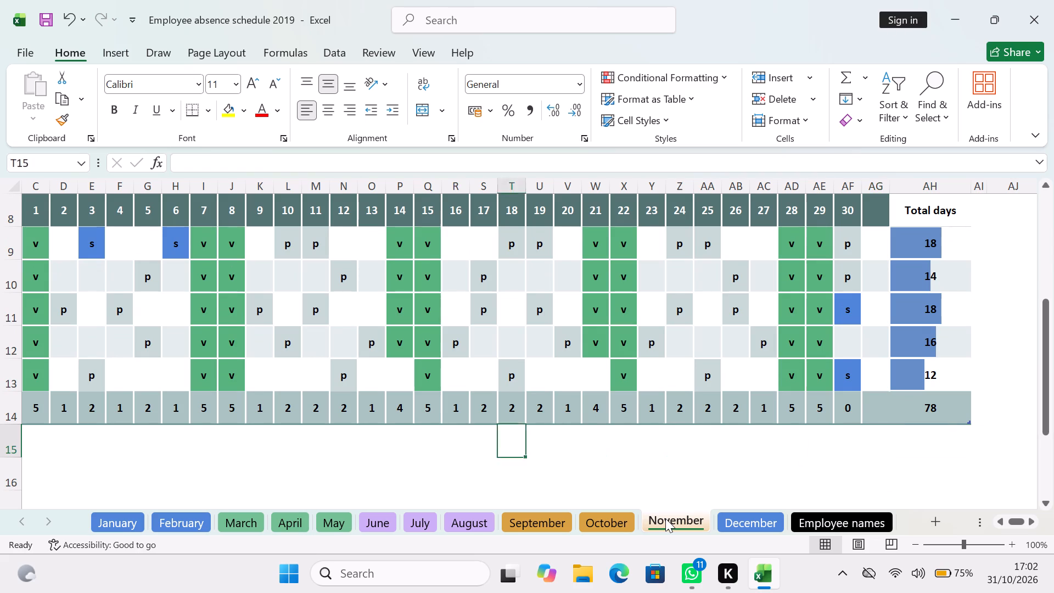
pyautogui.press('Right')
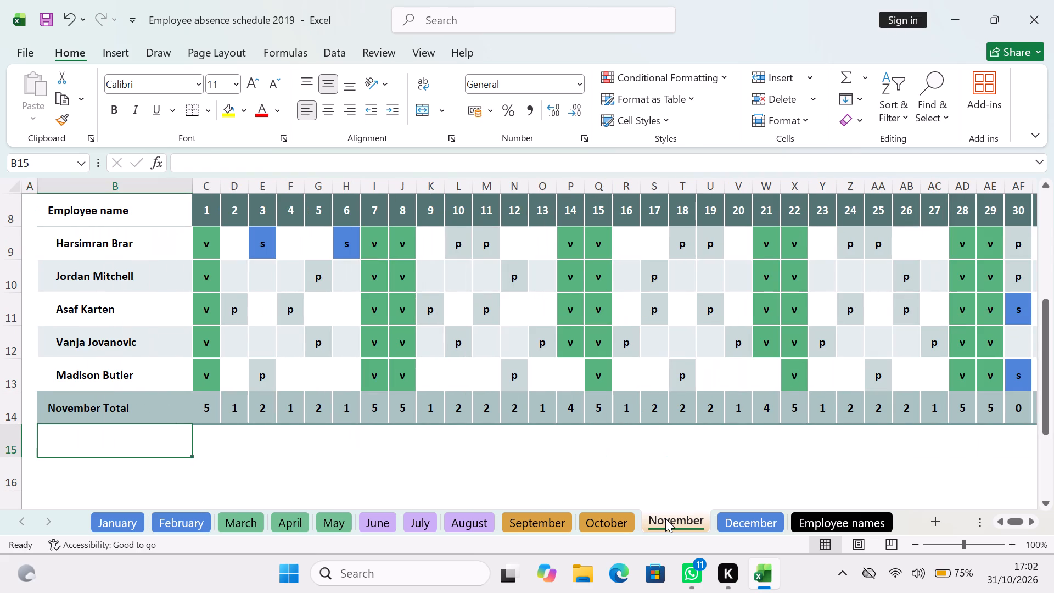
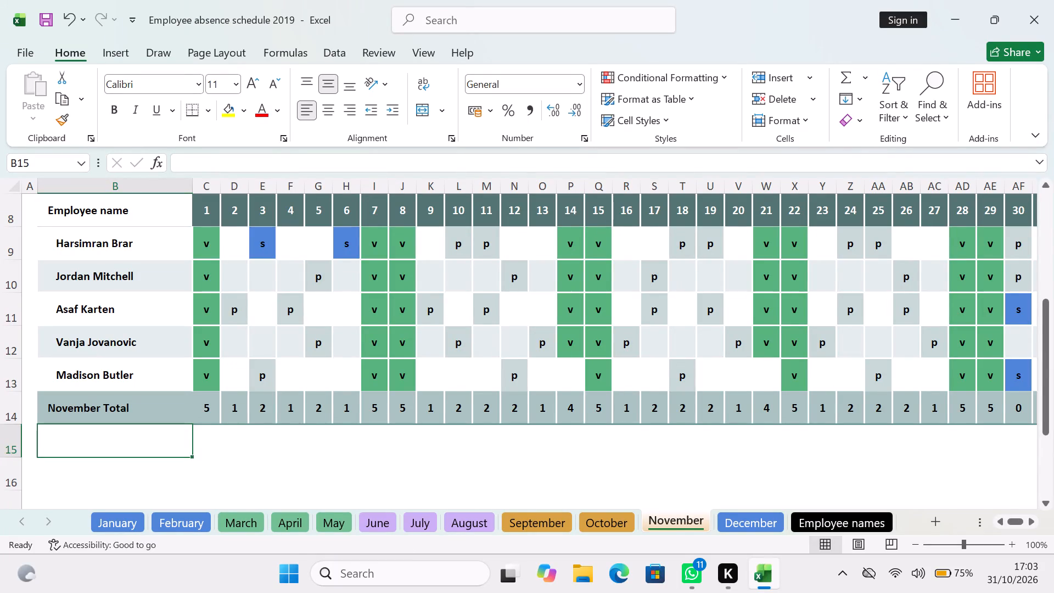
# Review the whole November sheet, from the month title and absence type key through the dates, Total days column and totals row.
pyautogui.press('Up')
pyautogui.press('Up')
pyautogui.press('Up')
pyautogui.press('Up')
pyautogui.press('Up')
pyautogui.press('Up')
pyautogui.press('Up')
pyautogui.press('Up')
pyautogui.press('Up')
pyautogui.press('Up')
pyautogui.press('Up')
pyautogui.press('Up')
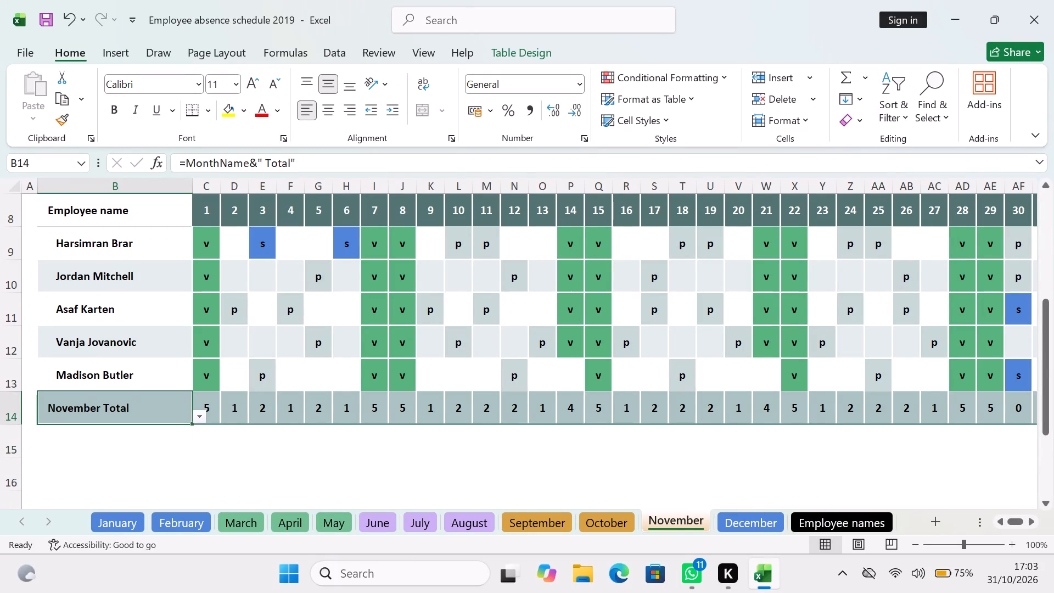
pyautogui.press('Up')
pyautogui.press('Right')
pyautogui.press('Right')
pyautogui.press('Right')
pyautogui.press('Right')
pyautogui.press('Right')
pyautogui.press('Right')
pyautogui.press('Right')
pyautogui.press('Right')
pyautogui.press('Right')
pyautogui.press('Right')
pyautogui.press('Right')
pyautogui.press('Right')
pyautogui.press('Right')
pyautogui.press('Right')
pyautogui.press('Right')
pyautogui.press('Right')
pyautogui.press('Right')
pyautogui.press('Right')
pyautogui.press('Right')
pyautogui.press('Right')
pyautogui.press('Right')
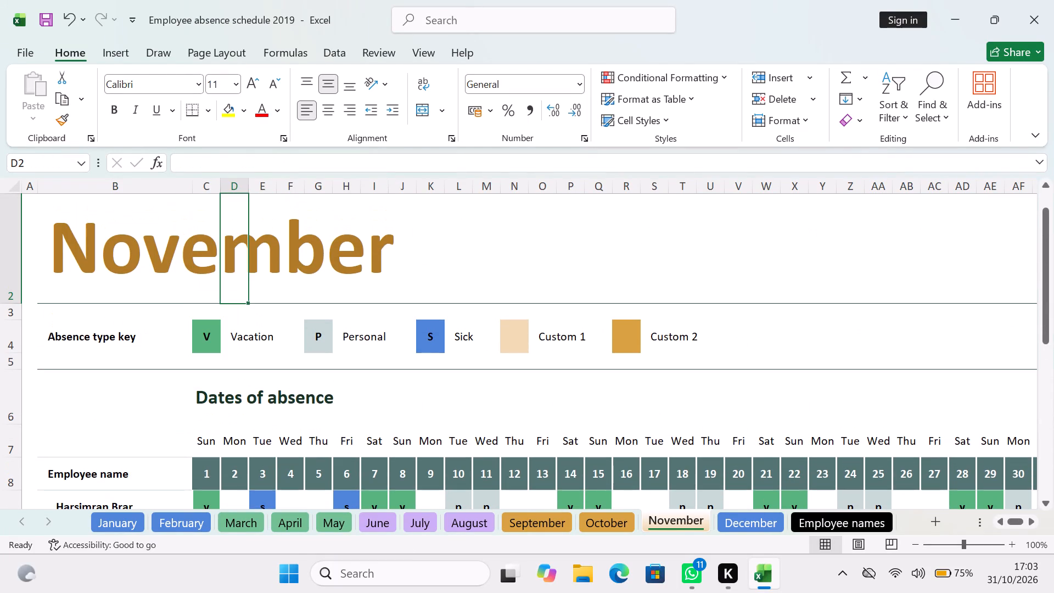
pyautogui.press('Down')
pyautogui.press('Down')
pyautogui.press('Down')
pyautogui.press('Down')
pyautogui.press('Down')
pyautogui.press('Down')
pyautogui.press('Right')
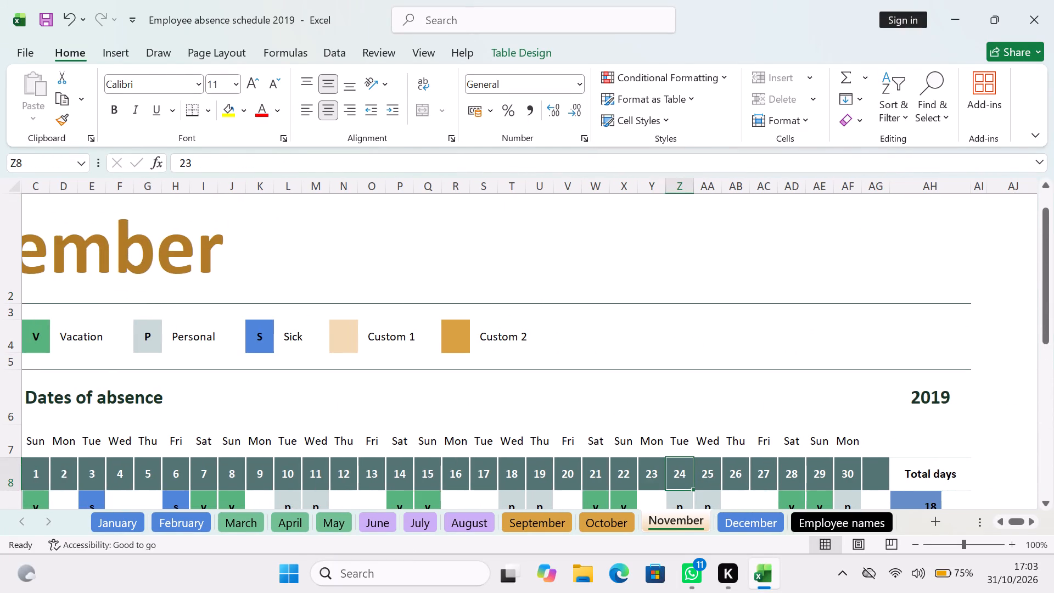
pyautogui.press('Down')
pyautogui.press('Down')
pyautogui.press('Down')
pyautogui.press('Down')
pyautogui.press('Down')
pyautogui.press('Down')
pyautogui.press('Down')
pyautogui.press('Down')
pyautogui.press('Down')
pyautogui.press('Down')
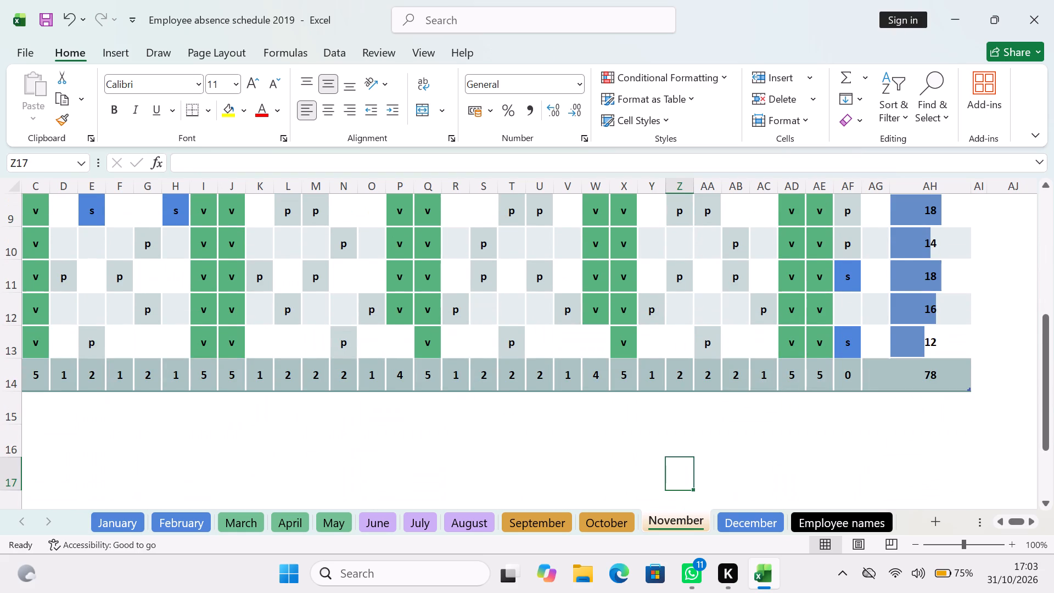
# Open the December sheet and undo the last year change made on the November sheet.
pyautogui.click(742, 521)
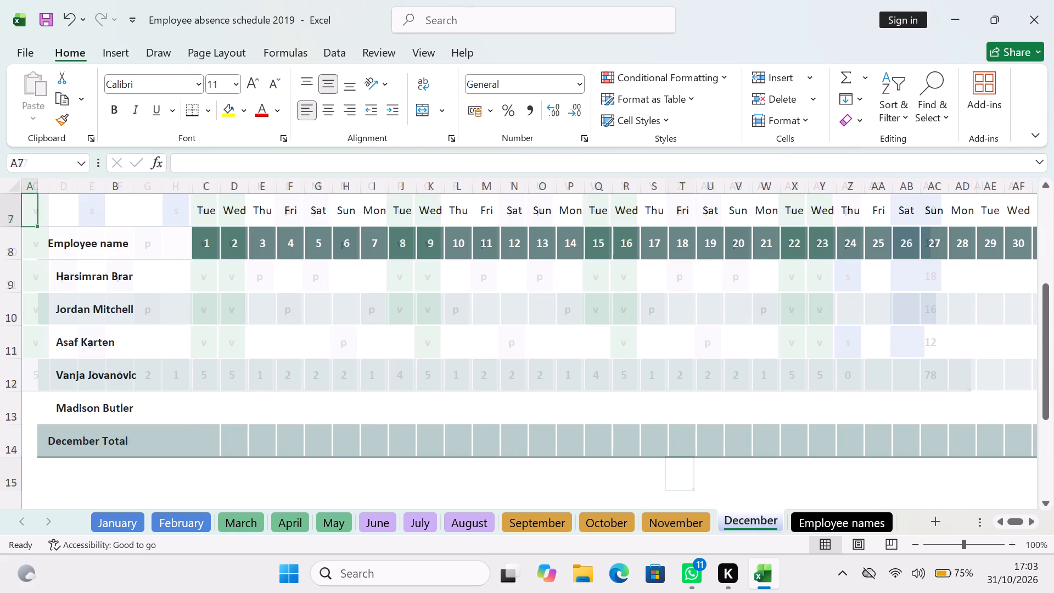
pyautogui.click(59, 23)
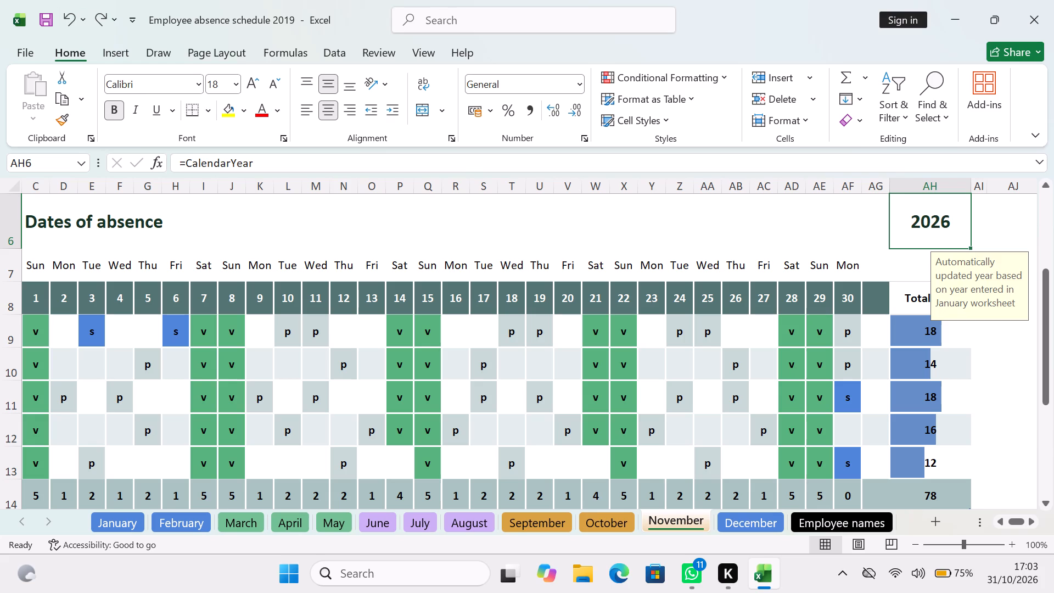
# Set the year beside the Dates of absence heading on the November sheet to 2019 and save the workbook.
pyautogui.press('BackSpace')
pyautogui.write('2019')
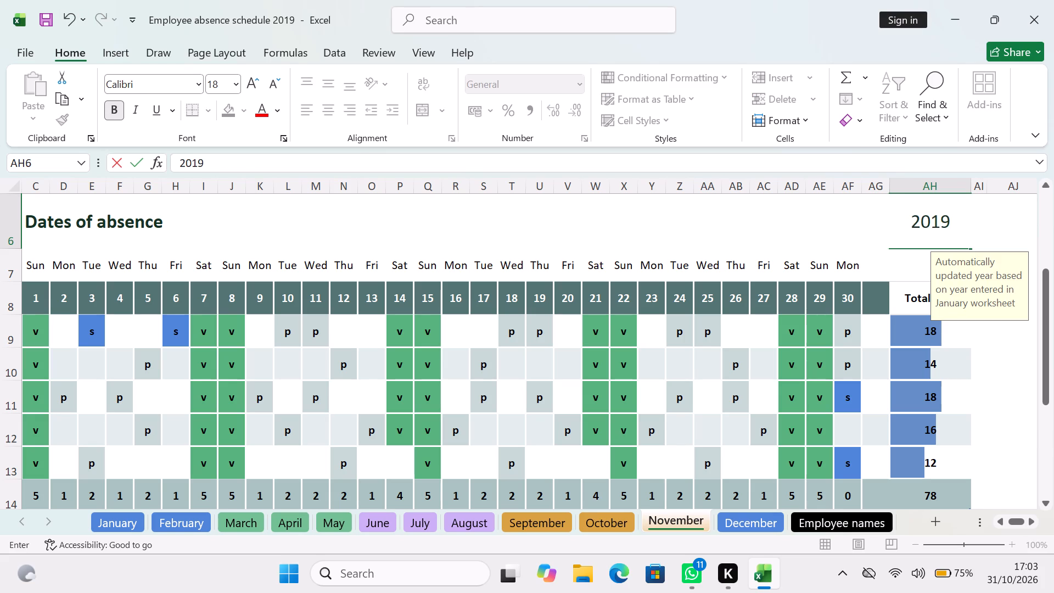
pyautogui.click(51, 15)
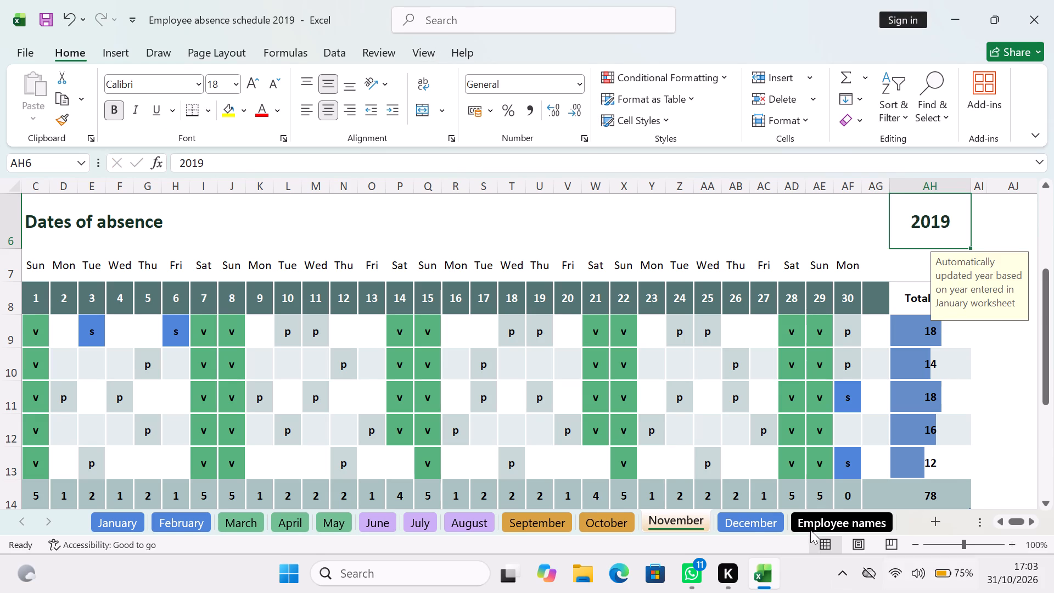
# Switch to the December sheet and save the workbook.
pyautogui.click(751, 525)
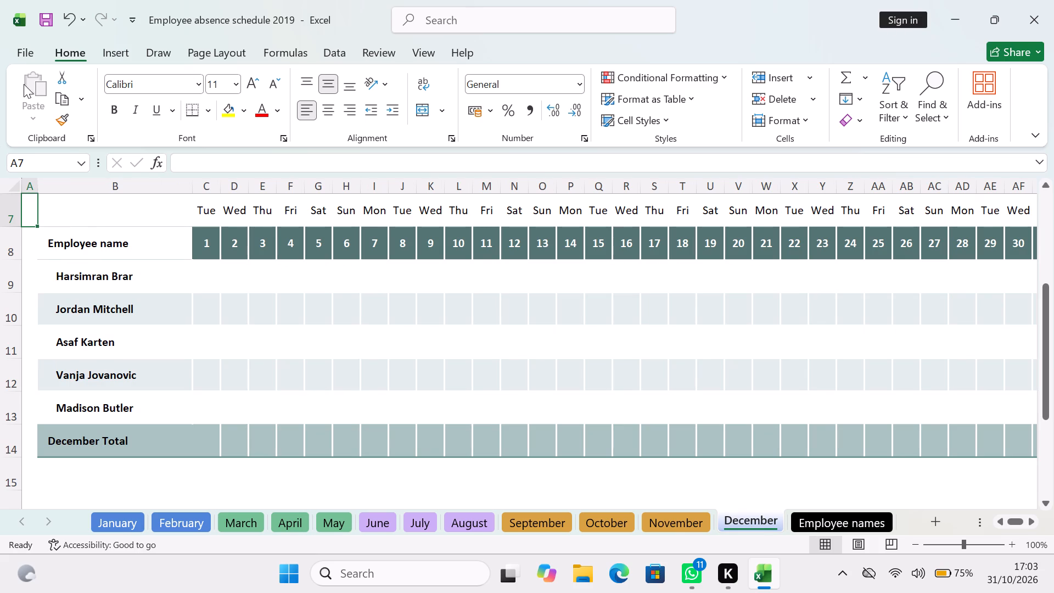
pyautogui.click(43, 25)
# Set the year beside the Dates of absence heading on the December sheet to 2019.
pyautogui.press('Up')
pyautogui.press('Down')
pyautogui.press('Right')
pyautogui.press('Right')
pyautogui.press('Right')
pyautogui.press('Right')
pyautogui.press('Right')
pyautogui.press('Right')
pyautogui.press('Right')
pyautogui.press('Right')
pyautogui.press('Right')
pyautogui.press('Right')
pyautogui.press('Right')
pyautogui.press('Right')
pyautogui.press('Right')
pyautogui.press('Right')
pyautogui.press('Right')
pyautogui.press('Right')
pyautogui.press('Right')
pyautogui.press('Right')
pyautogui.press('Right')
pyautogui.press('Right')
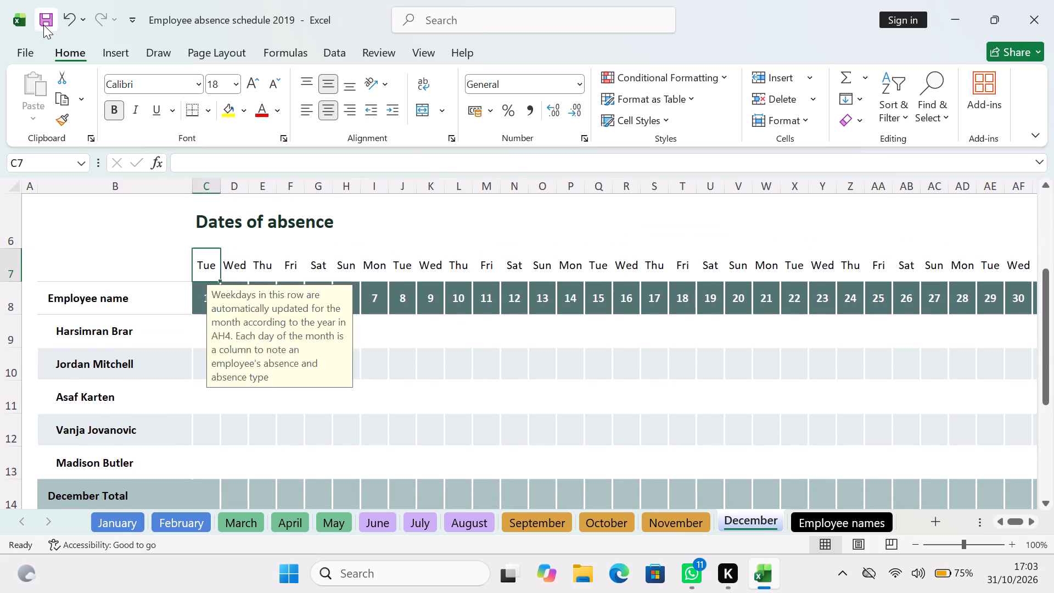
pyautogui.press('Right')
pyautogui.press('Right')
pyautogui.press('Right')
pyautogui.press('Right')
pyautogui.press('Right')
pyautogui.press('Right')
pyautogui.press('Right')
pyautogui.press('Right')
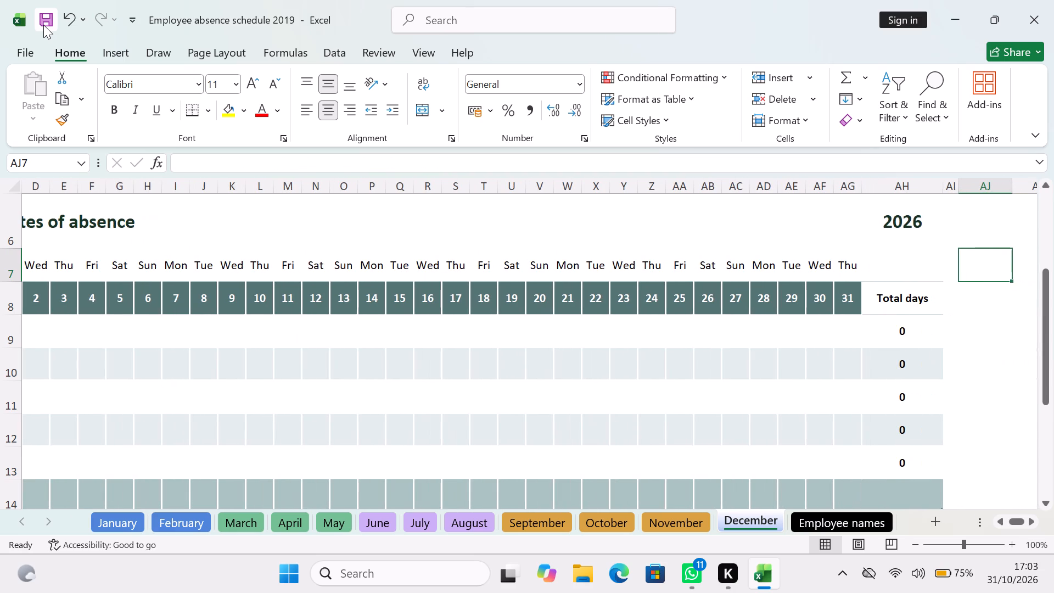
pyautogui.press('Left')
pyautogui.press('Left')
pyautogui.press('Up')
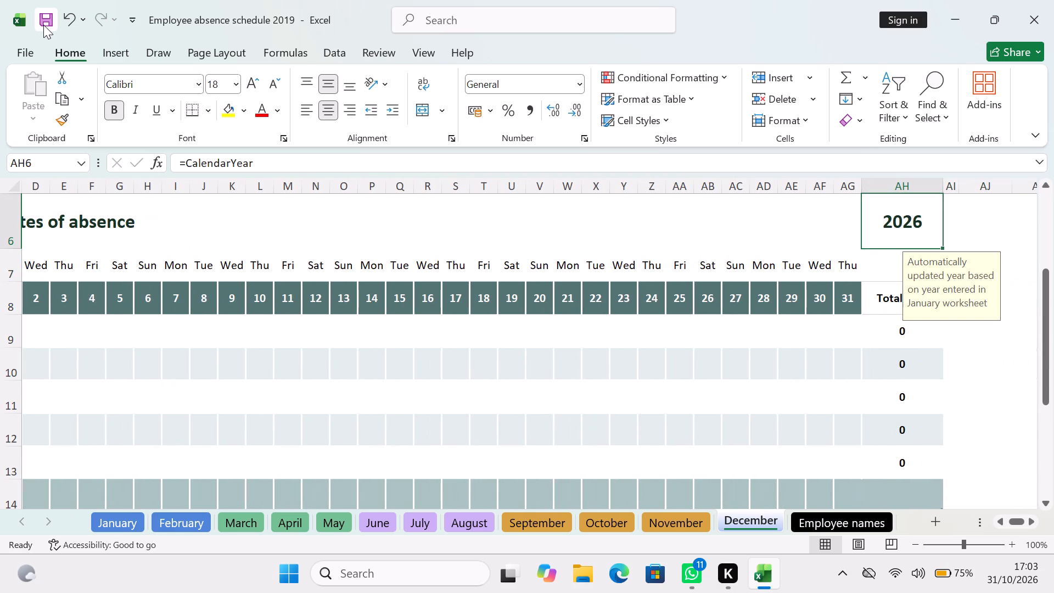
pyautogui.press('BackSpace')
pyautogui.write('2019')
pyautogui.press('Down')
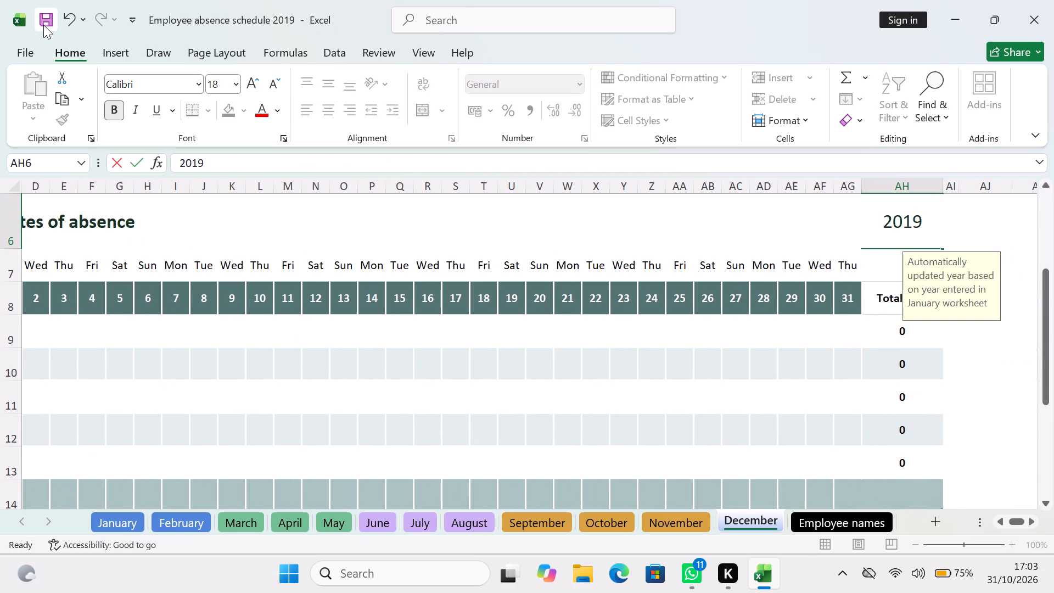
# Enter personal absence code p for days 1 and 3 in the first employee's row of the December table.
pyautogui.press('Left')
pyautogui.press('Left')
pyautogui.press('Left')
pyautogui.press('Left')
pyautogui.press('Left')
pyautogui.press('Left')
pyautogui.press('Left')
pyautogui.press('Left')
pyautogui.press('Left')
pyautogui.press('Left')
pyautogui.press('Left')
pyautogui.press('Left')
pyautogui.press('Left')
pyautogui.press('Left')
pyautogui.press('Left')
pyautogui.press('Left')
pyautogui.press('Left')
pyautogui.press('Left')
pyautogui.press('Left')
pyautogui.press('Left')
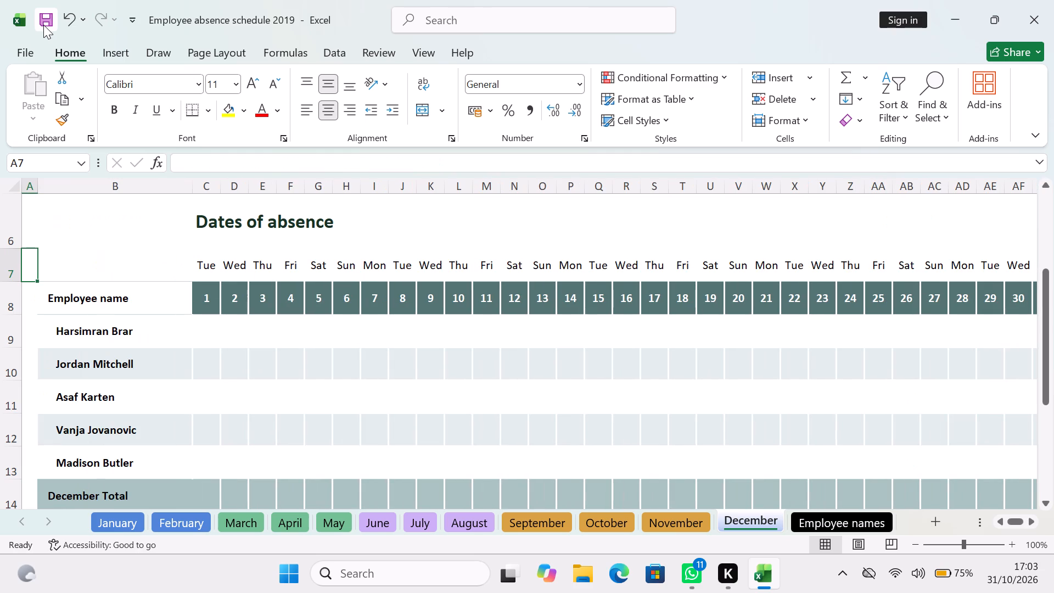
pyautogui.press('Right')
pyautogui.press('Right')
pyautogui.press('Up')
pyautogui.press('Up')
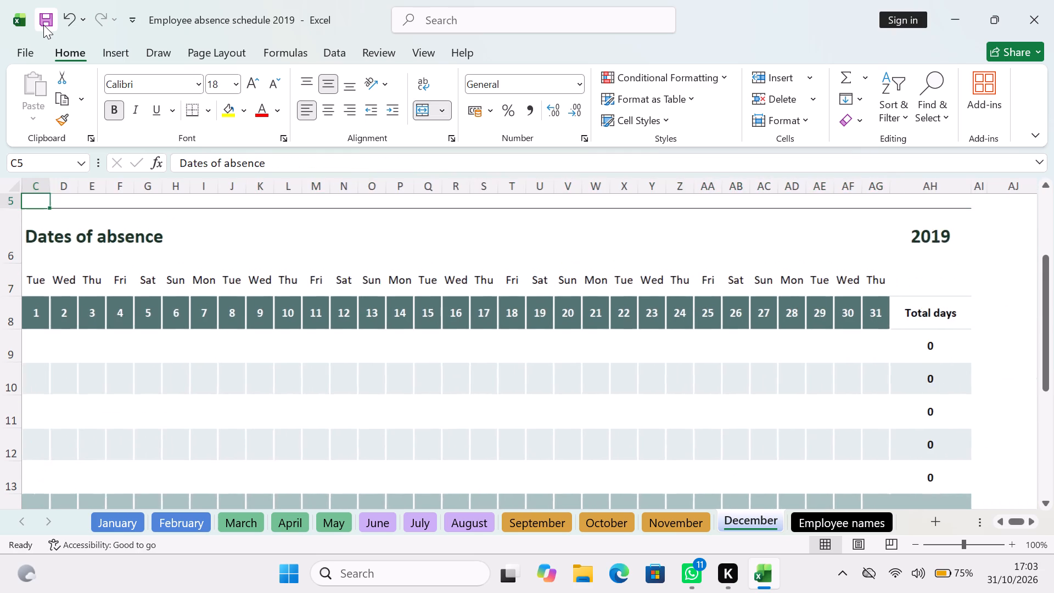
pyautogui.press('Left')
pyautogui.press('Left')
pyautogui.press('Up')
pyautogui.press('Up')
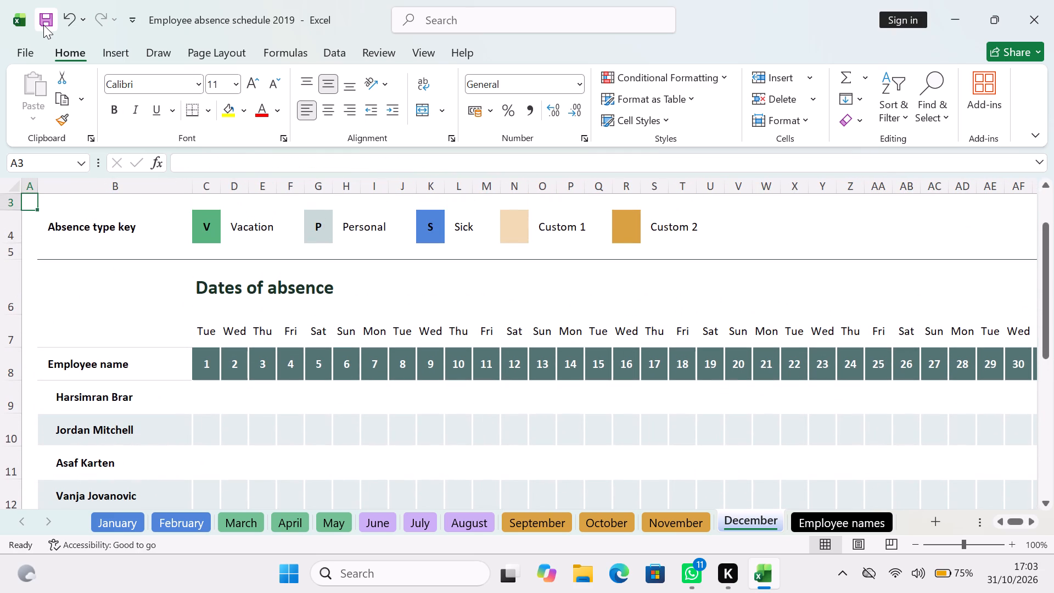
pyautogui.press('Down')
pyautogui.press('Down')
pyautogui.press('Down')
pyautogui.press('Down')
pyautogui.press('Down')
pyautogui.press('Down')
pyautogui.press('Right')
pyautogui.press('Right')
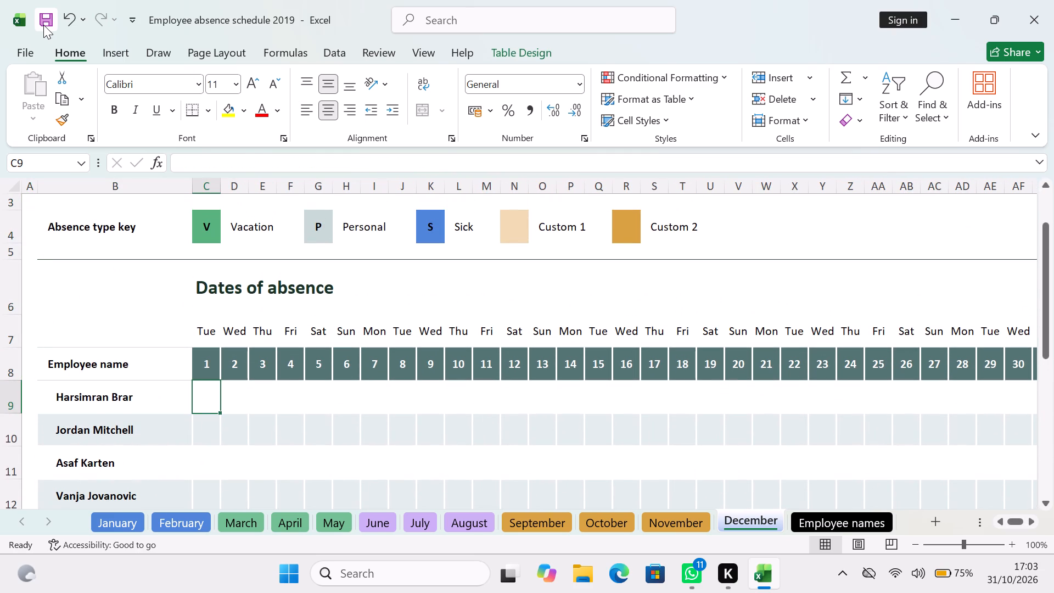
pyautogui.press('v')
pyautogui.press('Right')
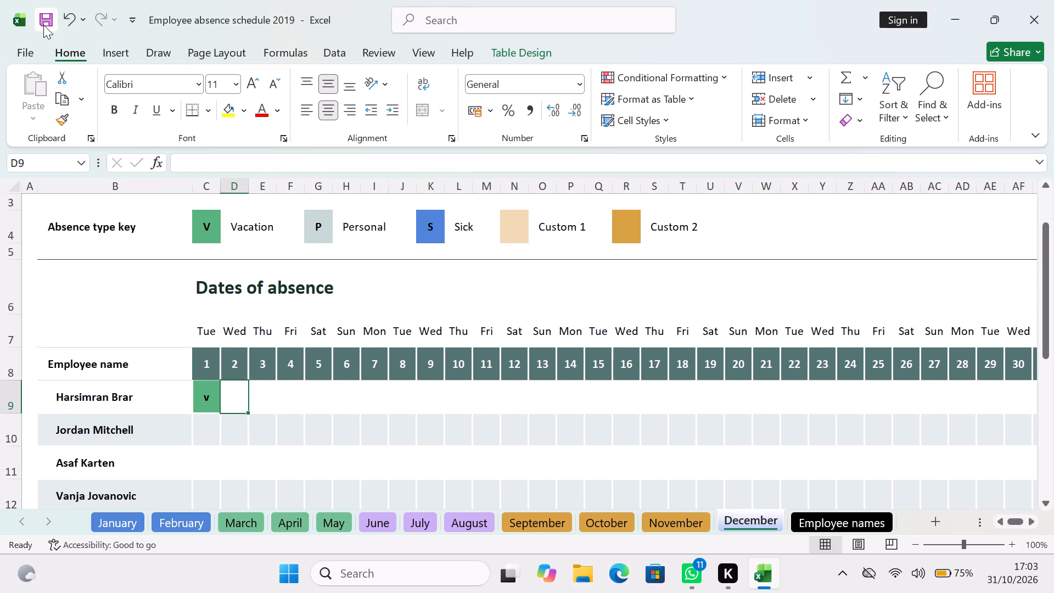
pyautogui.press('BackSpace')
pyautogui.press('BackSpace')
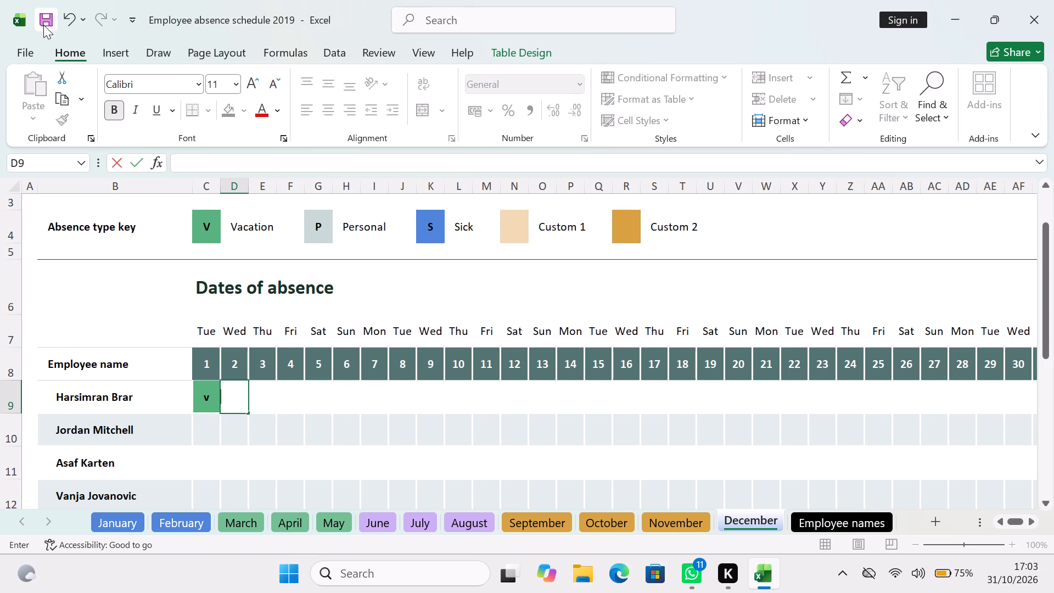
pyautogui.press('Left')
pyautogui.press('BackSpace')
pyautogui.press('p')
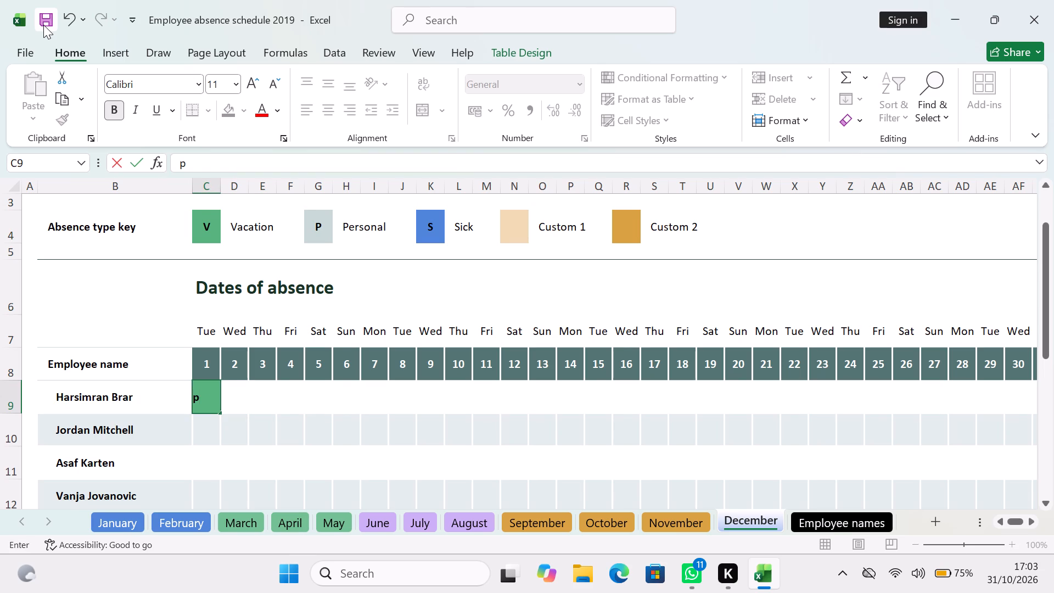
pyautogui.press('Right')
pyautogui.press('Right')
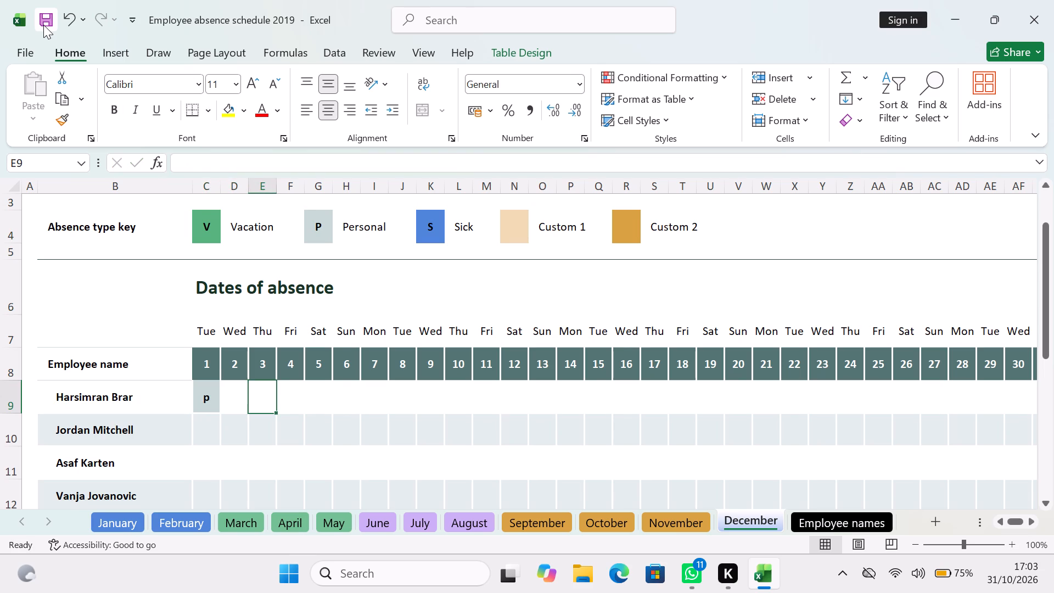
pyautogui.press('p')
pyautogui.press('Right')
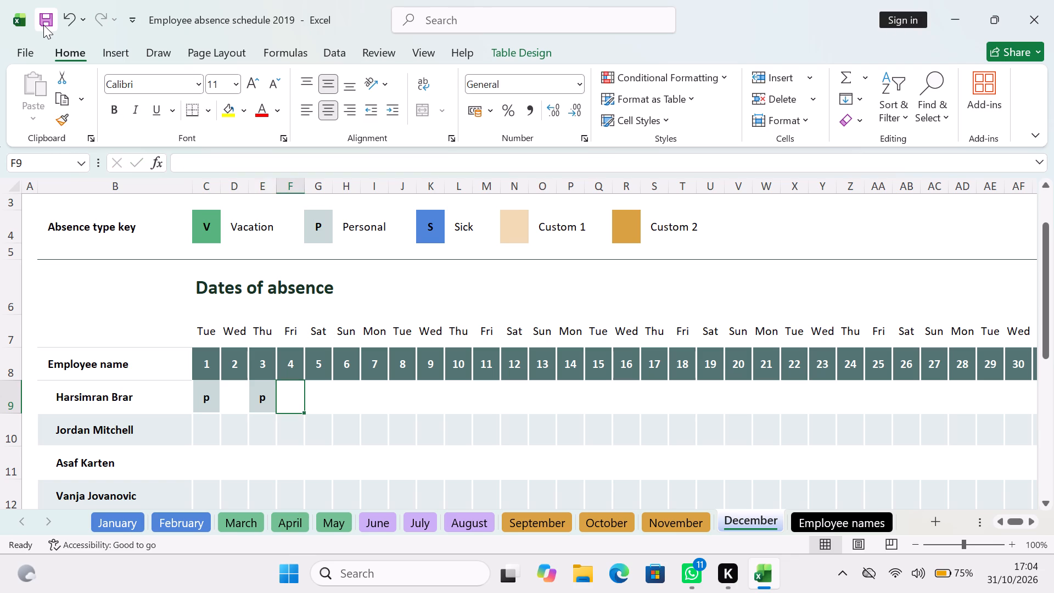
# Enter vacation code v for Saturday 5 and Sunday 6 in the first employee's December row.
pyautogui.press('Right')
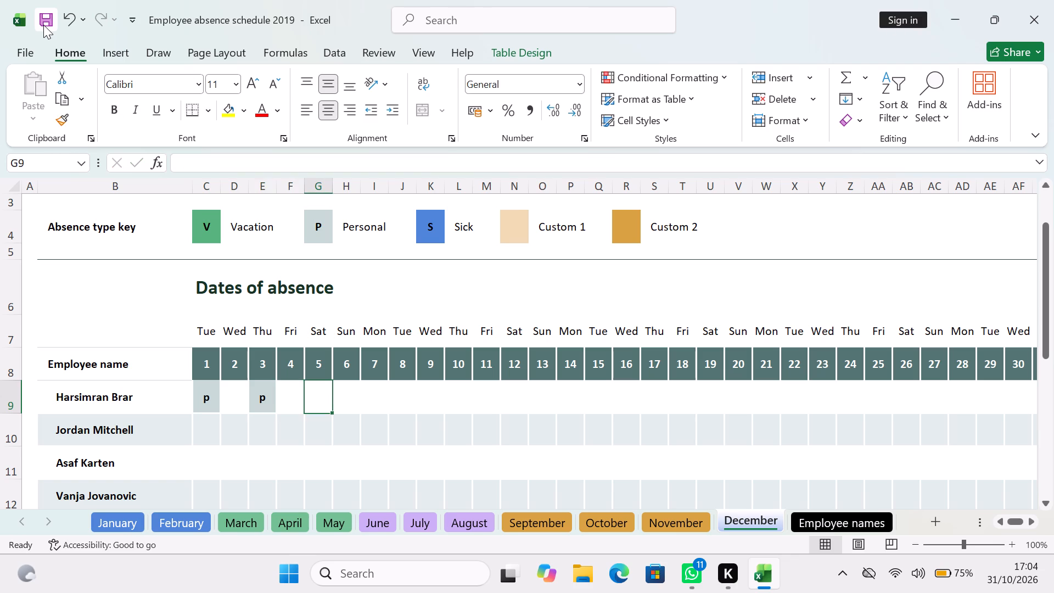
pyautogui.press('v')
pyautogui.press('Right')
pyautogui.press('v')
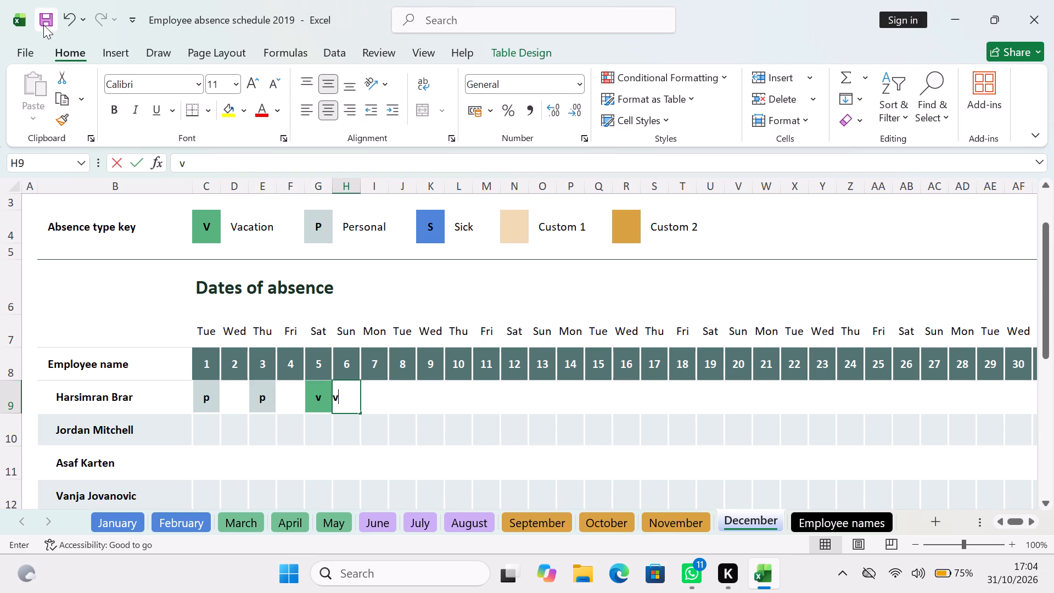
pyautogui.press('Right')
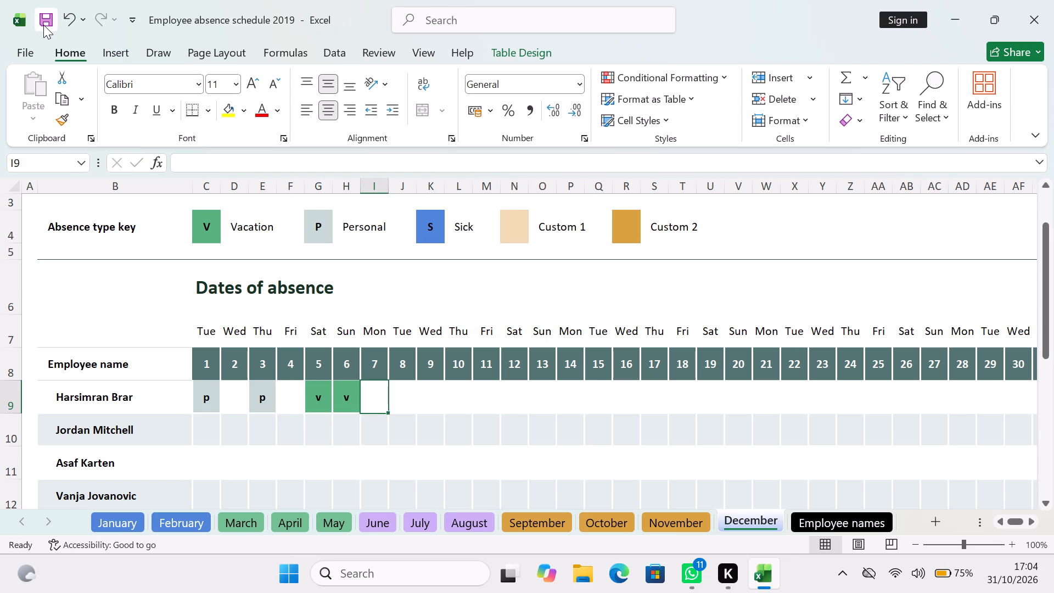
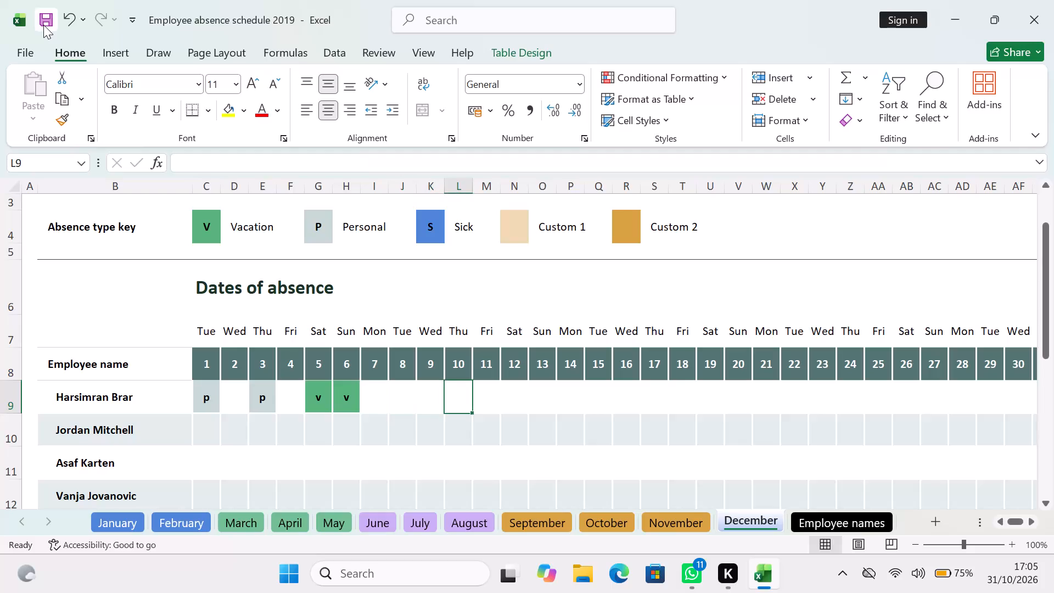
# Enter sick code s for day 9 and vacation code v for days 12 and 13 in the first employee's December row.
pyautogui.press('Left')
pyautogui.press('s')
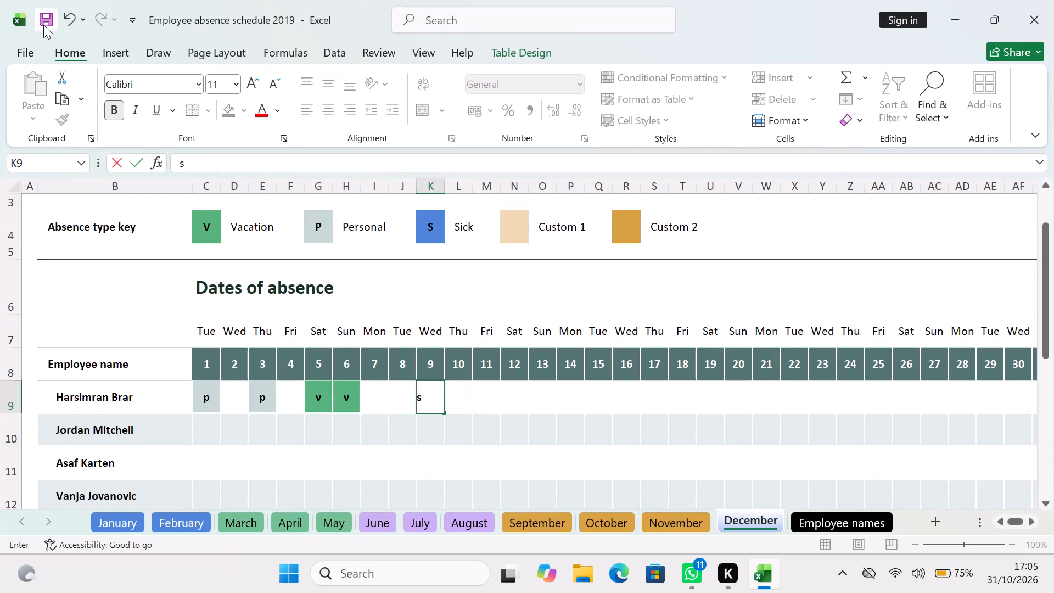
pyautogui.press('Right')
pyautogui.press('Right')
pyautogui.press('Right')
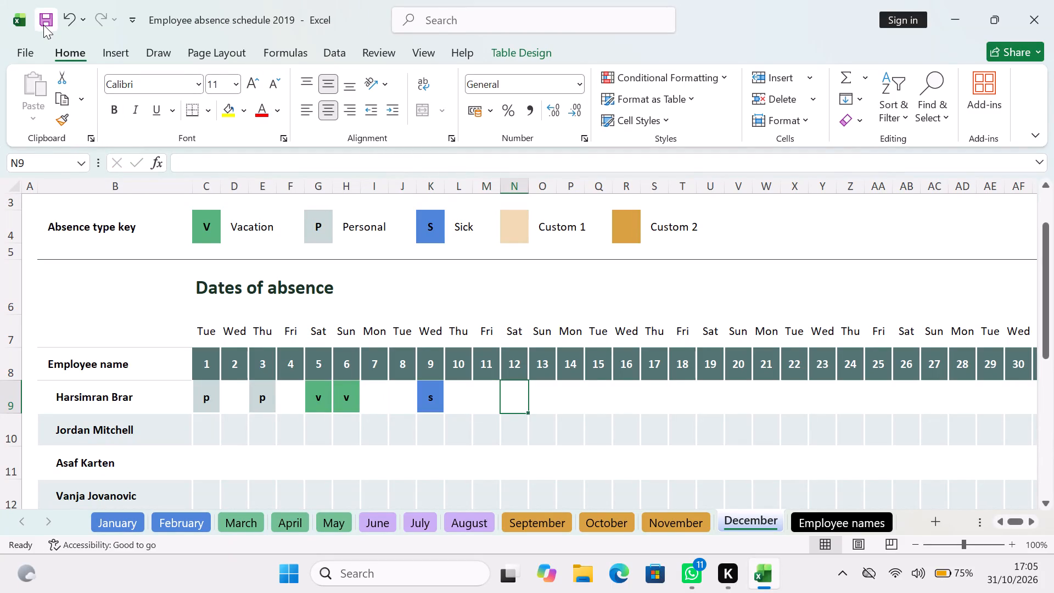
pyautogui.press('v')
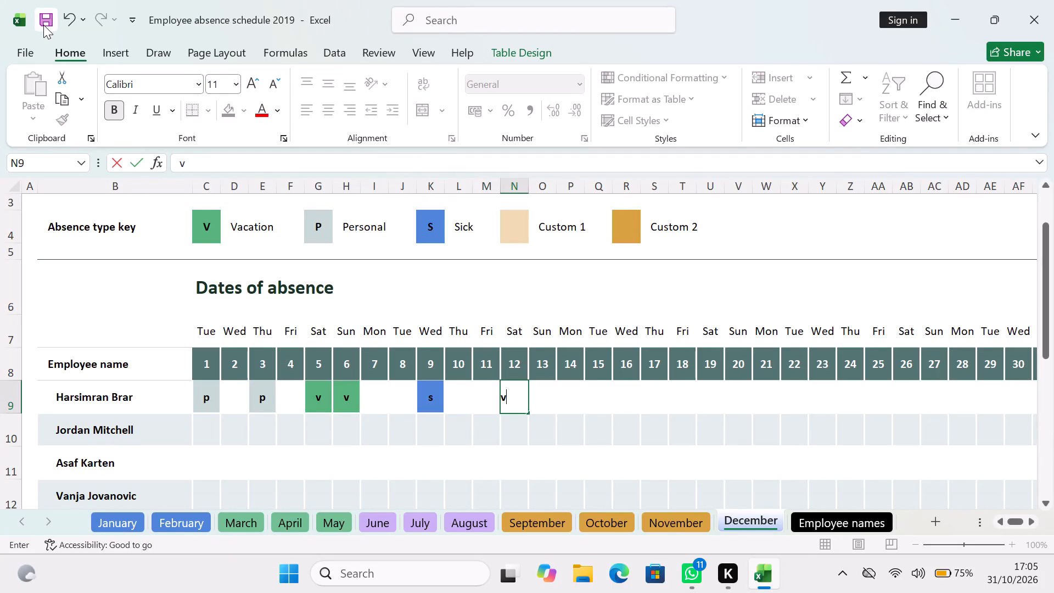
pyautogui.press('Right')
pyautogui.press('v')
pyautogui.press('Right')
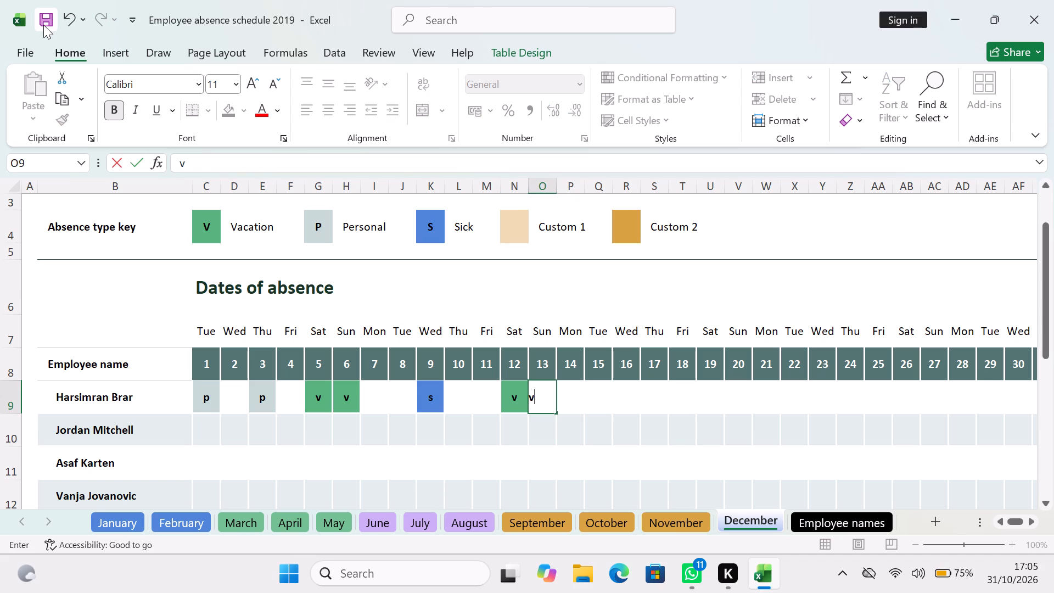
# Enter personal absence code p for days 15 and 16 in the first employee's December row.
pyautogui.press('Right')
pyautogui.press('o')
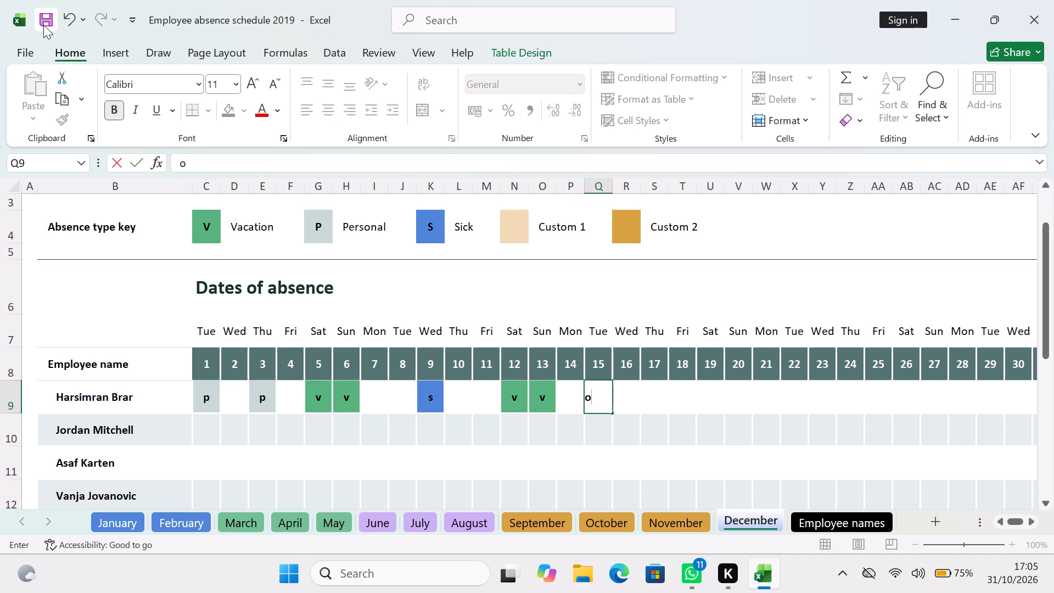
pyautogui.press('BackSpace')
pyautogui.press('p')
pyautogui.press('Right')
pyautogui.press('p')
pyautogui.press('Right')
# Enter vacation code v for days 19 and 20 and personal code p for days 22 and 23 in the first employee's row.
pyautogui.press('Right')
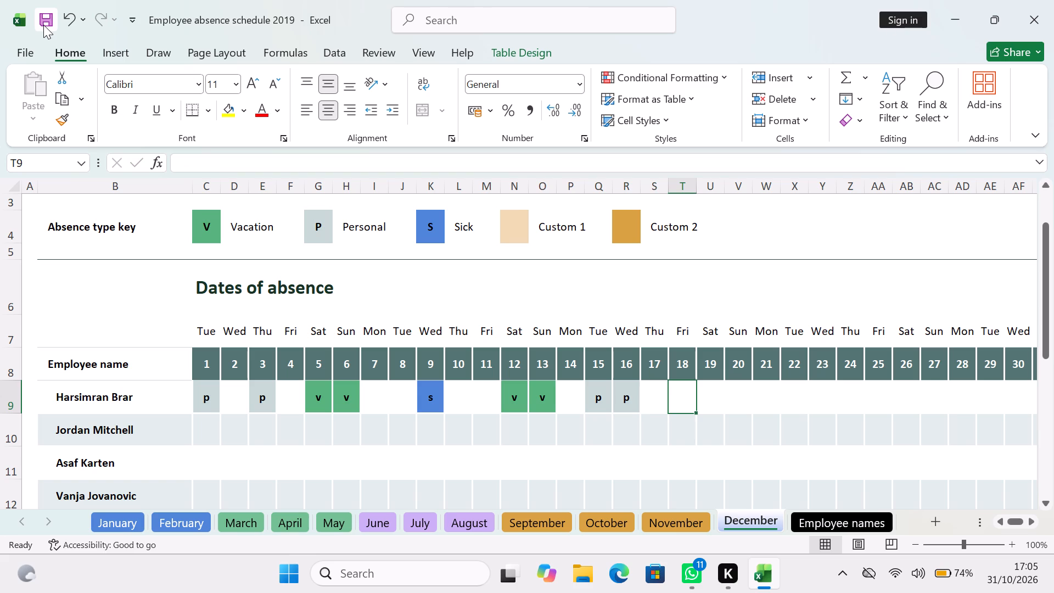
pyautogui.press('Right')
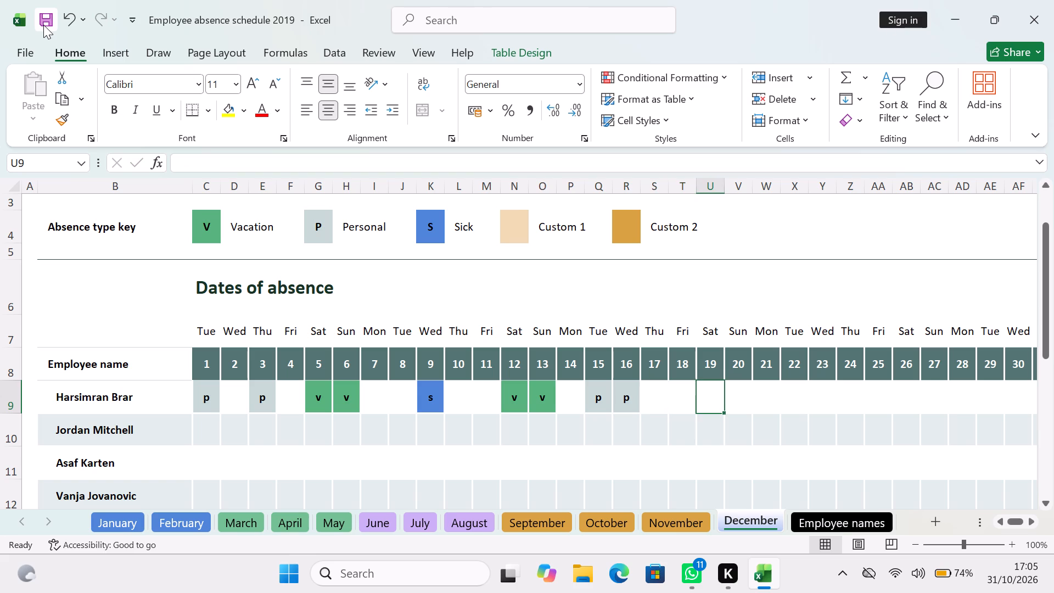
pyautogui.press('v')
pyautogui.press('Right')
pyautogui.press('v')
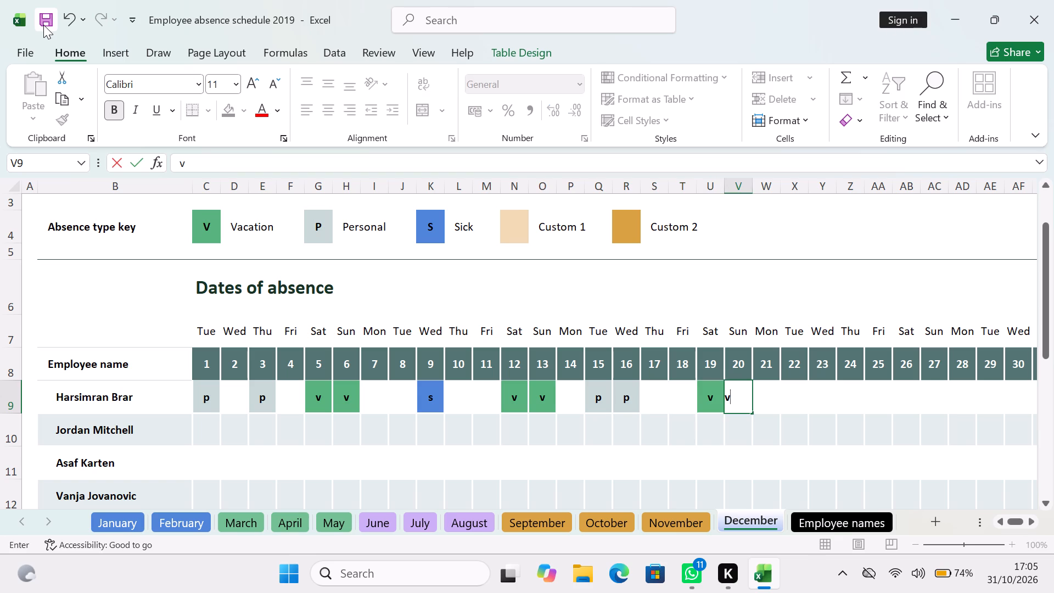
pyautogui.press('Right')
pyautogui.press('Right')
pyautogui.press('p')
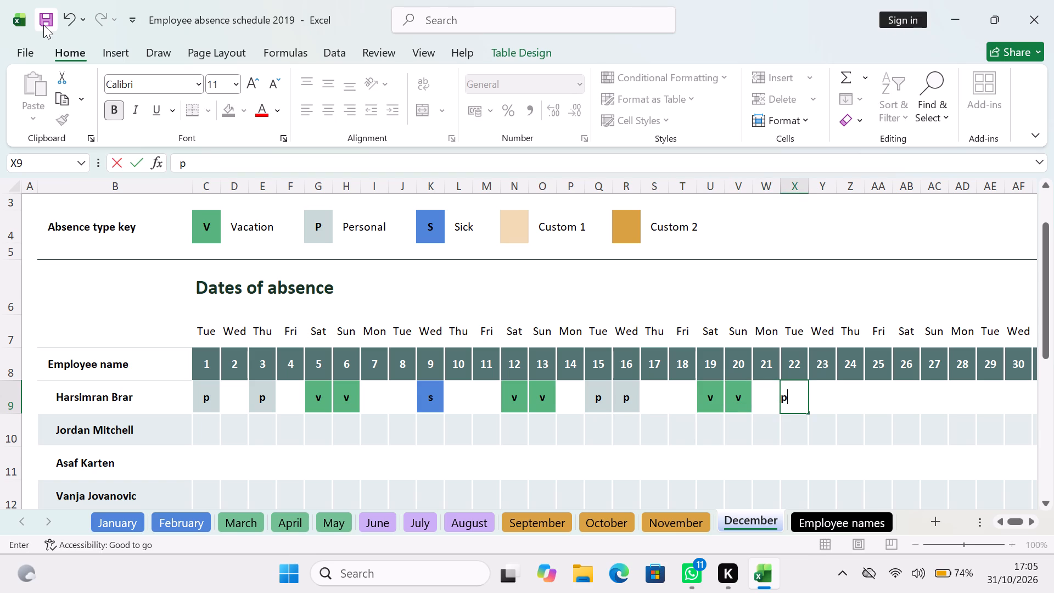
pyautogui.press('Right')
pyautogui.press('p')
pyautogui.press('Right')
# Enter vacation code v for Friday 25 and Sunday 27 in the first employee's December row.
pyautogui.press('Right')
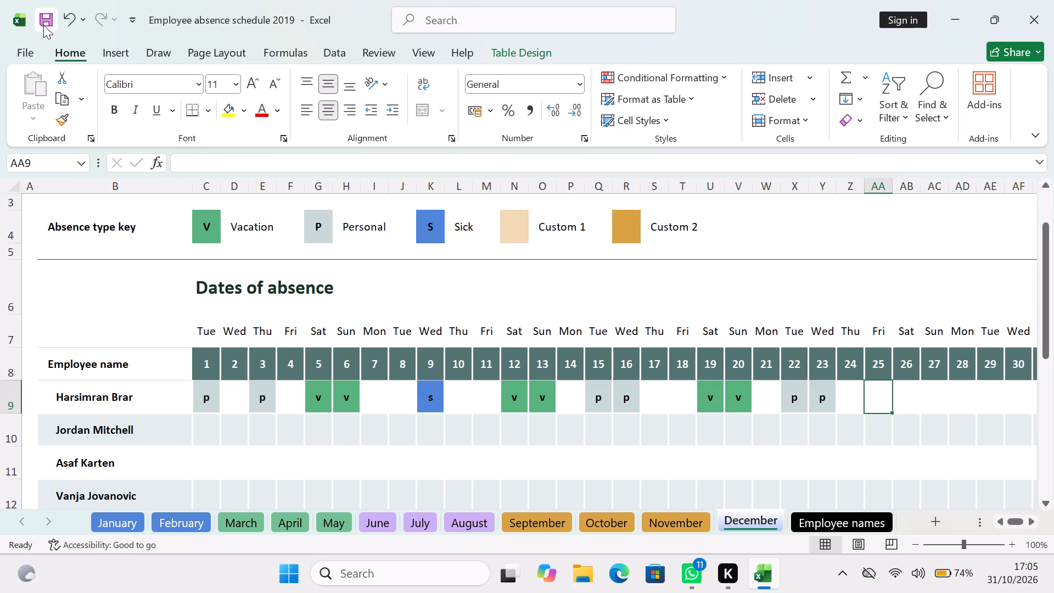
pyautogui.write('v.')
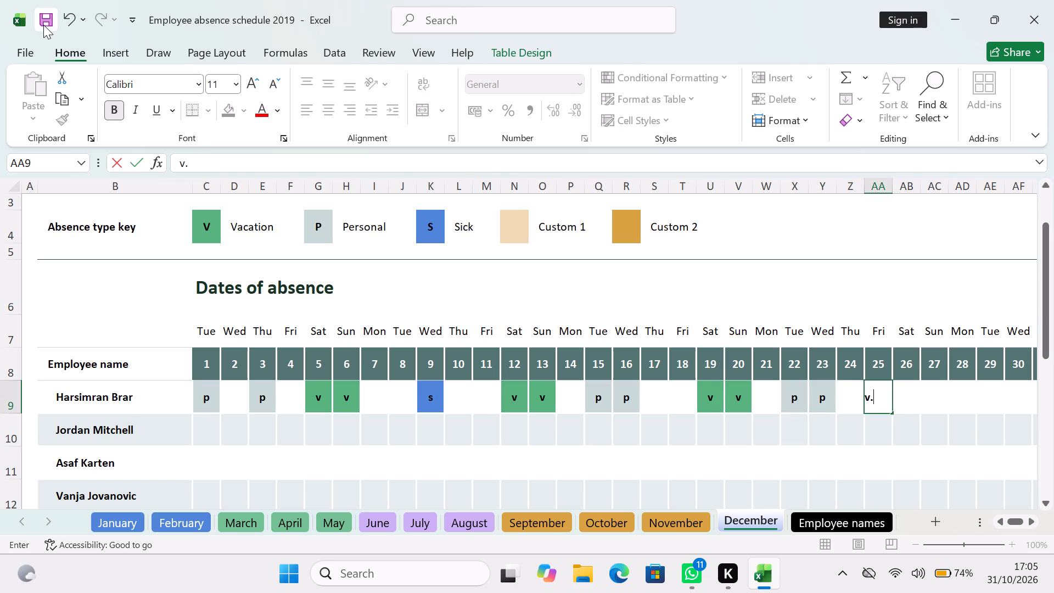
pyautogui.press('BackSpace')
pyautogui.press('Right')
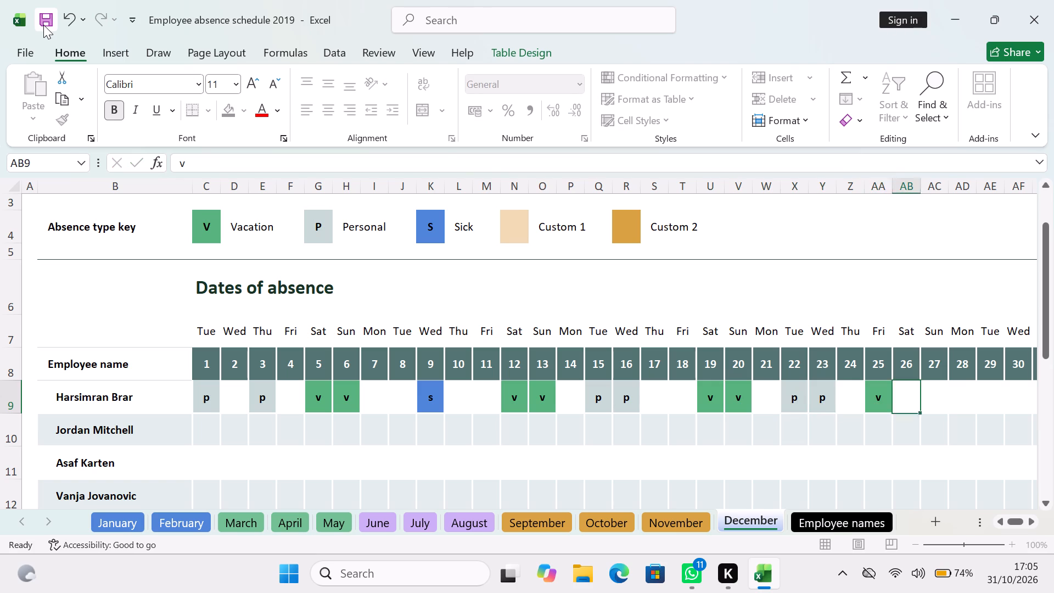
pyautogui.press('Right')
pyautogui.press('v')
pyautogui.press('Right')
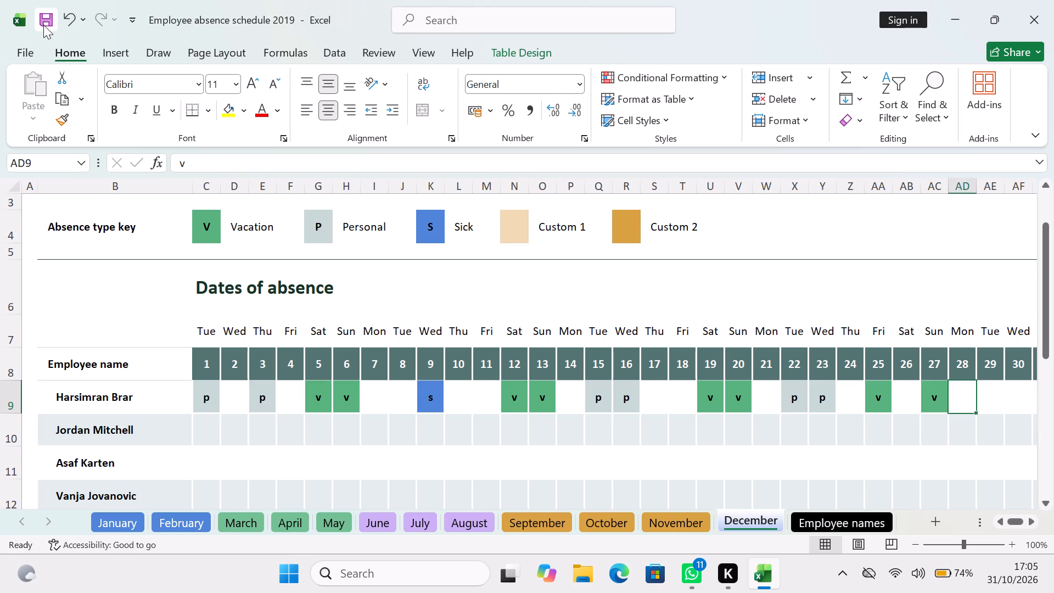
# Enter sick code s for day 29 and personal code p for day 31 in the first employee's December row.
pyautogui.press('Right')
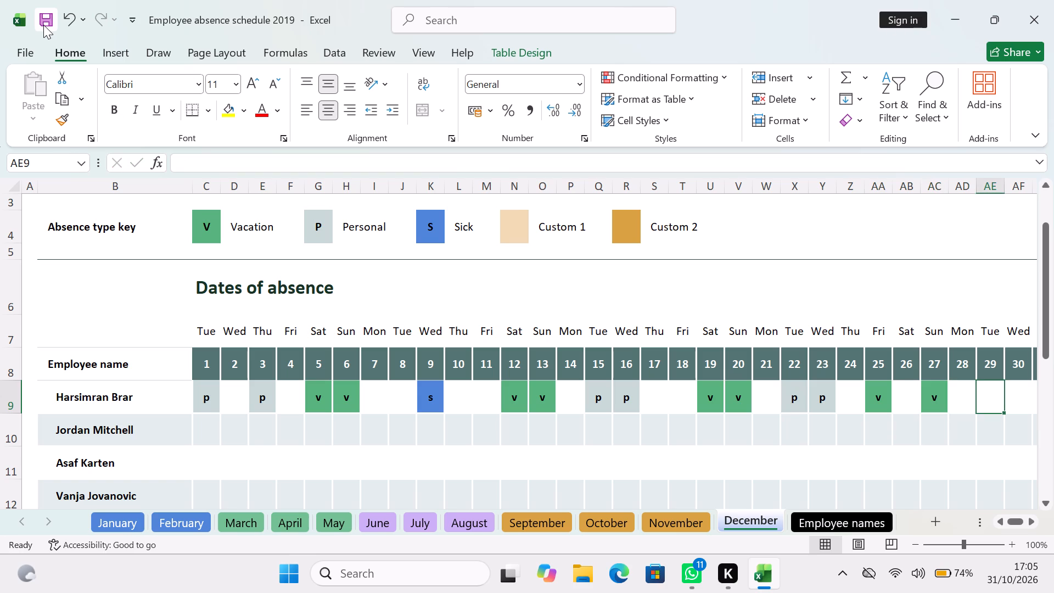
pyautogui.press('s')
pyautogui.press('Right')
pyautogui.press('Right')
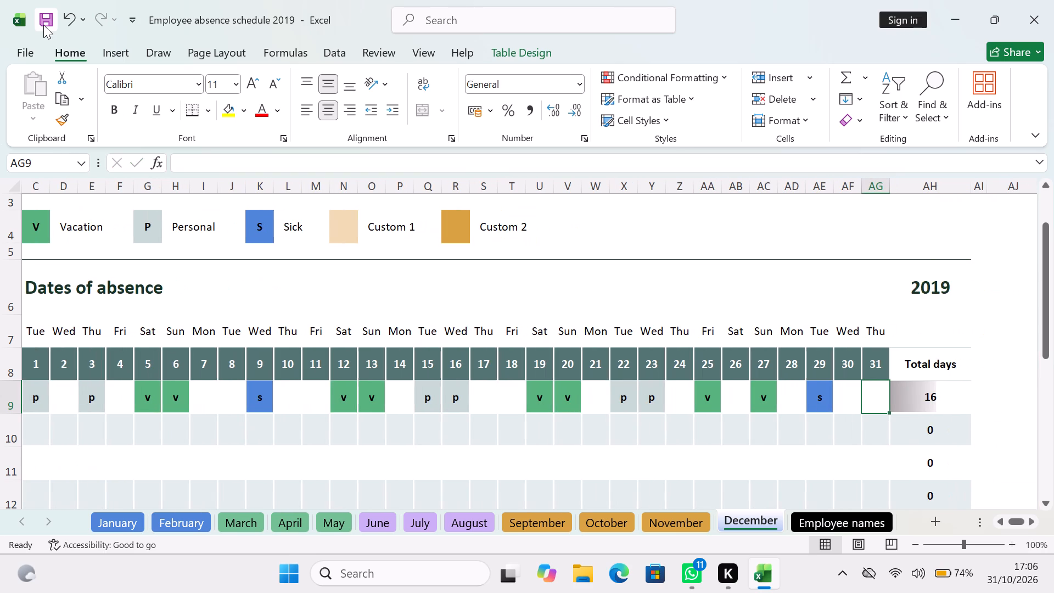
pyautogui.press('p')
pyautogui.press('Down')
# Enter sick code s for Thursday 3 in the second employee's December row.
pyautogui.press('Left')
pyautogui.press('Left')
pyautogui.press('Left')
pyautogui.press('Left')
pyautogui.press('Left')
pyautogui.press('Left')
pyautogui.press('Left')
pyautogui.press('Left')
pyautogui.press('Left')
pyautogui.press('Left')
pyautogui.press('Left')
pyautogui.press('Left')
pyautogui.press('Left')
pyautogui.press('Left')
pyautogui.press('Left')
pyautogui.press('Left')
pyautogui.press('Left')
pyautogui.press('Left')
pyautogui.press('Left')
pyautogui.press('Left')
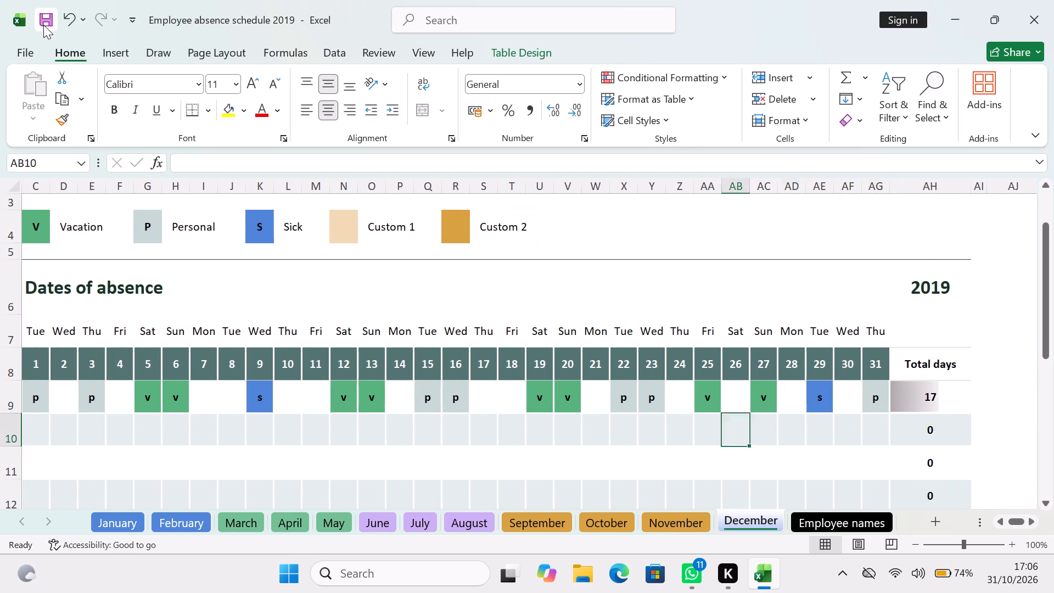
pyautogui.press('Right')
pyautogui.press('Right')
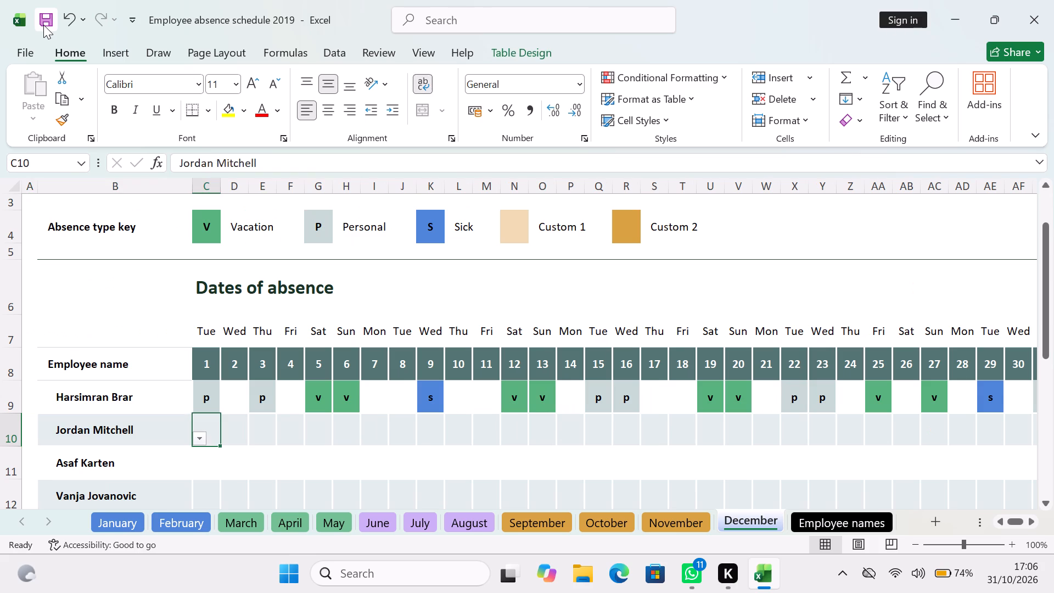
pyautogui.press('Right')
pyautogui.press('Right')
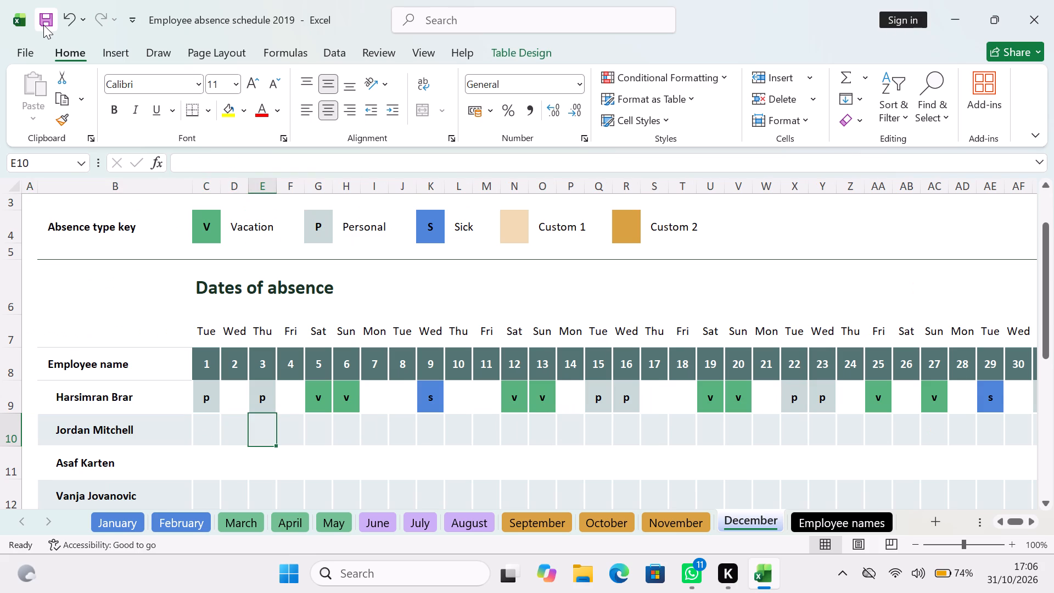
pyautogui.press('s')
pyautogui.press('VK_193')
pyautogui.press('Up')
pyautogui.press('Up')
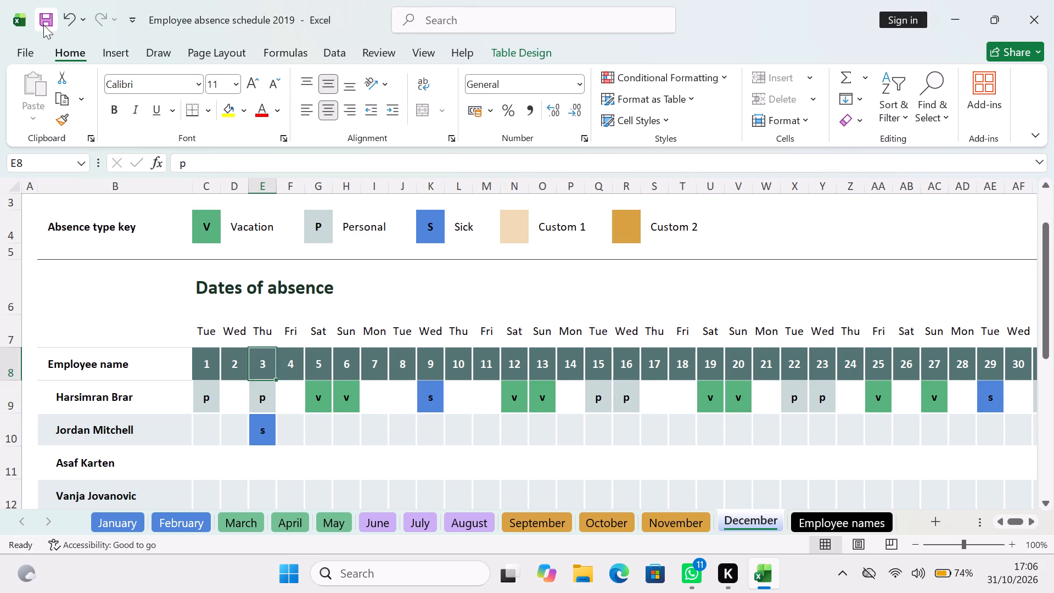
# Enter vacation code v for Saturday 5 and Sunday 6 in the second employee's December row.
pyautogui.press('Down')
pyautogui.press('Right')
pyautogui.press('Right')
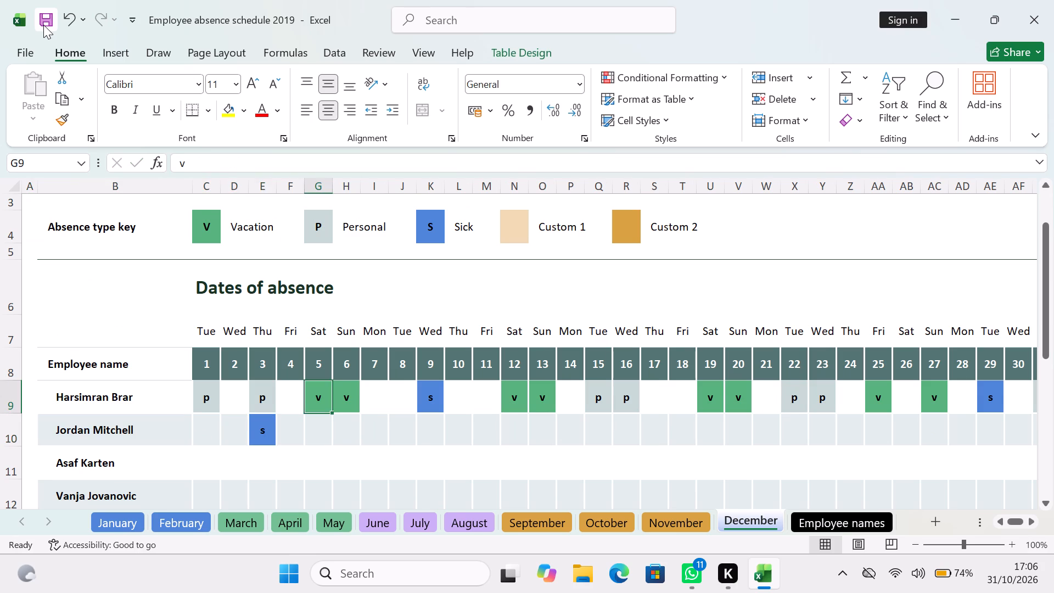
pyautogui.press('Down')
pyautogui.press('v')
pyautogui.press('Right')
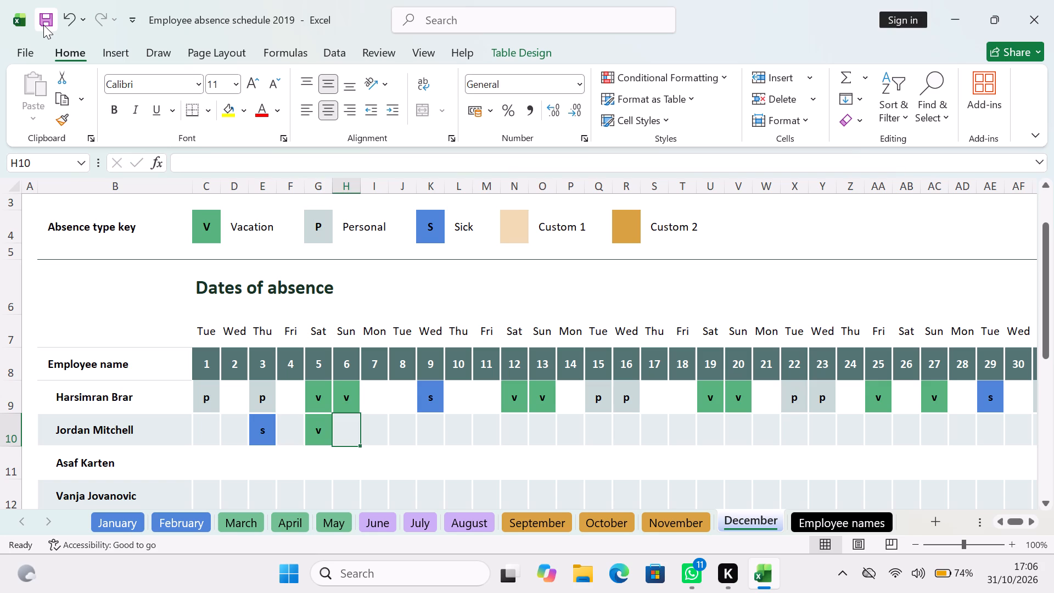
pyautogui.press('v')
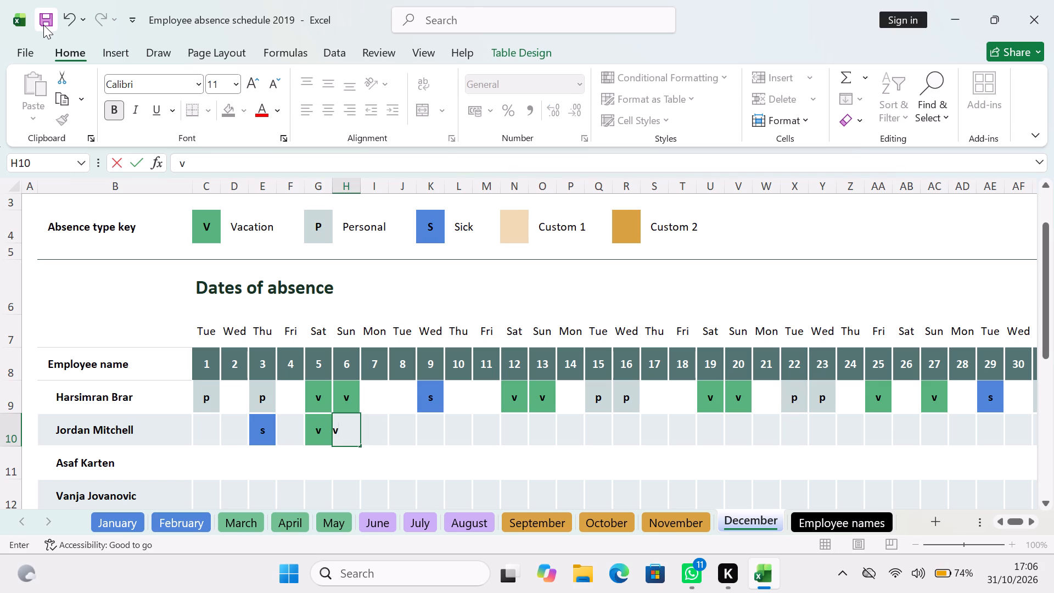
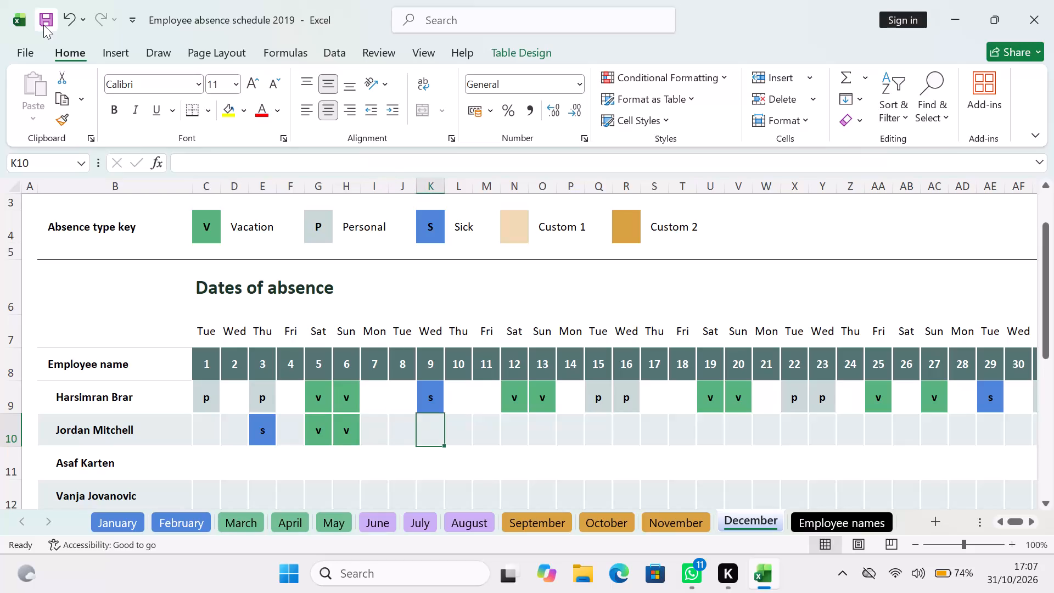
# Enter personal code p for Tuesday 8 and Thursday 10 in the second employee's December row.
pyautogui.press('Left')
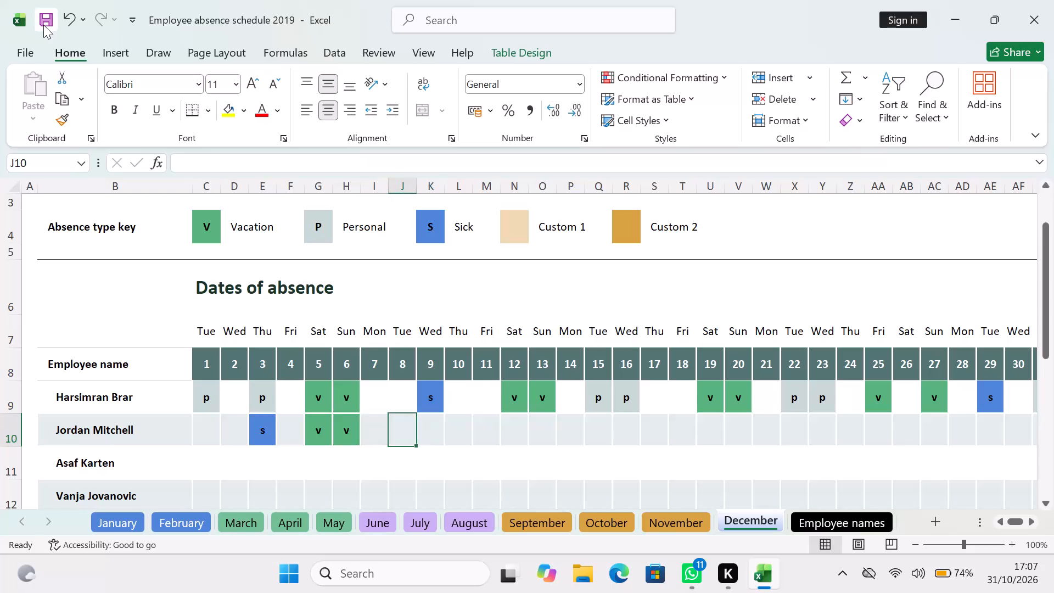
pyautogui.press('p')
pyautogui.press('Right')
pyautogui.press('Right')
pyautogui.press('p')
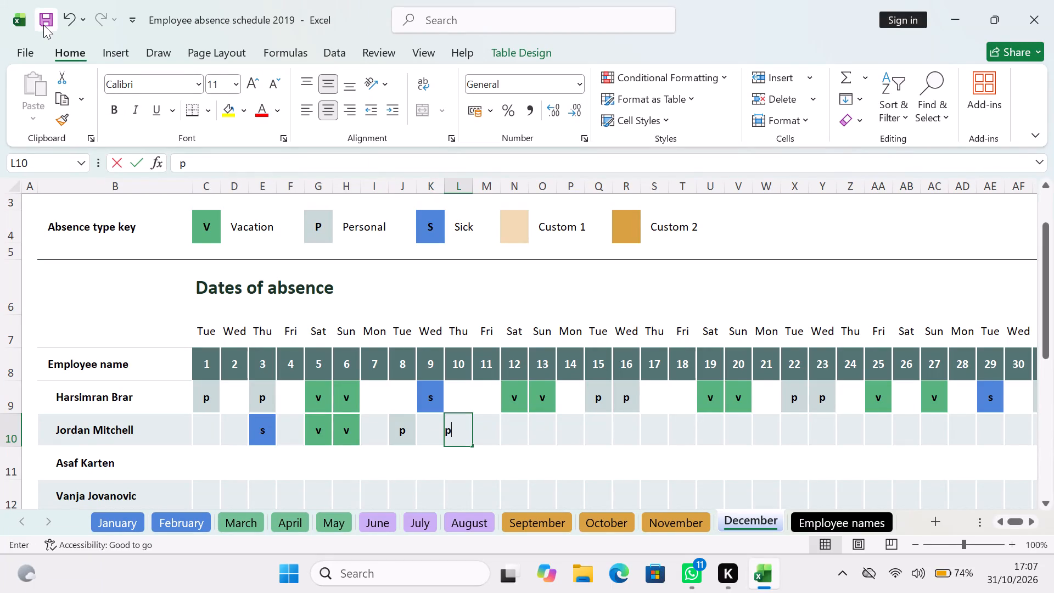
pyautogui.press('Right')
# Enter vacation code v for days 12 and 13 and personal code p for day 16 in the second employee's December row.
pyautogui.press('Right')
pyautogui.press('v')
pyautogui.press('Right')
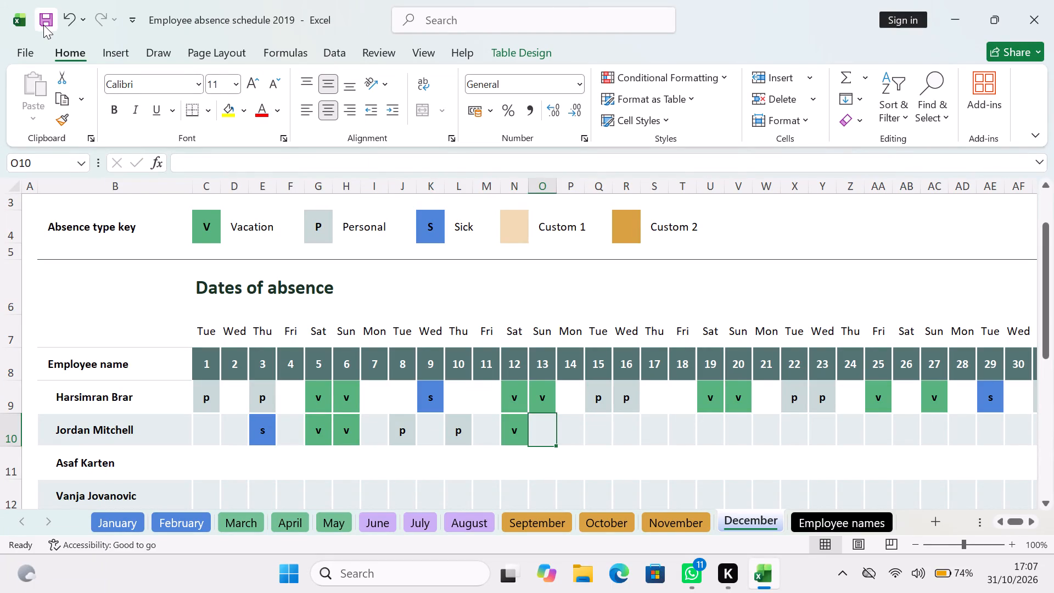
pyautogui.press('v')
pyautogui.press('Right')
pyautogui.press('Right')
pyautogui.press('Right')
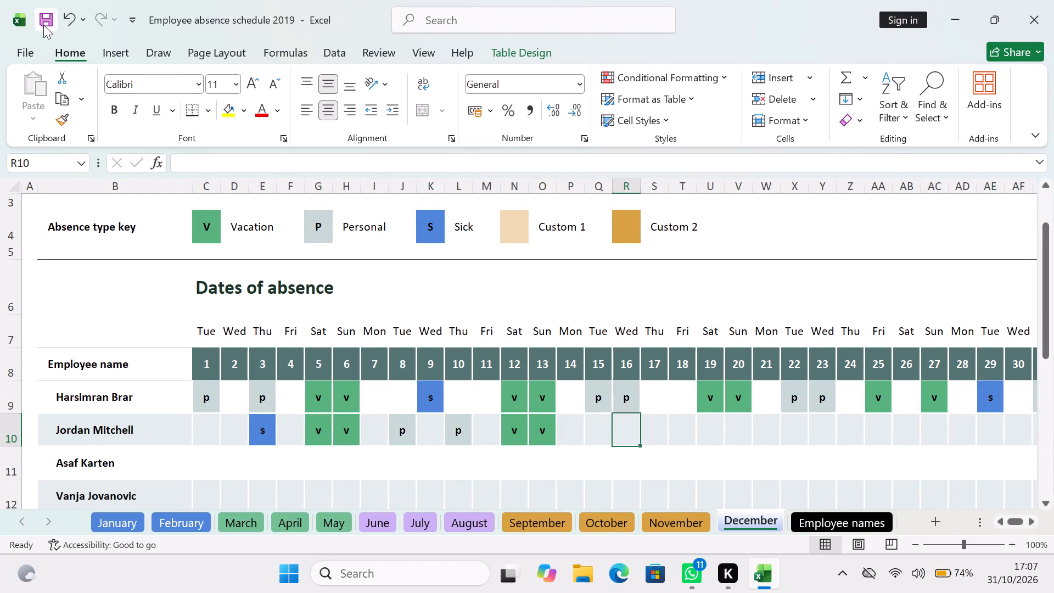
pyautogui.press('p')
pyautogui.press('Right')
# Enter vacation code v for days 19 and 20 and personal code p for day 23 in the second employee's December row.
pyautogui.press('Right')
pyautogui.press('Right')
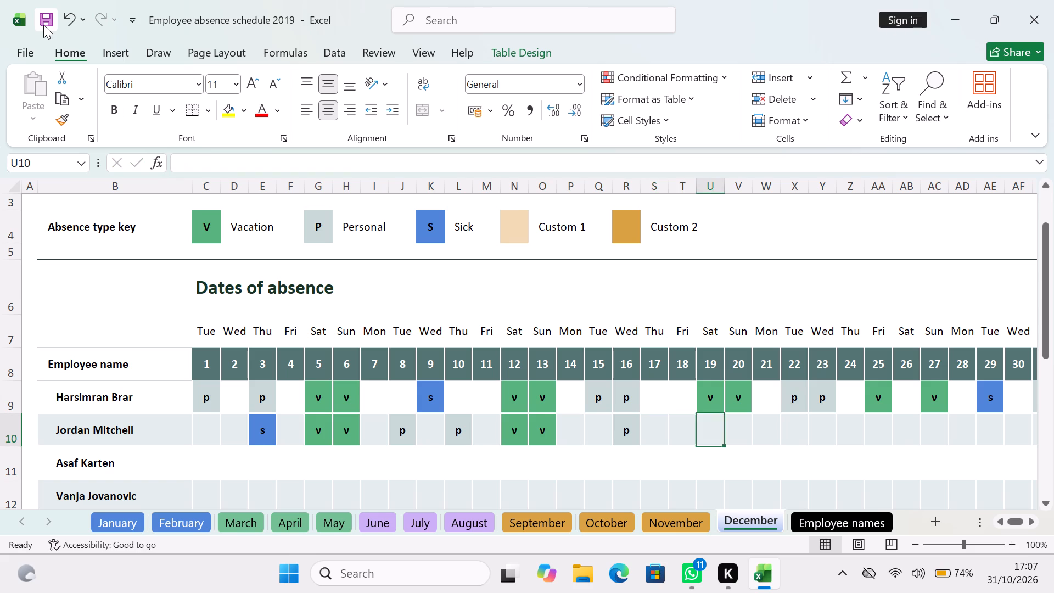
pyautogui.press('v')
pyautogui.press('Right')
pyautogui.press('v')
pyautogui.press('Right')
pyautogui.press('Right')
pyautogui.press('Right')
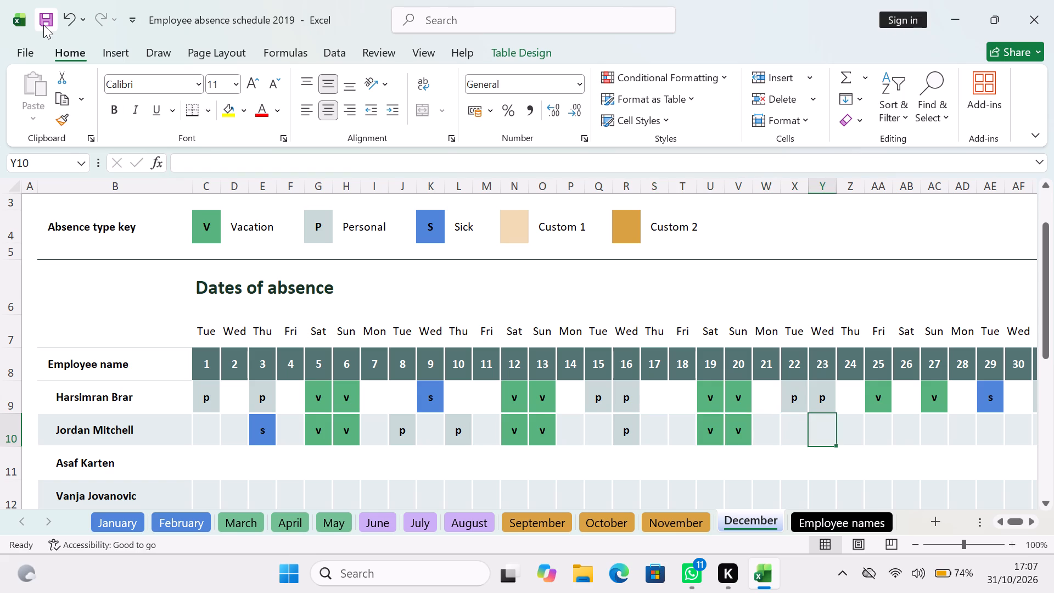
pyautogui.press('p')
pyautogui.press('Right')
# Enter vacation code v for Friday 25 and Sunday 27 in the second employee's December row.
pyautogui.press('Right')
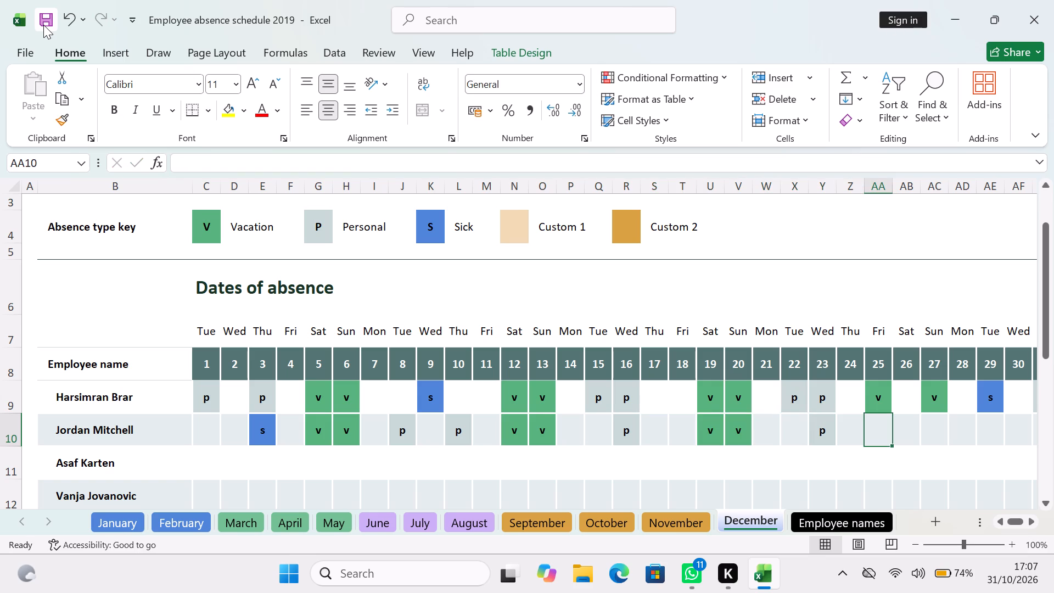
pyautogui.press('v')
pyautogui.press('Right')
pyautogui.press('Right')
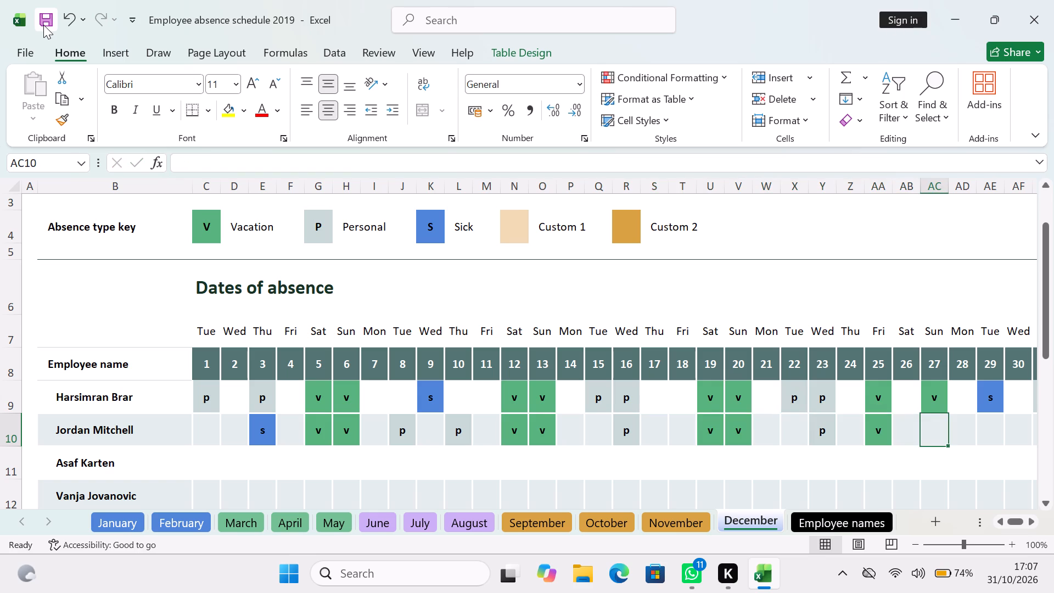
pyautogui.press('v')
pyautogui.press('Right')
# Enter personal code p for Wednesday 30 in the second employee's December row.
pyautogui.press('Down')
pyautogui.press('Up')
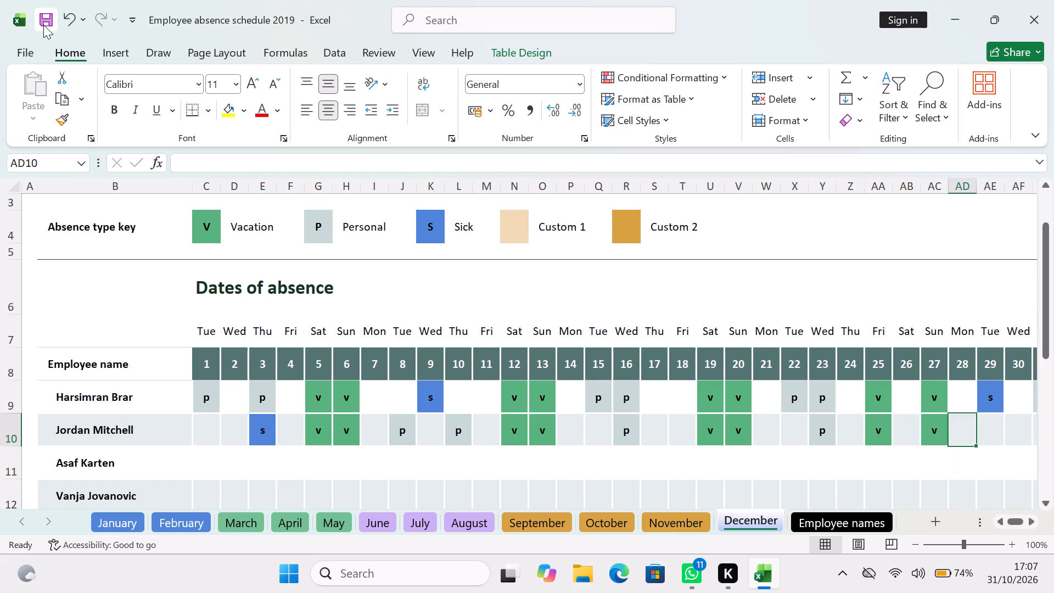
pyautogui.press('Right')
pyautogui.press('Right')
pyautogui.press('Right')
pyautogui.press('Left')
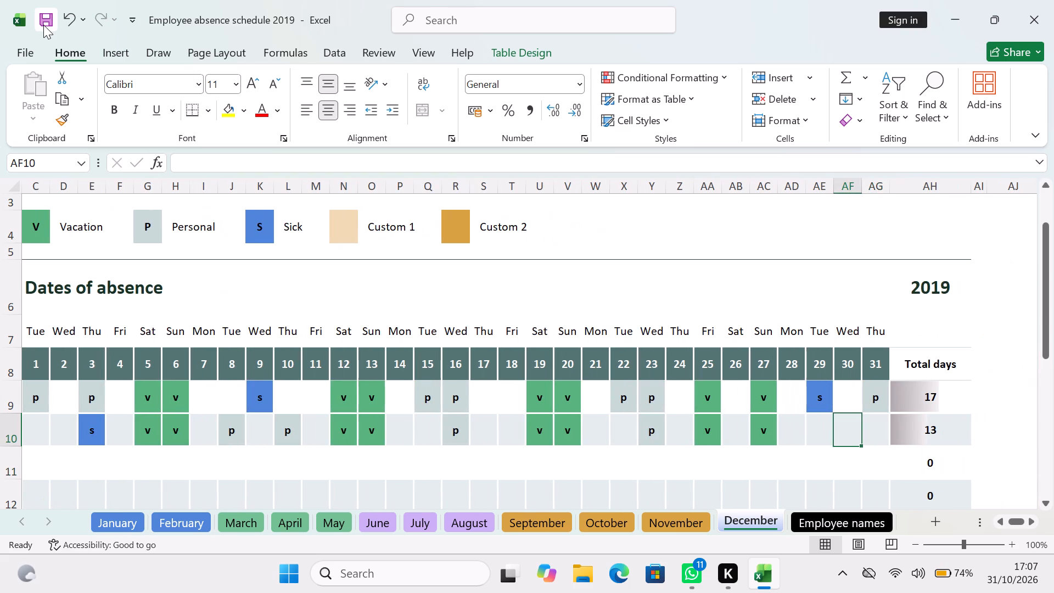
pyautogui.press('p')
pyautogui.press('Right')
# Enter personal code p for Tuesday 1 and Friday 4 in the third employee's December row.
pyautogui.press('Down')
pyautogui.press('Left')
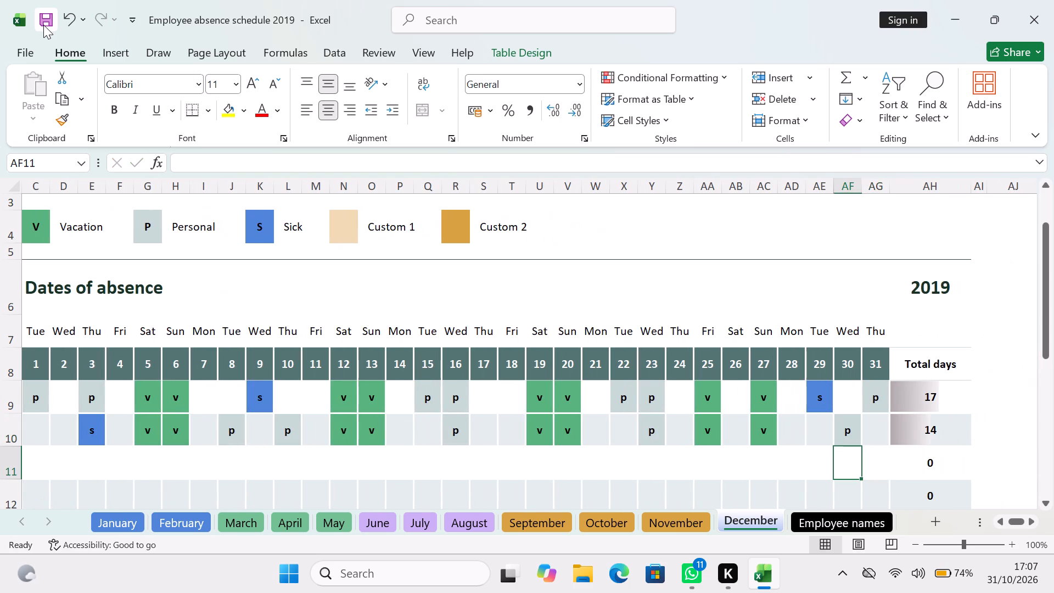
pyautogui.press('Right')
pyautogui.press('Left')
pyautogui.press('Left')
pyautogui.press('Left')
pyautogui.press('Left')
pyautogui.press('Left')
pyautogui.press('Left')
pyautogui.press('Left')
pyautogui.press('Left')
pyautogui.press('Left')
pyautogui.press('Left')
pyautogui.press('Left')
pyautogui.press('Left')
pyautogui.press('Left')
pyautogui.press('Left')
pyautogui.press('Left')
pyautogui.press('Left')
pyautogui.press('Left')
pyautogui.press('Left')
pyautogui.press('Left')
pyautogui.press('Left')
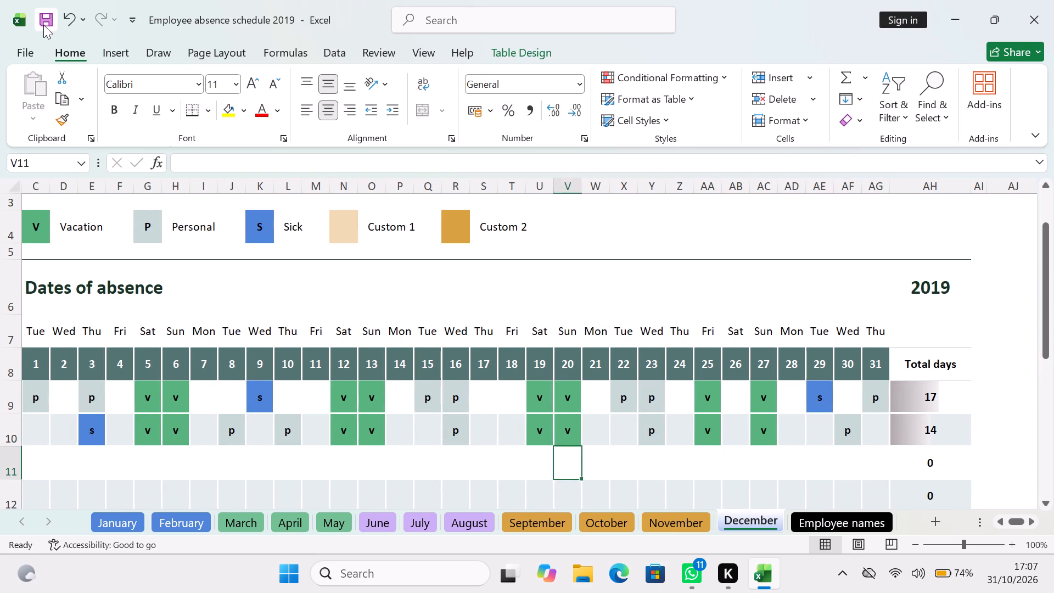
pyautogui.press('Right')
pyautogui.press('Right')
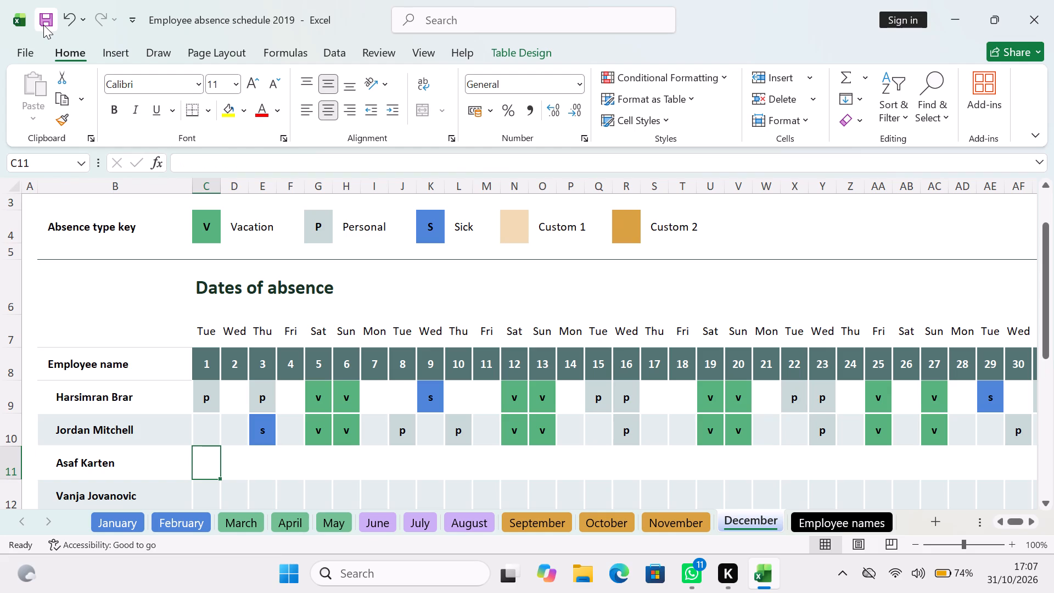
pyautogui.press('v')
pyautogui.press('Right')
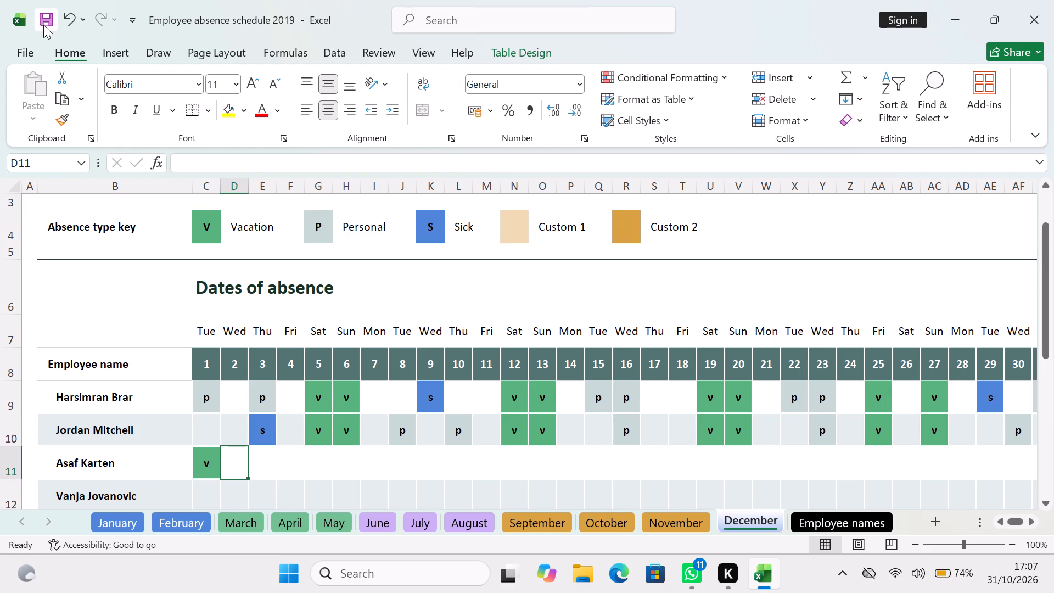
pyautogui.press('Left')
pyautogui.press('BackSpace')
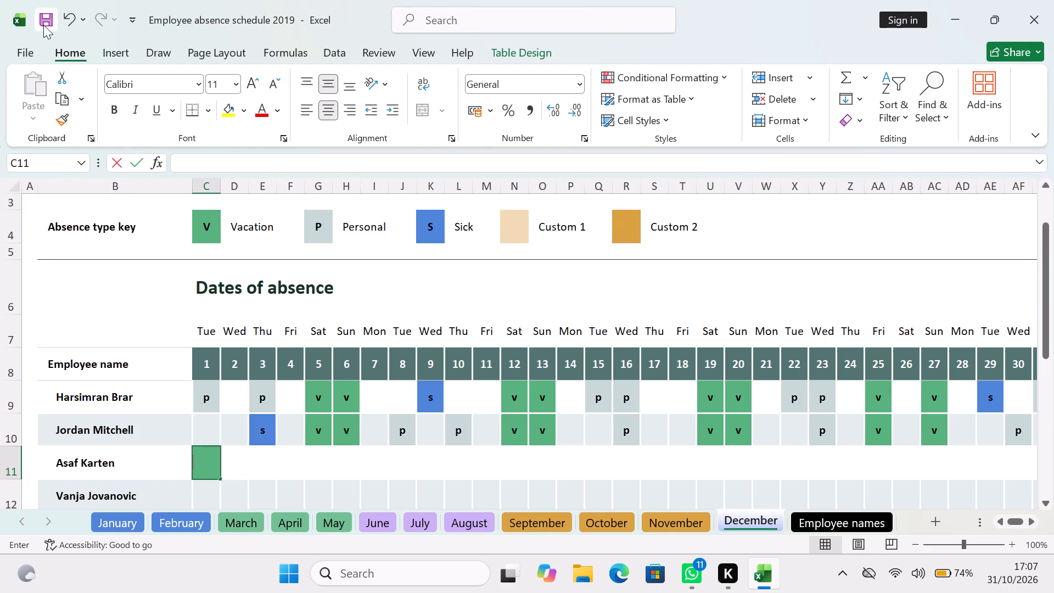
pyautogui.press('p')
pyautogui.press('Right')
pyautogui.press('Right')
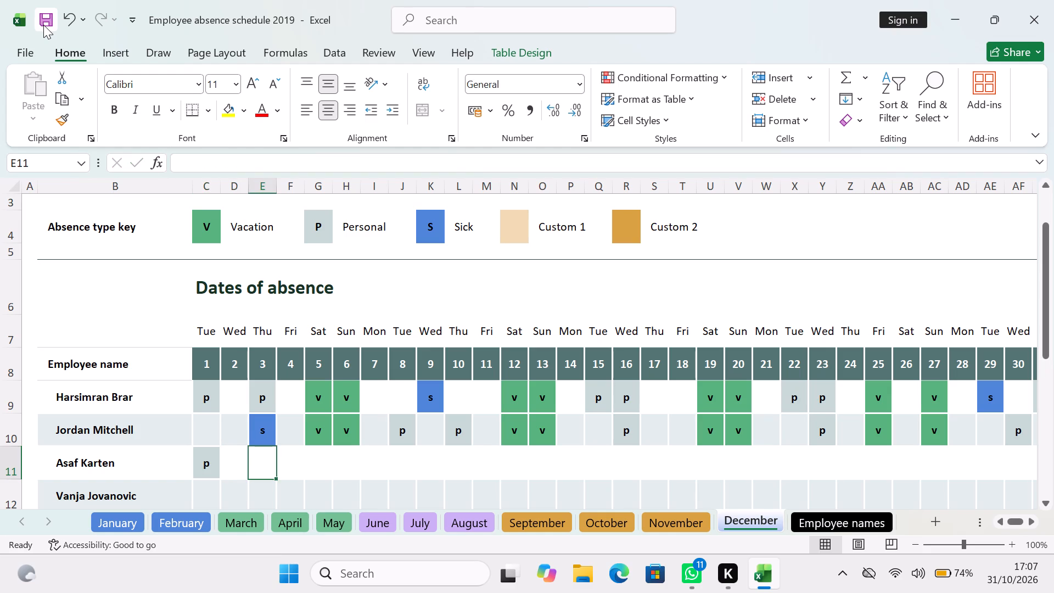
pyautogui.press('Right')
pyautogui.press('p')
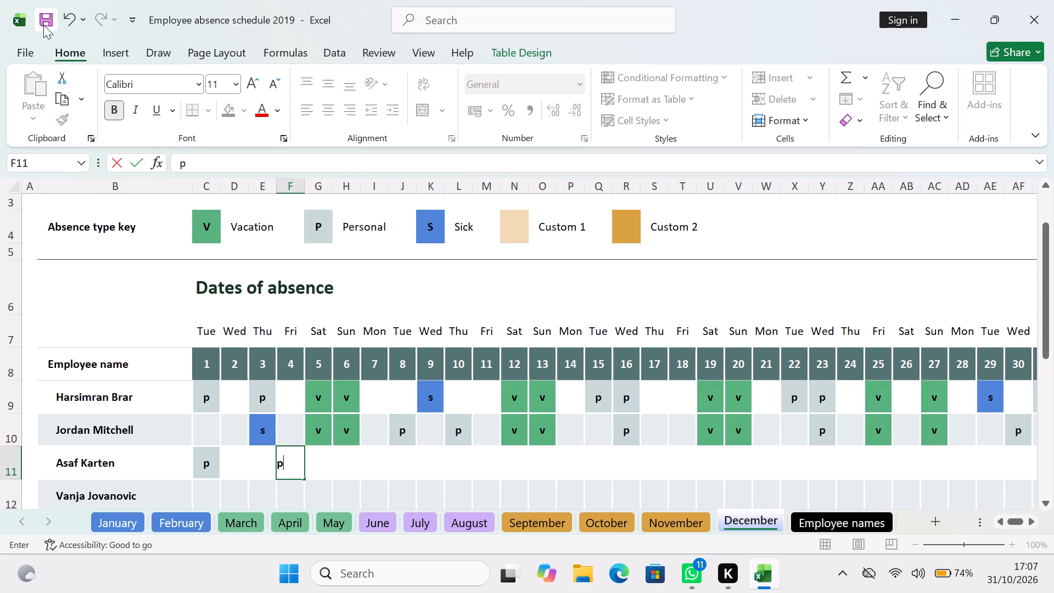
pyautogui.press('Right')
# Enter vacation code v for Sunday 6 and personal code p for Thursday 10 in the third employee's December row.
pyautogui.press('Right')
pyautogui.press('v')
pyautogui.press('Right')
pyautogui.press('Right')
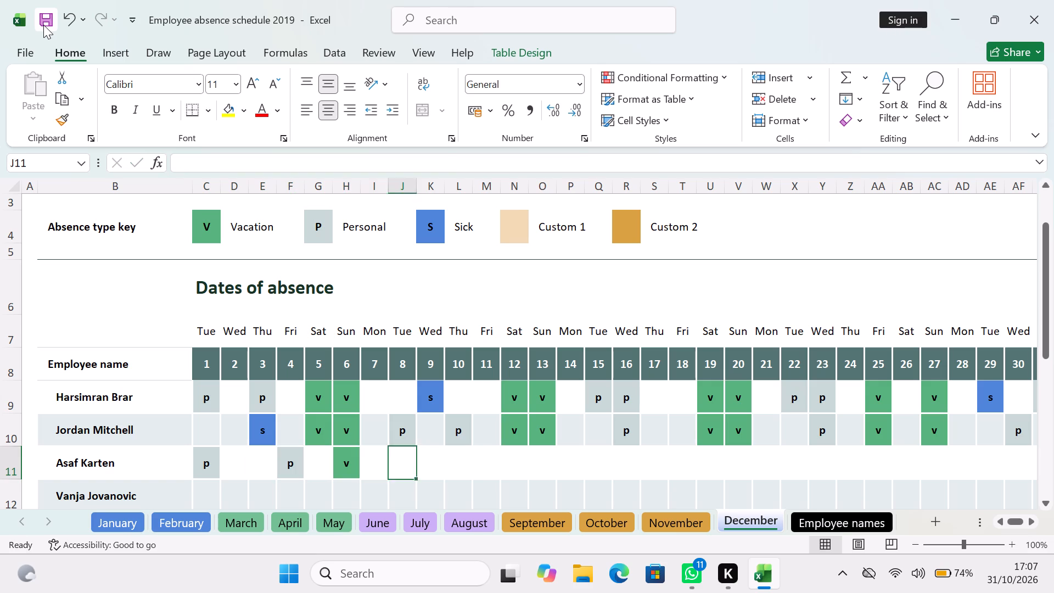
pyautogui.press('Right')
pyautogui.press('Right')
pyautogui.press('v')
pyautogui.press('BackSpace')
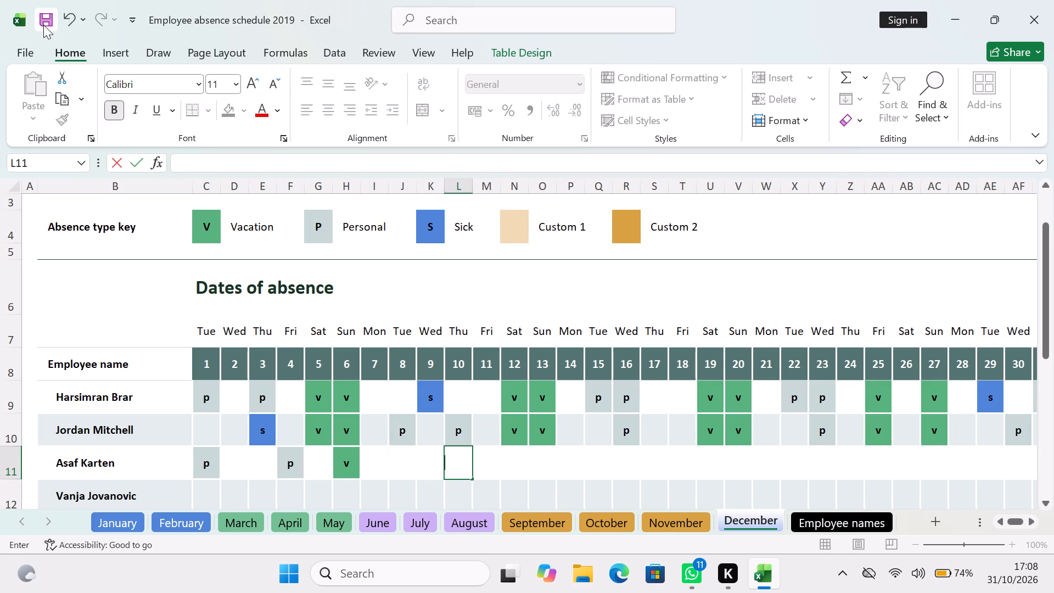
pyautogui.press('p')
pyautogui.press('Right')
# Enter vacation code v for days 12 and 13 and personal code p for day 17 in the third employee's December row.
pyautogui.press('Right')
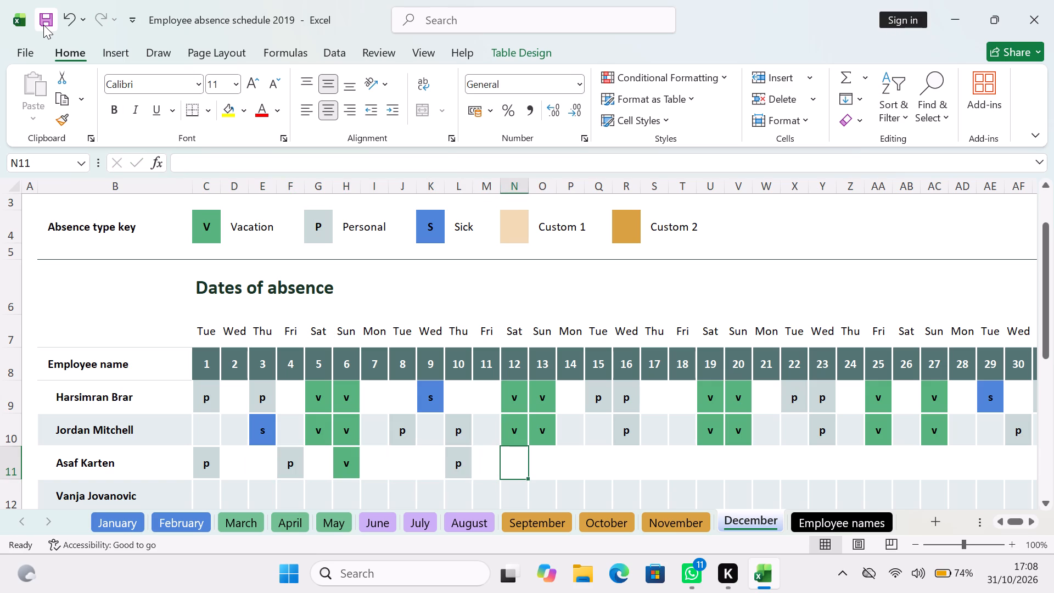
pyautogui.press('v')
pyautogui.press('Right')
pyautogui.press('v')
pyautogui.press('Right')
pyautogui.press('Right')
pyautogui.press('Right')
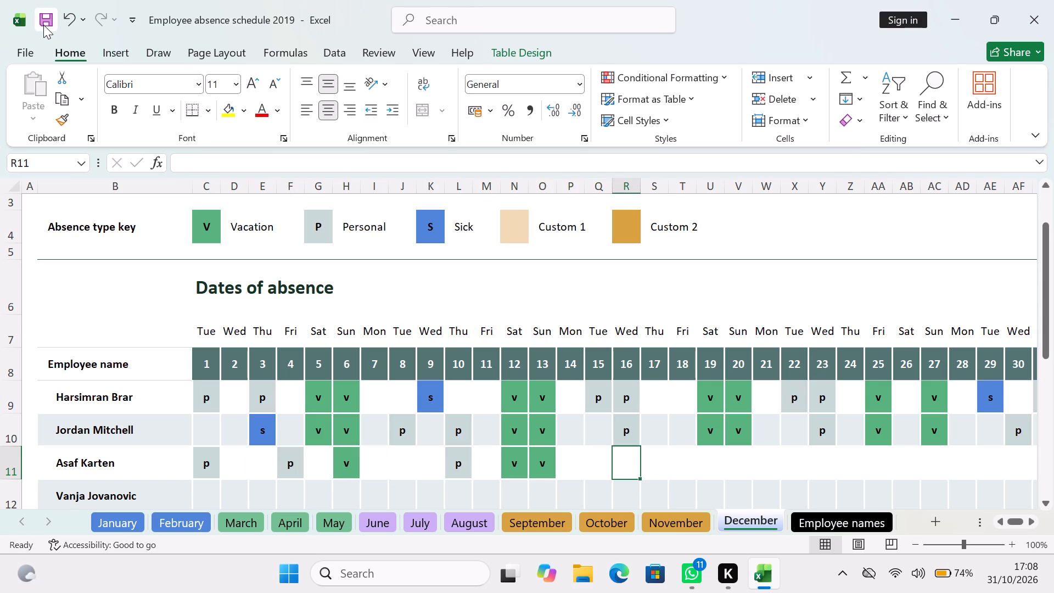
pyautogui.press('Right')
pyautogui.press('p')
pyautogui.press('Right')
# Enter vacation code v for days 19 and 20 and personal code p for day 21 in the third employee's December row.
pyautogui.press('Right')
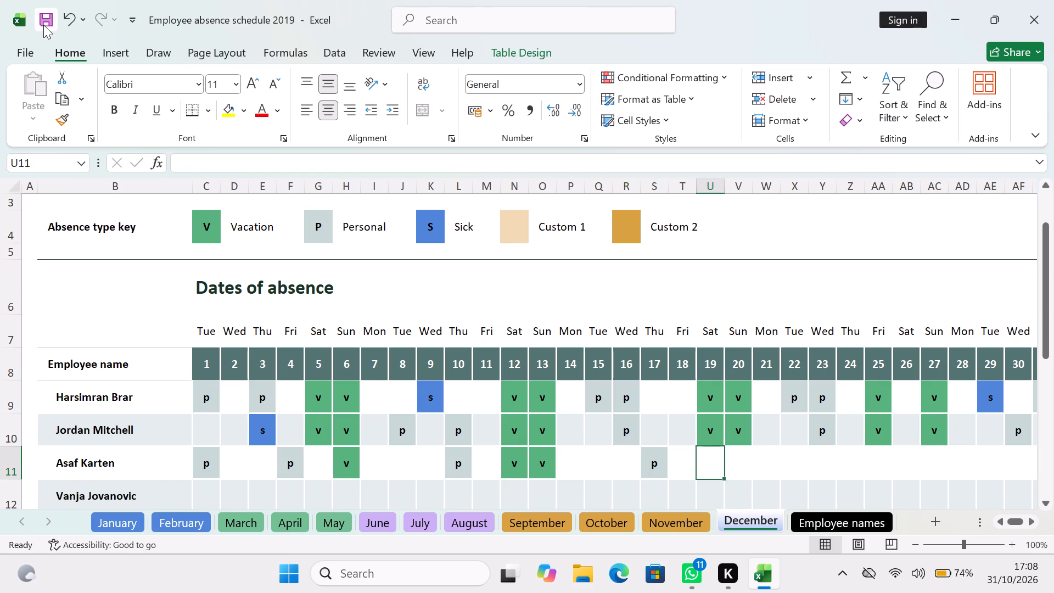
pyautogui.press('v')
pyautogui.press('Right')
pyautogui.press('v')
pyautogui.press('Right')
pyautogui.press('Right')
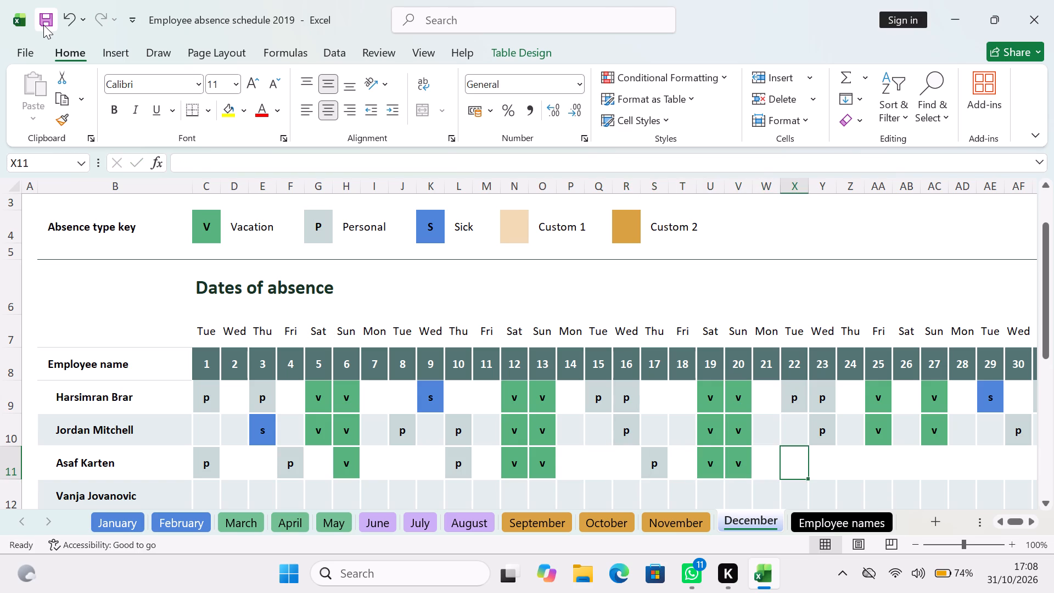
pyautogui.press('Left')
pyautogui.press('p')
pyautogui.press('Right')
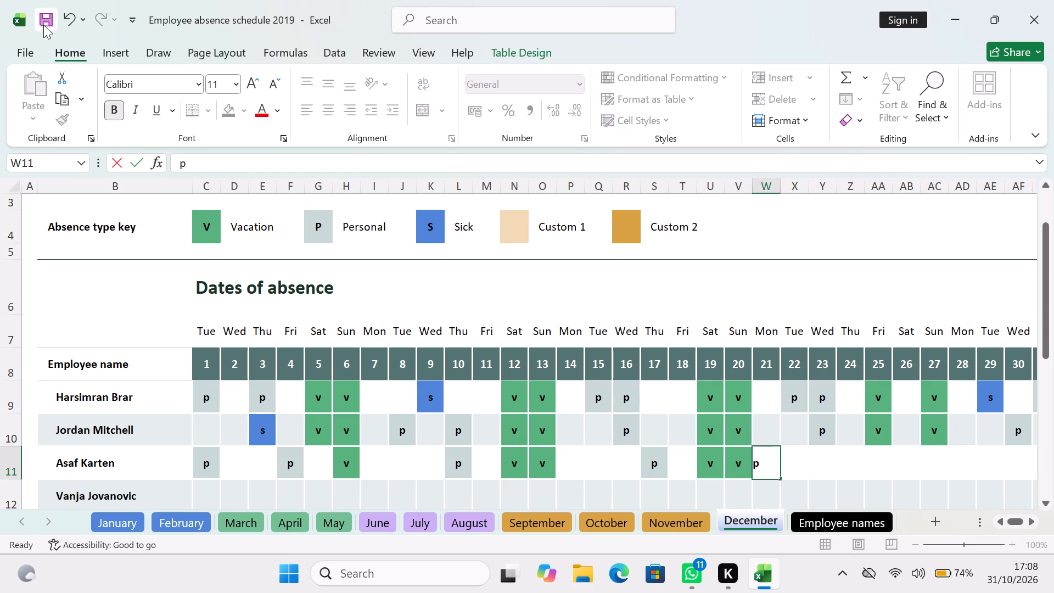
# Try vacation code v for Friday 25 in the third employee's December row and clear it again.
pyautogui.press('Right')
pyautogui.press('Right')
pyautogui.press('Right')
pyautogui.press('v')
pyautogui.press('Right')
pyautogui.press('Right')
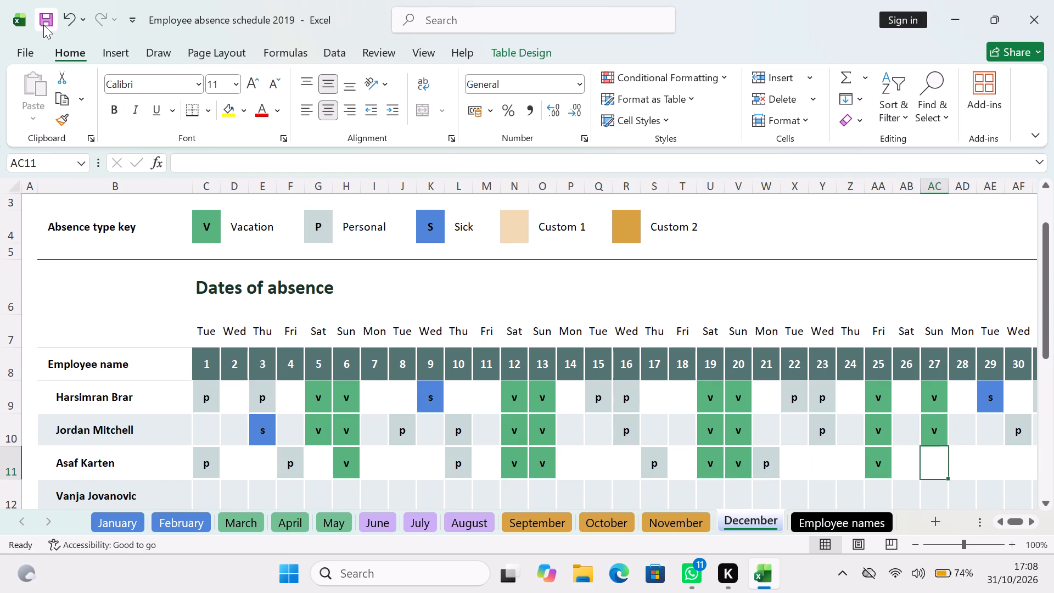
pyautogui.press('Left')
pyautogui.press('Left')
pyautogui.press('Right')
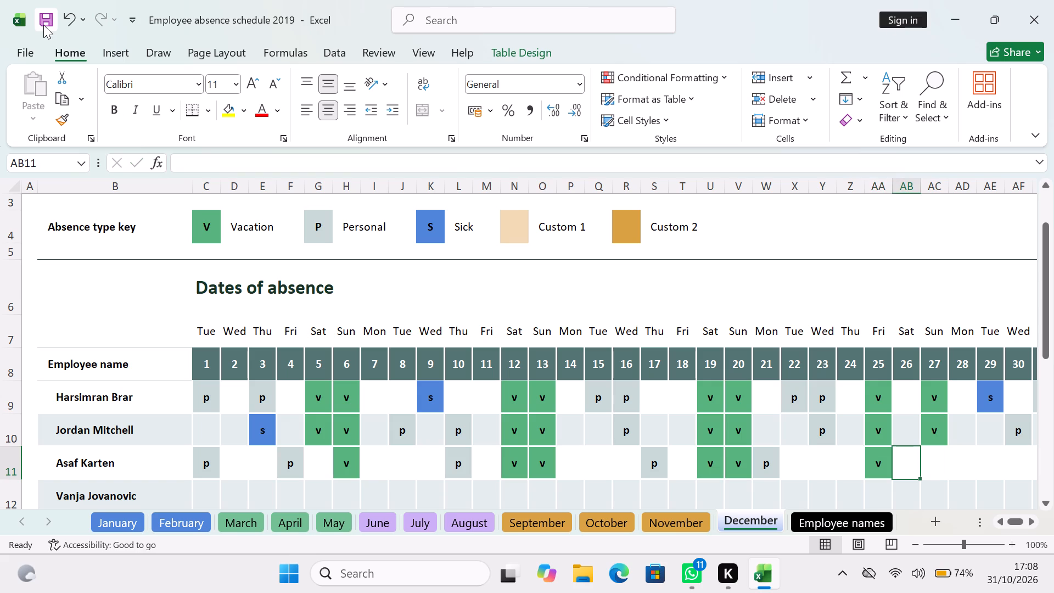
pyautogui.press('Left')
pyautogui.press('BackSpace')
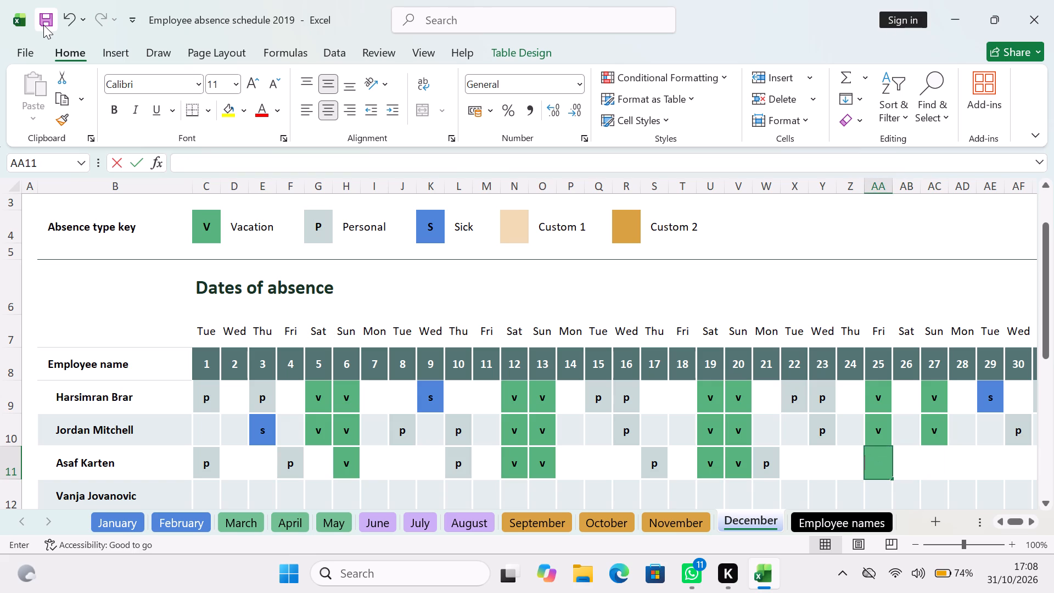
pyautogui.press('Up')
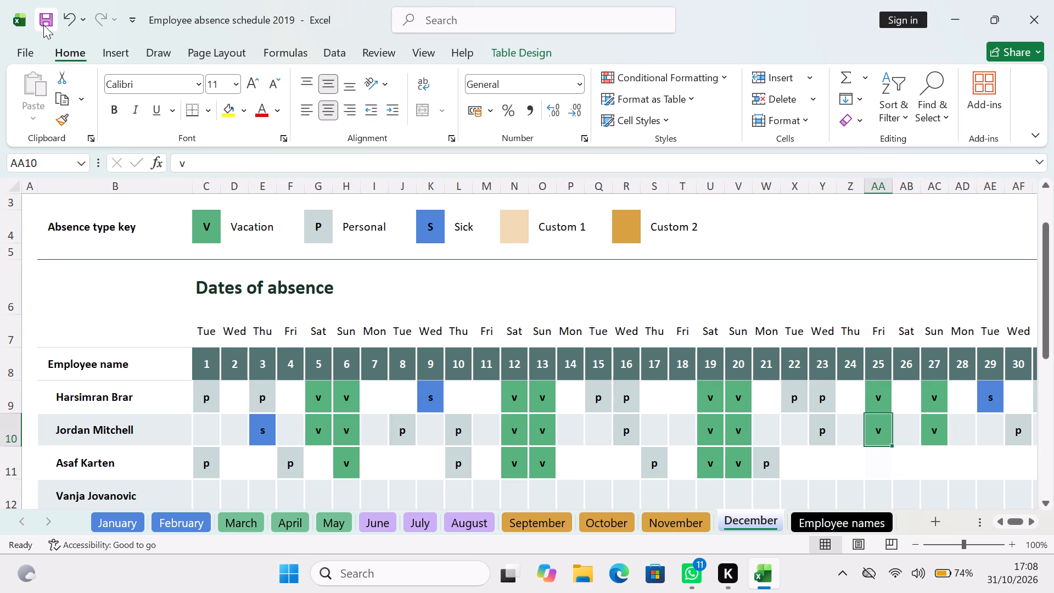
# Move the second employee's December vacation code v from Friday 25 to Saturday 26.
pyautogui.press('BackSpace')
pyautogui.press('Right')
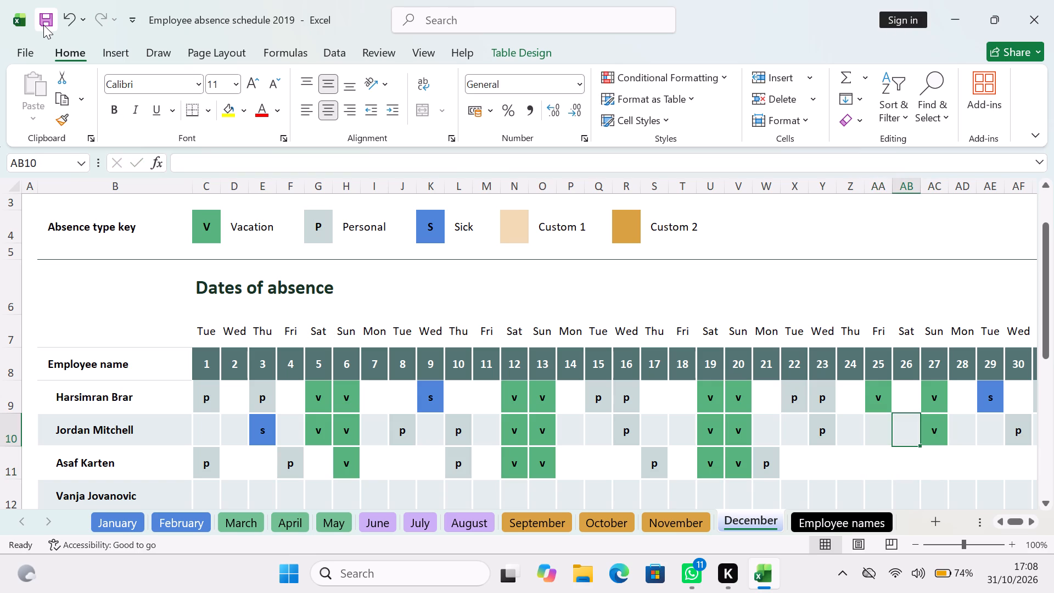
pyautogui.press('v')
pyautogui.press('Down')
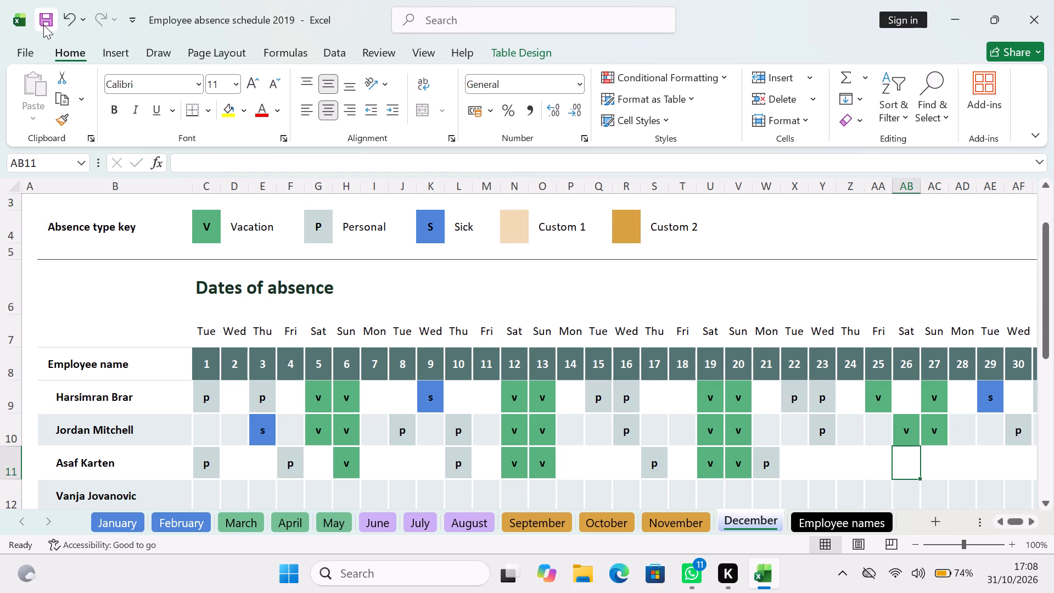
# Enter vacation code v for Saturday 26 and Sunday 27 in the third employee's December row.
pyautogui.press('v')
pyautogui.press('Right')
pyautogui.press('v')
pyautogui.press('Right')
# Enter personal code p for Tuesday 29 and Thursday 31 in the third employee's December row.
pyautogui.press('Right')
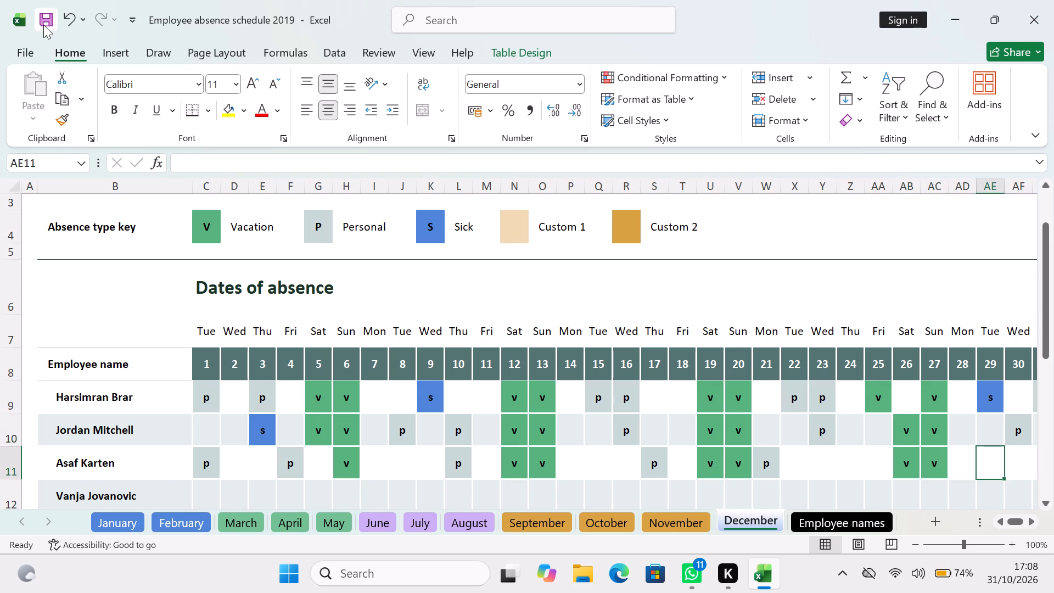
pyautogui.press('p')
pyautogui.press('Right')
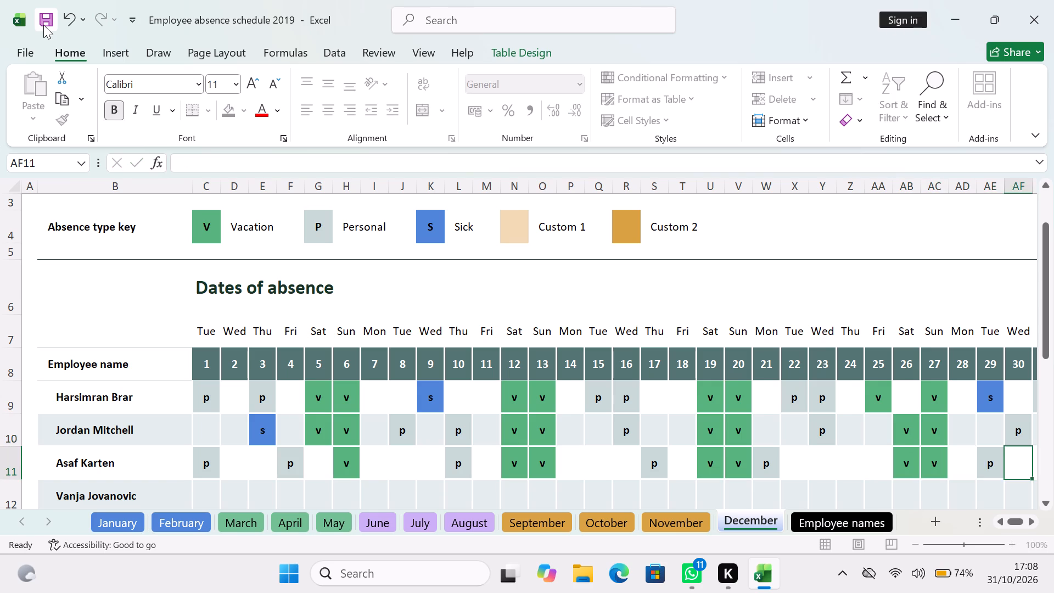
pyautogui.press('Right')
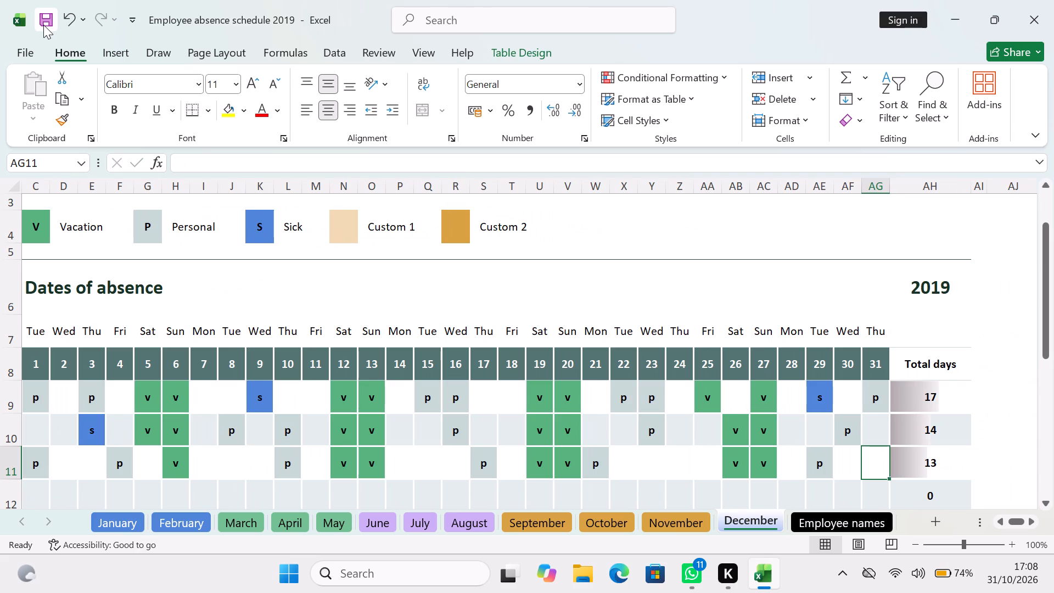
pyautogui.press('p')
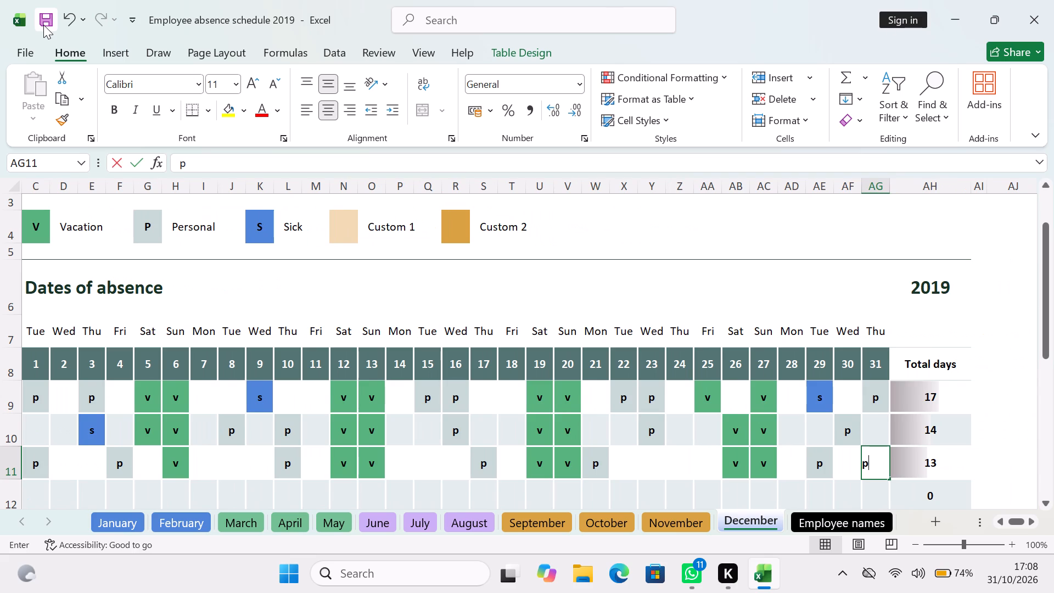
pyautogui.press('Down')
# Enter personal code p for Wednesday 2 in the fourth employee's December row.
pyautogui.press('Left')
pyautogui.press('Left')
pyautogui.press('Left')
pyautogui.press('Left')
pyautogui.press('Left')
pyautogui.press('Left')
pyautogui.press('Left')
pyautogui.press('Left')
pyautogui.press('Left')
pyautogui.press('Left')
pyautogui.press('Left')
pyautogui.press('Left')
pyautogui.press('Left')
pyautogui.press('Left')
pyautogui.press('Left')
pyautogui.press('Left')
pyautogui.press('Left')
pyautogui.press('Left')
pyautogui.press('Left')
pyautogui.press('Left')
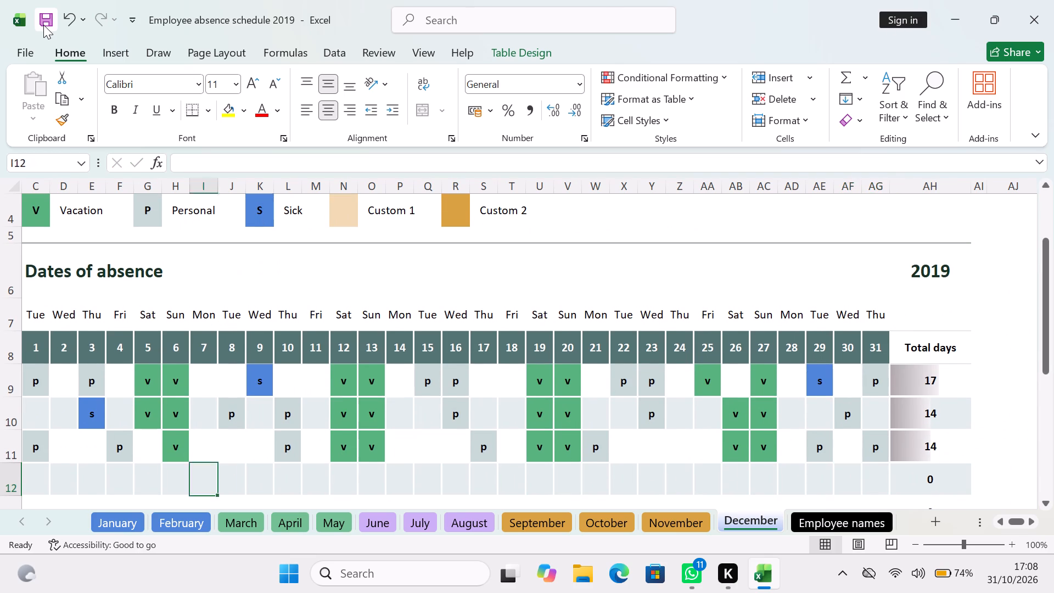
pyautogui.press('Right')
pyautogui.press('Right')
pyautogui.press('Right')
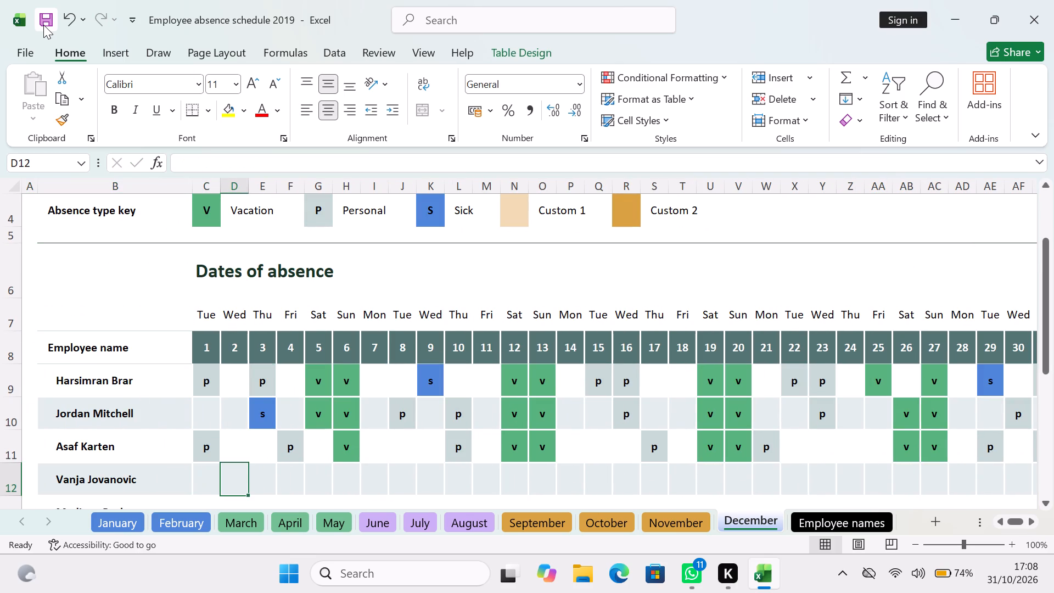
pyautogui.press('p')
pyautogui.press('Right')
# Enter vacation code v for Saturday 5 and Sunday 6 in the fourth employee's December row.
pyautogui.press('Right')
pyautogui.press('Right')
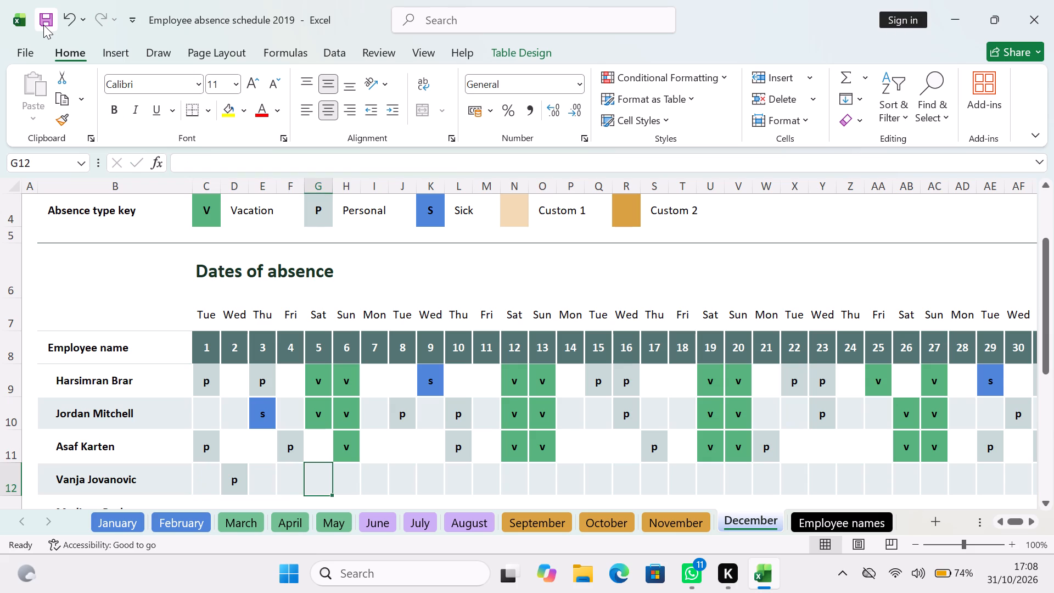
pyautogui.press('v')
pyautogui.press('Right')
pyautogui.press('v')
pyautogui.press('Right')
# Enter personal code p for Wednesday 9, Saturday 12, Sunday 13 and Monday 14 in the fourth employee's December row.
pyautogui.press('Right')
pyautogui.press('Right')
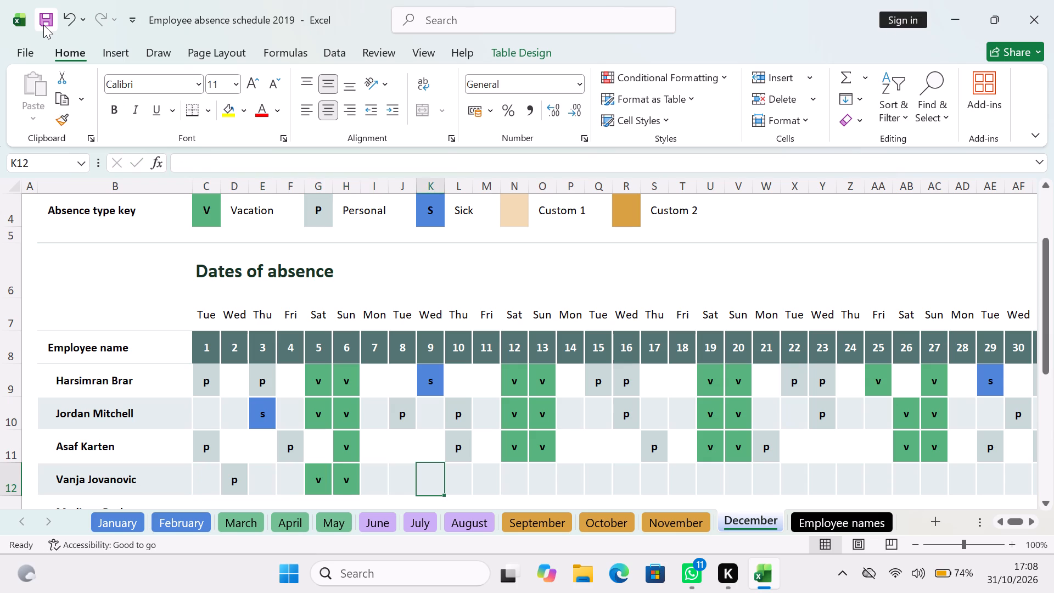
pyautogui.press('p')
pyautogui.press('Right')
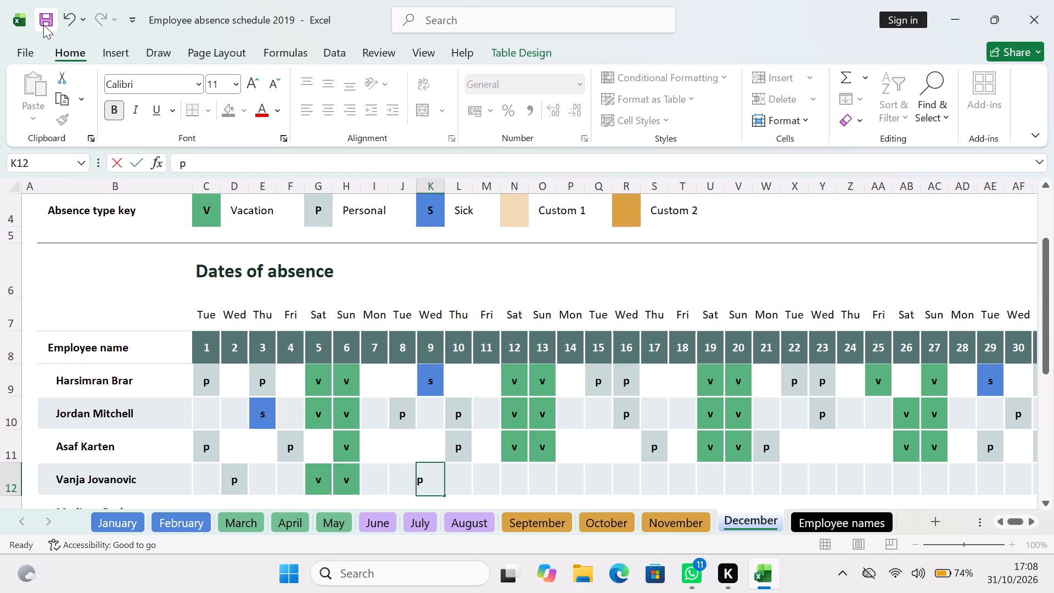
pyautogui.press('Right')
pyautogui.press('Right')
pyautogui.press('p')
pyautogui.press('Right')
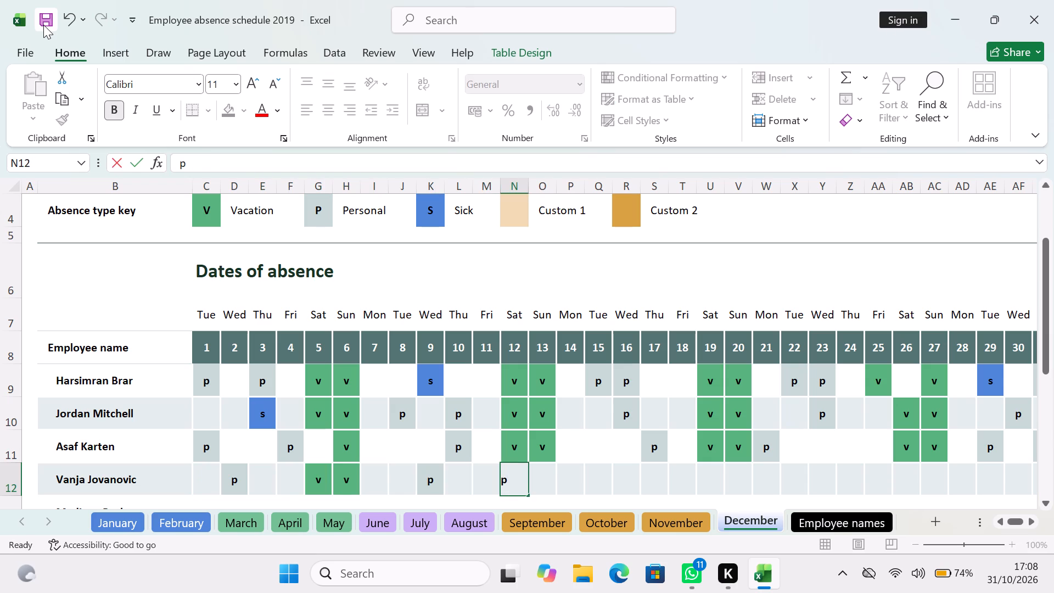
pyautogui.press('p')
pyautogui.press('Right')
pyautogui.press('Right')
pyautogui.press('Right')
pyautogui.press('Left')
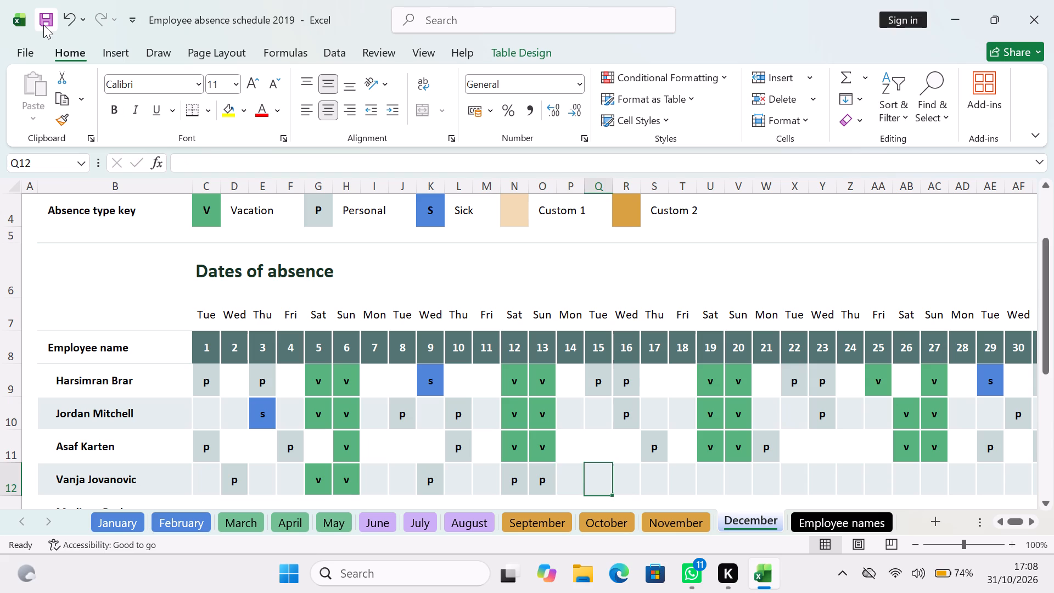
pyautogui.press('Left')
pyautogui.press('p')
pyautogui.press('Right')
# Enter personal code p for Friday 18 and vacation code v for Saturday 19 and Sunday 20 in the fourth employee's December row.
pyautogui.press('Right')
pyautogui.press('Right')
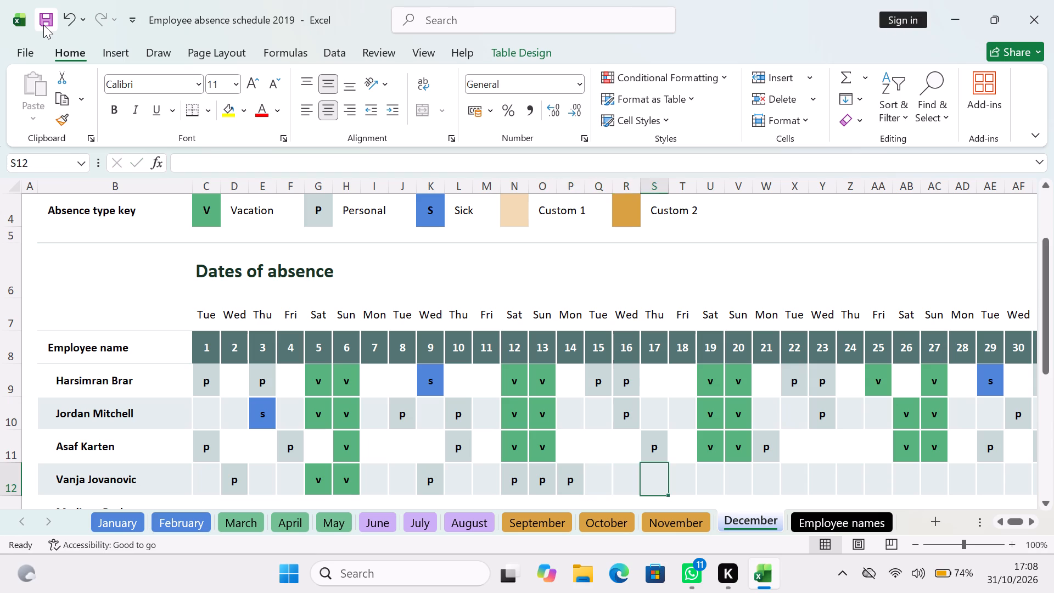
pyautogui.press('Right')
pyautogui.press('p')
pyautogui.press('Right')
pyautogui.press('Right')
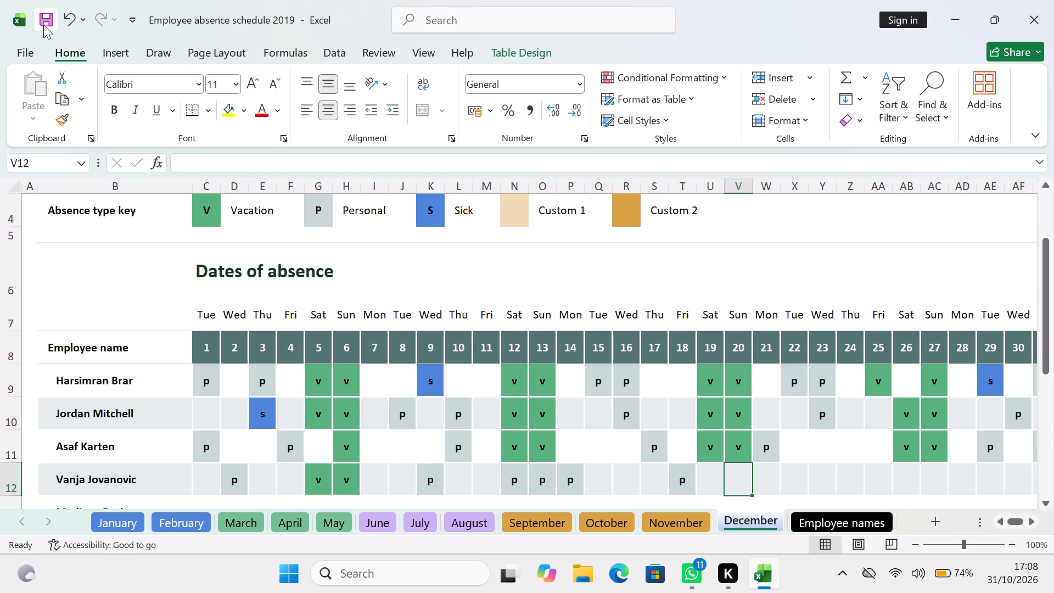
pyautogui.press('v')
pyautogui.press('Left')
pyautogui.press('v')
pyautogui.press('Right')
# Enter personal code p for Thursday 24 and vacation code v for Saturday 26 and Sunday 27 in the fourth employee's December row.
pyautogui.press('Right')
pyautogui.press('Right')
pyautogui.press('Right')
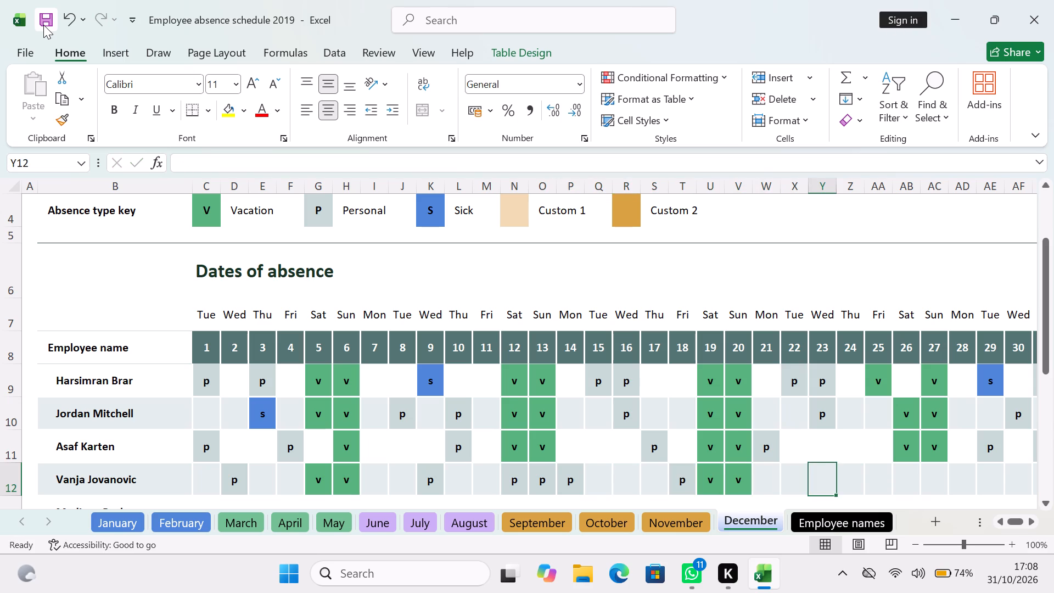
pyautogui.press('Right')
pyautogui.press('p')
pyautogui.press('Right')
pyautogui.press('Right')
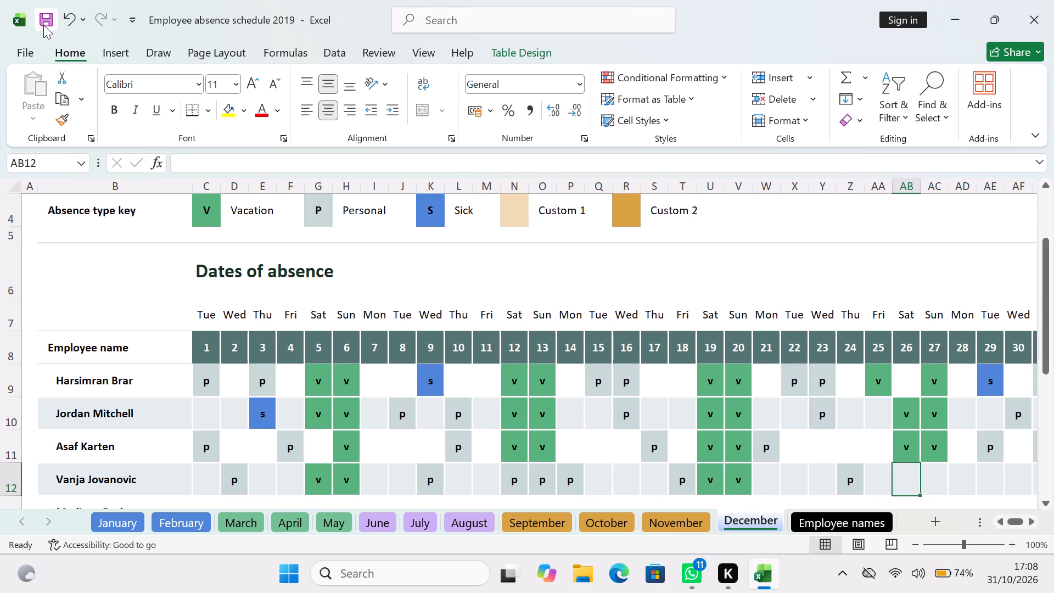
pyautogui.press('v')
pyautogui.press('Right')
pyautogui.press('v')
pyautogui.press('Right')
# Enter personal code p for Wednesday 30 in the fourth employee's December row.
pyautogui.press('Right')
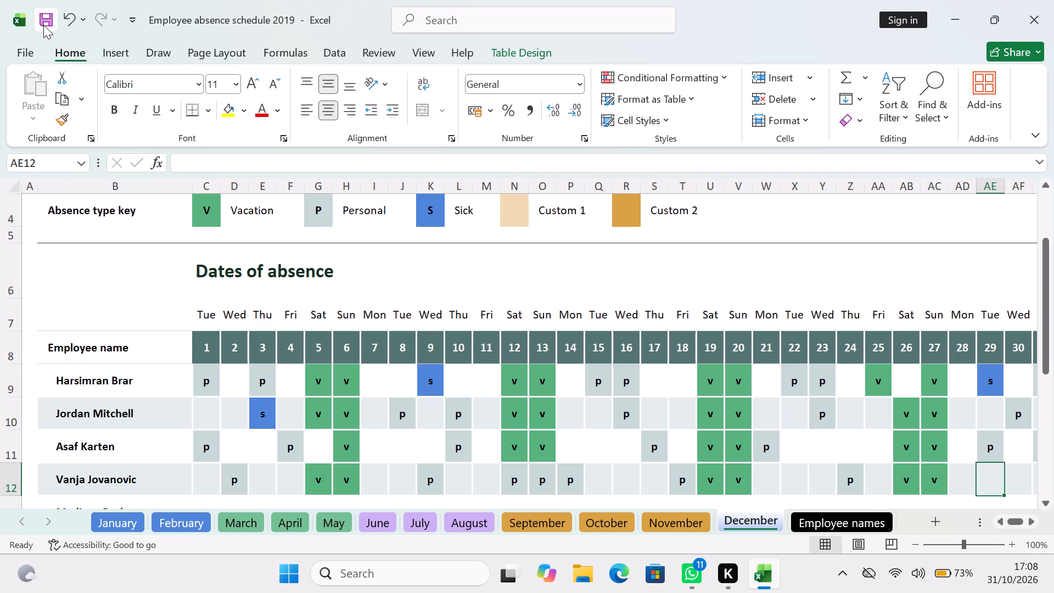
pyautogui.press('Right')
pyautogui.press('Right')
pyautogui.press('Left')
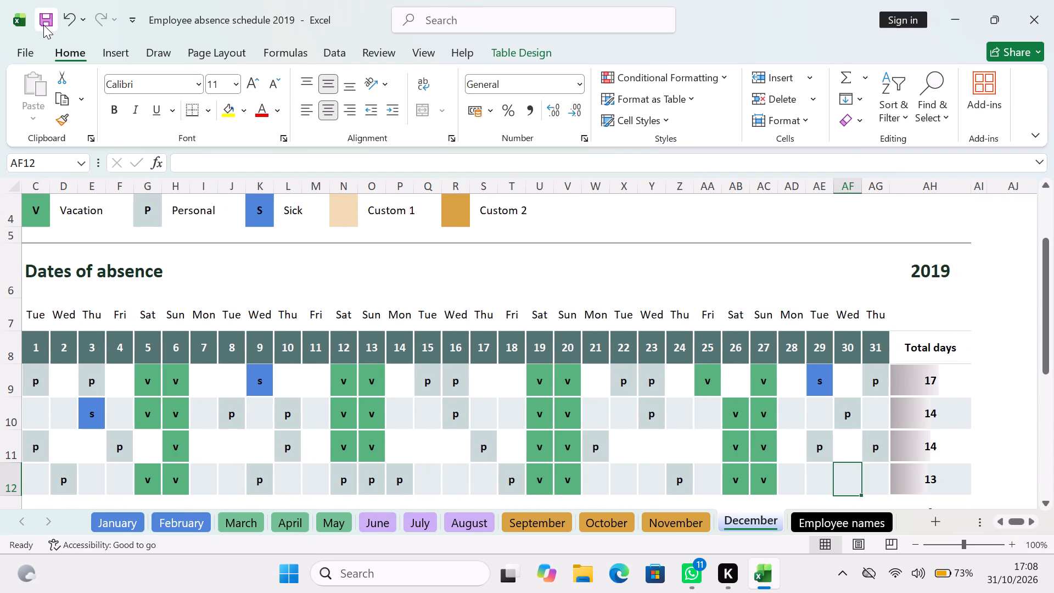
pyautogui.press('p')
pyautogui.press('Right')
# Enter personal code p for Thursday 3 in the fifth employee's December row.
pyautogui.press('Down')
pyautogui.press('Left')
pyautogui.press('Left')
pyautogui.press('Left')
pyautogui.press('Left')
pyautogui.press('Left')
pyautogui.press('Left')
pyautogui.press('Left')
pyautogui.press('Left')
pyautogui.press('Left')
pyautogui.press('Left')
pyautogui.press('Left')
pyautogui.press('Left')
pyautogui.press('Left')
pyautogui.press('Left')
pyautogui.press('Left')
pyautogui.press('Left')
pyautogui.press('Left')
pyautogui.press('Left')
pyautogui.press('Left')
pyautogui.press('Left')
pyautogui.press('Left')
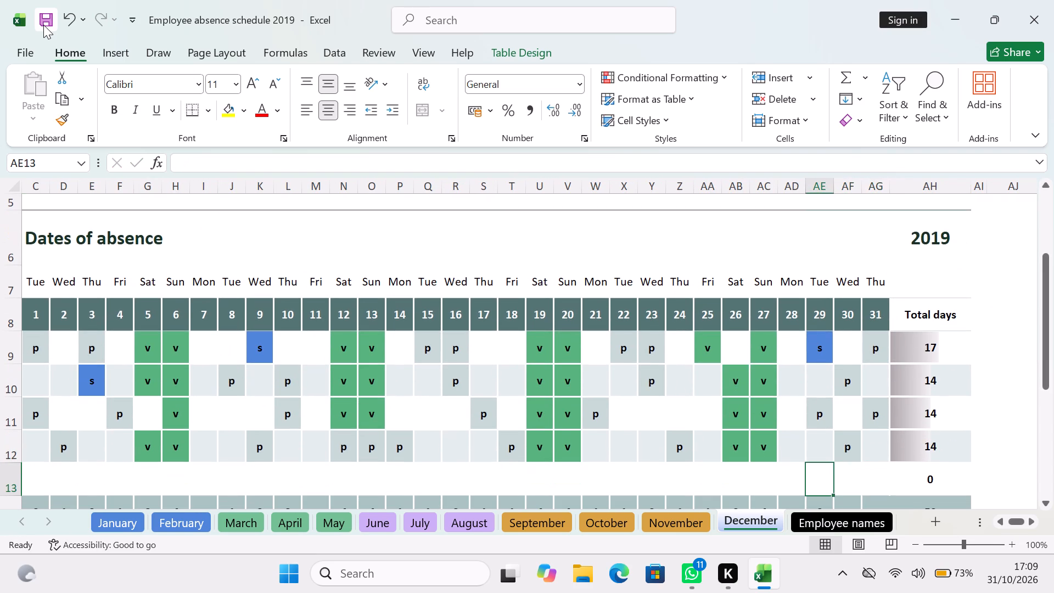
pyautogui.press('Right')
pyautogui.press('Right')
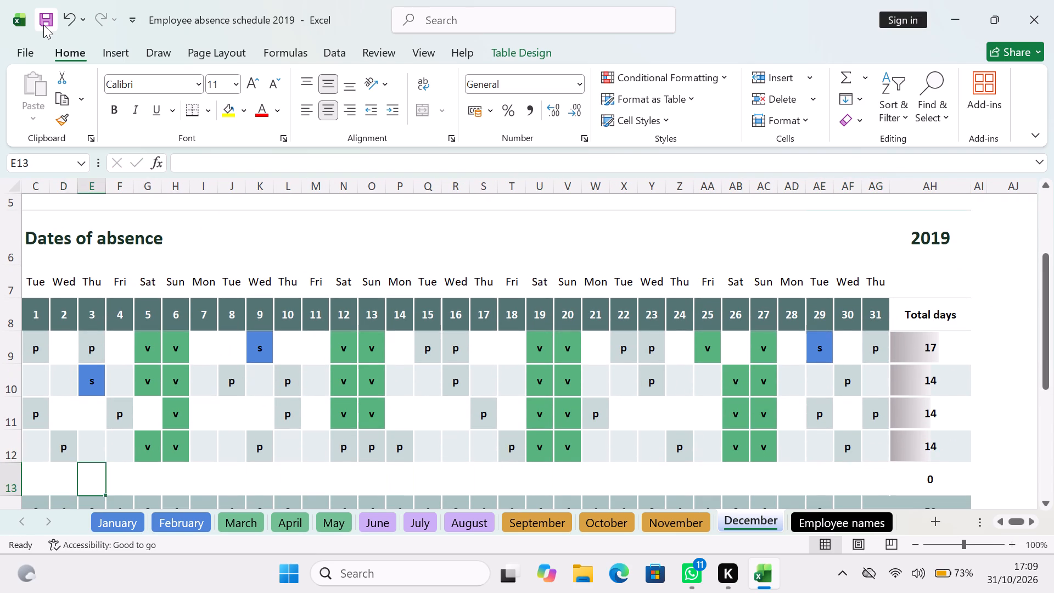
pyautogui.press('v')
pyautogui.press('Right')
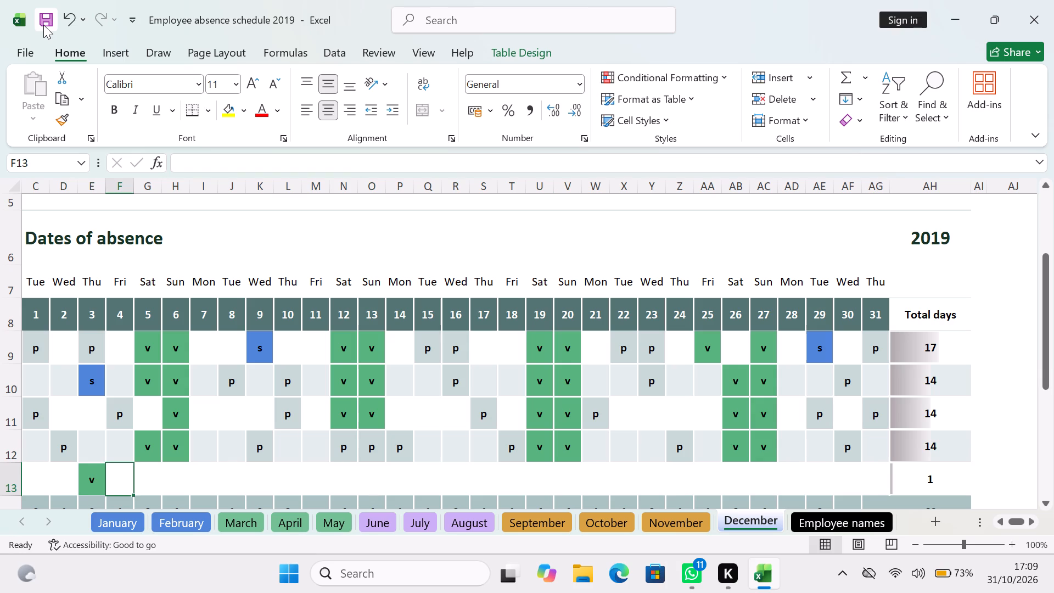
pyautogui.press('Left')
pyautogui.press('BackSpace')
pyautogui.press('p')
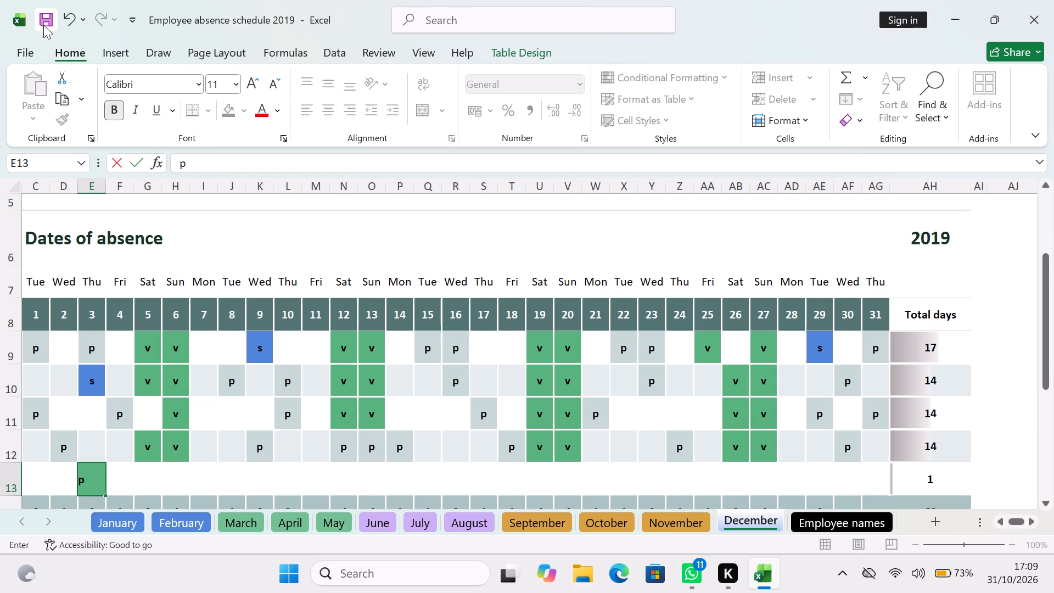
pyautogui.press('Right')
# Enter vacation code v for Saturday 5 and Sunday 6 in the fifth employee's December row.
pyautogui.press('Right')
pyautogui.press('Right')
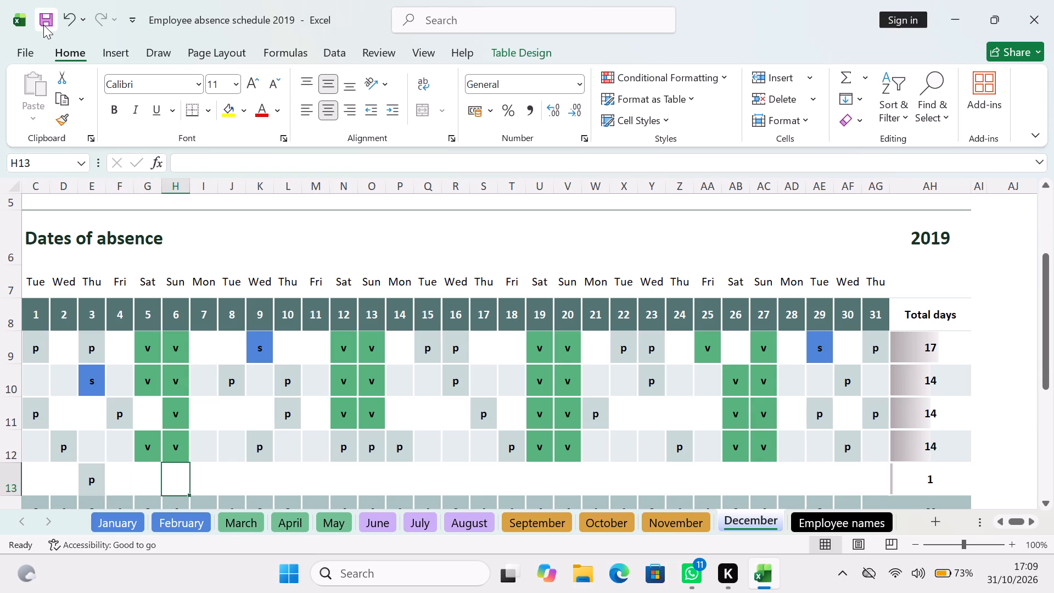
pyautogui.press('v')
pyautogui.press('Left')
pyautogui.press('v')
pyautogui.press('Right')
# Enter personal code p for Friday 11, Wednesday 16 and Friday 18 in the fifth employee's December row.
pyautogui.press('Right')
pyautogui.press('Right')
pyautogui.press('Right')
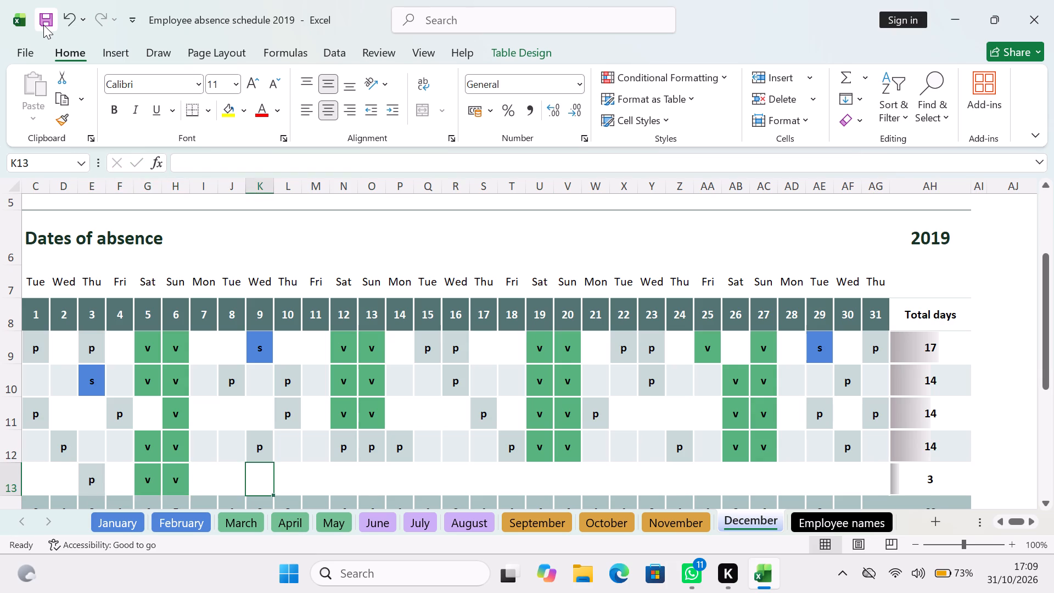
pyautogui.press('Right')
pyautogui.press('Right')
pyautogui.press('p')
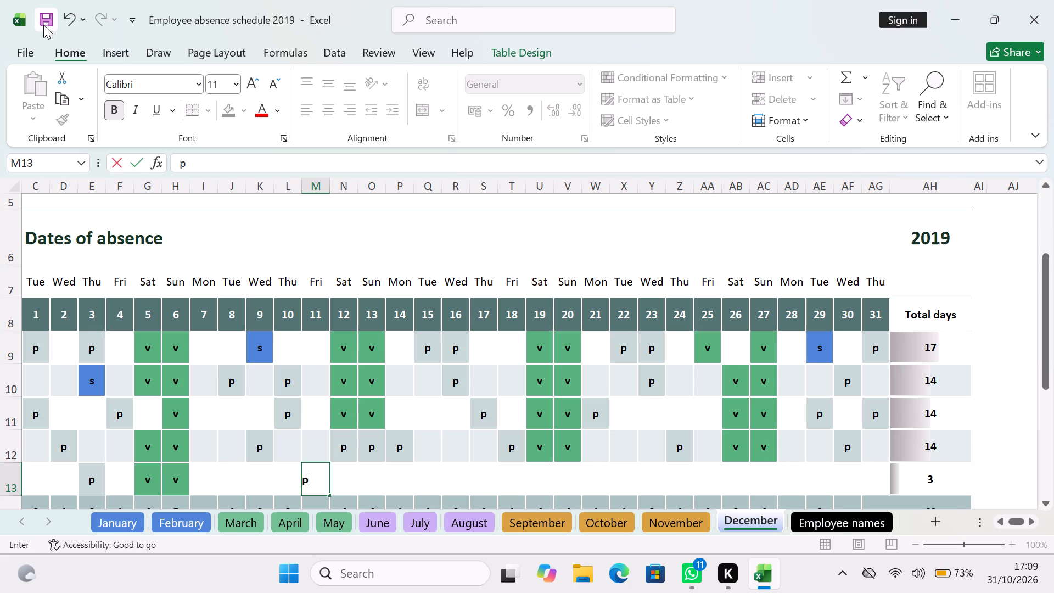
pyautogui.press('Right')
pyautogui.press('Right')
pyautogui.press('Right')
pyautogui.press('Right')
pyautogui.press('Right')
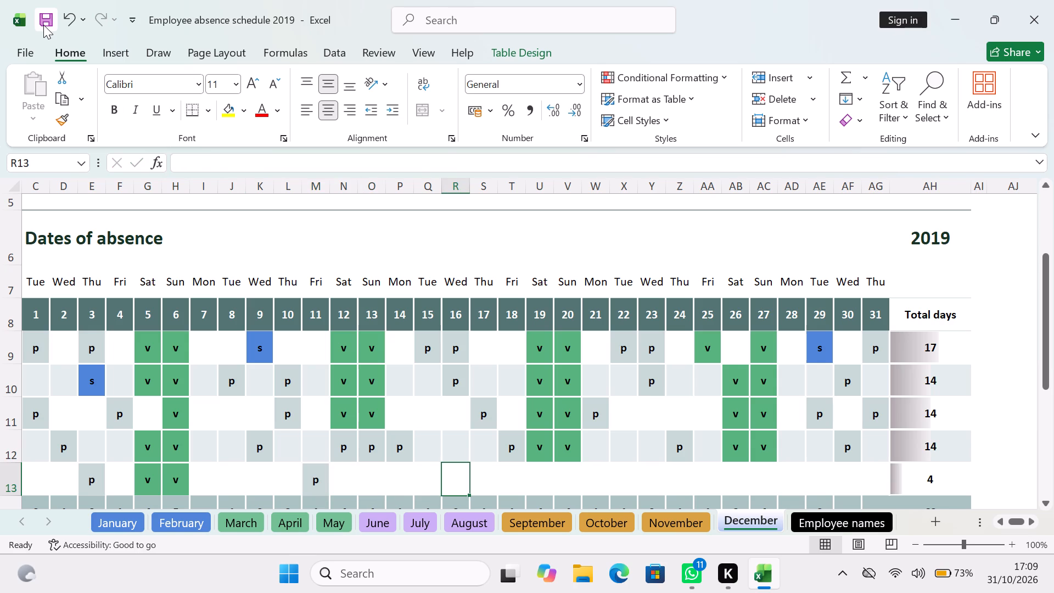
pyautogui.press('p')
pyautogui.press('Right')
pyautogui.press('Right')
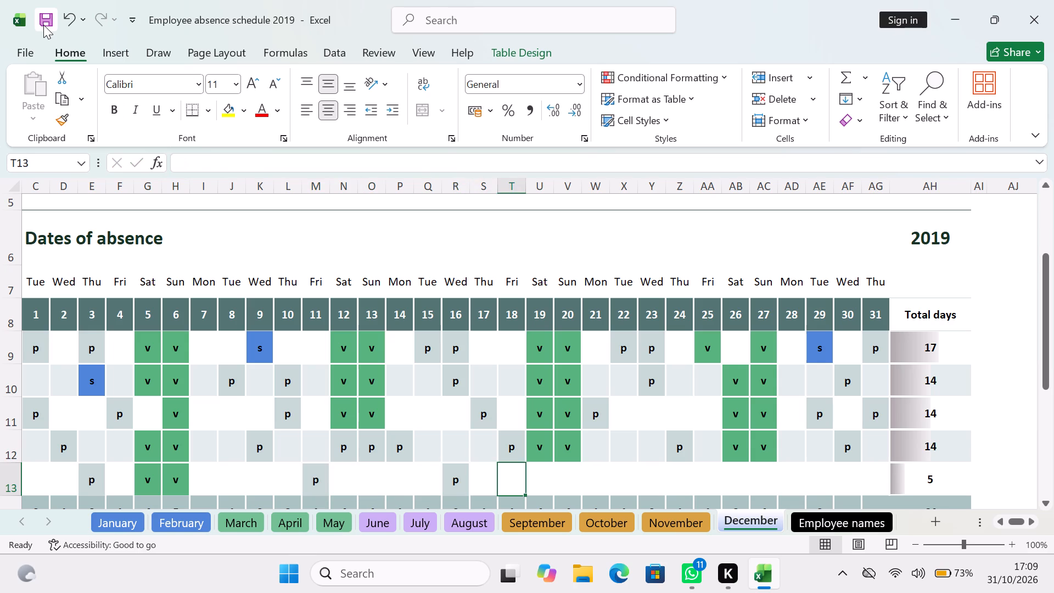
pyautogui.press('p')
pyautogui.press('Right')
# Enter vacation code v for Saturday 19 and Sunday 20 in the fifth employee's December row.
pyautogui.press('Right')
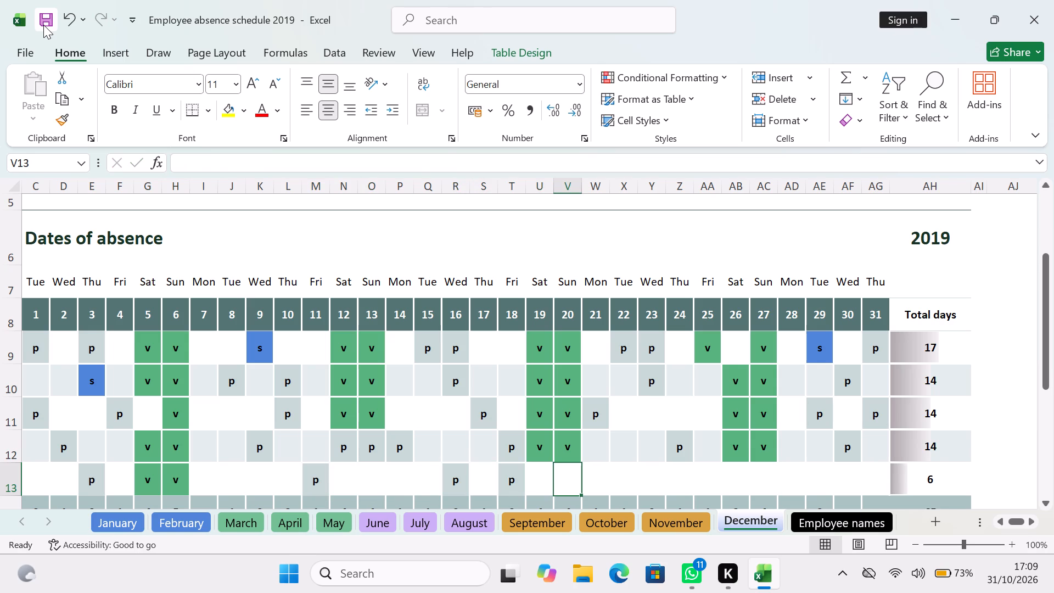
pyautogui.press('v')
pyautogui.press('Left')
pyautogui.press('v')
pyautogui.press('Right')
# Enter personal code p for Tuesday 22 and vacation code v for Saturday 26 and Sunday 27 in the fifth employee's December row.
pyautogui.press('Right')
pyautogui.press('Right')
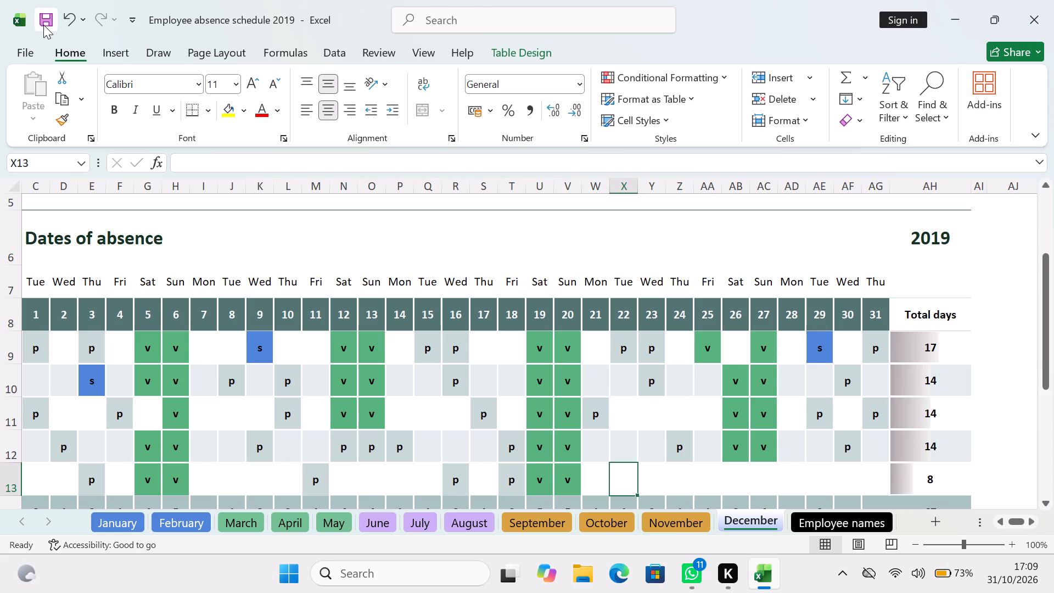
pyautogui.press('p')
pyautogui.press('Right')
pyautogui.press('Right')
pyautogui.press('Right')
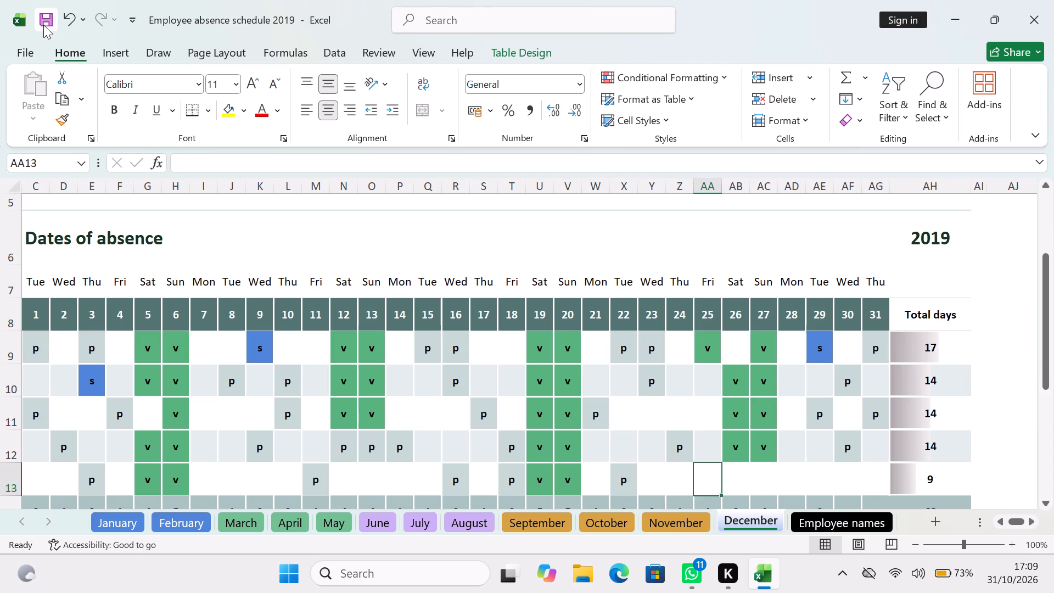
pyautogui.press('Right')
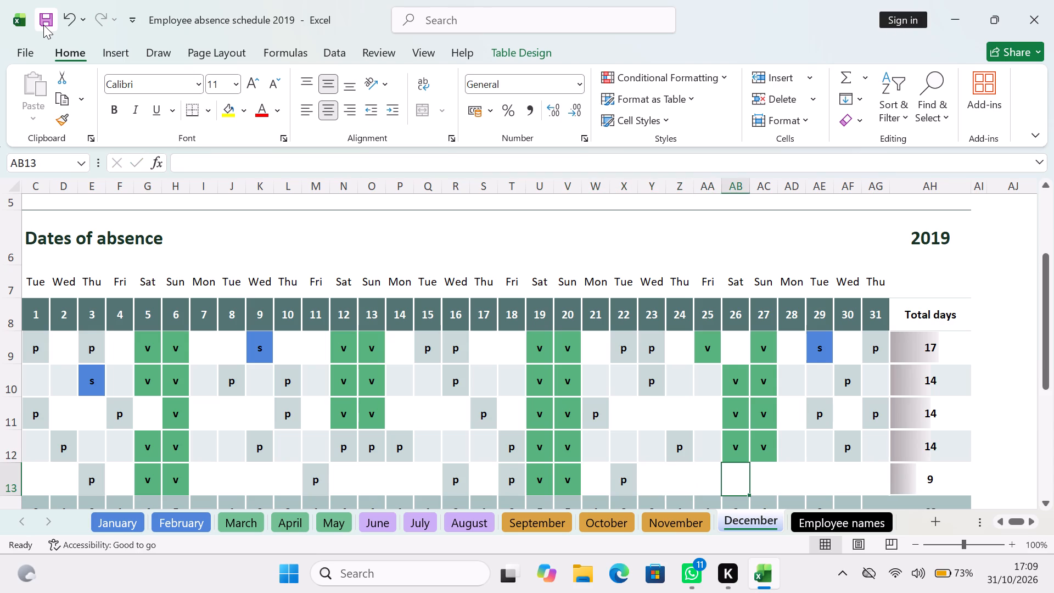
pyautogui.press('v')
pyautogui.press('Right')
pyautogui.press('v')
pyautogui.press('Right')
# Enter personal code p for Tuesday 29 in the fifth employee's December row and leave the table.
pyautogui.press('Right')
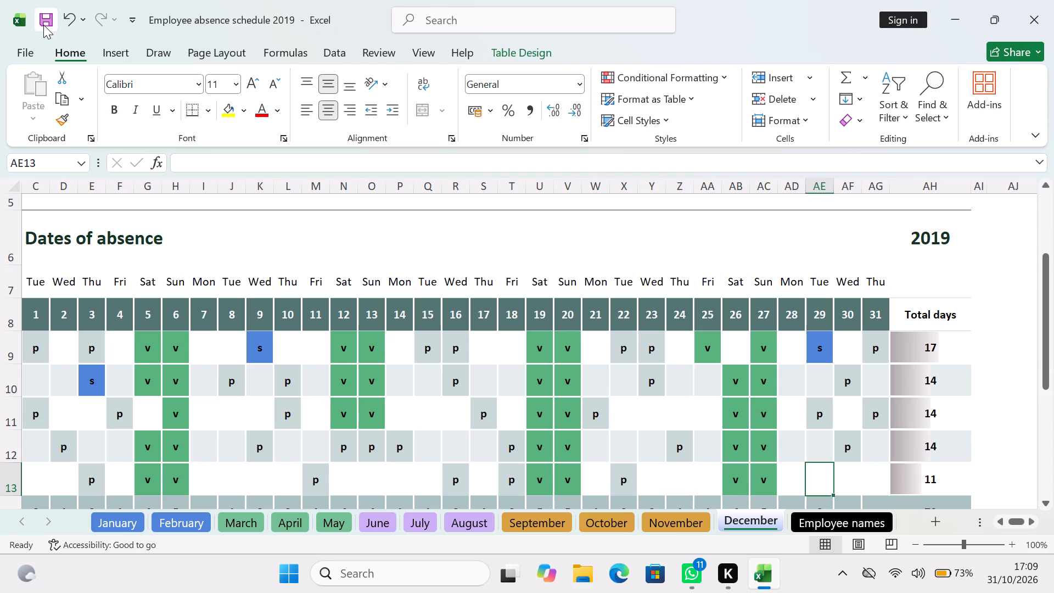
pyautogui.press('Right')
pyautogui.press('Left')
pyautogui.press('p')
pyautogui.press('Right')
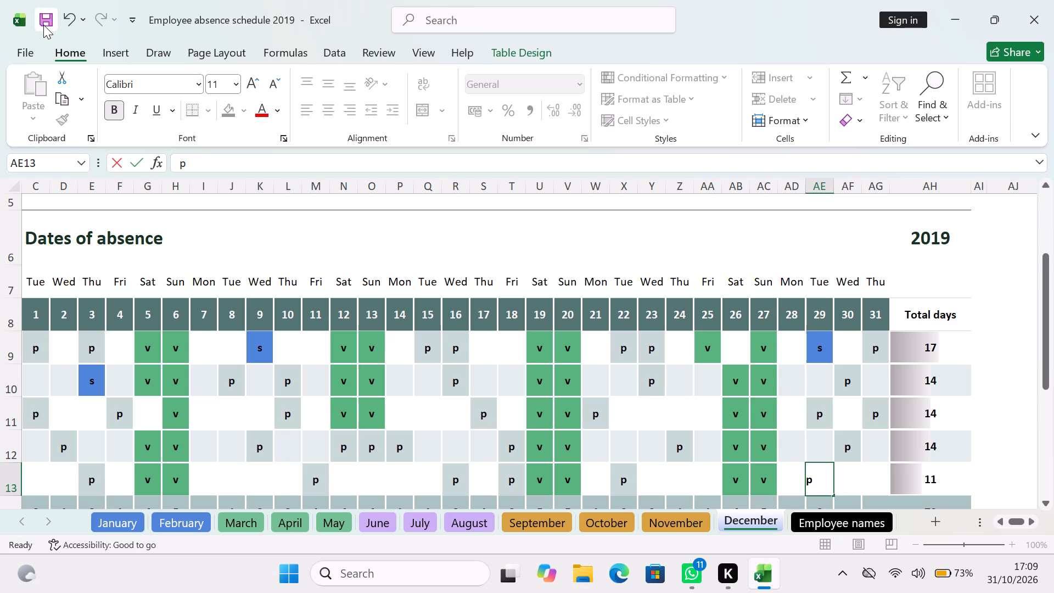
pyautogui.press('Right')
pyautogui.press('Down')
pyautogui.press('Down')
pyautogui.press('Left')
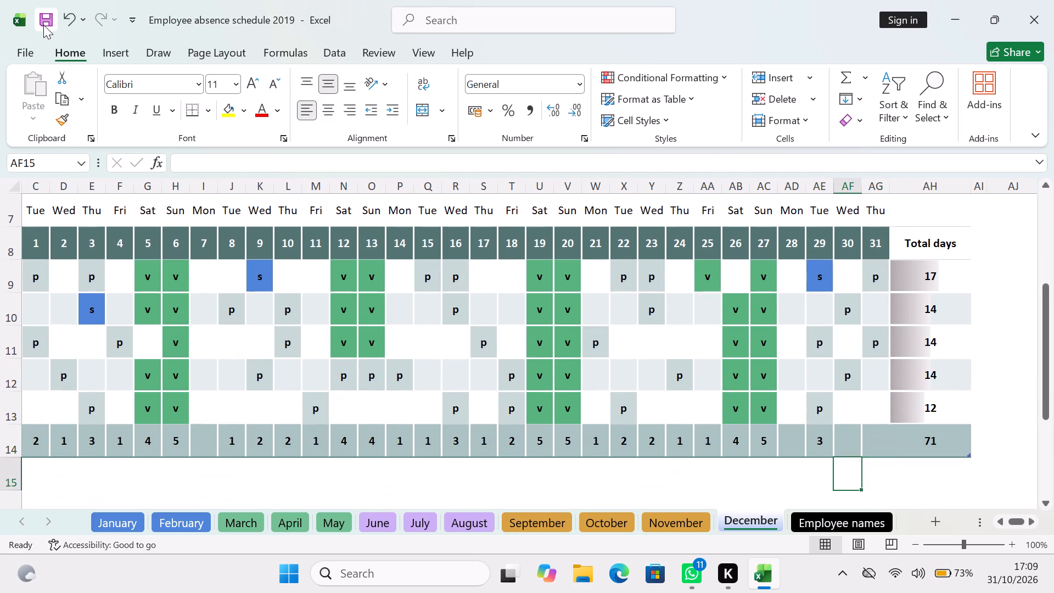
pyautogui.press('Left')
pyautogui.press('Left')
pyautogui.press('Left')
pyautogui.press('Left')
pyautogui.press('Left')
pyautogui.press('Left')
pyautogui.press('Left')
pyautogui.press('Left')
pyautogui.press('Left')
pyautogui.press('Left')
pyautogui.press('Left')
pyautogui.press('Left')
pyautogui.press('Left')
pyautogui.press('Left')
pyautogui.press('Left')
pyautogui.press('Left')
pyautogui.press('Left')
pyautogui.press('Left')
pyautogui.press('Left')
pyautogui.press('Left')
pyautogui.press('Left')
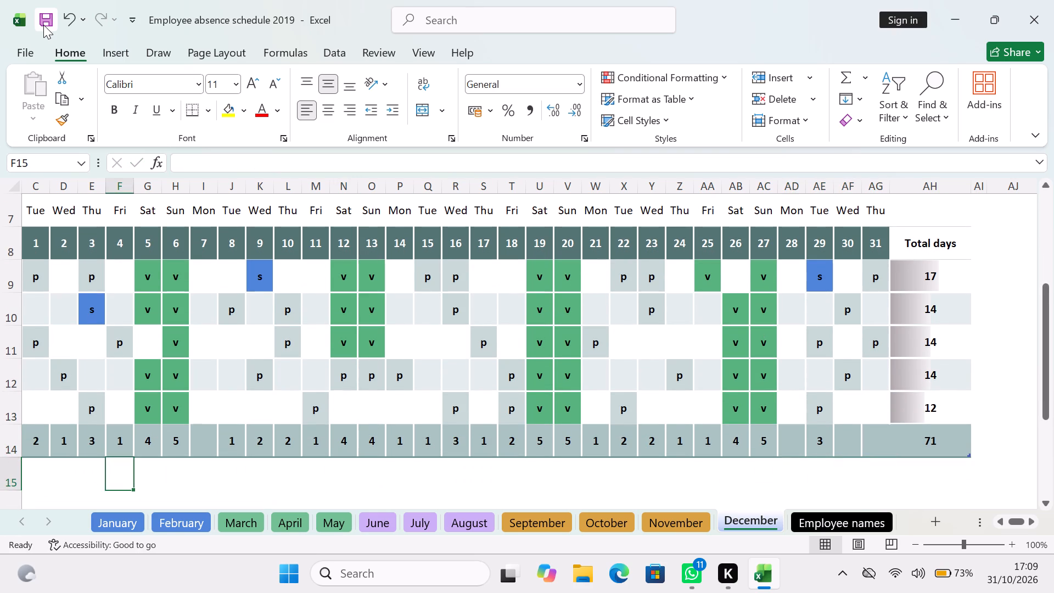
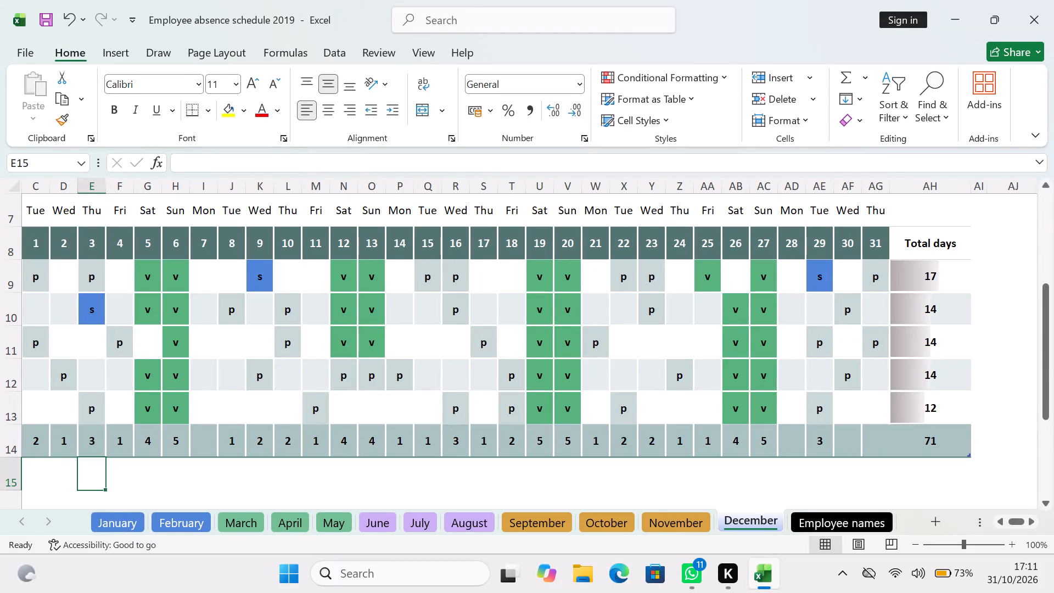
# Set the December totals row to the Count function for days 7, 28, 30 and 31.
pyautogui.click(209, 435)
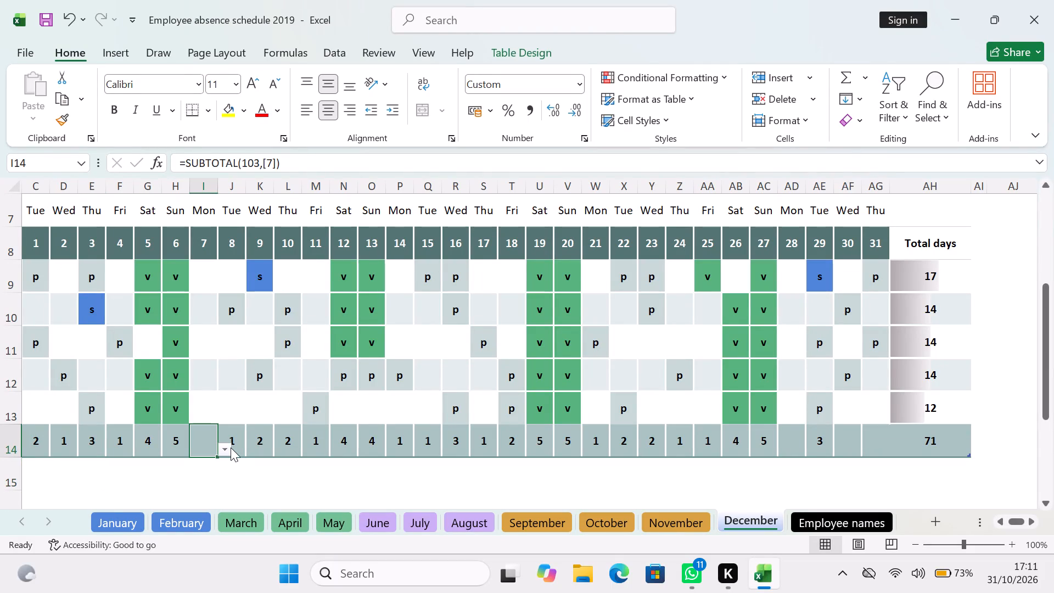
pyautogui.click(231, 447)
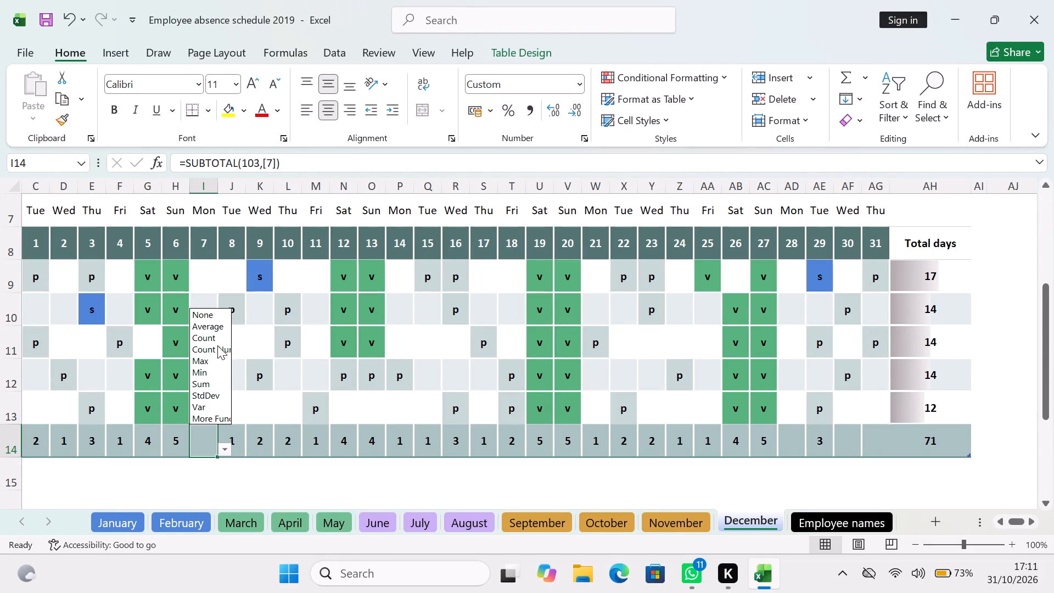
pyautogui.click(222, 339)
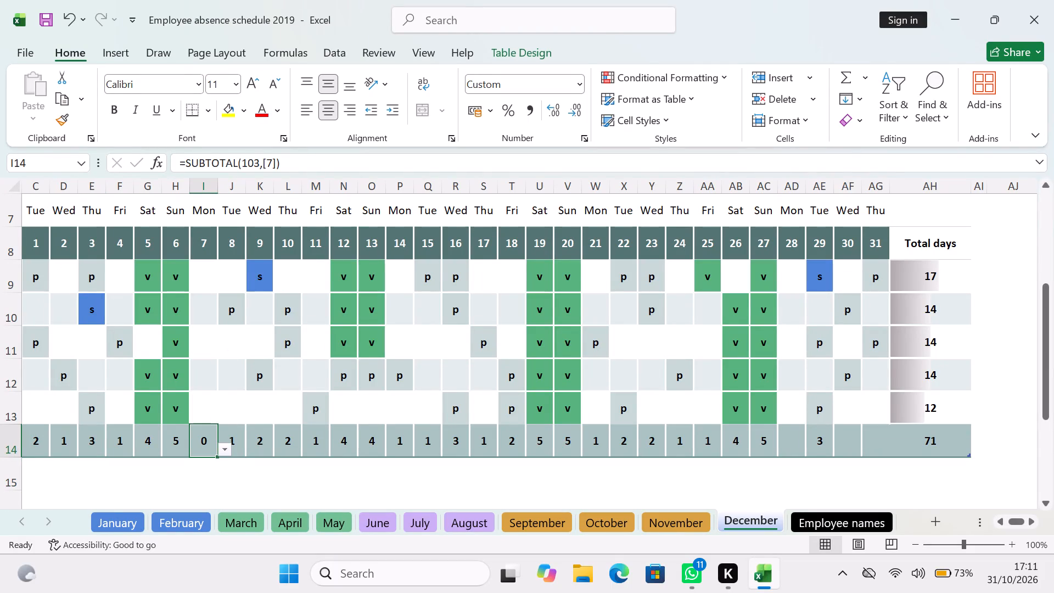
pyautogui.click(798, 435)
pyautogui.click(815, 446)
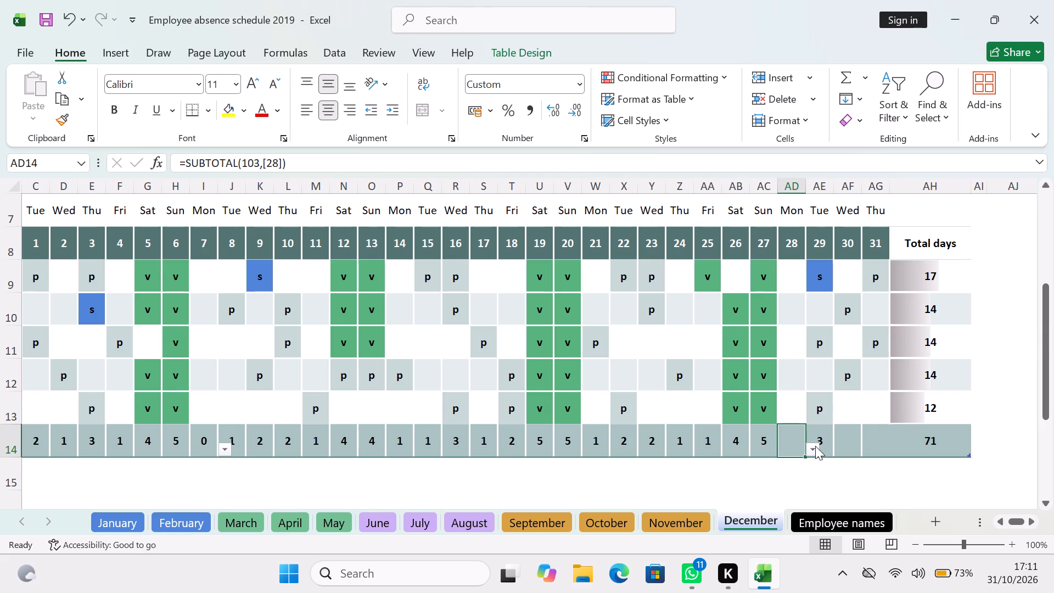
pyautogui.click(794, 337)
pyautogui.click(850, 451)
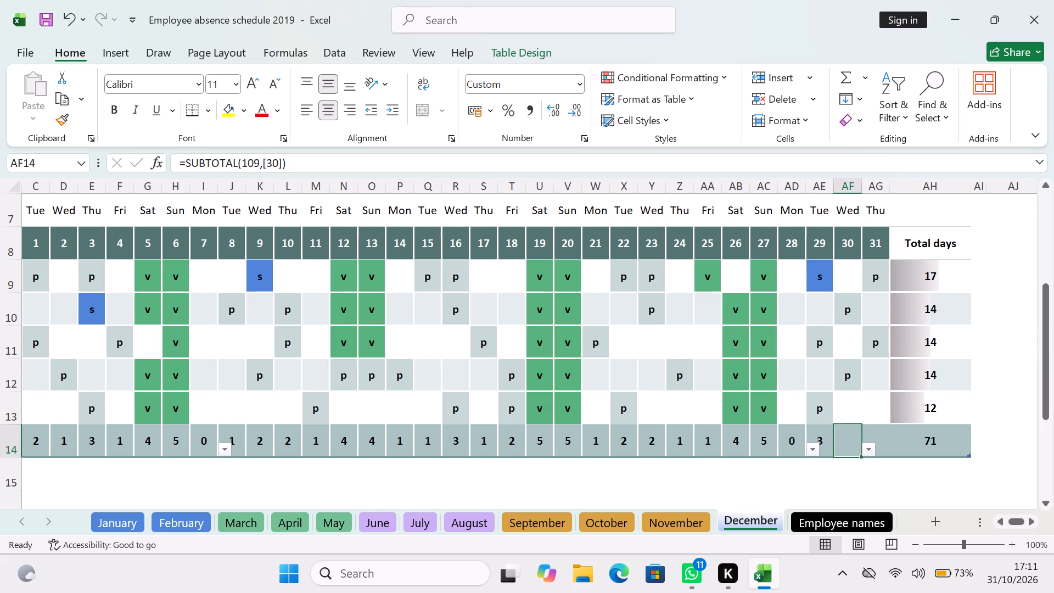
pyautogui.click(870, 451)
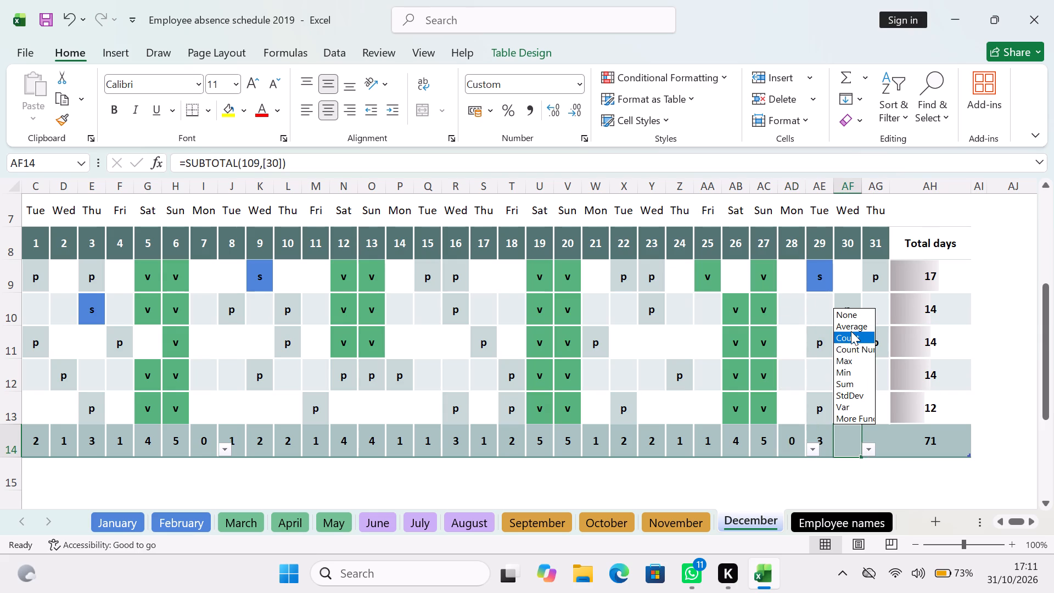
pyautogui.click(851, 333)
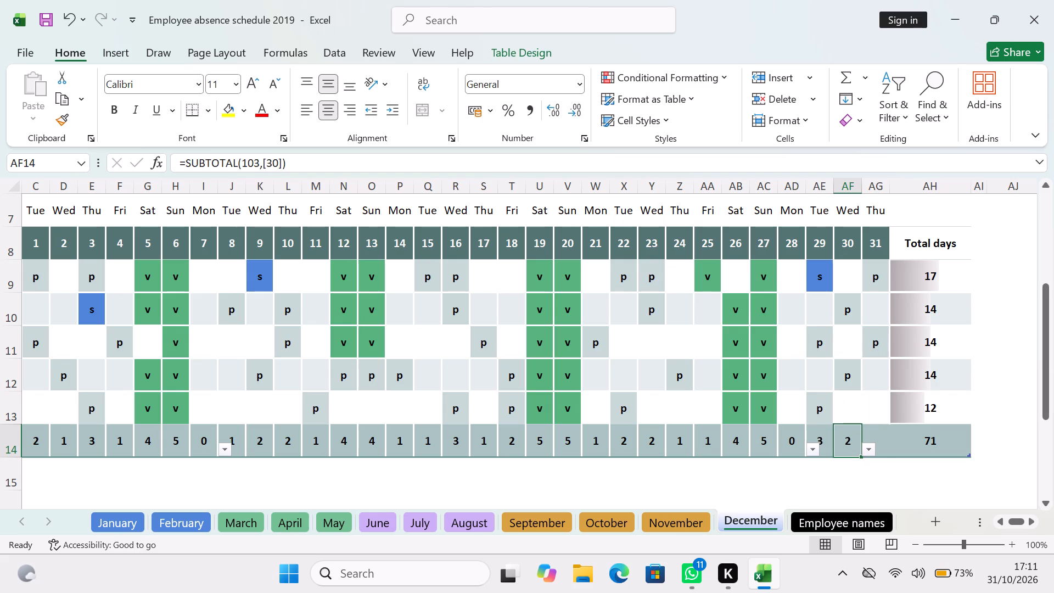
pyautogui.click(868, 428)
pyautogui.click(896, 453)
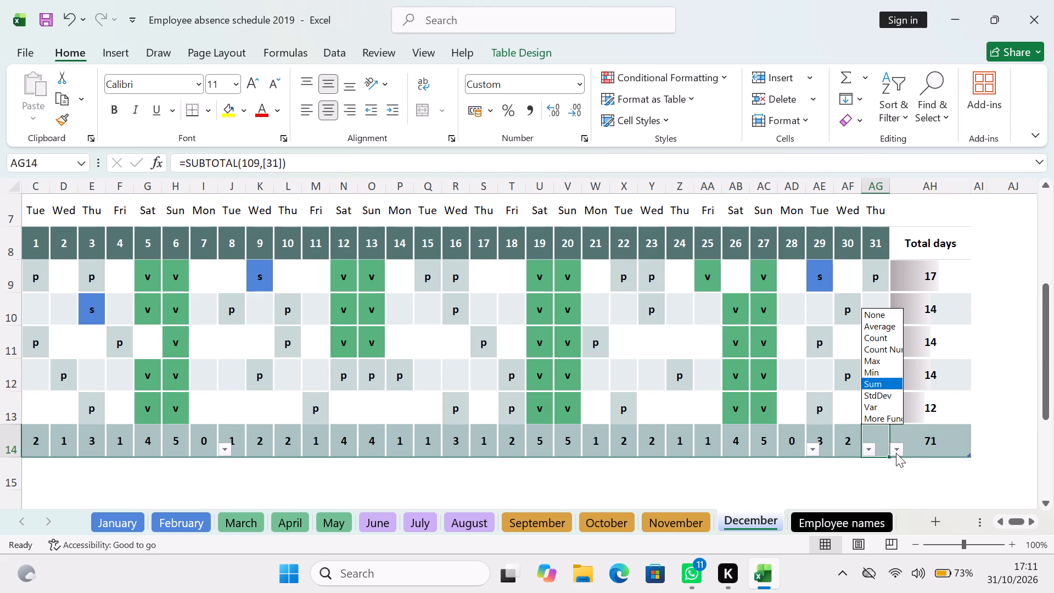
pyautogui.click(883, 339)
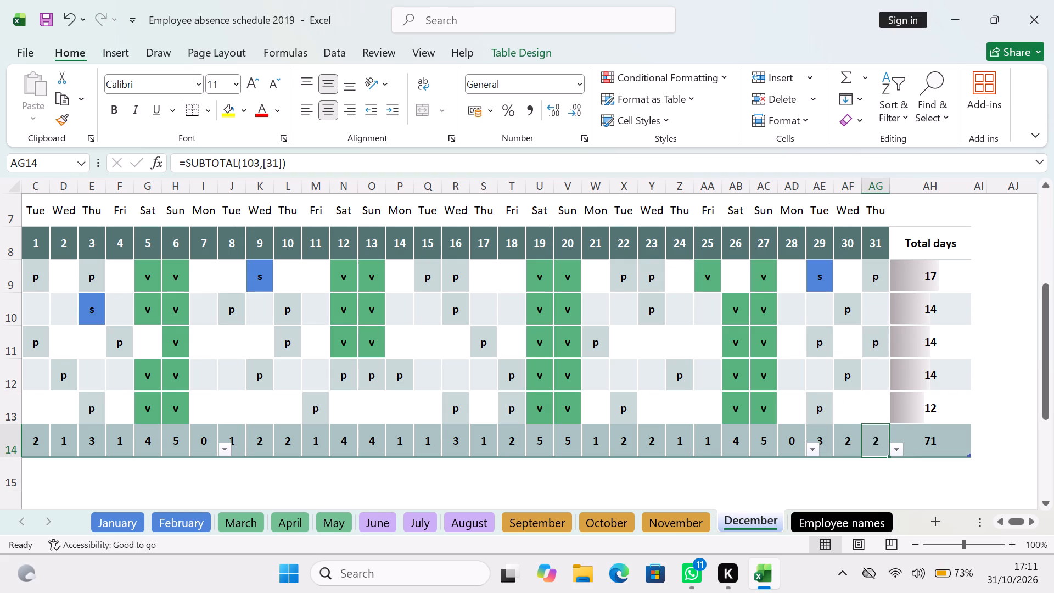
# Apply data bars conditional formatting to the five employees' Total days cells in the December table.
pyautogui.moveTo(895, 277); pyautogui.dragTo(934, 322)
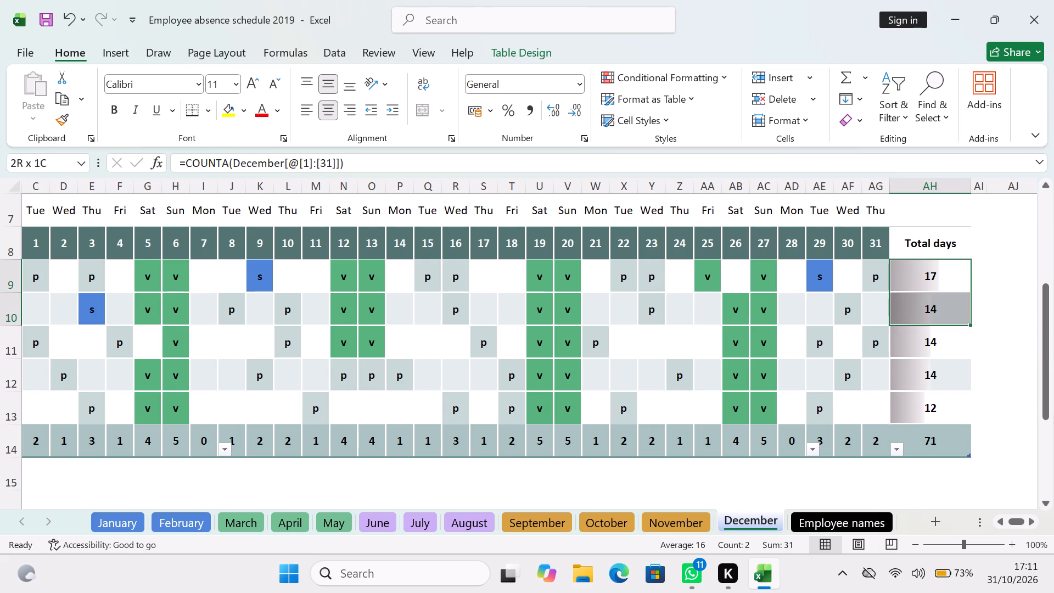
pyautogui.moveTo(934, 322); pyautogui.dragTo(934, 406)
pyautogui.rightClick(934, 406)
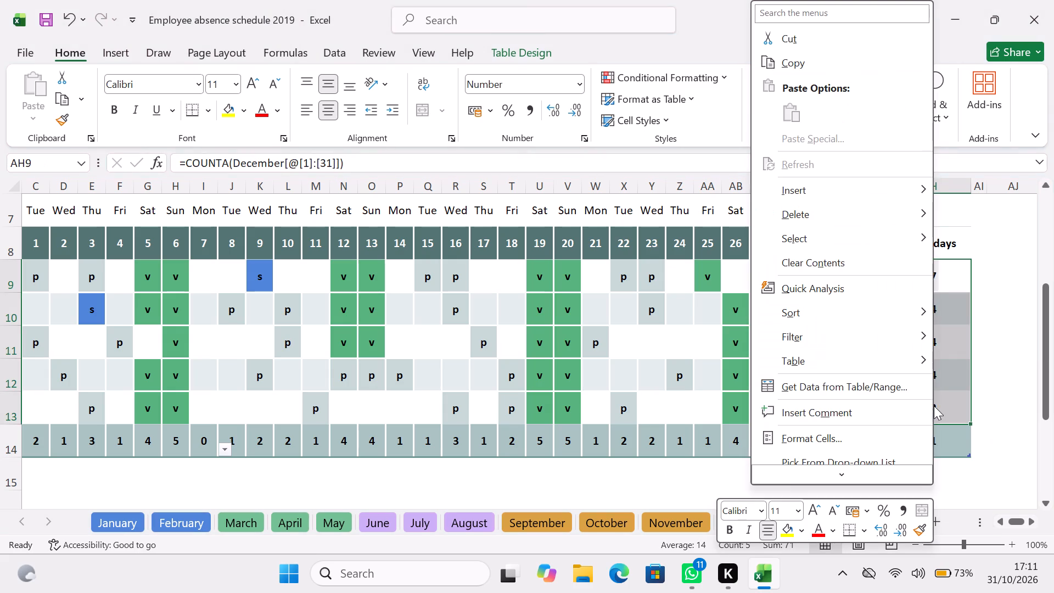
pyautogui.click(849, 292)
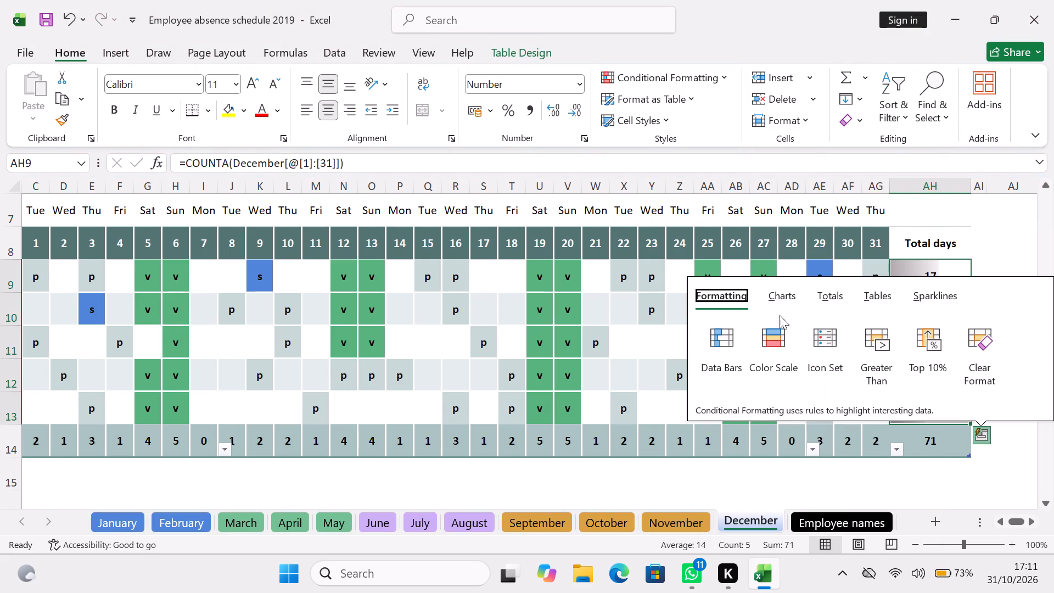
pyautogui.click(728, 343)
# Save the workbook.
pyautogui.press('Up')
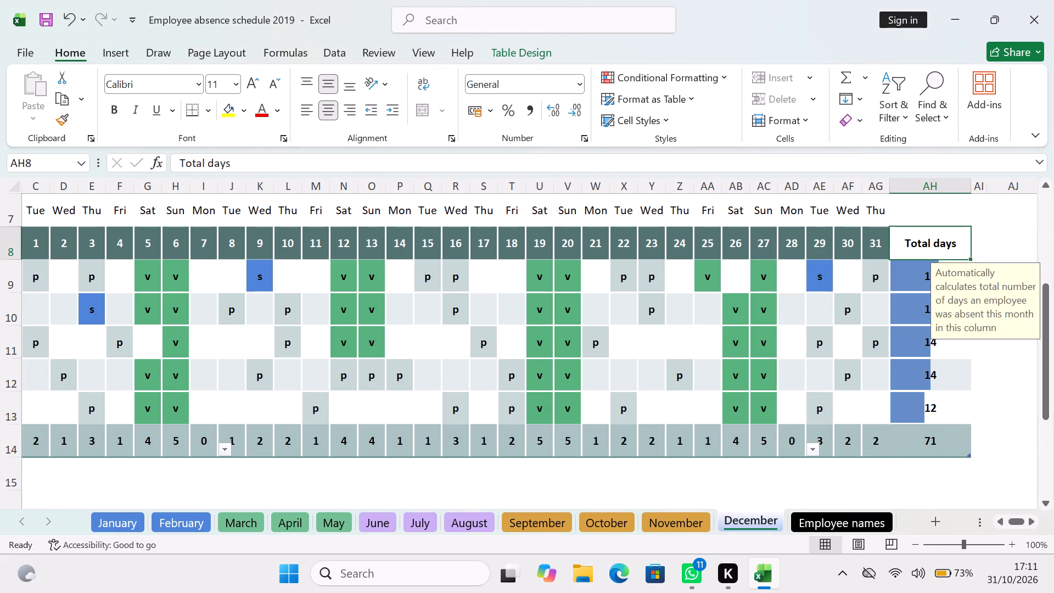
pyautogui.press('Up')
pyautogui.press('Up')
pyautogui.press('Up')
pyautogui.press('Up')
pyautogui.press('Up')
pyautogui.press('Up')
pyautogui.press('Up')
pyautogui.press('Up')
pyautogui.press('Up')
pyautogui.press('Down')
pyautogui.press('Down')
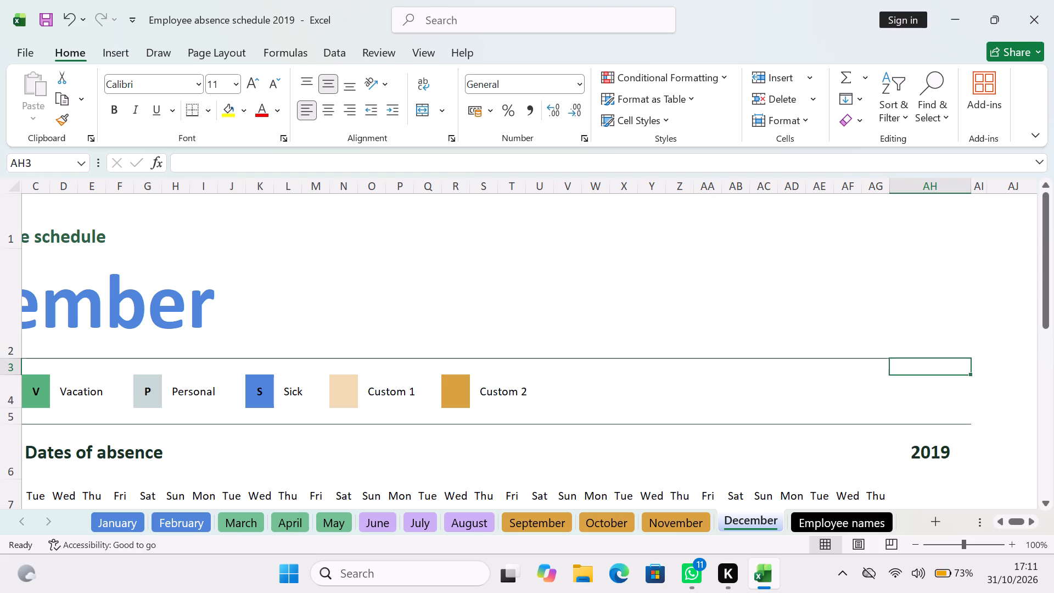
pyautogui.press('Down')
pyautogui.press('Down')
pyautogui.click(50, 8)
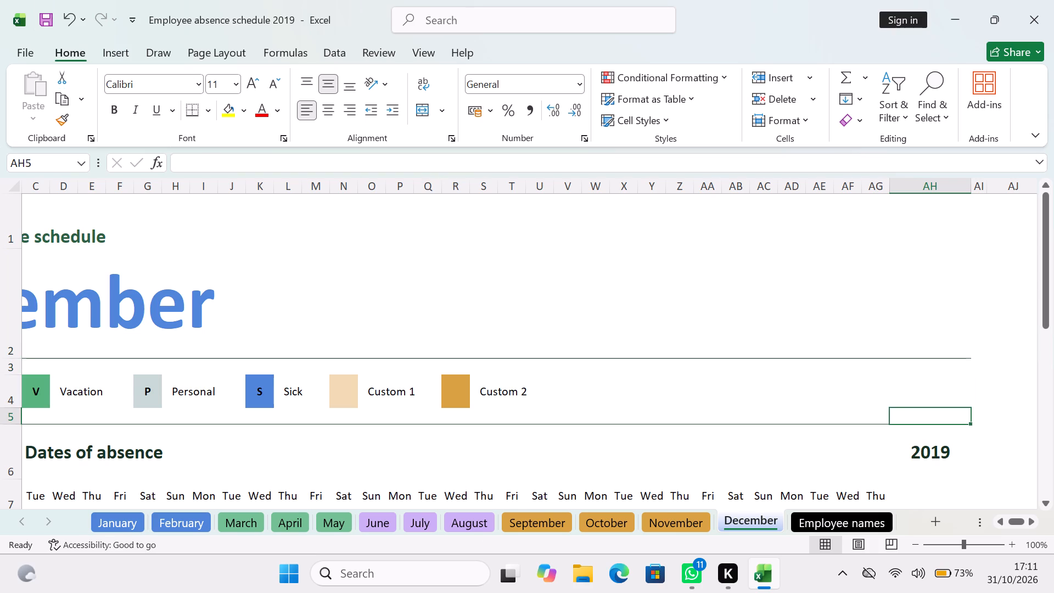
# Look over the December absence table, from its totals row up to the absence type key.
pyautogui.press('Down')
pyautogui.press('Down')
pyautogui.press('Down')
pyautogui.press('Down')
pyautogui.press('Down')
pyautogui.press('Down')
pyautogui.press('Down')
pyautogui.press('Down')
pyautogui.press('Down')
pyautogui.press('Down')
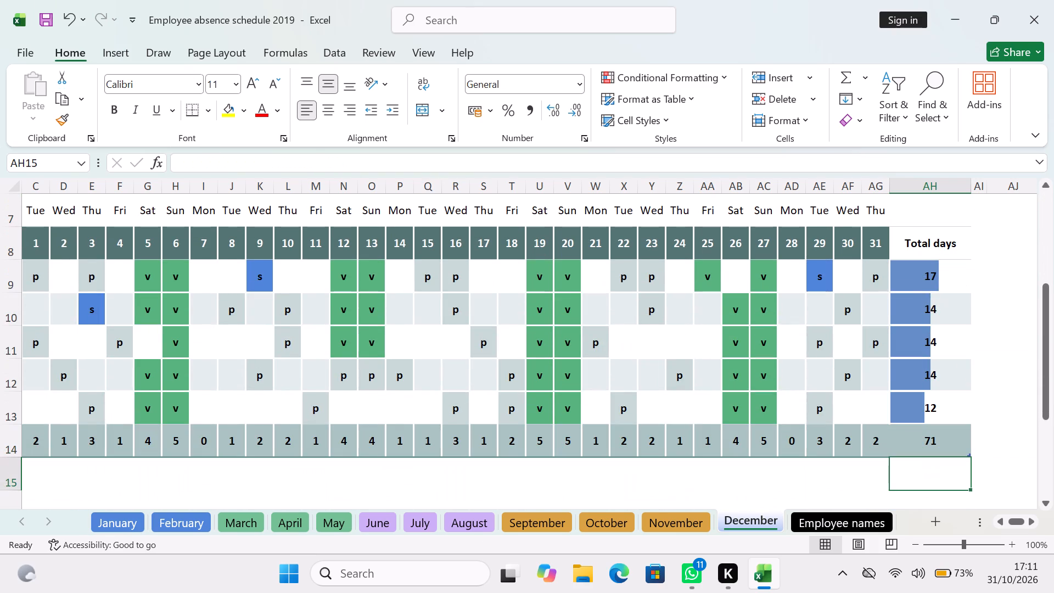
pyautogui.press('Up')
pyautogui.press('Up')
pyautogui.press('Up')
pyautogui.press('Up')
pyautogui.press('Up')
pyautogui.press('Up')
pyautogui.press('Up')
pyautogui.press('Up')
pyautogui.press('Up')
pyautogui.press('Up')
pyautogui.press('Up')
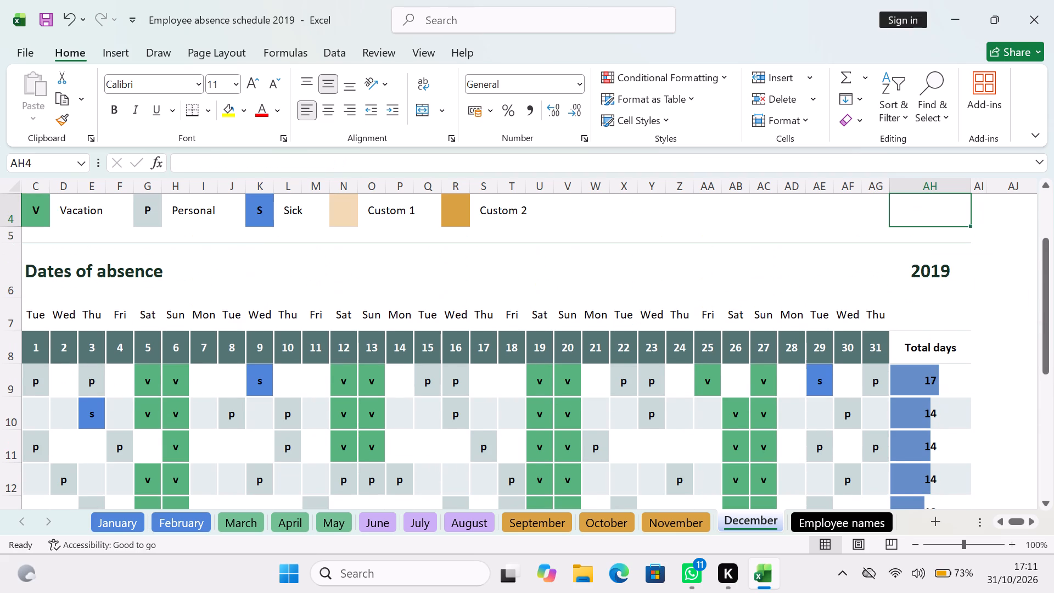
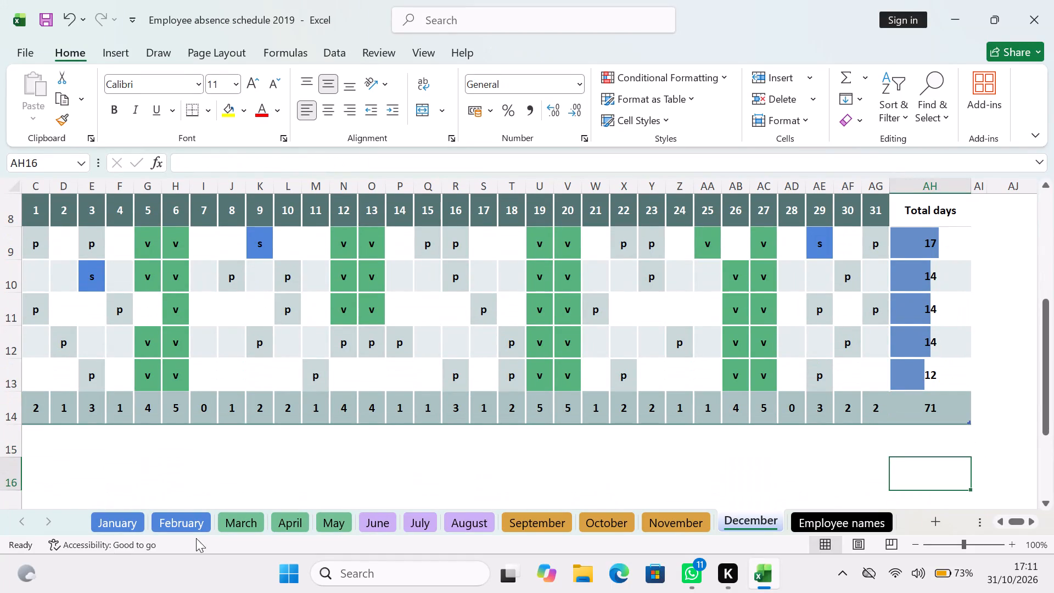
# On the January sheet, replace the year formula above Total days with 2019.
pyautogui.click(132, 522)
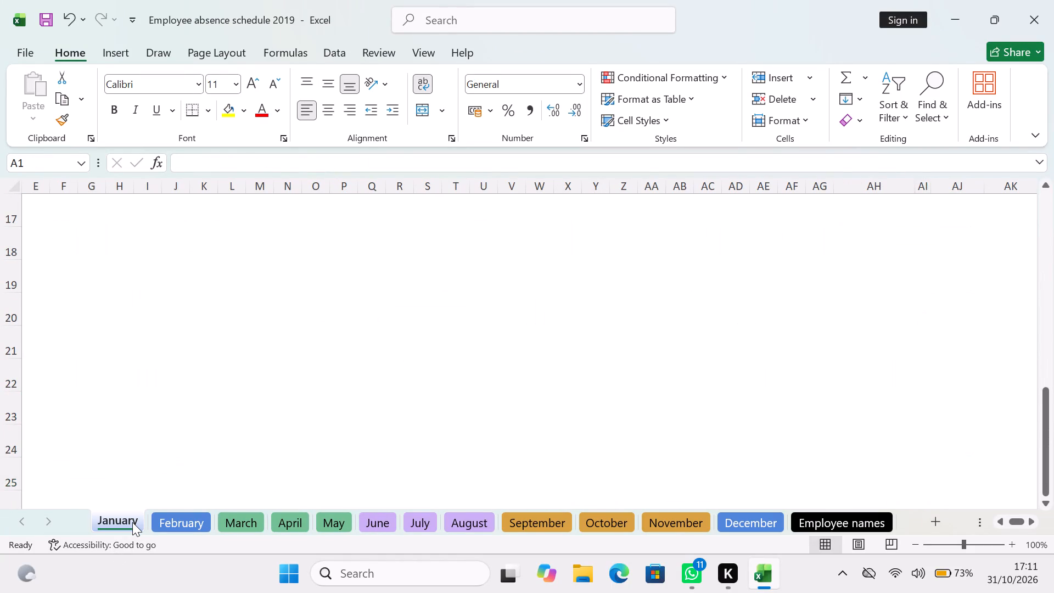
pyautogui.press('Up')
pyautogui.press('Up')
pyautogui.press('Up')
pyautogui.press('Up')
pyautogui.press('Up')
pyautogui.press('Right')
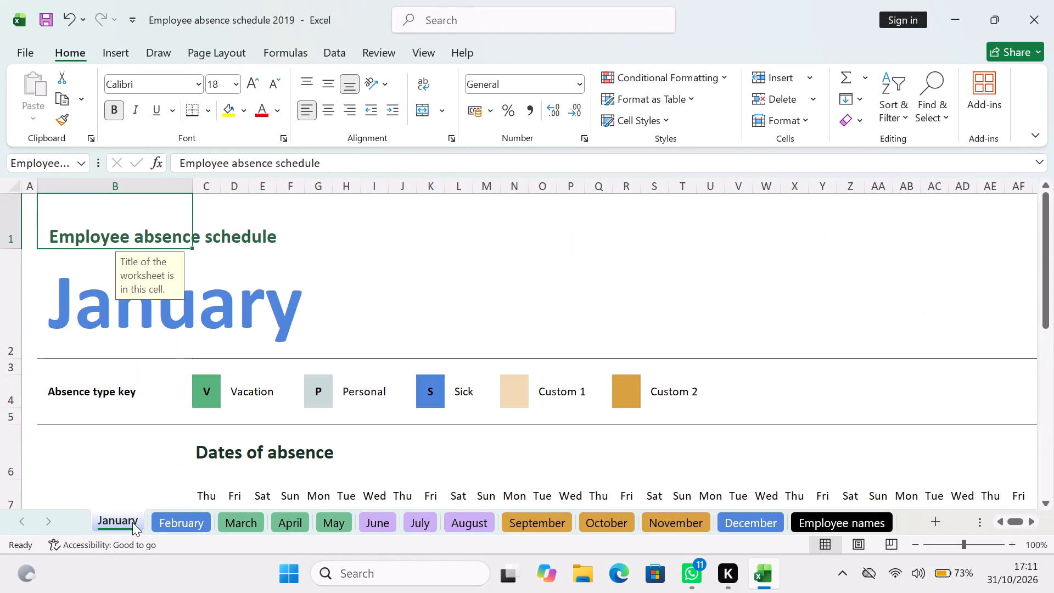
pyautogui.press('Down')
pyautogui.press('Right')
pyautogui.press('Right')
pyautogui.press('Right')
pyautogui.press('Right')
pyautogui.press('Right')
pyautogui.press('Right')
pyautogui.press('Right')
pyautogui.press('Right')
pyautogui.press('Right')
pyautogui.press('Right')
pyautogui.press('Right')
pyautogui.press('Right')
pyautogui.press('Right')
pyautogui.press('Right')
pyautogui.press('Right')
pyautogui.press('Right')
pyautogui.press('Right')
pyautogui.press('Right')
pyautogui.press('Right')
pyautogui.press('Right')
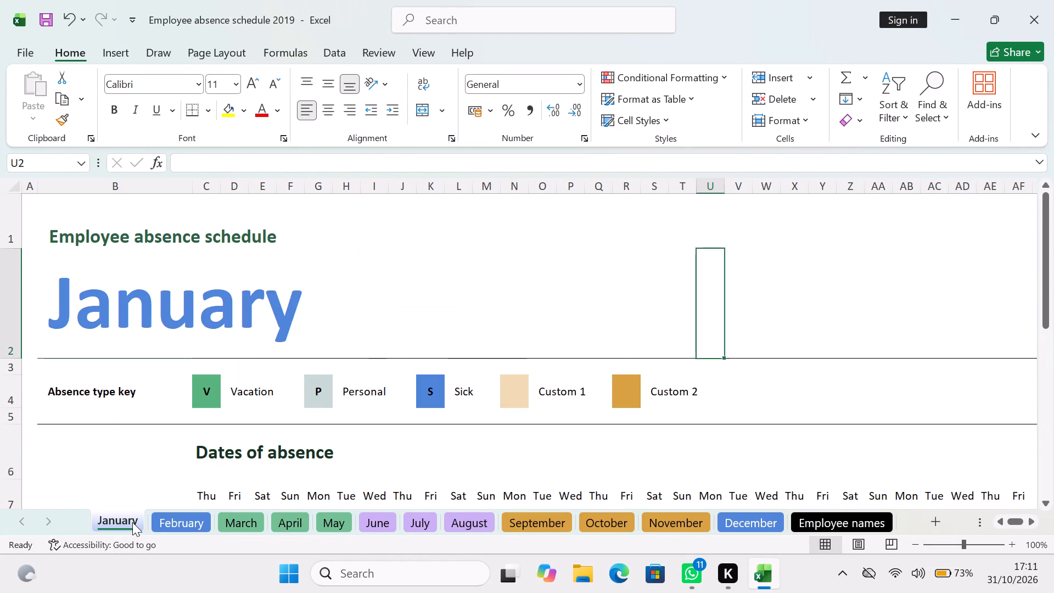
pyautogui.press('Down')
pyautogui.press('Right')
pyautogui.press('Right')
pyautogui.press('Right')
pyautogui.press('Right')
pyautogui.press('Right')
pyautogui.press('Right')
pyautogui.press('Right')
pyautogui.press('Right')
pyautogui.press('Right')
pyautogui.press('Right')
pyautogui.press('Right')
pyautogui.press('Right')
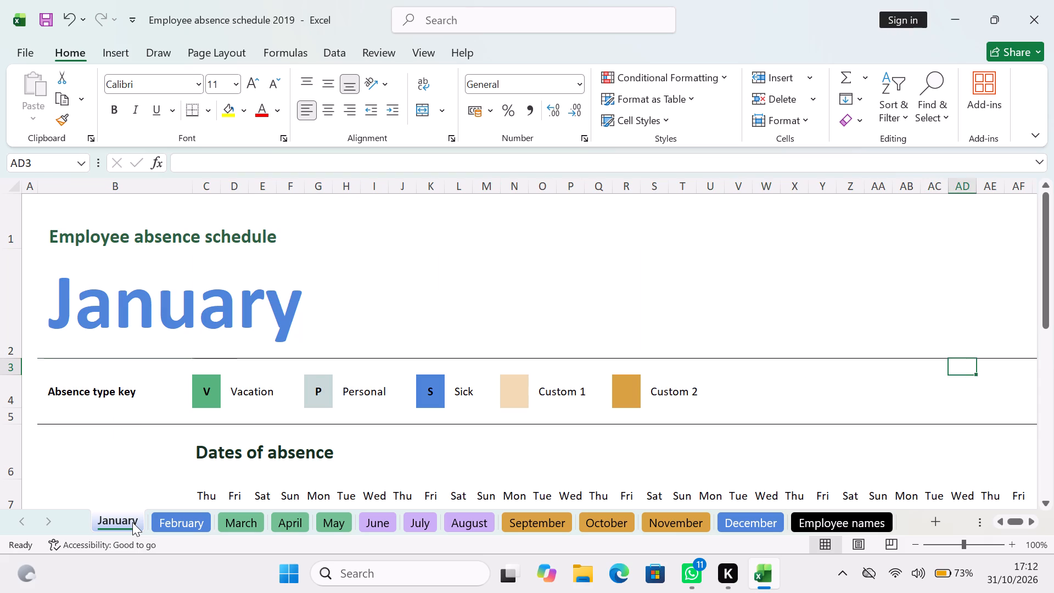
pyautogui.press('Right')
pyautogui.press('Right')
pyautogui.press('Down')
pyautogui.press('Down')
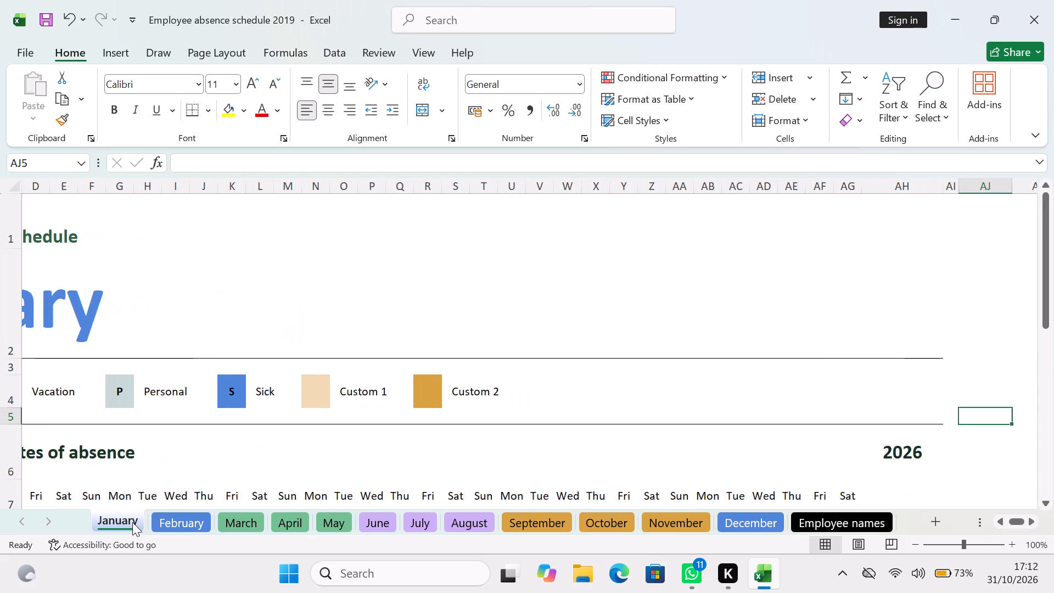
pyautogui.press('Down')
pyautogui.press('Left')
pyautogui.press('Left')
pyautogui.press('Left')
pyautogui.press('Right')
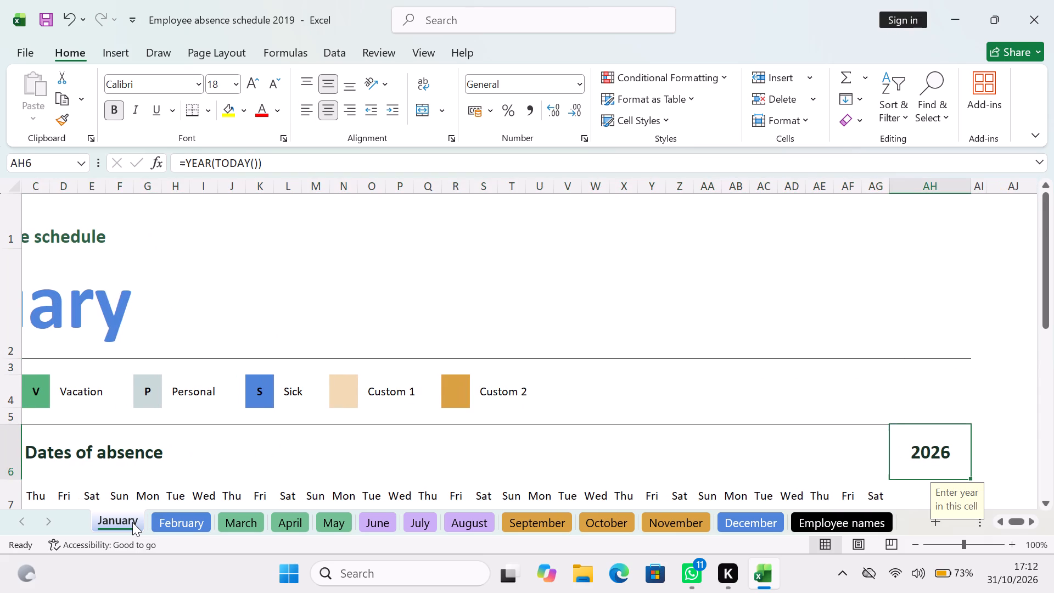
pyautogui.press('BackSpace')
pyautogui.write('2019')
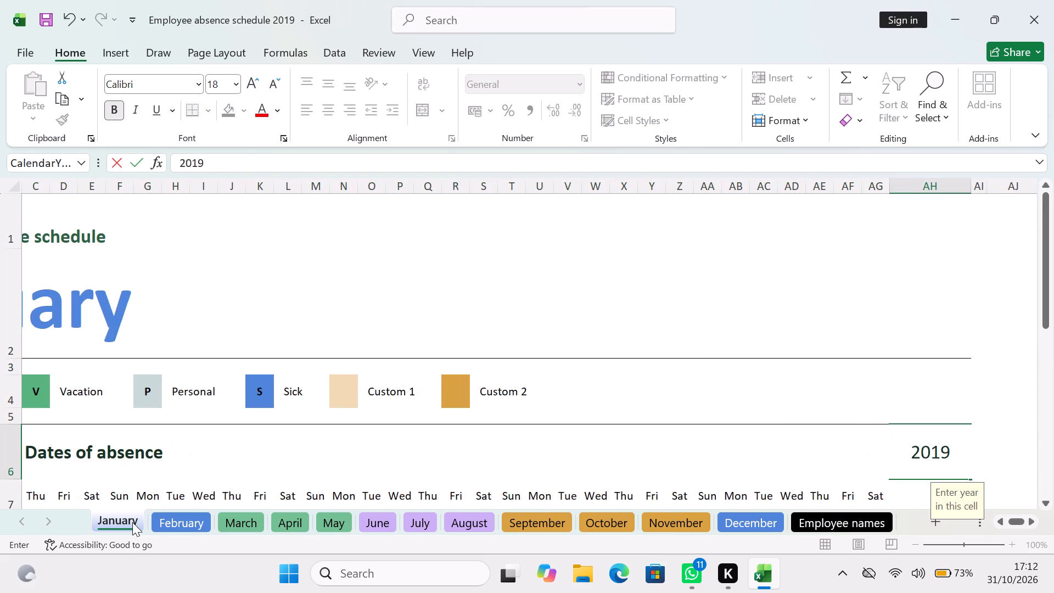
pyautogui.press('Down')
# Check the January sheet's weekday row above the day numbers, back to the first column.
pyautogui.press('Left')
pyautogui.press('Left')
pyautogui.press('Left')
pyautogui.press('Left')
pyautogui.press('Left')
pyautogui.press('Left')
pyautogui.press('Left')
pyautogui.press('Left')
pyautogui.press('Left')
pyautogui.press('Left')
pyautogui.press('Left')
pyautogui.press('Left')
pyautogui.press('Left')
pyautogui.press('Left')
pyautogui.press('Left')
pyautogui.press('Left')
pyautogui.press('Left')
pyautogui.press('Left')
pyautogui.press('Left')
pyautogui.press('Left')
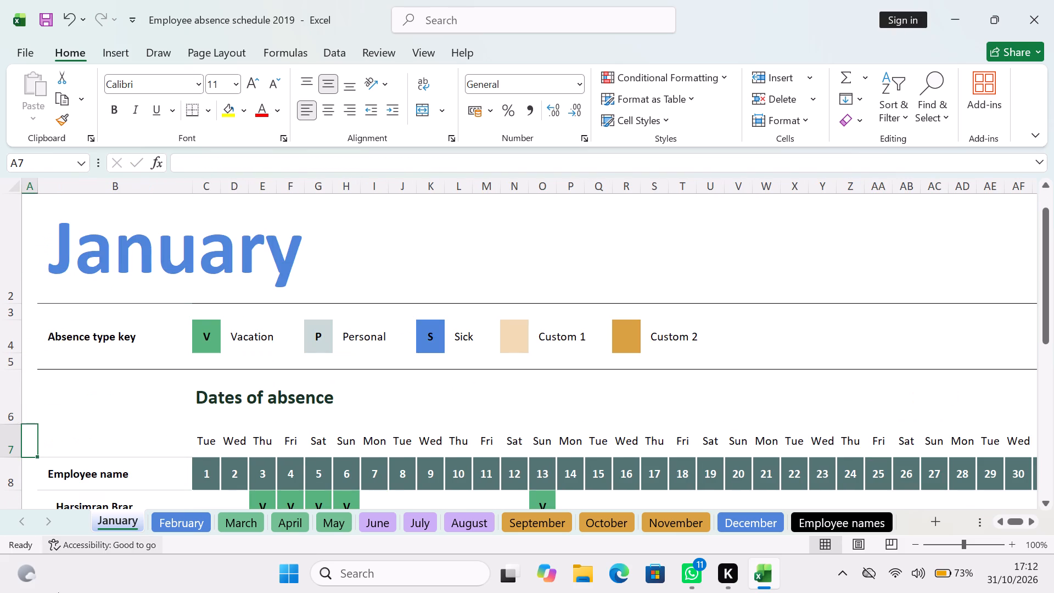
# Open the February sheet and check the calendar year above its Total days column.
pyautogui.click(163, 523)
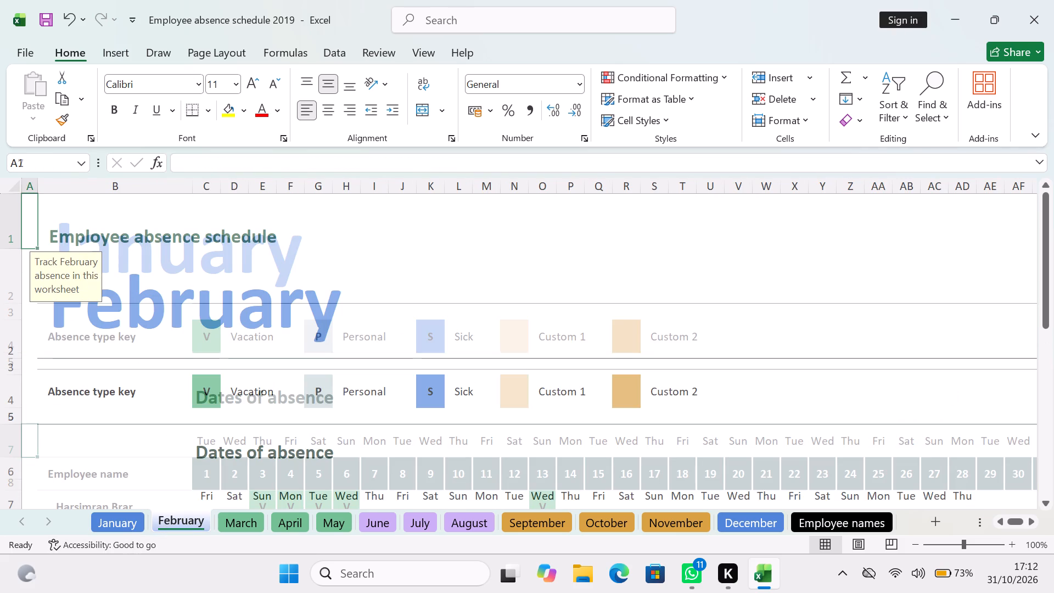
pyautogui.press('Down')
pyautogui.press('Right')
pyautogui.press('Right')
pyautogui.press('Right')
pyautogui.press('Right')
pyautogui.press('Right')
pyautogui.press('Right')
pyautogui.press('Right')
pyautogui.press('Right')
pyautogui.press('Right')
pyautogui.press('Right')
pyautogui.press('Right')
pyautogui.press('Right')
pyautogui.press('Right')
pyautogui.press('Right')
pyautogui.press('Right')
pyautogui.press('Right')
pyautogui.press('Right')
pyautogui.press('Right')
pyautogui.press('Right')
pyautogui.press('Right')
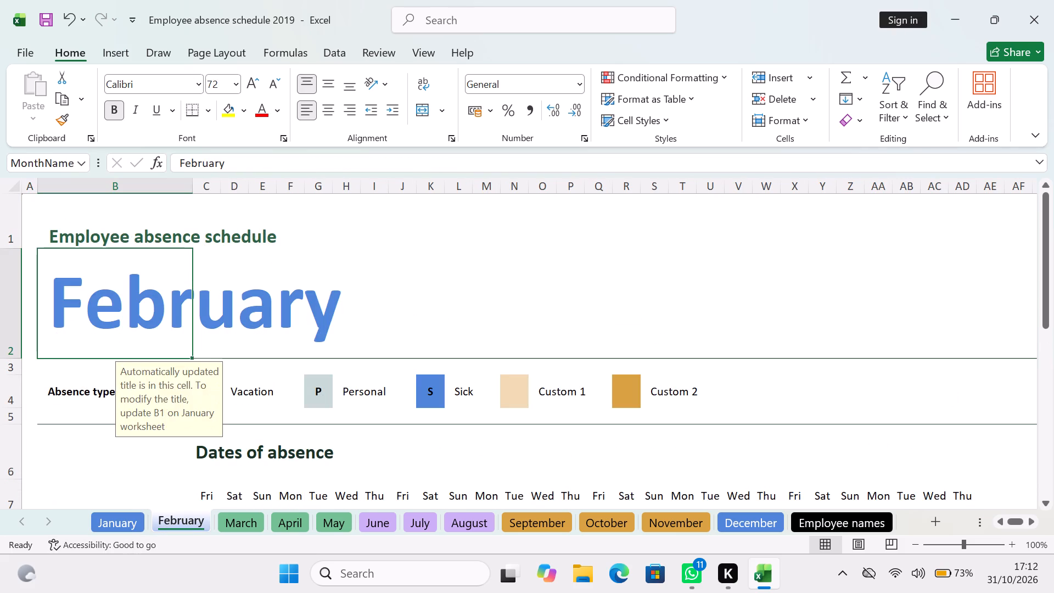
pyautogui.press('Down')
pyautogui.press('Down')
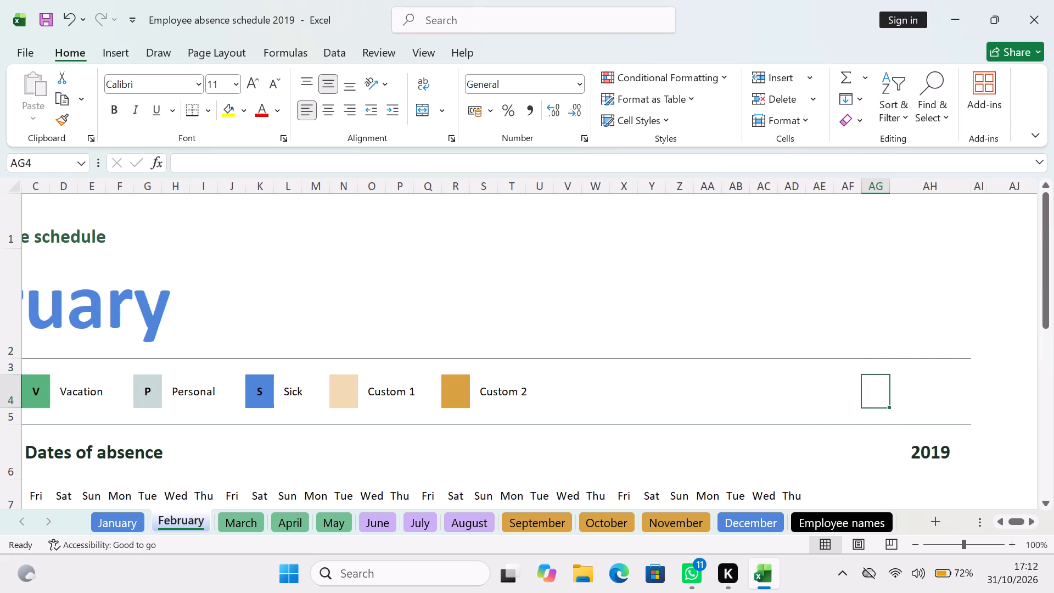
# Set the February totals row to the Count function for days 2, 1 and 7.
pyautogui.press('Left')
pyautogui.press('Left')
pyautogui.press('Left')
pyautogui.press('Left')
pyautogui.press('Left')
pyautogui.press('Left')
pyautogui.press('Left')
pyautogui.press('Left')
pyautogui.press('Left')
pyautogui.press('Left')
pyautogui.press('Left')
pyautogui.press('Left')
pyautogui.press('Left')
pyautogui.press('Left')
pyautogui.press('Down')
pyautogui.press('Down')
pyautogui.press('Down')
pyautogui.press('Down')
pyautogui.press('Down')
pyautogui.press('Down')
pyautogui.press('Down')
pyautogui.press('Down')
pyautogui.press('Down')
pyautogui.press('Down')
pyautogui.press('Down')
pyautogui.press('Down')
pyautogui.press('Down')
pyautogui.press('Down')
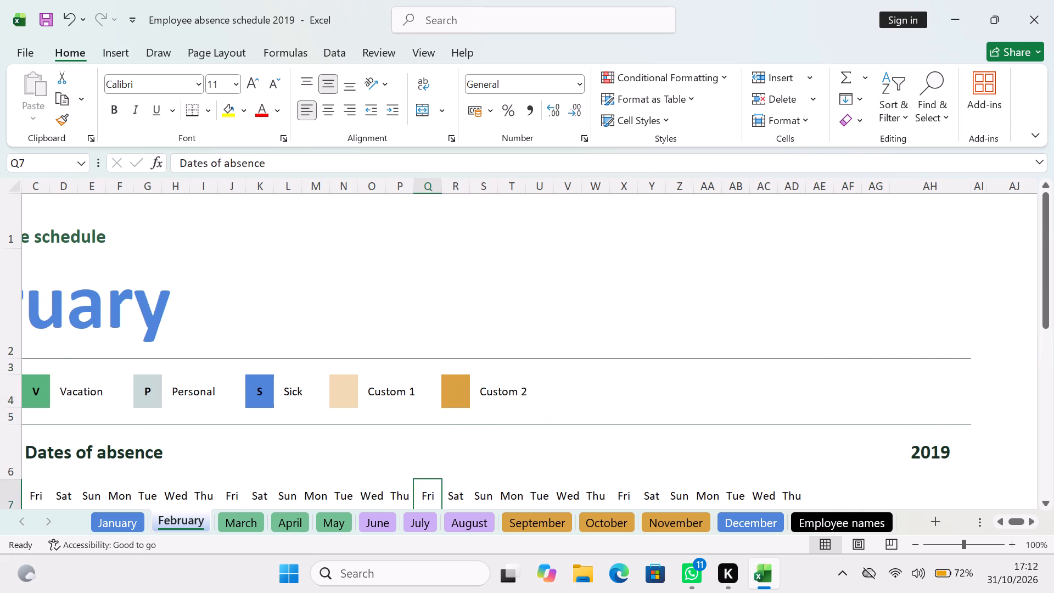
pyautogui.press('Up')
pyautogui.press('Up')
pyautogui.press('Up')
pyautogui.press('Up')
pyautogui.press('Up')
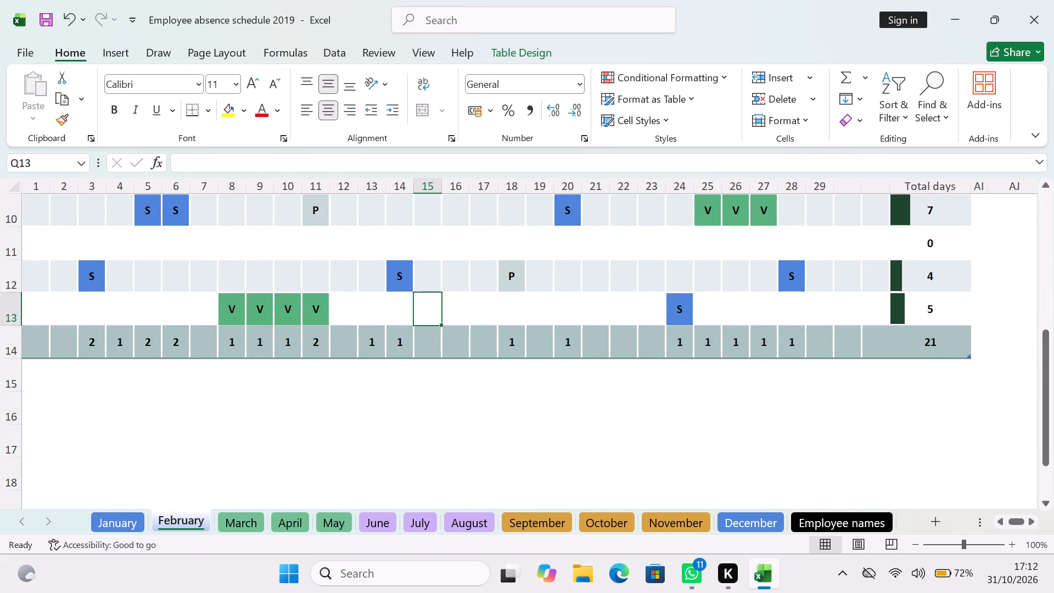
pyautogui.click(63, 353)
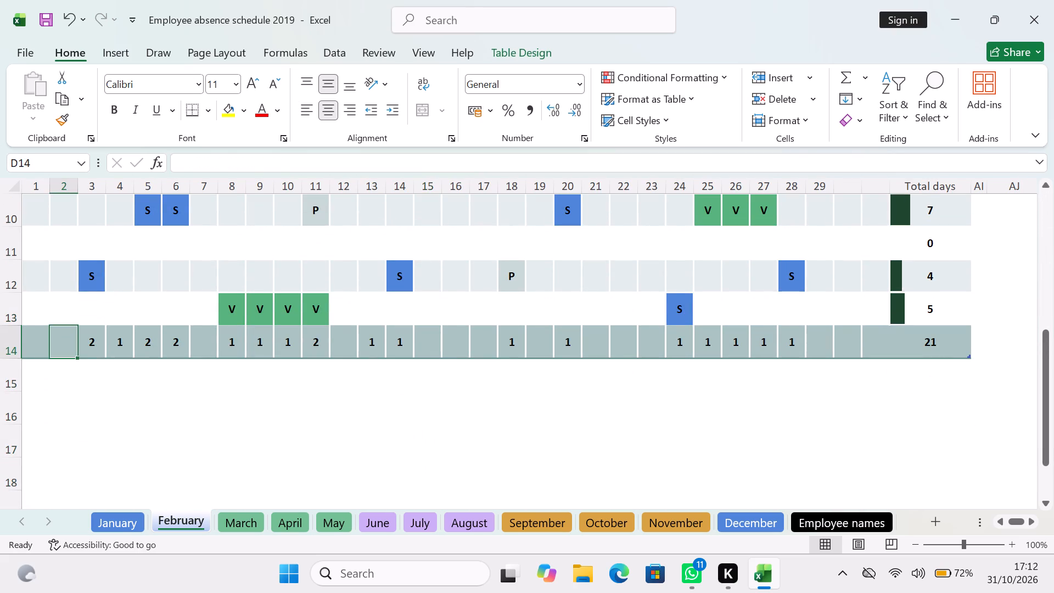
pyautogui.click(83, 350)
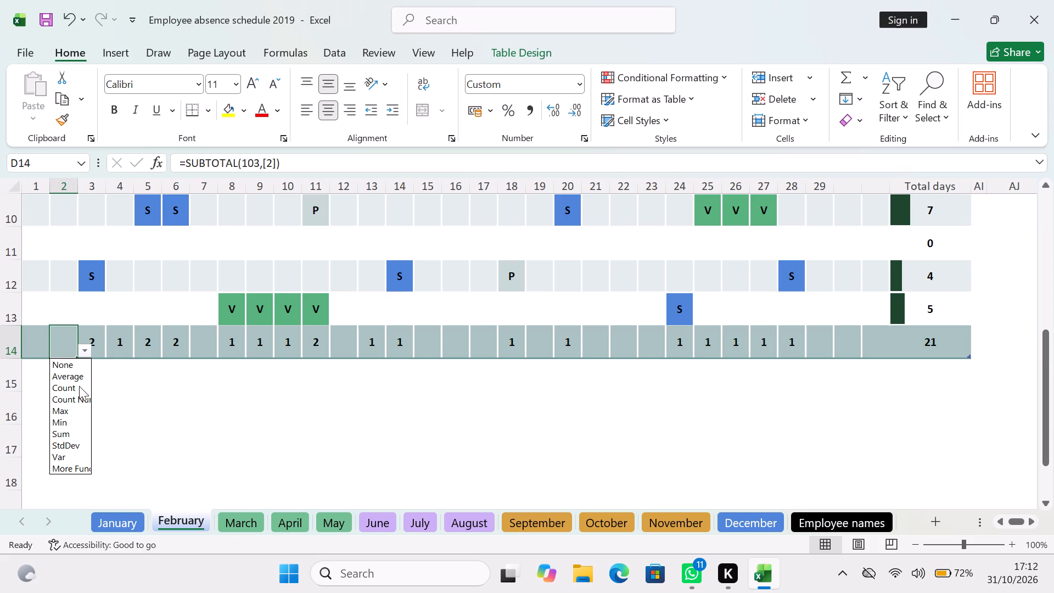
pyautogui.moveTo(79, 386); pyautogui.dragTo(65, 381)
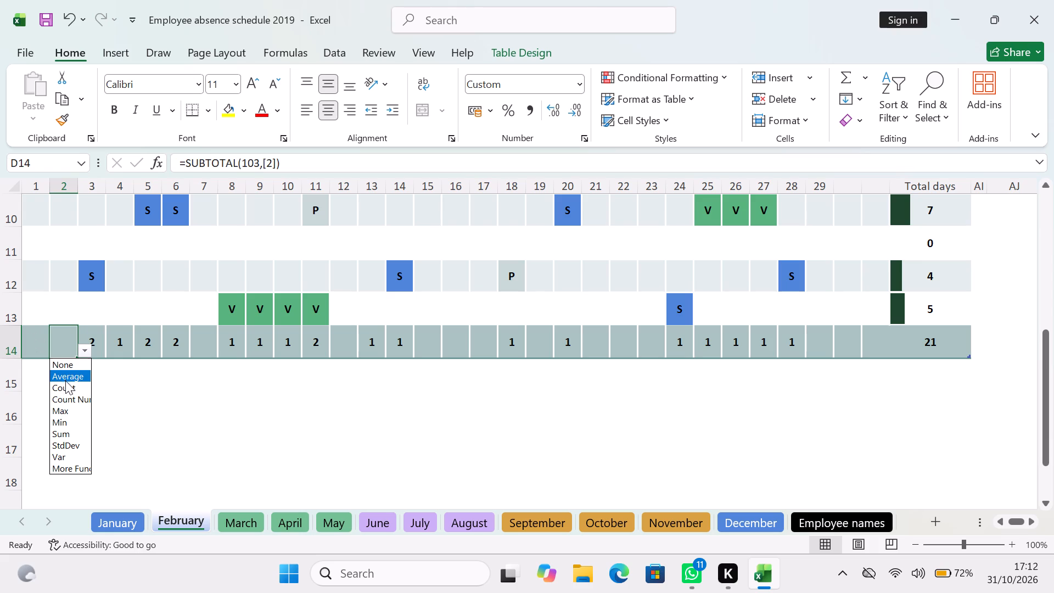
pyautogui.moveTo(65, 381); pyautogui.dragTo(65, 385)
pyautogui.click(65, 385)
pyautogui.click(41, 339)
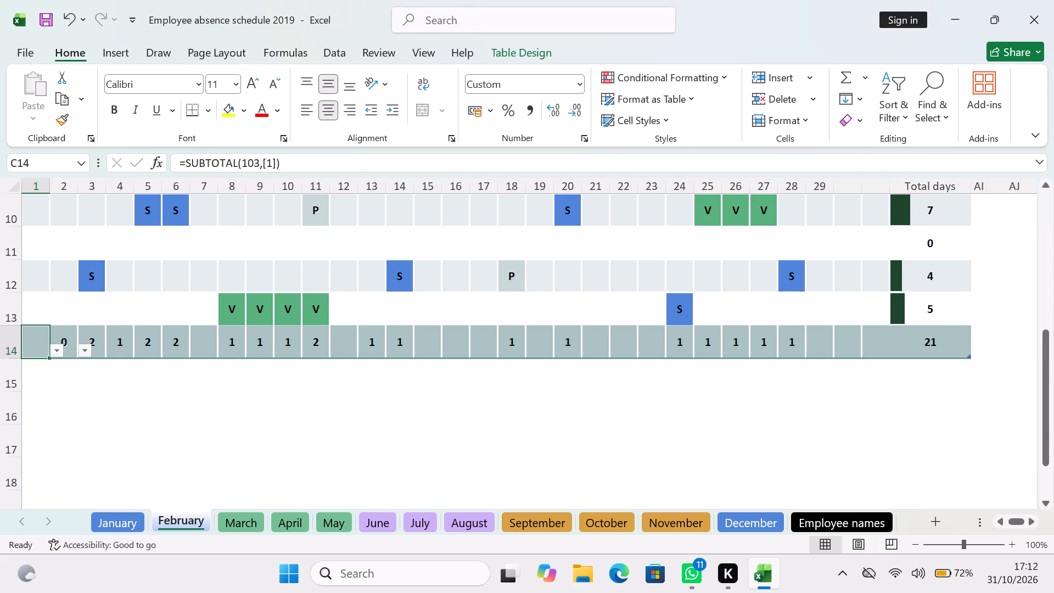
pyautogui.click(58, 351)
pyautogui.click(50, 386)
pyautogui.click(207, 349)
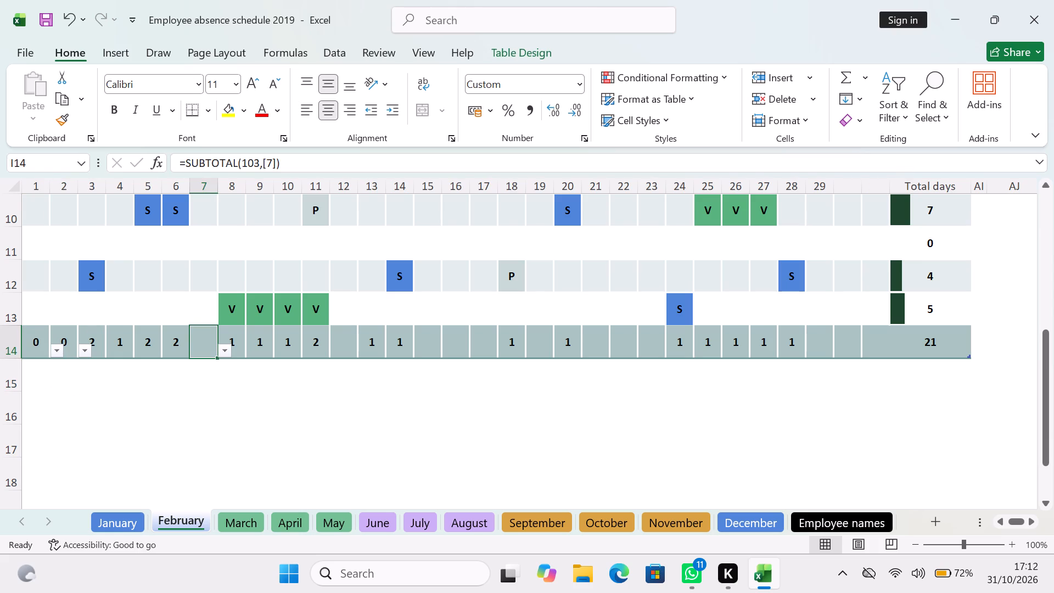
pyautogui.click(222, 353)
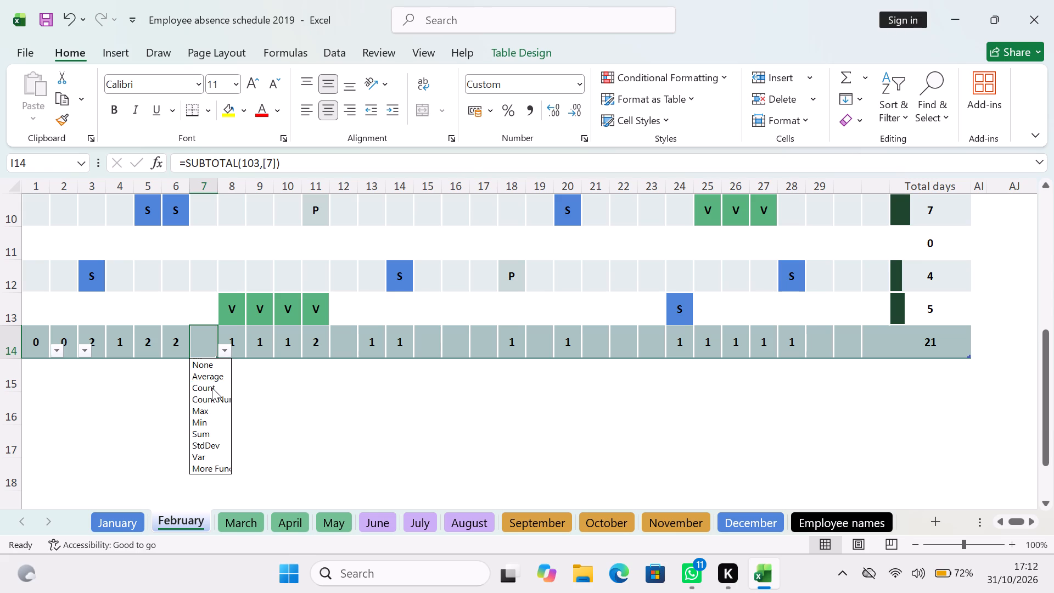
pyautogui.click(212, 388)
# Look over the February absence entries, from the totals row up to the weekday row.
pyautogui.press('Up')
pyautogui.press('Up')
pyautogui.press('Up')
pyautogui.press('Up')
pyautogui.press('Up')
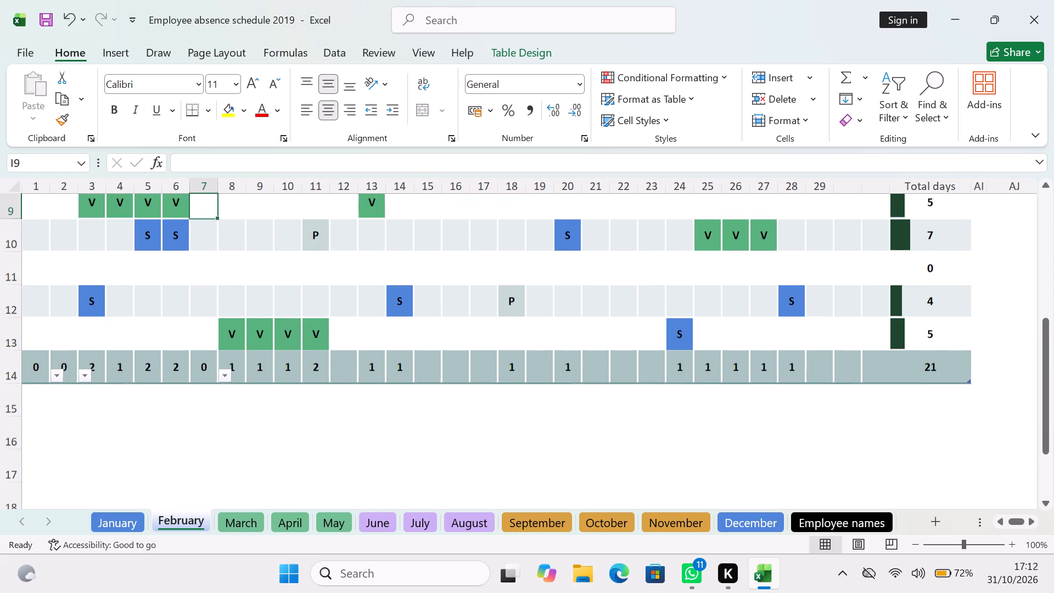
pyautogui.press('Up')
pyautogui.press('Down')
pyautogui.press('Down')
pyautogui.press('Down')
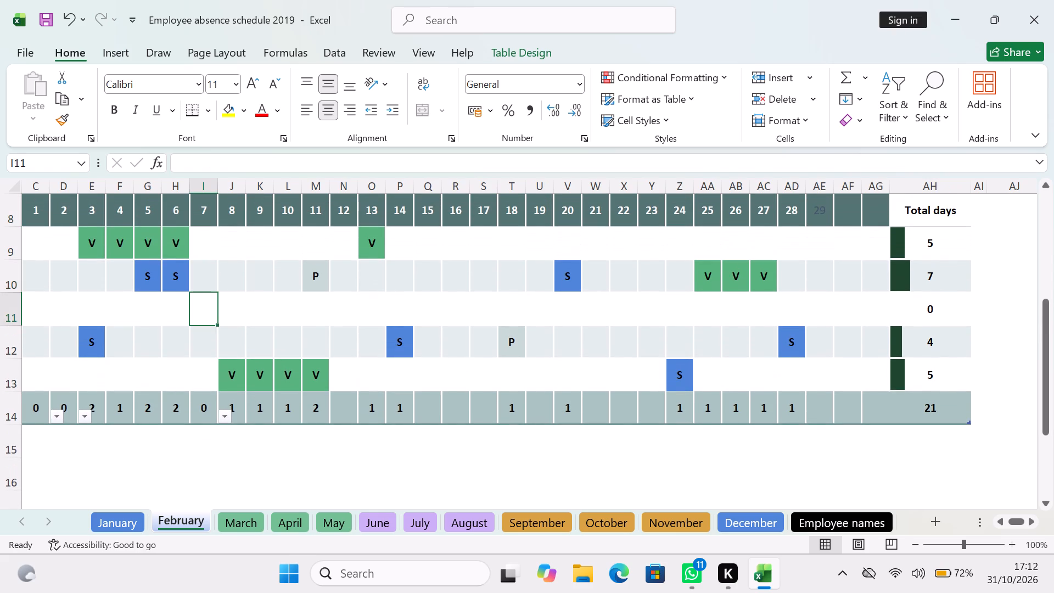
pyautogui.press('Left')
pyautogui.press('Left')
pyautogui.press('Left')
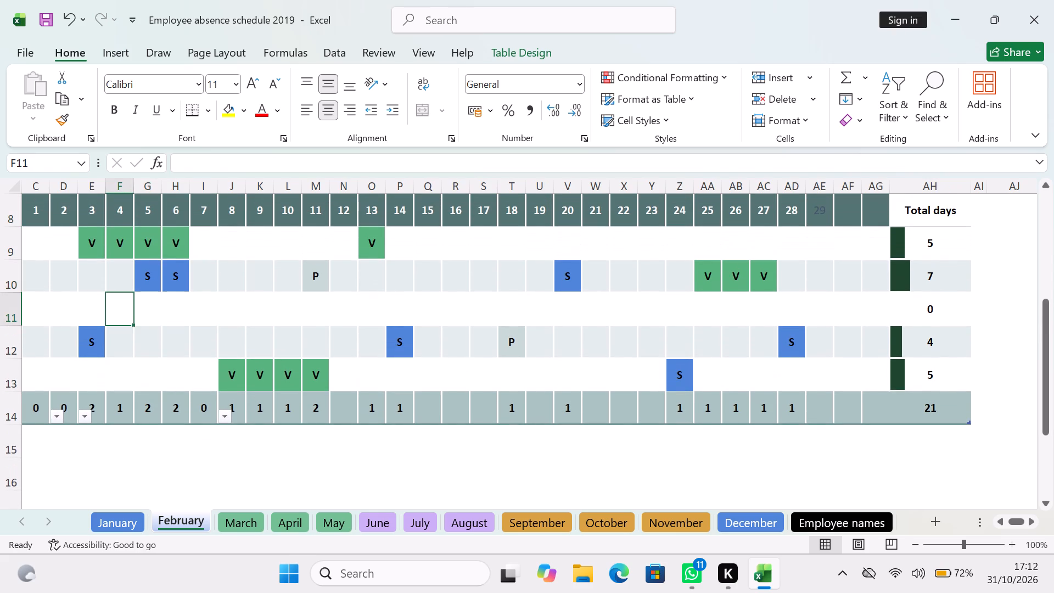
pyautogui.press('Left')
pyautogui.press('Up')
pyautogui.press('Up')
pyautogui.press('Up')
pyautogui.press('Up')
pyautogui.press('Down')
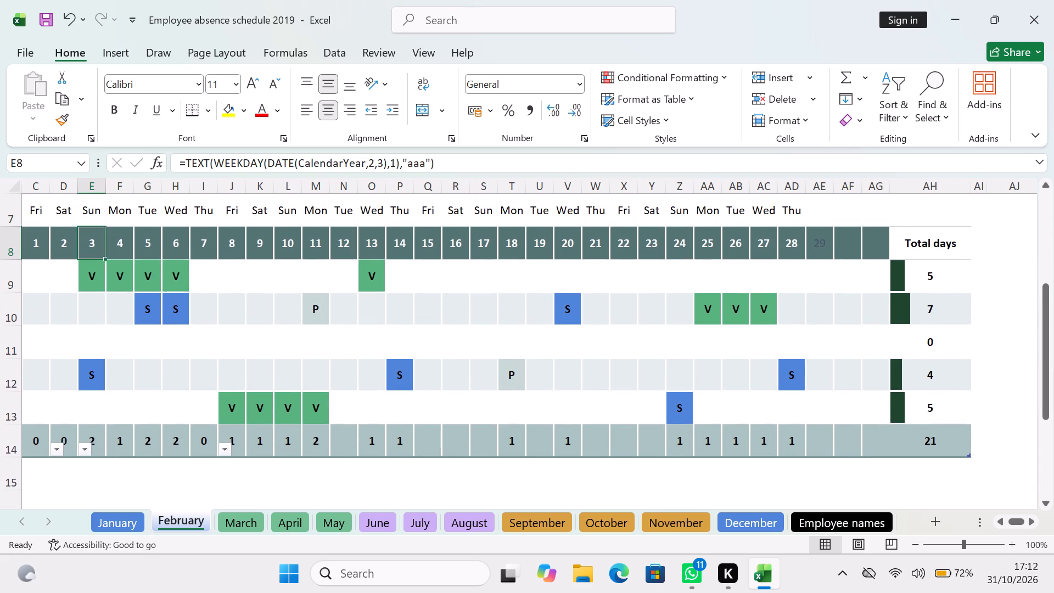
# Enter absence code v for days 3 and 4 in the empty third employee row of February.
pyautogui.press('Down')
pyautogui.press('Down')
pyautogui.press('Down')
pyautogui.press('v')
pyautogui.press('Right')
pyautogui.press('v')
pyautogui.press('Right')
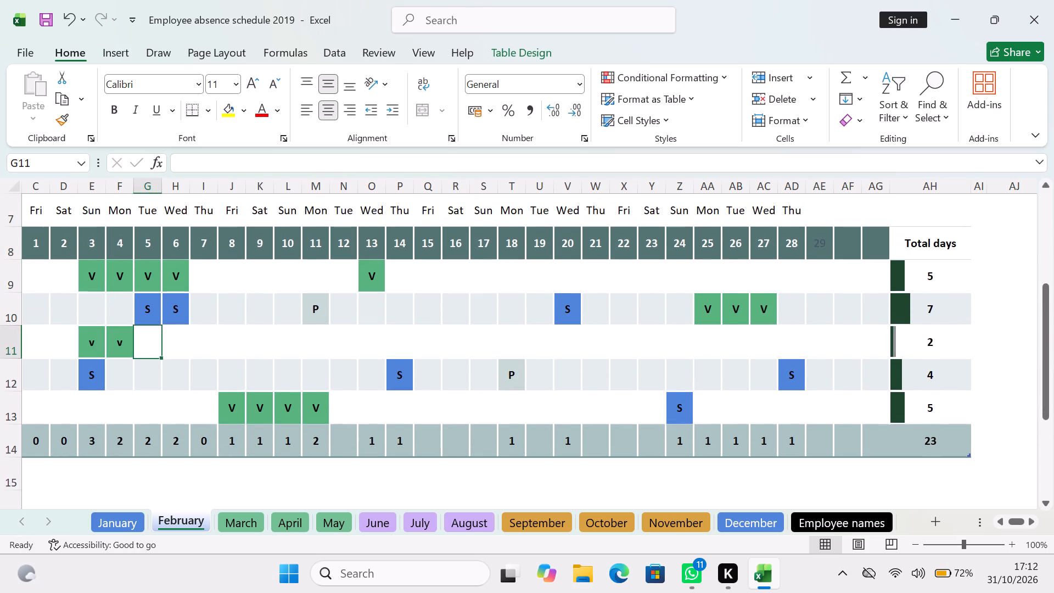
# Enter absence code p for days 8 and 12 in the third employee row.
pyautogui.press('Right')
pyautogui.press('Right')
pyautogui.press('Right')
pyautogui.press('v')
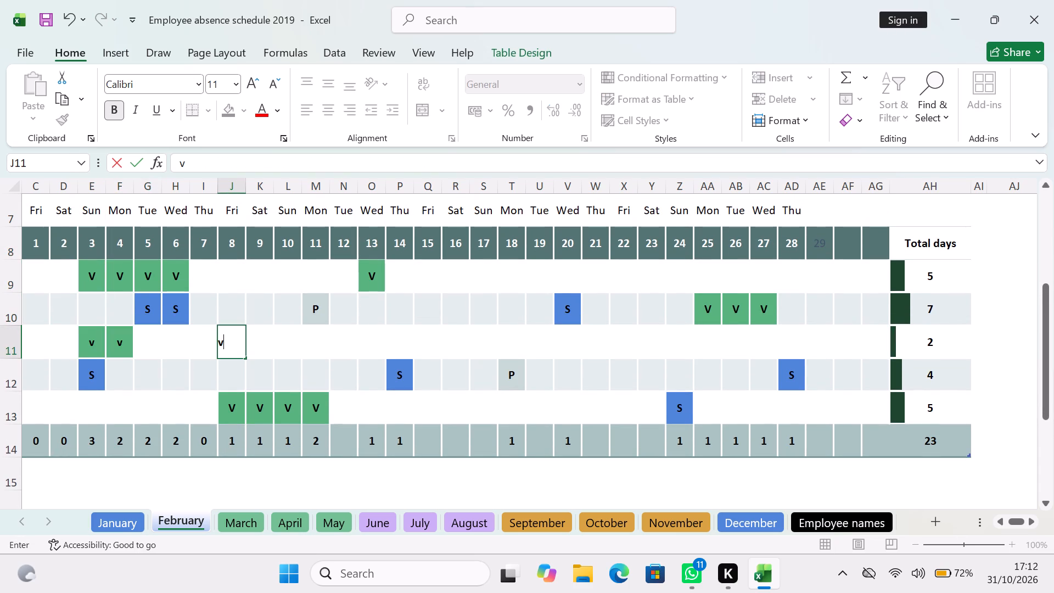
pyautogui.press('BackSpace')
pyautogui.press('p')
pyautogui.press('Right')
pyautogui.press('Right')
pyautogui.press('Right')
pyautogui.press('Right')
pyautogui.press('p')
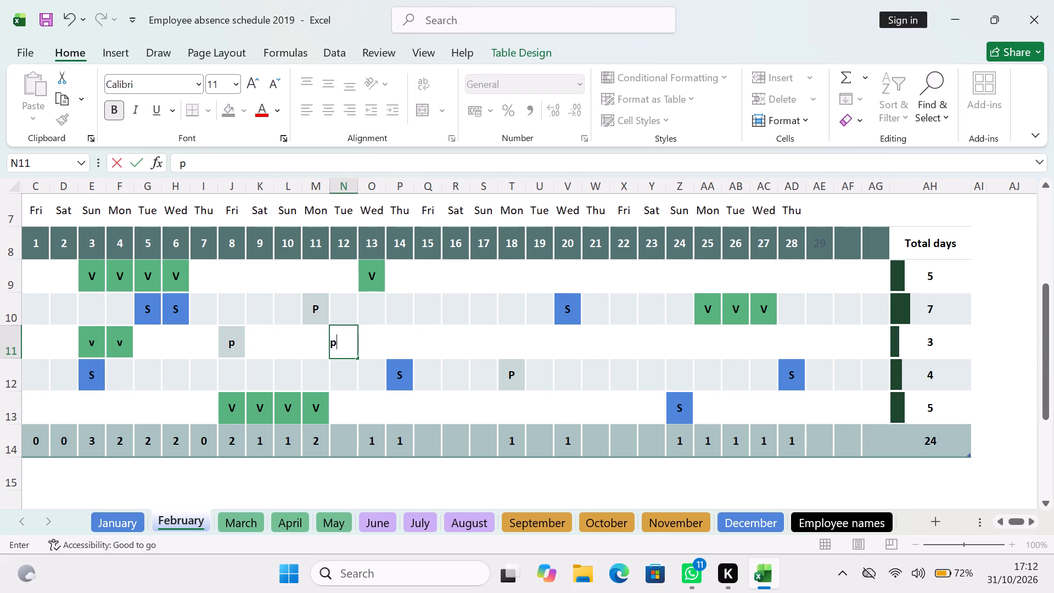
# Enter absence code s for days 17 and 22 in the third employee row.
pyautogui.press('Right')
pyautogui.press('Right')
pyautogui.press('Right')
pyautogui.press('Right')
pyautogui.press('Right')
pyautogui.press('s')
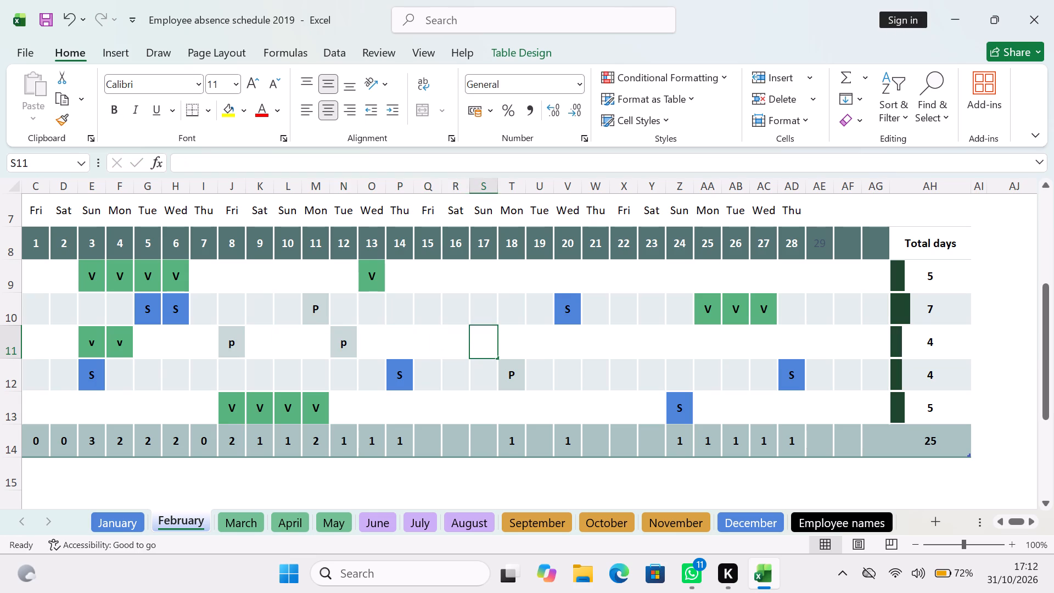
pyautogui.press('Right')
pyautogui.press('Right')
pyautogui.press('Right')
pyautogui.press('Right')
pyautogui.press('Right')
pyautogui.press('s')
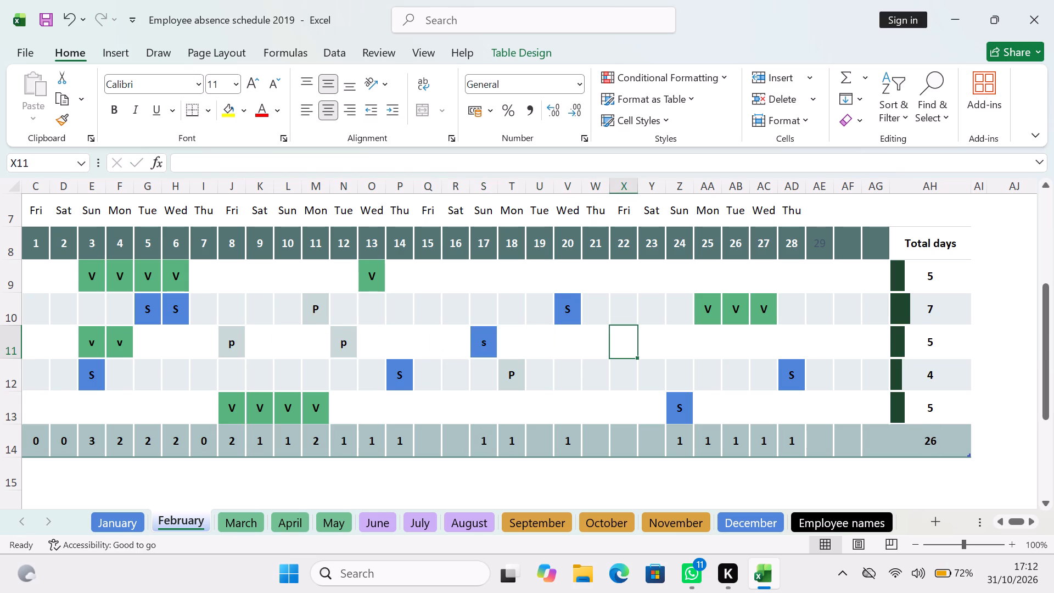
# Enter absence code v for days 25 and 26 in the third employee row.
pyautogui.press('Right')
pyautogui.press('Right')
pyautogui.press('Right')
pyautogui.press('v')
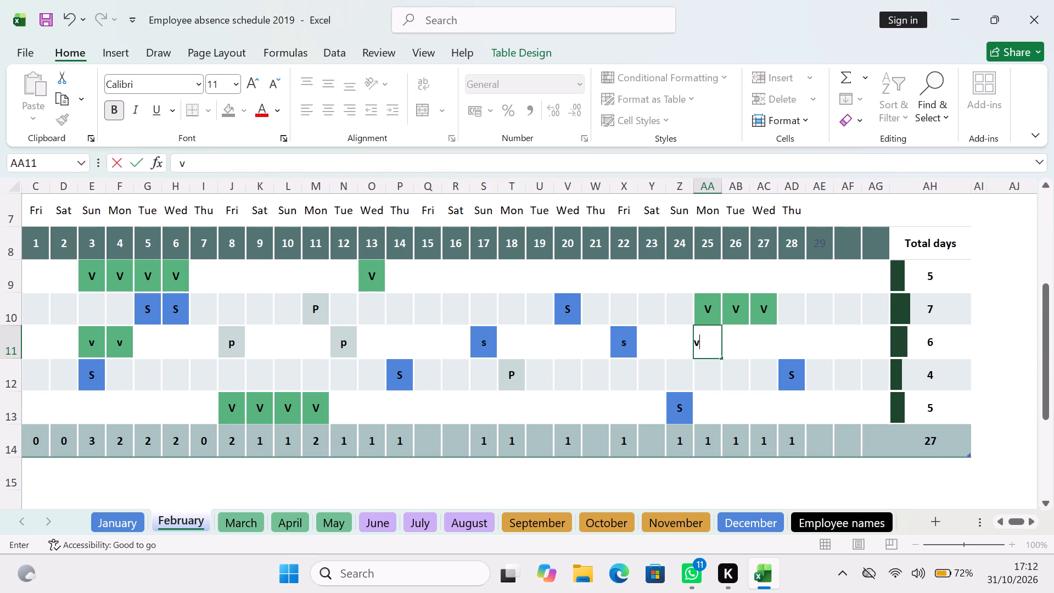
pyautogui.press('Right')
pyautogui.press('v')
pyautogui.press('Right')
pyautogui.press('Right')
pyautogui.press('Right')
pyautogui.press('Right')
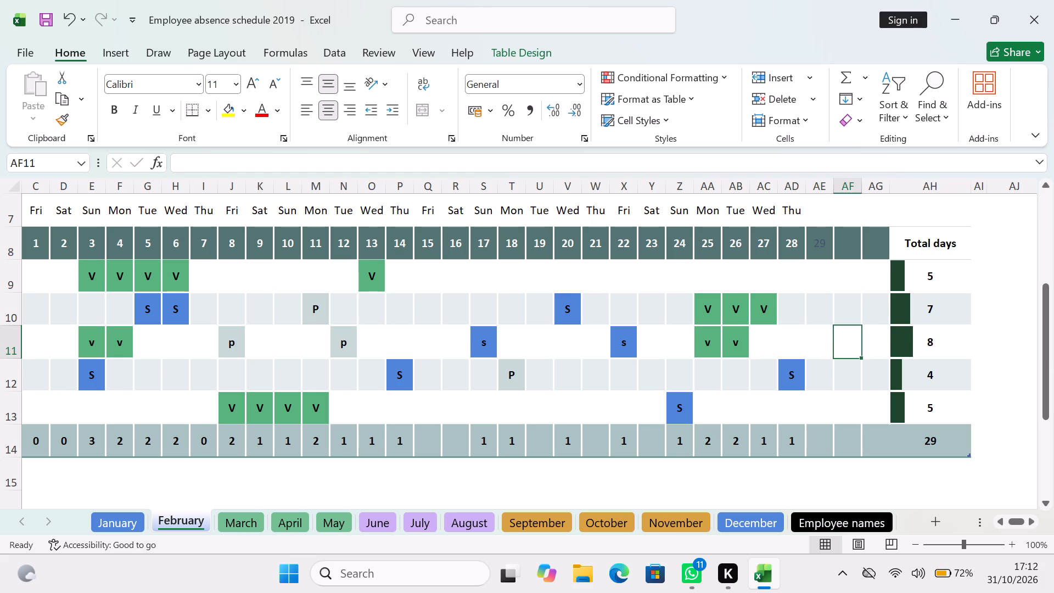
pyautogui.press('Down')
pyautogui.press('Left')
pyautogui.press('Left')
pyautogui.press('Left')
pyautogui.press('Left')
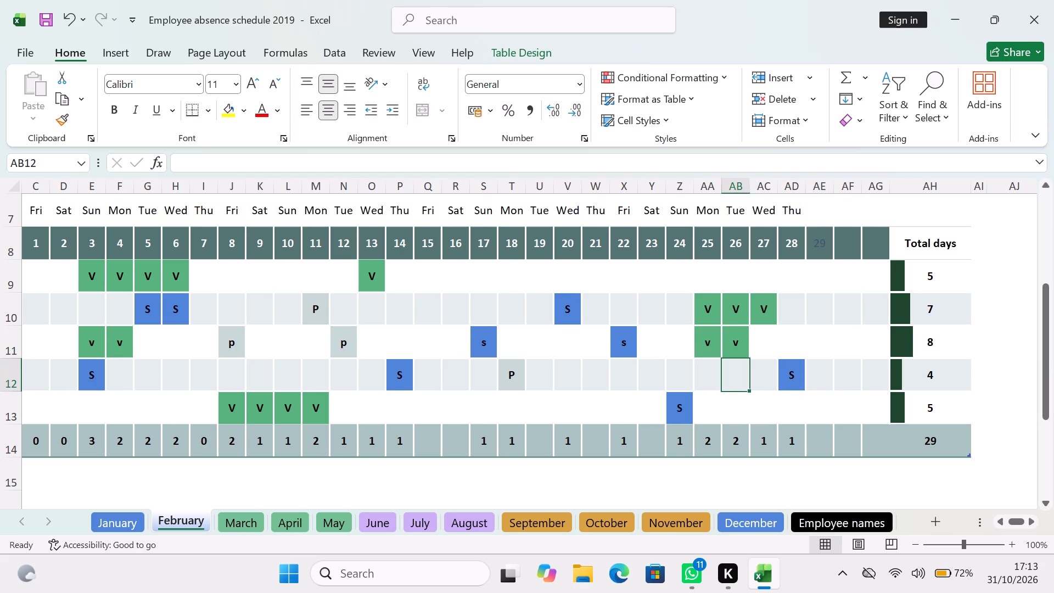
# Set the February totals row to the Count Numbers function for days 15 and 16.
pyautogui.click(426, 443)
pyautogui.click(446, 451)
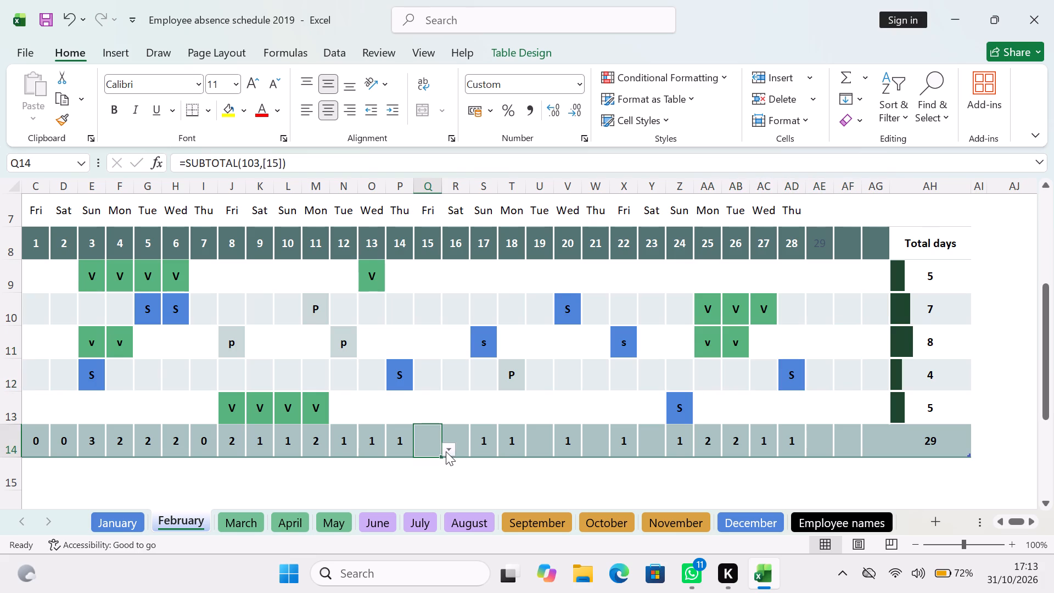
pyautogui.click(434, 343)
pyautogui.click(452, 441)
pyautogui.click(476, 452)
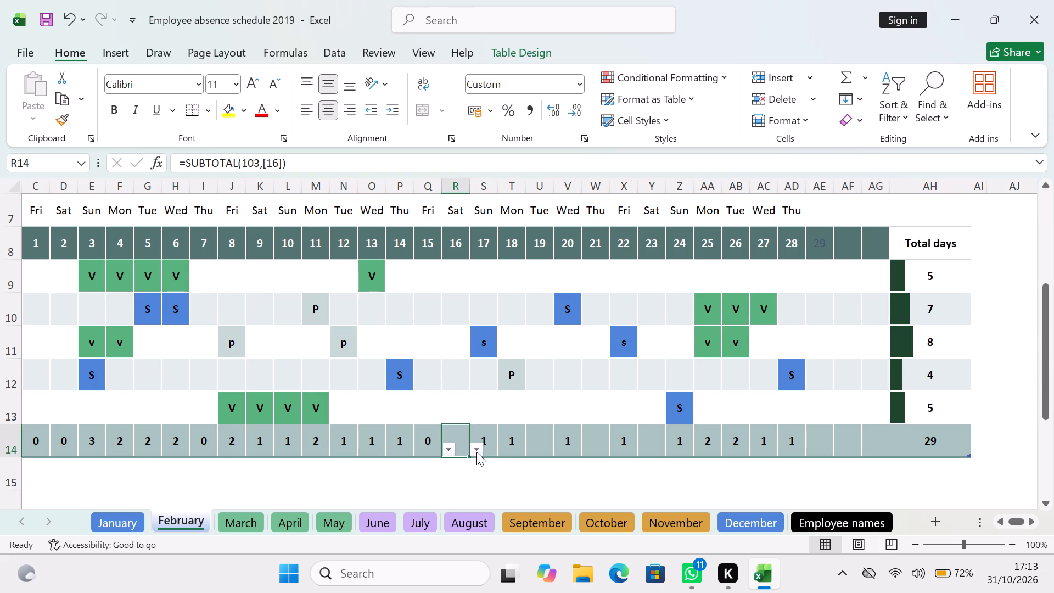
pyautogui.click(455, 343)
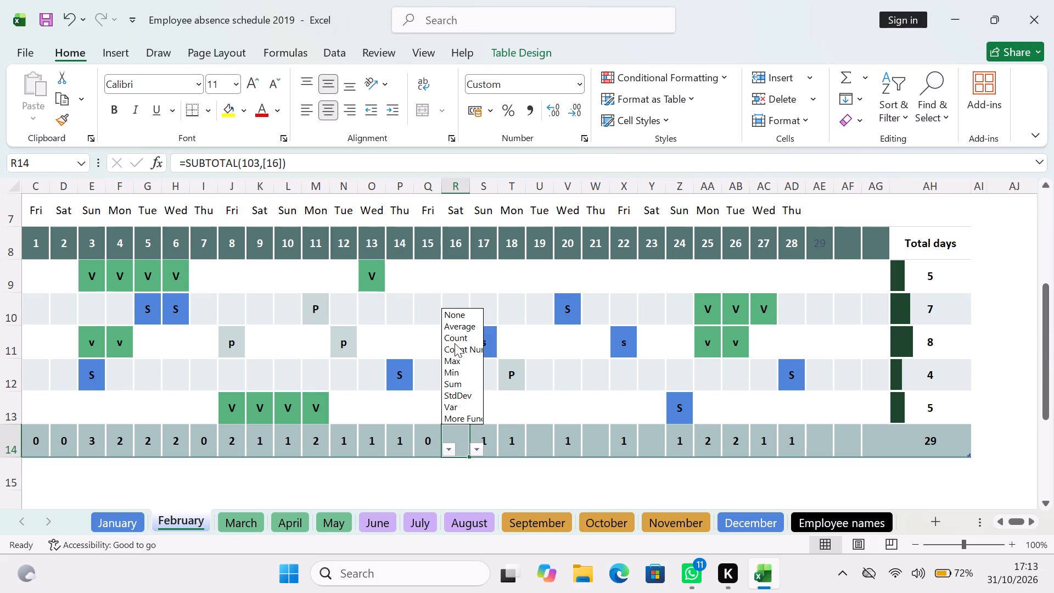
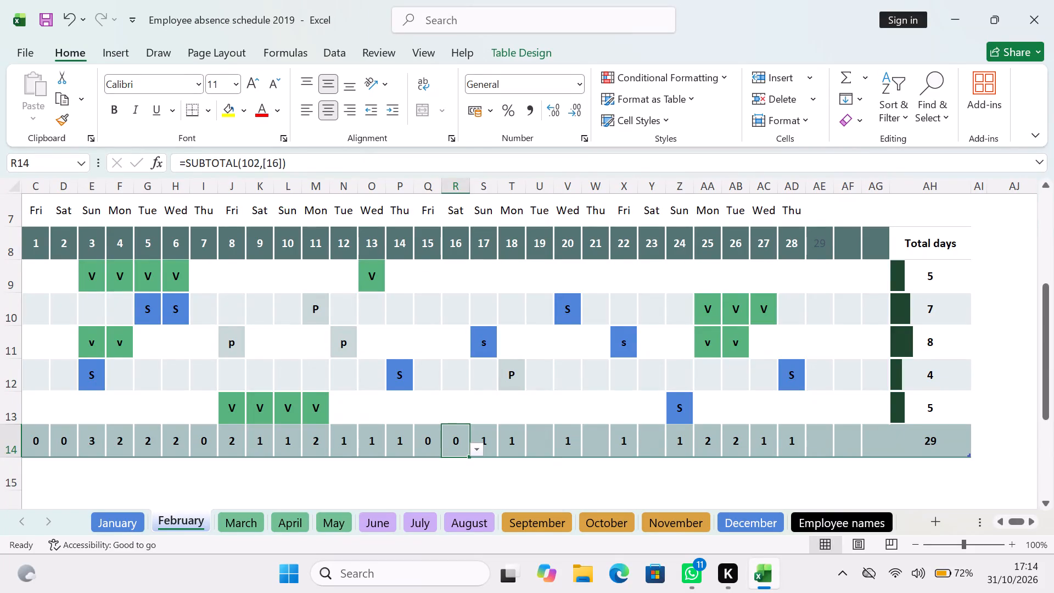
# Set the February totals row to the Count function for days 19, 23 and 21.
pyautogui.click(540, 442)
pyautogui.click(563, 453)
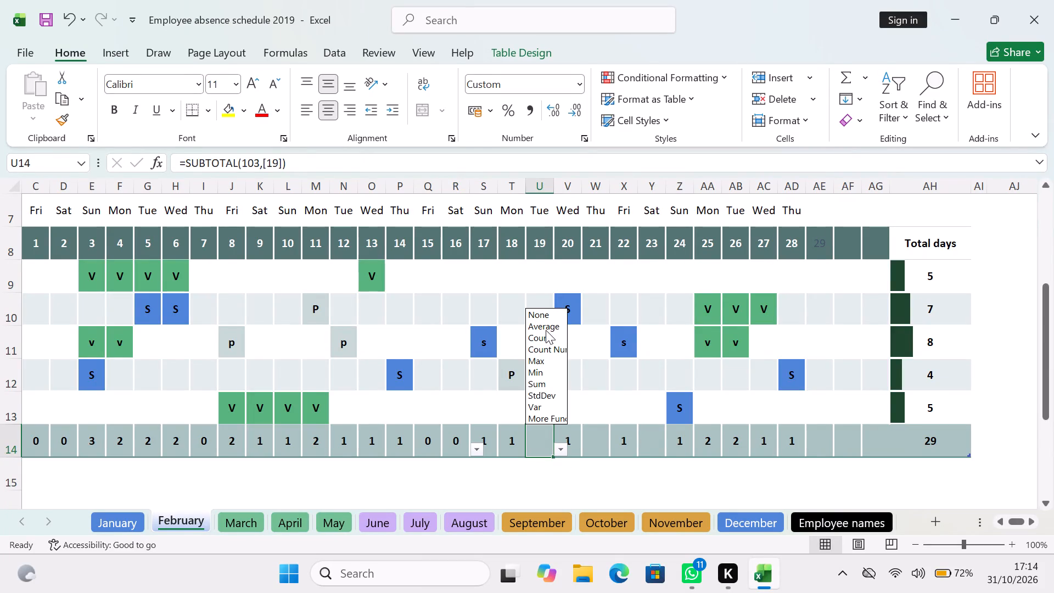
pyautogui.click(546, 338)
pyautogui.click(650, 438)
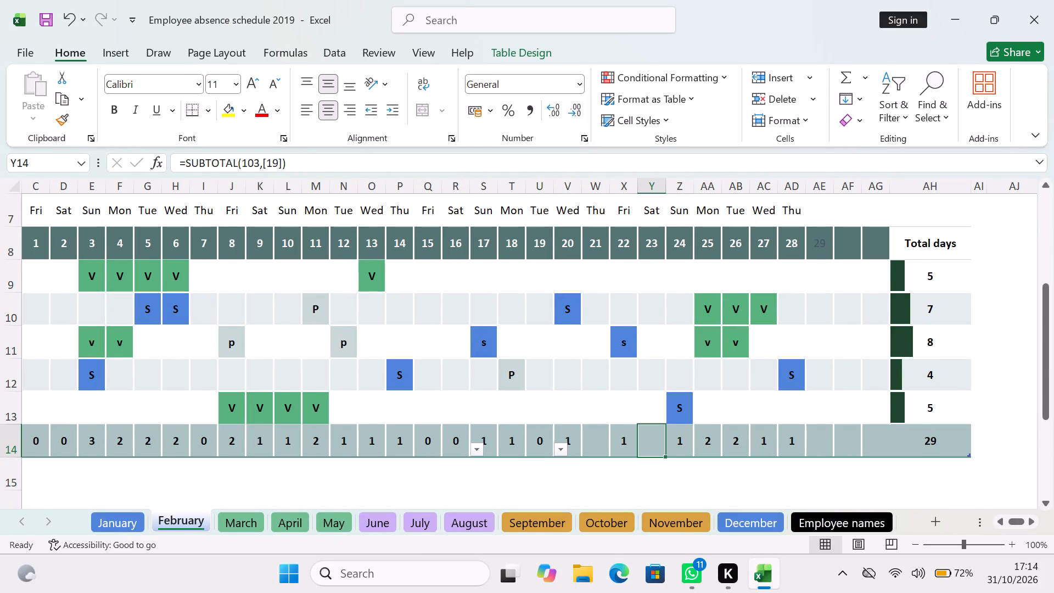
pyautogui.click(671, 450)
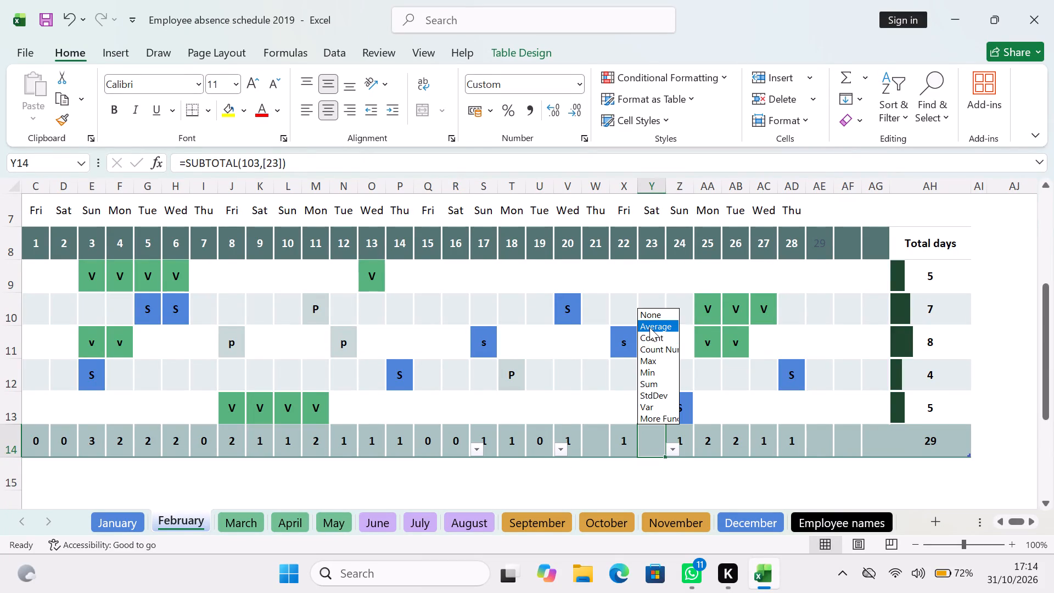
pyautogui.click(650, 333)
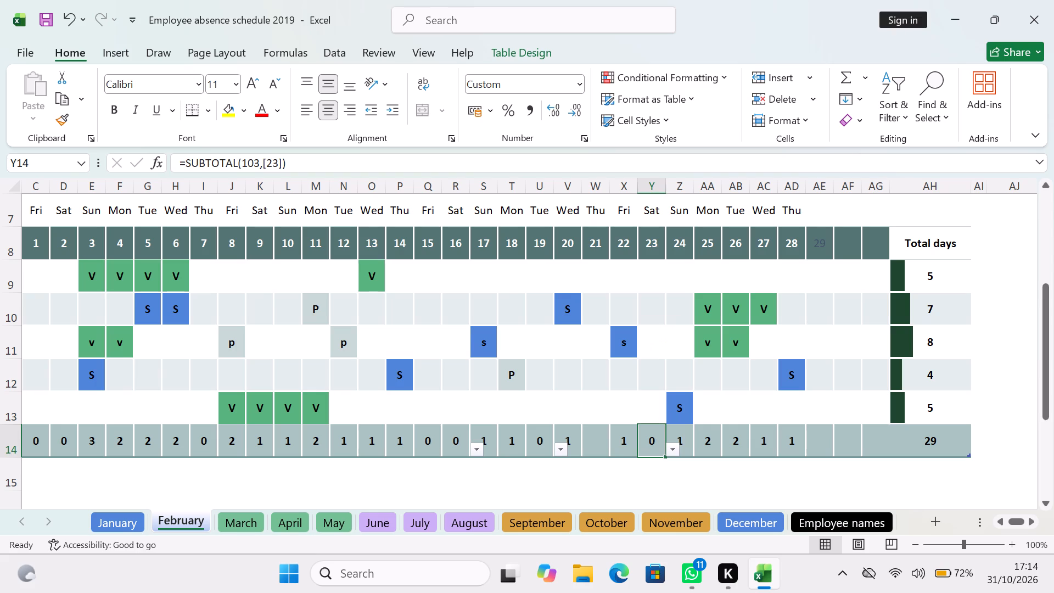
pyautogui.click(592, 441)
pyautogui.click(614, 447)
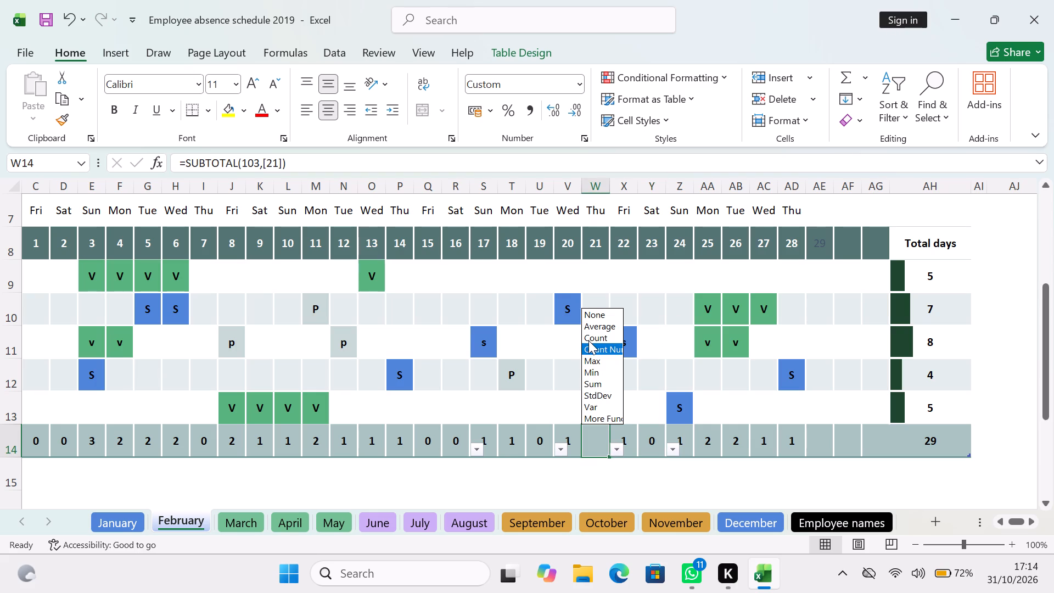
pyautogui.click(588, 342)
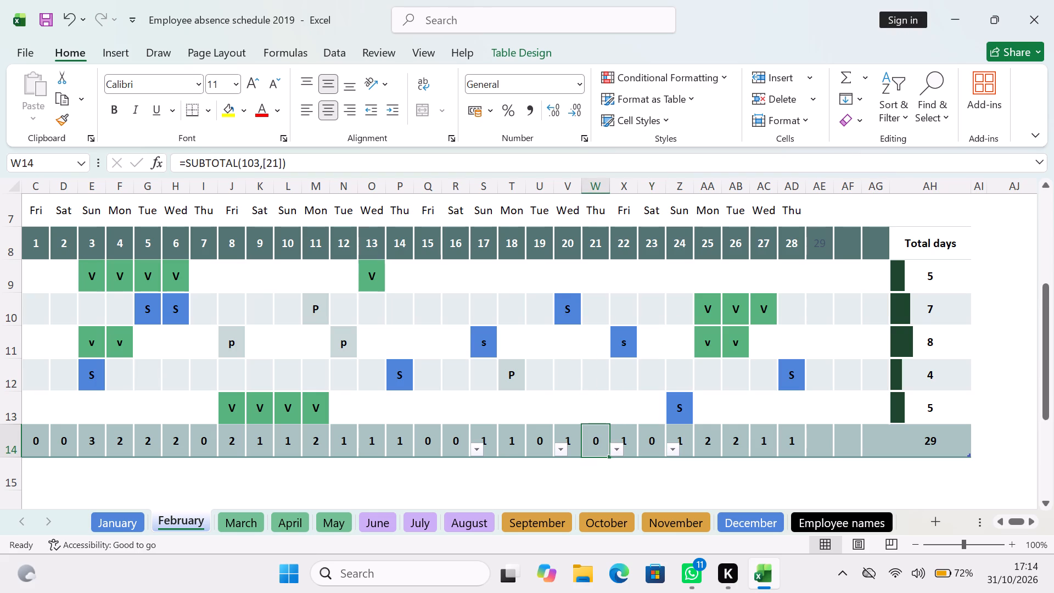
# Enter 30 in the blank day header cell immediately after day 29 in the February table.
pyautogui.click(818, 434)
pyautogui.press('Up')
pyautogui.press('Up')
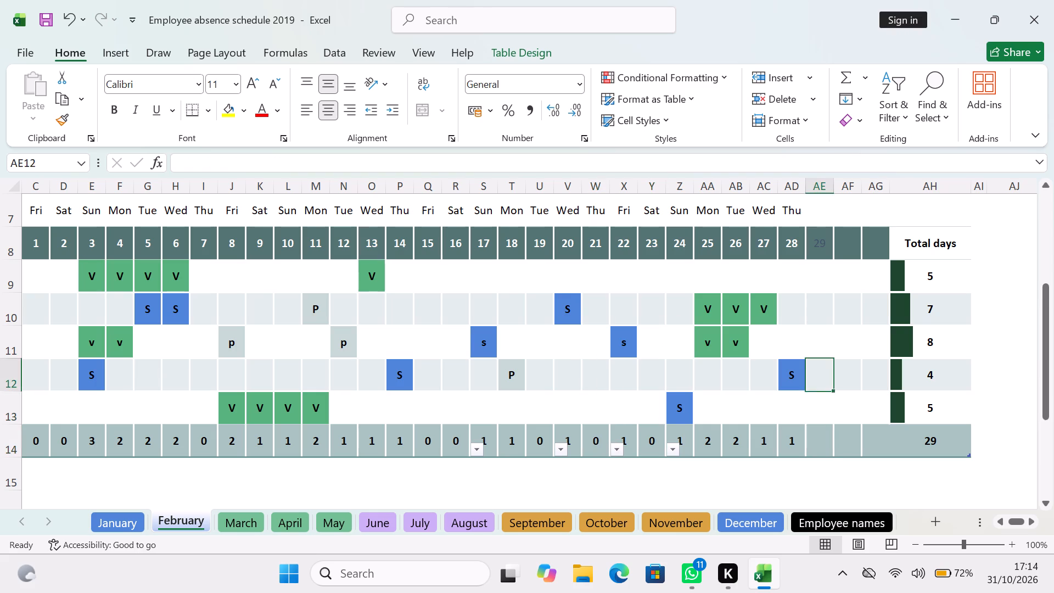
pyautogui.press('Up')
pyautogui.press('Up')
pyautogui.press('Up')
pyautogui.press('Up')
pyautogui.press('Up')
pyautogui.press('Down')
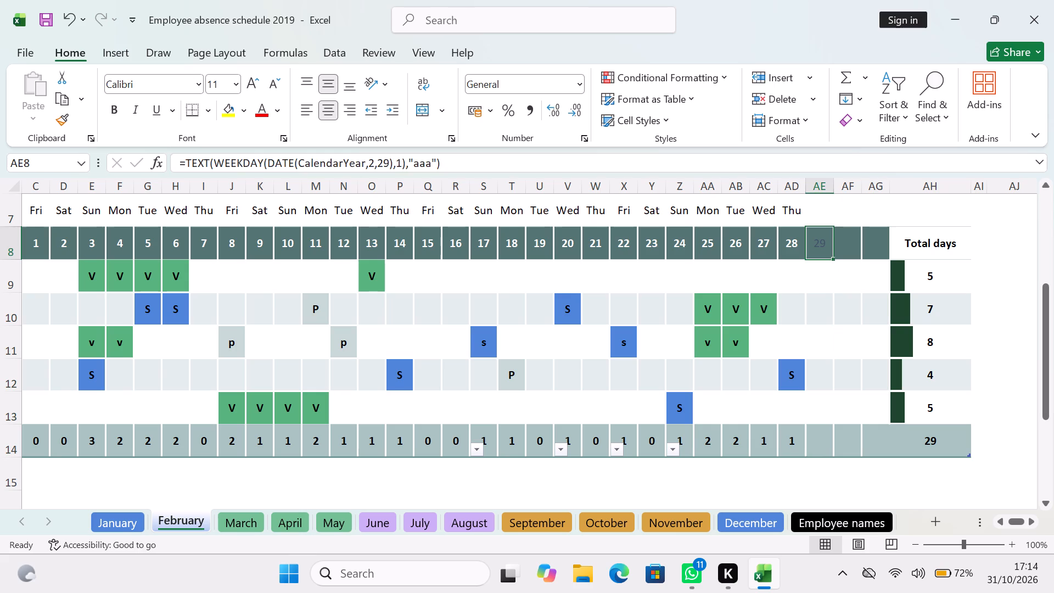
pyautogui.press('Right')
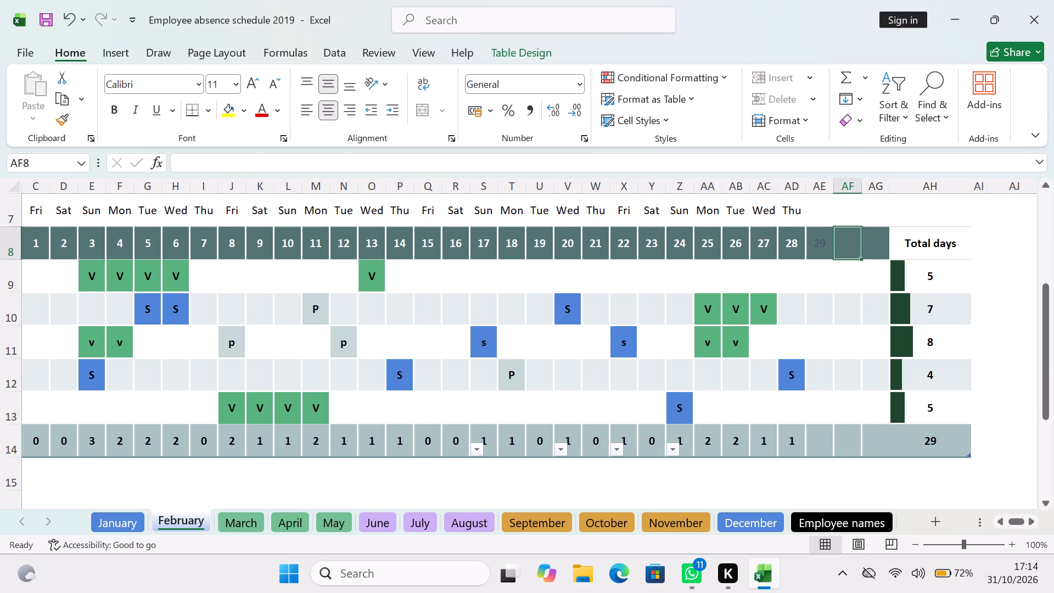
pyautogui.write('30')
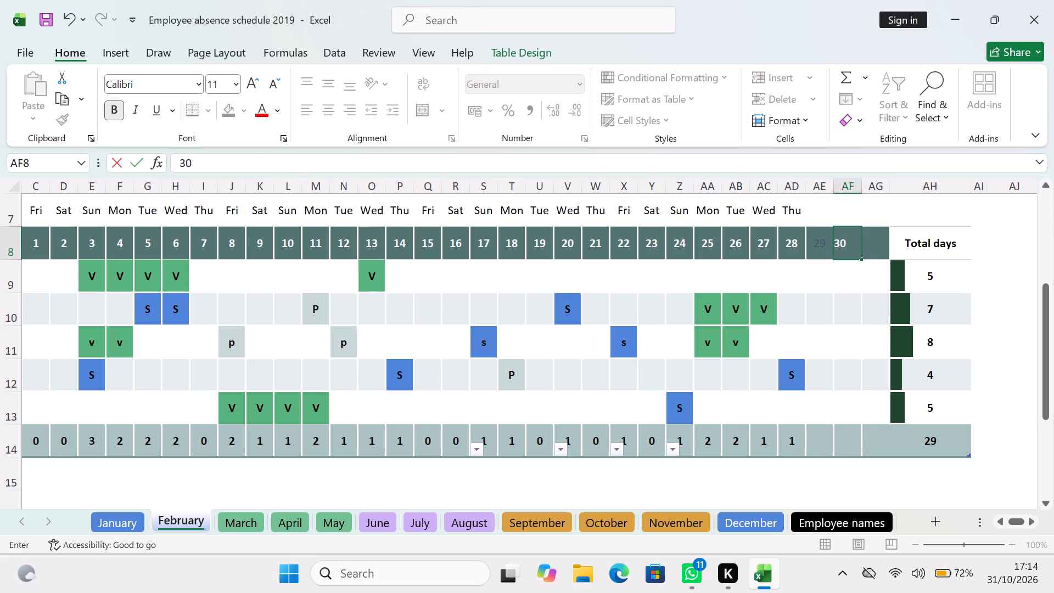
pyautogui.press('Down')
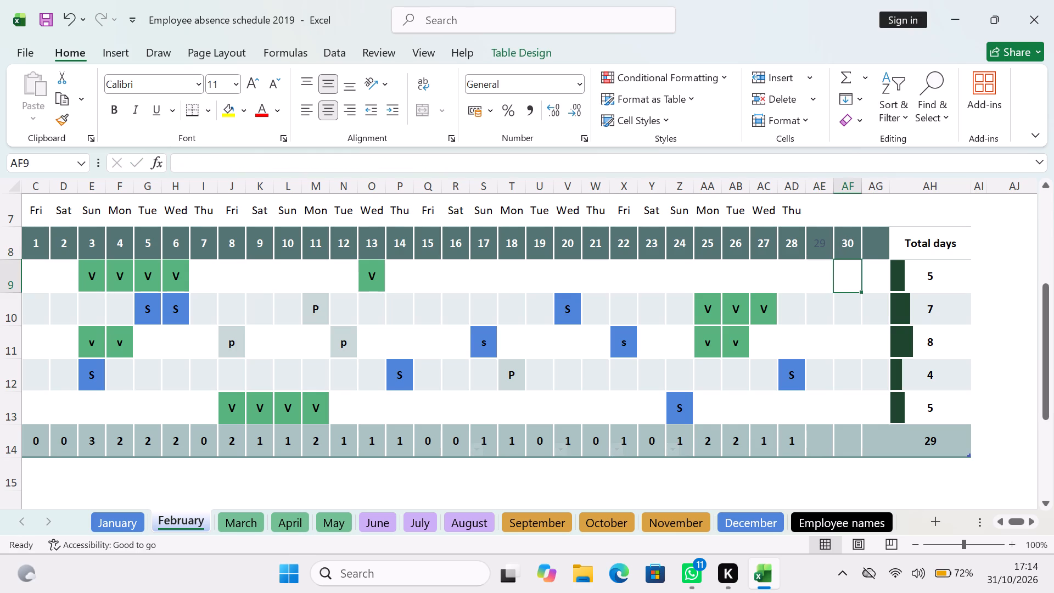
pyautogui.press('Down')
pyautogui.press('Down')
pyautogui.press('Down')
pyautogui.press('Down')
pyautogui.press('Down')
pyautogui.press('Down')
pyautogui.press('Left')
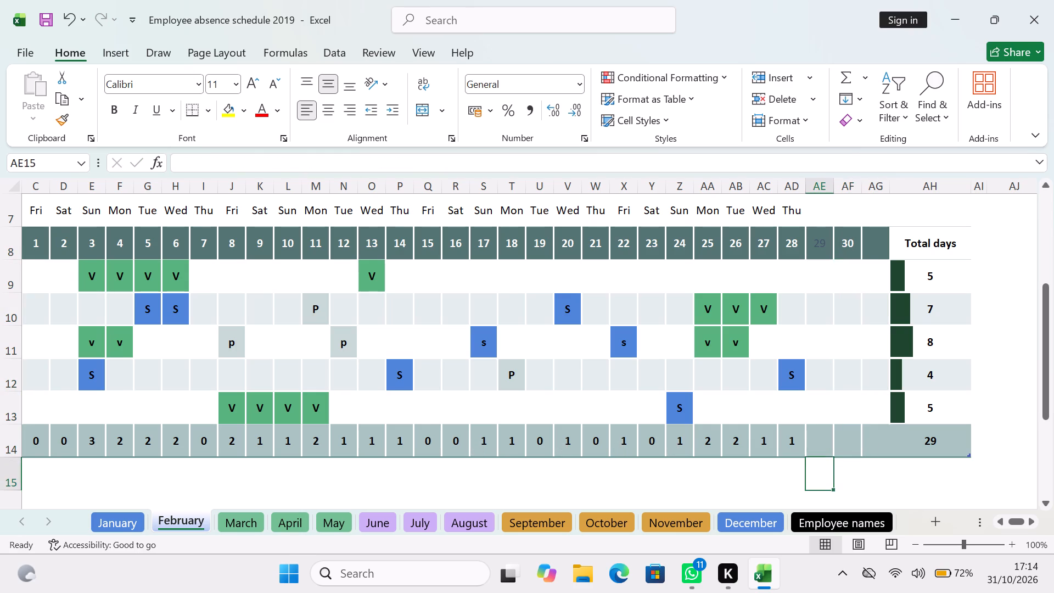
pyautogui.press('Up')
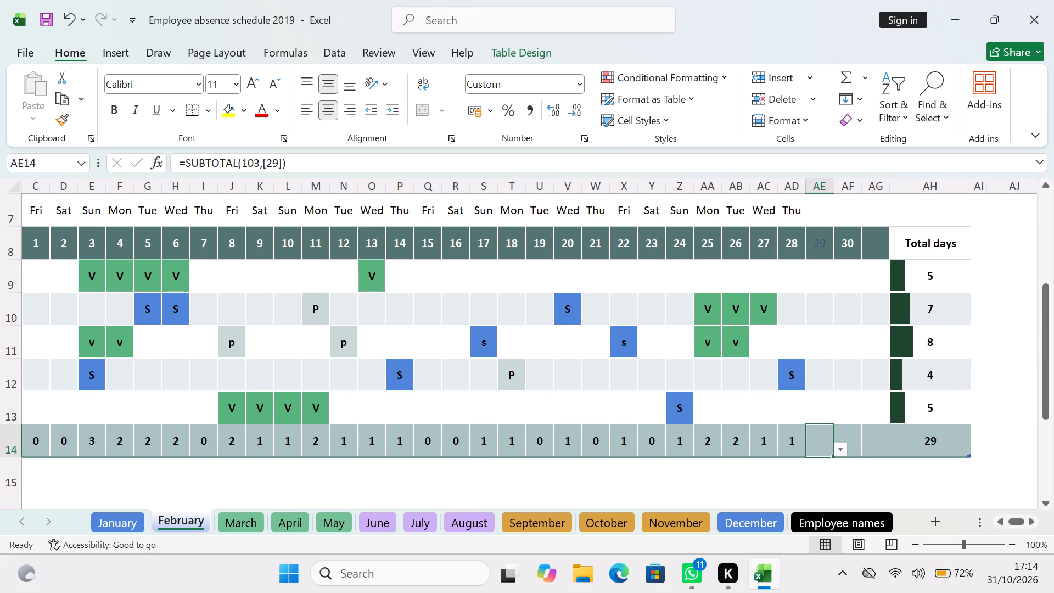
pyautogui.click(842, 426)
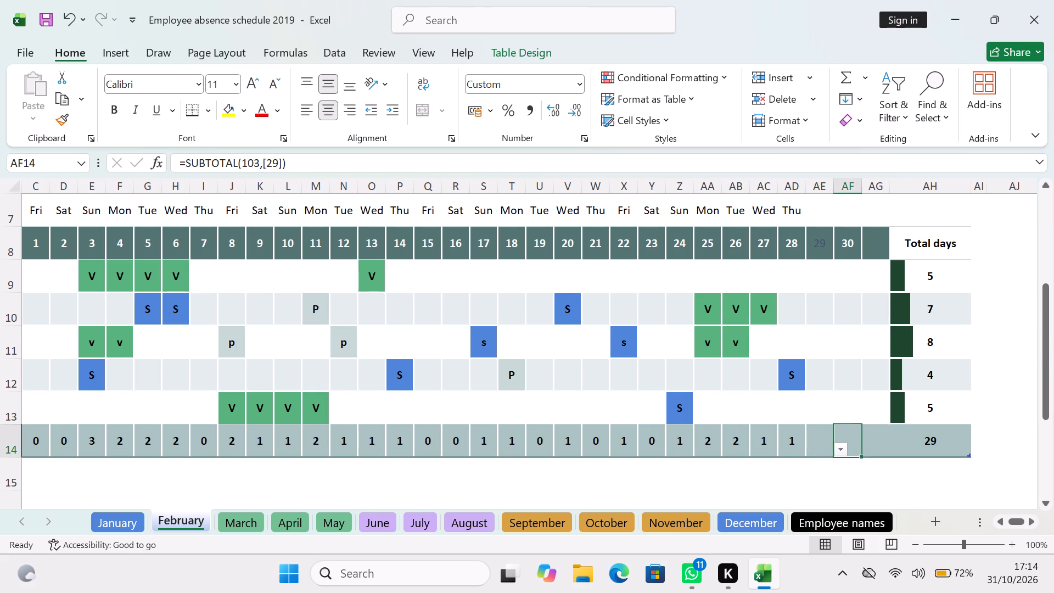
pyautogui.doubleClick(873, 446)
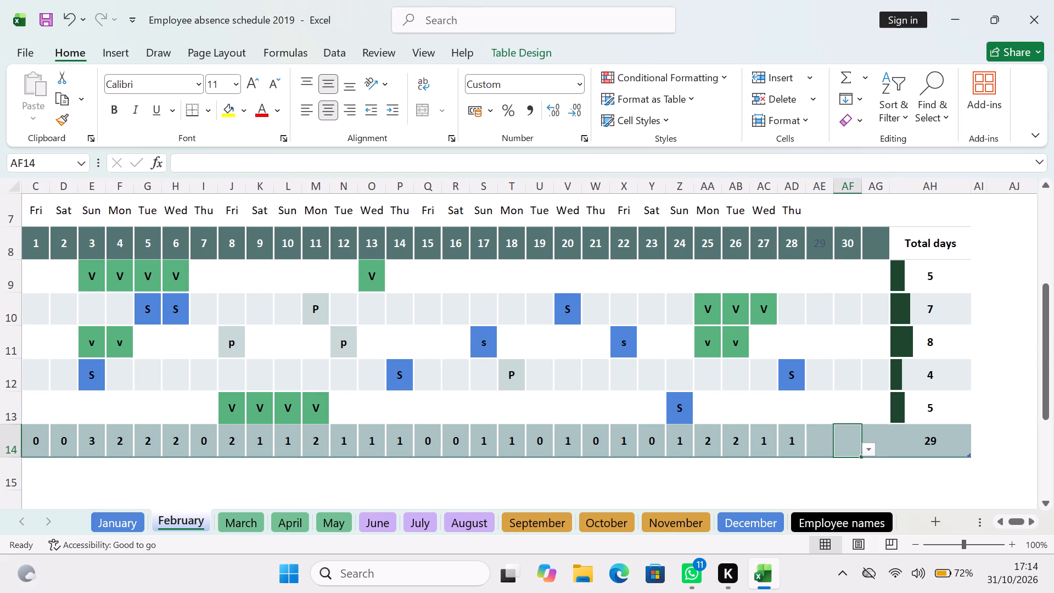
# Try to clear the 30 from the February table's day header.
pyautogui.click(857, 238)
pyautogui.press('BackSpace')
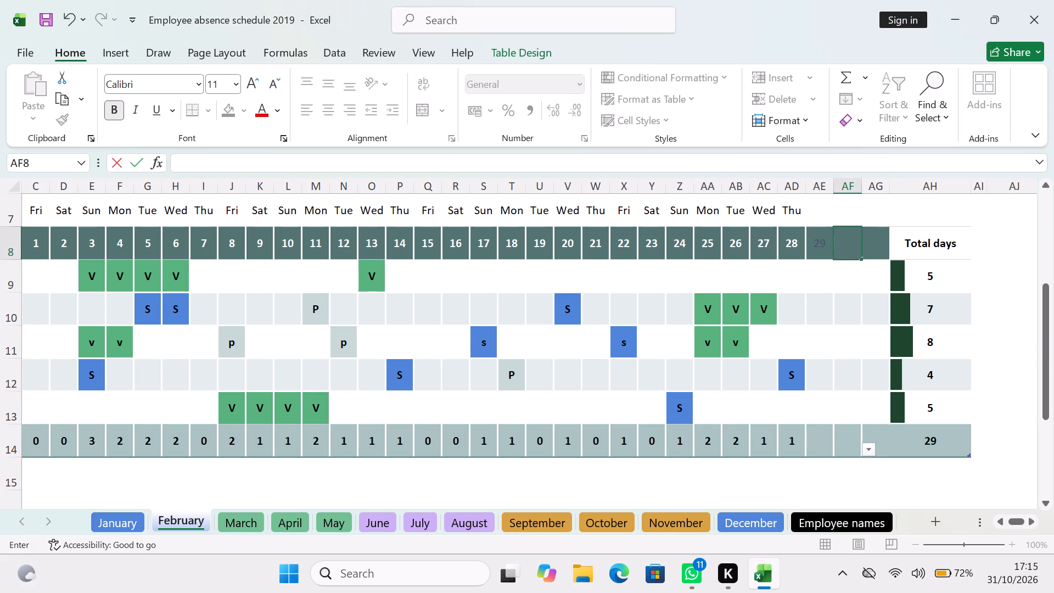
# Save the absence schedule workbook.
pyautogui.click(47, 20)
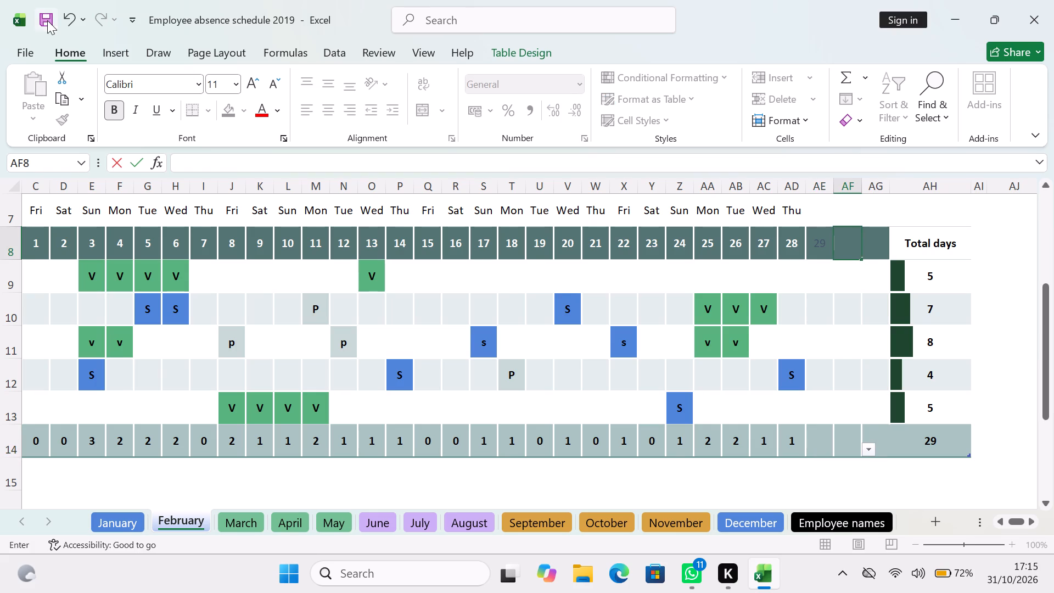
pyautogui.click(47, 20)
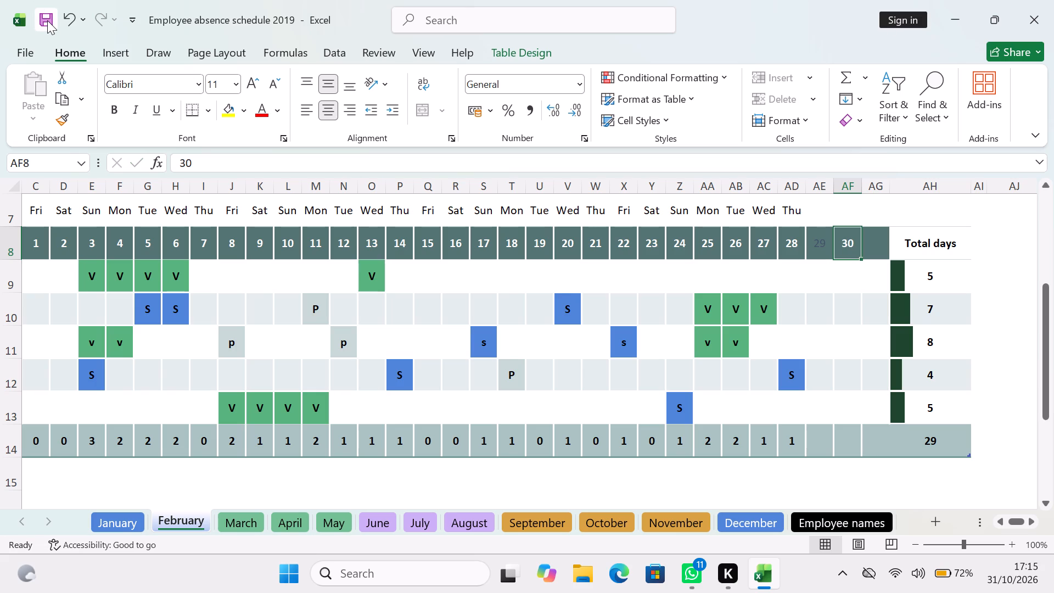
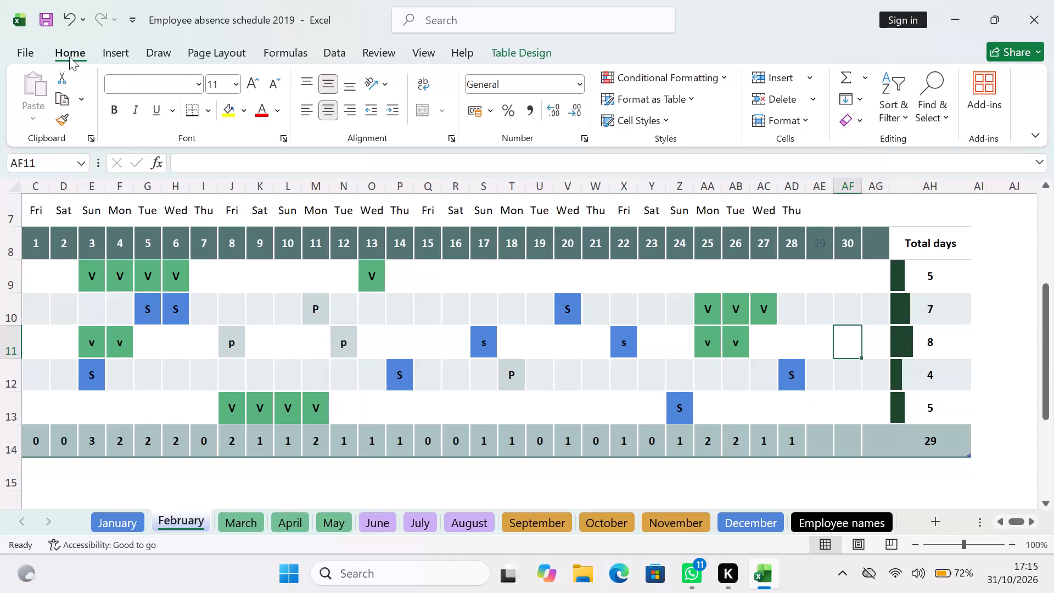
# Save the absence schedule workbook again with the February sheet's current entries.
pyautogui.click(46, 14)
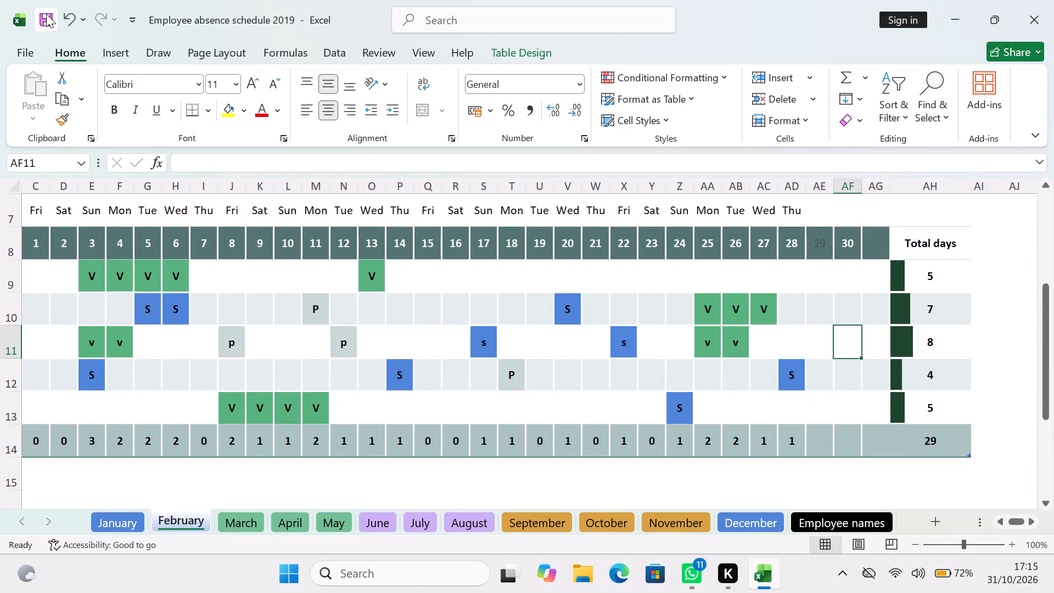